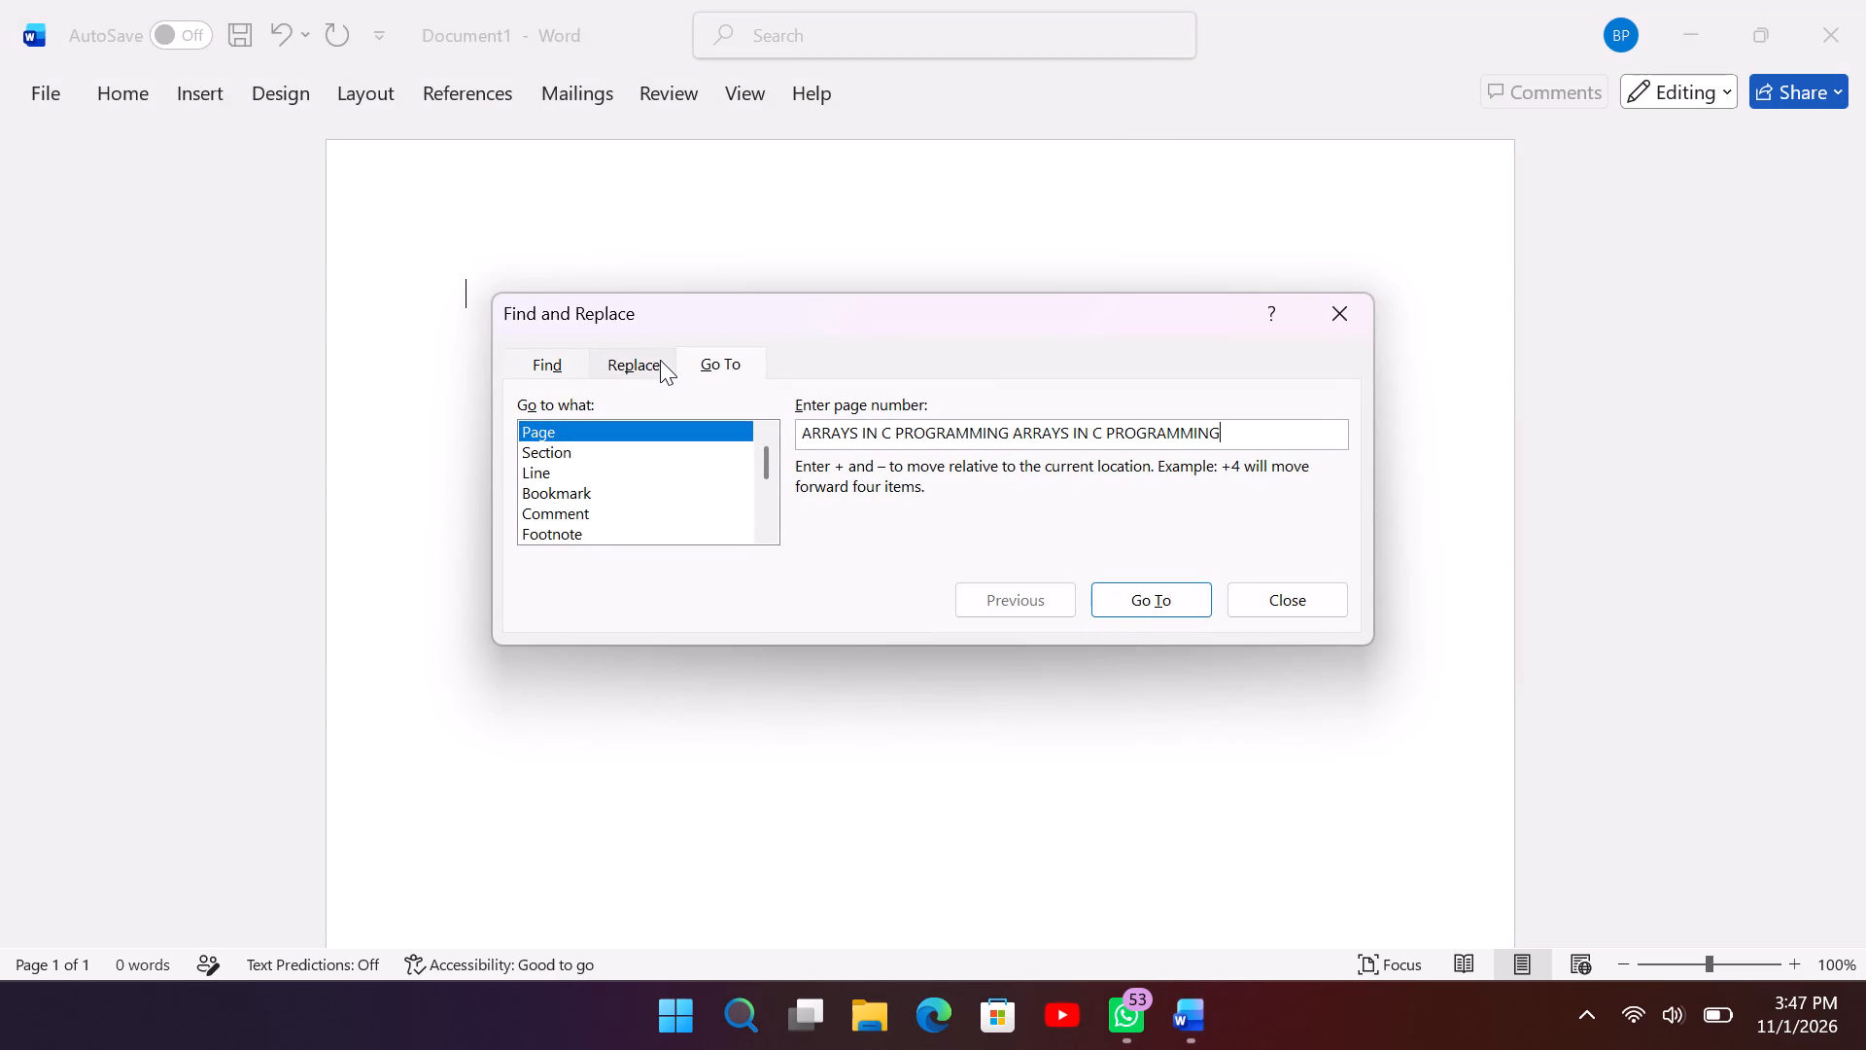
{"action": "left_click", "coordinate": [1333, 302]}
Paste the copied "ARRAYS IN C PROGRAMMING" class notes into the body of the blank document.
{"action": "key", "text": "ctrl+v"}
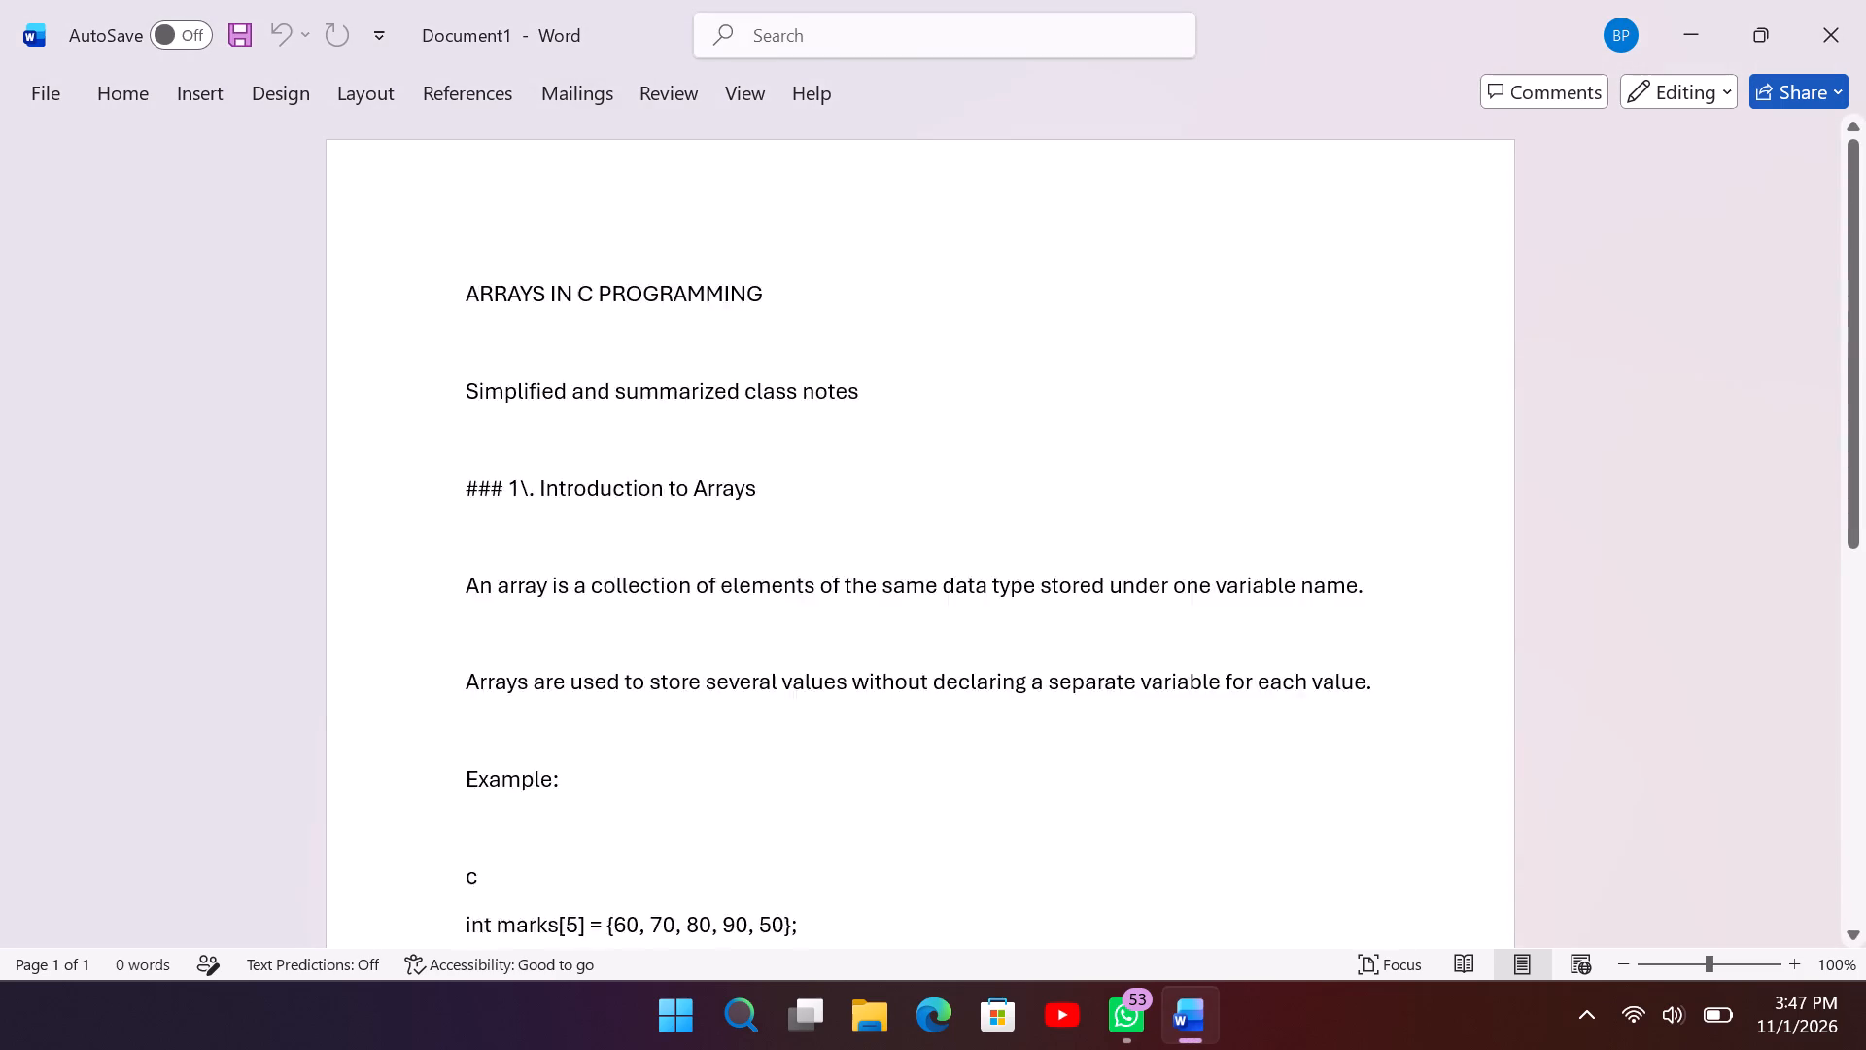
Review the pasted notes on arrays in C programming from beginning to end.
{"action": "scroll", "coordinate": [1333, 302], "scroll_direction": "up", "scroll_amount": 1}
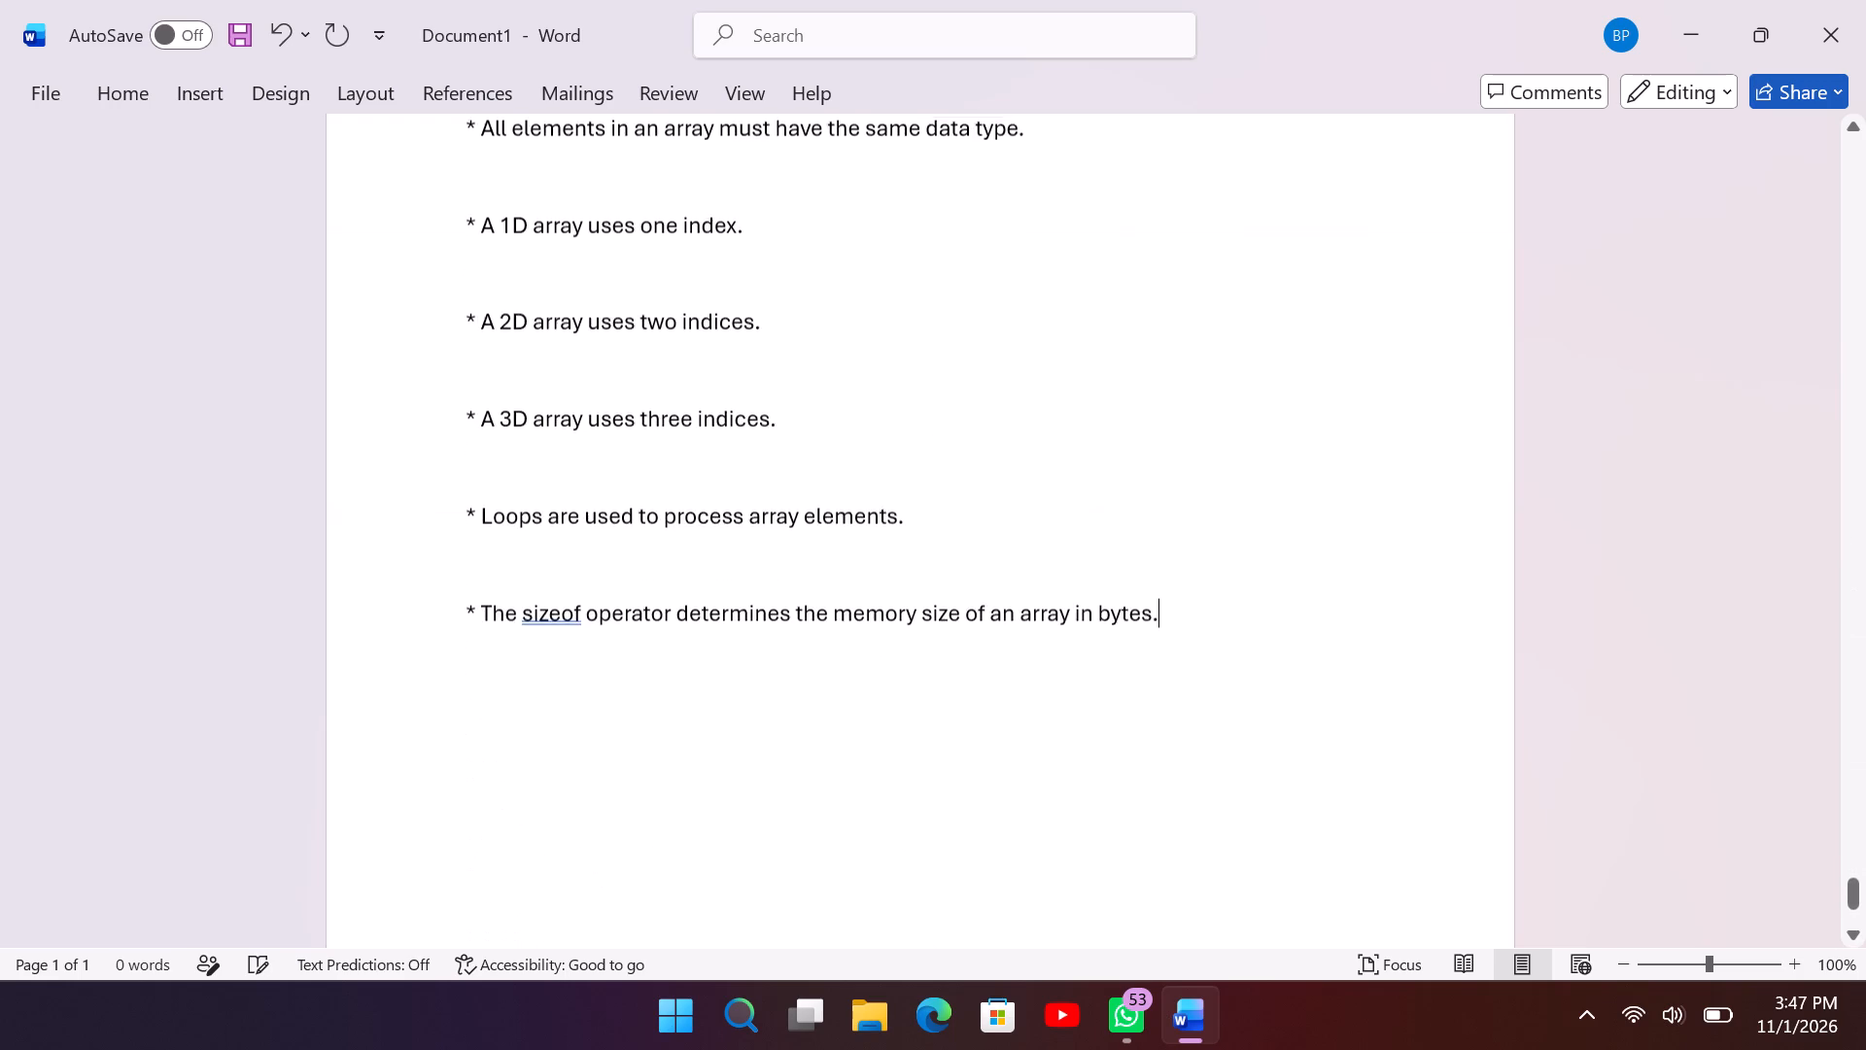
{"action": "scroll", "coordinate": [1333, 302], "scroll_direction": "up", "scroll_amount": 1}
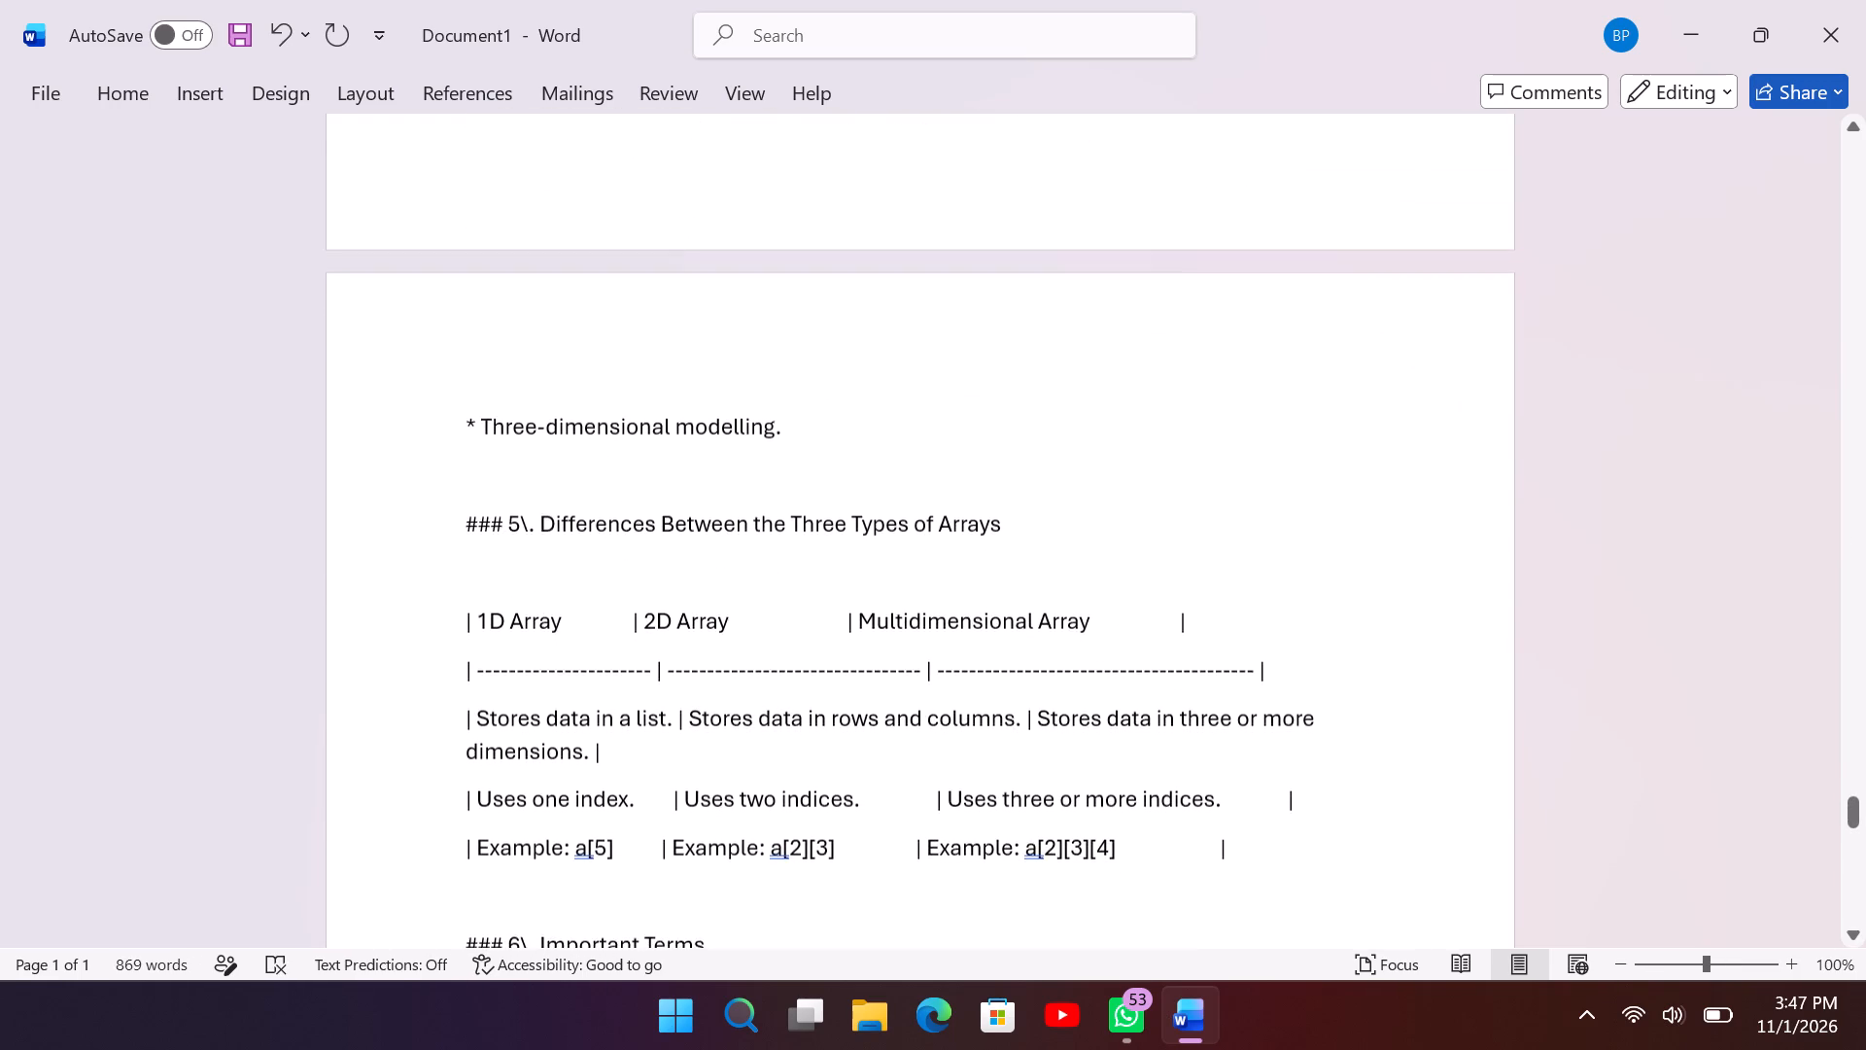
{"action": "scroll", "coordinate": [972, 415], "scroll_direction": "up", "scroll_amount": 6}
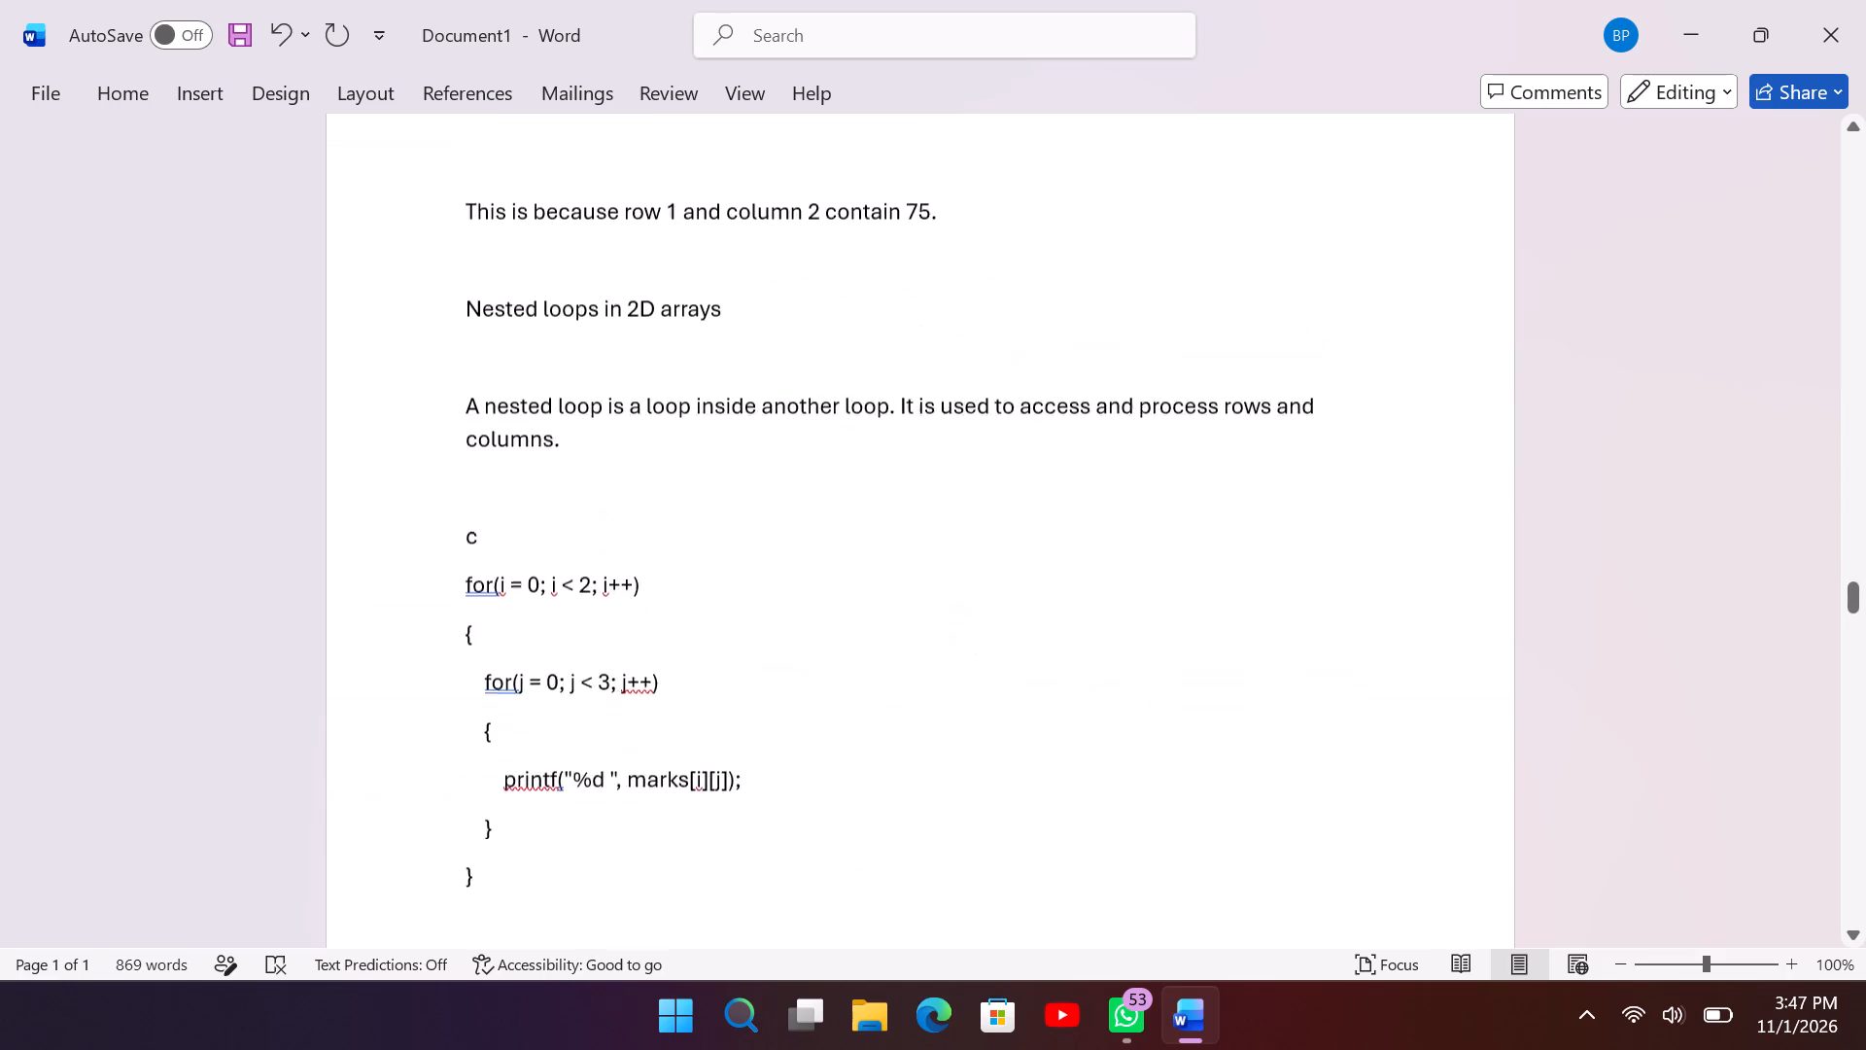
{"action": "scroll", "coordinate": [972, 415], "scroll_direction": "down", "scroll_amount": 3}
{"action": "scroll", "coordinate": [972, 415], "scroll_direction": "up", "scroll_amount": 1}
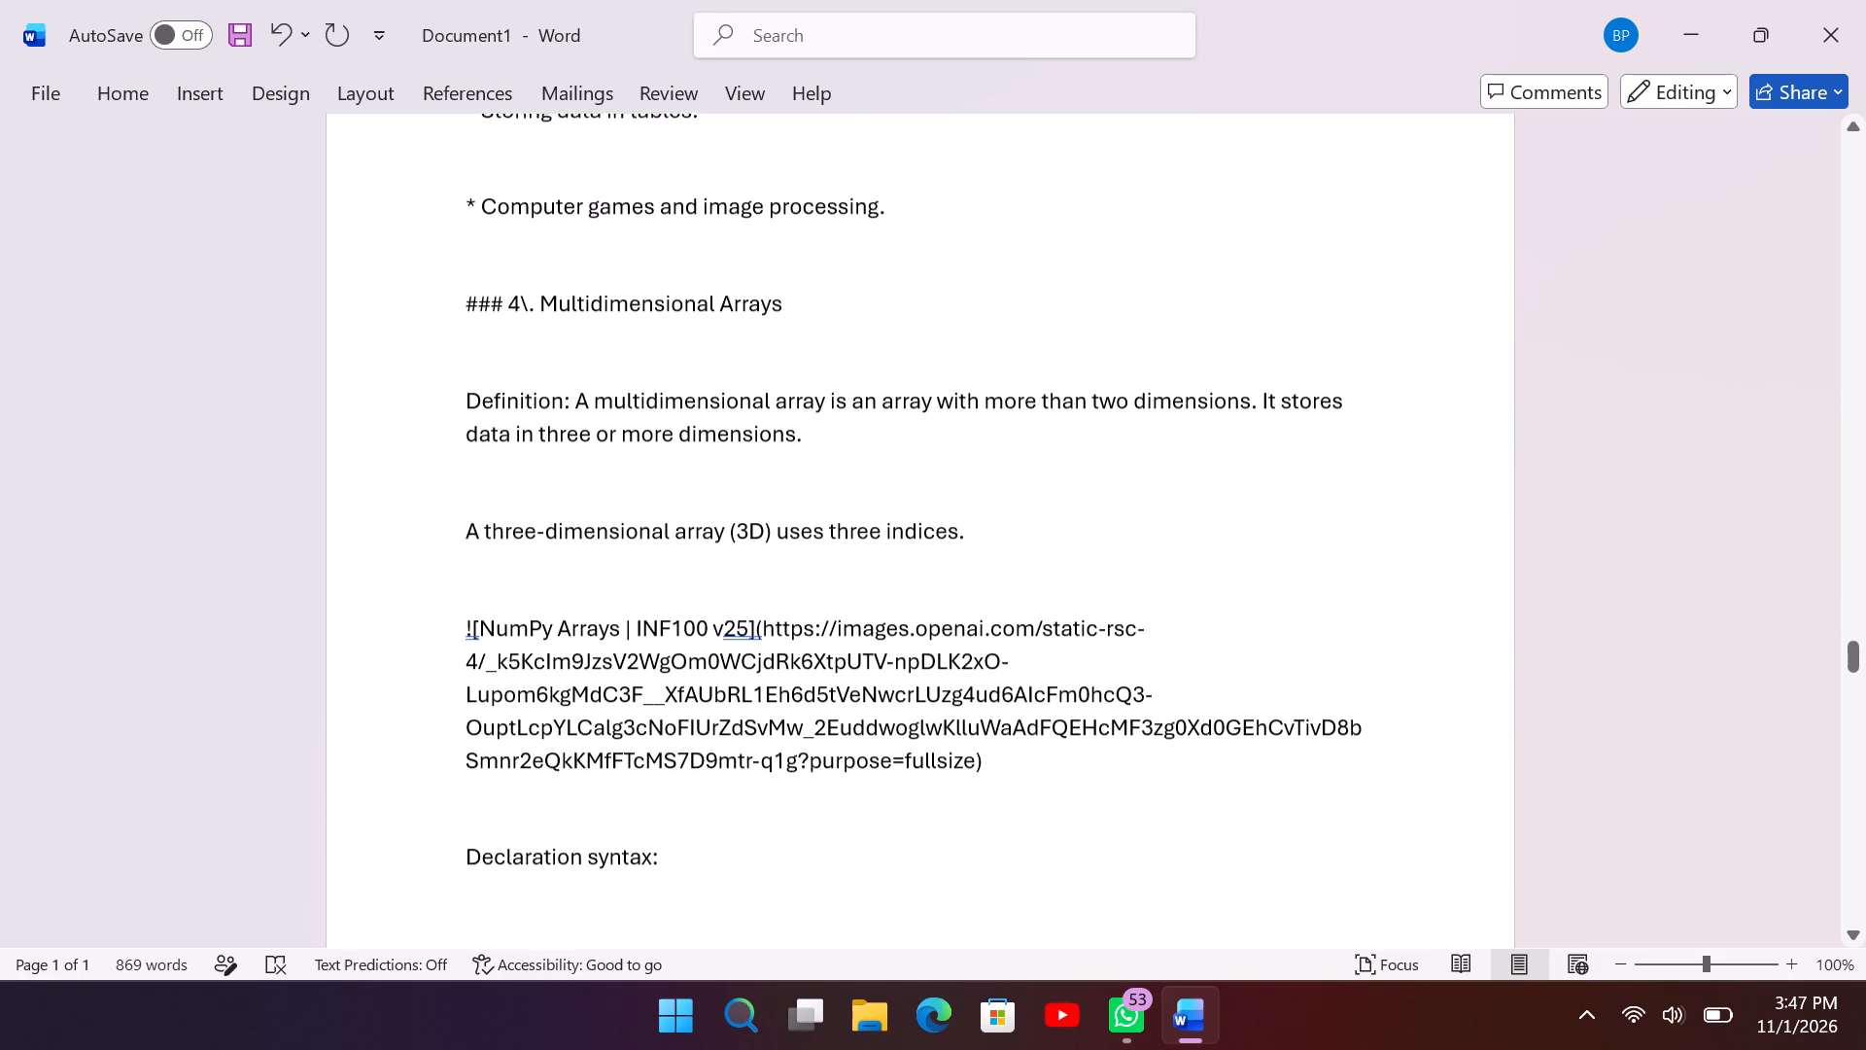
{"action": "scroll", "coordinate": [972, 415], "scroll_direction": "up", "scroll_amount": 1}
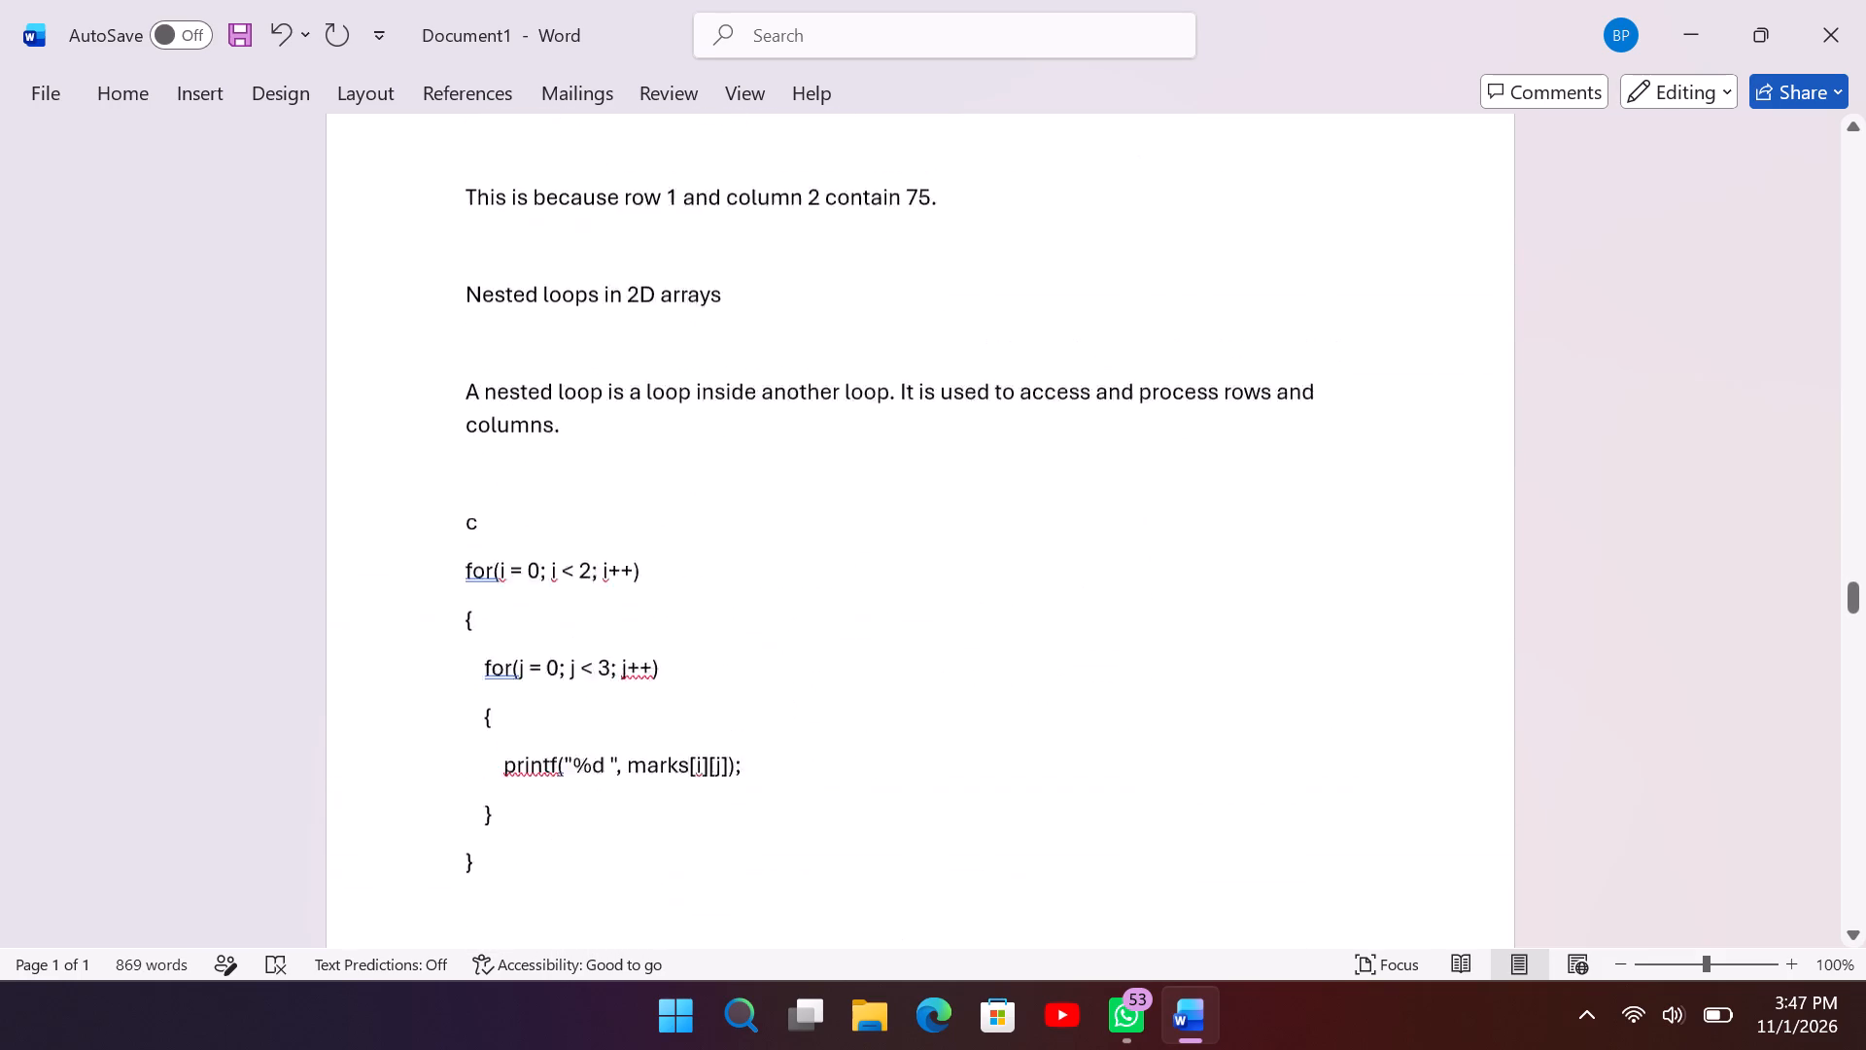
{"action": "scroll", "coordinate": [972, 415], "scroll_direction": "up", "scroll_amount": 13}
{"action": "scroll", "coordinate": [972, 415], "scroll_direction": "up", "scroll_amount": 16}
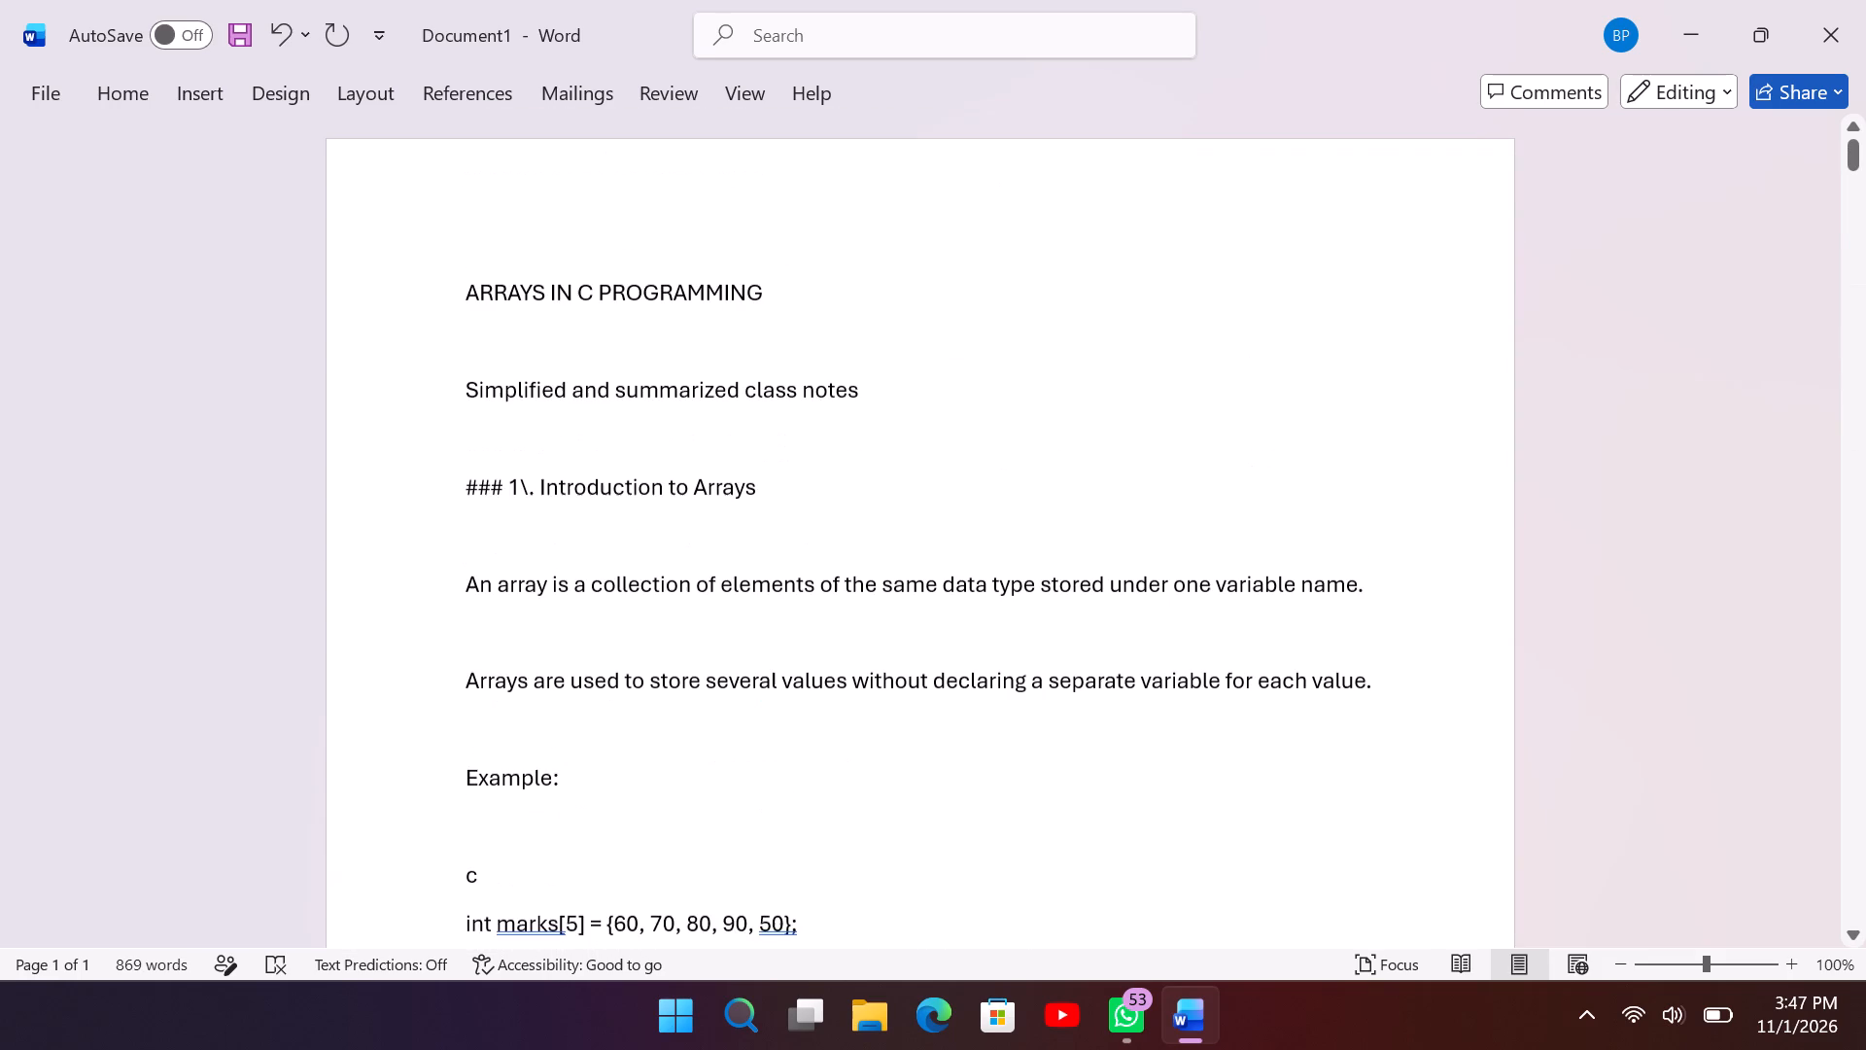
{"action": "scroll", "coordinate": [886, 503], "scroll_direction": "down", "scroll_amount": 5}
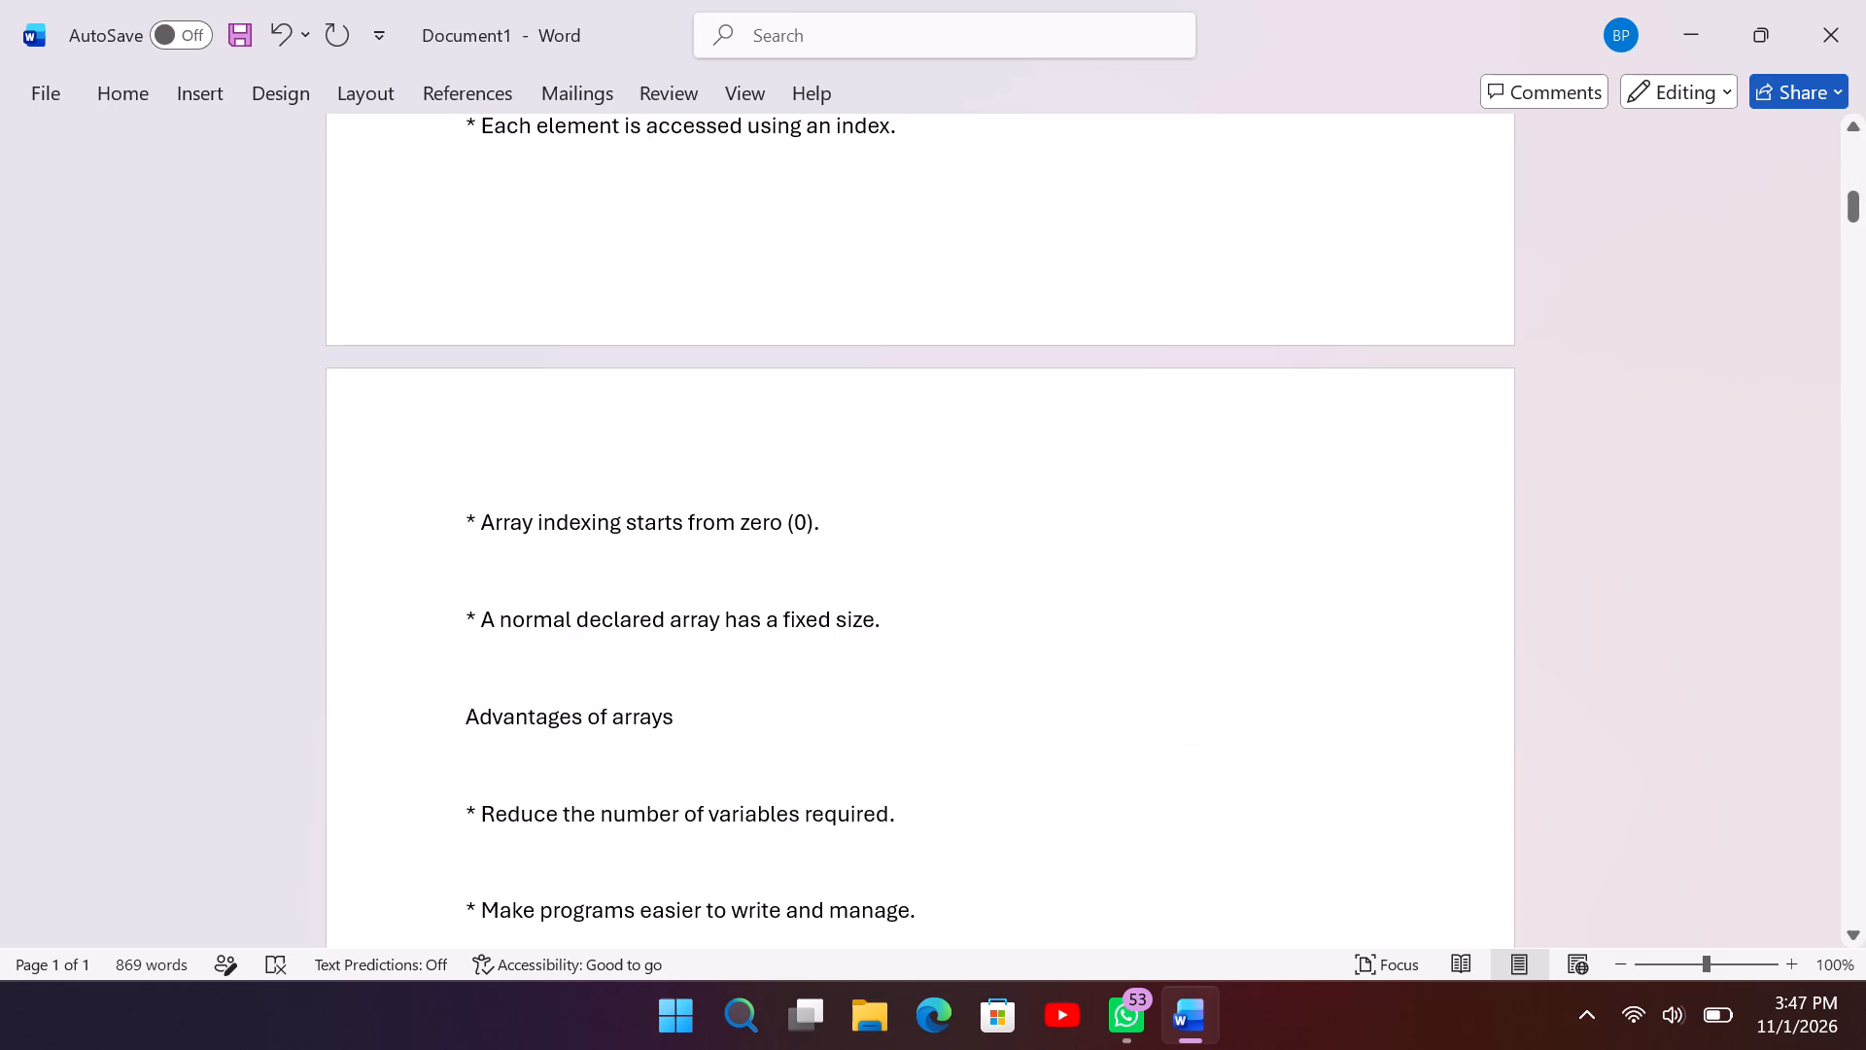
{"action": "scroll", "coordinate": [886, 503], "scroll_direction": "up", "scroll_amount": 8}
{"action": "scroll", "coordinate": [886, 503], "scroll_direction": "down", "scroll_amount": 8}
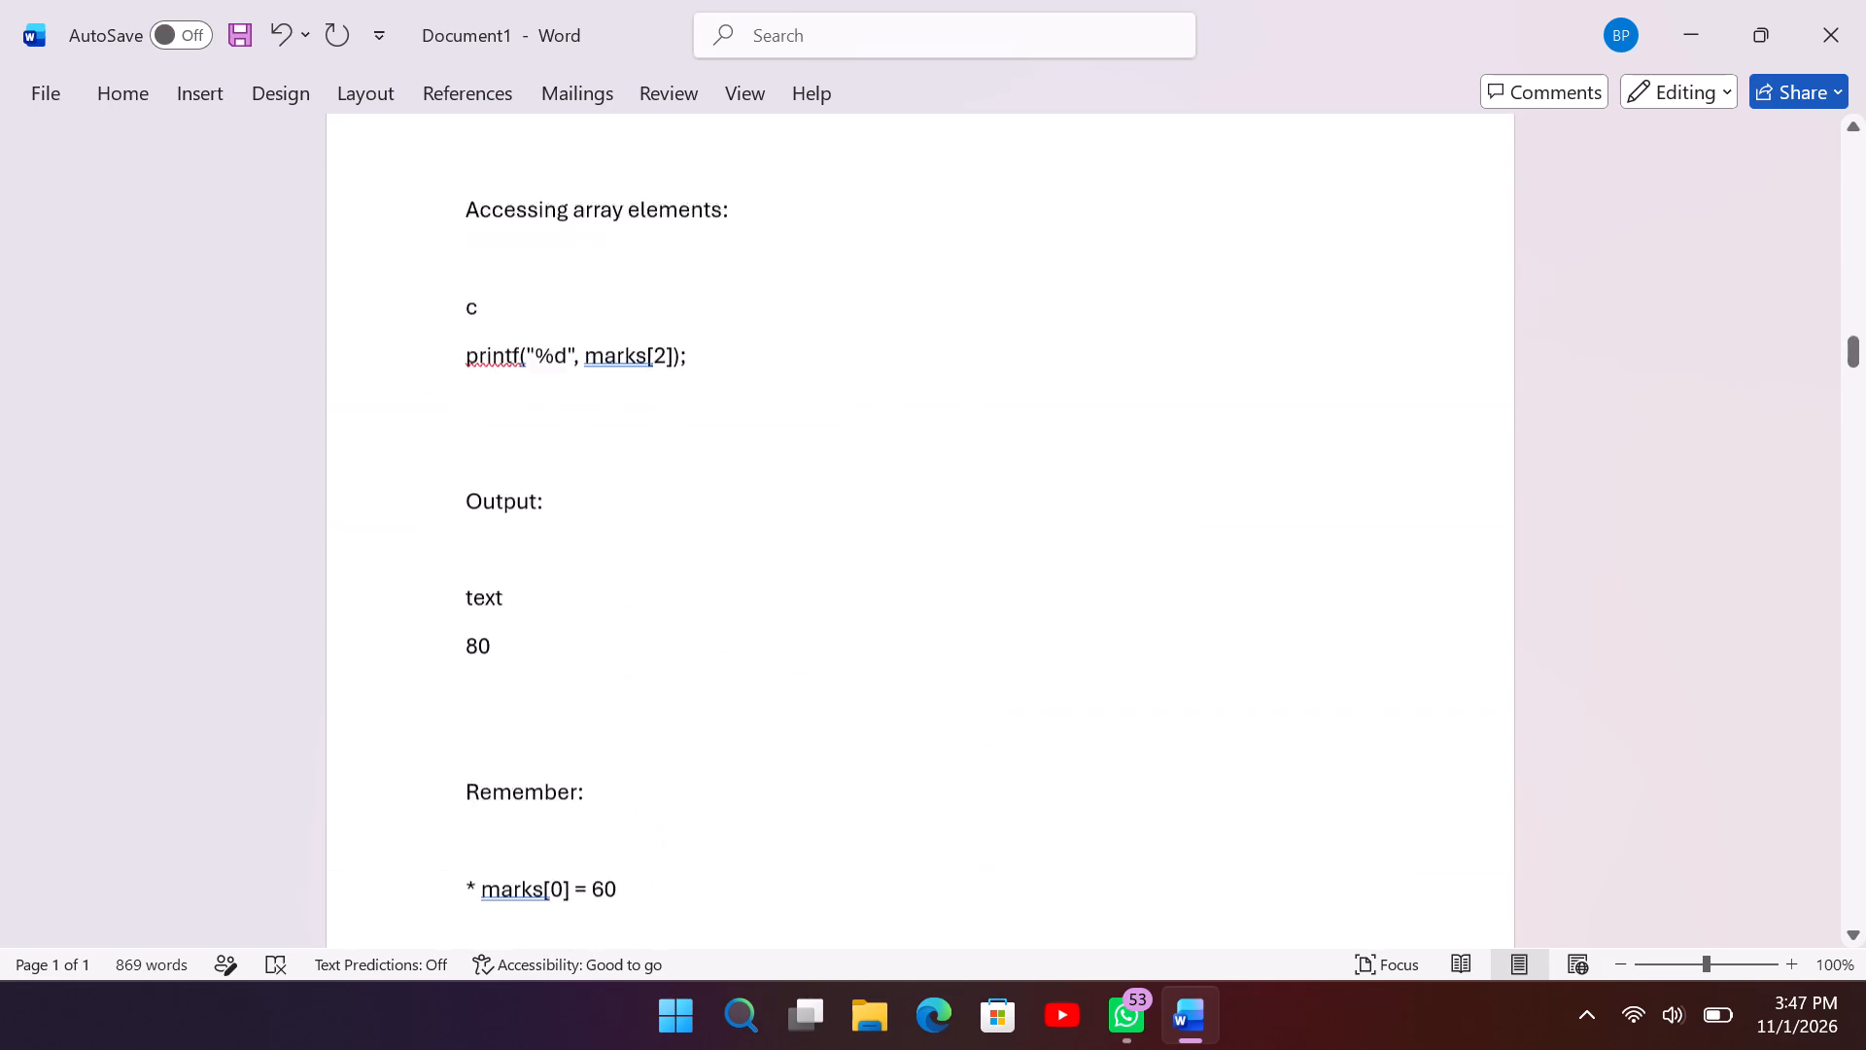
{"action": "scroll", "coordinate": [886, 503], "scroll_direction": "down", "scroll_amount": 6}
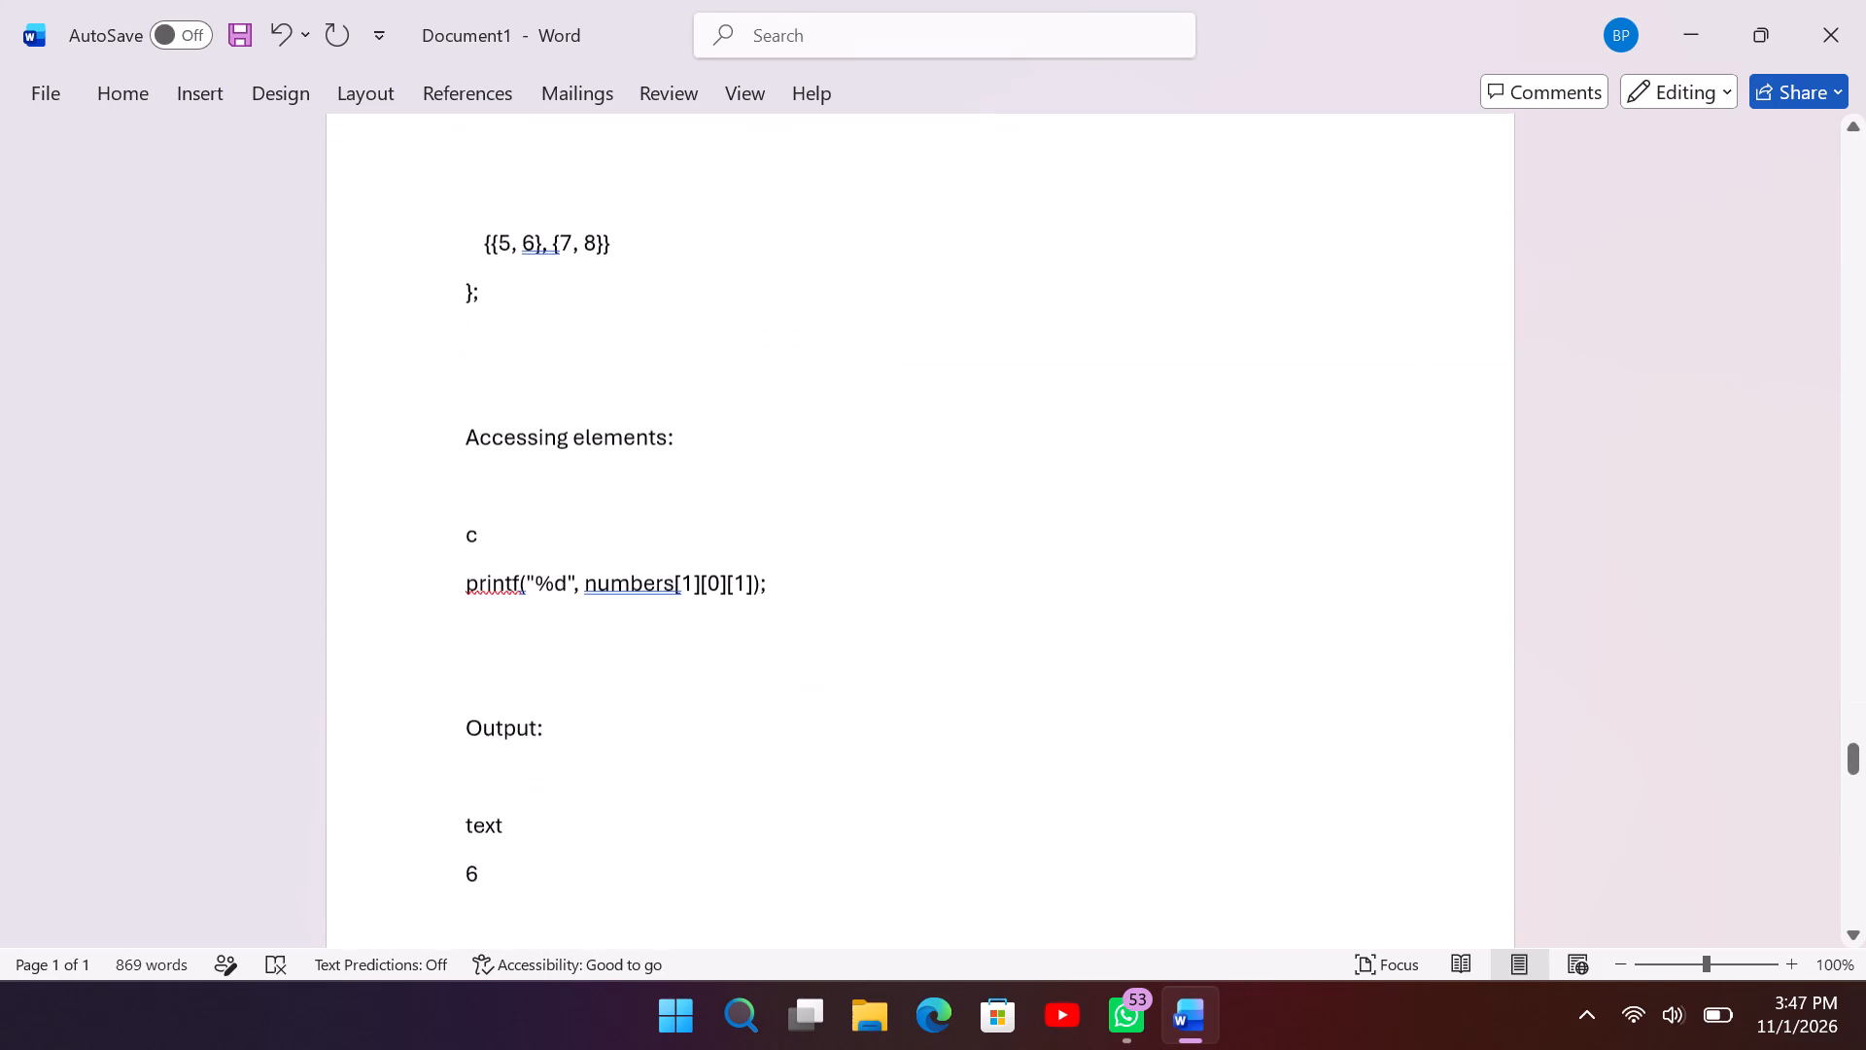
{"action": "scroll", "coordinate": [886, 503], "scroll_direction": "down", "scroll_amount": 10}
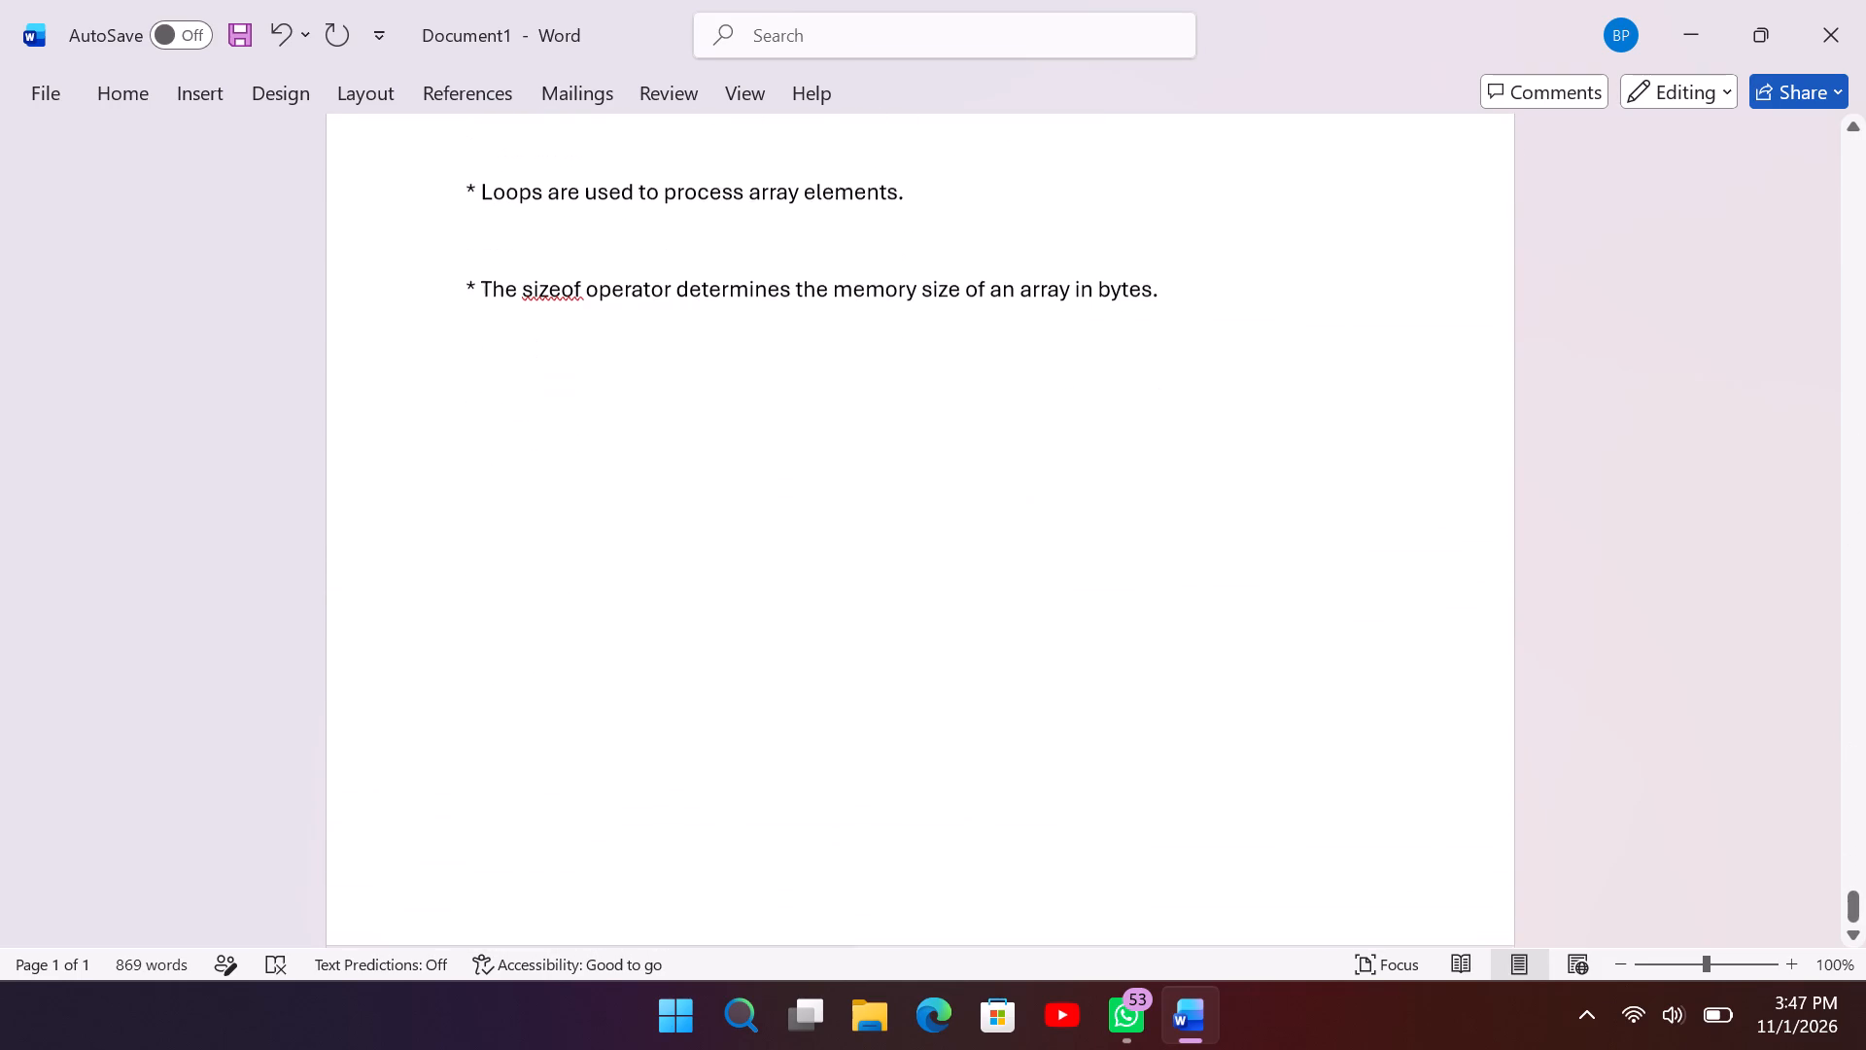
{"action": "scroll", "coordinate": [886, 503], "scroll_direction": "down", "scroll_amount": 7}
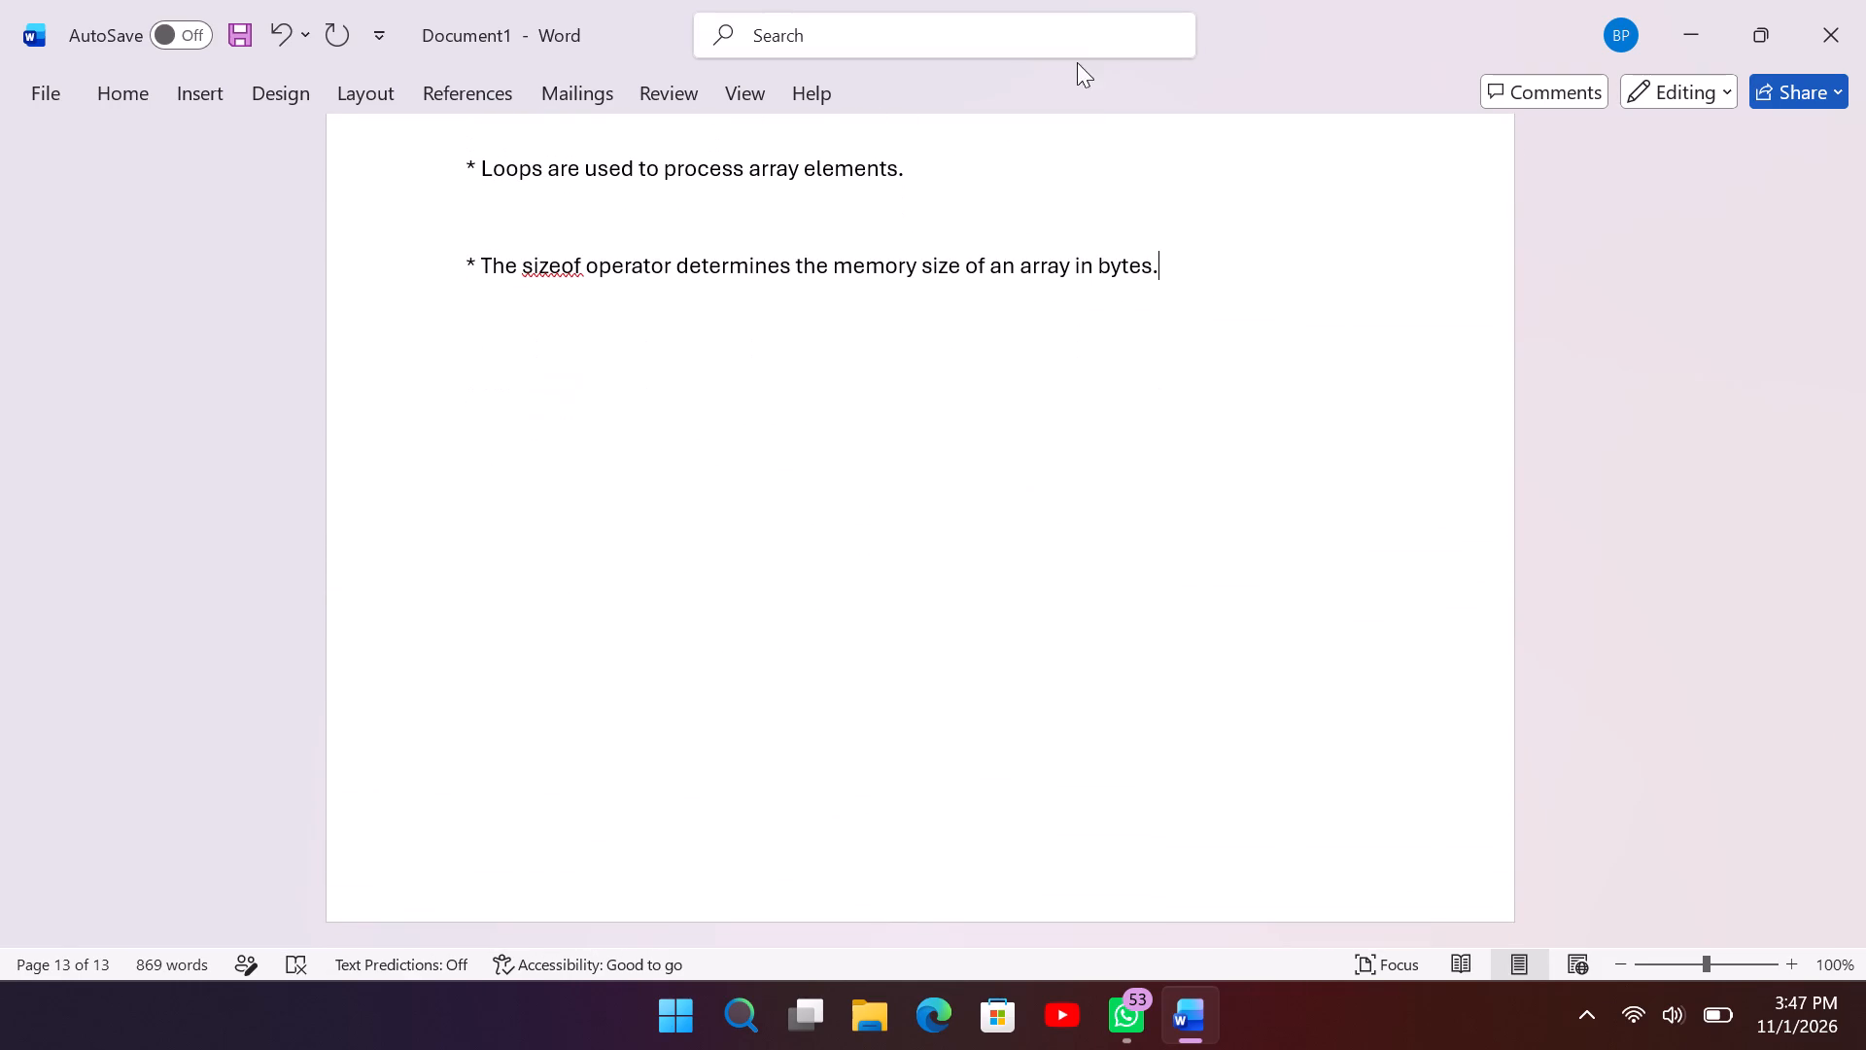
Remove the "### 1\." prefix from the "Introduction to Arrays" heading along with the blank line above it.
{"action": "scroll", "coordinate": [963, 428], "scroll_direction": "up", "scroll_amount": 10}
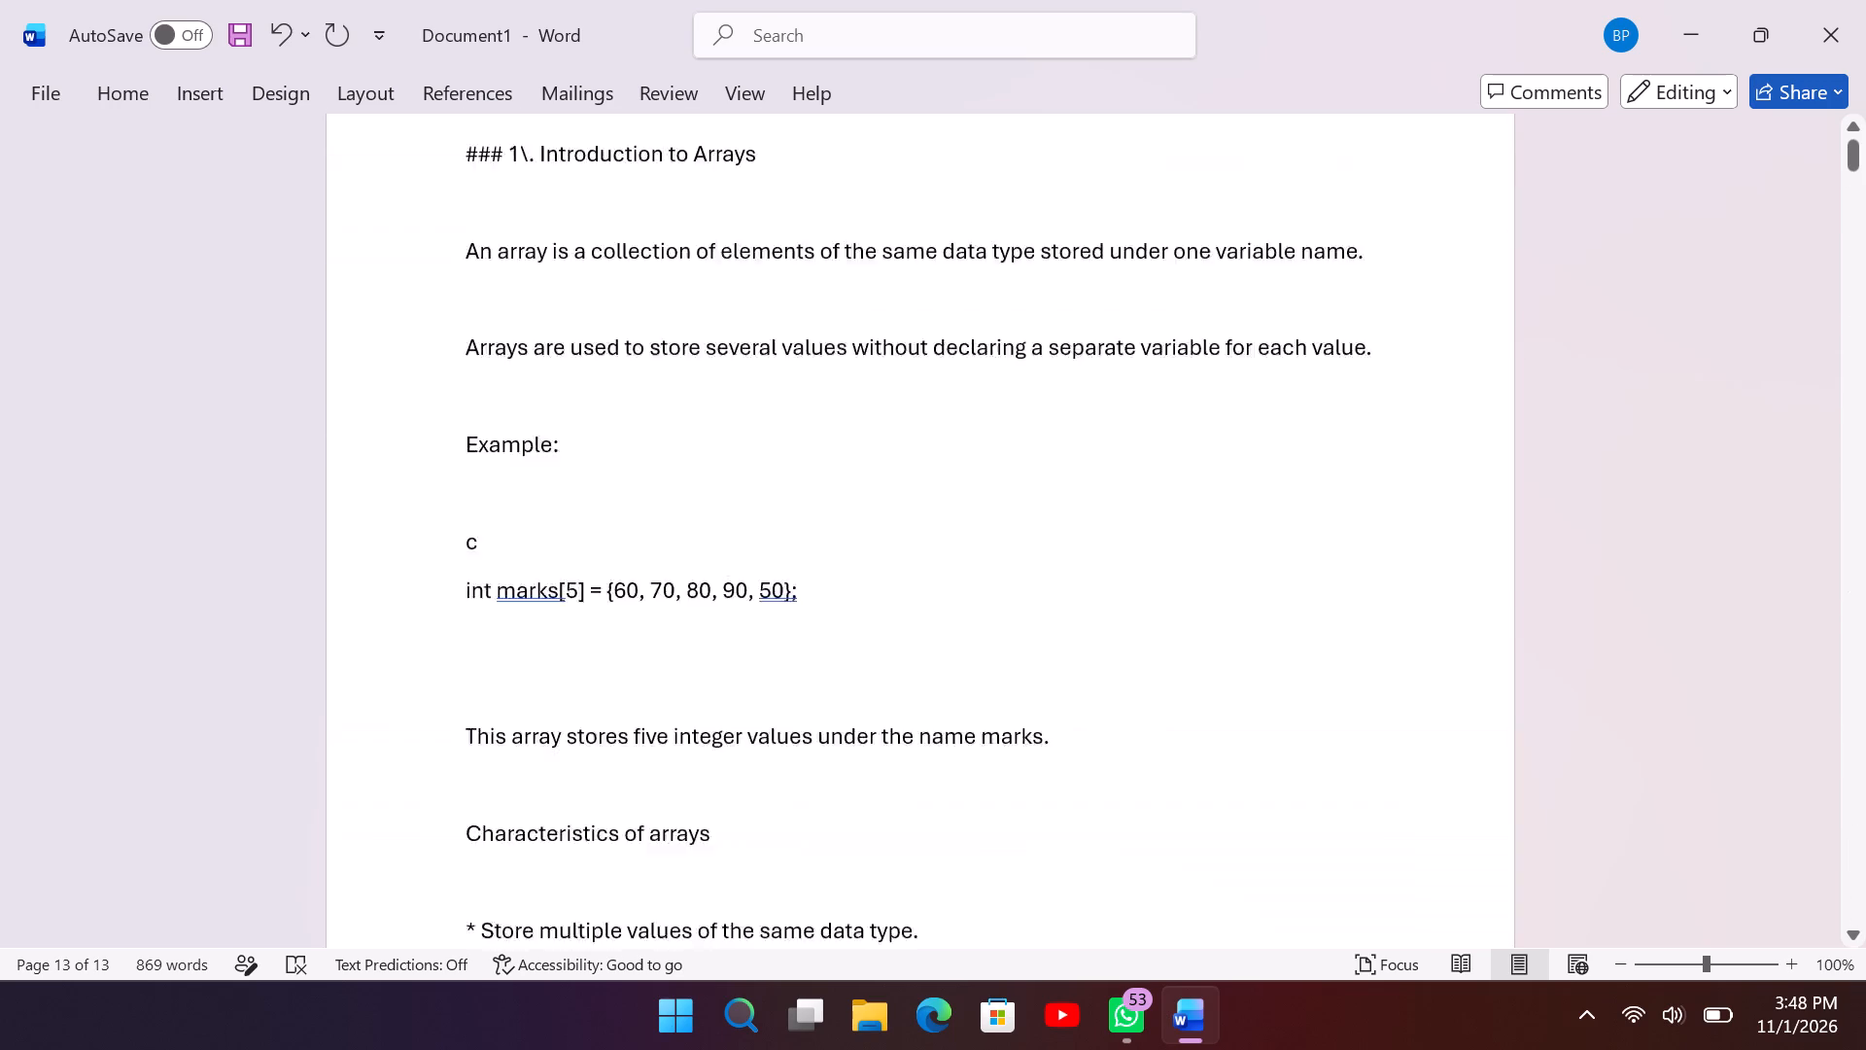
{"action": "scroll", "coordinate": [963, 428], "scroll_direction": "up", "scroll_amount": 6}
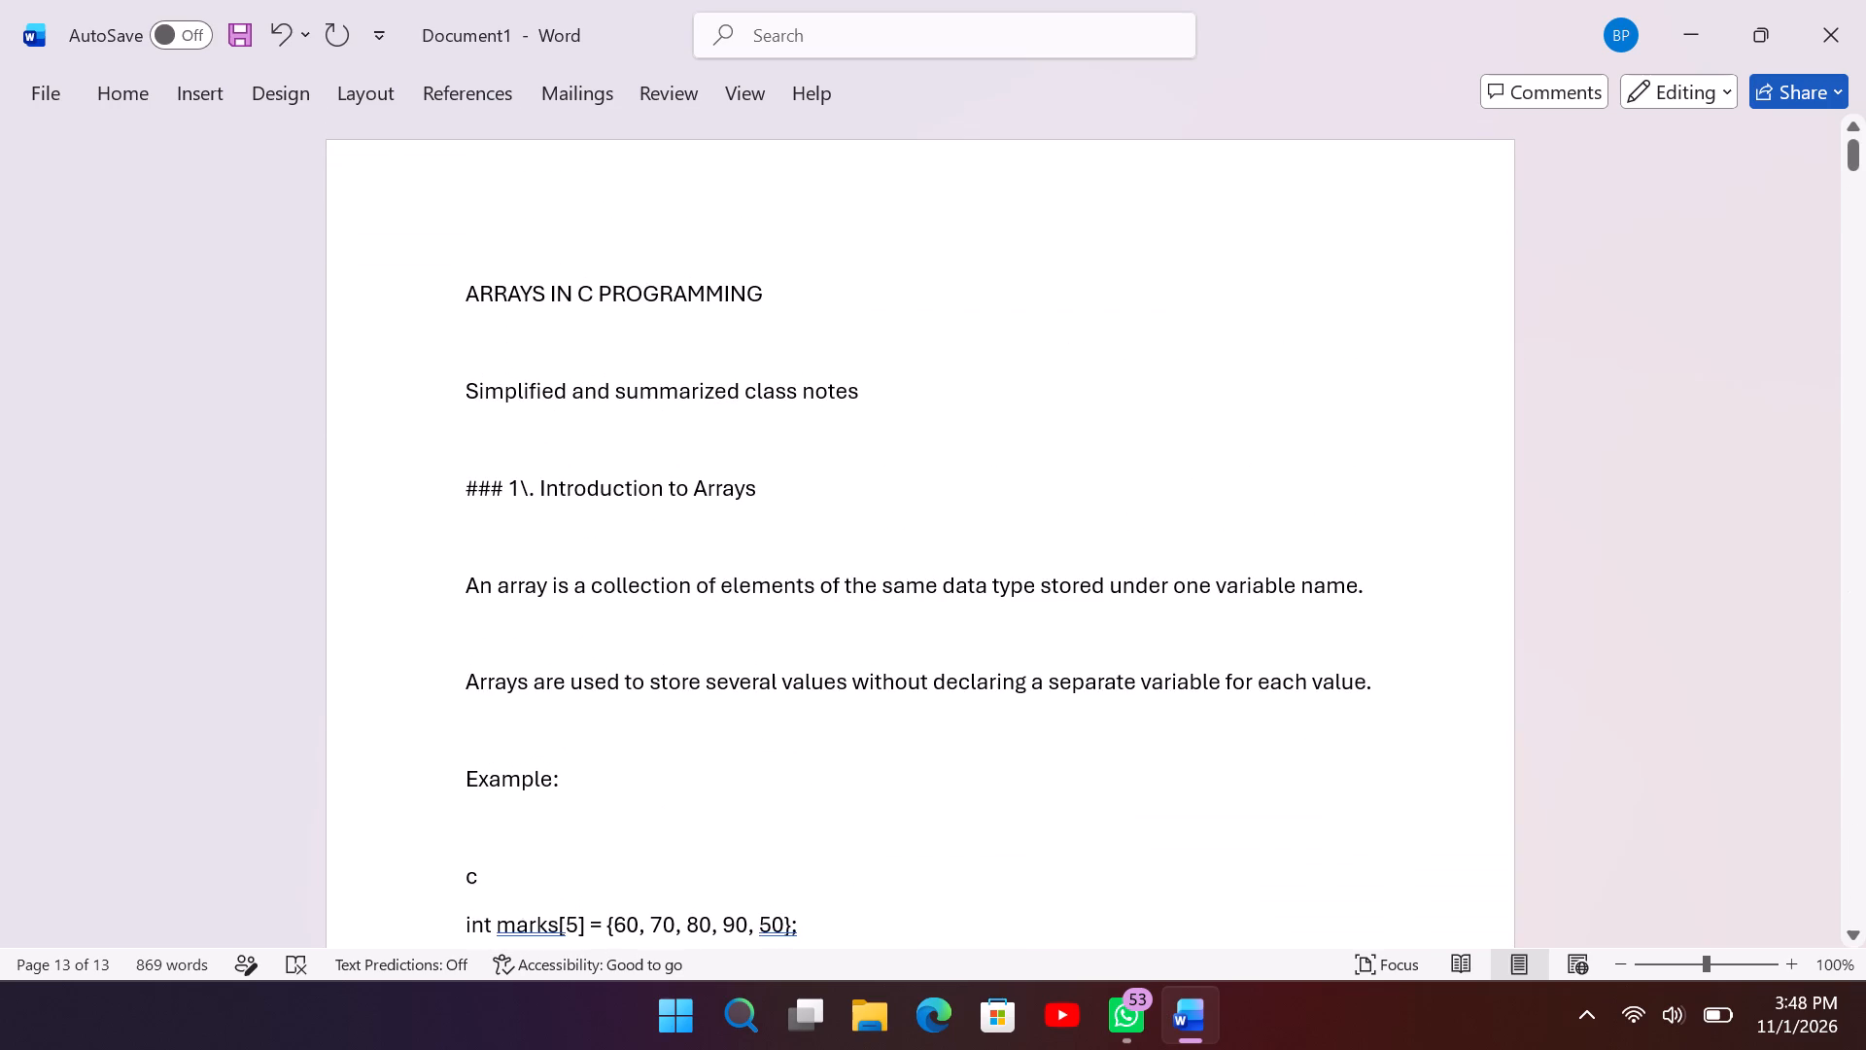
{"action": "left_click", "coordinate": [535, 491]}
{"action": "key", "text": "BackSpace"}
{"action": "key", "text": "BackSpace"}
{"action": "key", "text": "BackSpace"}
{"action": "key", "text": "BackSpace"}
{"action": "key", "text": "BackSpace"}
{"action": "key", "text": "BackSpace"}
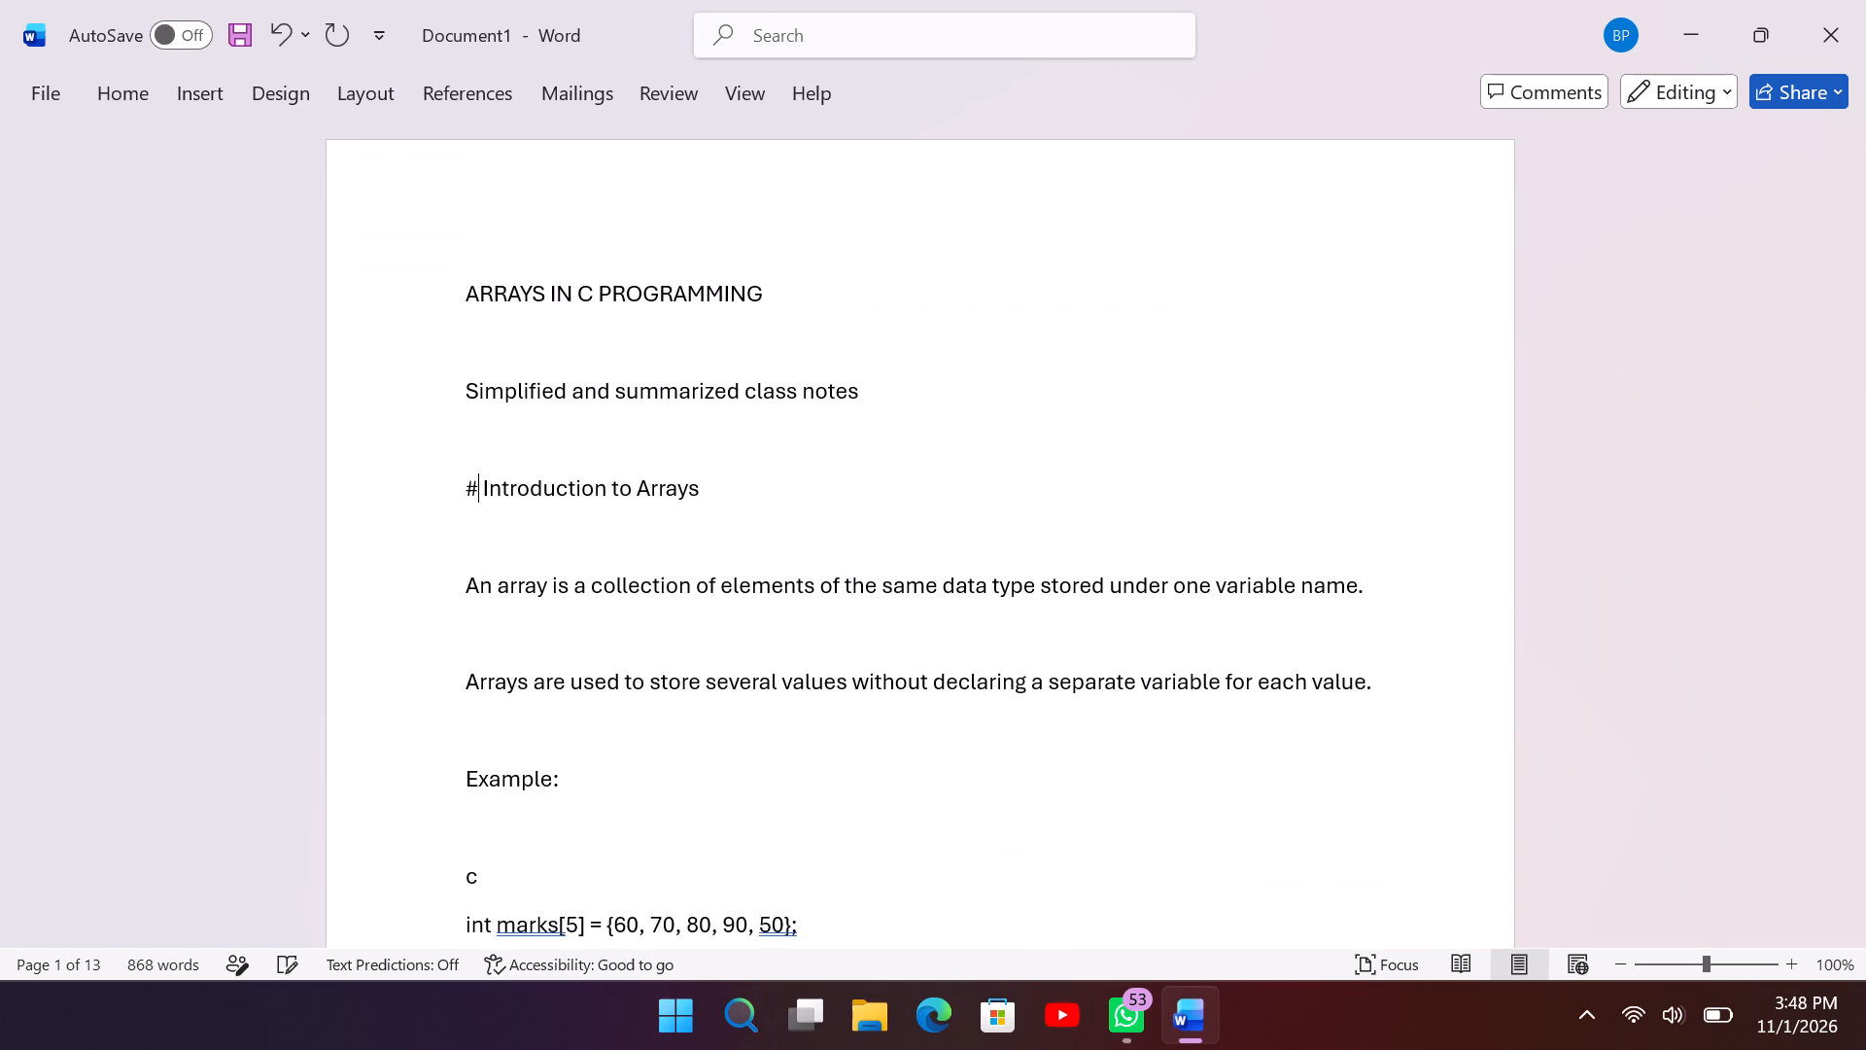
{"action": "key", "text": "BackSpace"}
{"action": "key", "text": "BackSpace"}
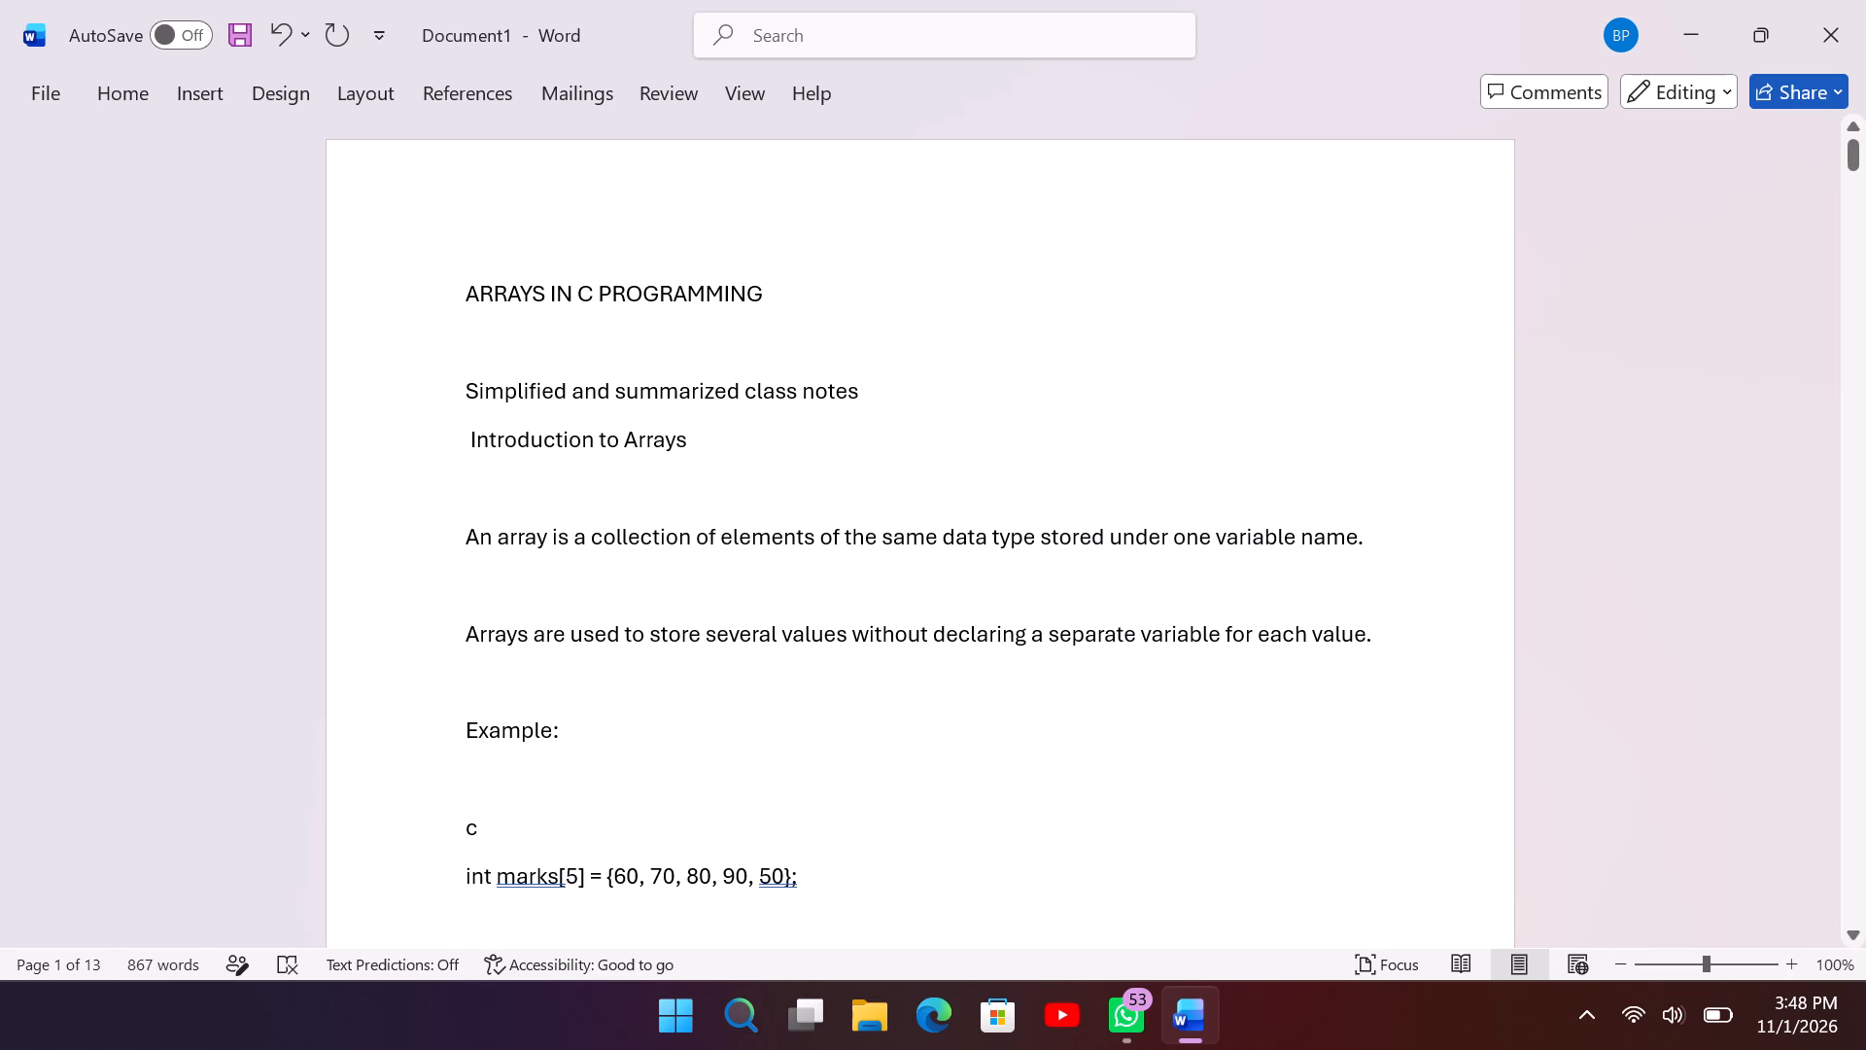
Delete the "Simplified and summarized class notes" line and the blank line between it and the title.
{"action": "left_click", "coordinate": [899, 408]}
{"action": "key", "text": "BackSpace"}
{"action": "key", "text": "BackSpace"}
{"action": "key", "text": "BackSpace"}
{"action": "key", "text": "BackSpace"}
{"action": "key", "text": "BackSpace"}
{"action": "key", "text": "BackSpace"}
{"action": "key", "text": "BackSpace"}
{"action": "key", "text": "BackSpace"}
{"action": "key", "text": "BackSpace"}
{"action": "key", "text": "BackSpace"}
{"action": "key", "text": "BackSpace"}
{"action": "key", "text": "BackSpace"}
{"action": "key", "text": "BackSpace"}
{"action": "key", "text": "BackSpace"}
{"action": "key", "text": "BackSpace"}
{"action": "key", "text": "BackSpace"}
{"action": "key", "text": "BackSpace"}
{"action": "key", "text": "BackSpace"}
{"action": "key", "text": "BackSpace"}
{"action": "key", "text": "BackSpace"}
{"action": "key", "text": "BackSpace"}
{"action": "key", "text": "BackSpace"}
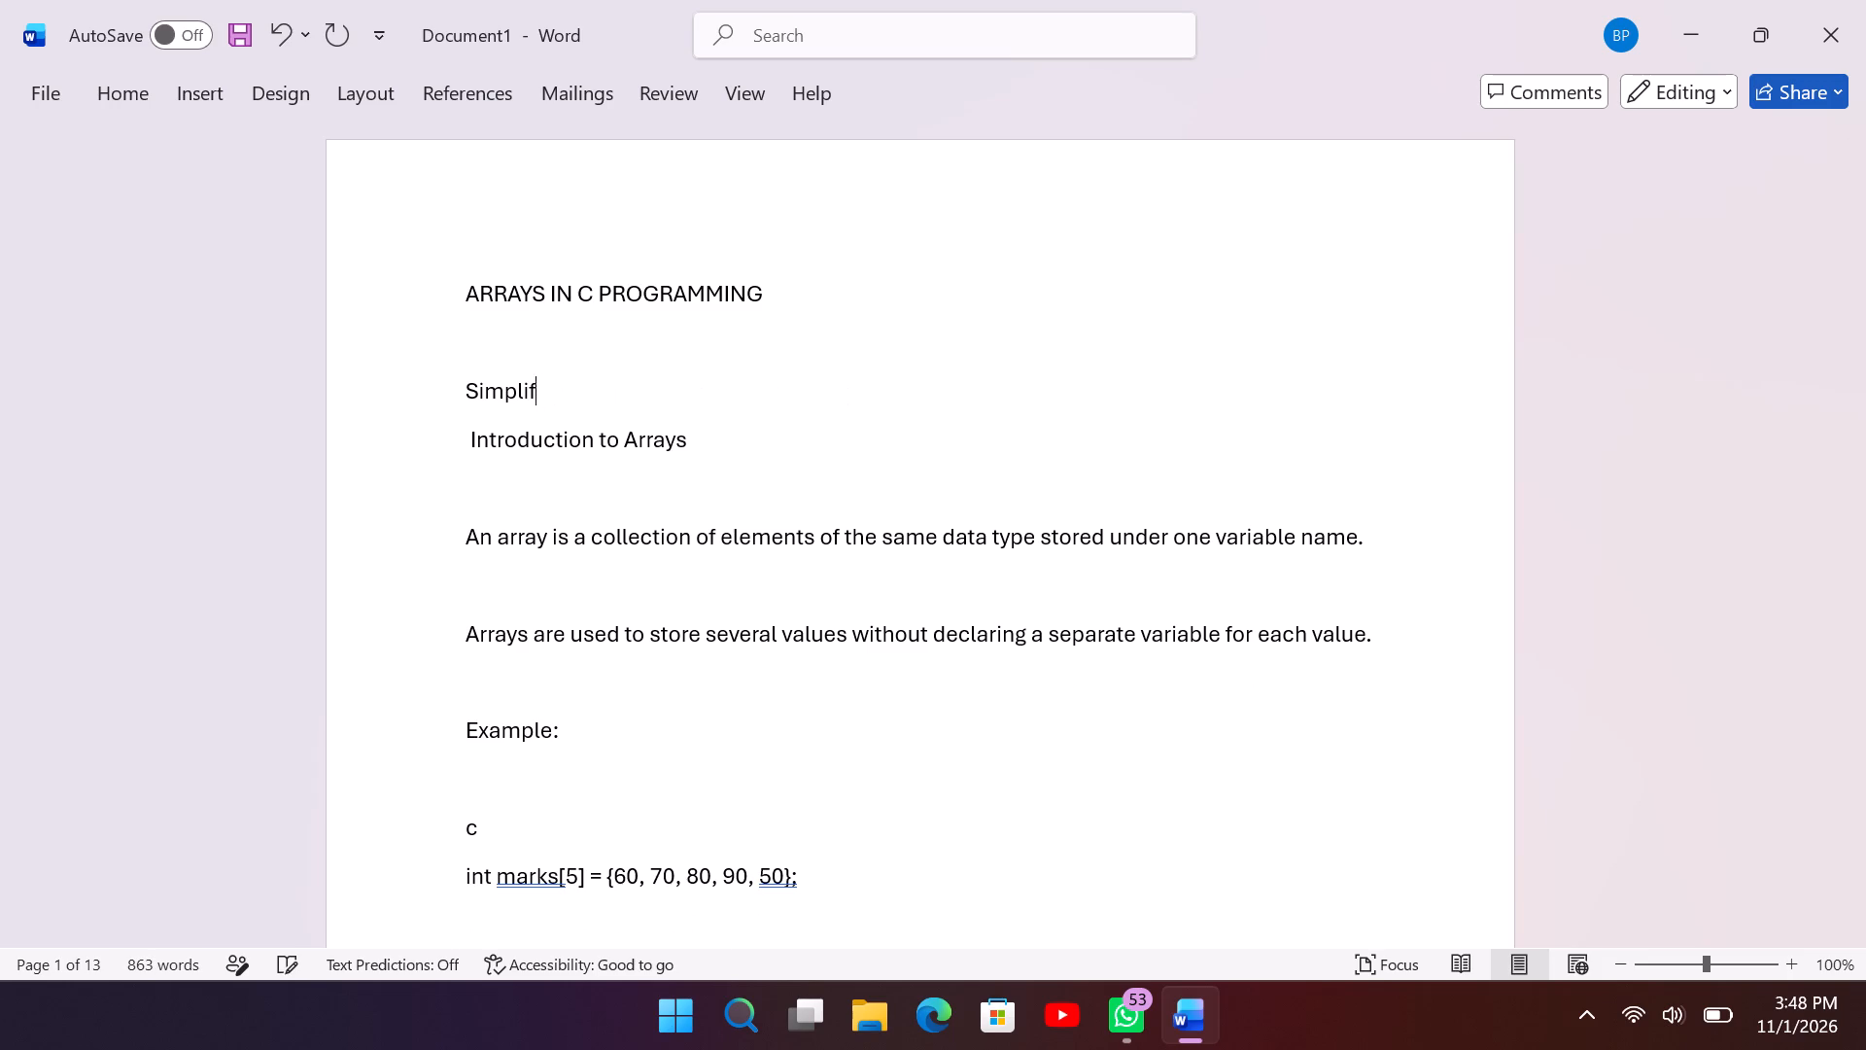
{"action": "key", "text": "BackSpace"}
{"action": "key", "text": "BackSpace"}
{"action": "key", "text": "BackSpace"}
{"action": "key", "text": "BackSpace"}
{"action": "key", "text": "BackSpace"}
{"action": "key", "text": "BackSpace"}
{"action": "key", "text": "BackSpace"}
{"action": "key", "text": "BackSpace"}
{"action": "key", "text": "BackSpace"}
{"action": "key", "text": "BackSpace"}
{"action": "key", "text": "BackSpace"}
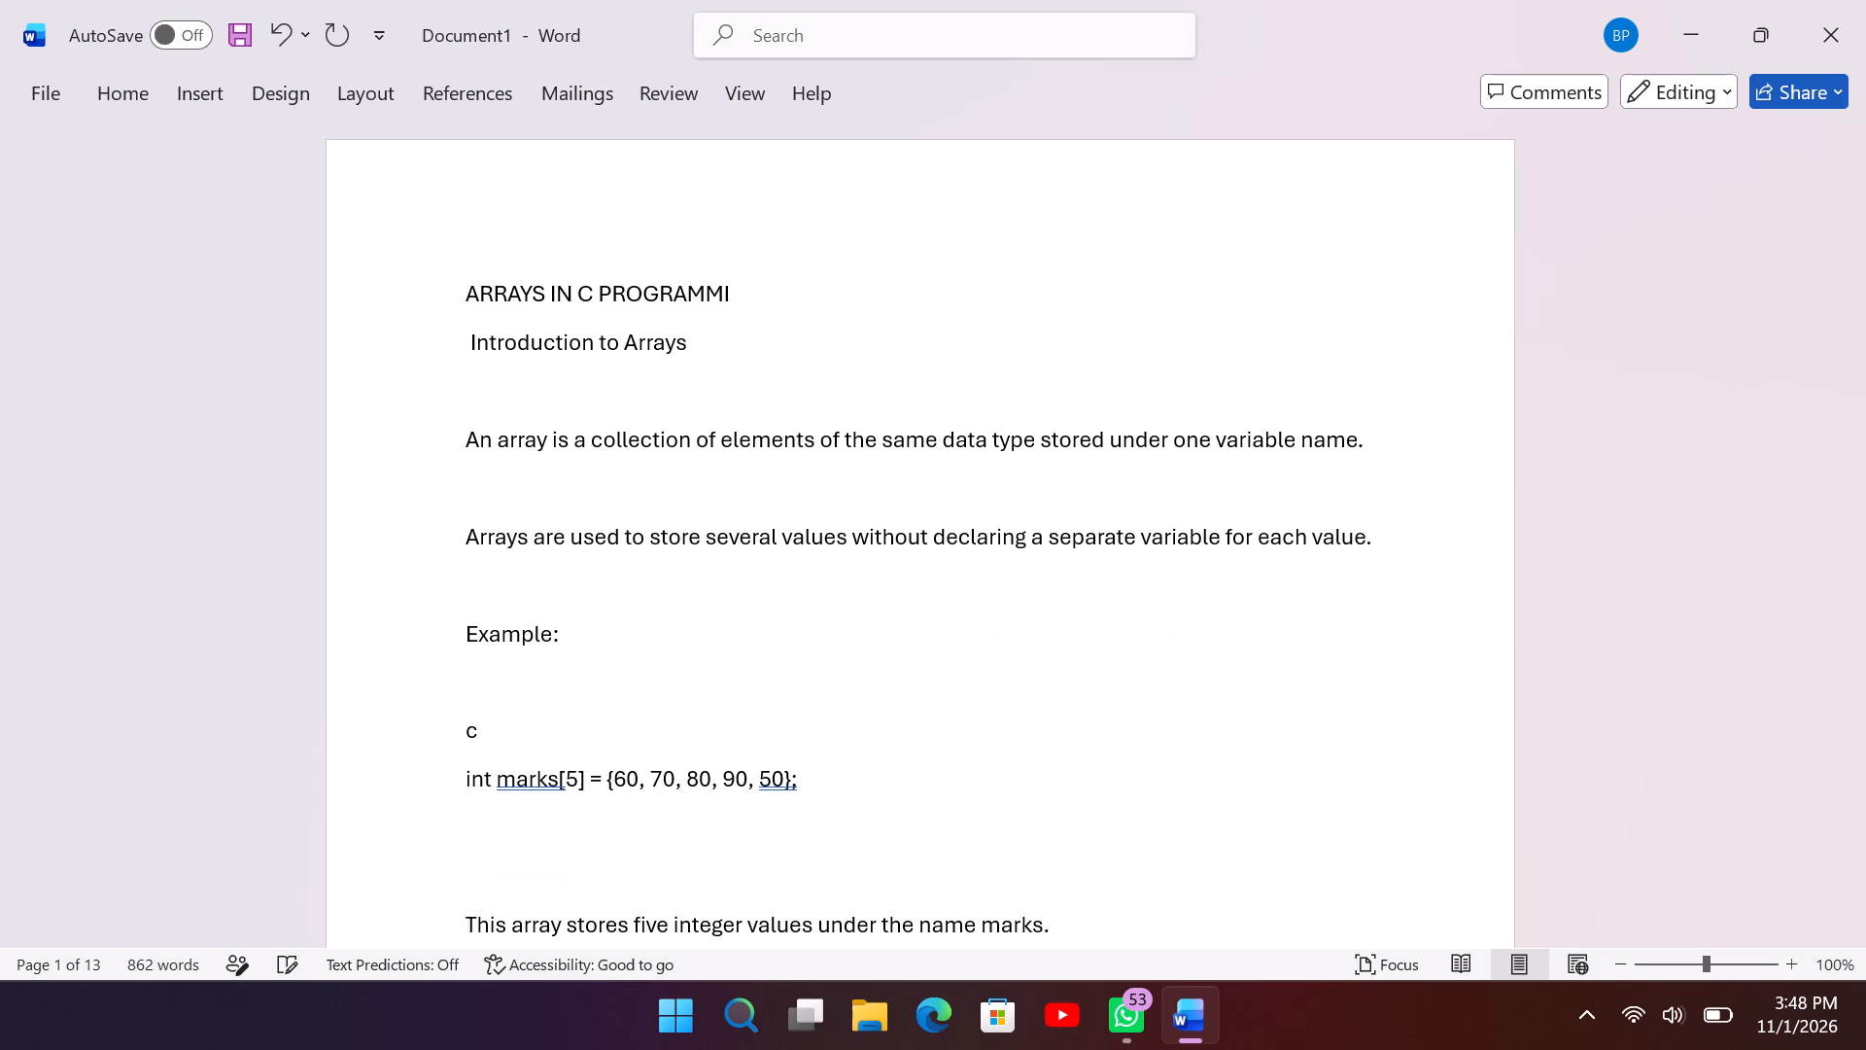
Complete the title's ending in capitals so it reads "ARRAYS IN C PROGRAMMING".
{"action": "type", "text": "ng"}
{"action": "key", "text": "BackSpace"}
{"action": "key", "text": "BackSpace"}
{"action": "type", "text": "NG"}
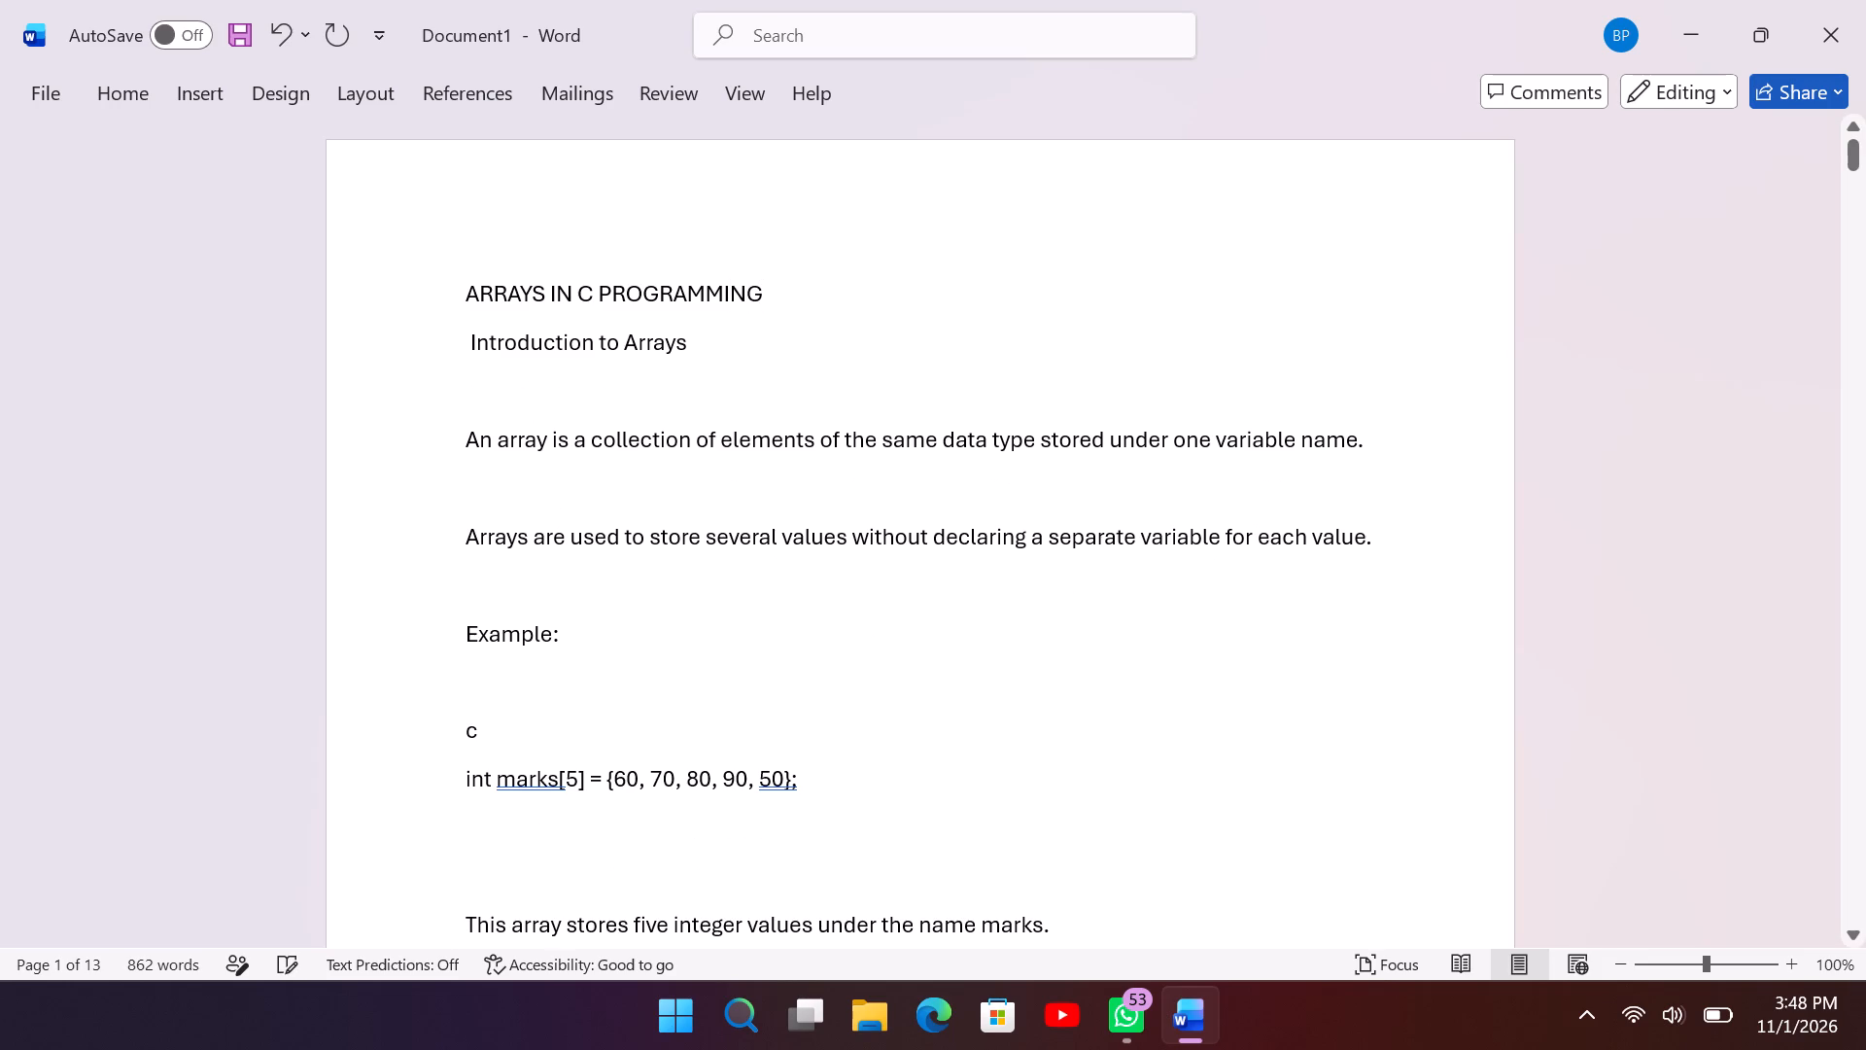
Make the title "ARRAYS IN C PROGRAMMING" bold.
{"action": "left_click", "coordinate": [455, 285]}
{"action": "left_click_drag", "start_coordinate": [455, 285], "coordinate": [821, 282]}
{"action": "left_click", "coordinate": [845, 229]}
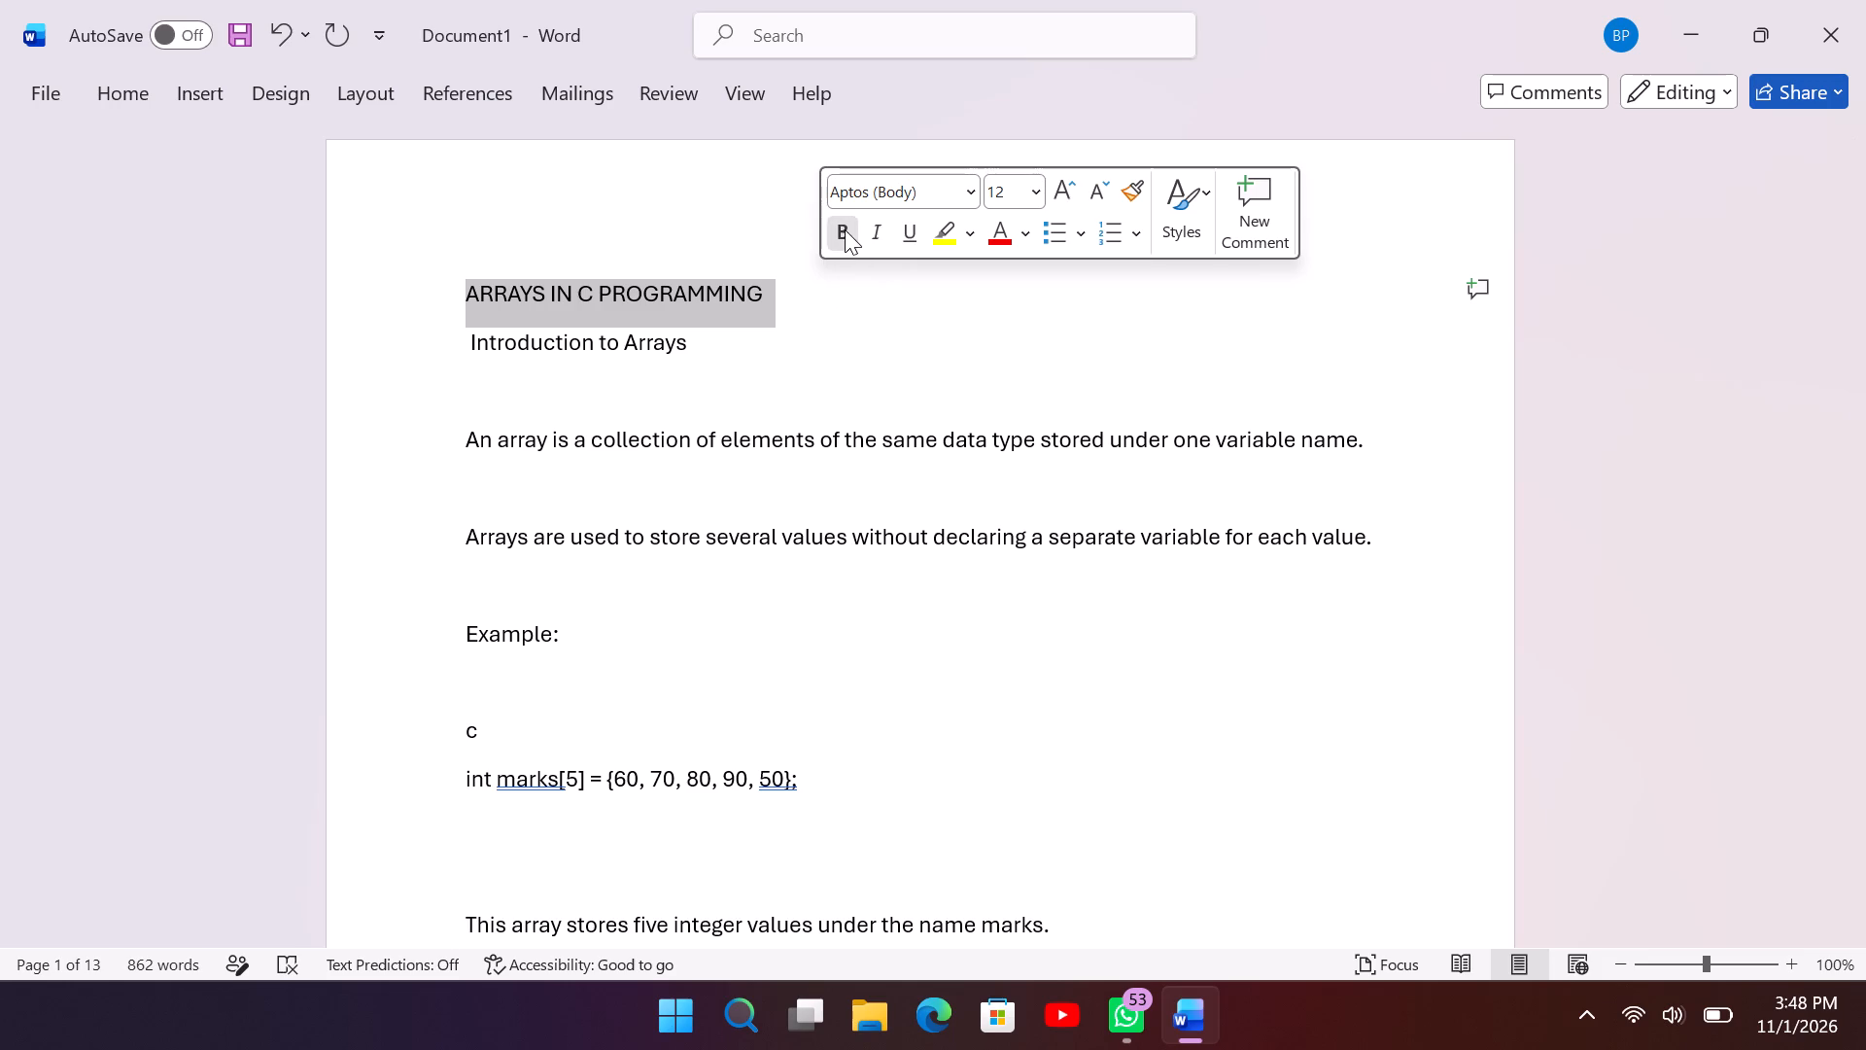
{"action": "left_click", "coordinate": [832, 305]}
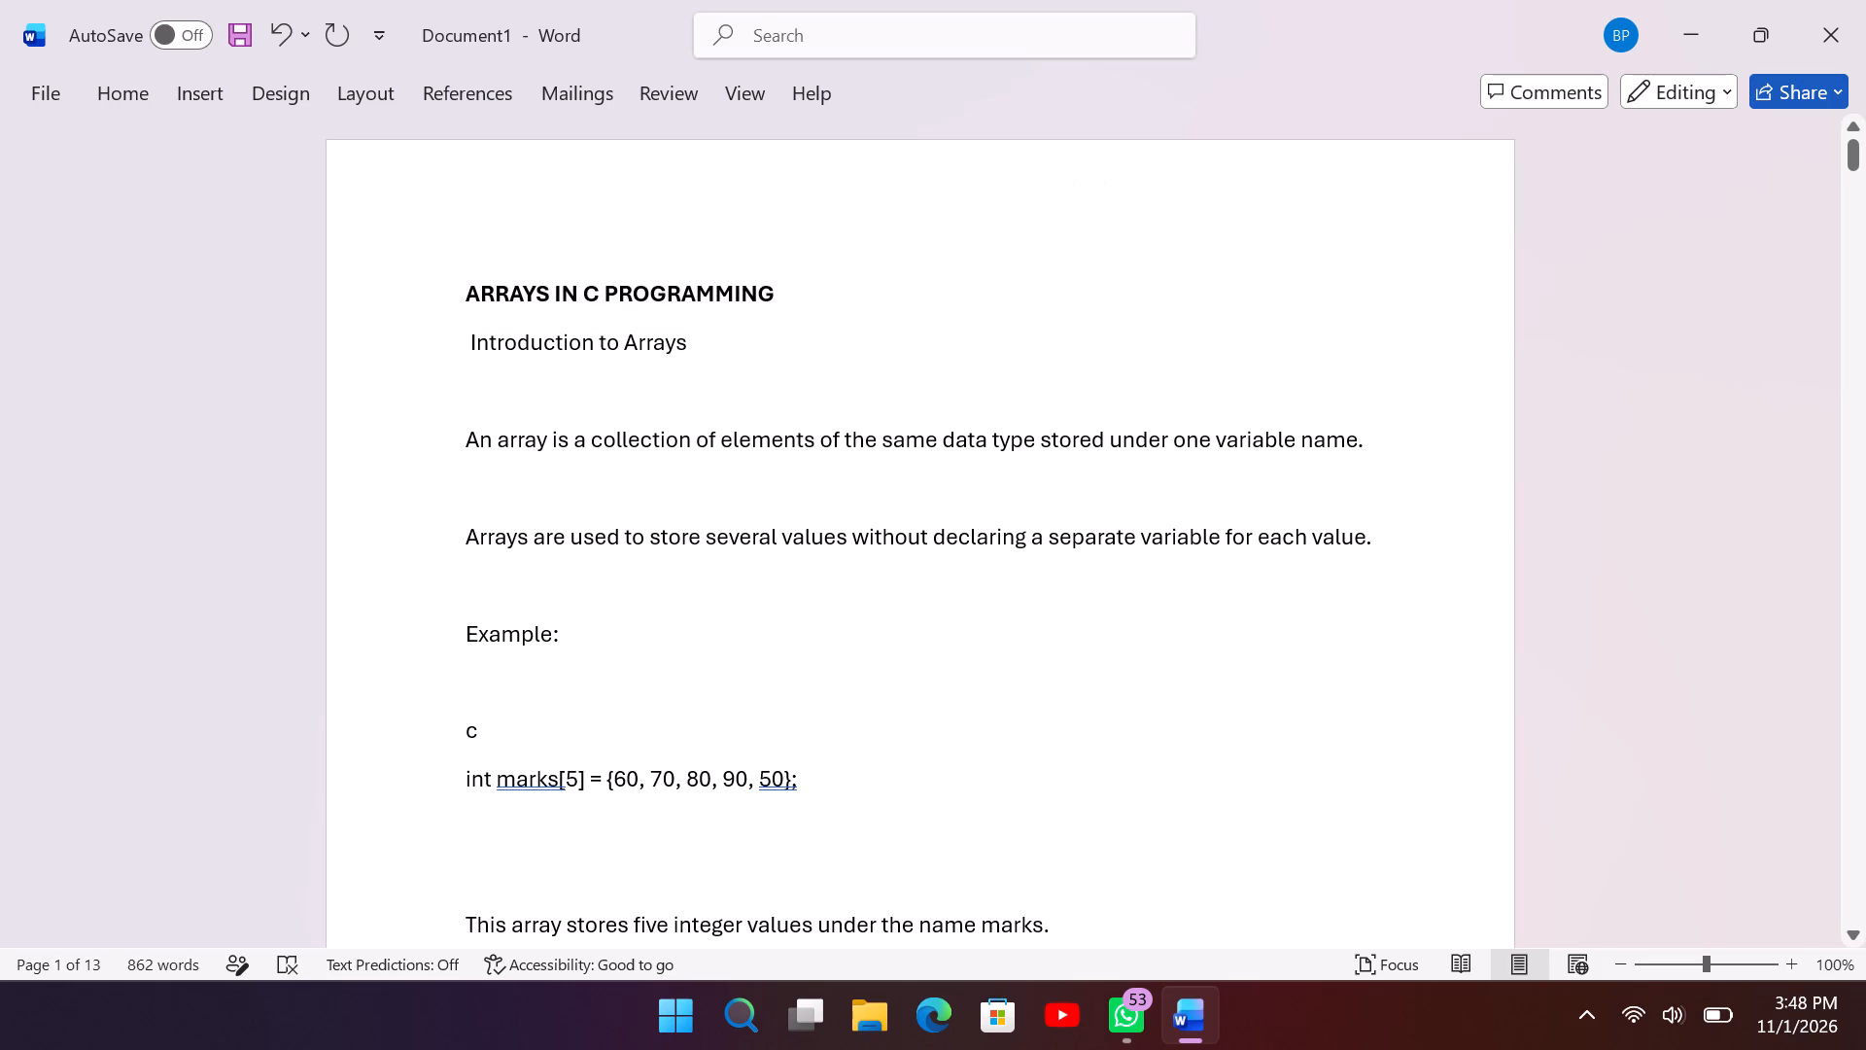
Make the "Introduction to Arrays" heading bold.
{"action": "left_click_drag", "start_coordinate": [471, 331], "coordinate": [708, 341]}
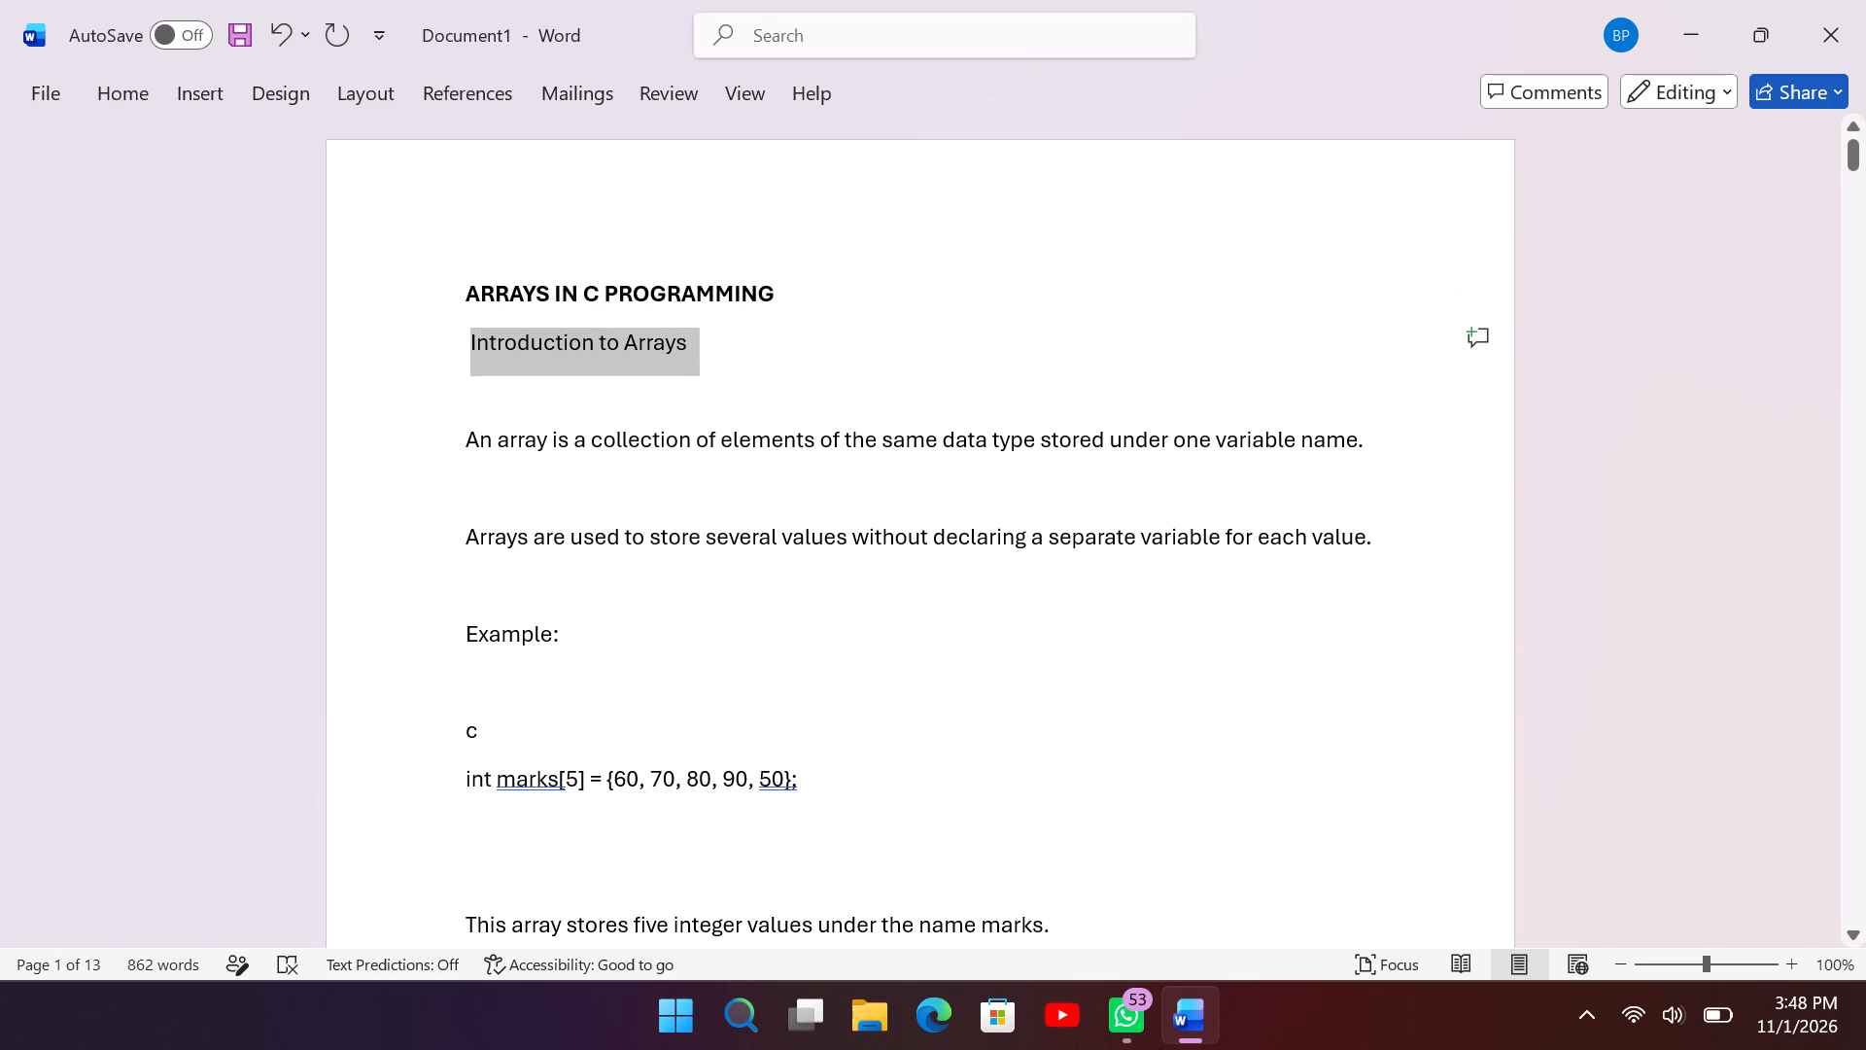
{"action": "left_click_drag", "start_coordinate": [708, 341], "coordinate": [727, 339]}
{"action": "left_click", "coordinate": [743, 292]}
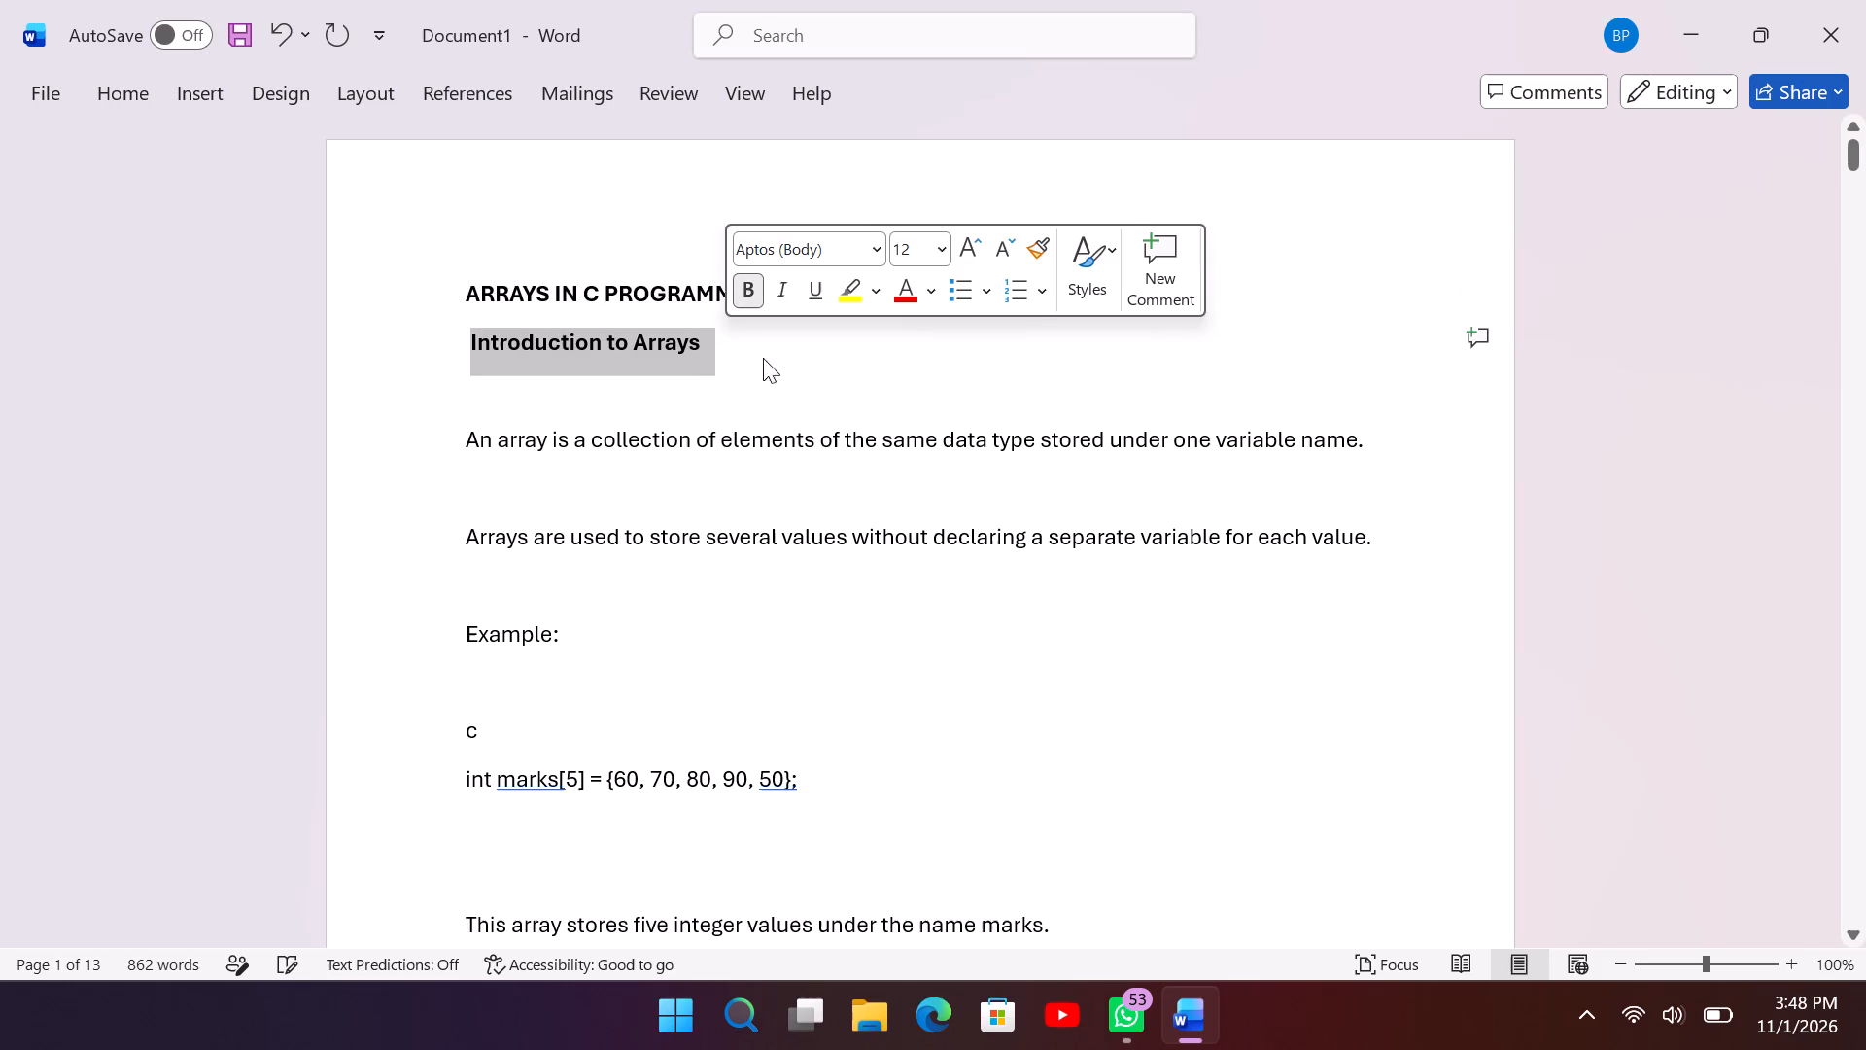
{"action": "left_click", "coordinate": [779, 349]}
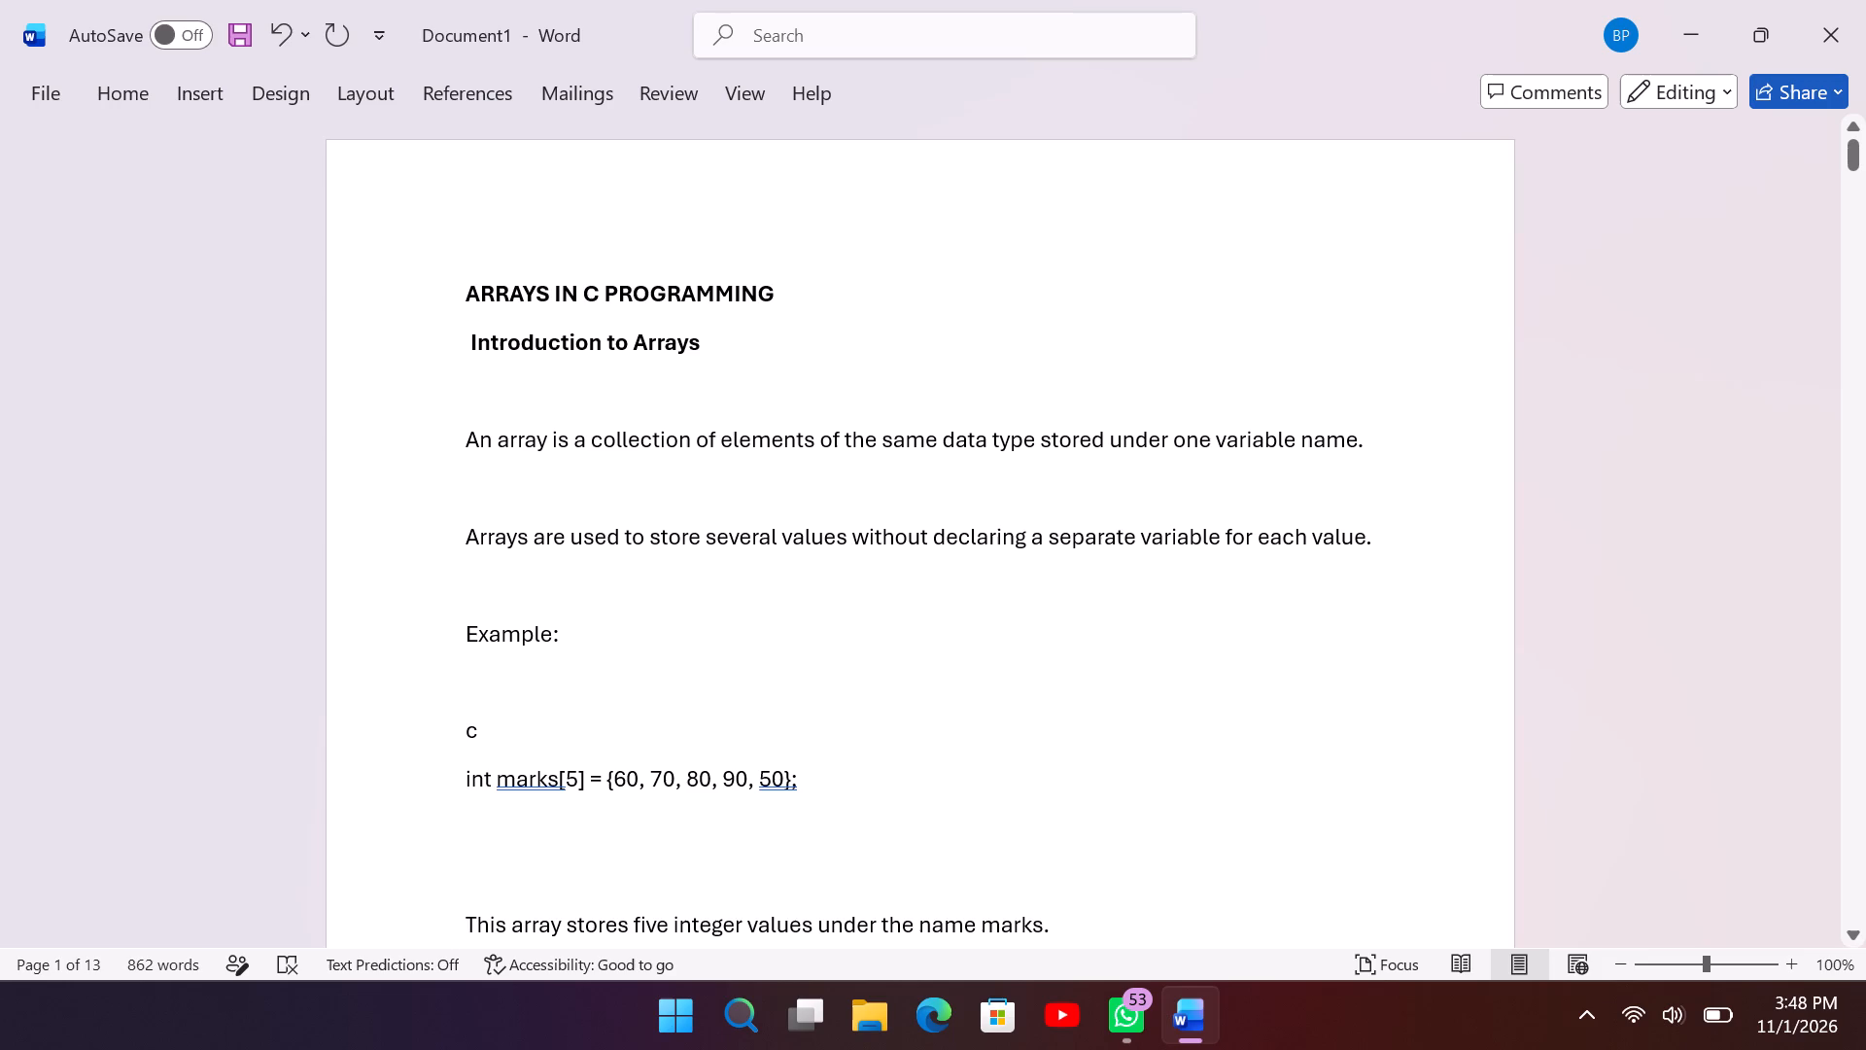
Remove one of the blank lines between the "int marks[5]" code line and "This array stores five integer values".
{"action": "scroll", "coordinate": [887, 535], "scroll_direction": "down", "scroll_amount": 1}
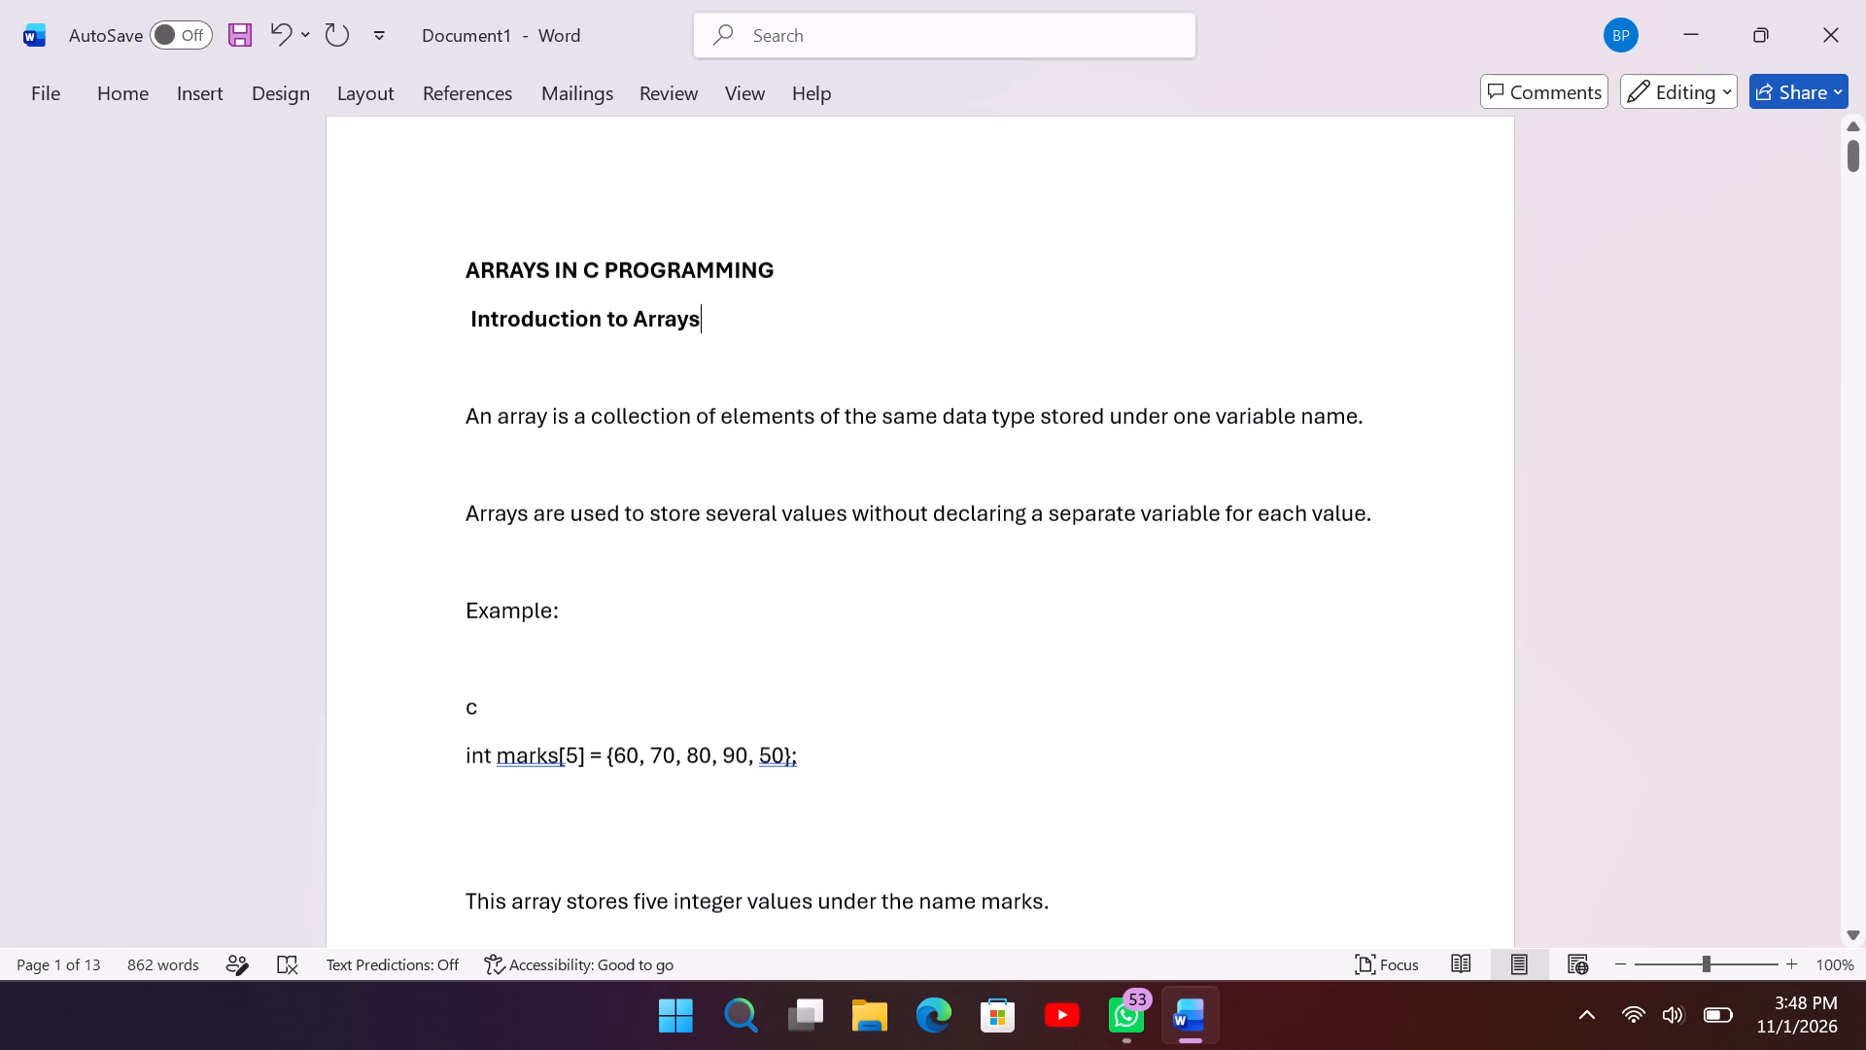
{"action": "scroll", "coordinate": [887, 535], "scroll_direction": "down", "scroll_amount": 2}
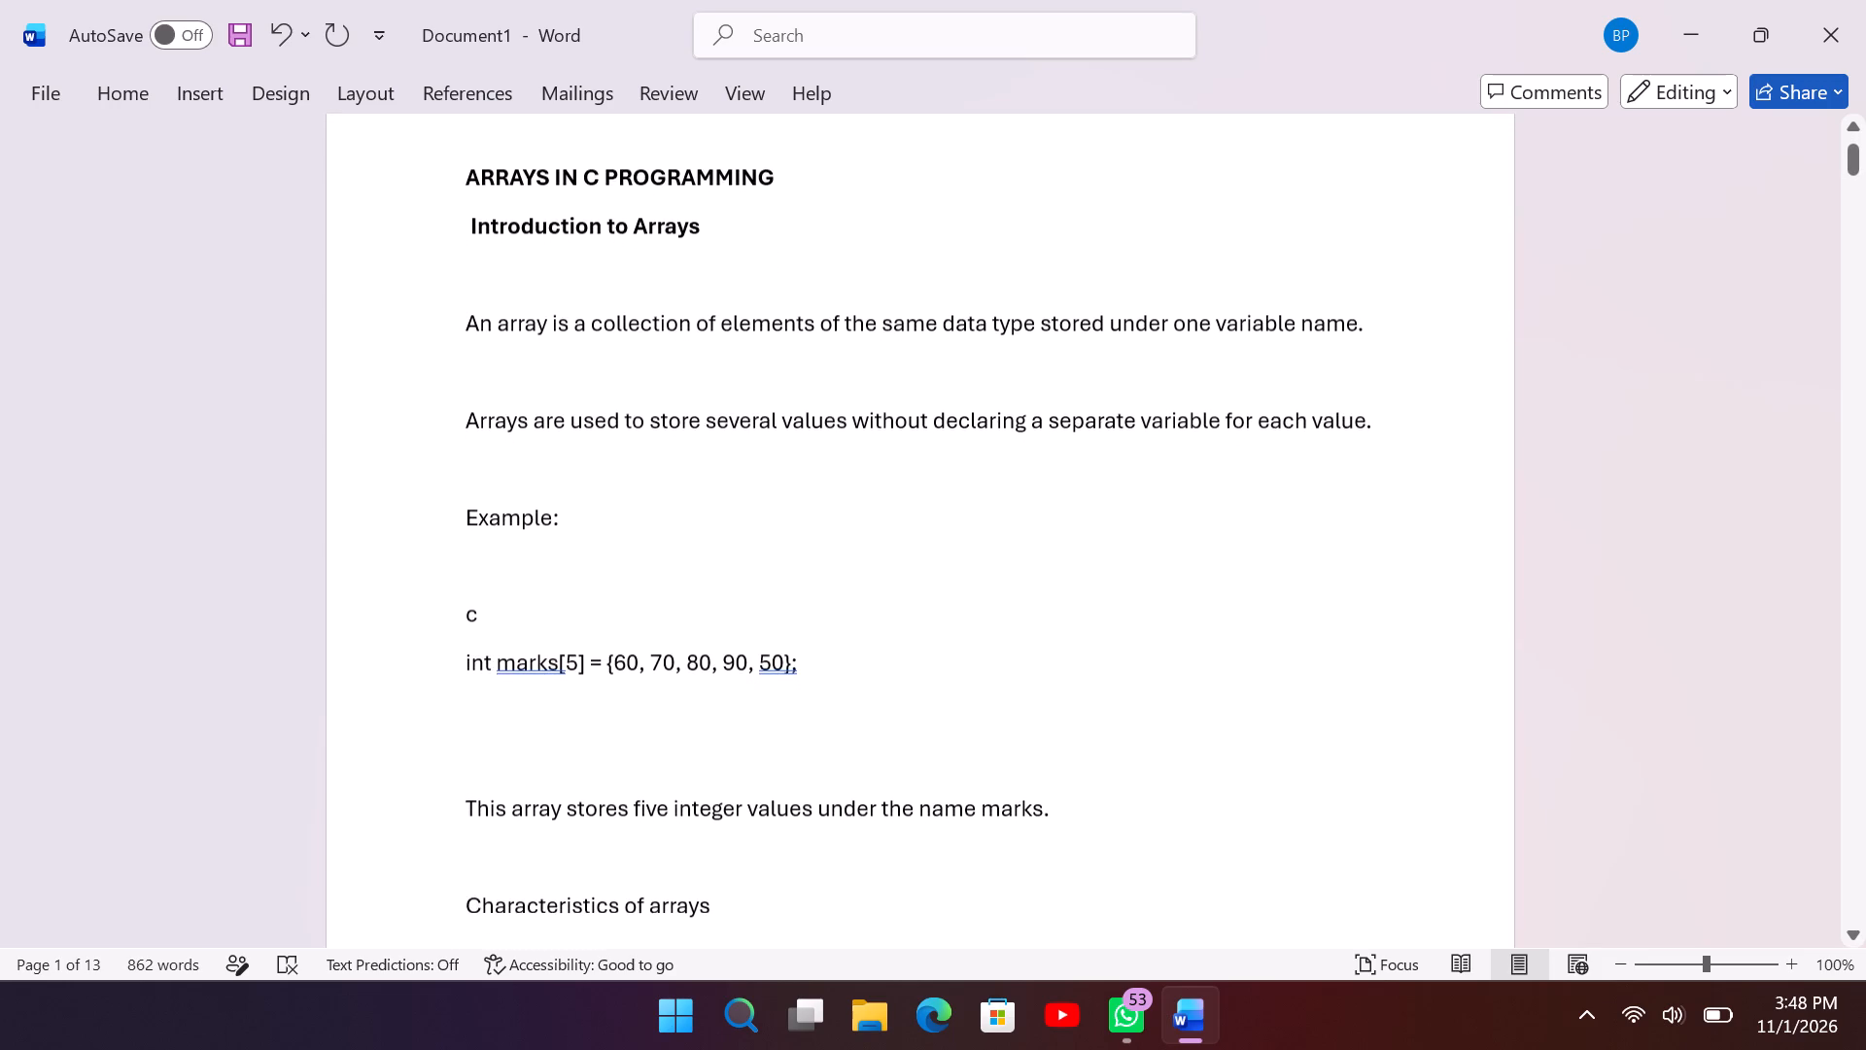
{"action": "scroll", "coordinate": [887, 514], "scroll_direction": "down", "scroll_amount": 2}
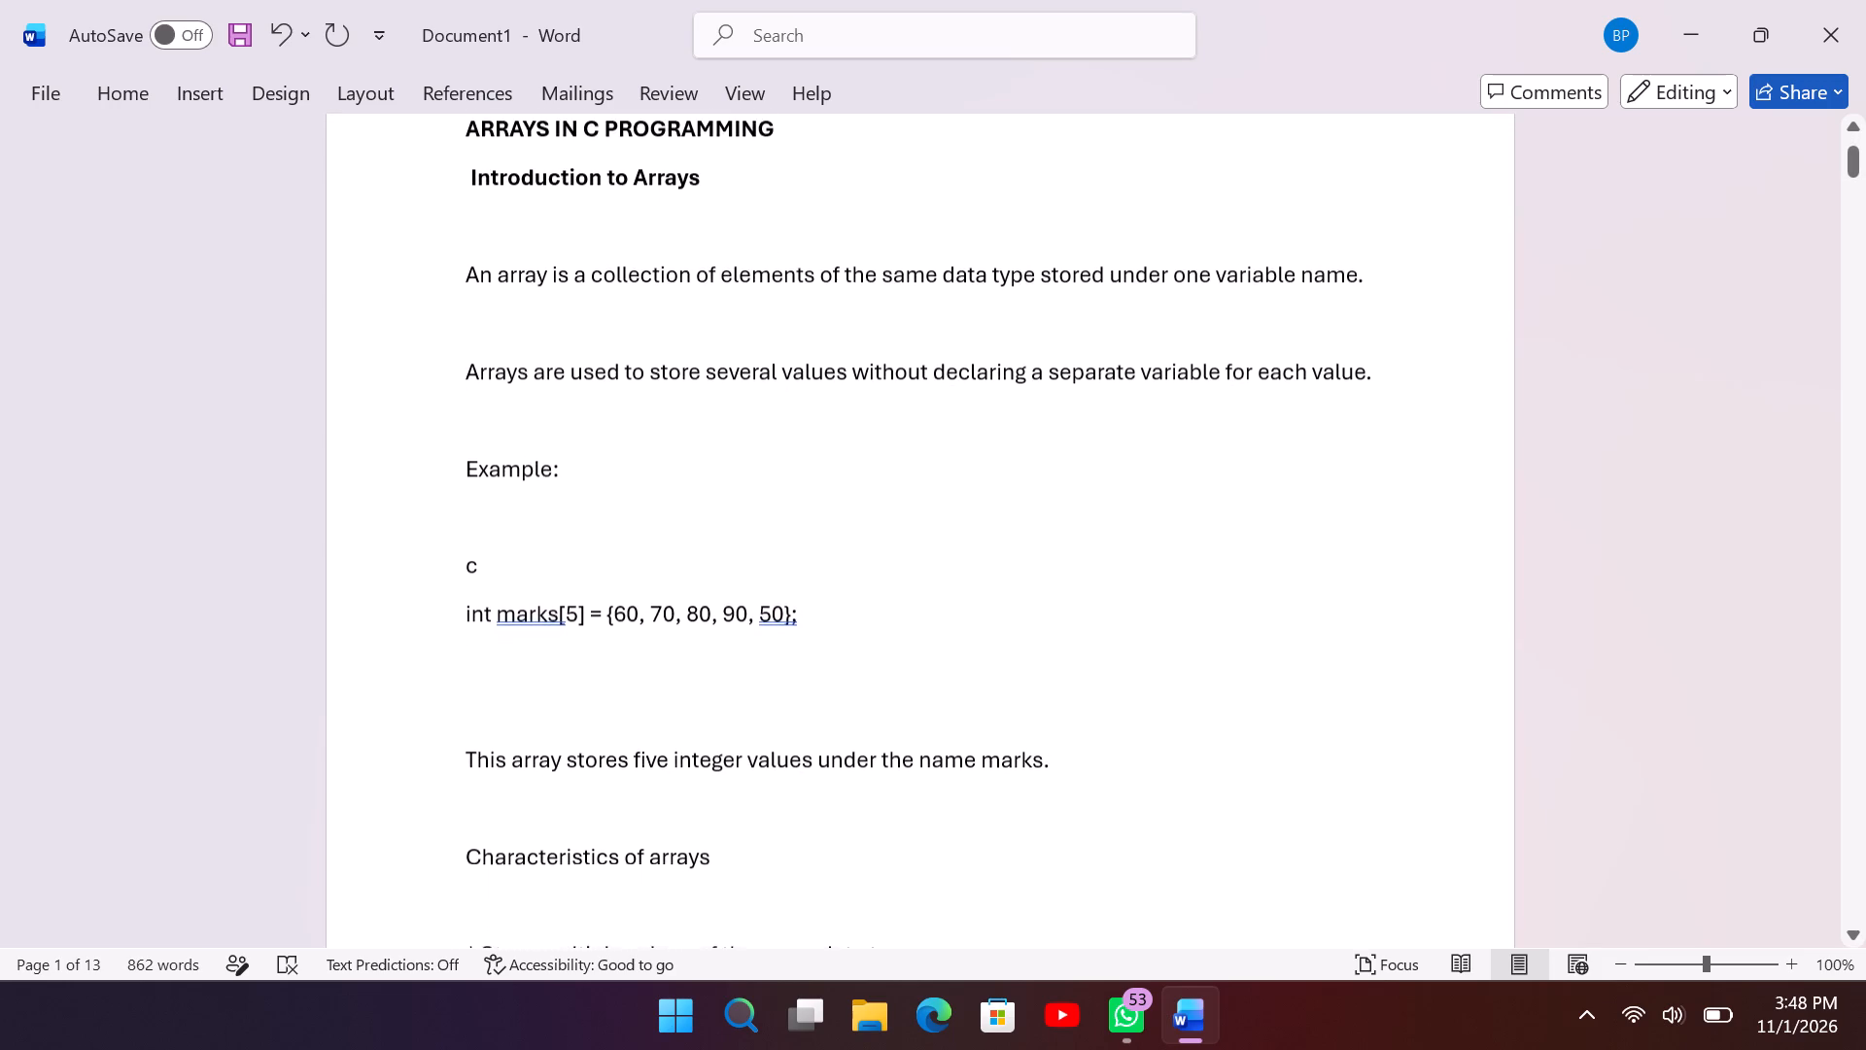
{"action": "scroll", "coordinate": [887, 459], "scroll_direction": "down", "scroll_amount": 2}
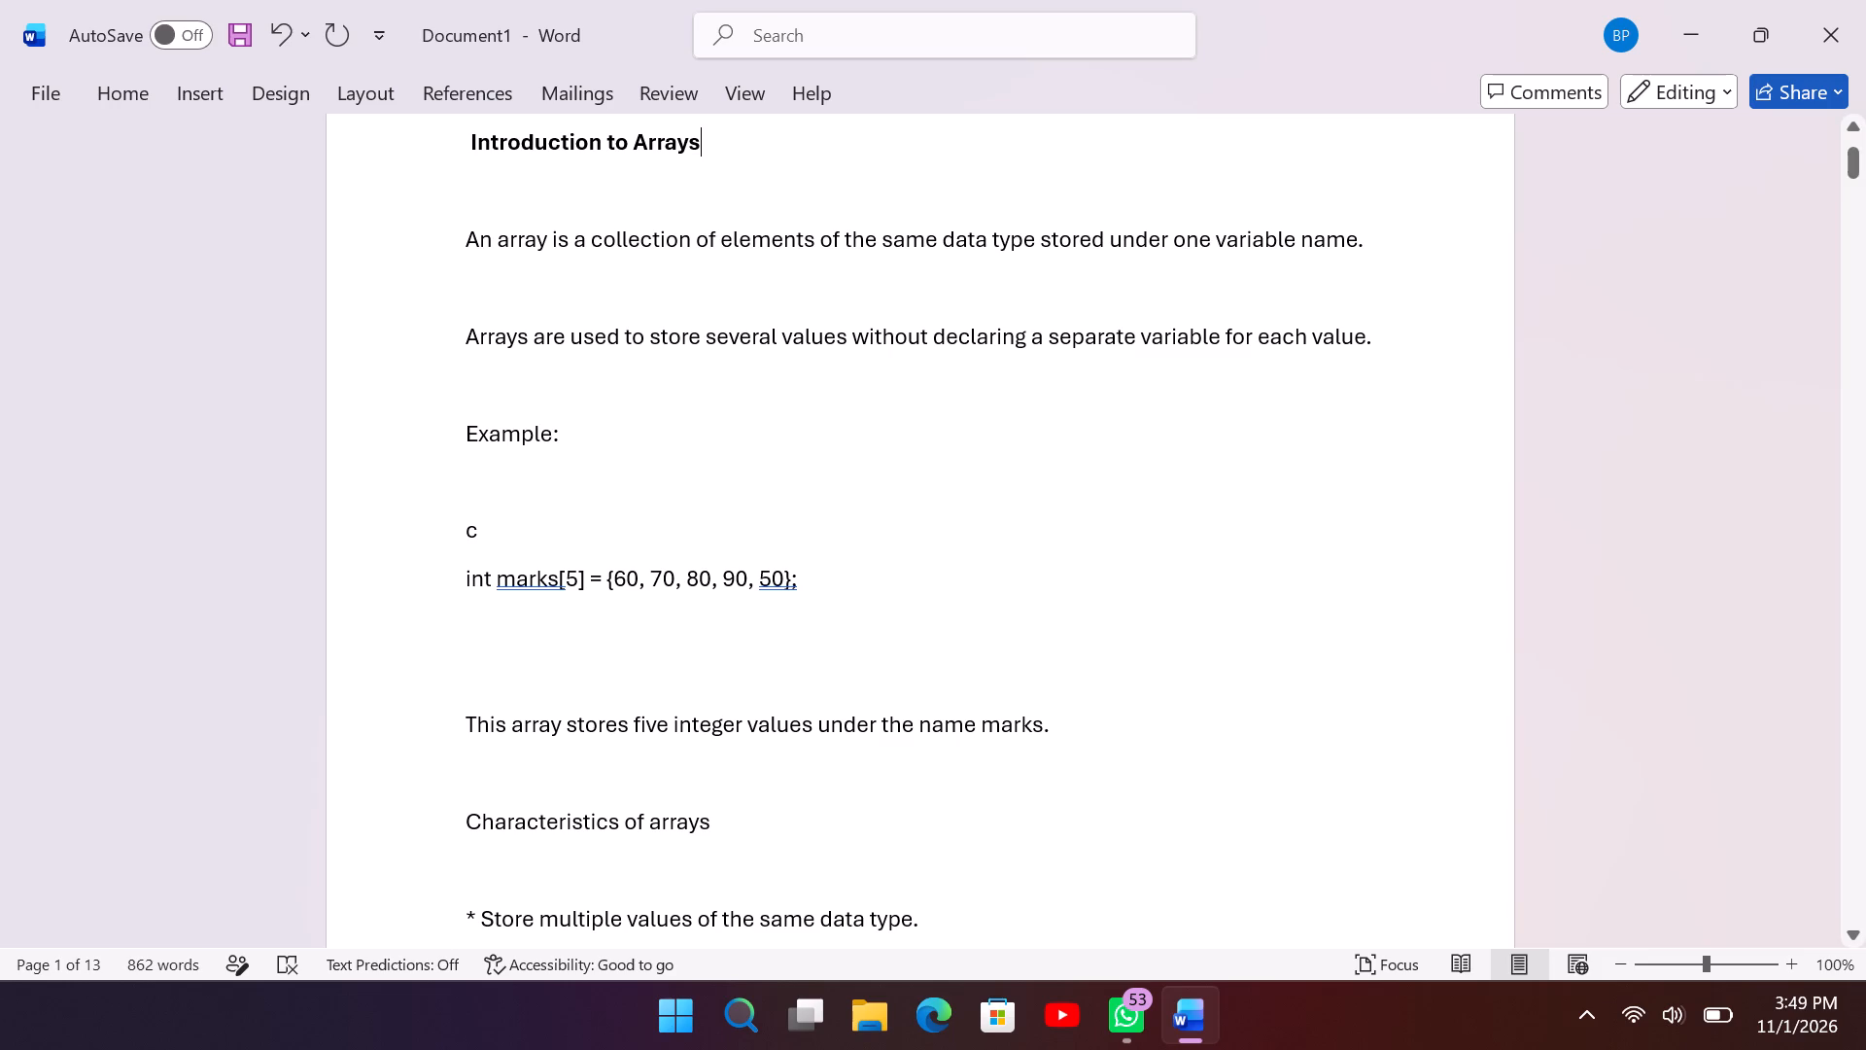
{"action": "left_click", "coordinate": [476, 680]}
{"action": "key", "text": "BackSpace"}
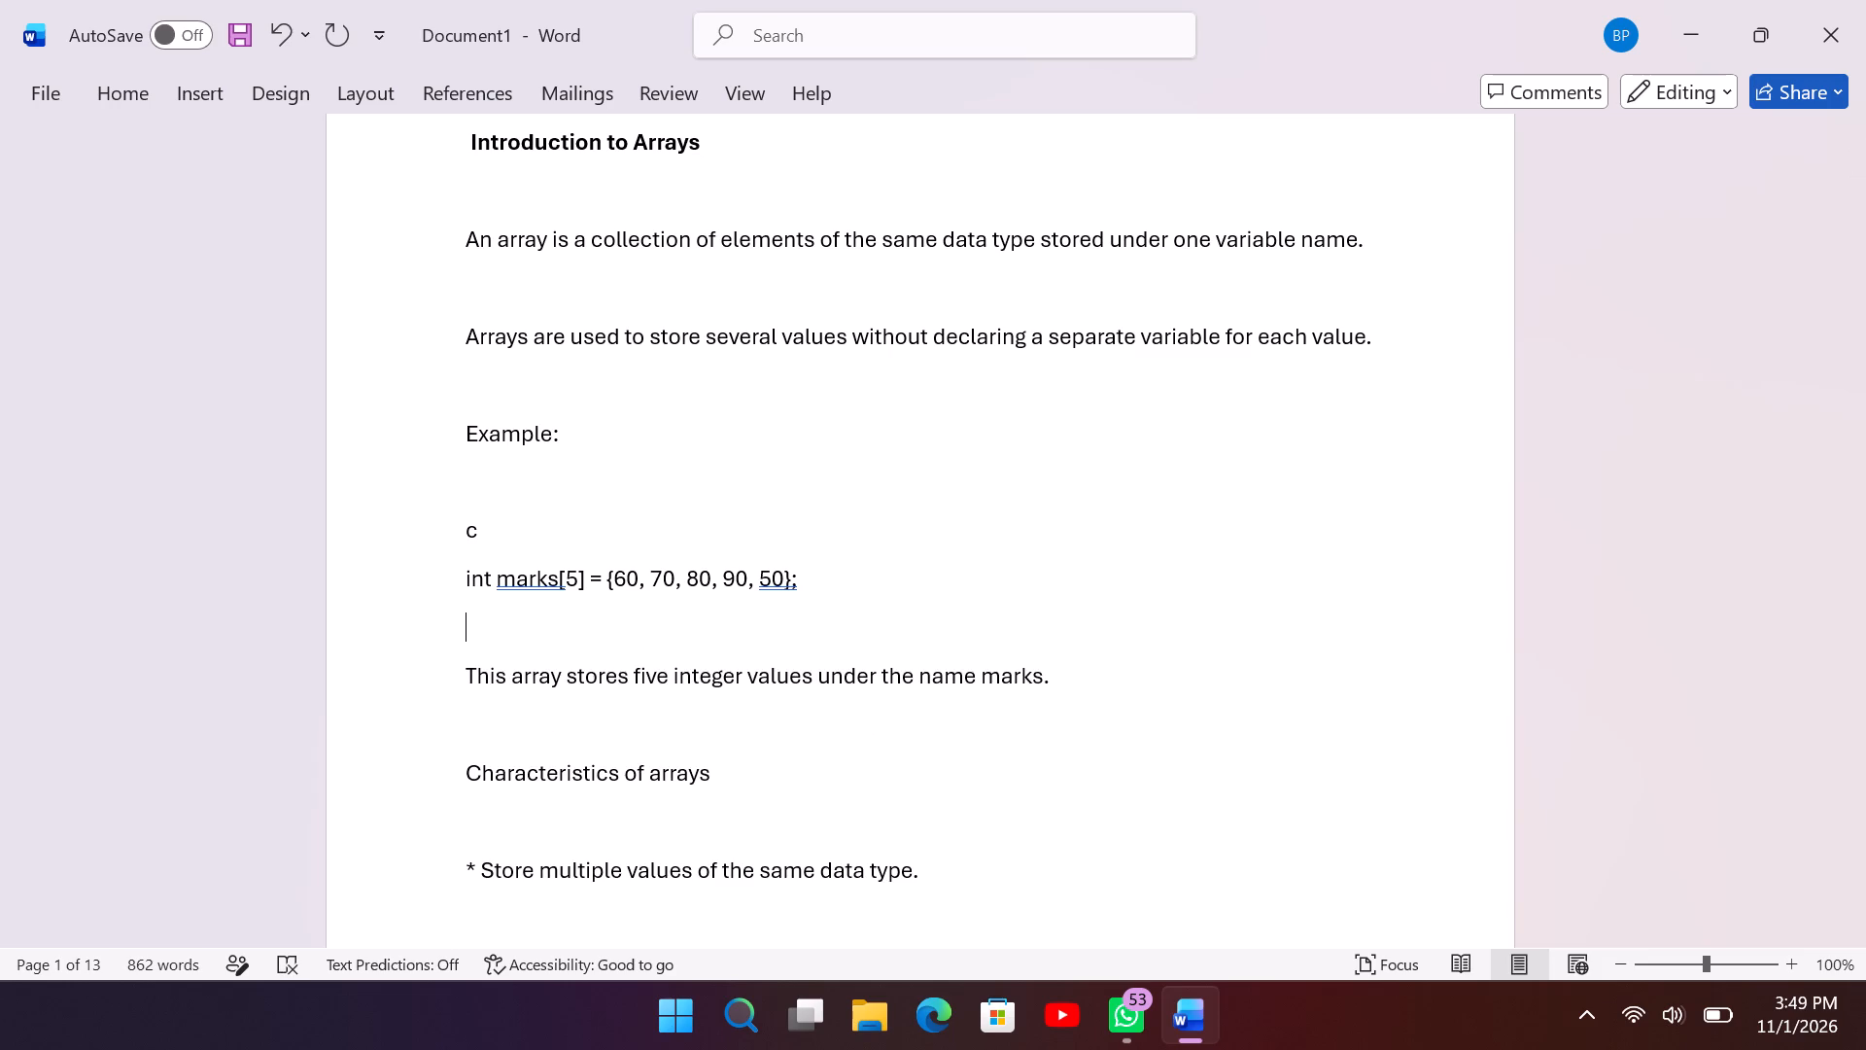
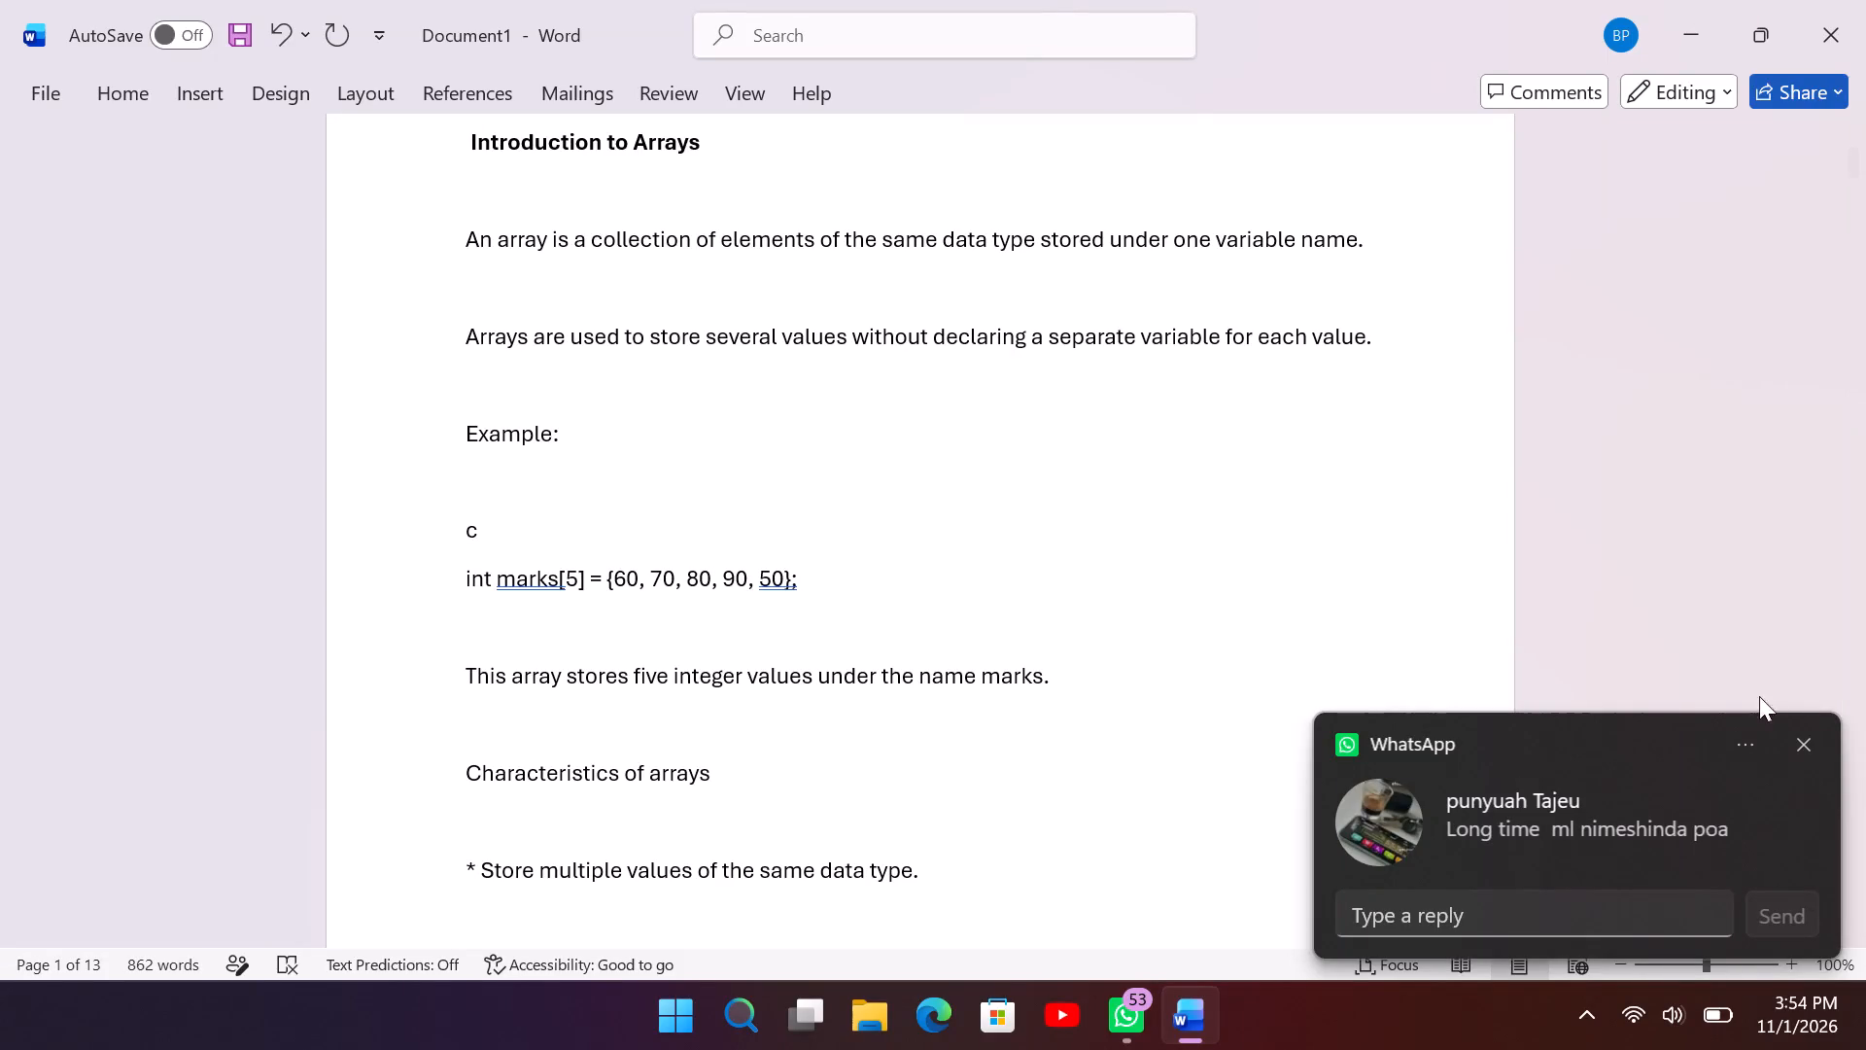
Dismiss the WhatsApp message notification covering the document.
{"action": "left_click", "coordinate": [1806, 736]}
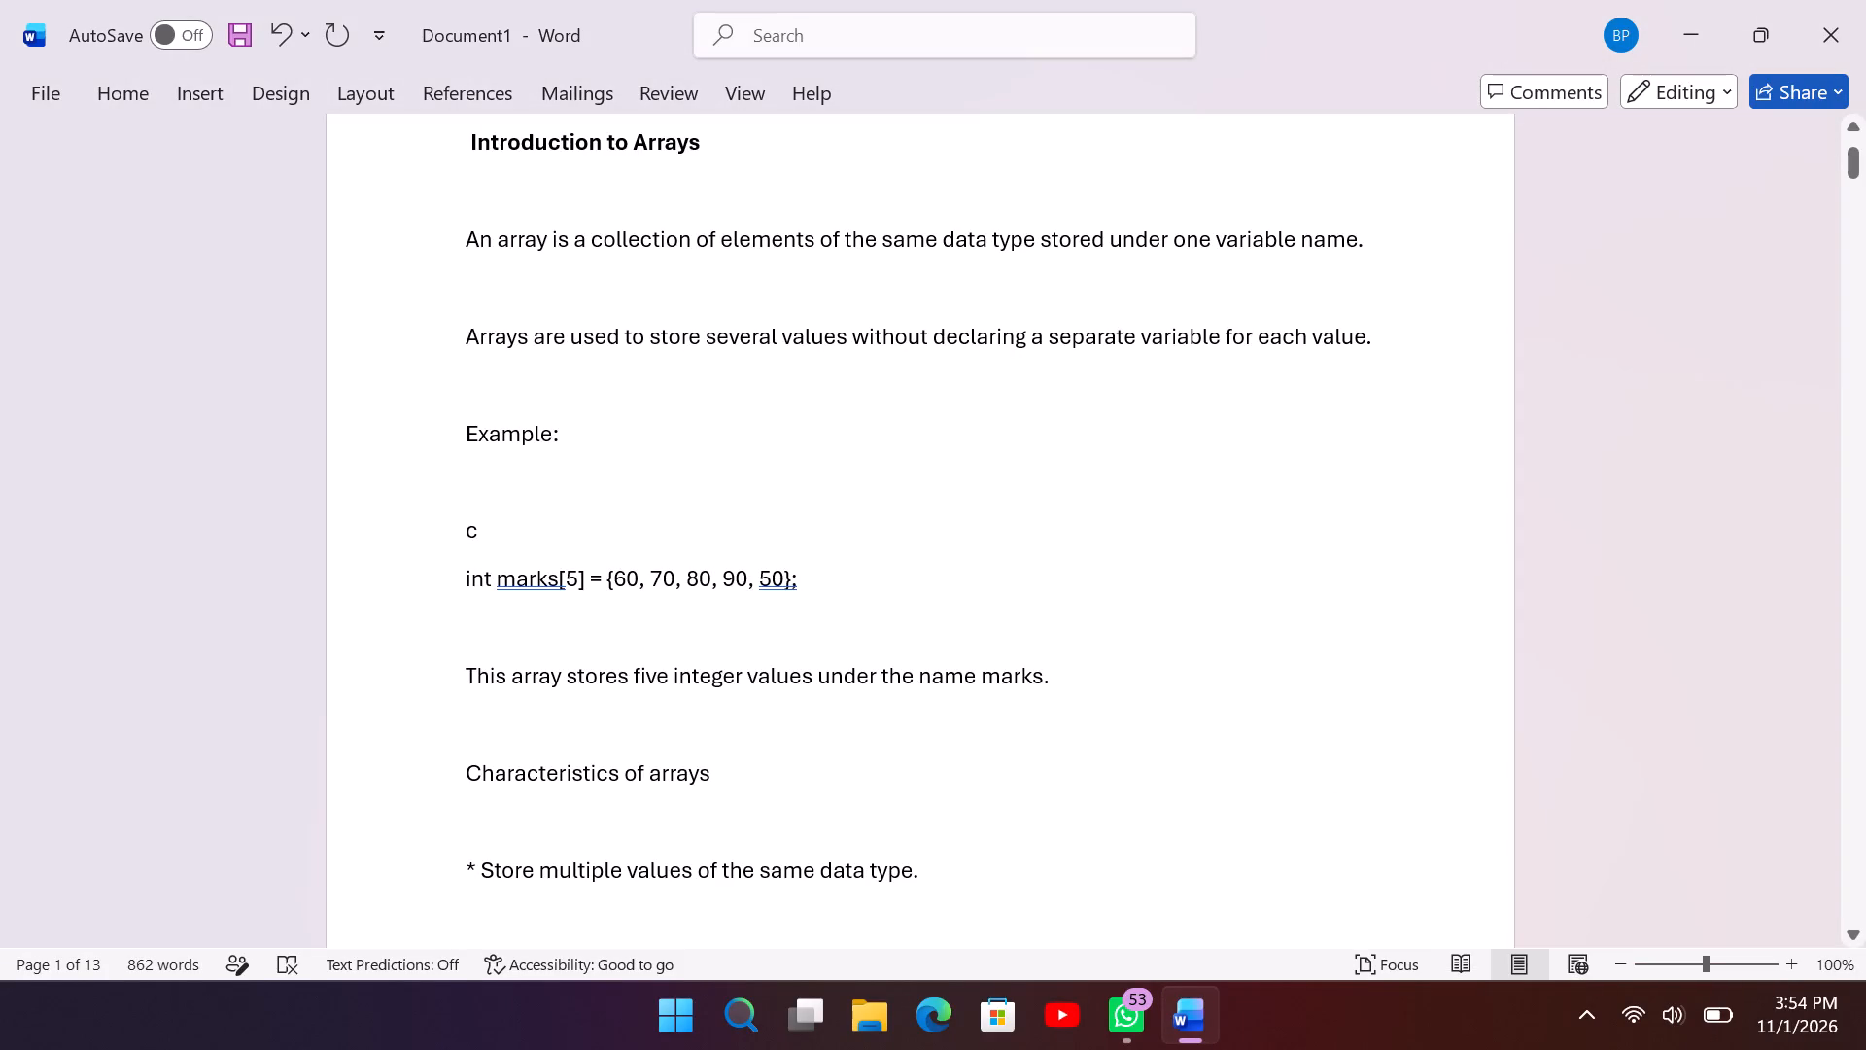
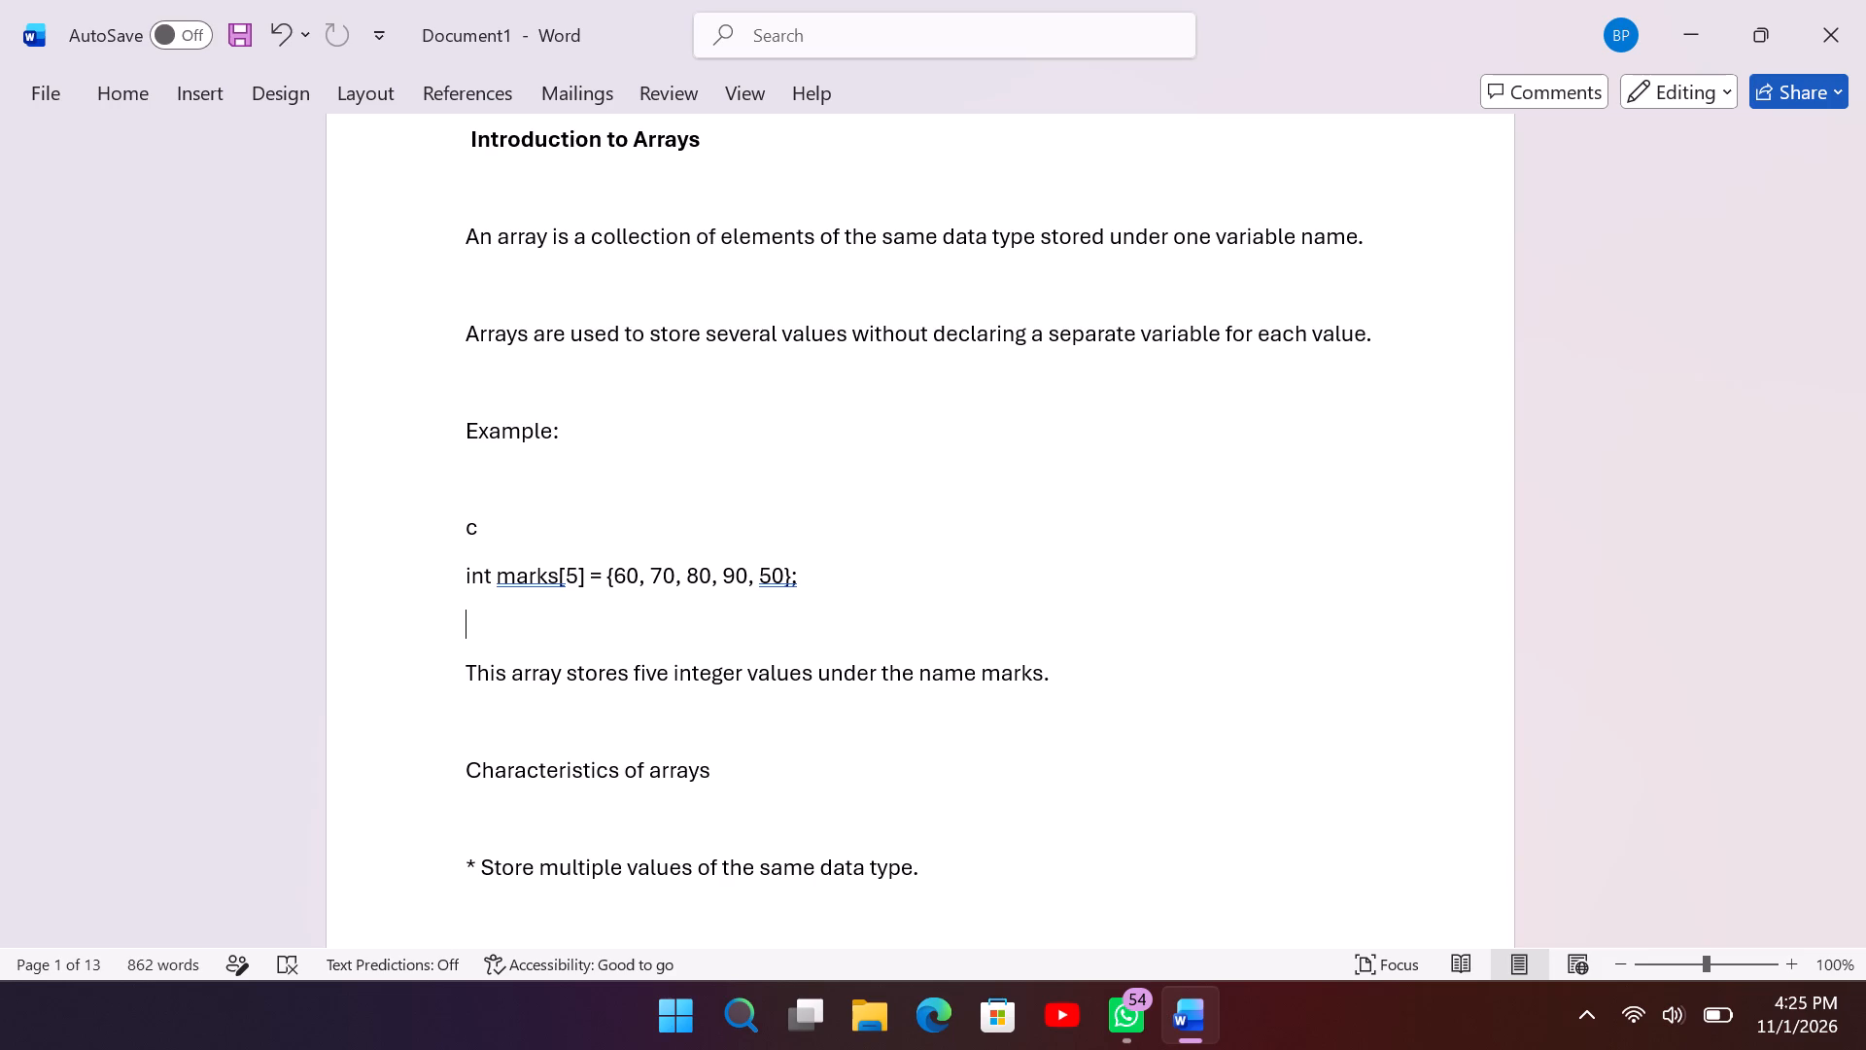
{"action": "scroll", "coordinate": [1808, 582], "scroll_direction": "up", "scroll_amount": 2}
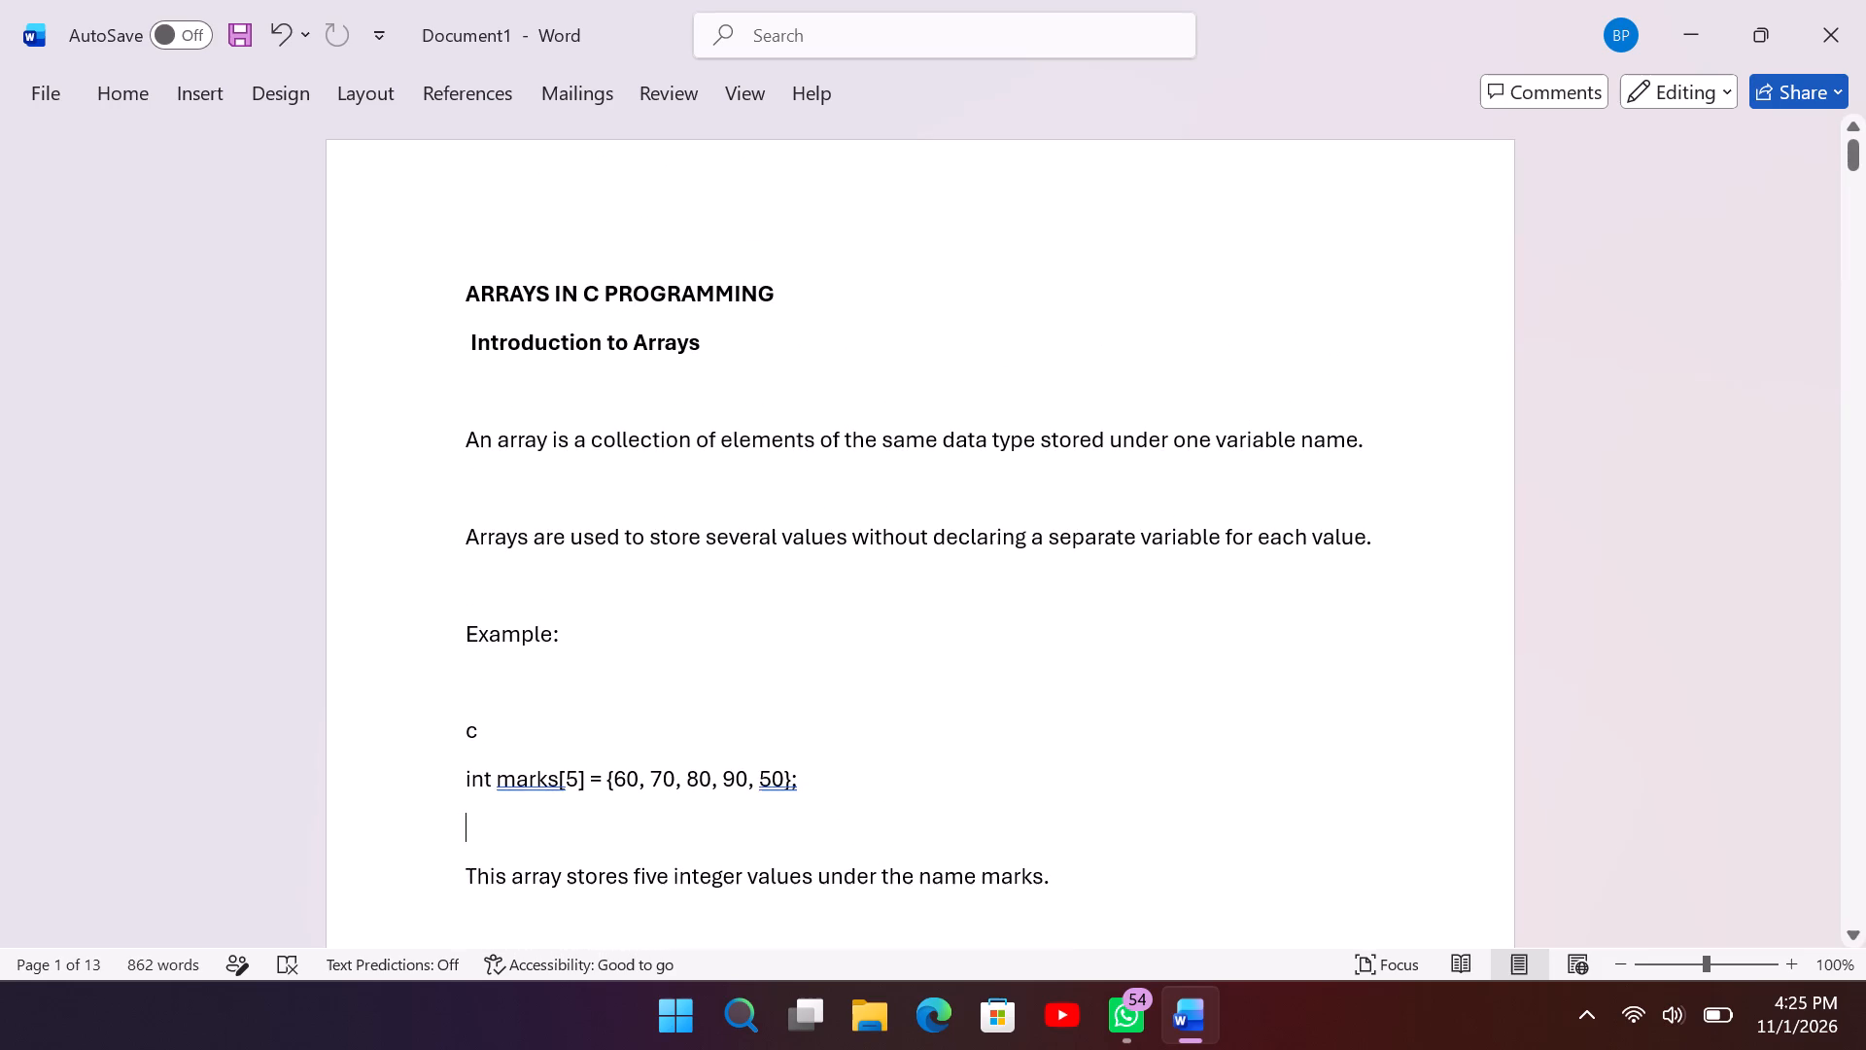
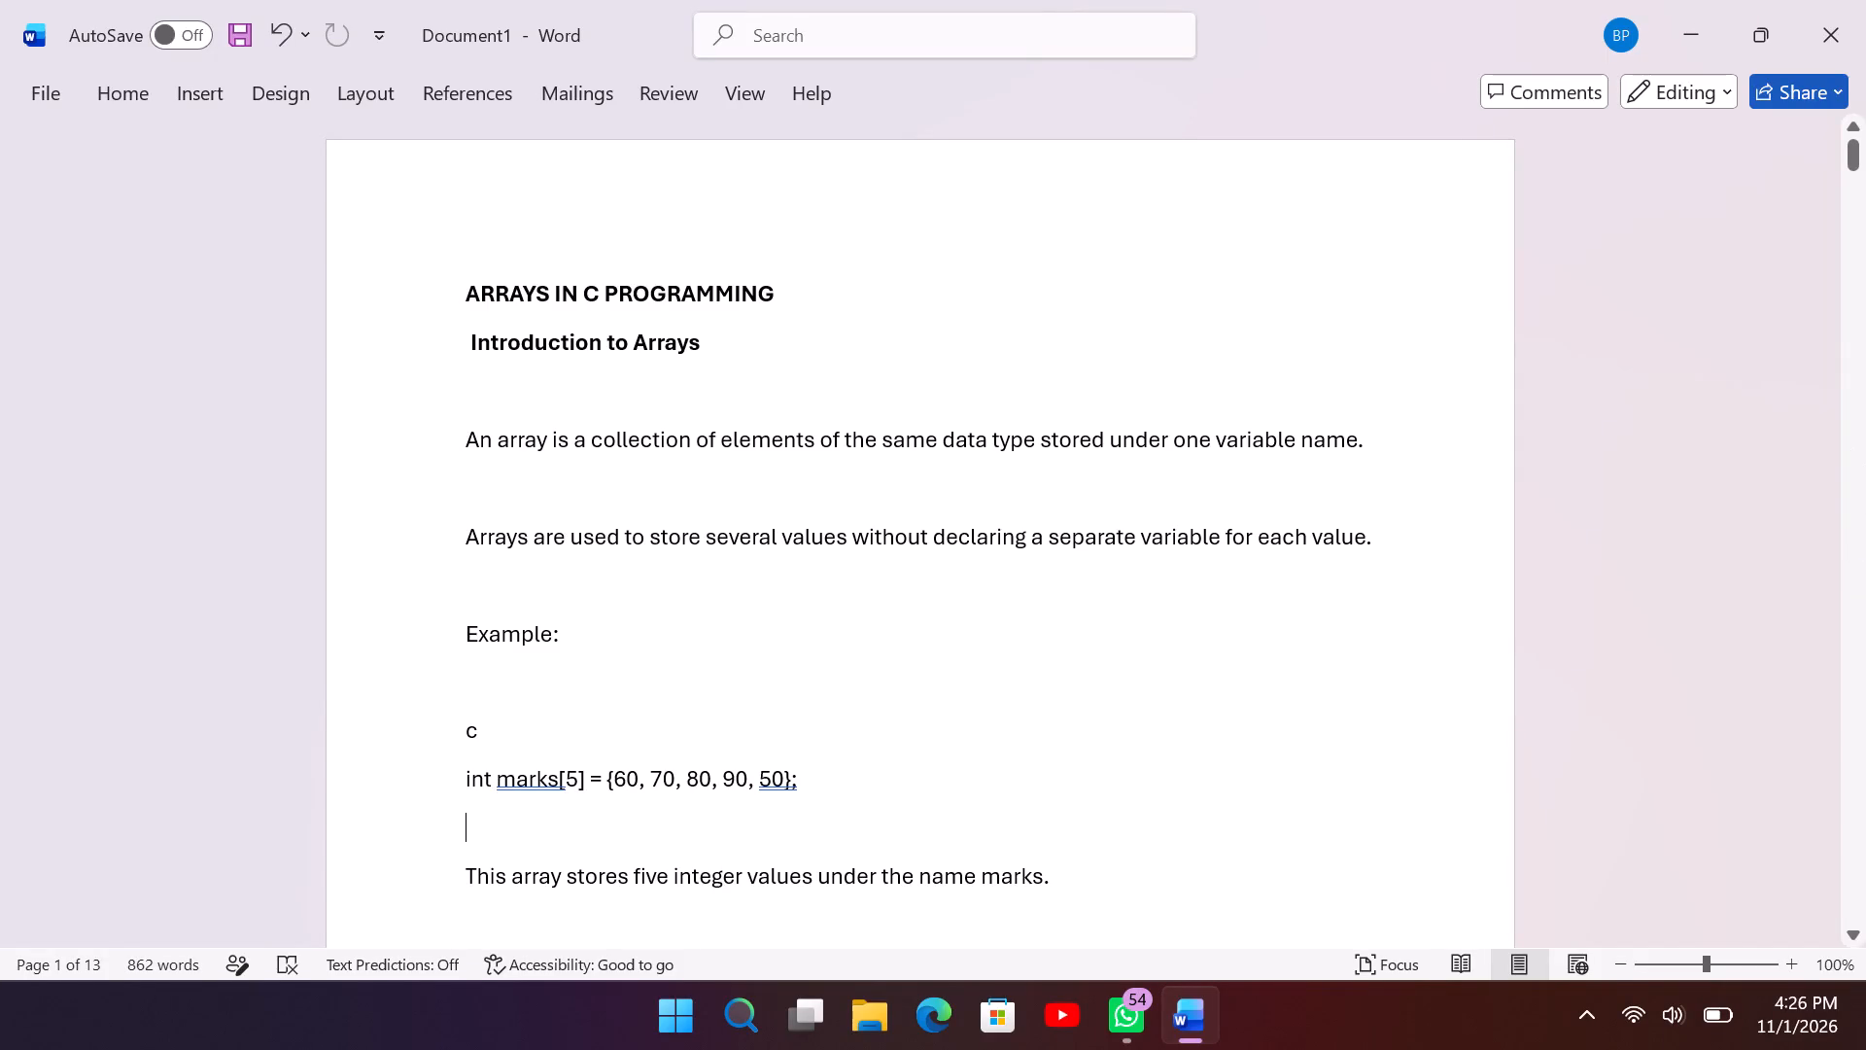
Delete the stray "c" line and blank lines directly under "Example:", and the blank line between the two introductory sentences.
{"action": "left_click", "coordinate": [509, 717]}
{"action": "key", "text": "BackSpace"}
{"action": "key", "text": "BackSpace"}
{"action": "key", "text": "BackSpace"}
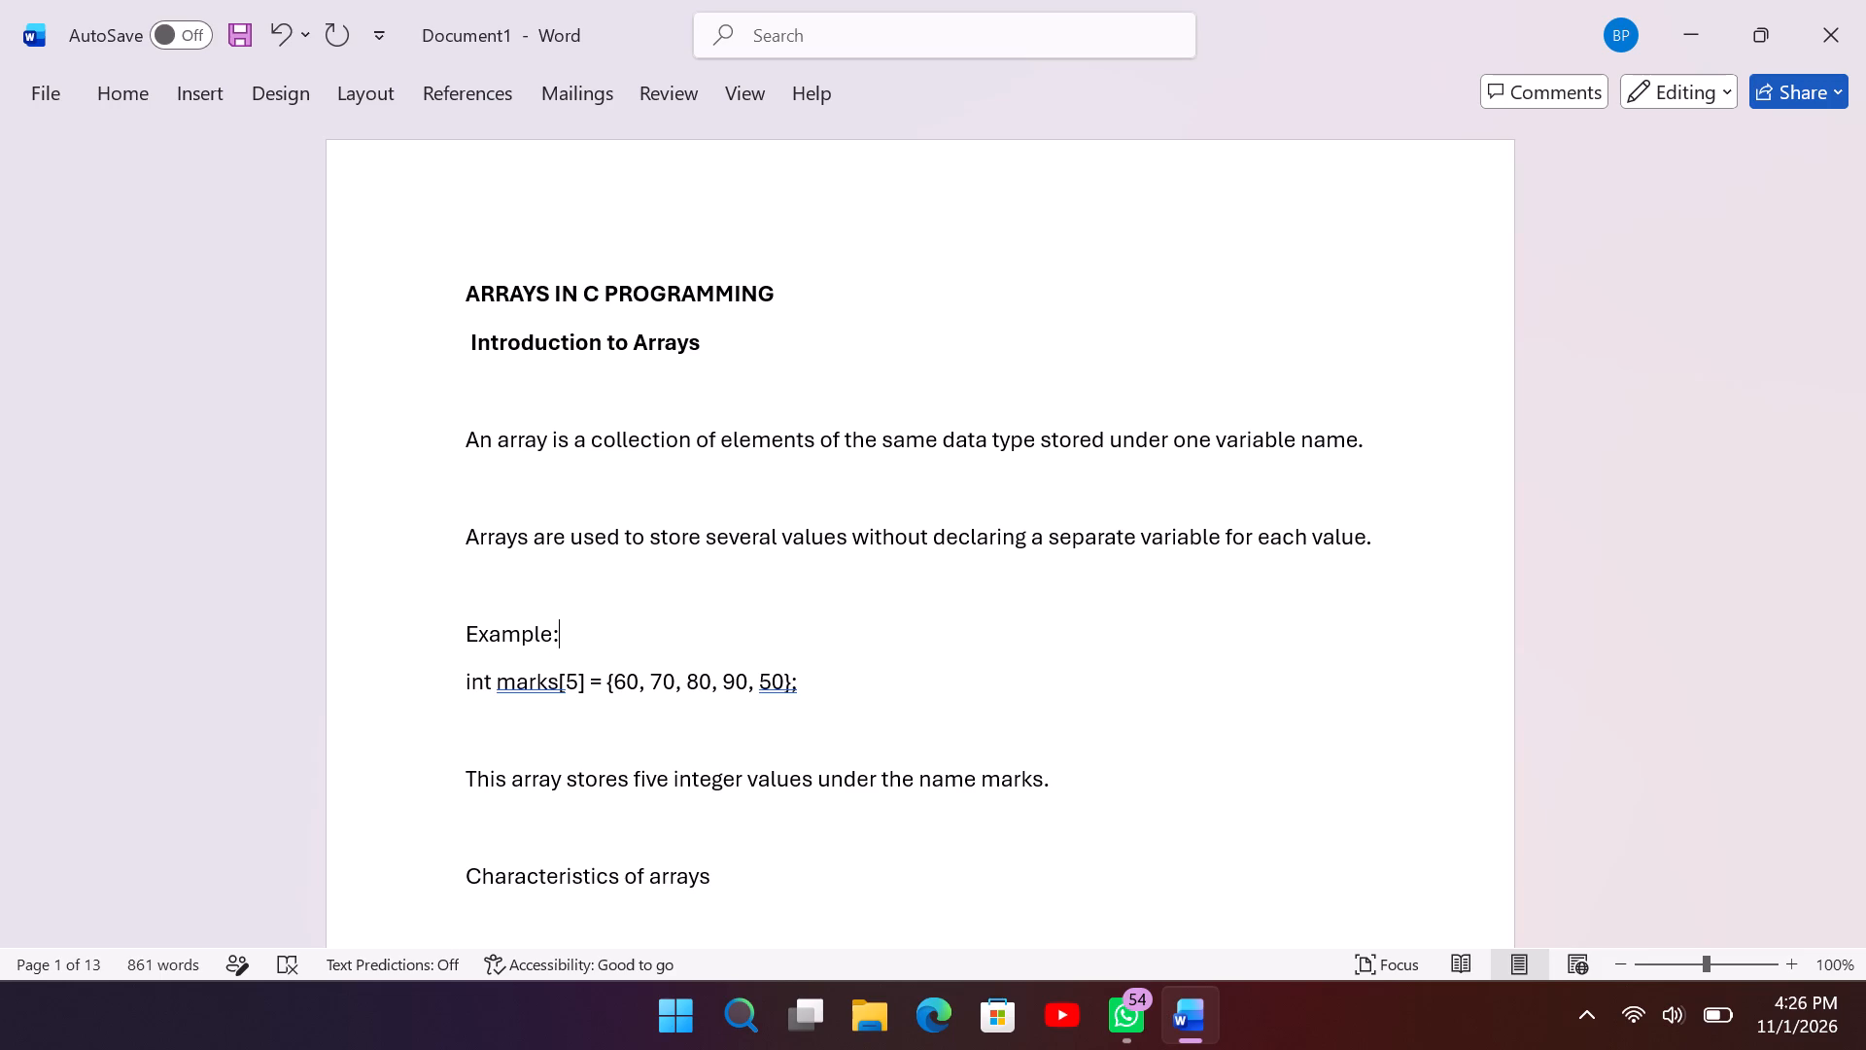
{"action": "left_click", "coordinate": [492, 492]}
{"action": "key", "text": "BackSpace"}
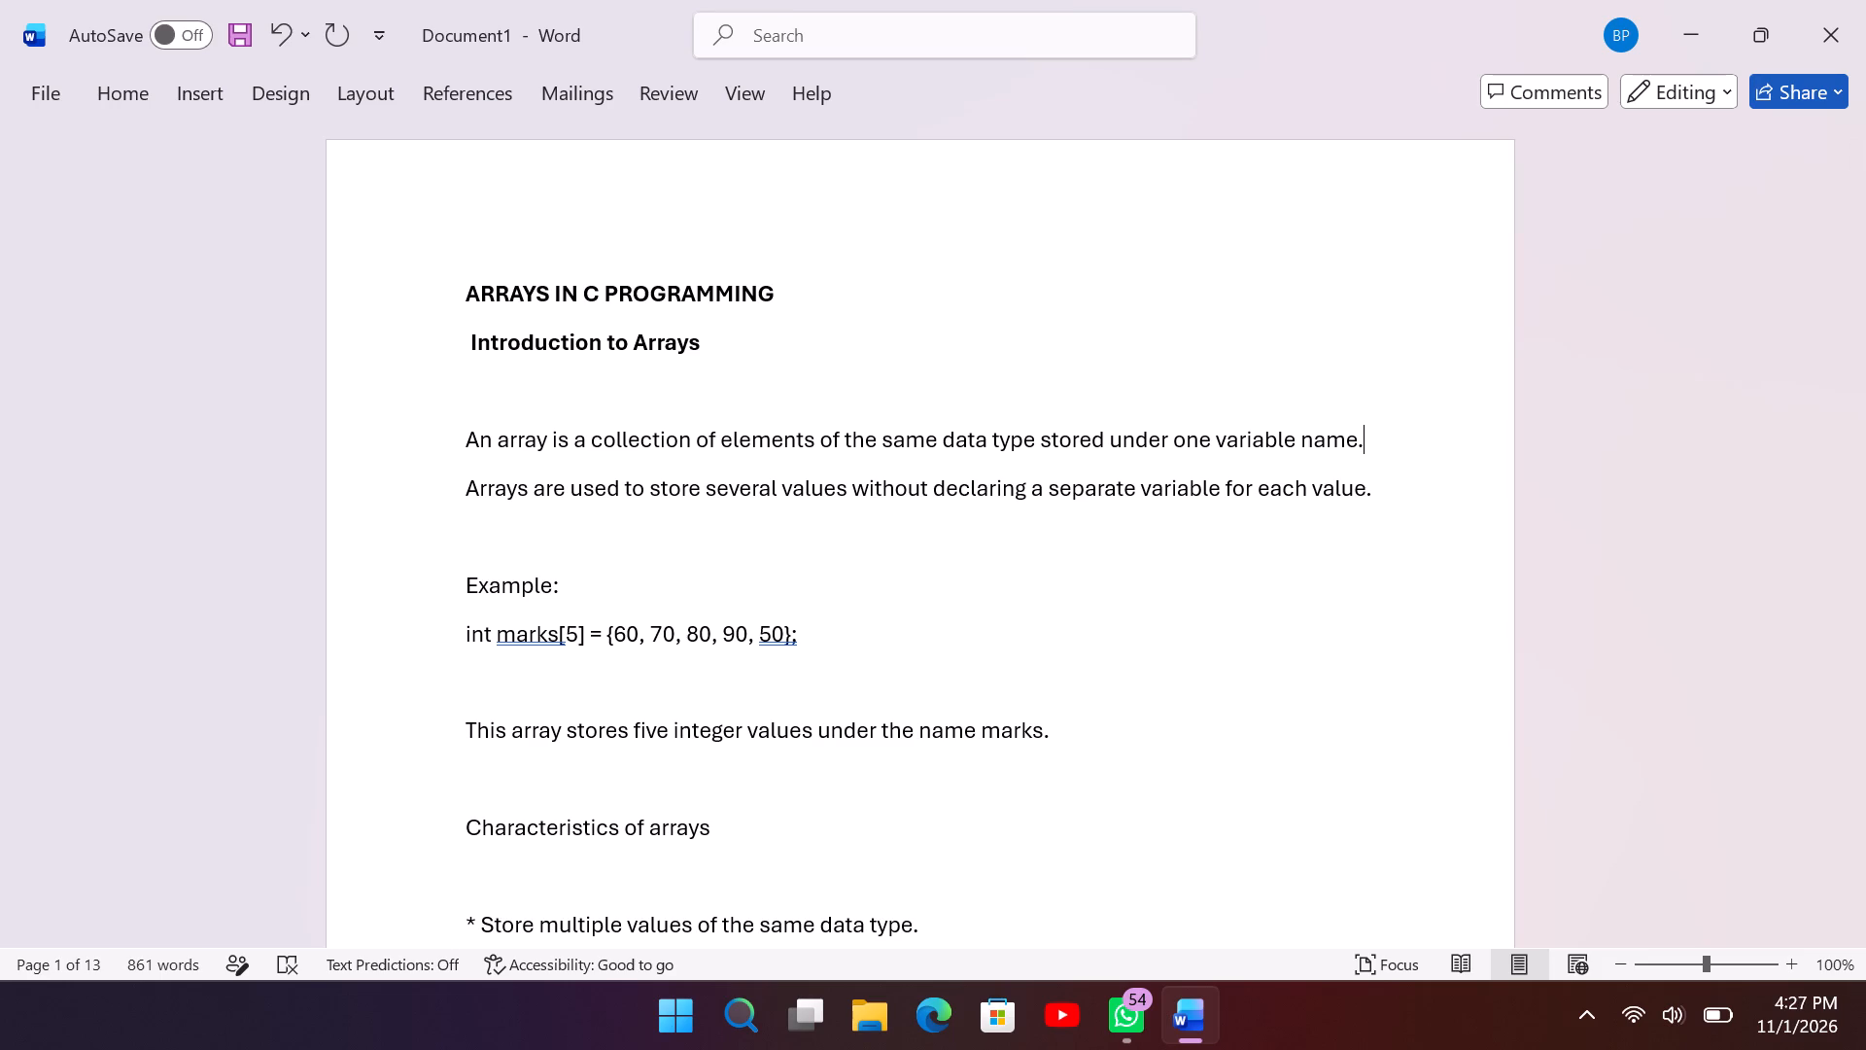
Make the "Example:" label above the marks array declaration bold.
{"action": "scroll", "coordinate": [686, 672], "scroll_direction": "down", "scroll_amount": 1}
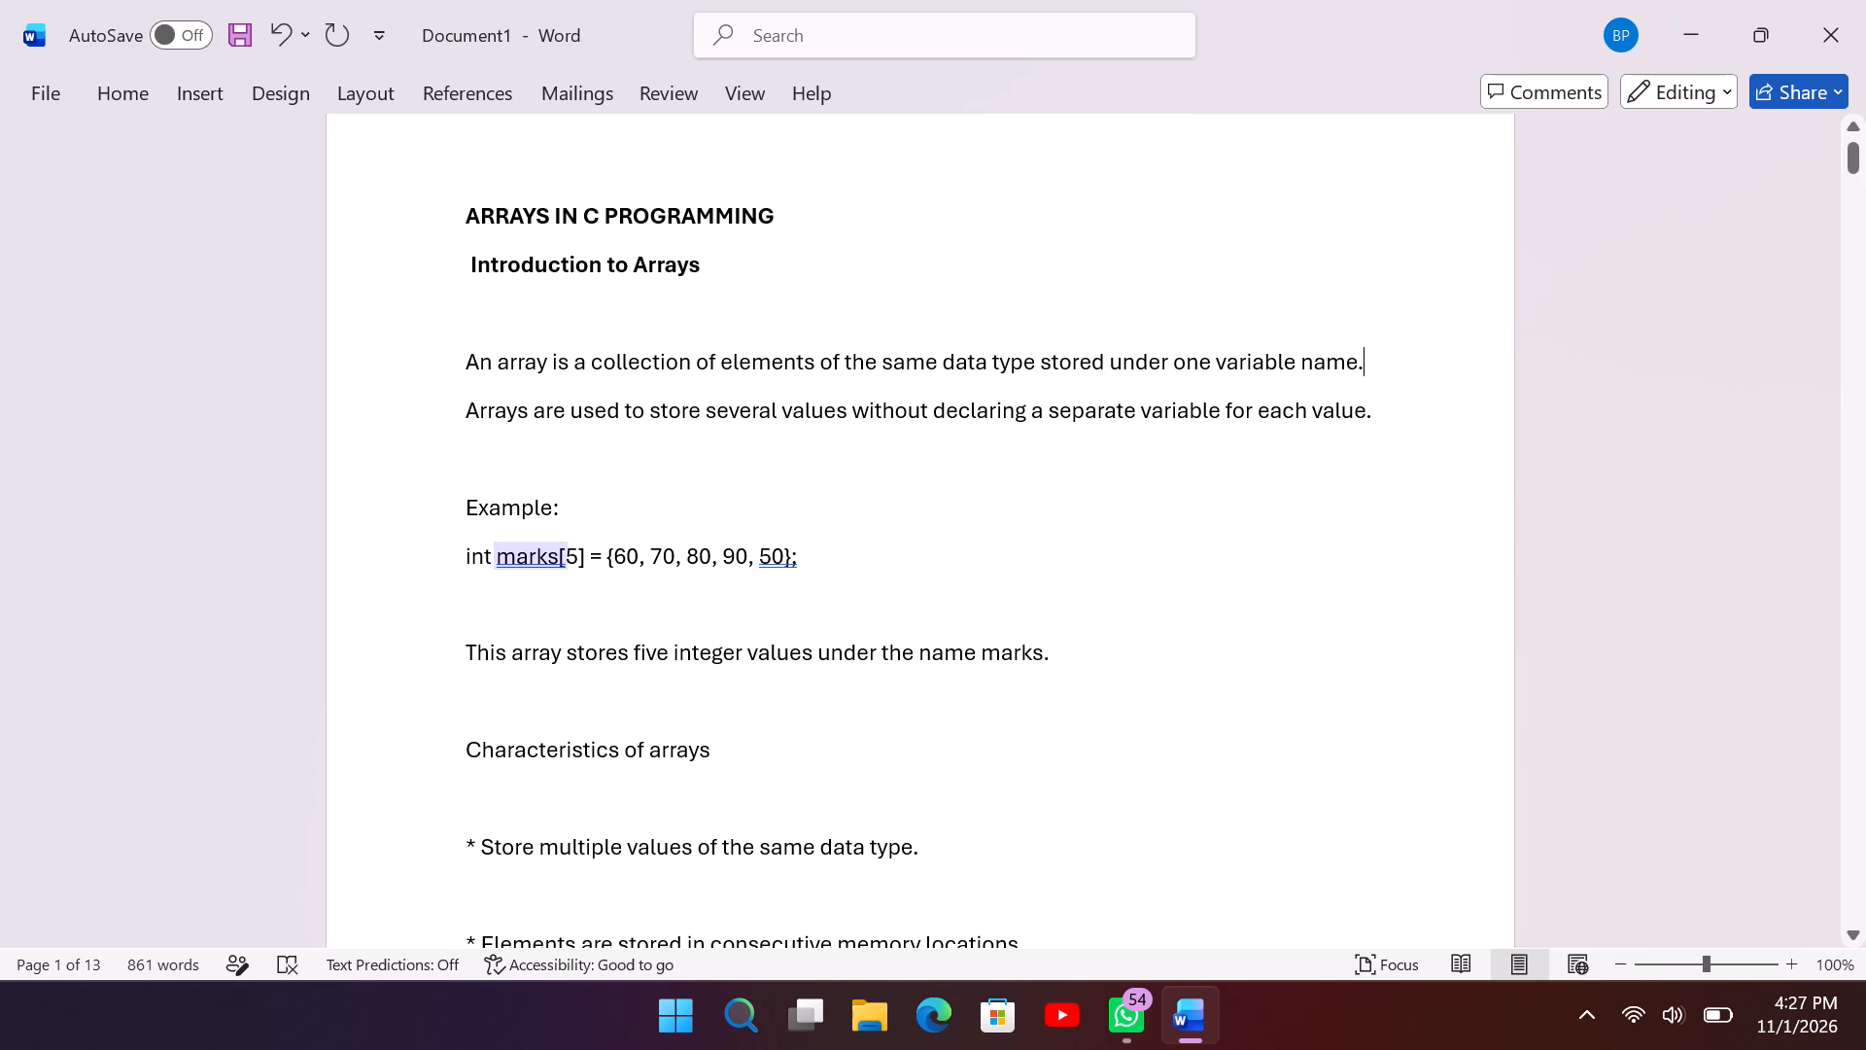
{"action": "left_click", "coordinate": [475, 550]}
{"action": "left_click", "coordinate": [454, 501]}
{"action": "left_click_drag", "start_coordinate": [454, 501], "coordinate": [617, 511]}
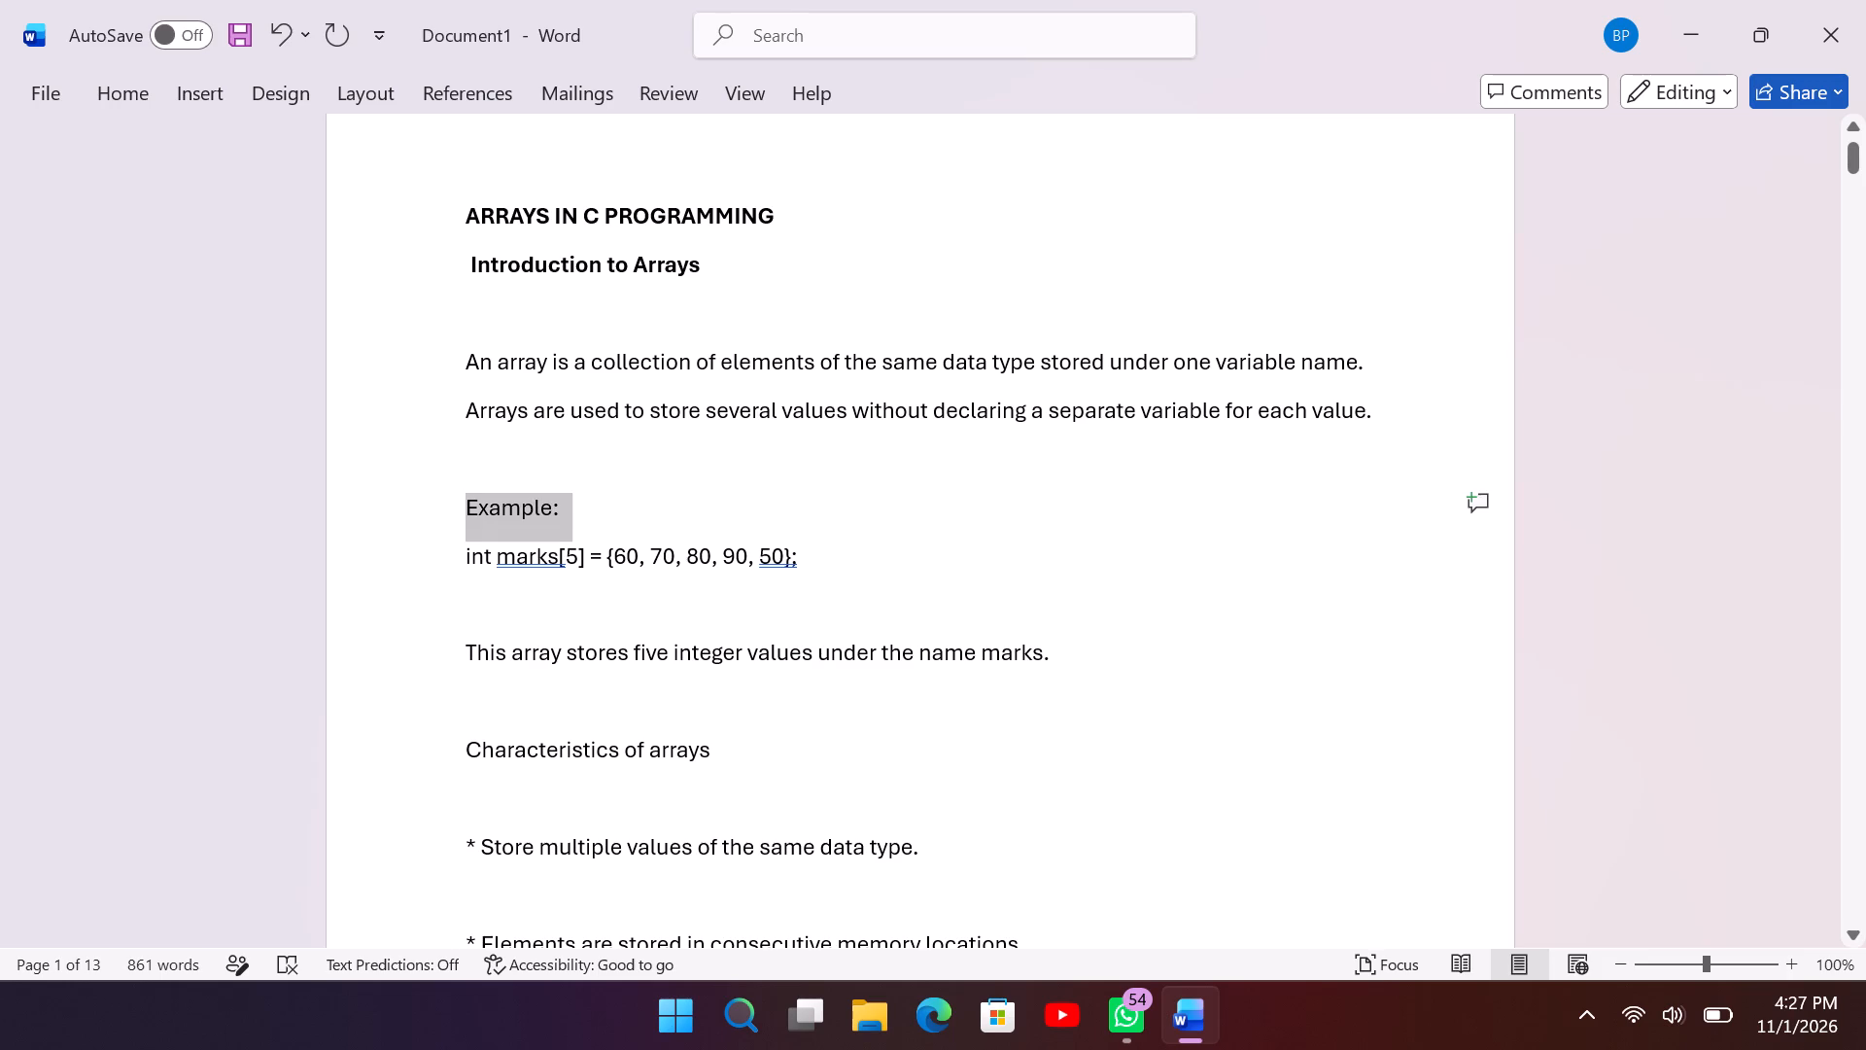
{"action": "left_click_drag", "start_coordinate": [617, 511], "coordinate": [617, 521]}
{"action": "left_click", "coordinate": [641, 475]}
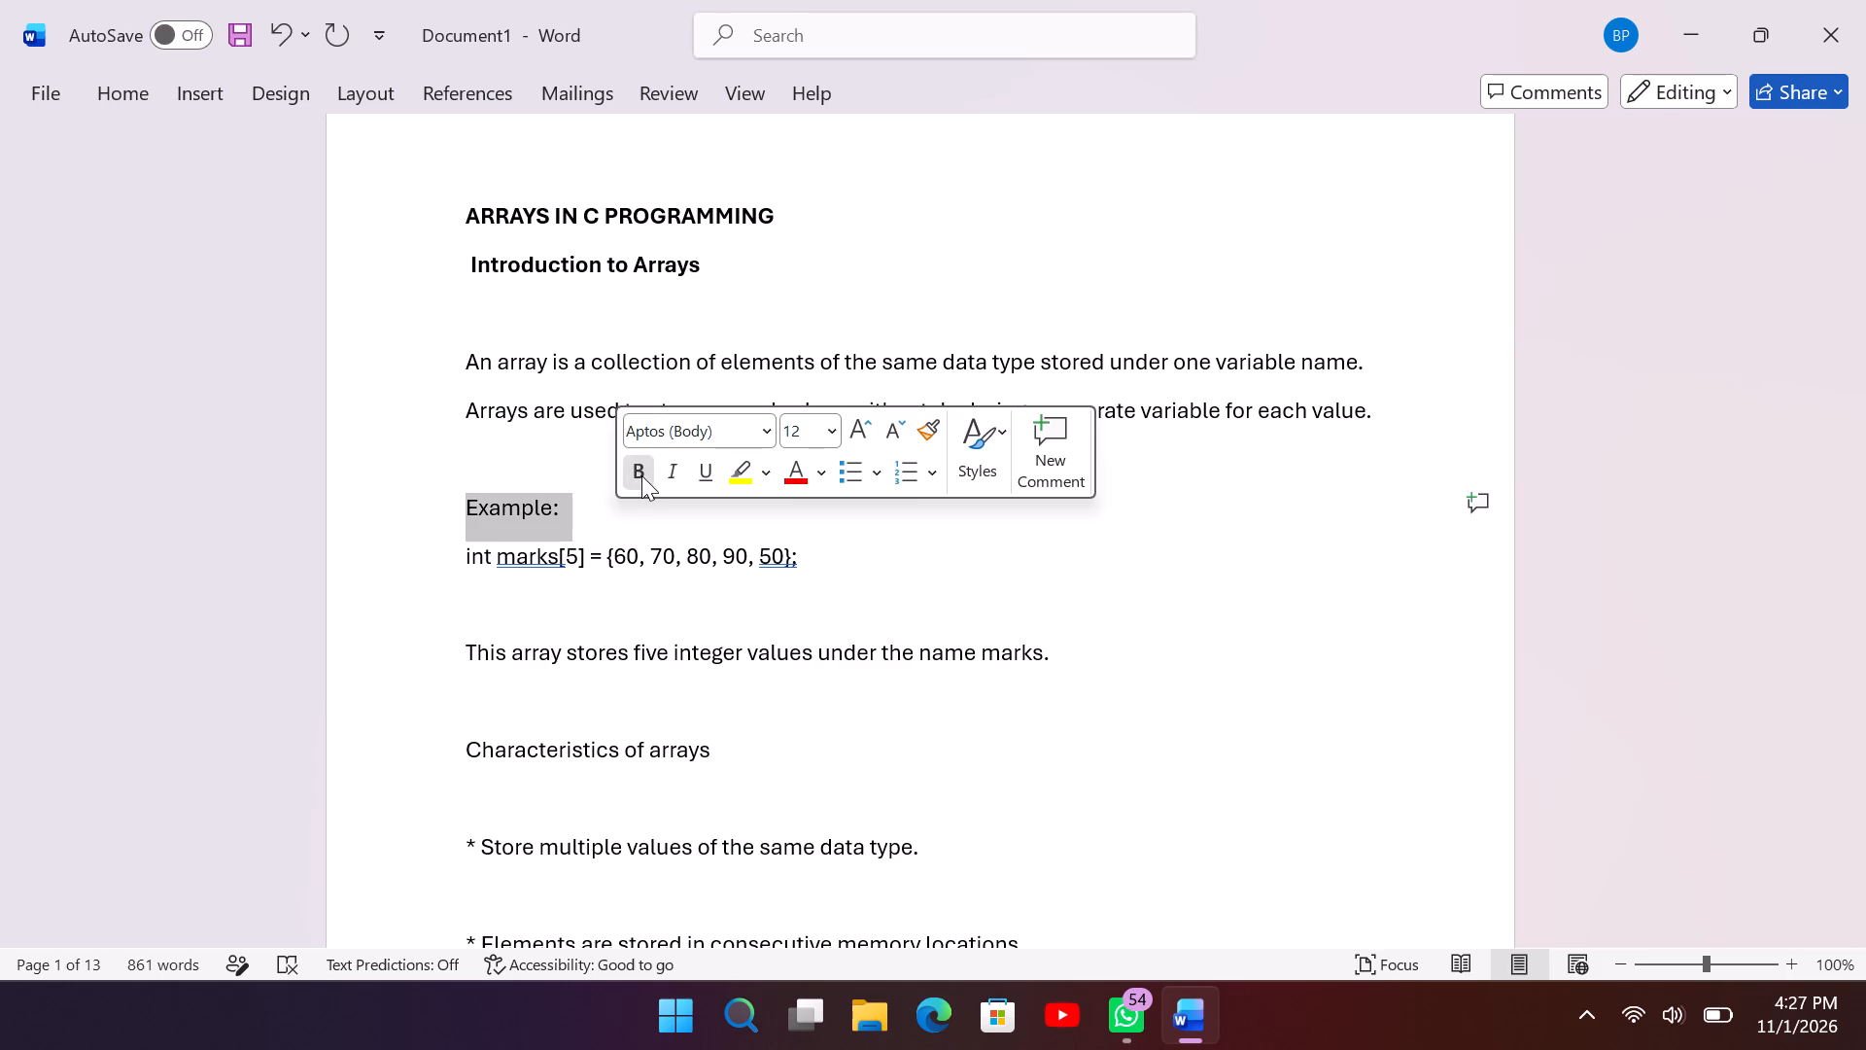
Delete the blank line between the "int marks[5]" code line and "This array stores five integer values under the name marks.".
{"action": "left_click", "coordinate": [632, 577]}
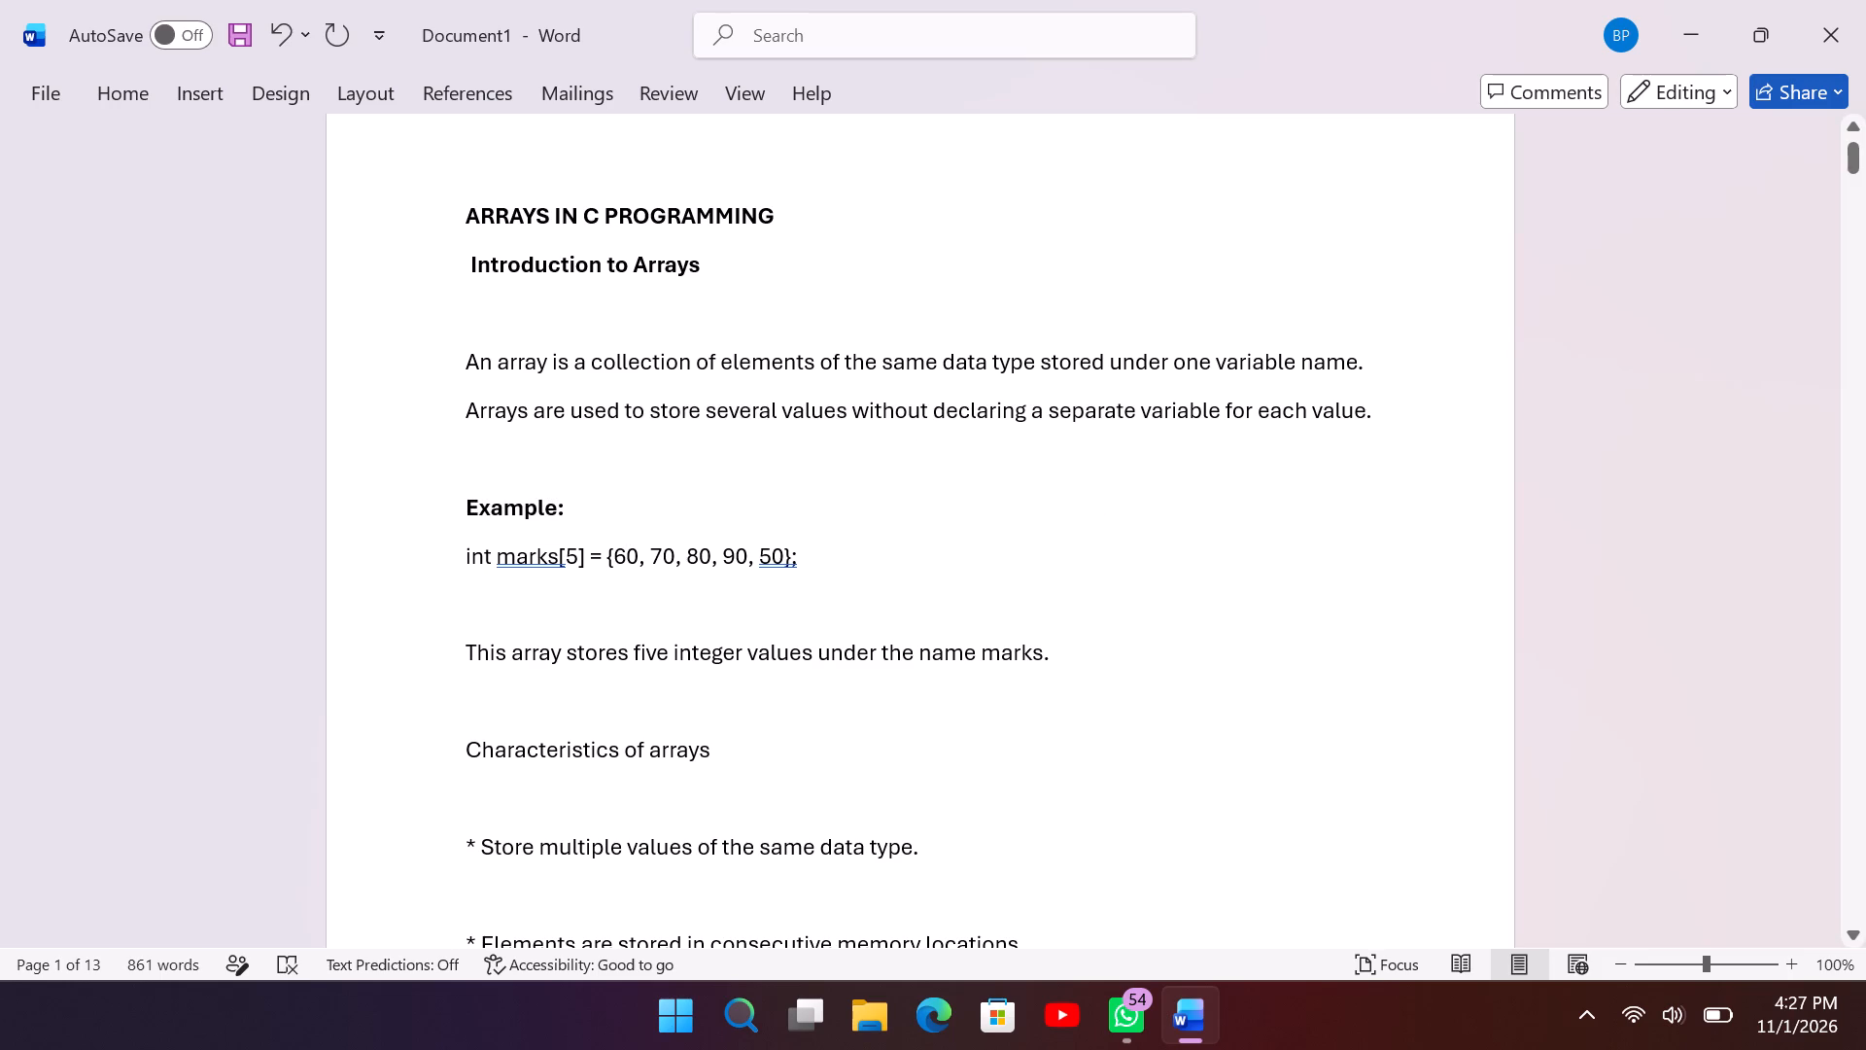
{"action": "left_click", "coordinate": [488, 628]}
{"action": "key", "text": "BackSpace"}
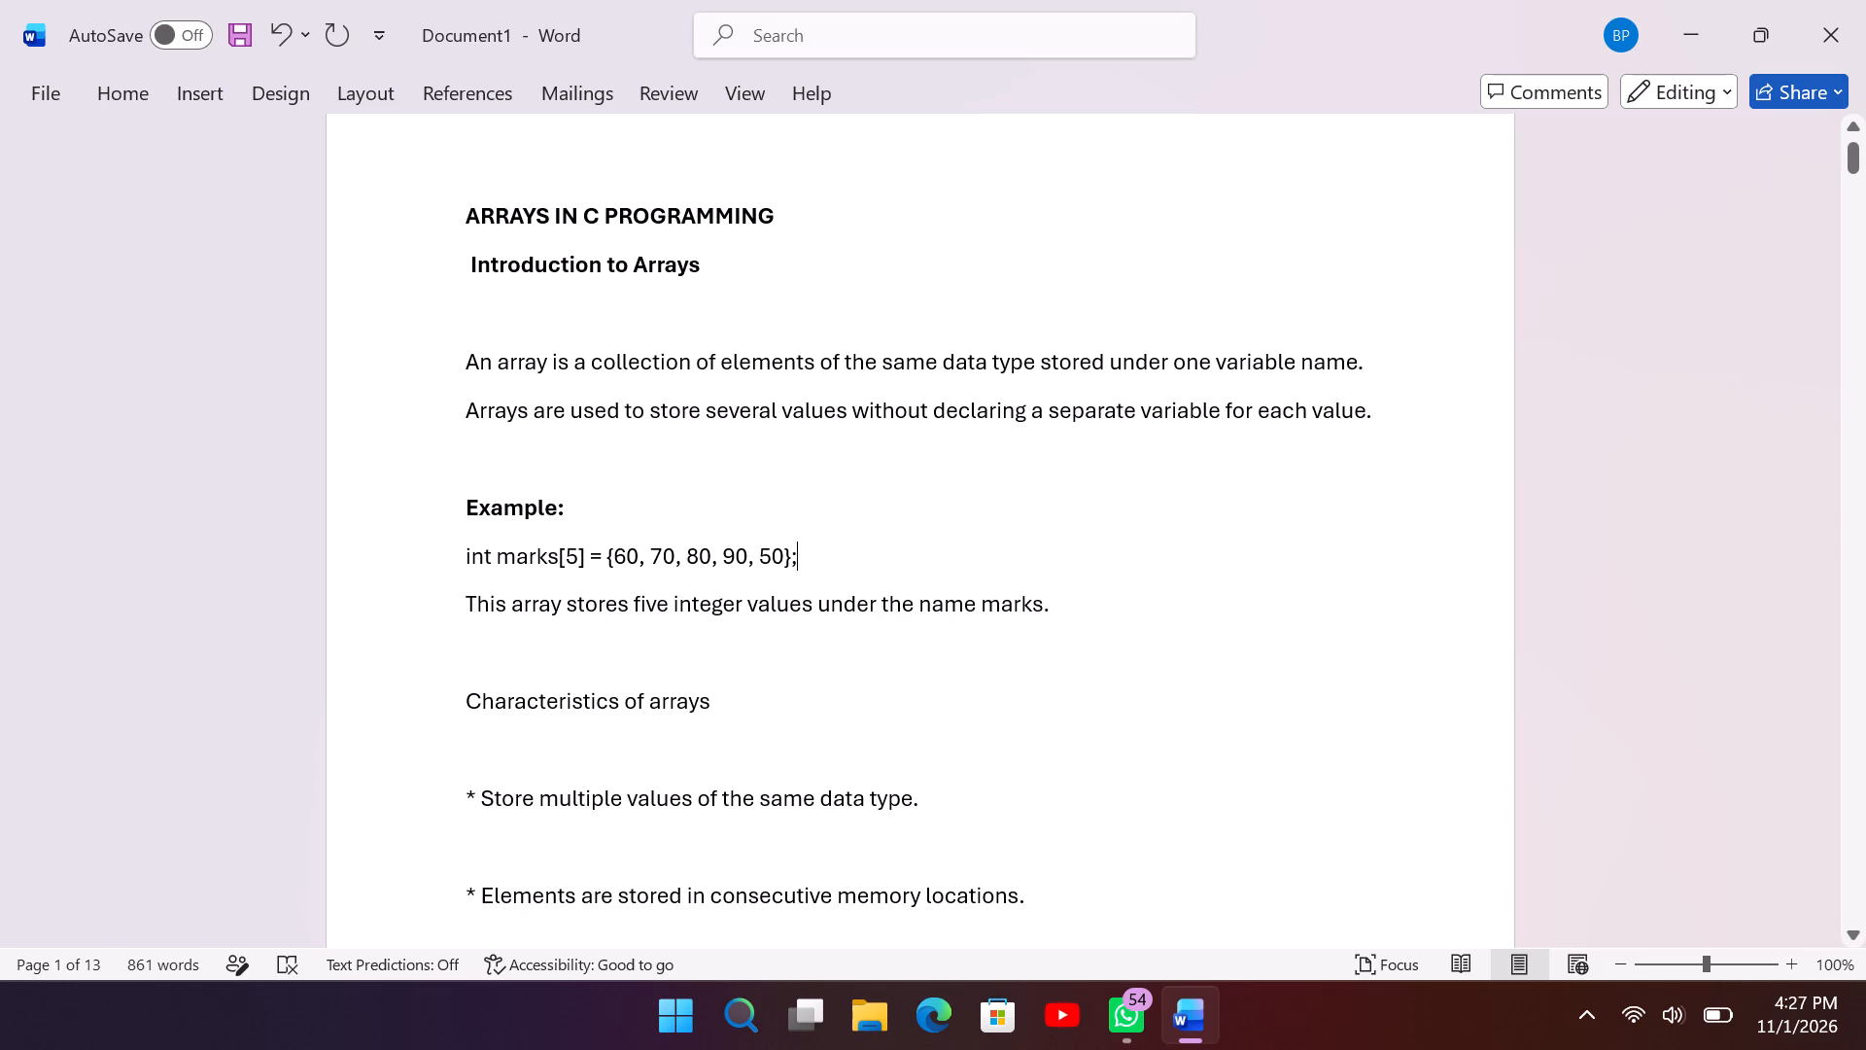
Dismiss the WhatsApp notifications covering the document.
{"action": "scroll", "coordinate": [972, 635], "scroll_direction": "down", "scroll_amount": 1}
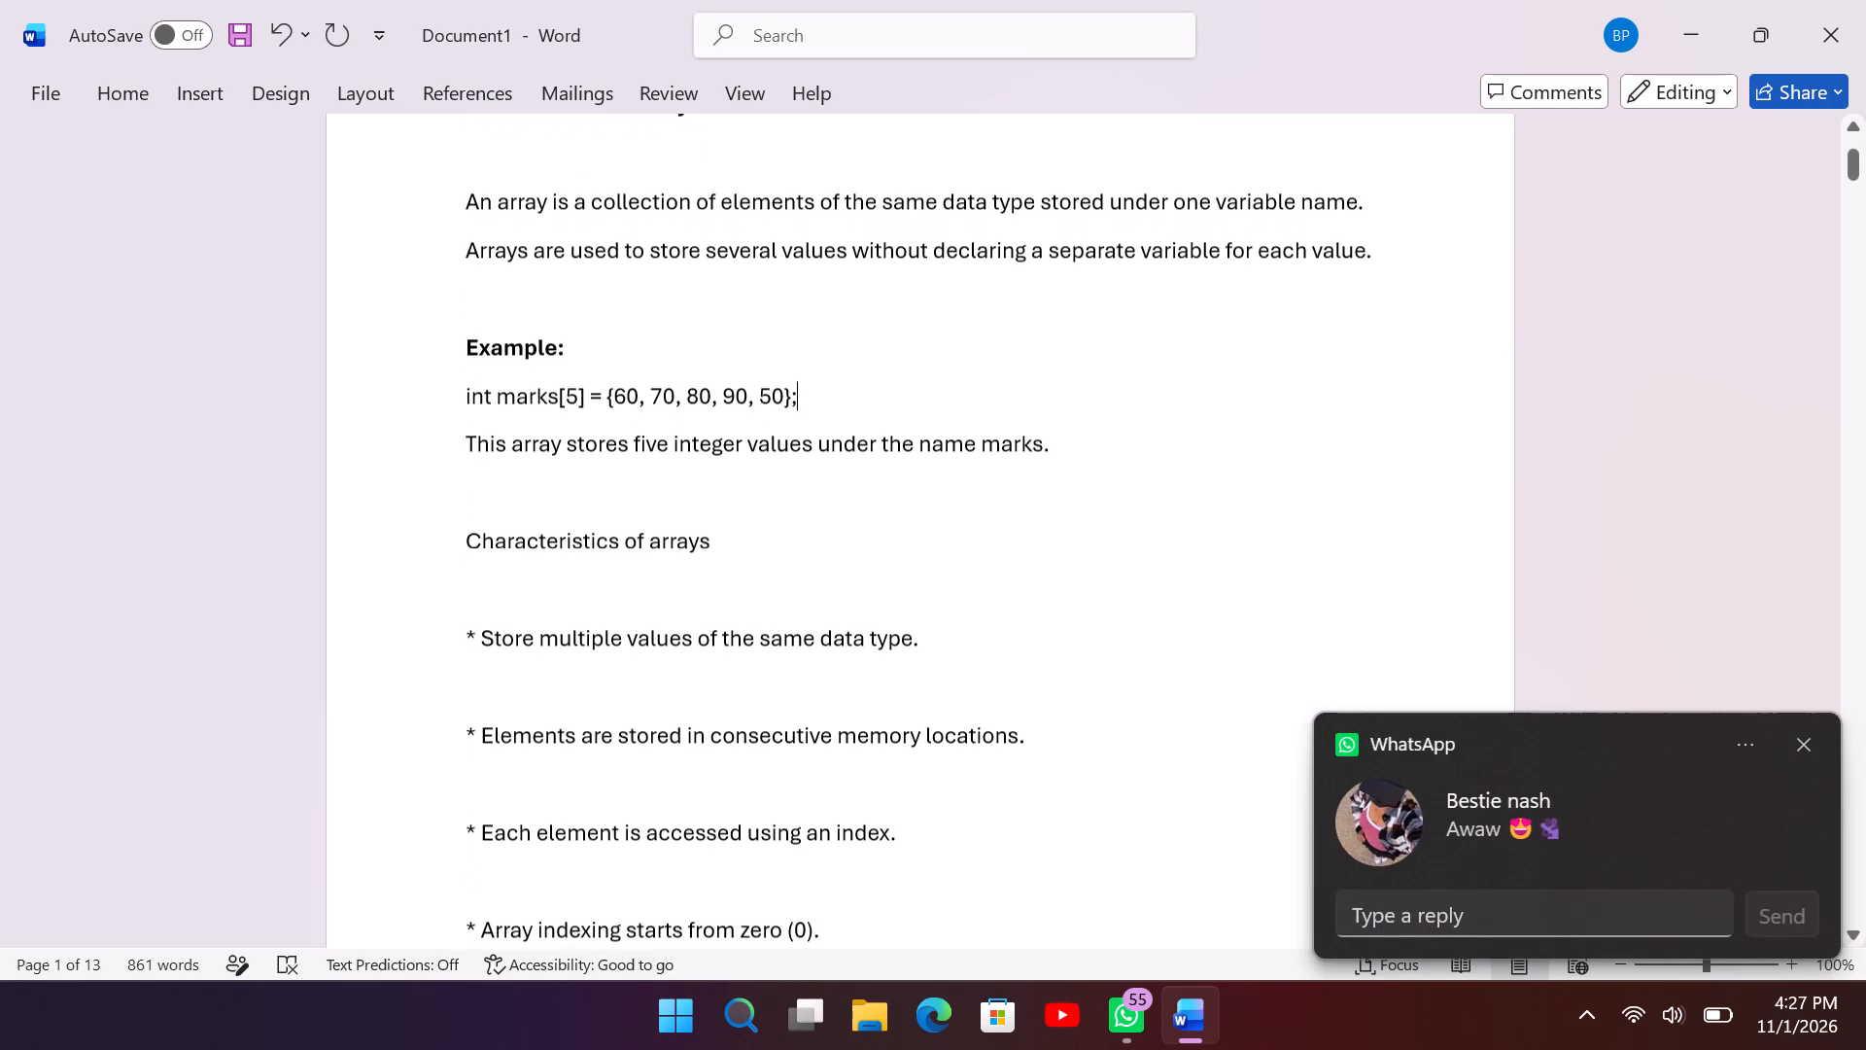
{"action": "scroll", "coordinate": [972, 635], "scroll_direction": "down", "scroll_amount": 1}
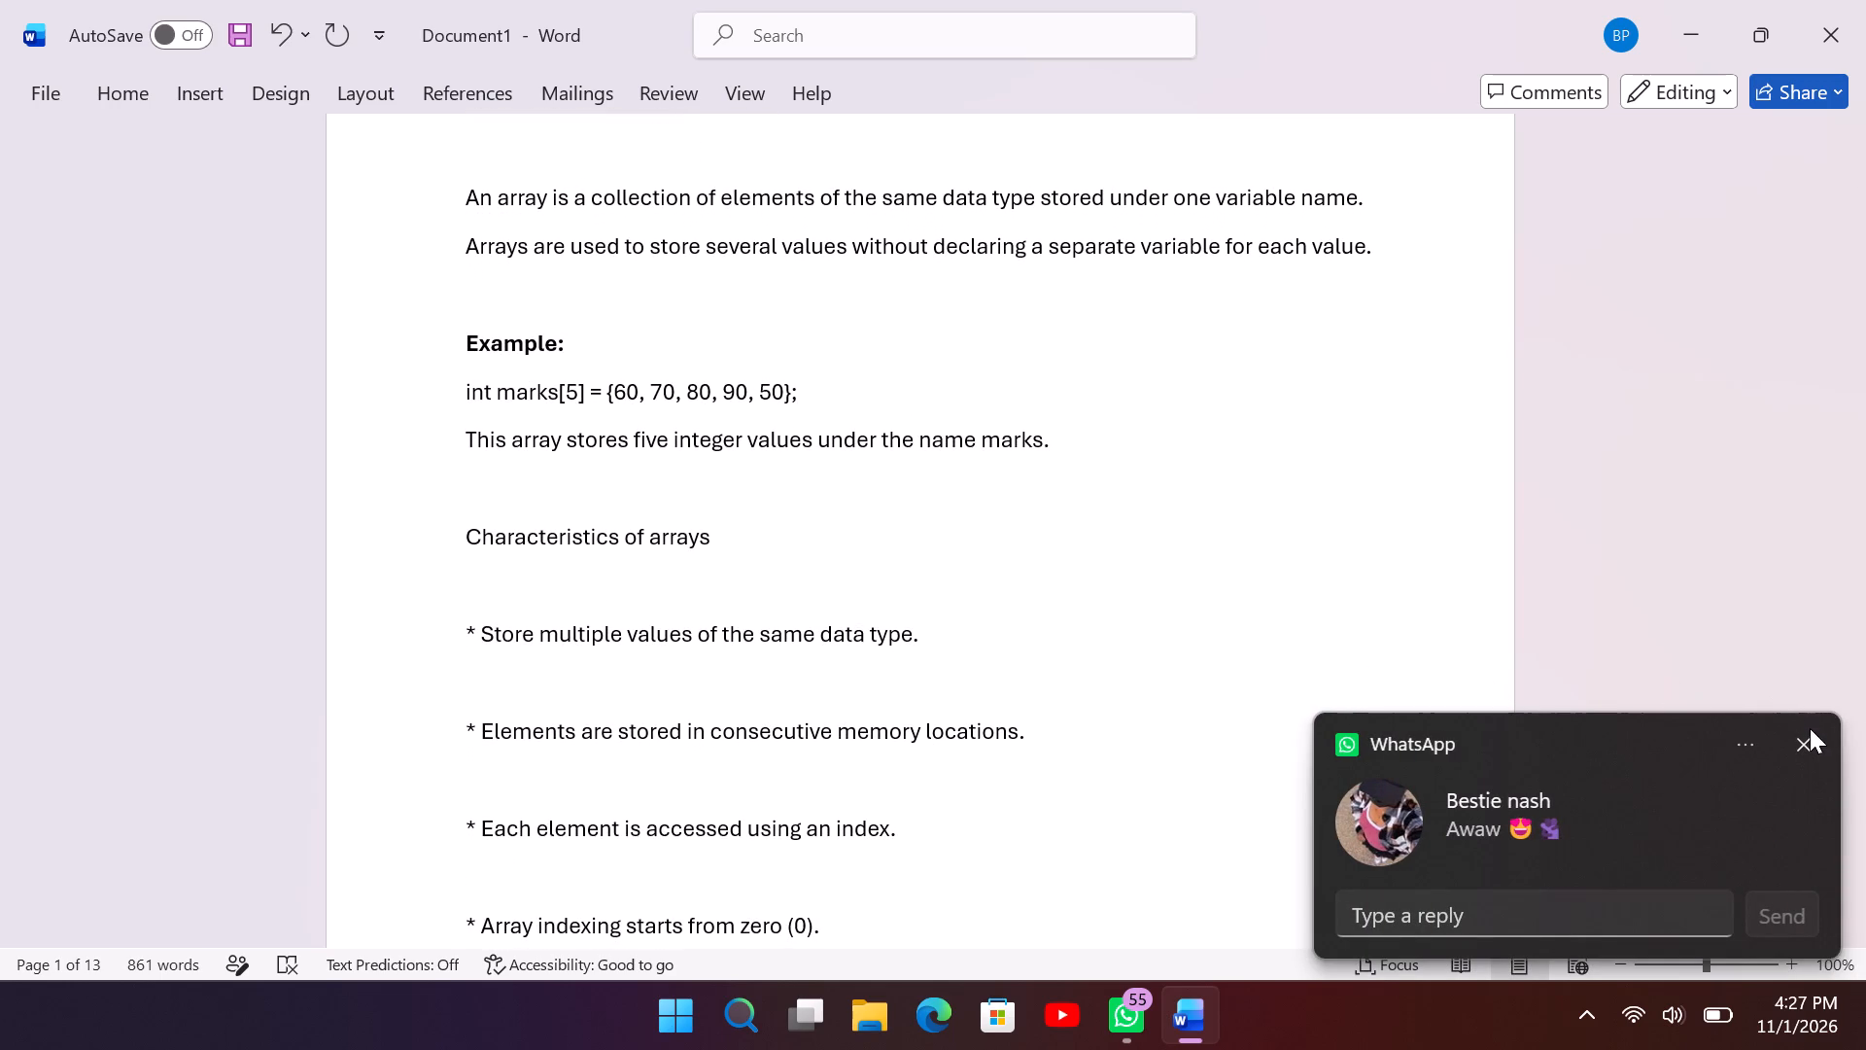
{"action": "left_click", "coordinate": [1804, 741]}
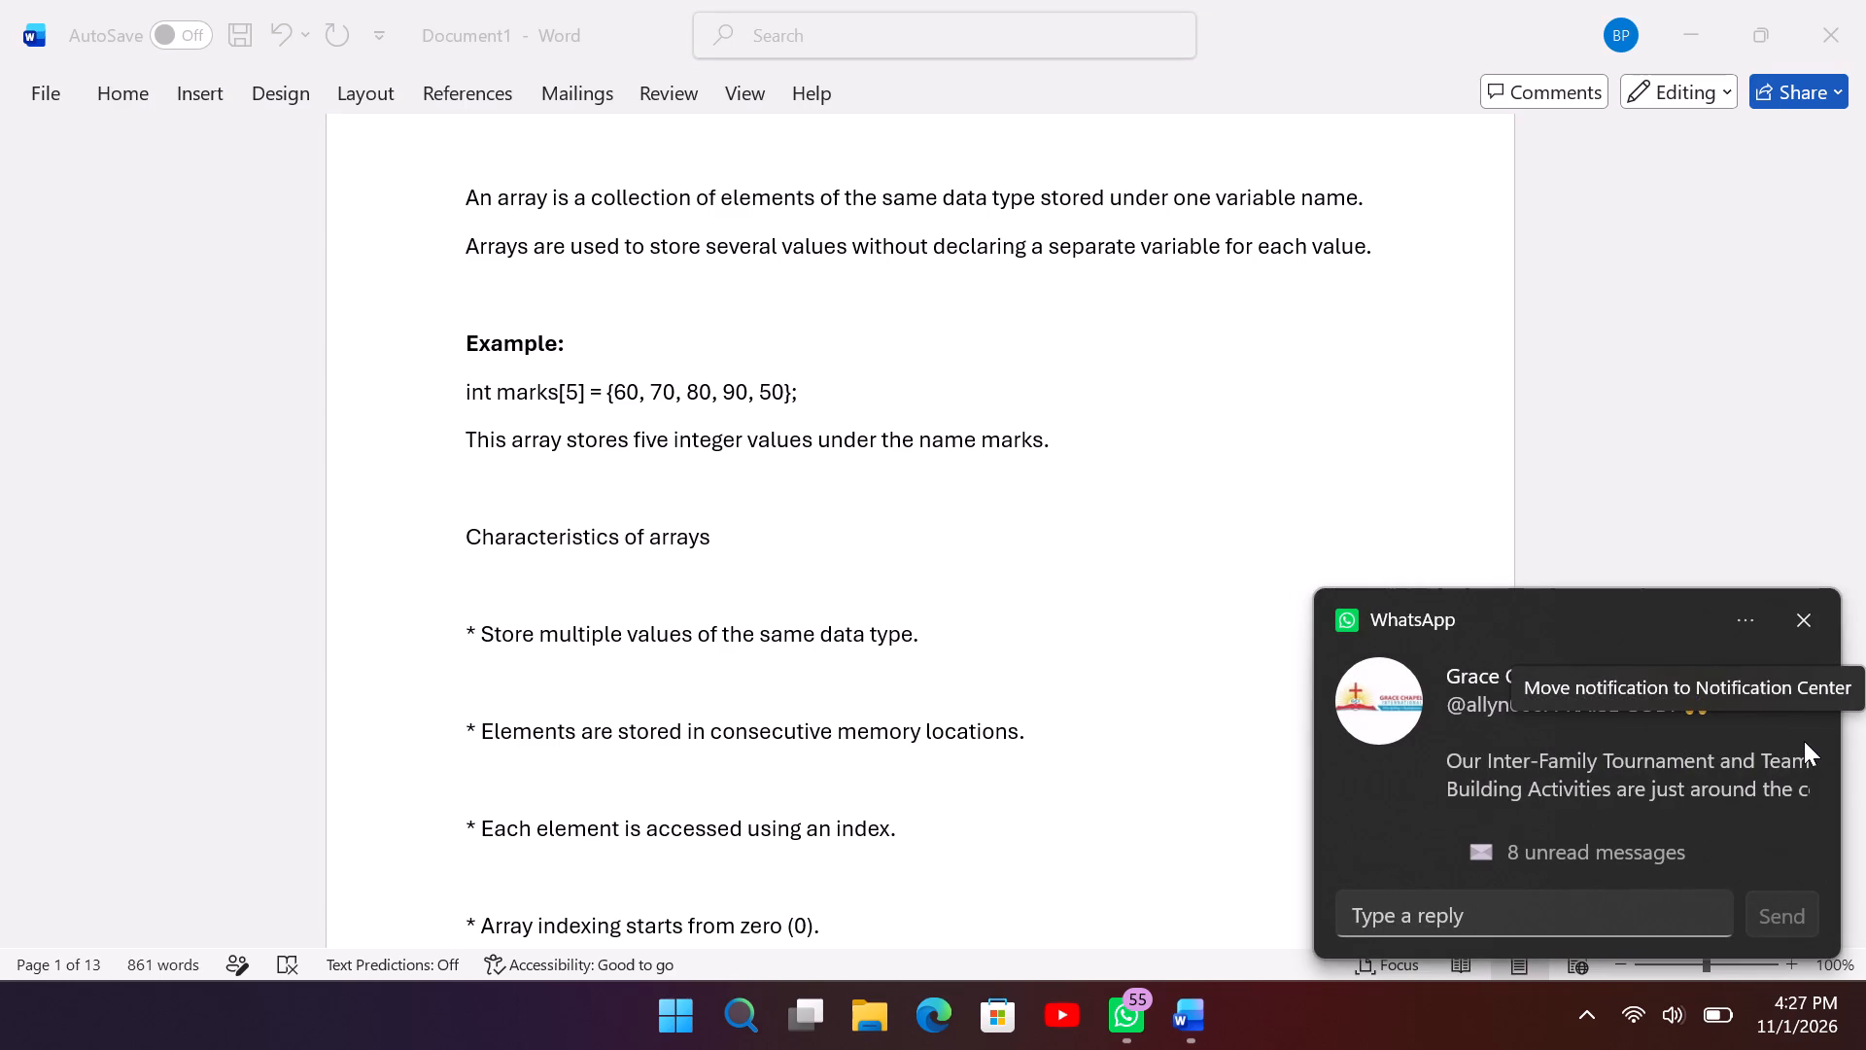
{"action": "left_click", "coordinate": [1807, 626]}
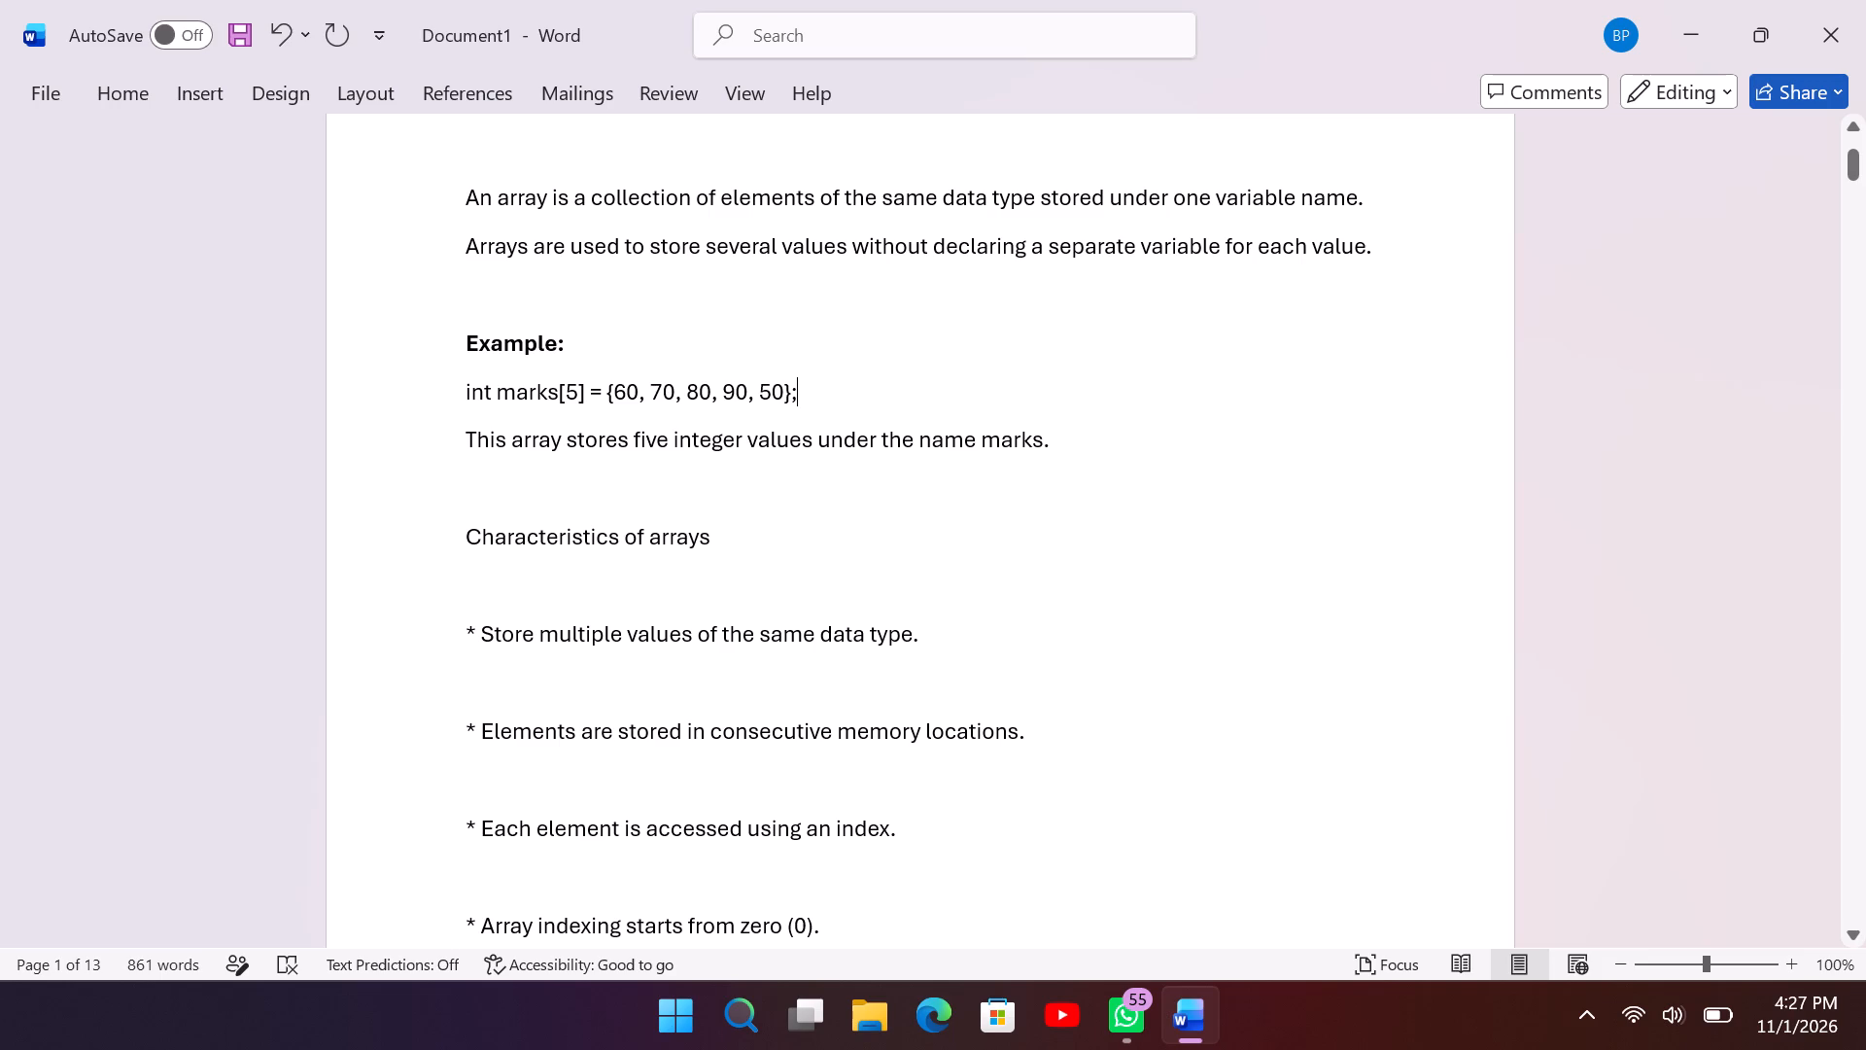
Select the "Characteristics of arrays" heading line.
{"action": "left_click", "coordinate": [461, 541]}
Make the "Characteristics of arrays" heading bold.
{"action": "left_click_drag", "start_coordinate": [461, 541], "coordinate": [793, 519]}
{"action": "left_click", "coordinate": [466, 527]}
{"action": "left_click_drag", "start_coordinate": [466, 527], "coordinate": [768, 528]}
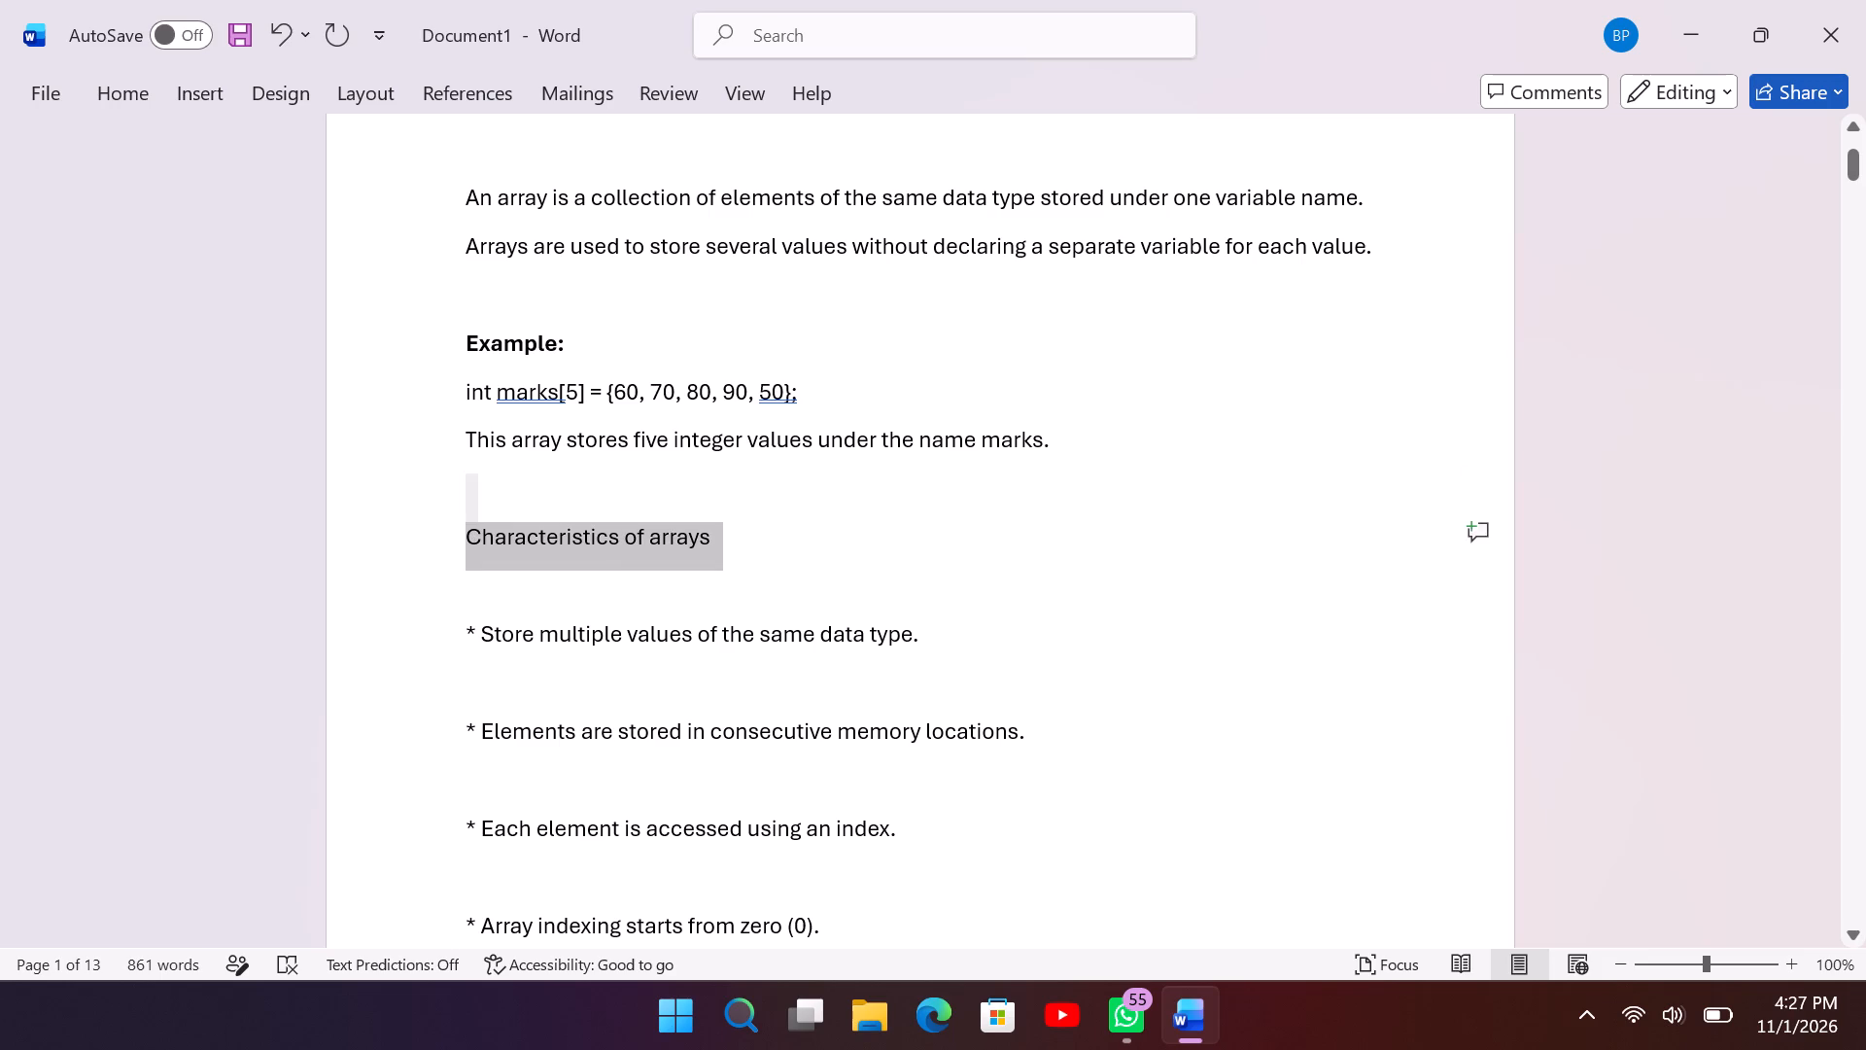
{"action": "left_click_drag", "start_coordinate": [768, 528], "coordinate": [779, 532]}
{"action": "left_click", "coordinate": [793, 489]}
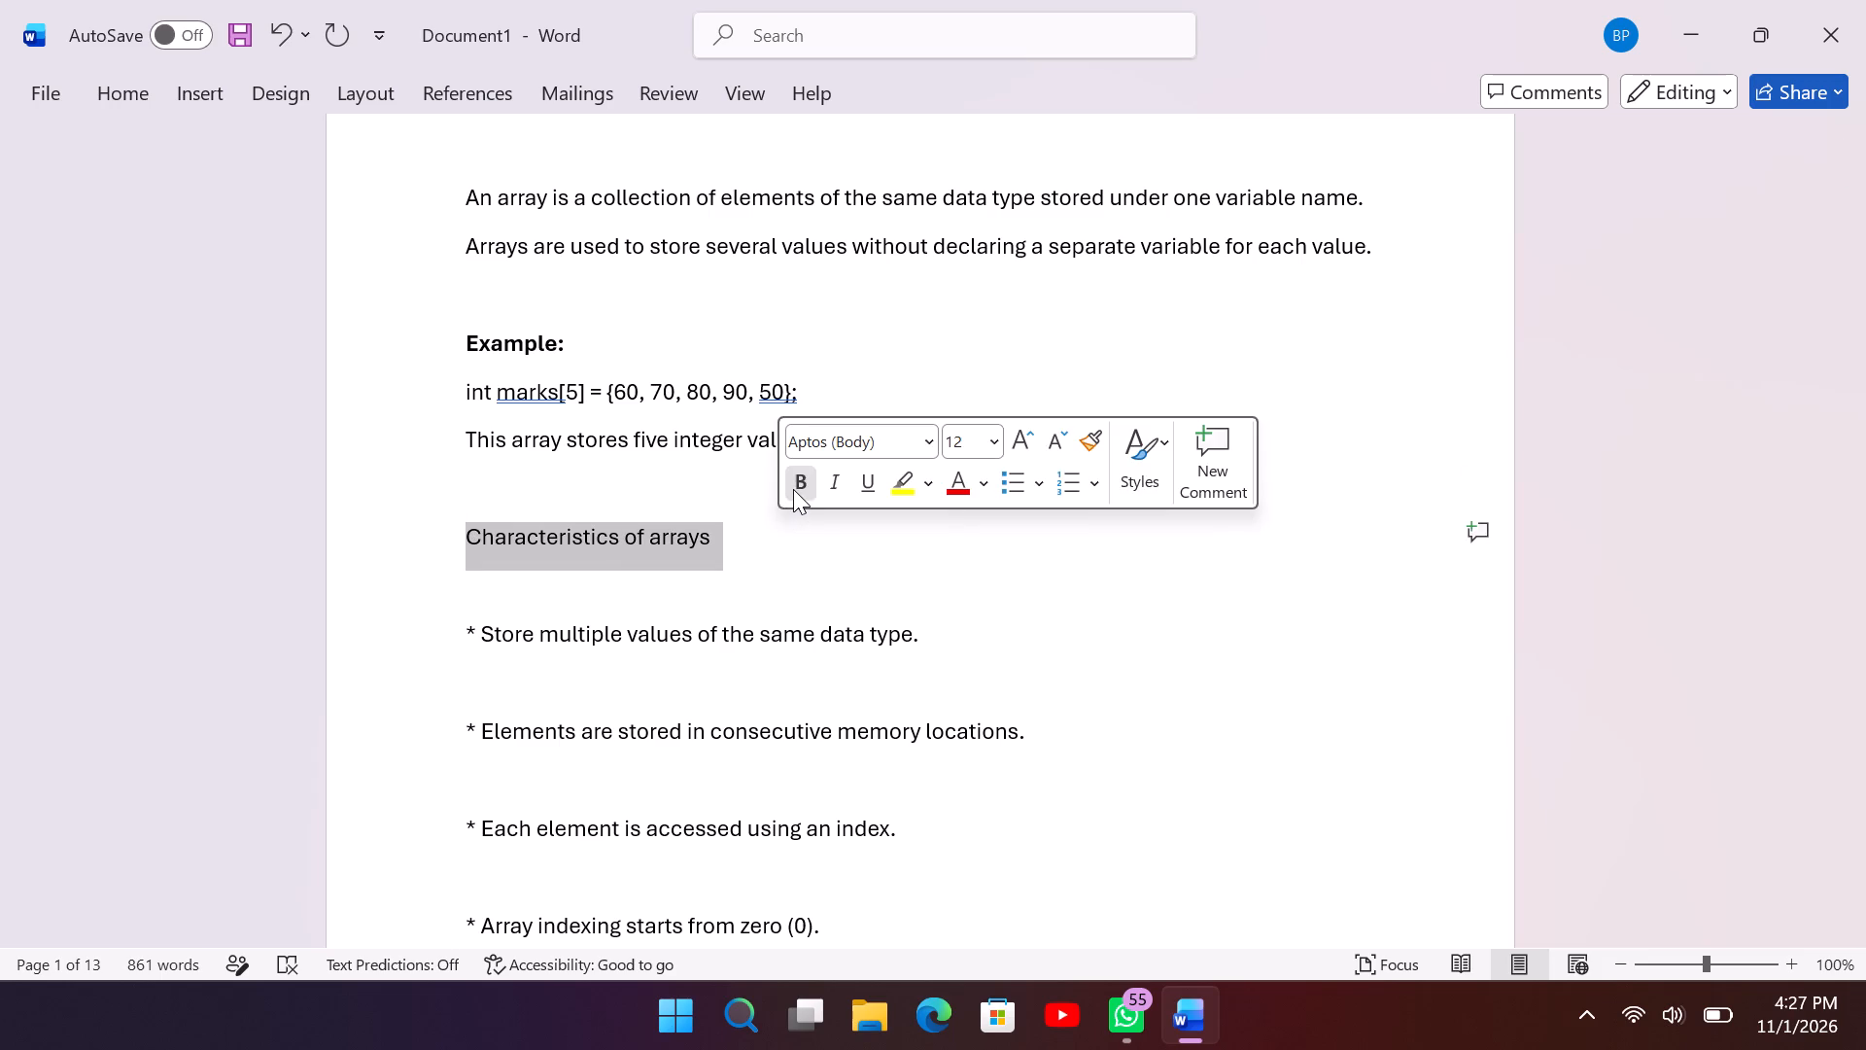
{"action": "left_click", "coordinate": [792, 547]}
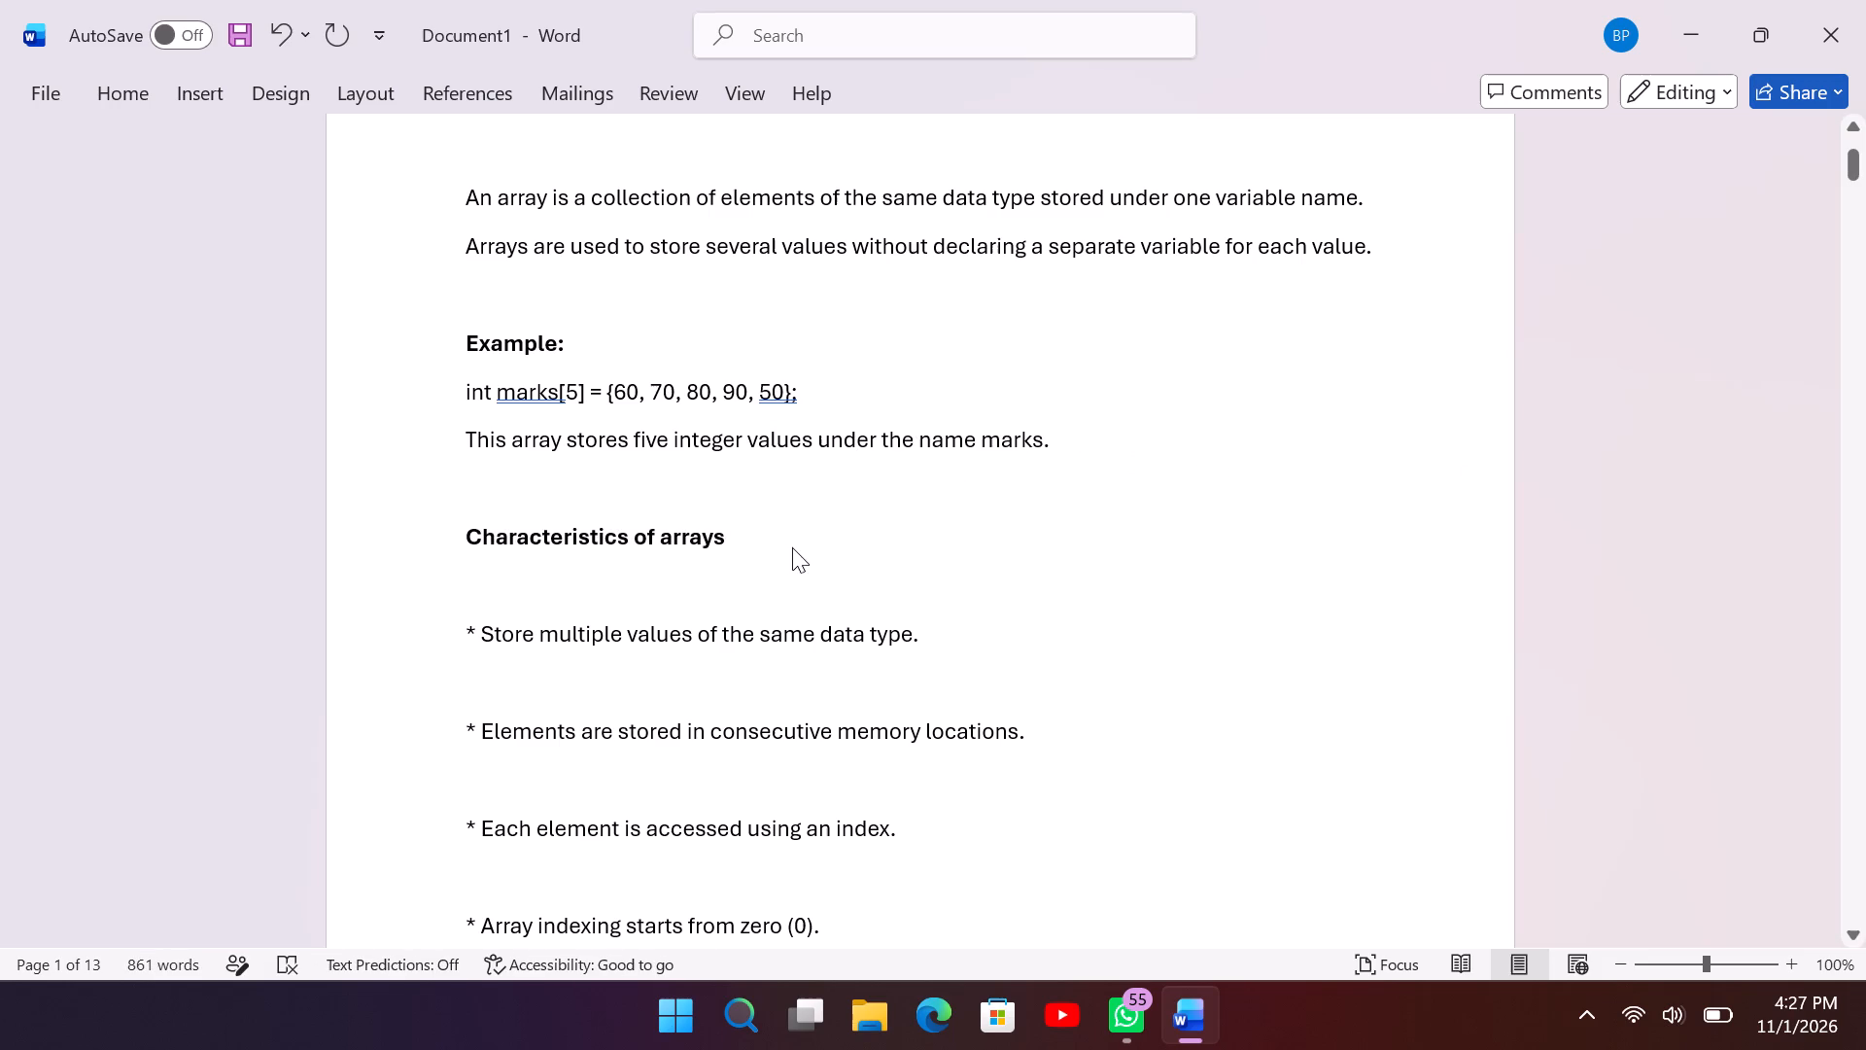
Remove the asterisks and the preceding blank lines from the first three points under "Characteristics of arrays".
{"action": "scroll", "coordinate": [792, 547], "scroll_direction": "down", "scroll_amount": 1}
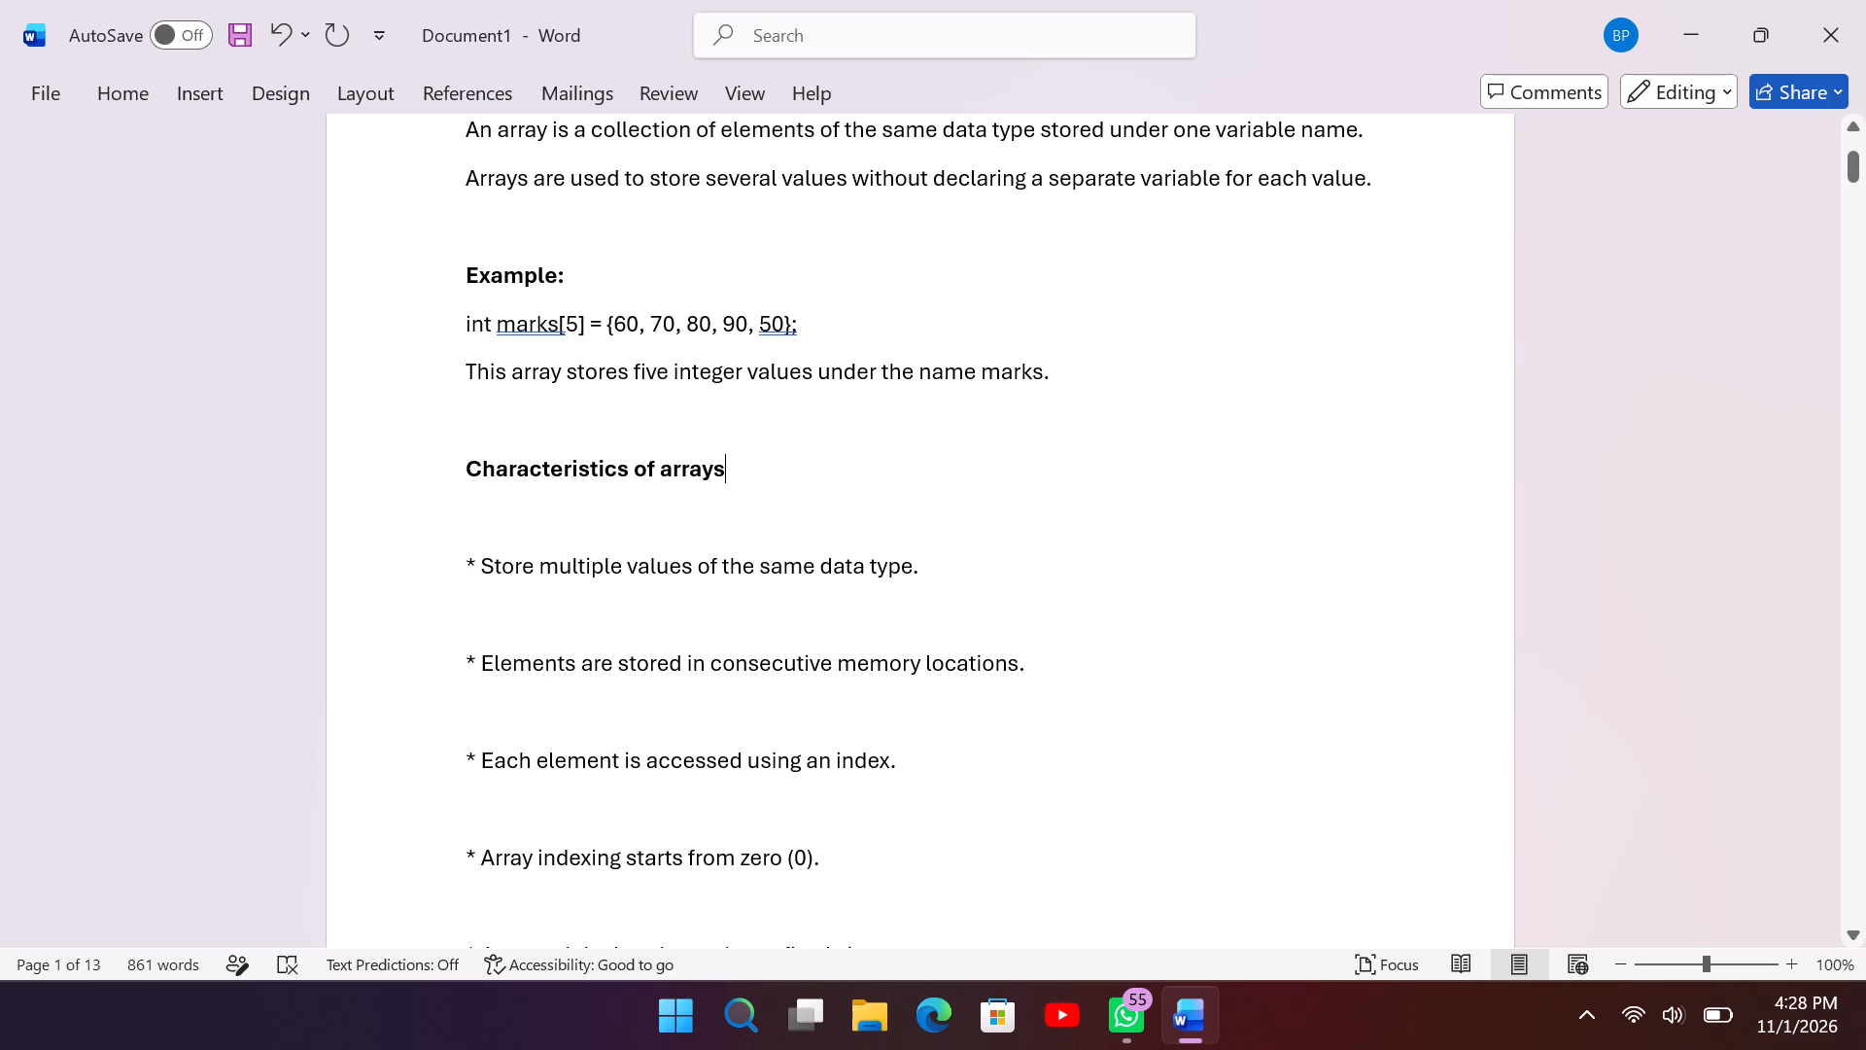
{"action": "left_click", "coordinate": [474, 553]}
{"action": "key", "text": "BackSpace"}
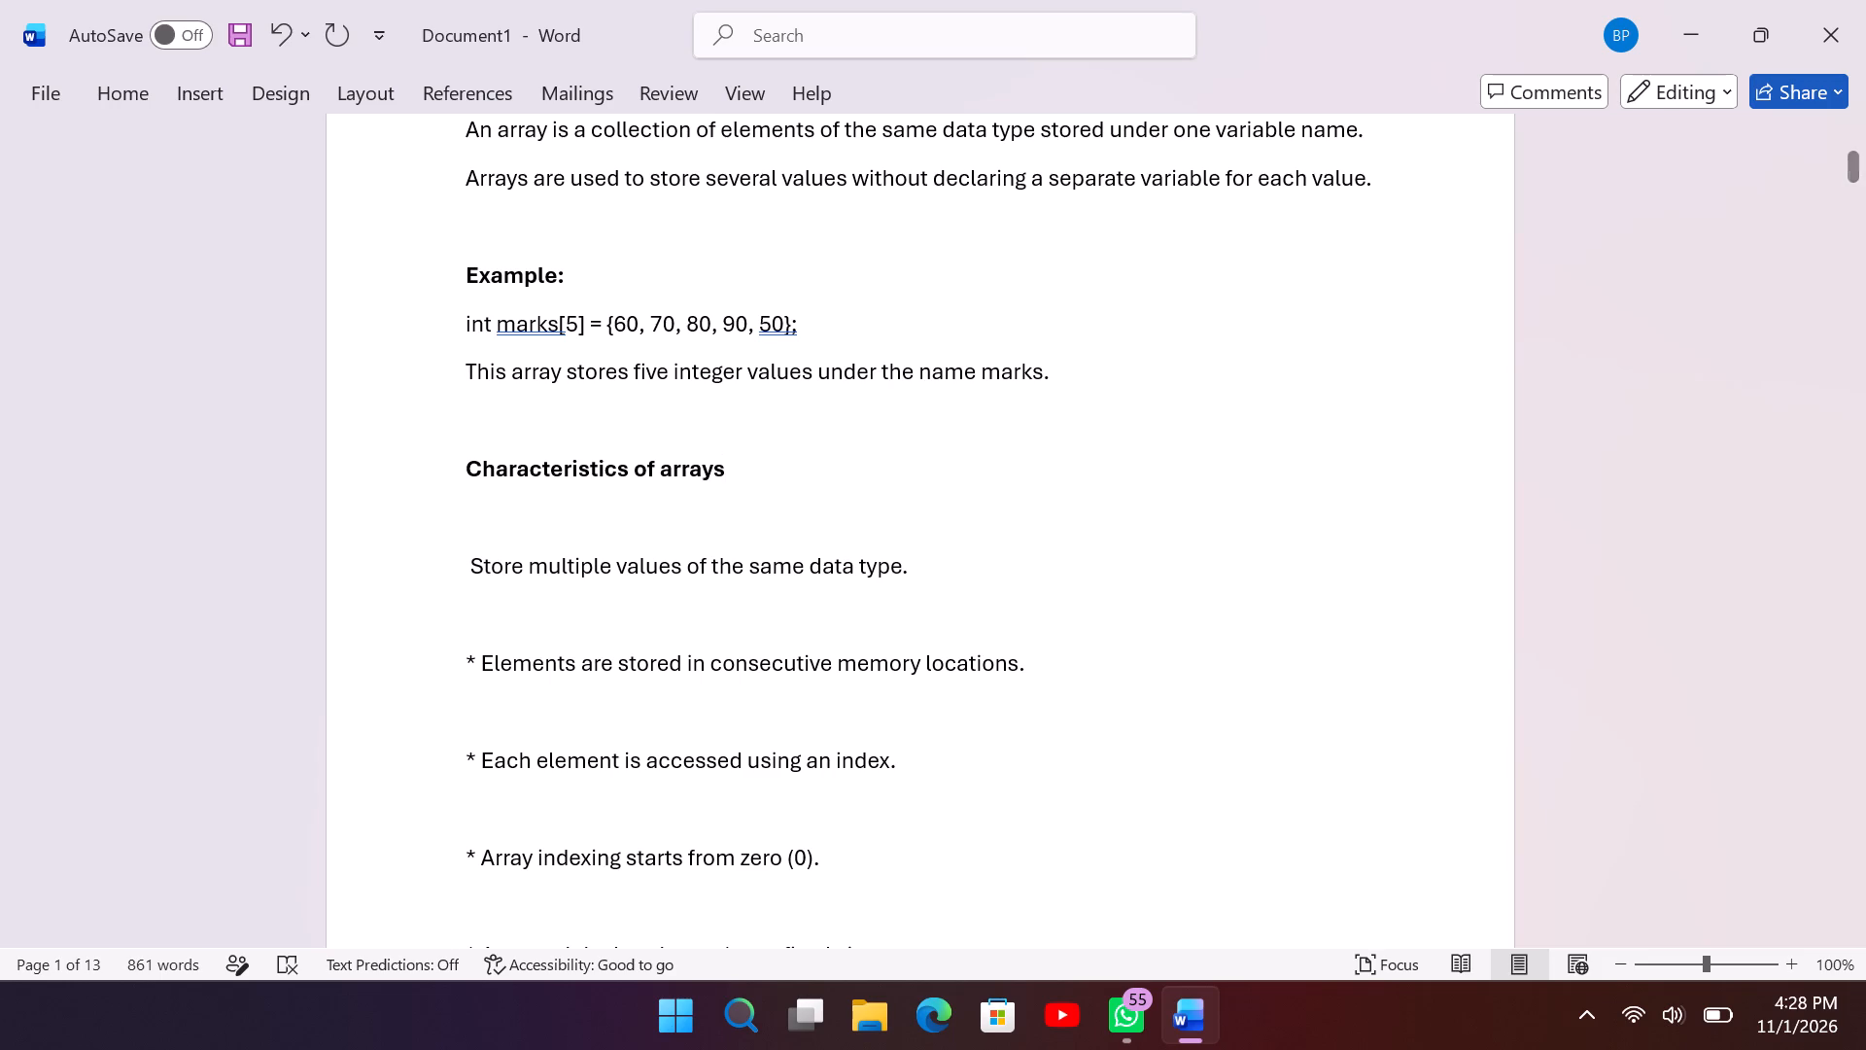
{"action": "key", "text": "BackSpace"}
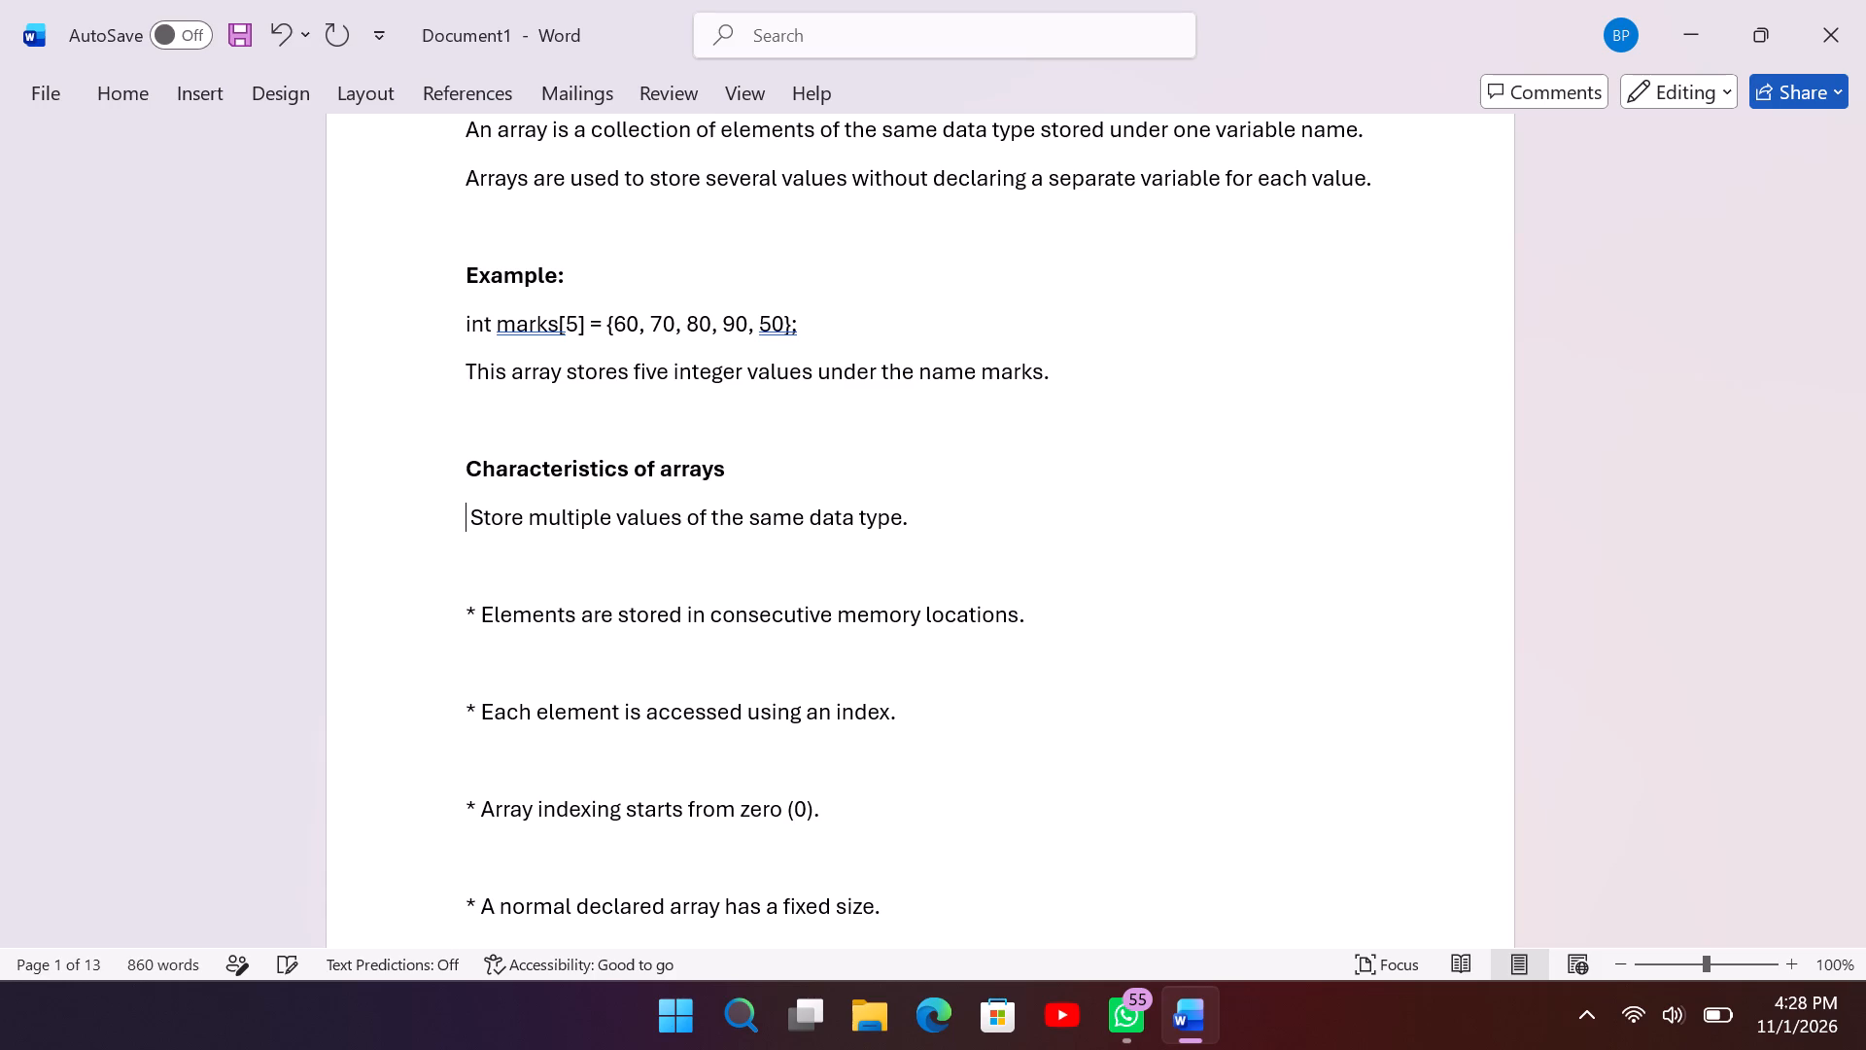
{"action": "left_click", "coordinate": [480, 612]}
{"action": "key", "text": "BackSpace"}
{"action": "key", "text": "BackSpace"}
{"action": "key", "text": "BackSpace"}
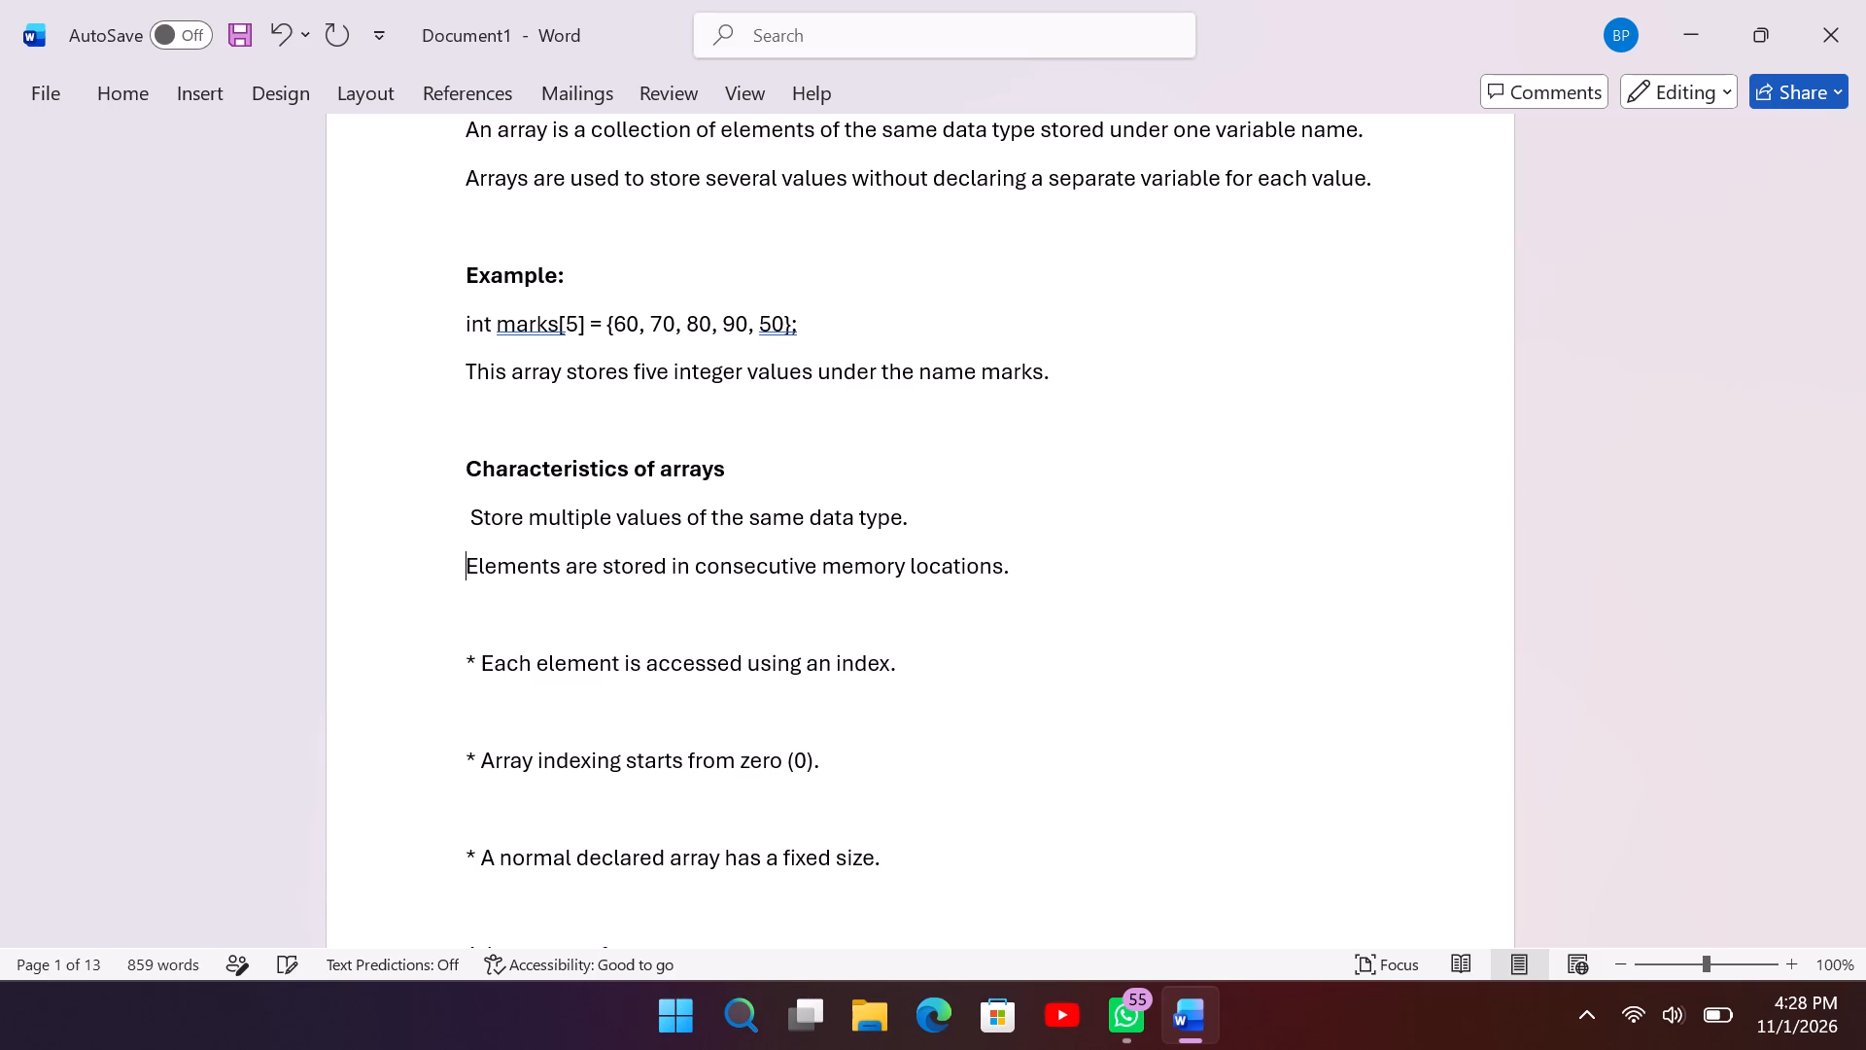
{"action": "left_click", "coordinate": [481, 653]}
{"action": "key", "text": "BackSpace"}
{"action": "key", "text": "BackSpace"}
{"action": "key", "text": "BackSpace"}
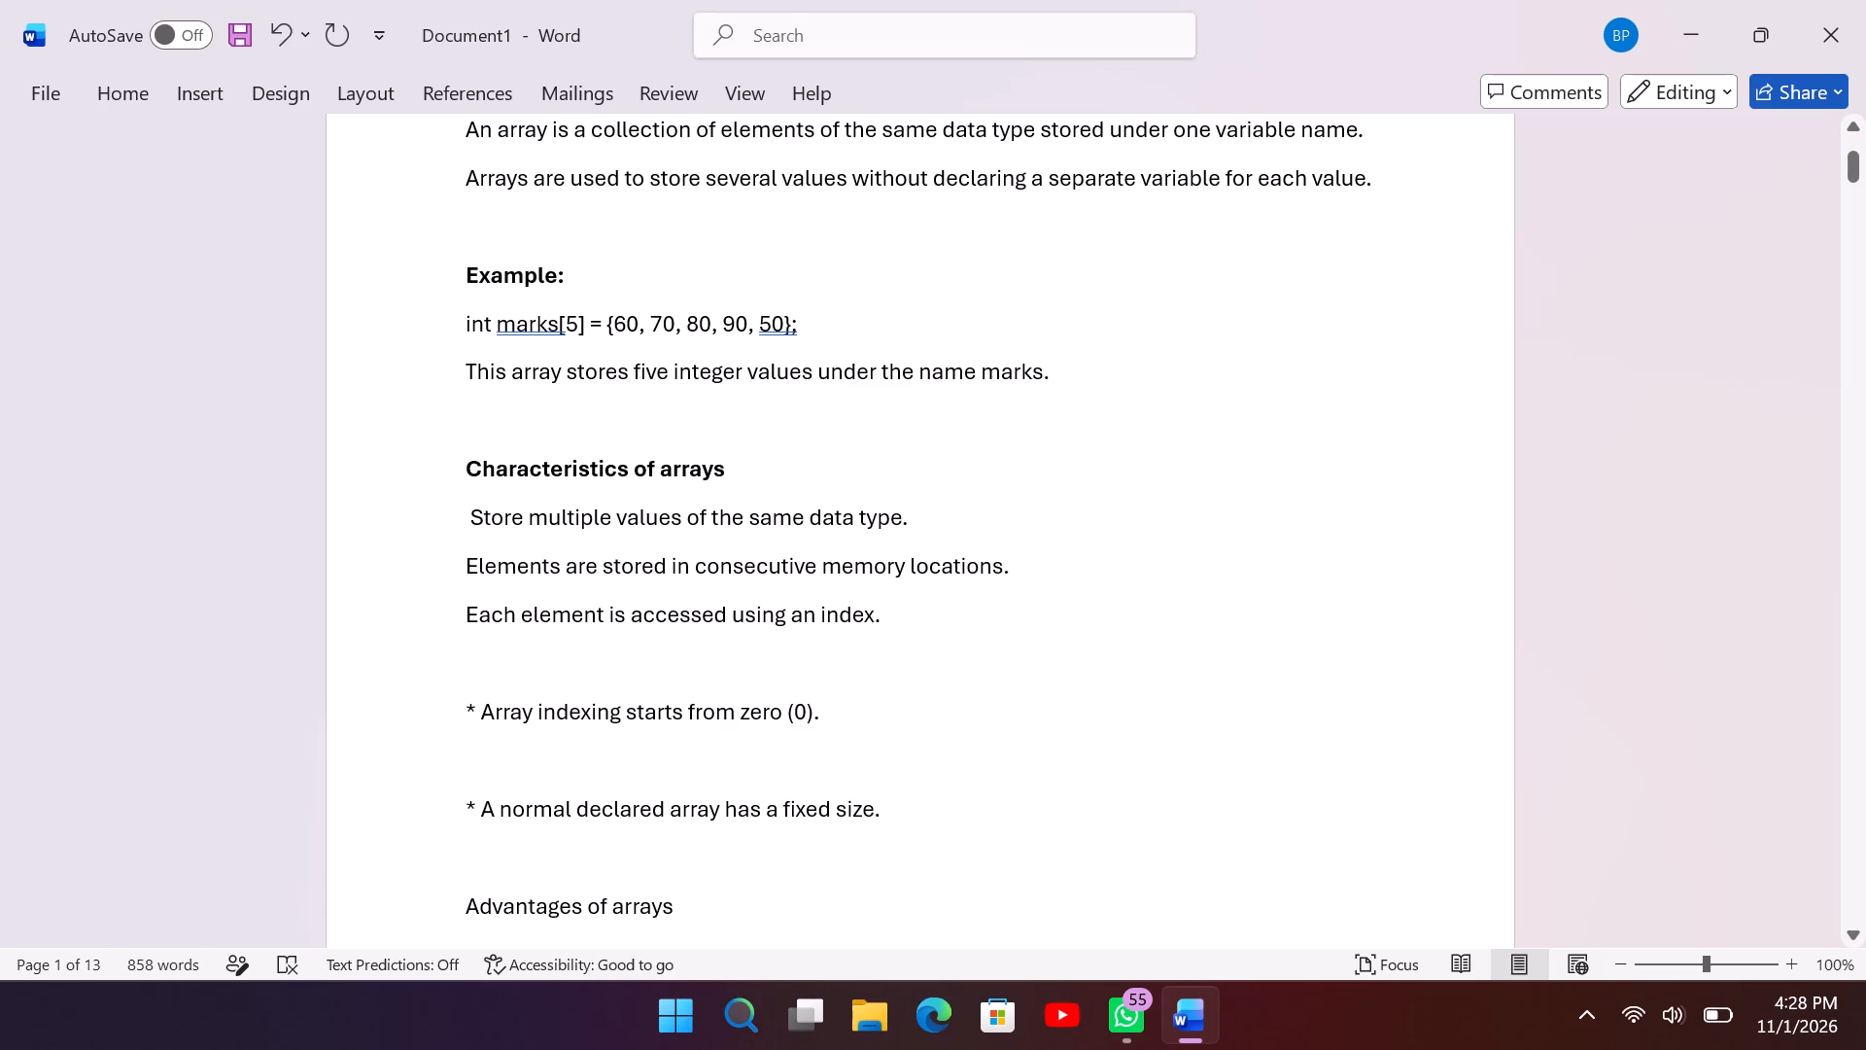
Remove the asterisks and preceding blank lines from the last two characteristics, on indexing from zero and on fixed size.
{"action": "left_click", "coordinate": [483, 706]}
{"action": "key", "text": "BackSpace"}
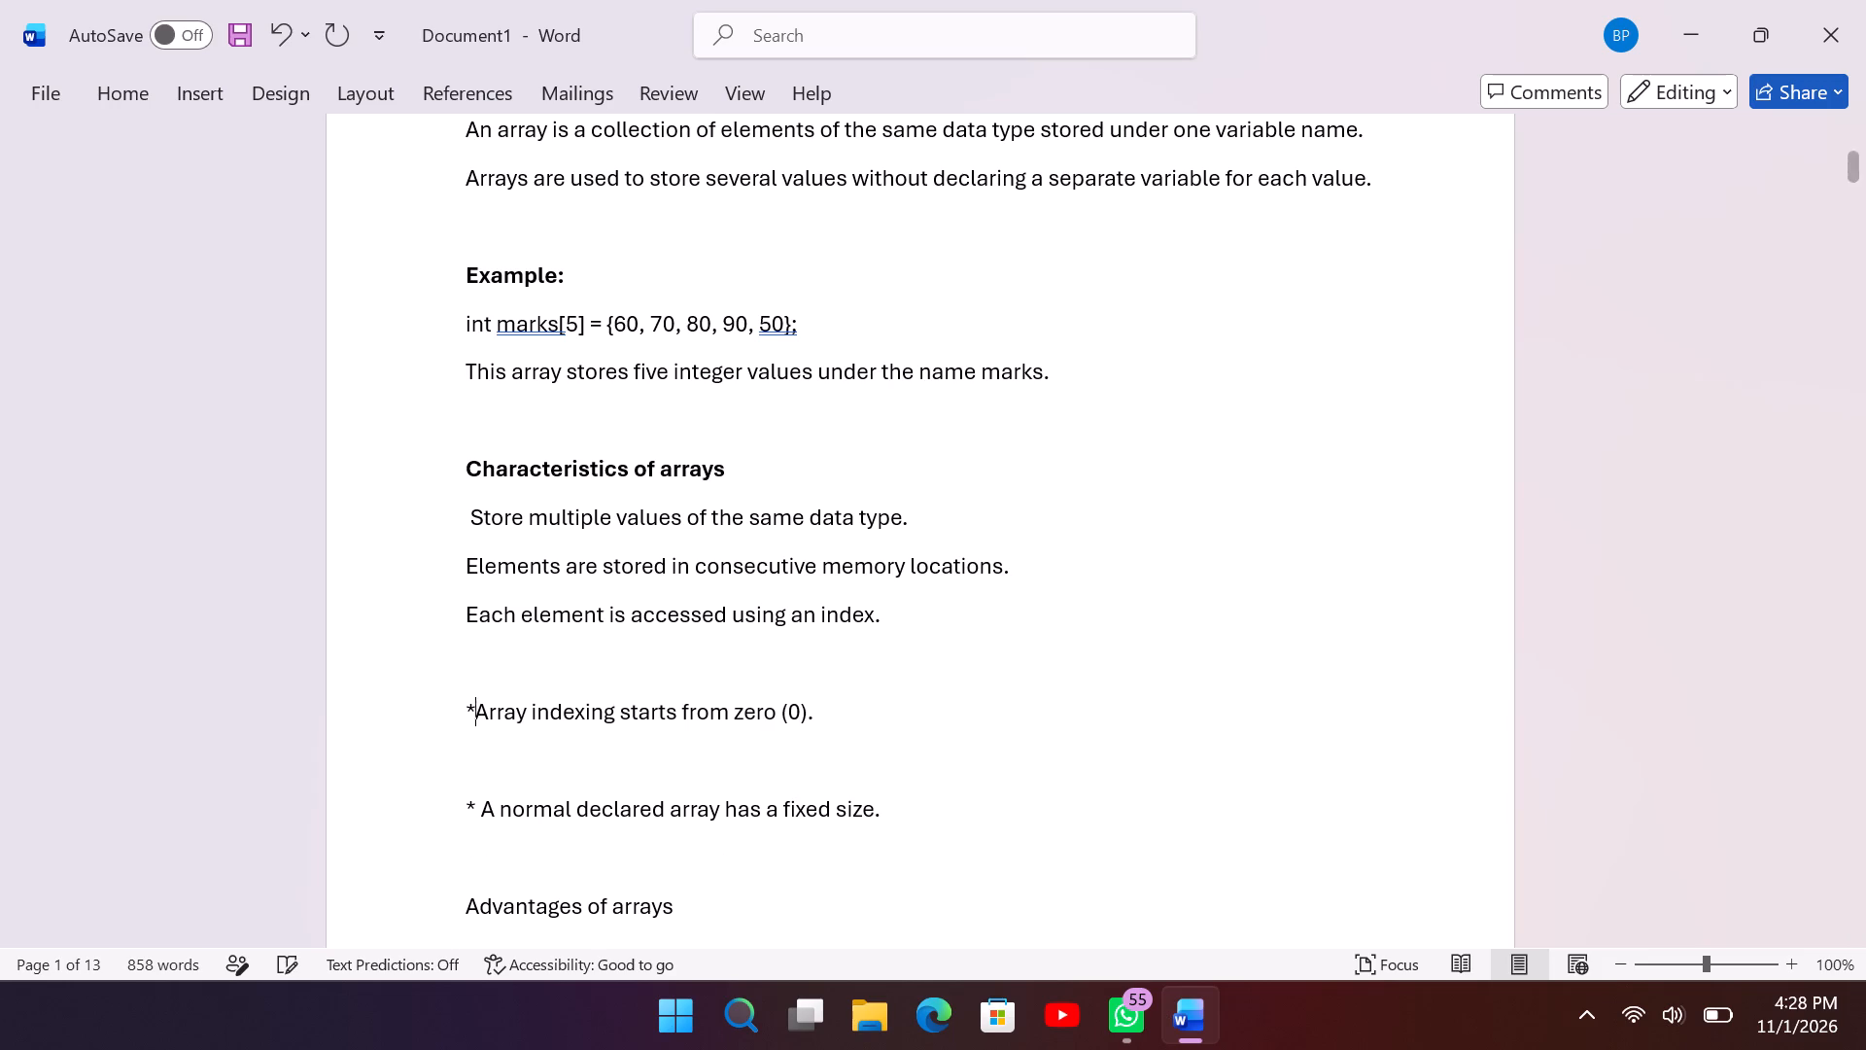
{"action": "key", "text": "BackSpace"}
{"action": "key", "text": "BackSpace"}
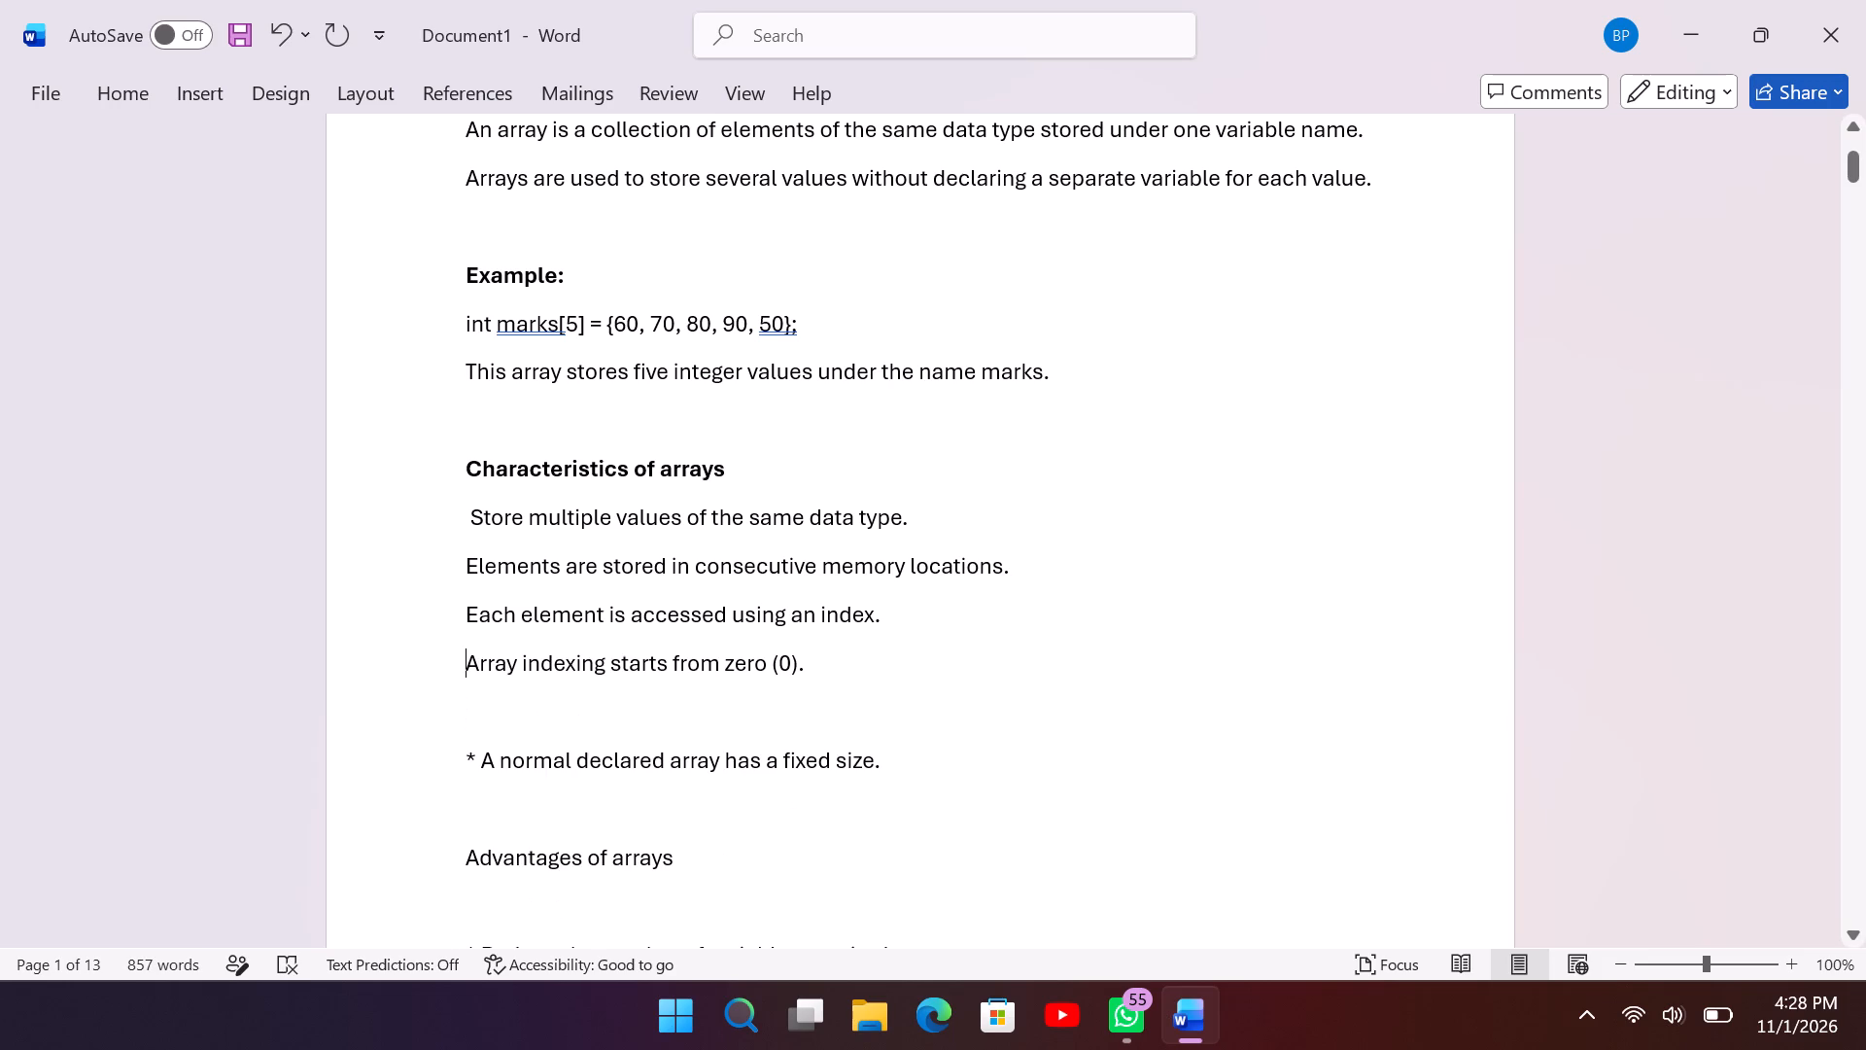
{"action": "left_click", "coordinate": [471, 755]}
{"action": "key", "text": "BackSpace"}
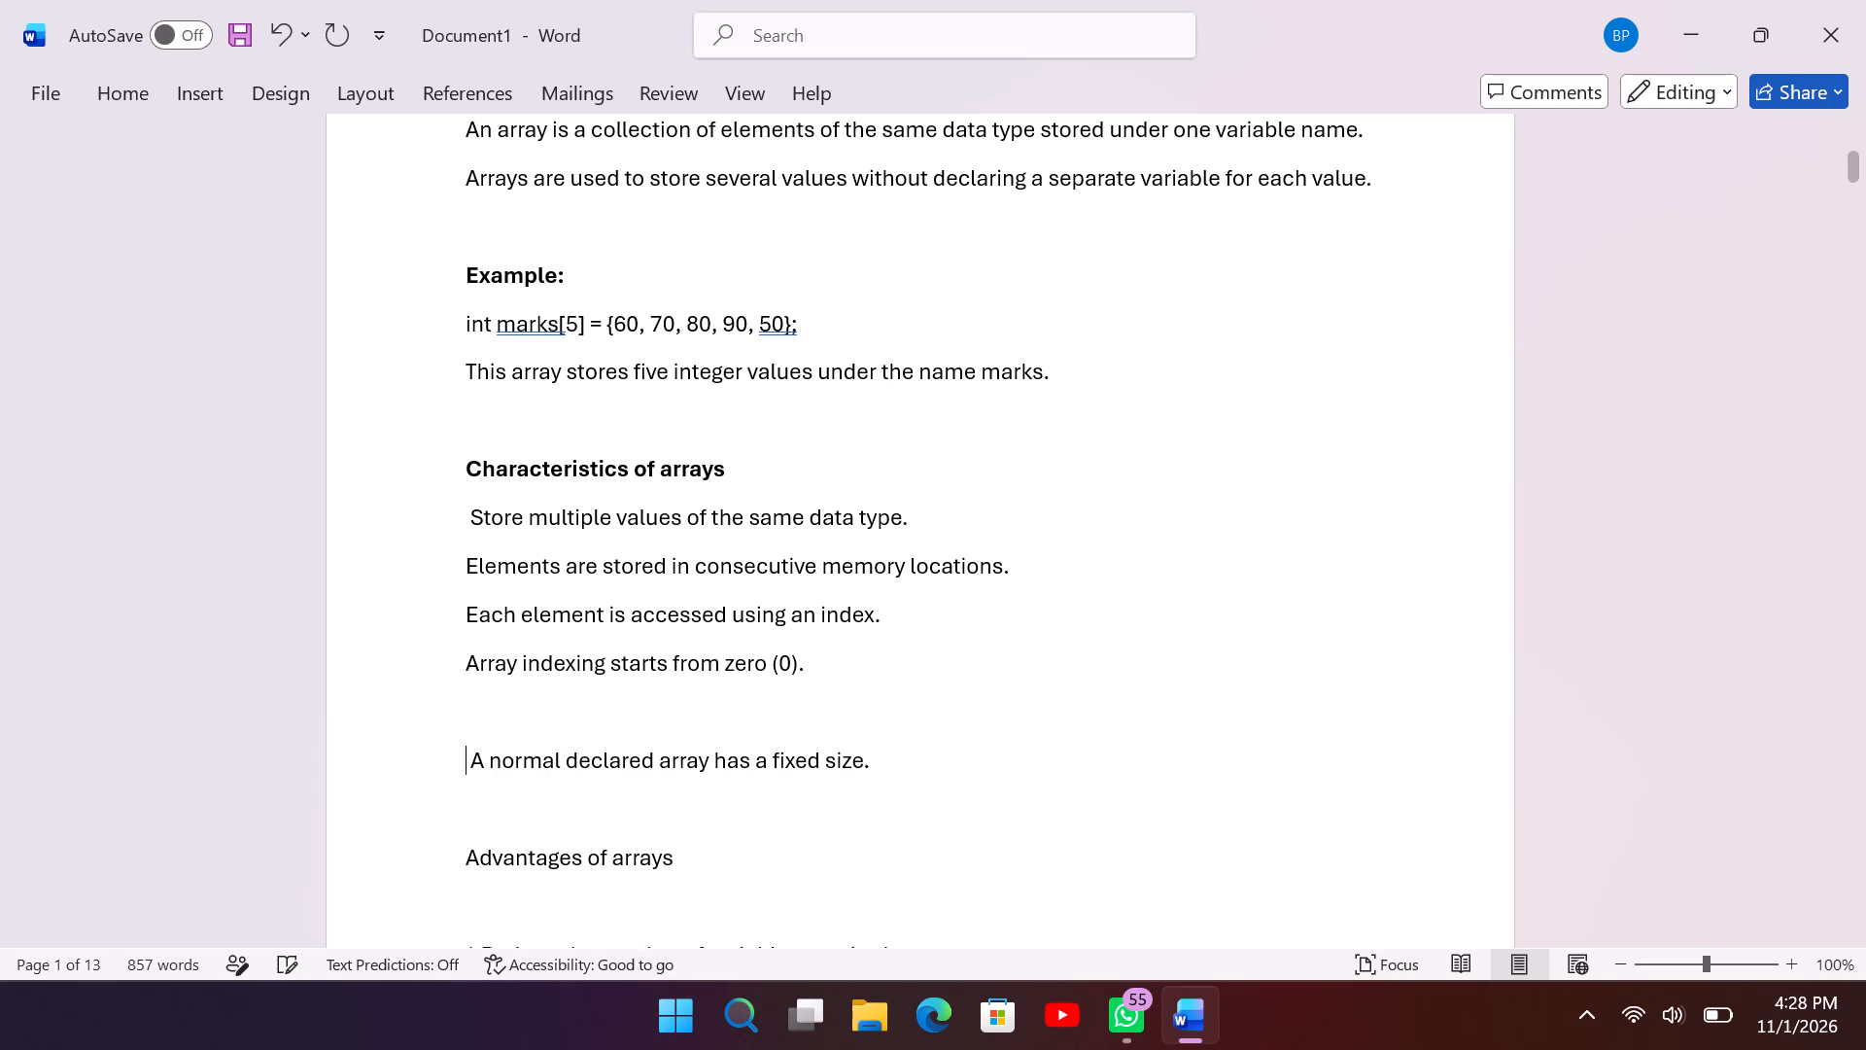
{"action": "key", "text": "BackSpace"}
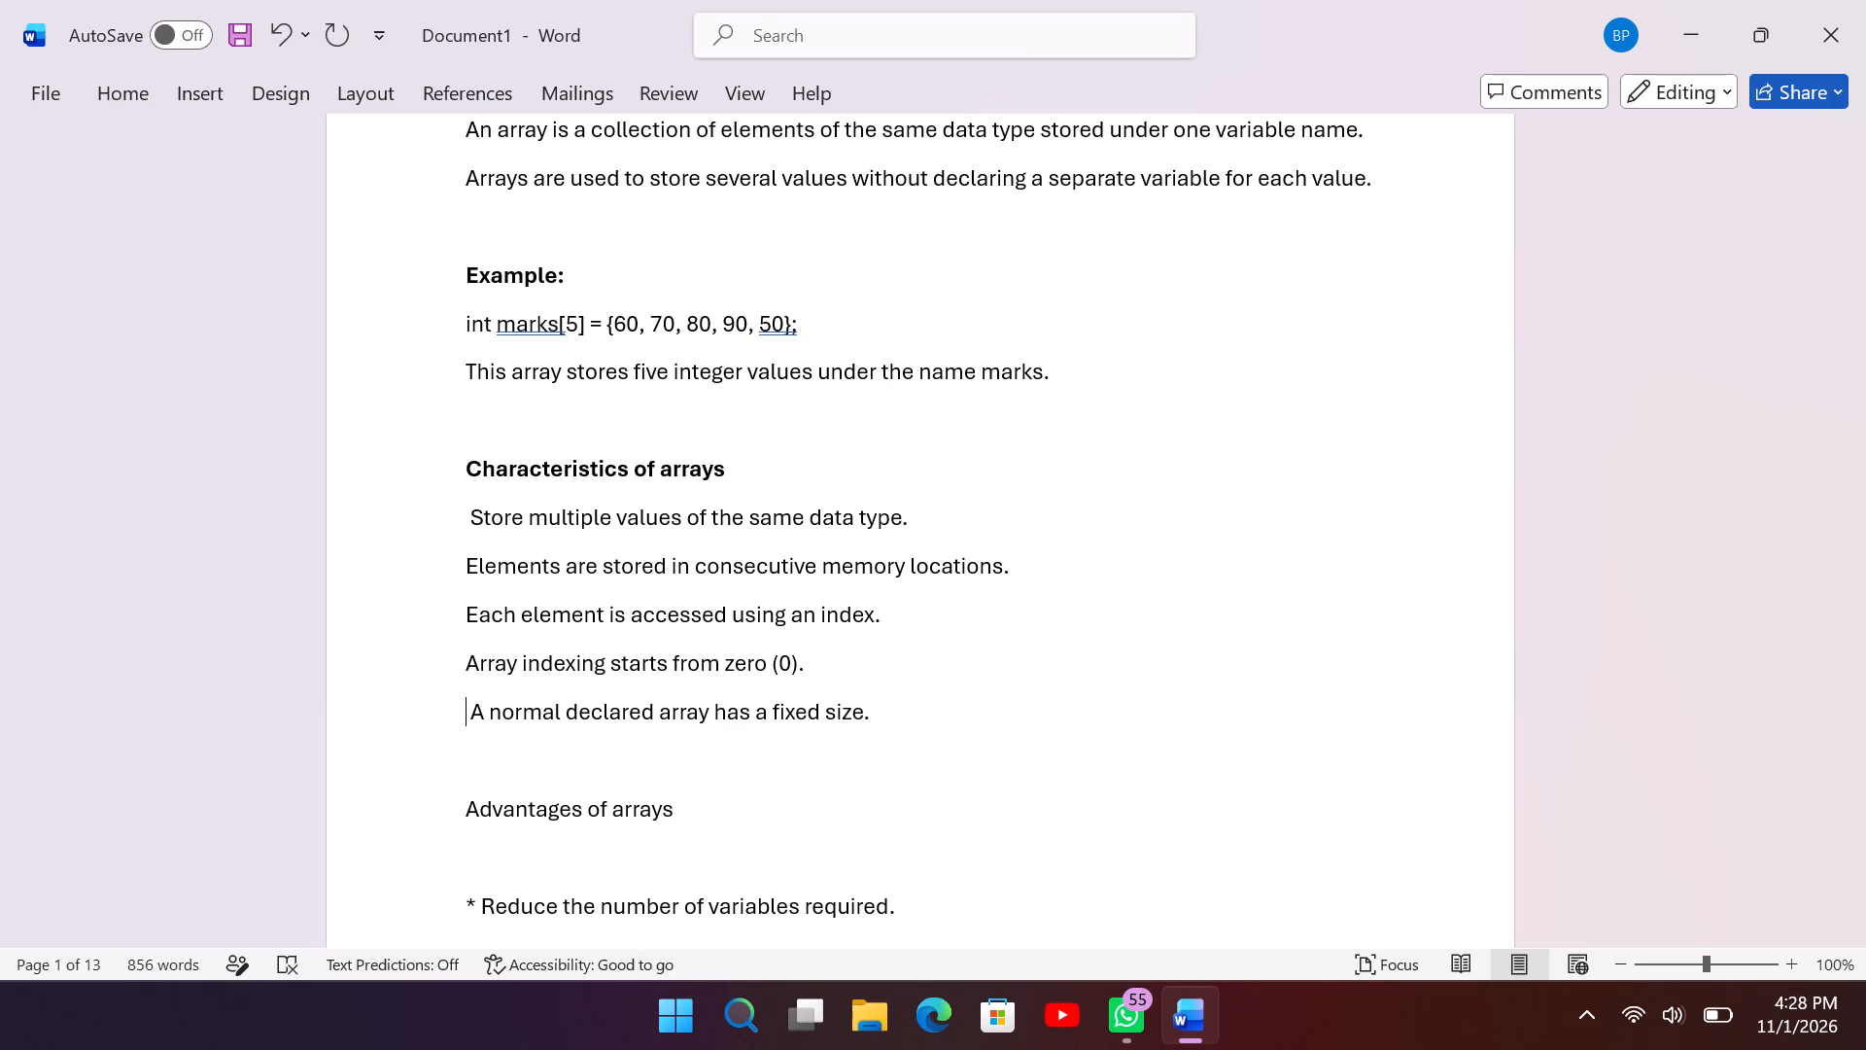
{"action": "left_click", "coordinate": [468, 805]}
Make the "Advantages of arrays" heading bold and remove the blank line above it.
{"action": "left_click_drag", "start_coordinate": [468, 805], "coordinate": [676, 818]}
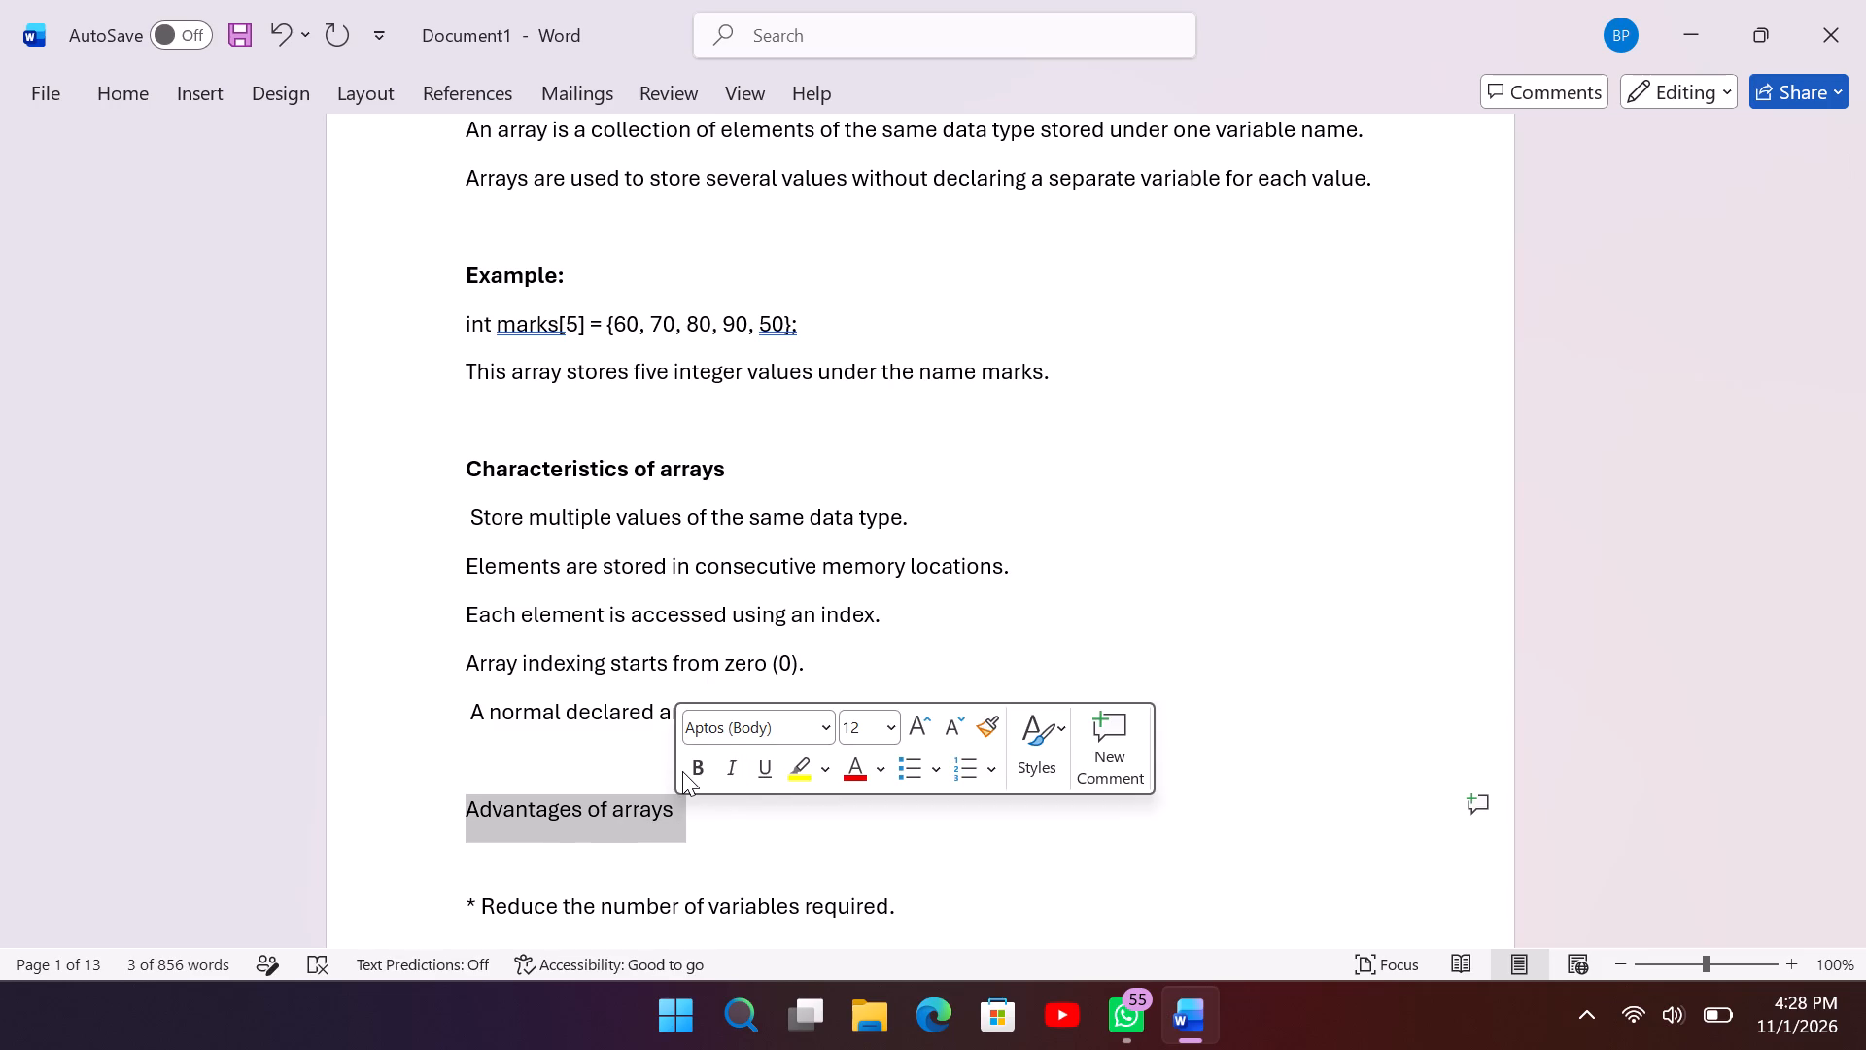
{"action": "left_click", "coordinate": [682, 771]}
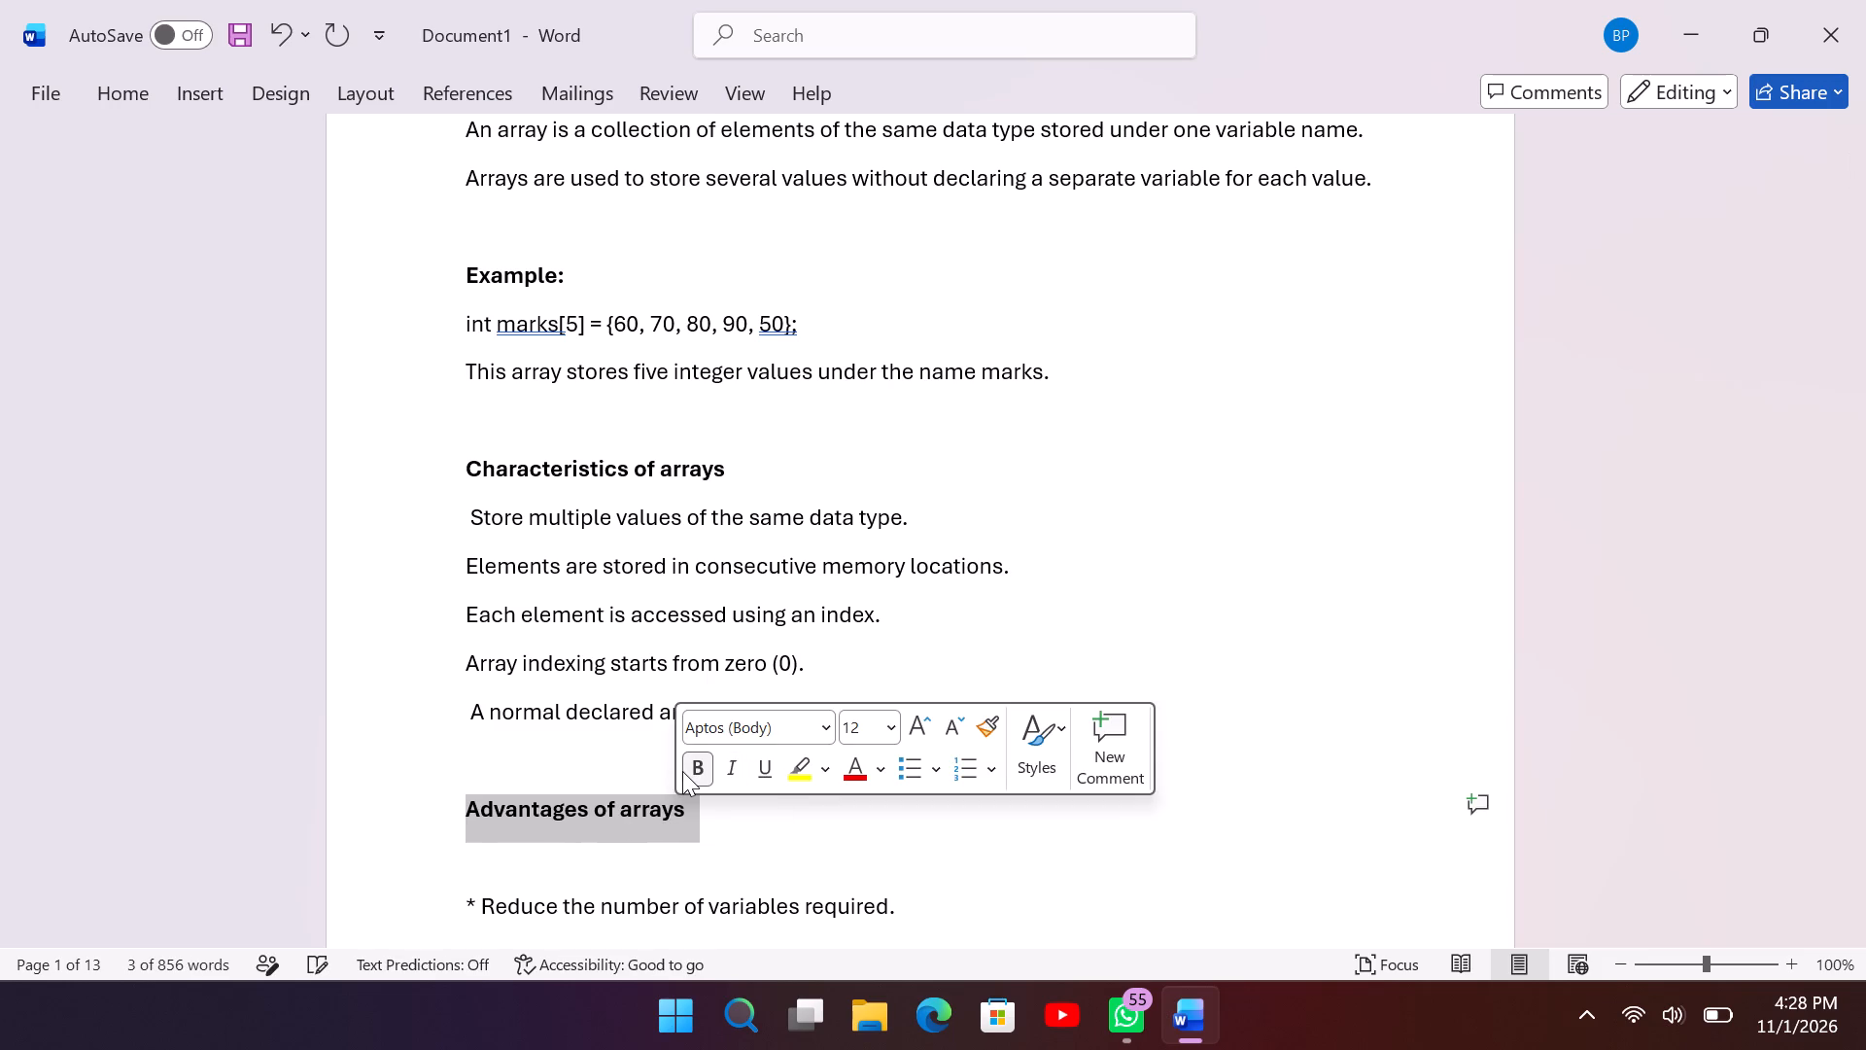
{"action": "left_click", "coordinate": [577, 759]}
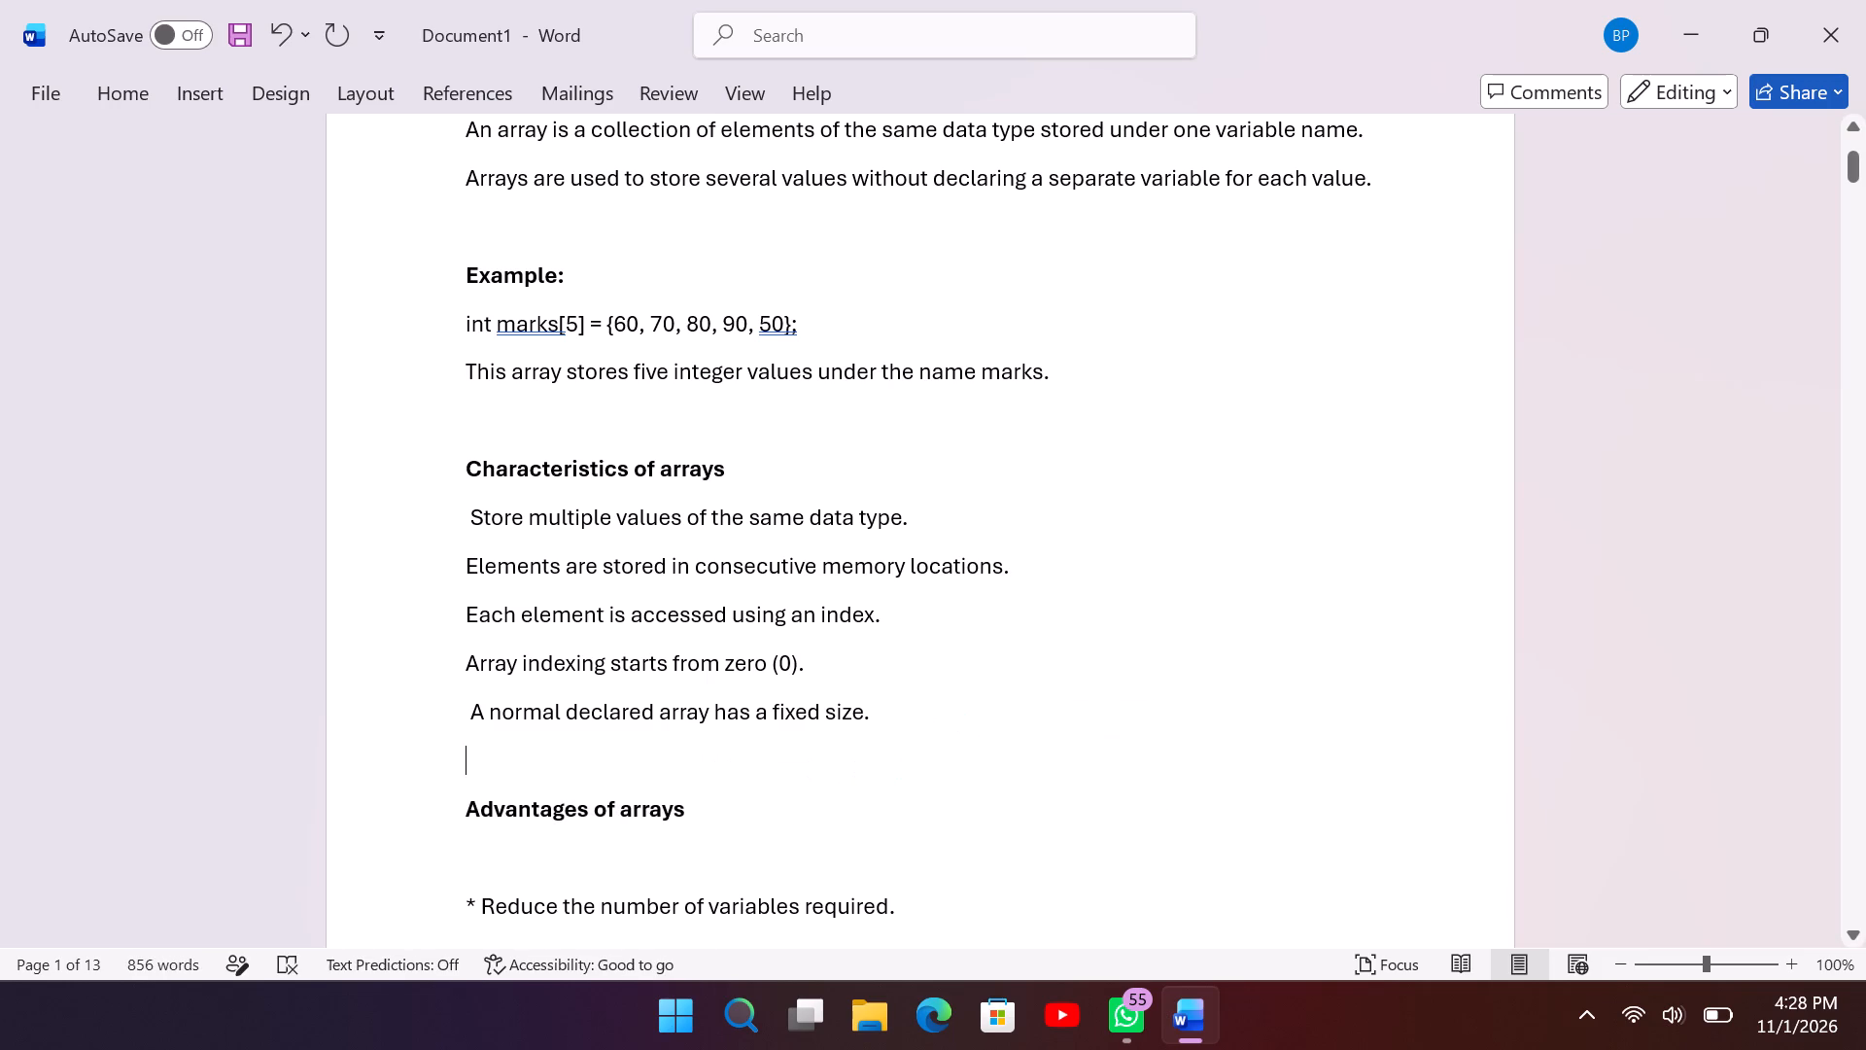
{"action": "key", "text": "BackSpace"}
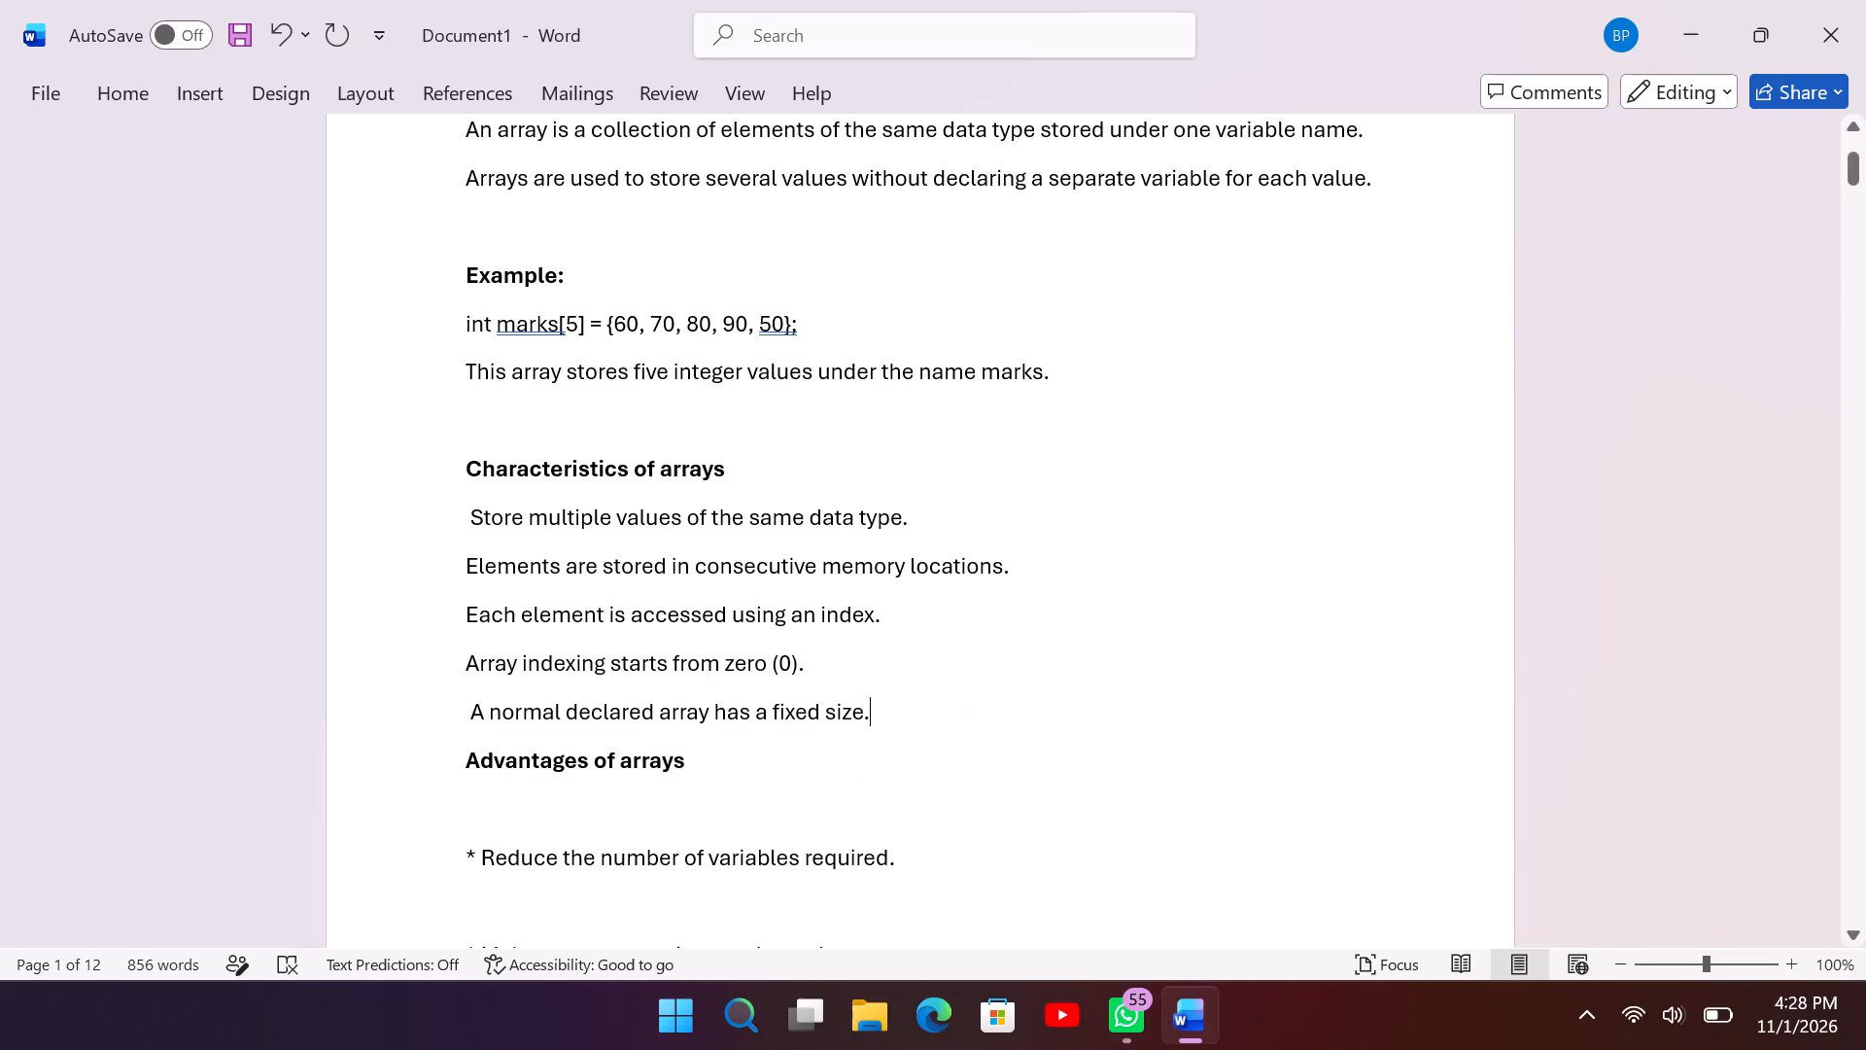
Remove the asterisks and preceding blank lines from the first two advantages, on fewer variables and on easier program writing.
{"action": "left_click", "coordinate": [480, 835]}
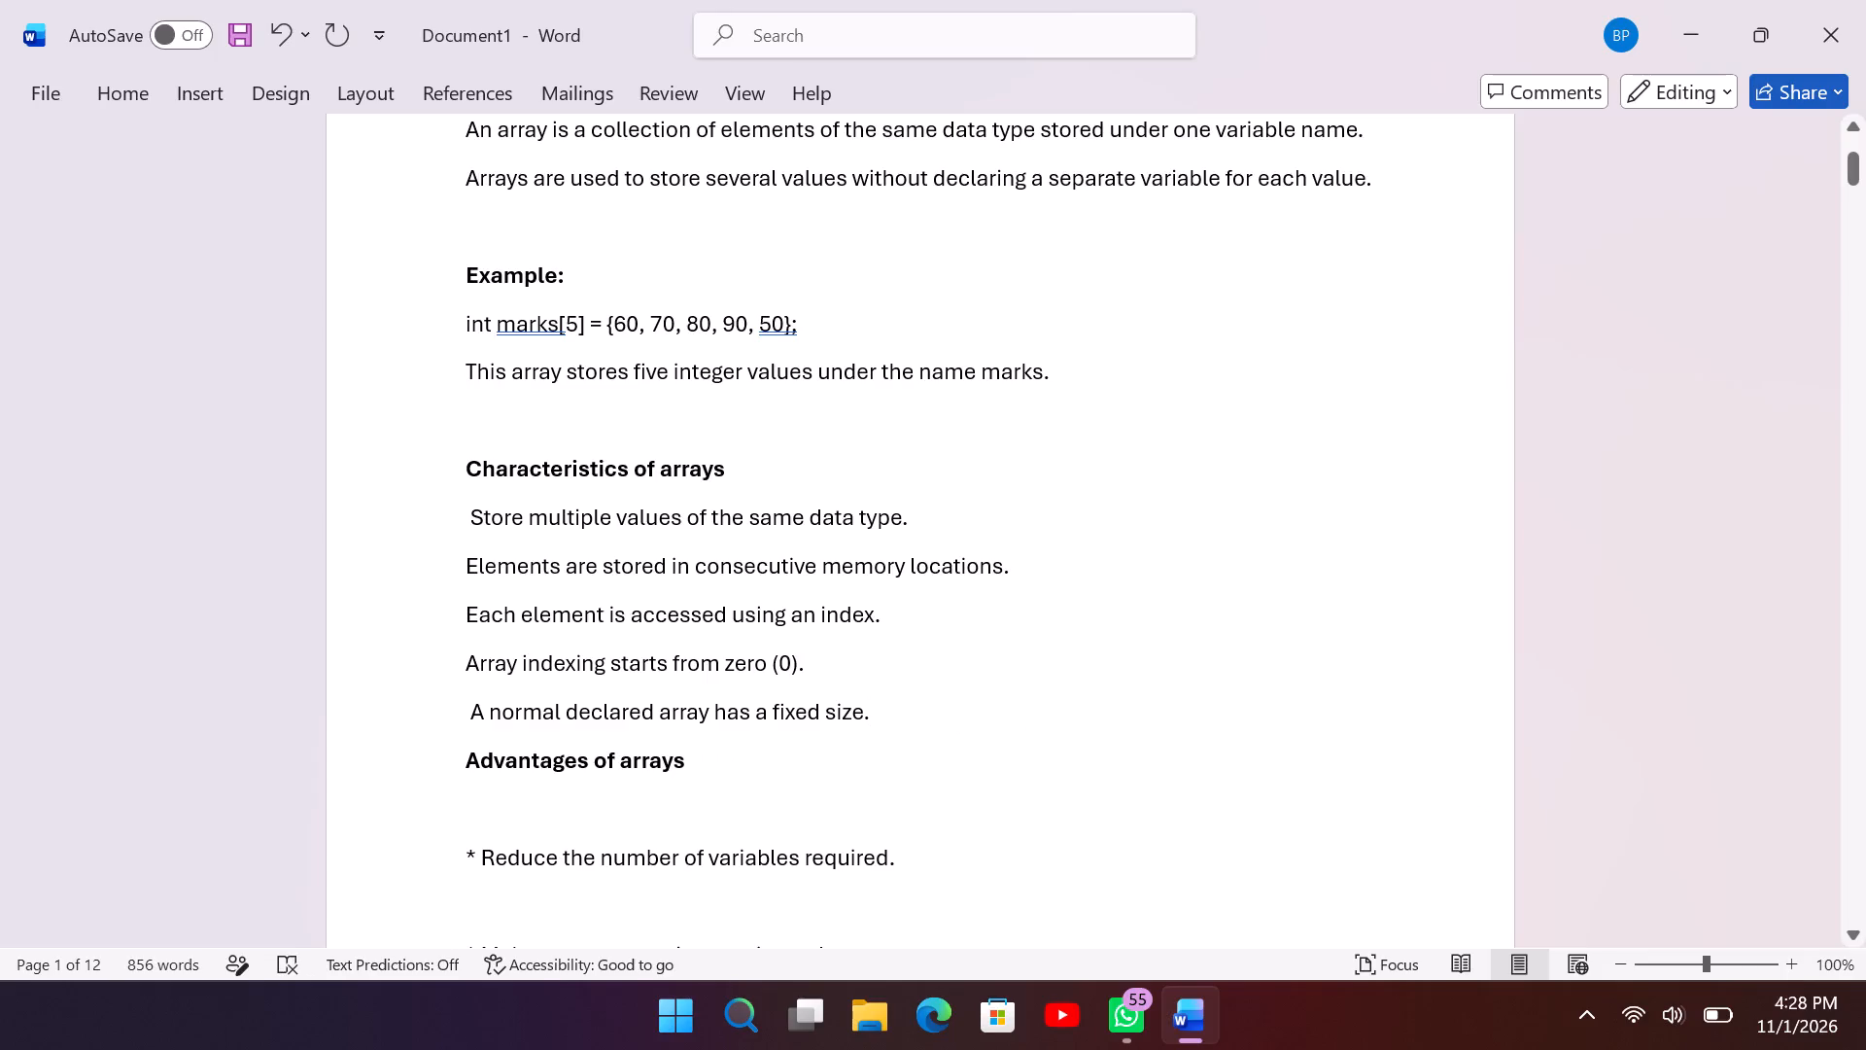
{"action": "left_click", "coordinate": [480, 855]}
{"action": "key", "text": "BackSpace"}
{"action": "key", "text": "BackSpace"}
{"action": "key", "text": "BackSpace"}
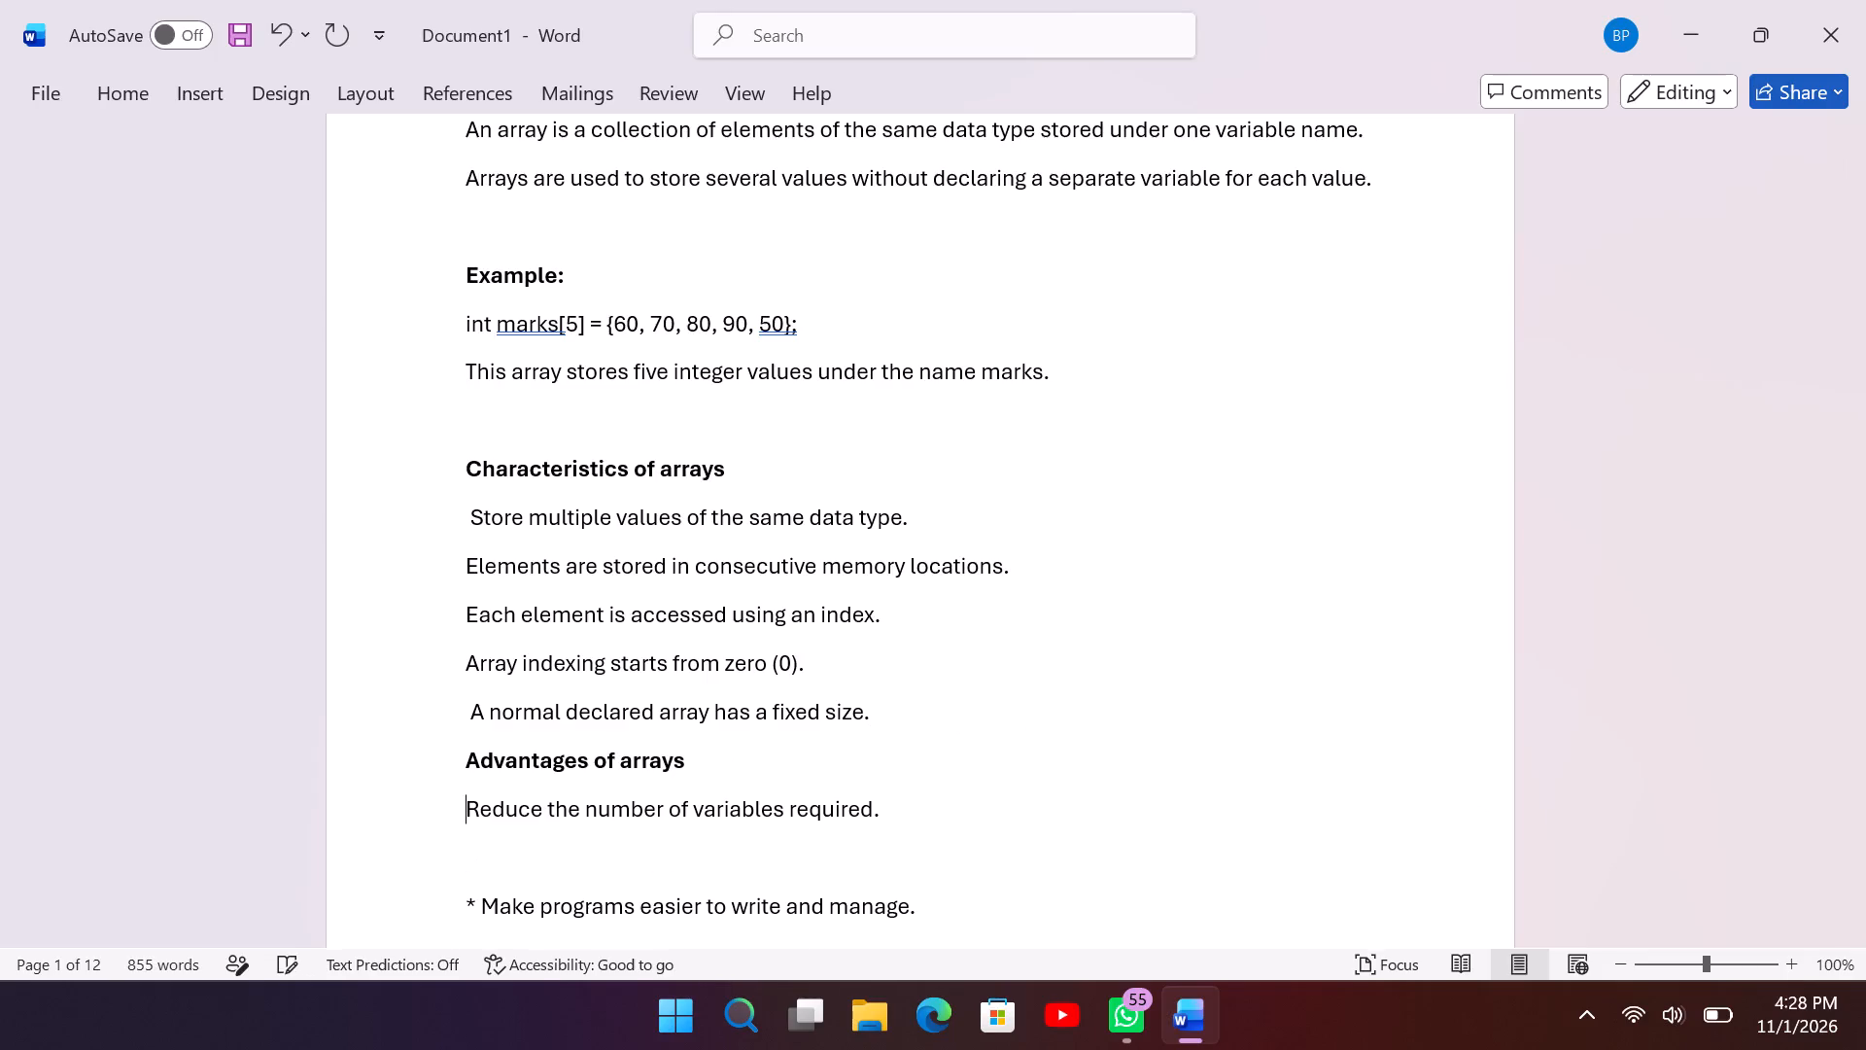
{"action": "scroll", "coordinate": [483, 871], "scroll_direction": "down", "scroll_amount": 1}
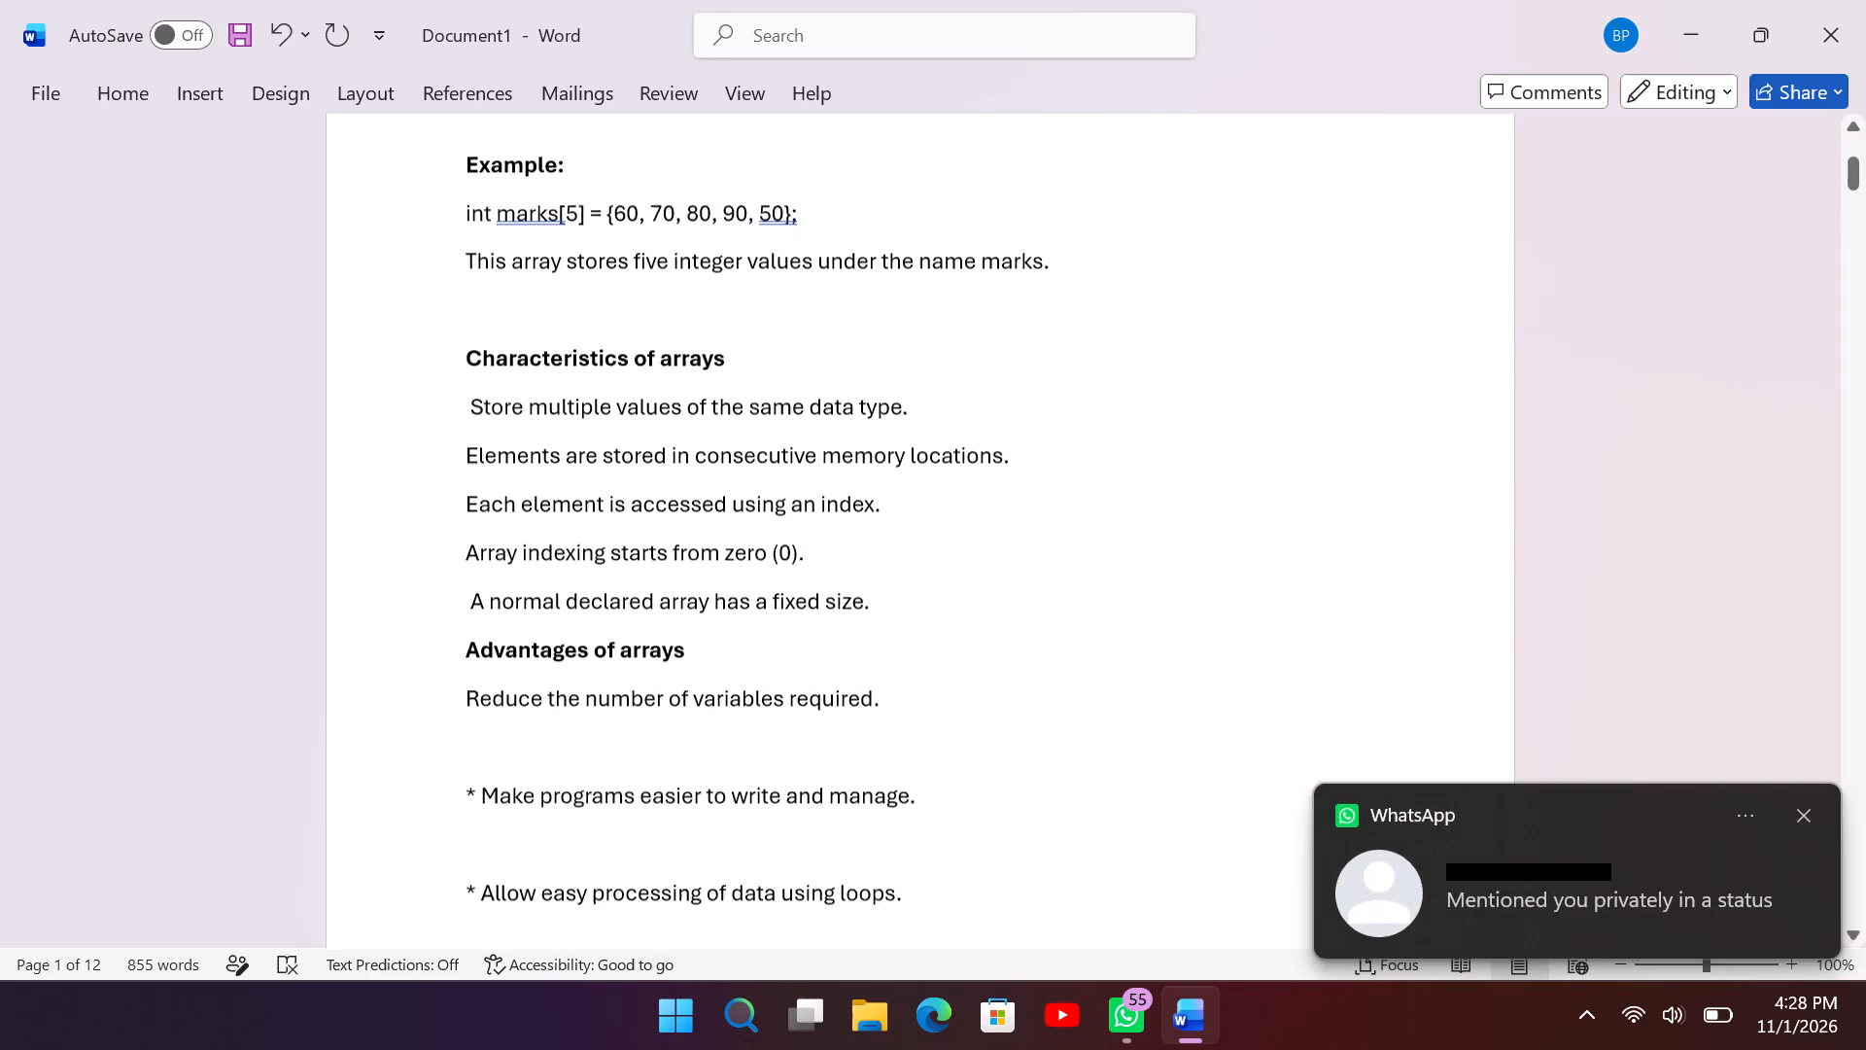
{"action": "scroll", "coordinate": [483, 871], "scroll_direction": "down", "scroll_amount": 1}
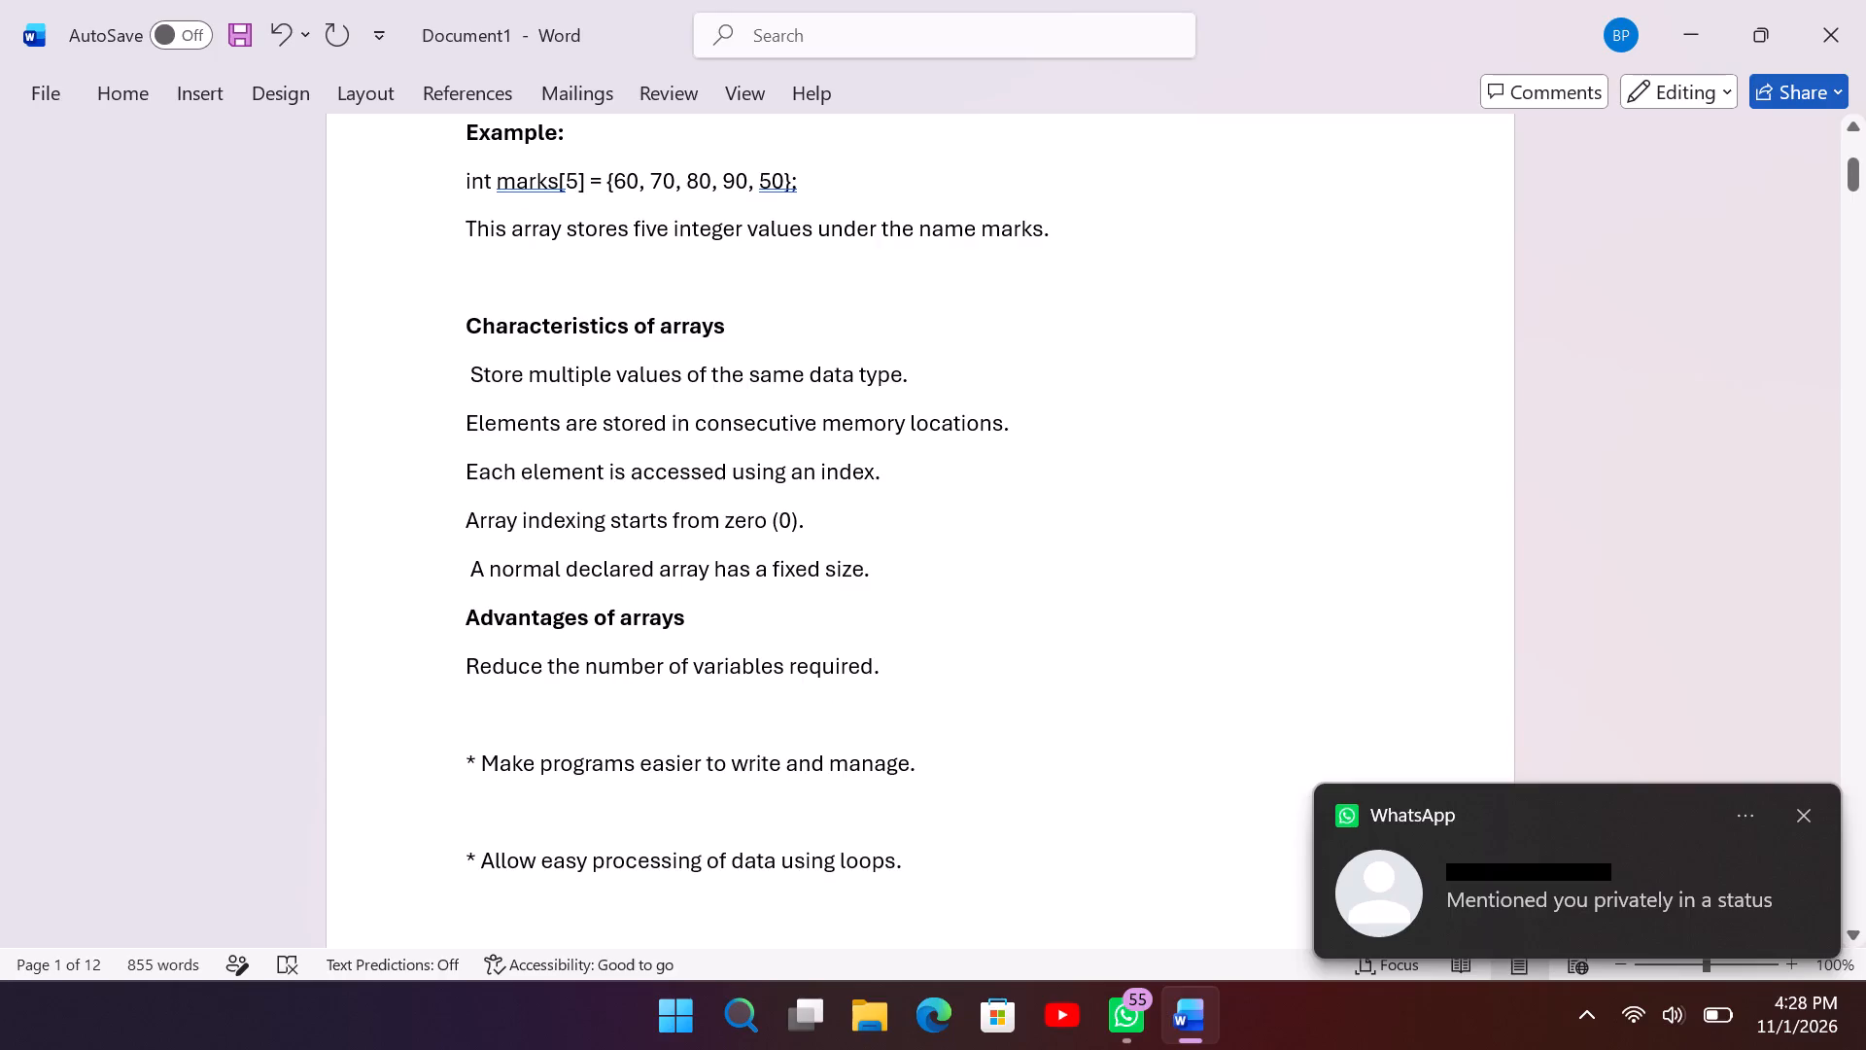
{"action": "left_click", "coordinate": [485, 762]}
{"action": "key", "text": "BackSpace"}
{"action": "key", "text": "BackSpace"}
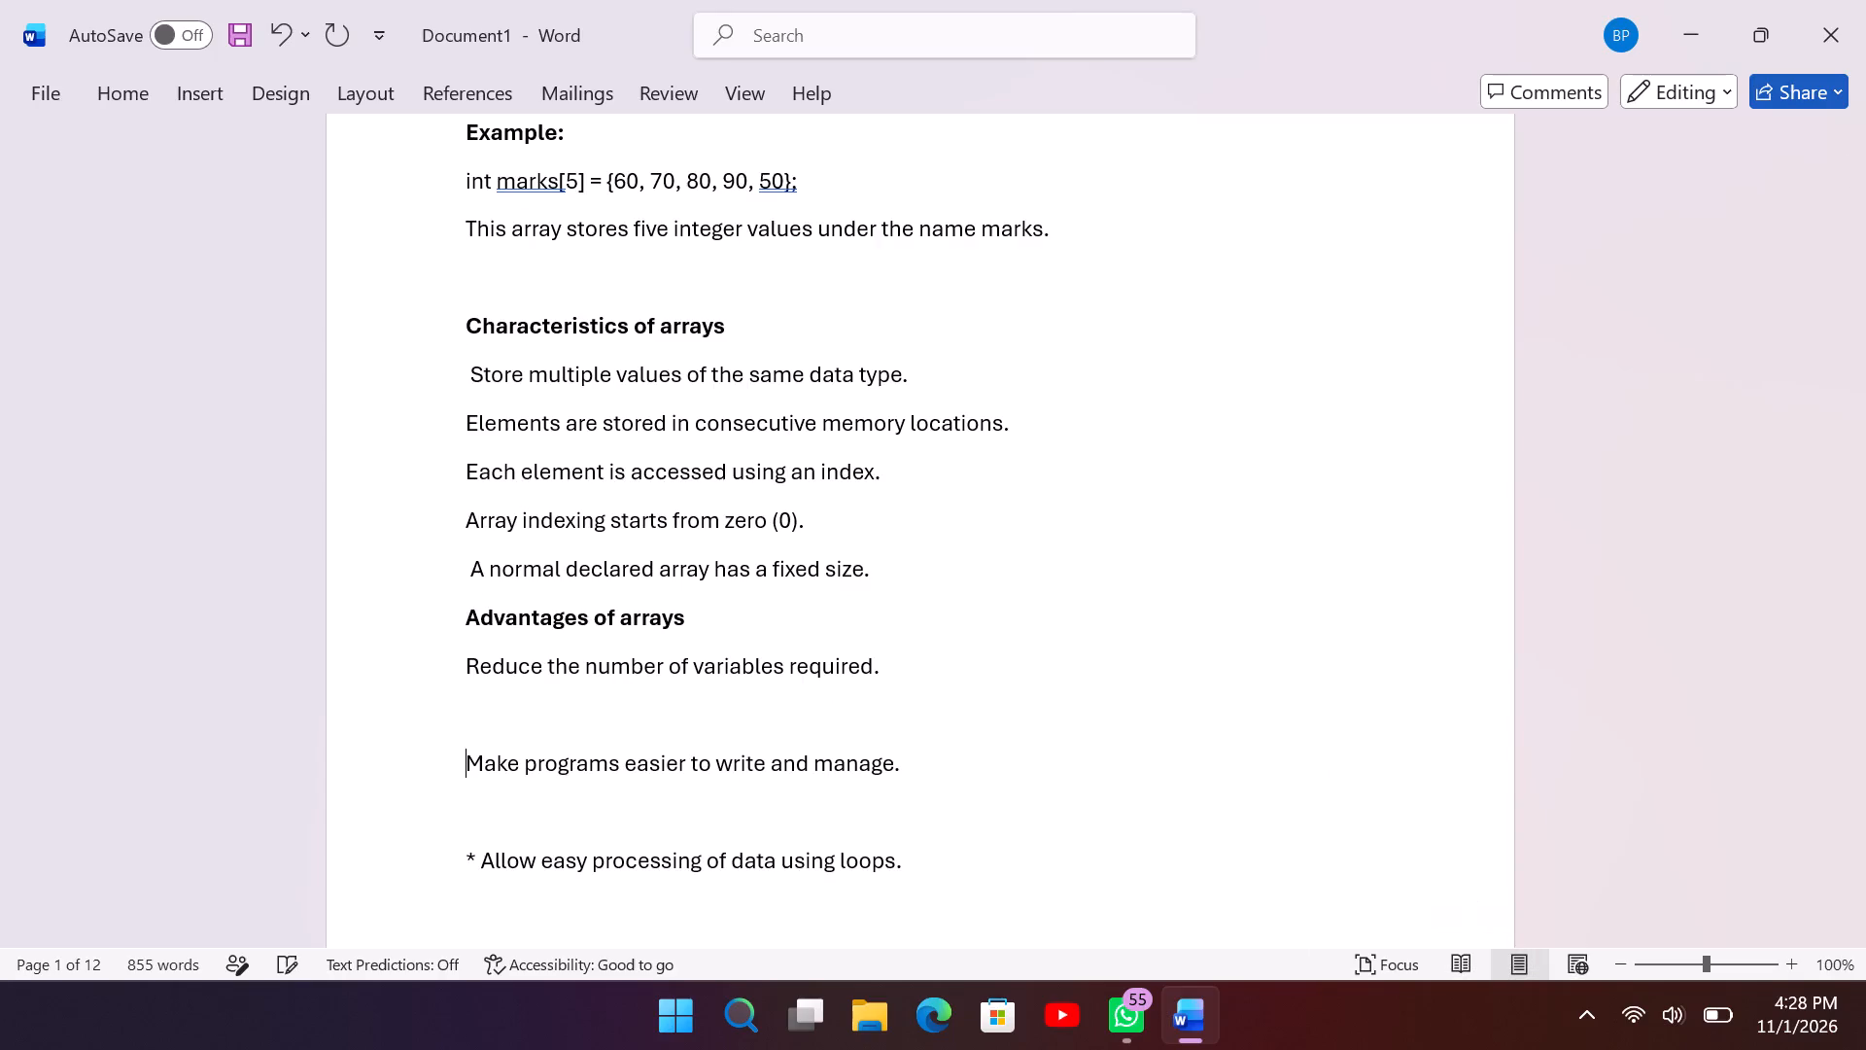
{"action": "key", "text": "BackSpace"}
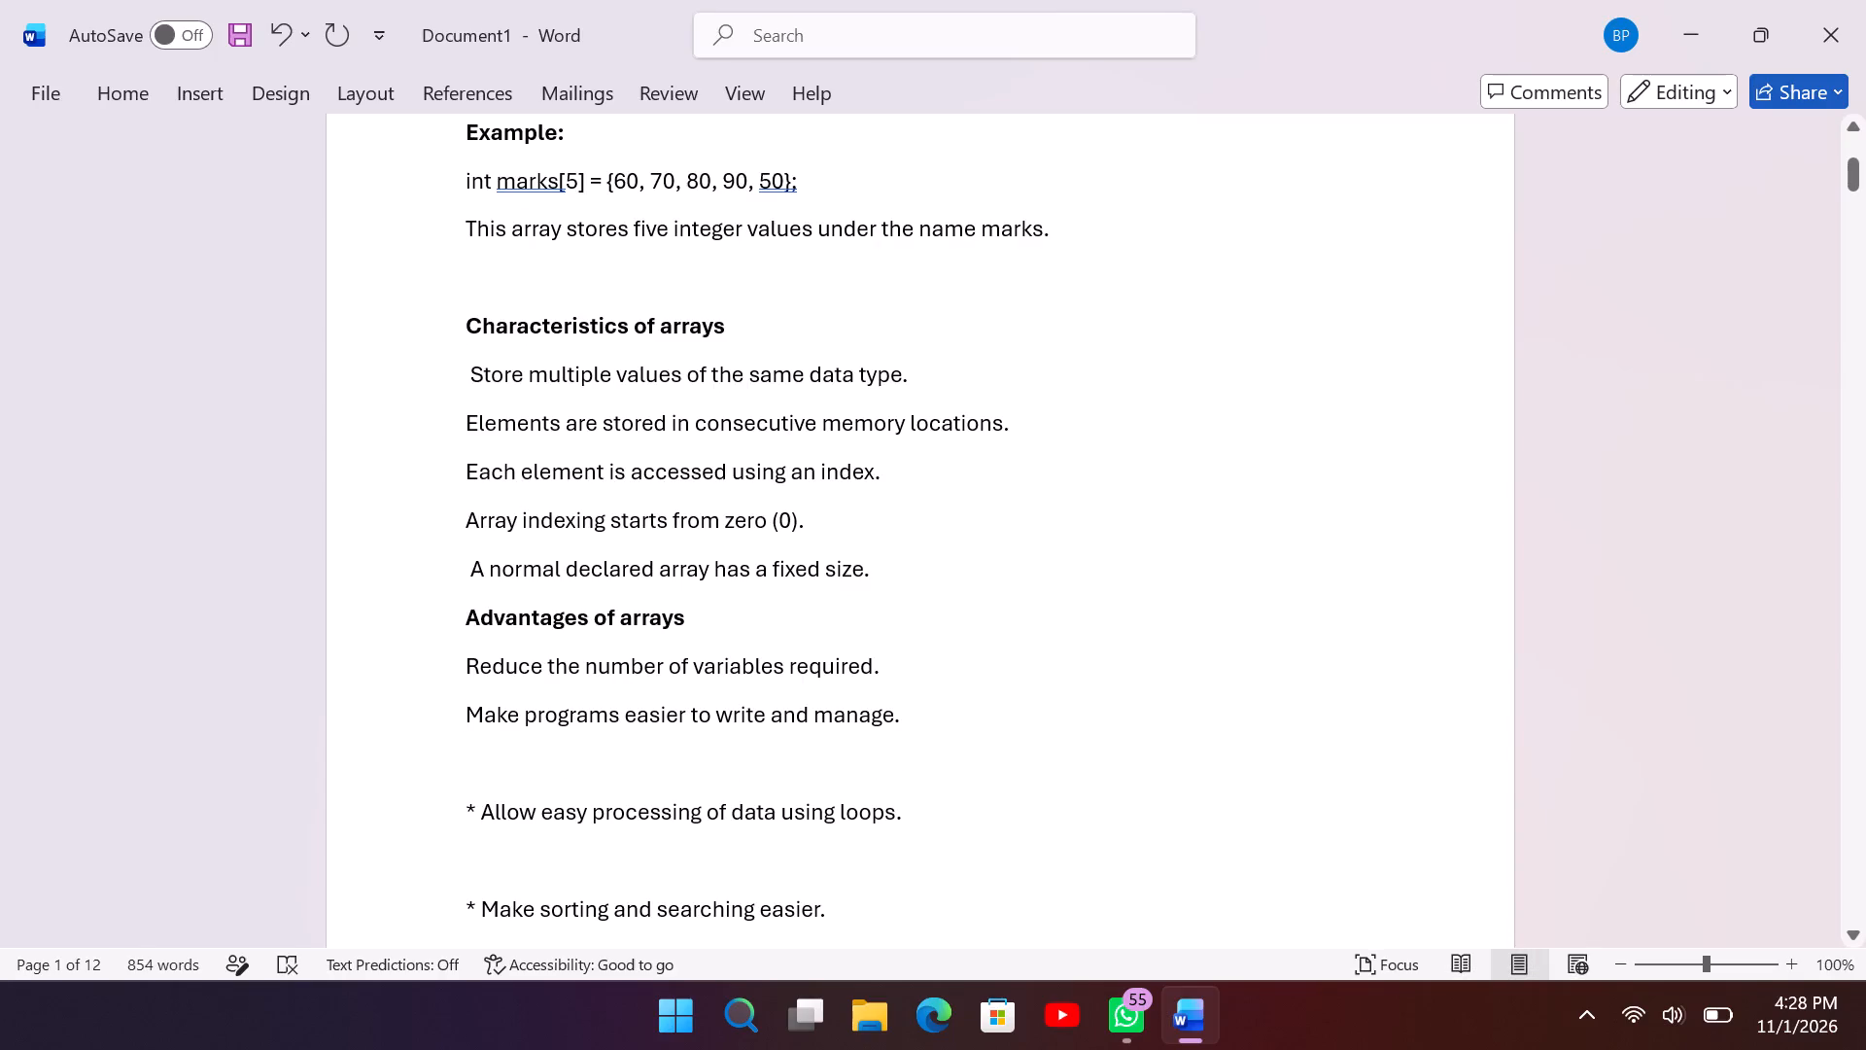
Remove the asterisks and preceding blank lines from the last two advantages, on processing with loops and on sorting and searching.
{"action": "left_click", "coordinate": [474, 803]}
{"action": "key", "text": "BackSpace"}
{"action": "key", "text": "BackSpace"}
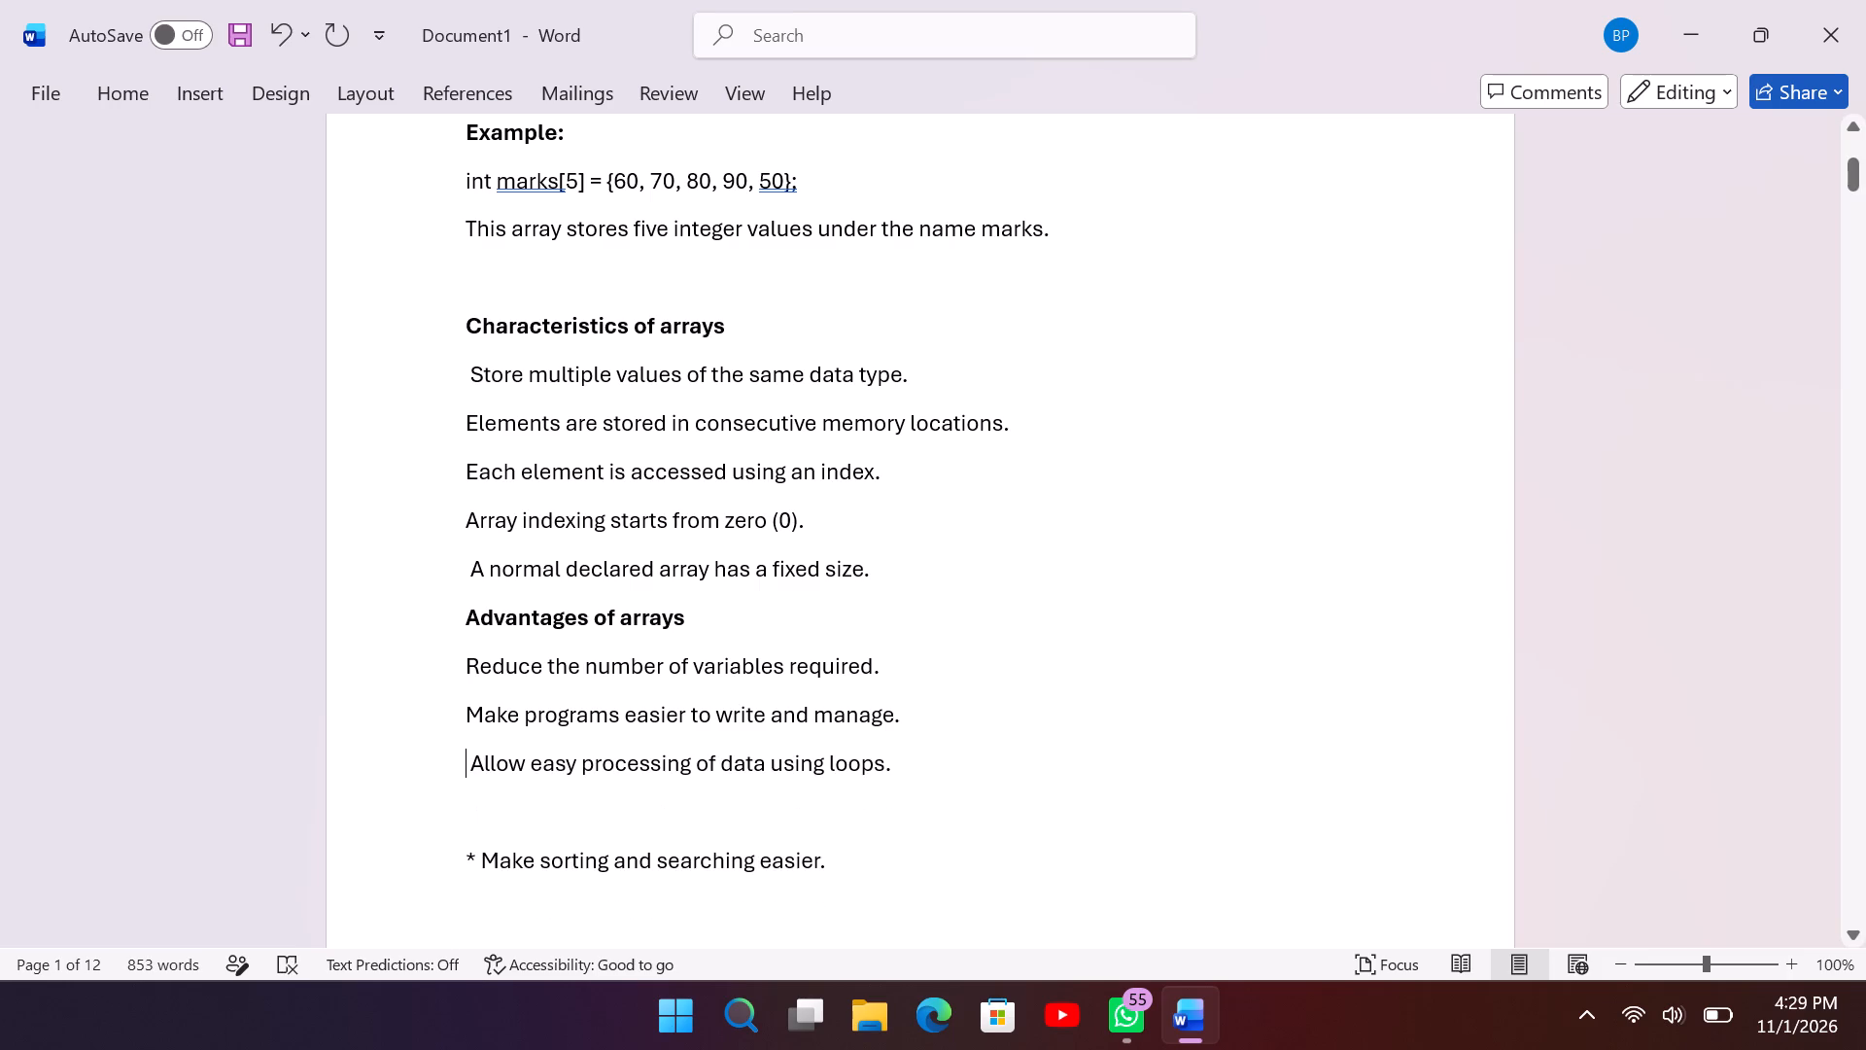
{"action": "left_click", "coordinate": [478, 858]}
{"action": "key", "text": "BackSpace"}
{"action": "key", "text": "BackSpace"}
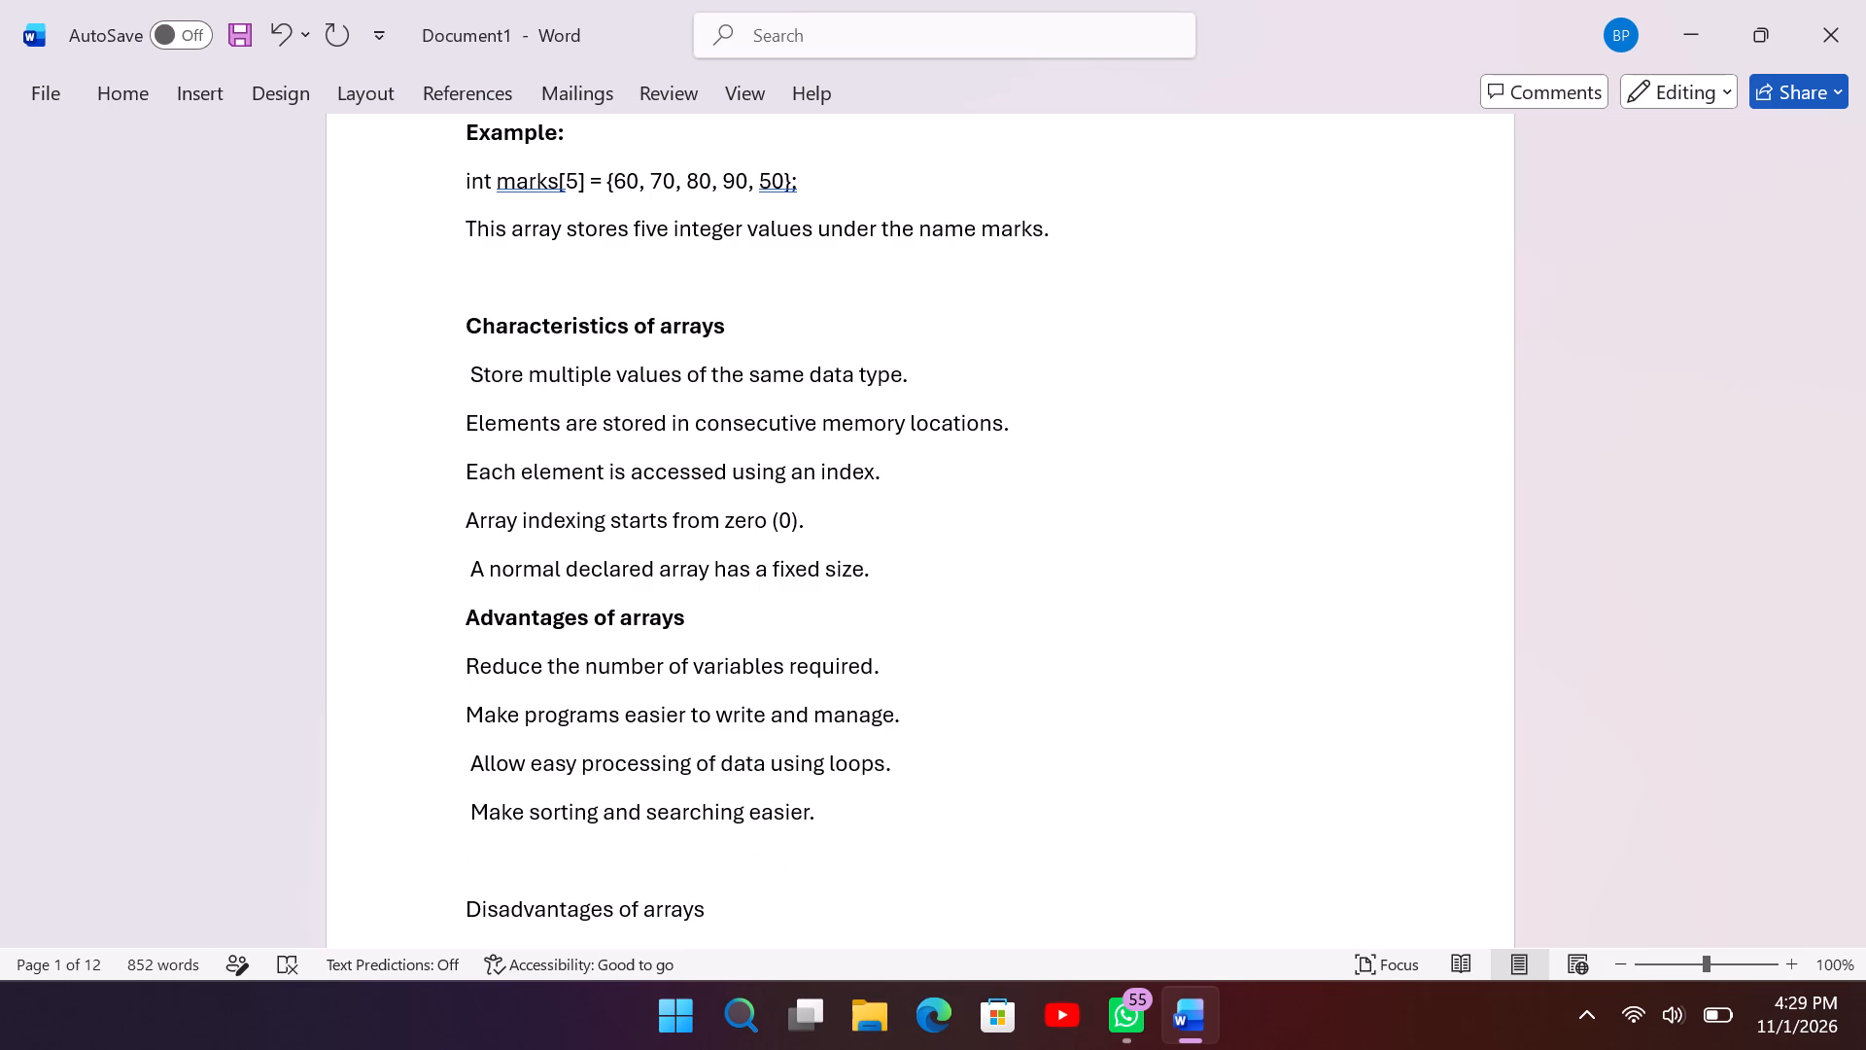
Make the "Disadvantages of arrays" heading bold.
{"action": "scroll", "coordinate": [478, 823], "scroll_direction": "down", "scroll_amount": 1}
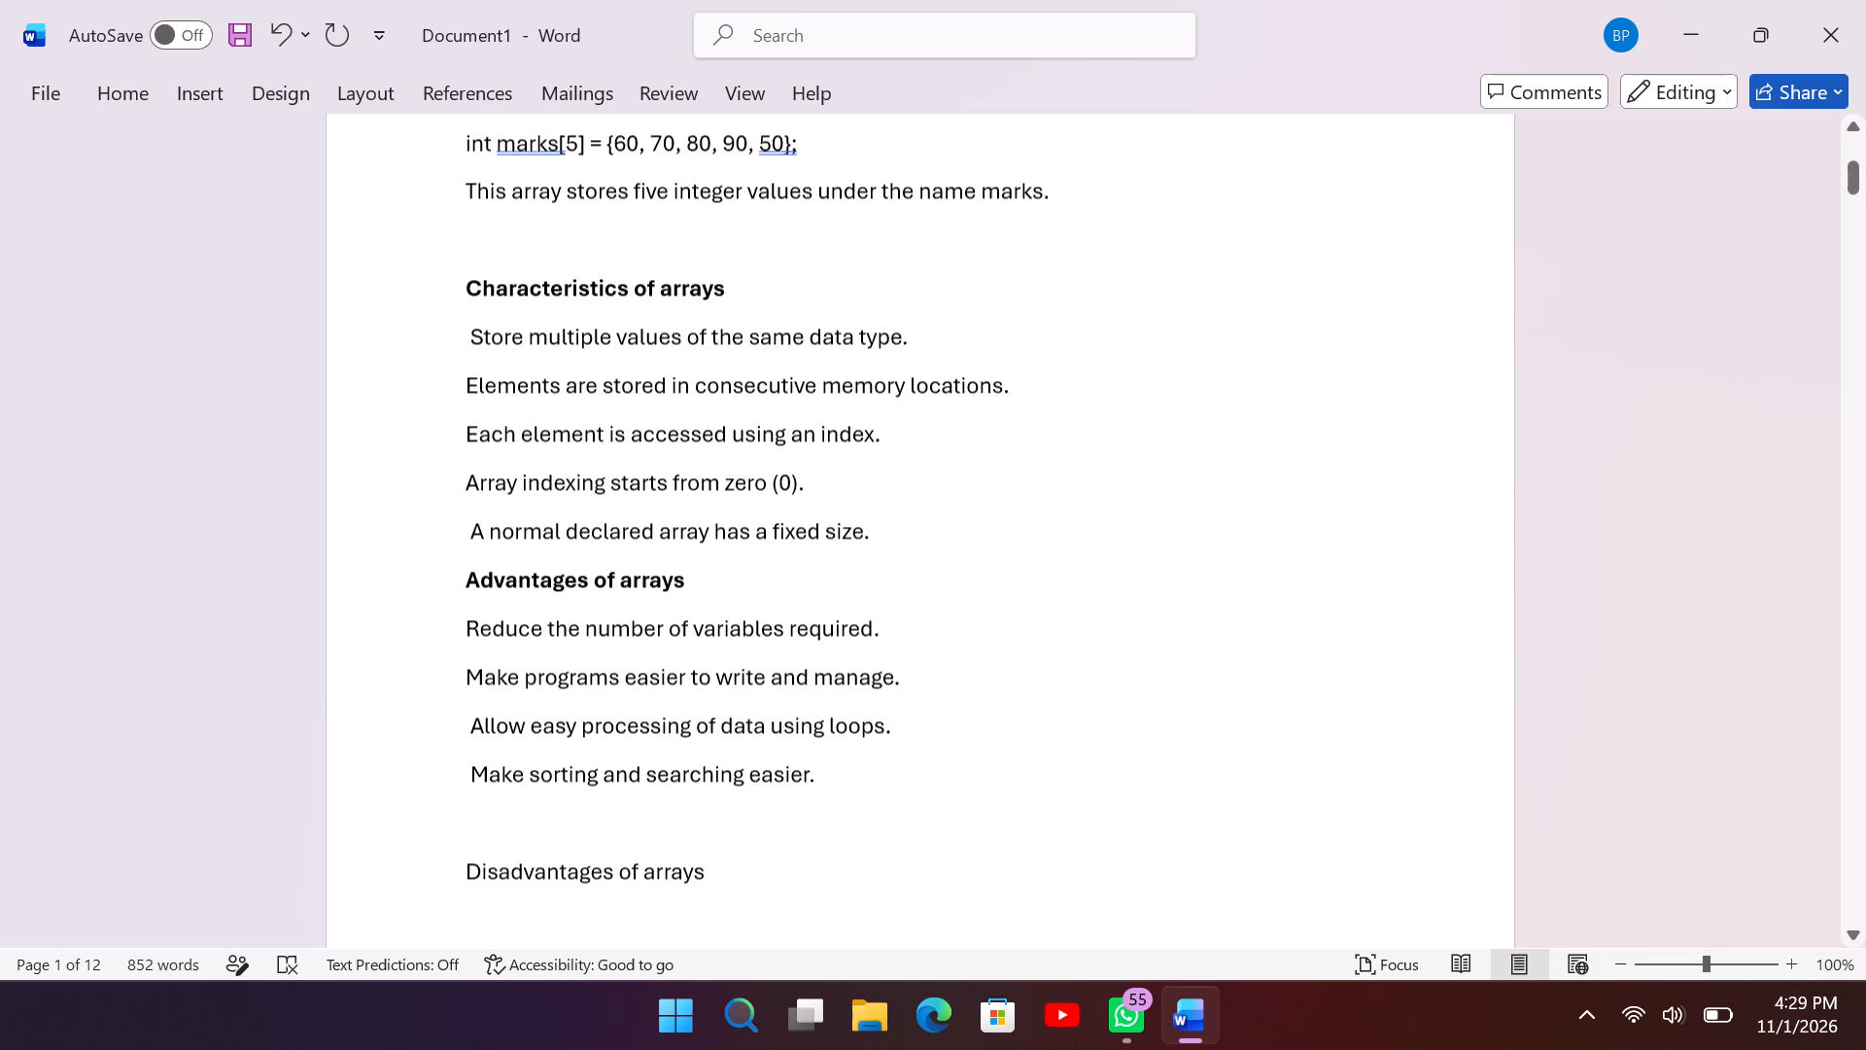
{"action": "scroll", "coordinate": [478, 823], "scroll_direction": "down", "scroll_amount": 3}
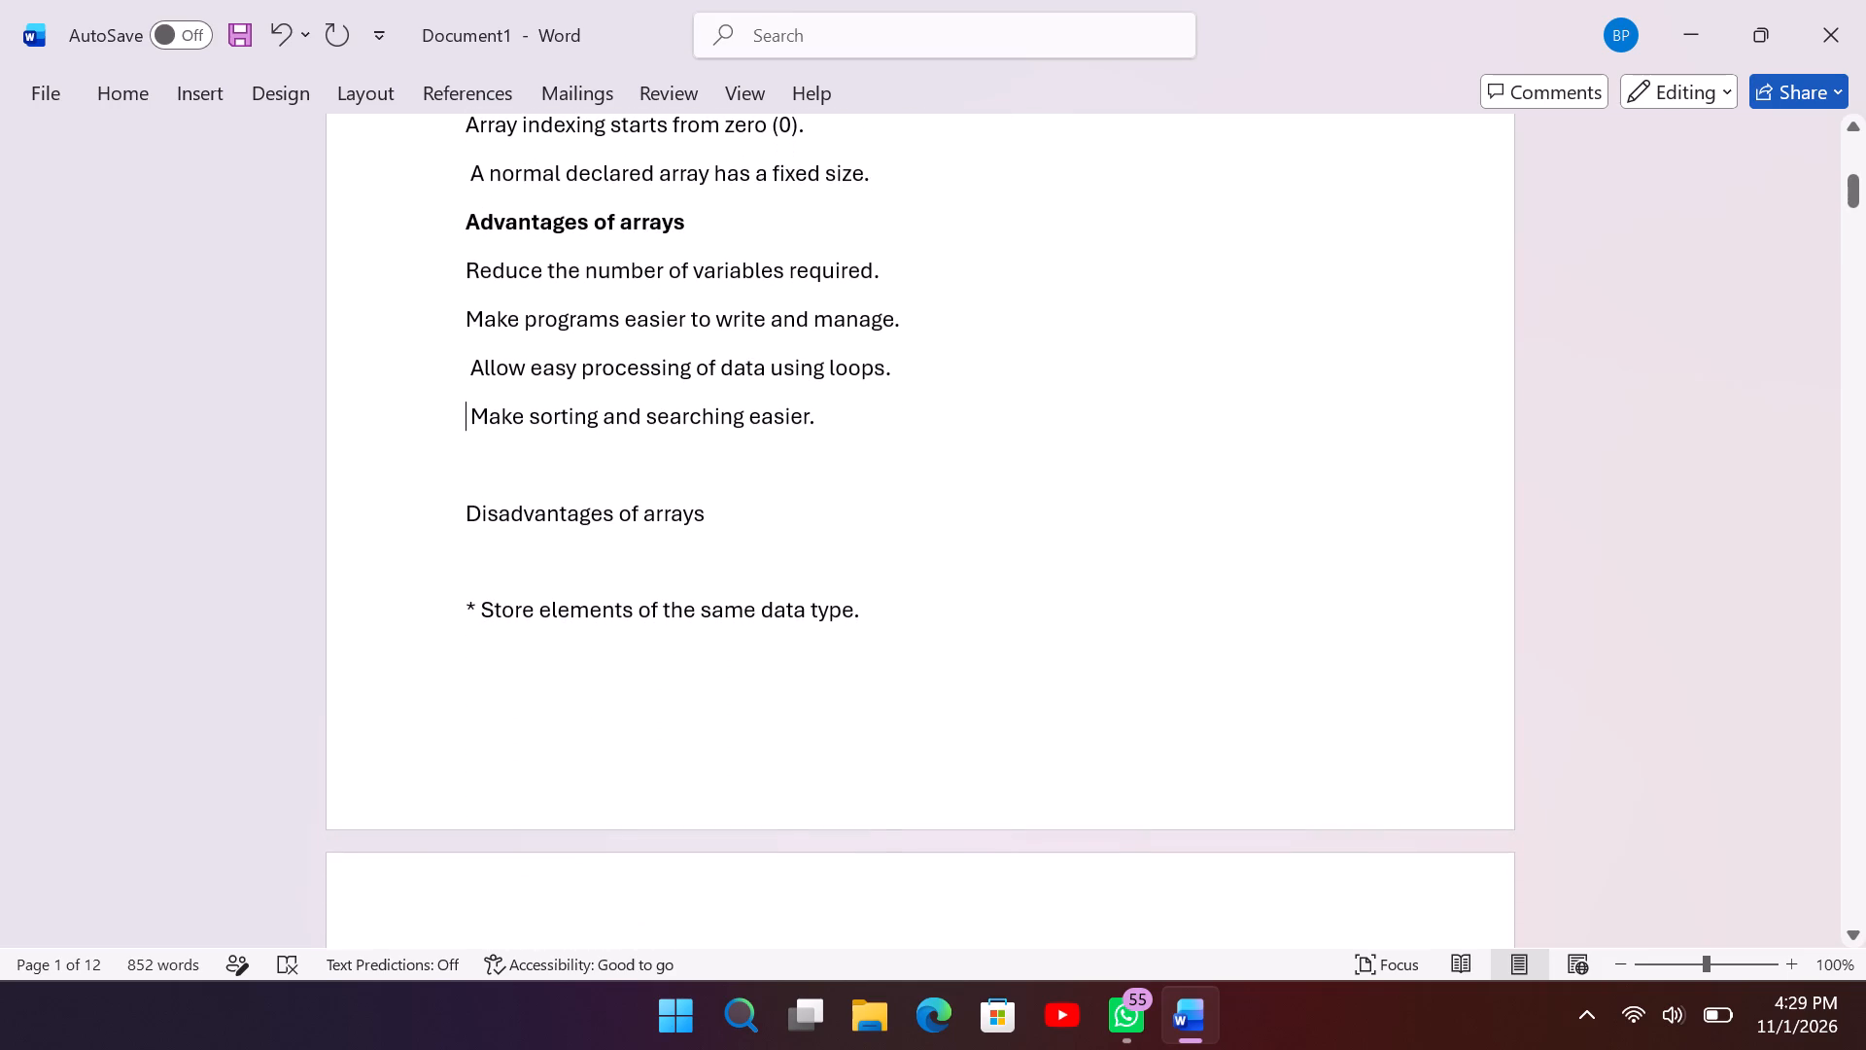
{"action": "left_click", "coordinate": [465, 518]}
{"action": "left_click_drag", "start_coordinate": [465, 518], "coordinate": [722, 507]}
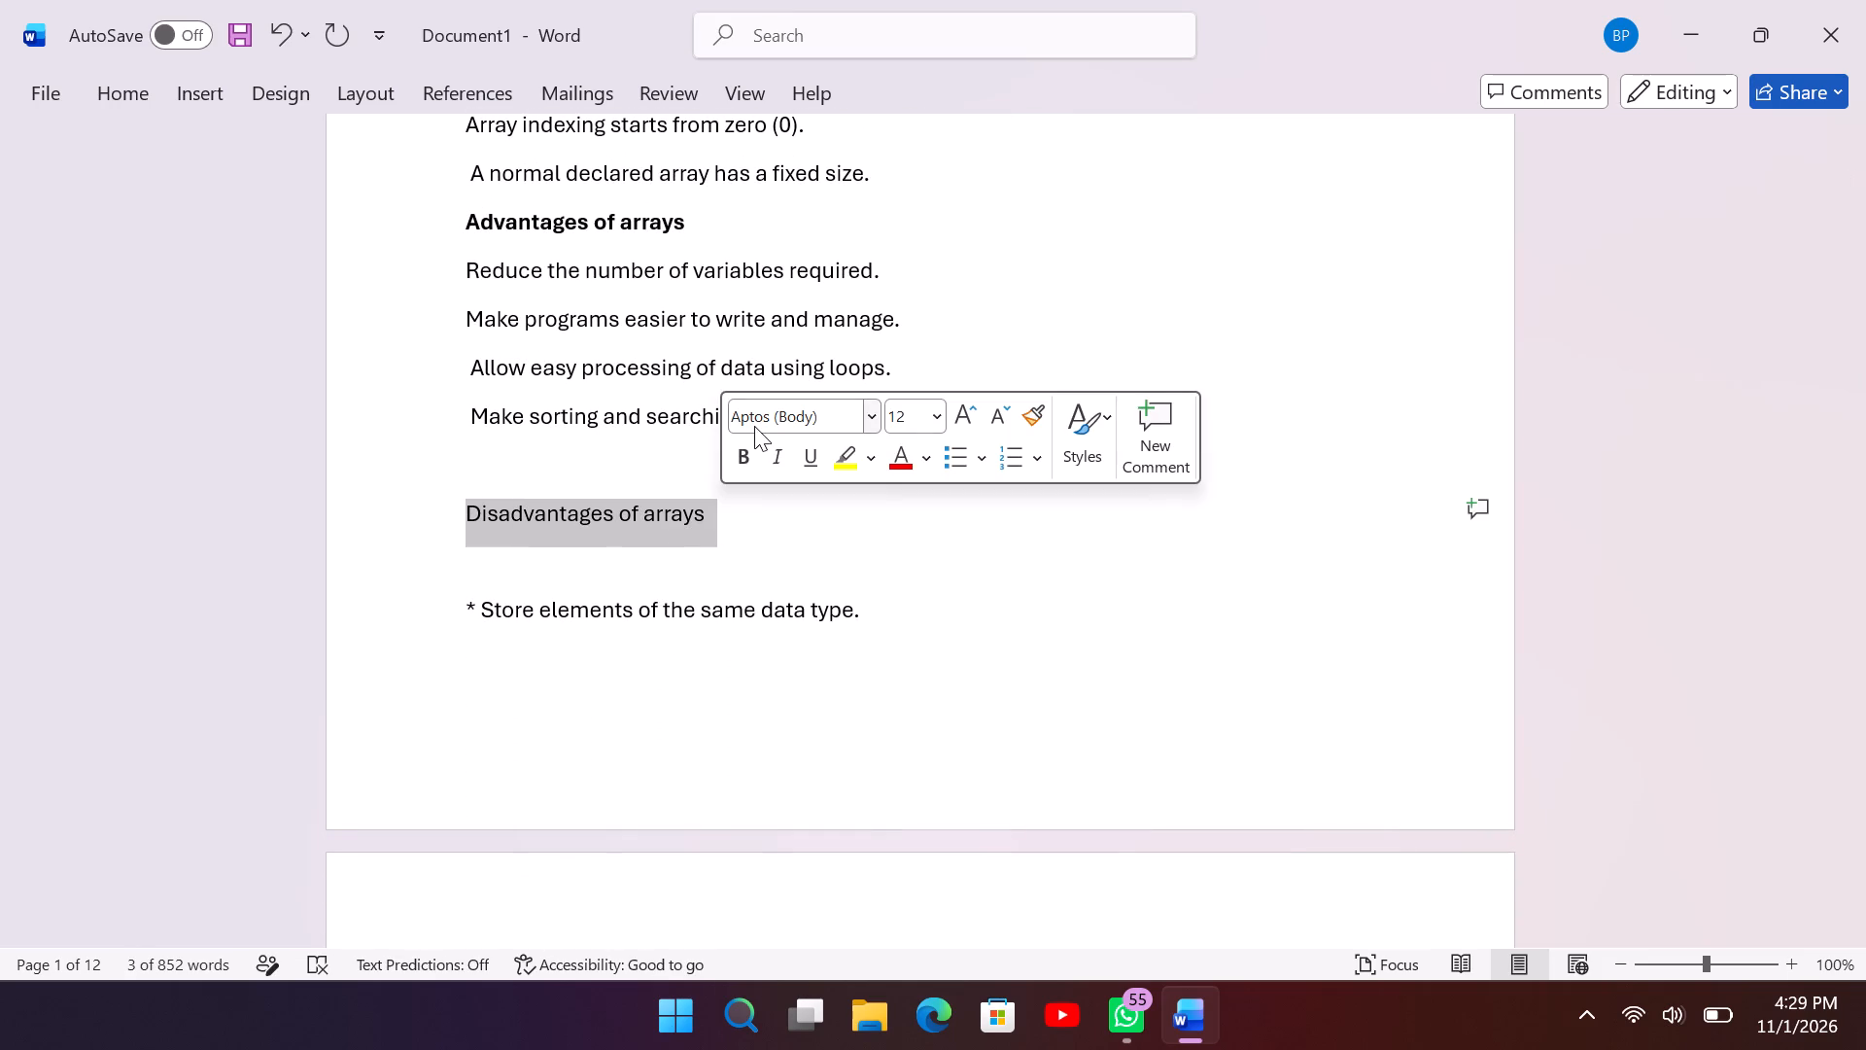
{"action": "left_click", "coordinate": [753, 447]}
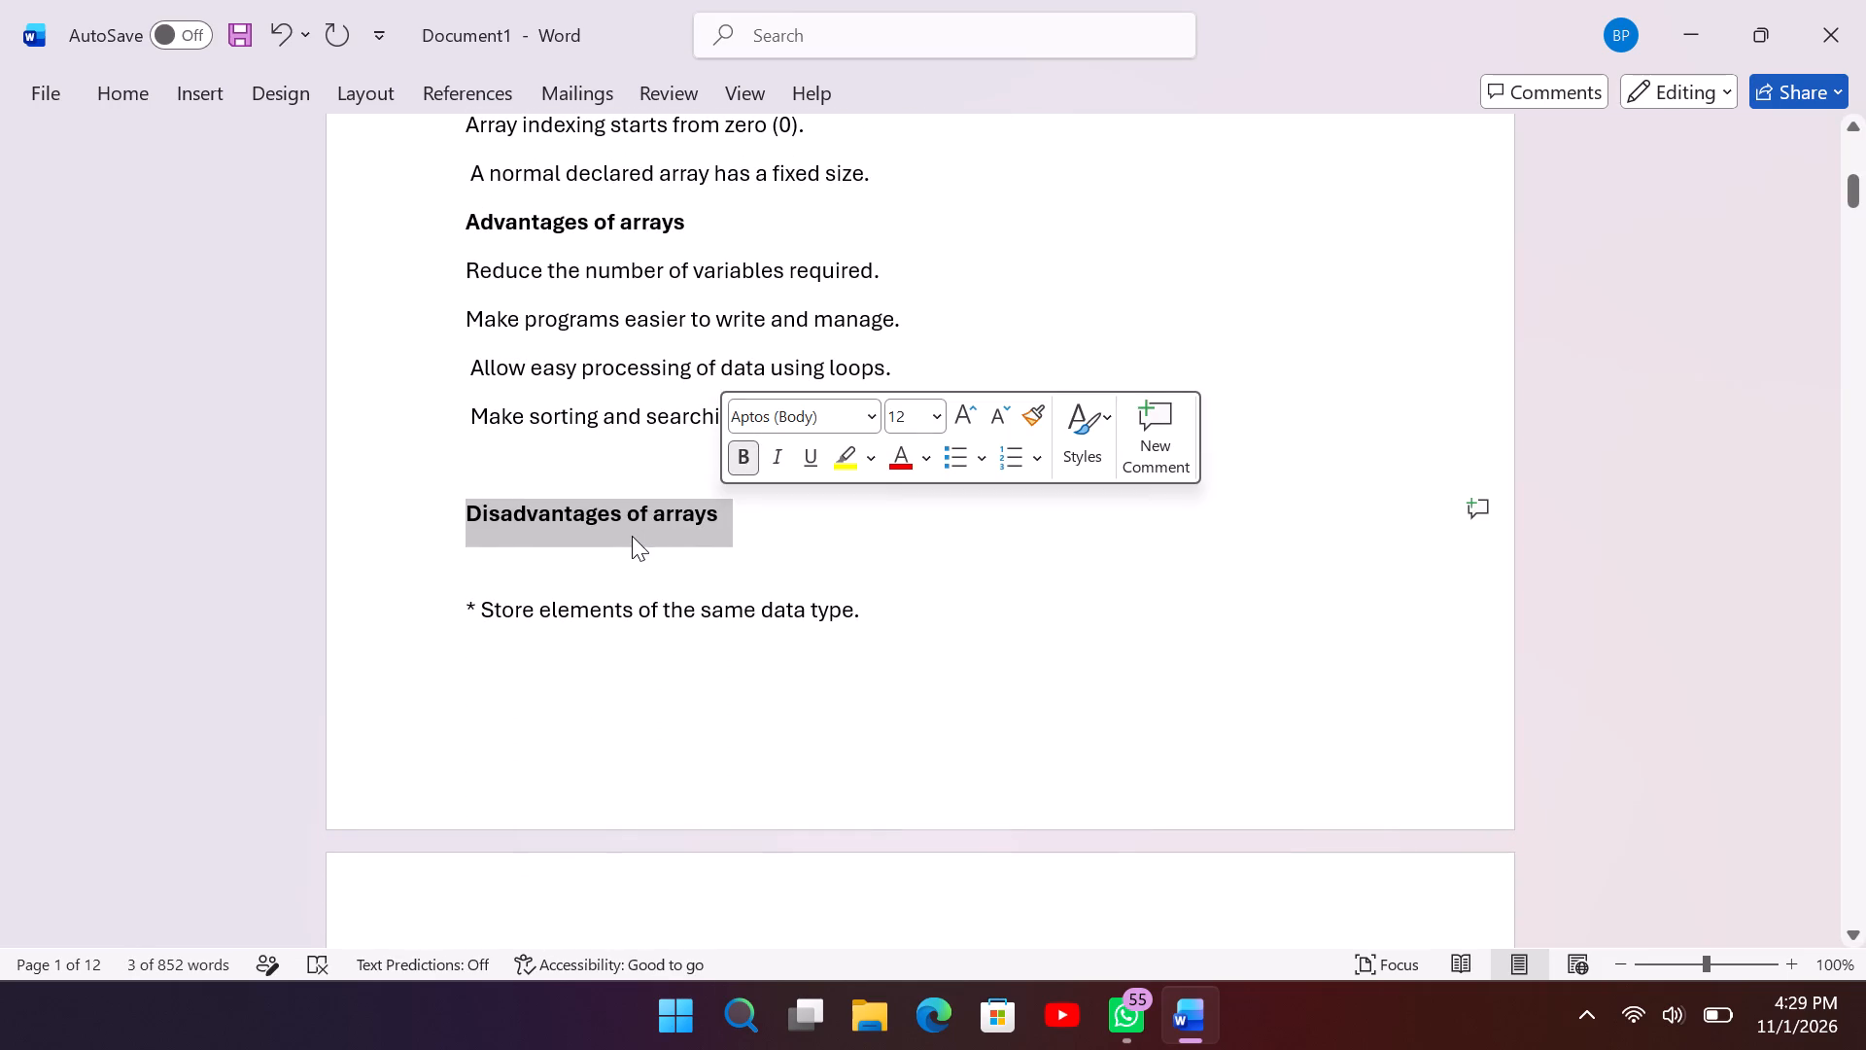
{"action": "left_click", "coordinate": [632, 539]}
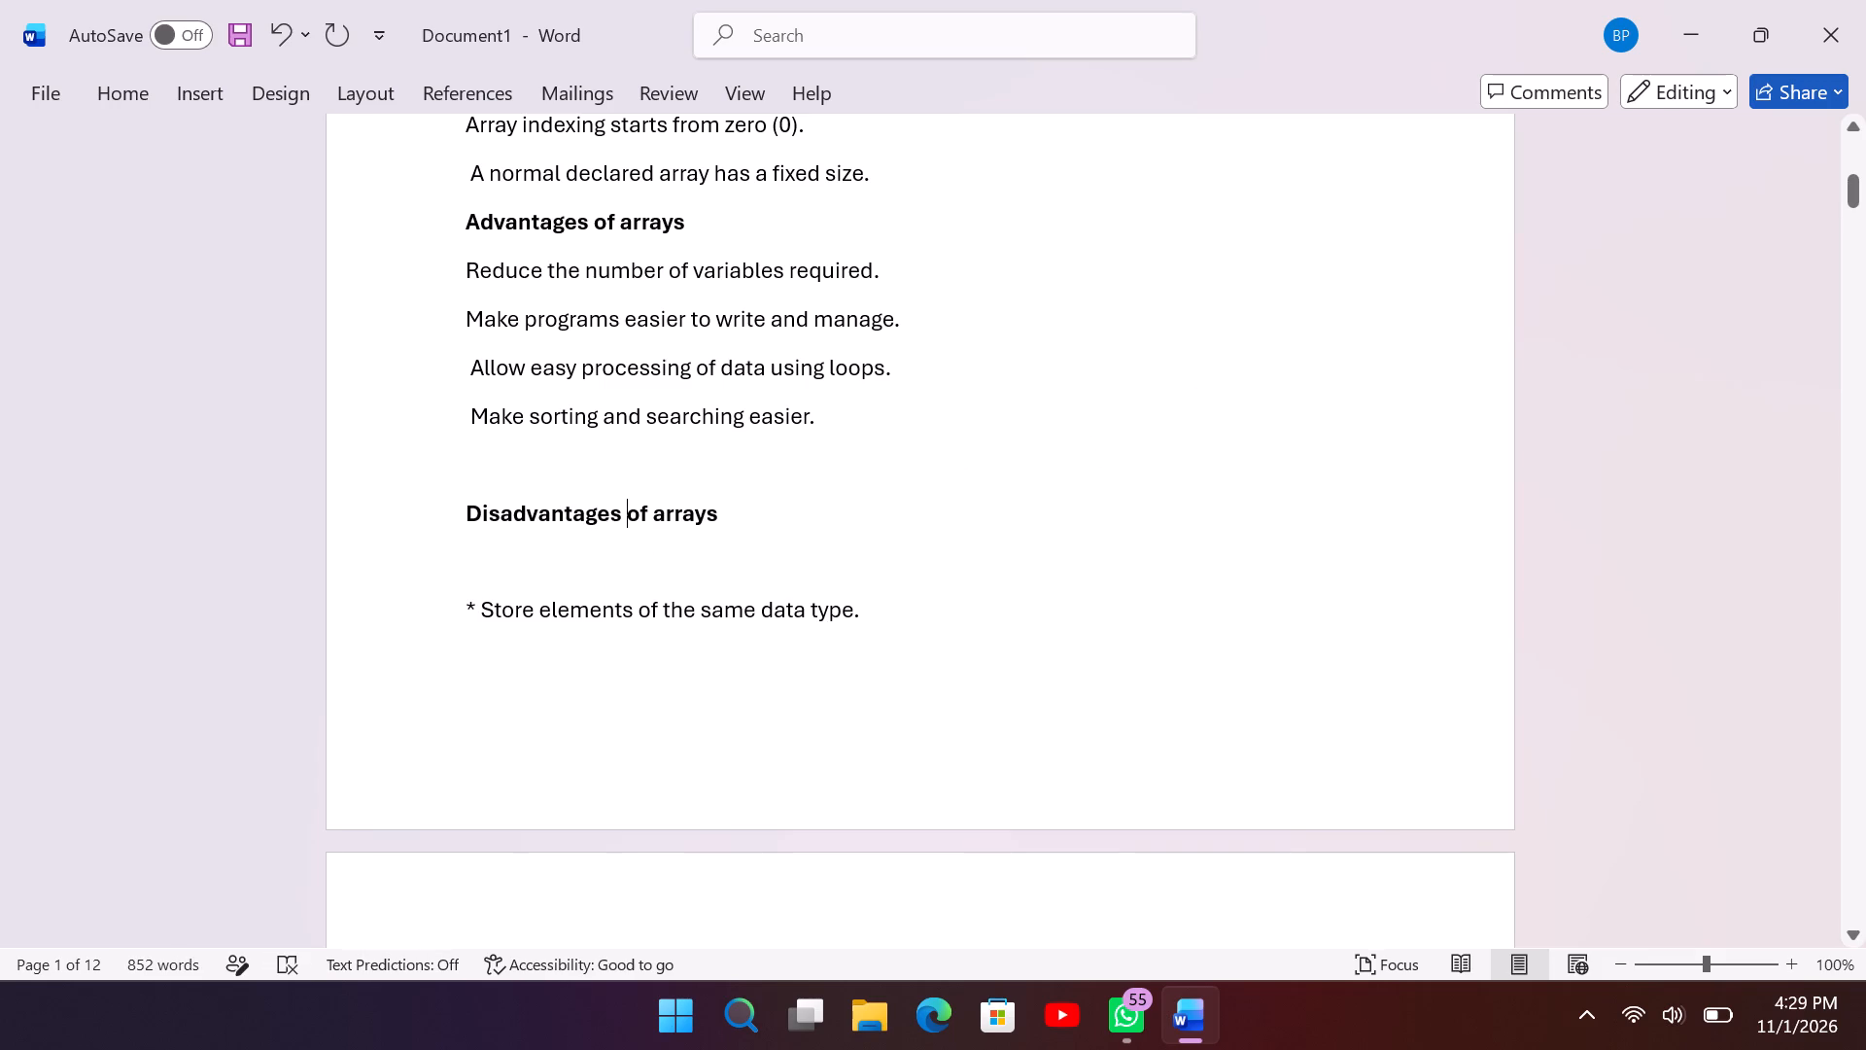
Delete the blank lines directly above and below the "Disadvantages of arrays" heading.
{"action": "left_click", "coordinate": [484, 495]}
{"action": "key", "text": "BackSpace"}
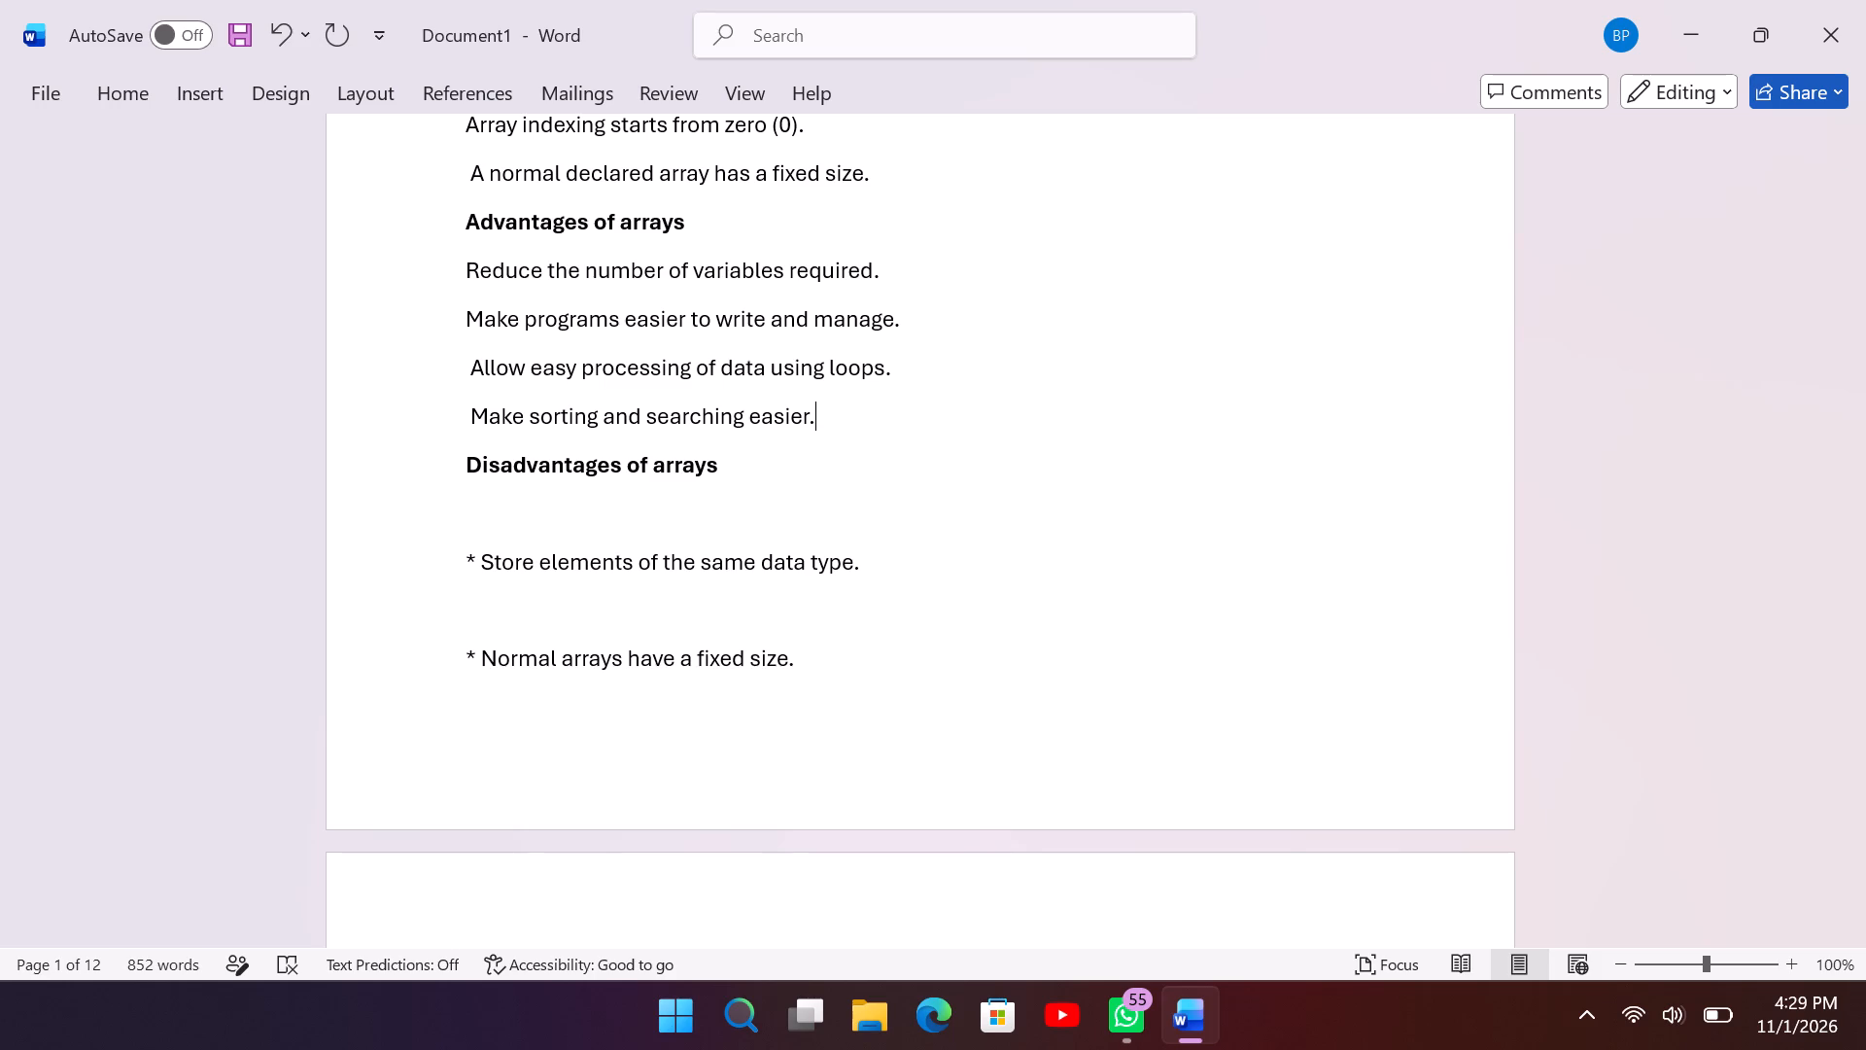
{"action": "left_click", "coordinate": [500, 543]}
{"action": "key", "text": "BackSpace"}
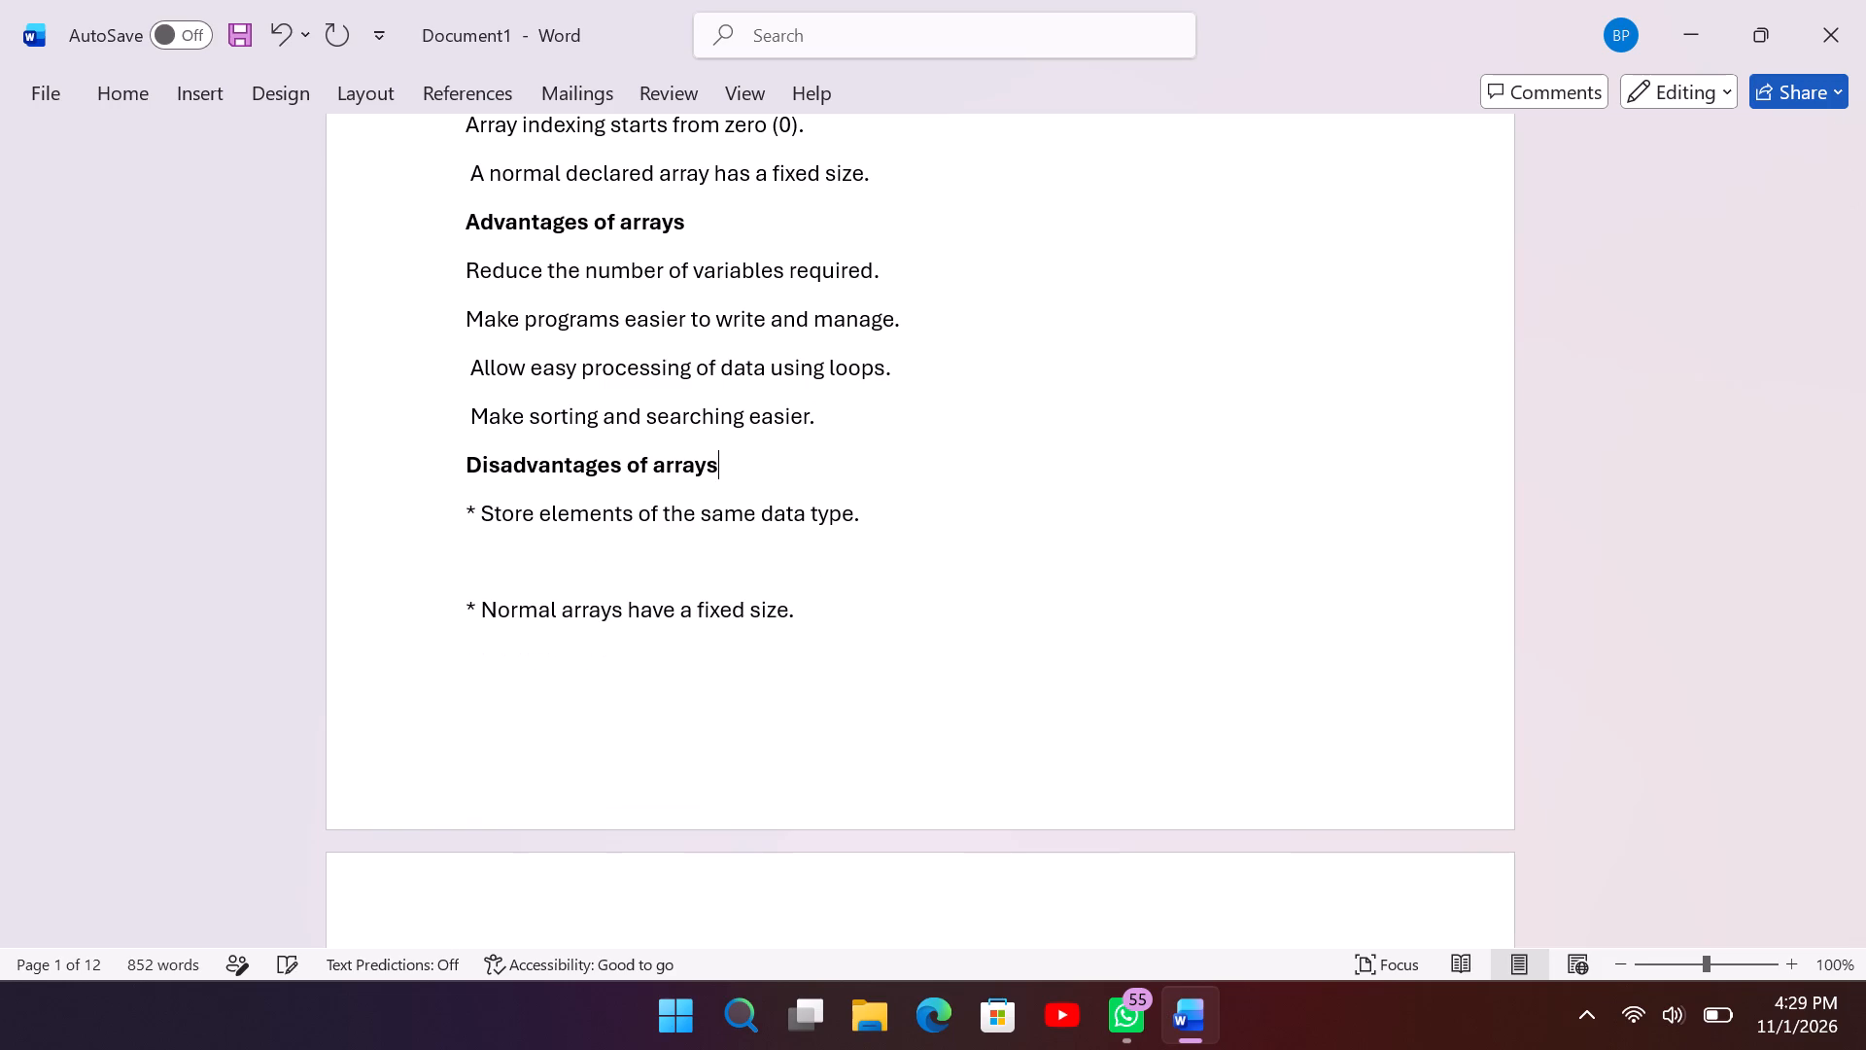
Remove the asterisks from the three points under "Disadvantages of arrays" and the blank lines between those points.
{"action": "left_click", "coordinate": [475, 509]}
{"action": "key", "text": "BackSpace"}
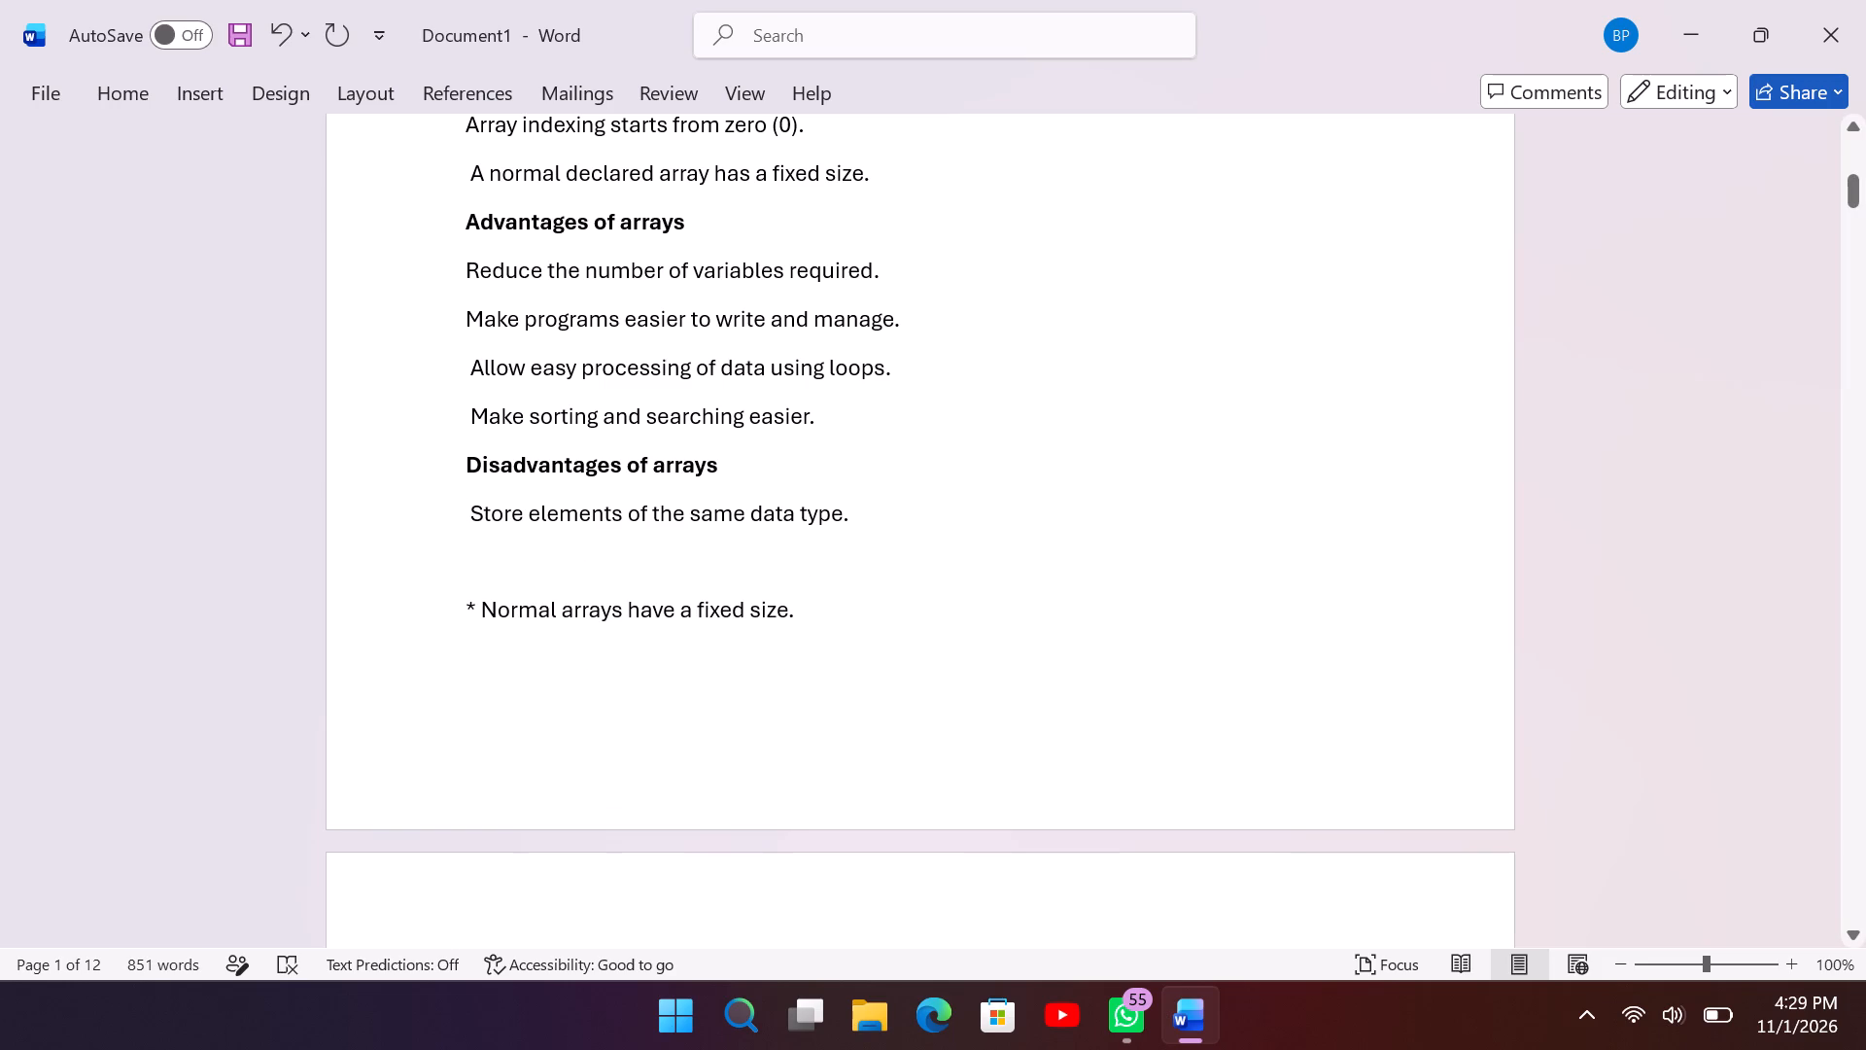
{"action": "left_click", "coordinate": [476, 600]}
{"action": "key", "text": "BackSpace"}
{"action": "key", "text": "BackSpace"}
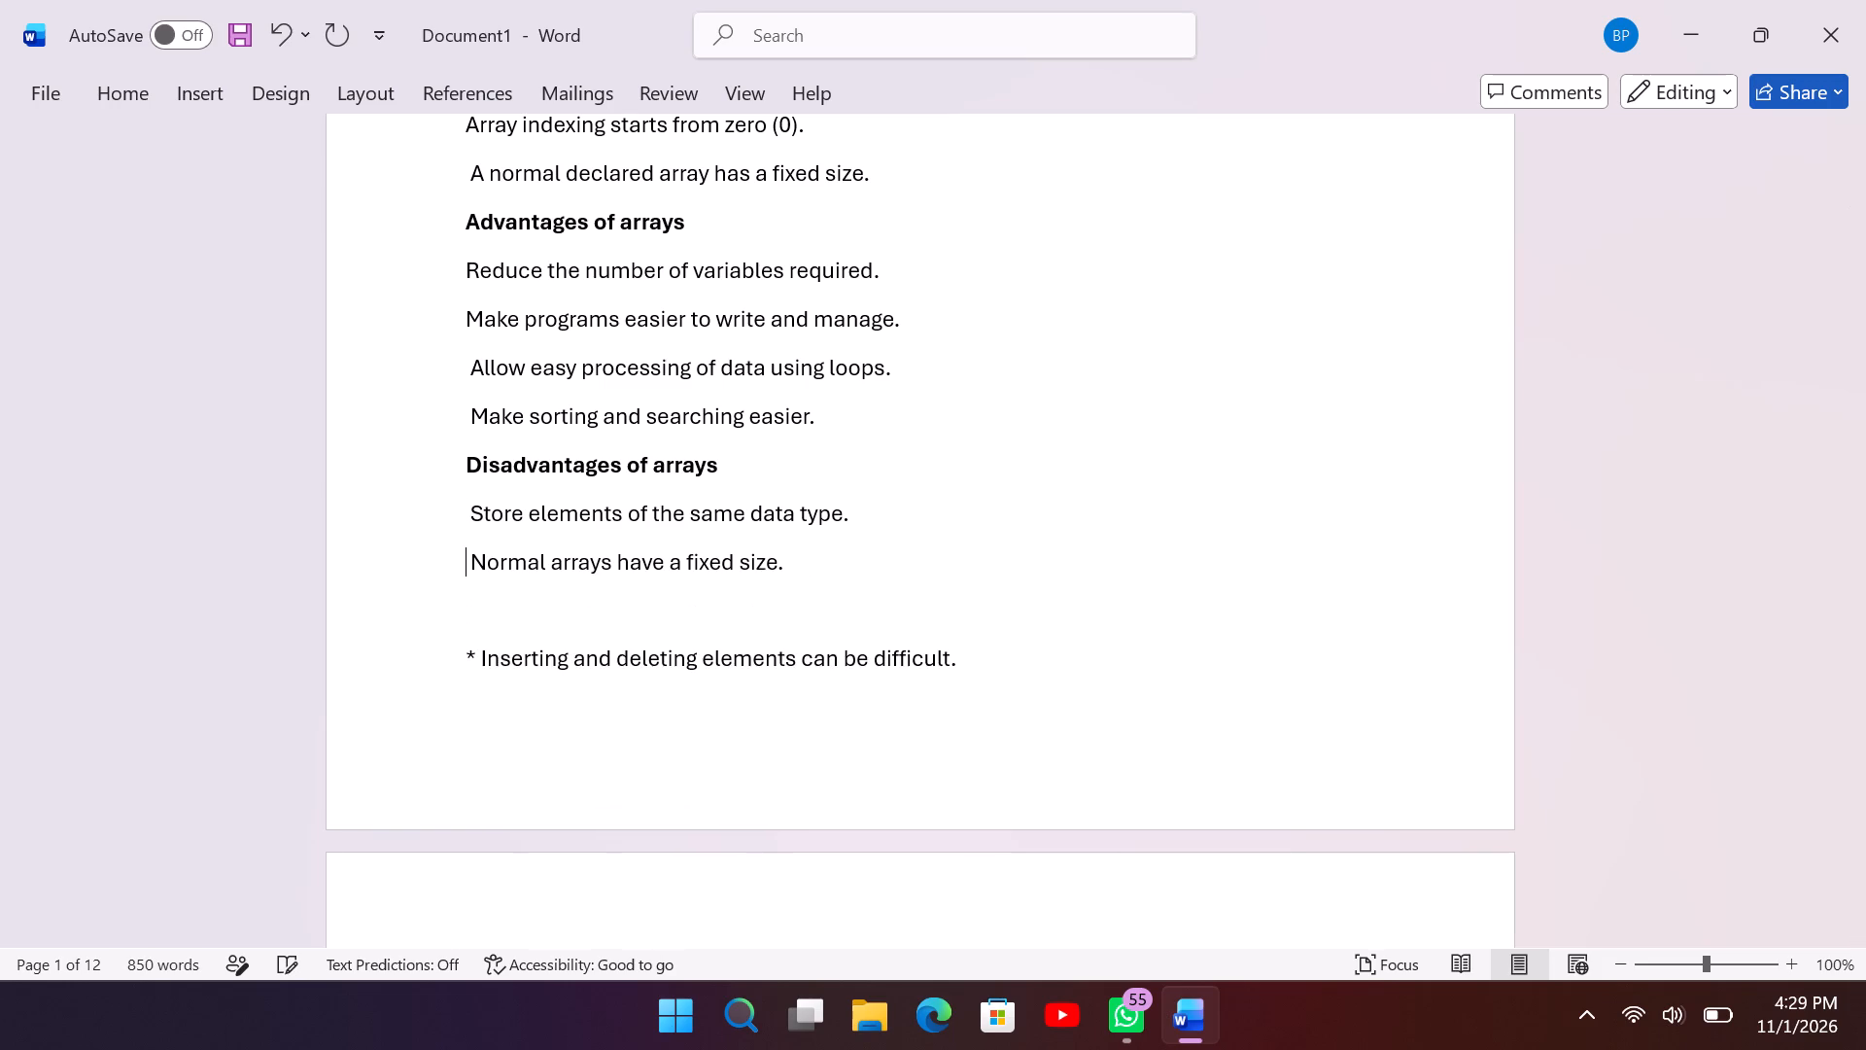
{"action": "left_click", "coordinate": [480, 659]}
{"action": "key", "text": "BackSpace"}
{"action": "key", "text": "BackSpace"}
{"action": "key", "text": "BackSpace"}
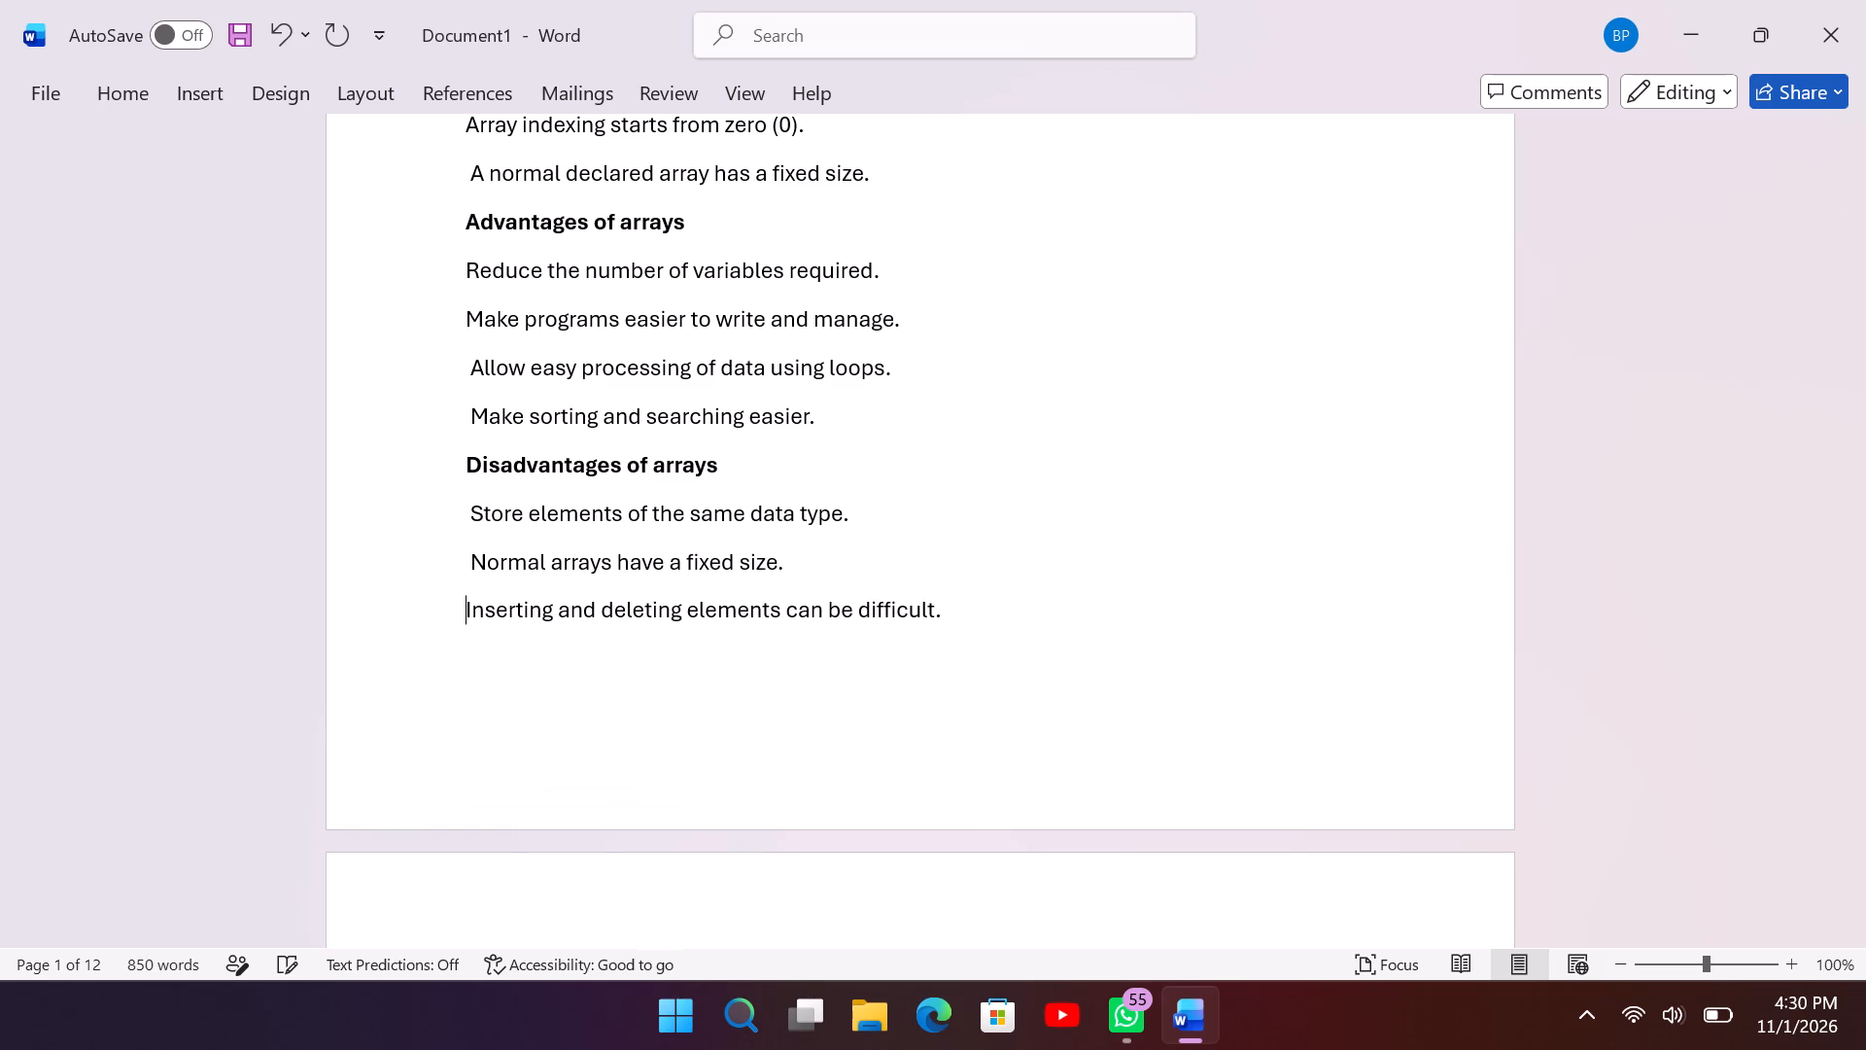
Delete the blank line above the "One-Dimensional Array (1D)" heading and strip its "### 2\" prefix, keeping the heading on its own line.
{"action": "scroll", "coordinate": [480, 659], "scroll_direction": "down", "scroll_amount": 1}
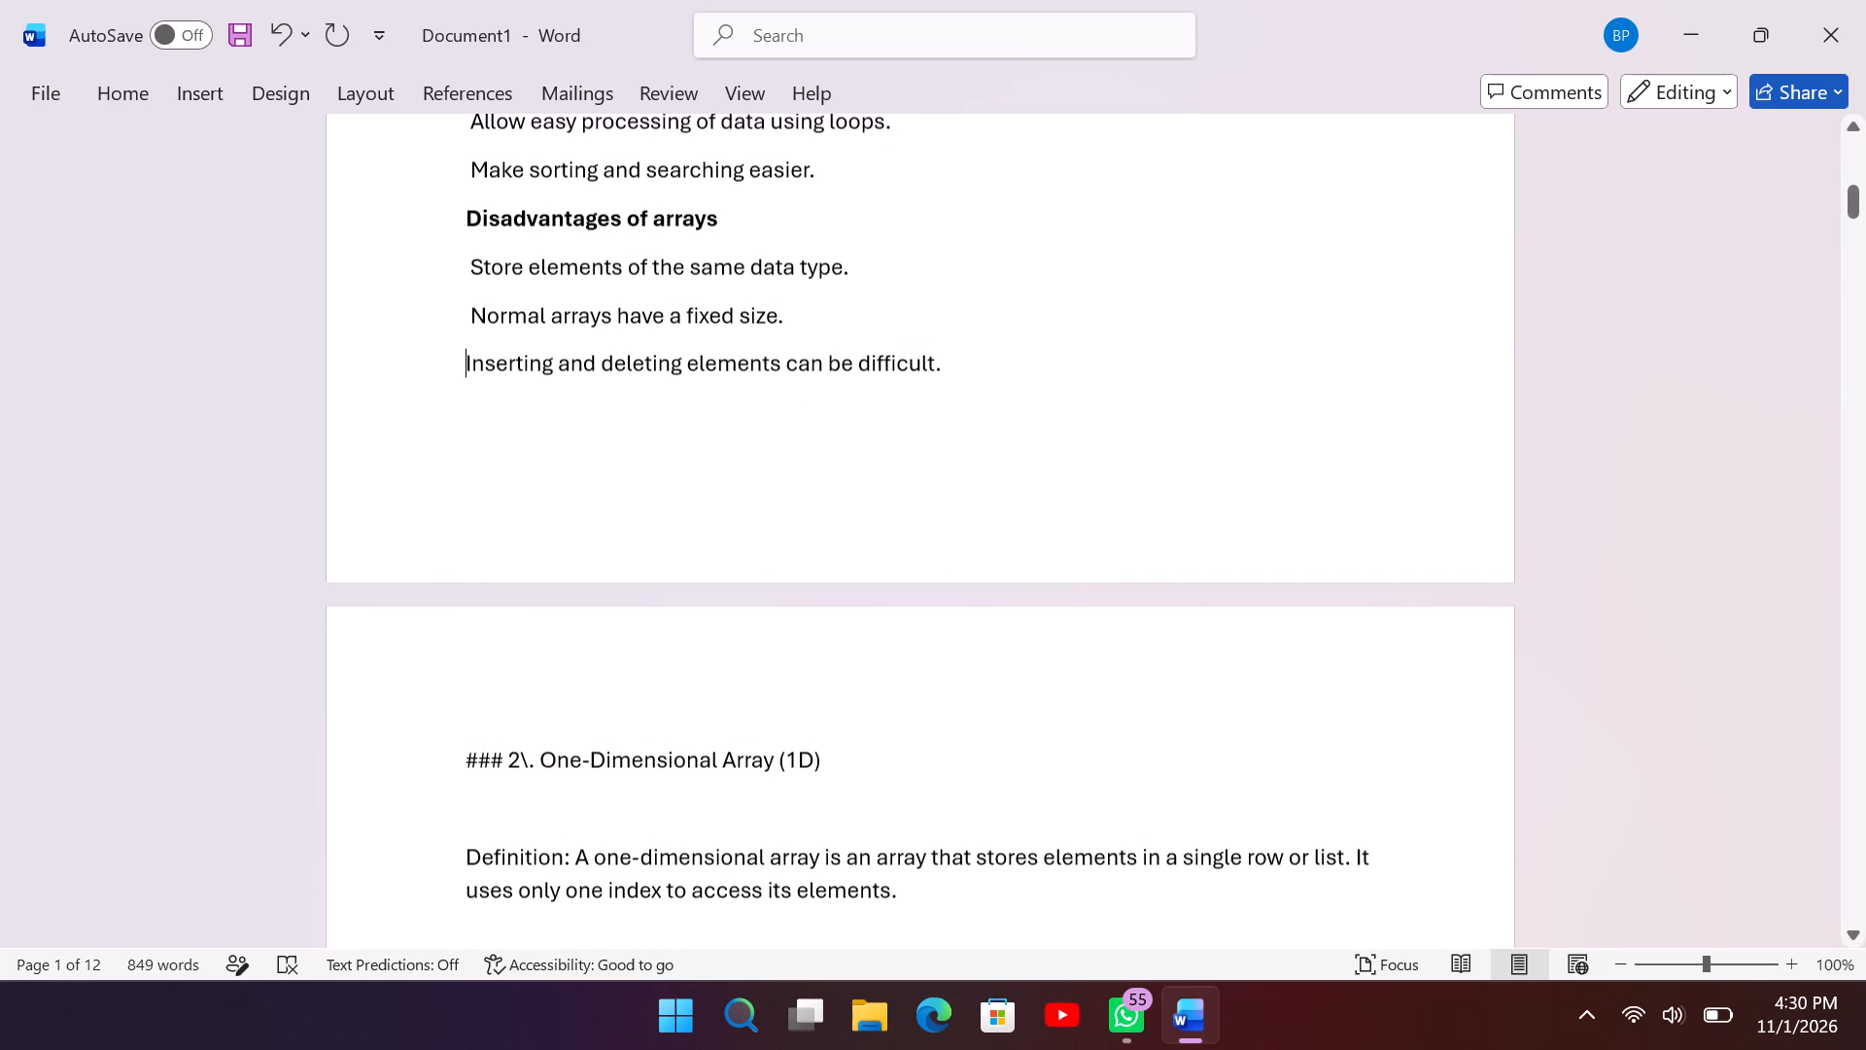
{"action": "left_click", "coordinate": [473, 534]}
{"action": "key", "text": "BackSpace"}
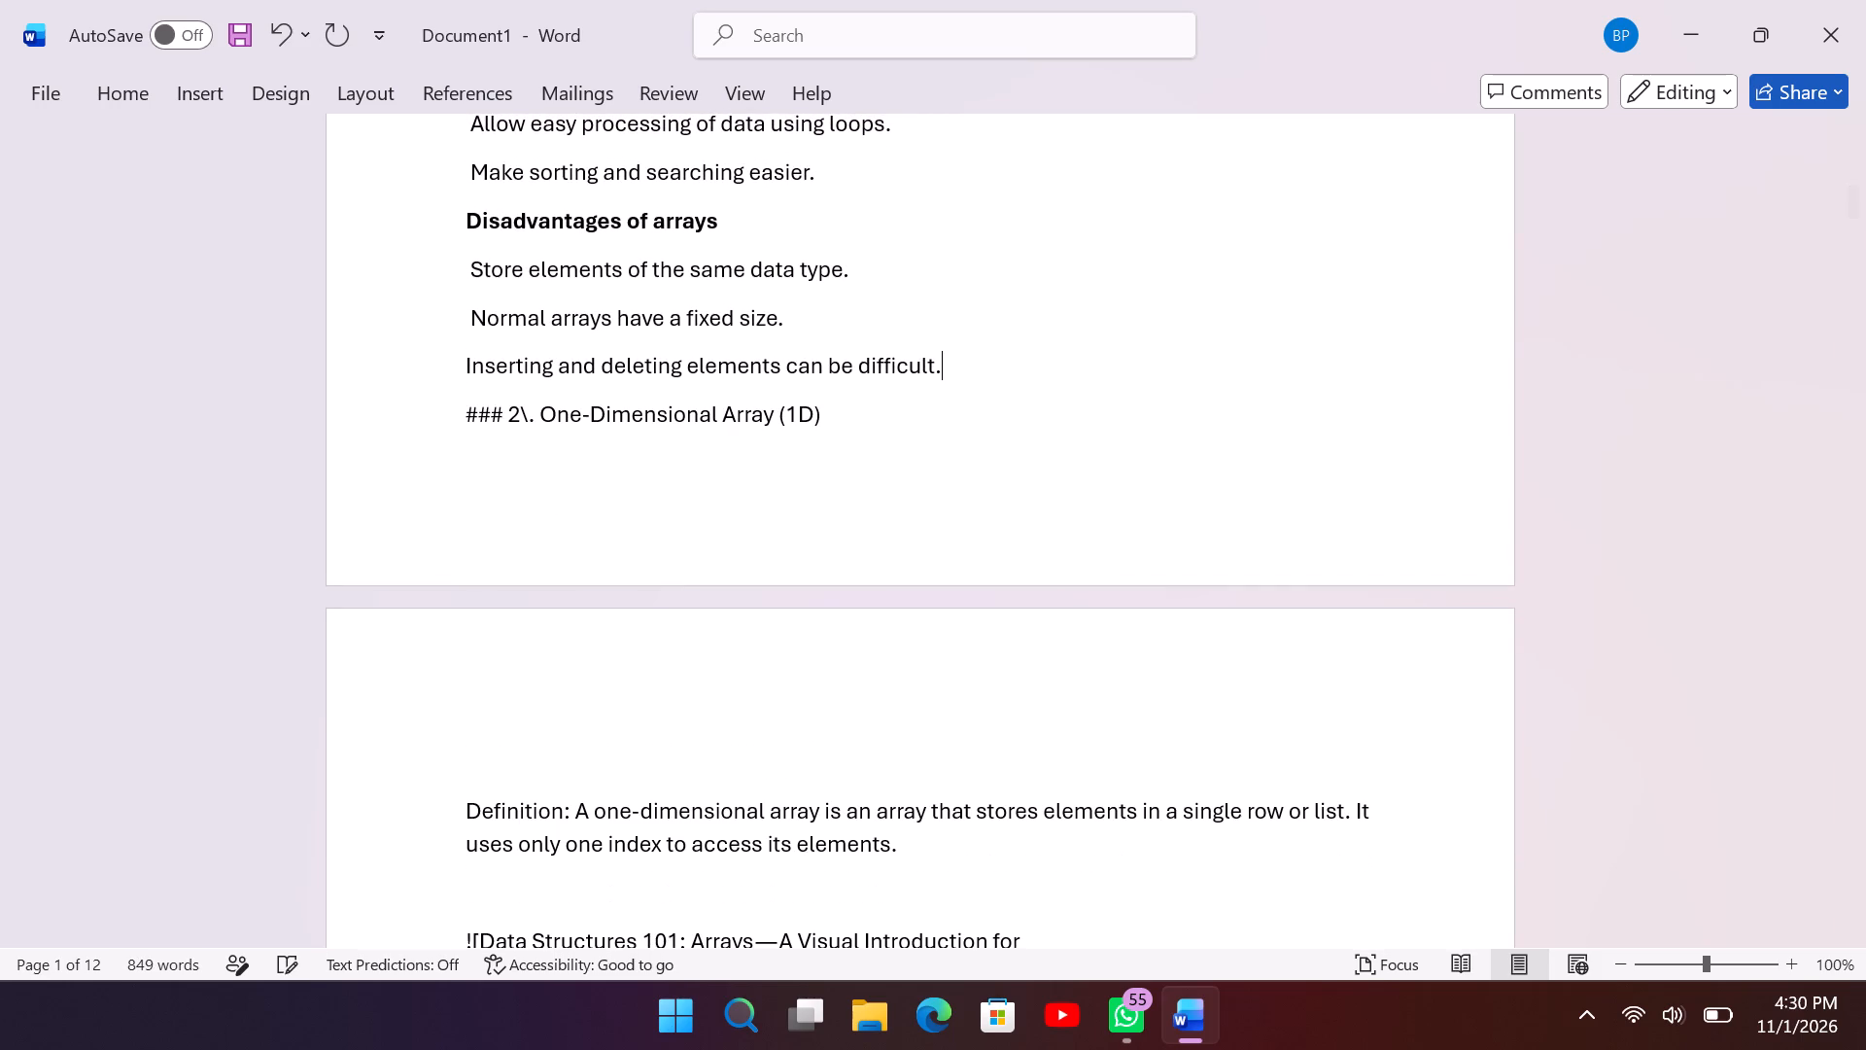
{"action": "left_click", "coordinate": [530, 414]}
{"action": "key", "text": "BackSpace"}
{"action": "key", "text": "BackSpace"}
{"action": "key", "text": "BackSpace"}
{"action": "key", "text": "BackSpace"}
{"action": "key", "text": "BackSpace"}
{"action": "key", "text": "BackSpace"}
{"action": "key", "text": "BackSpace"}
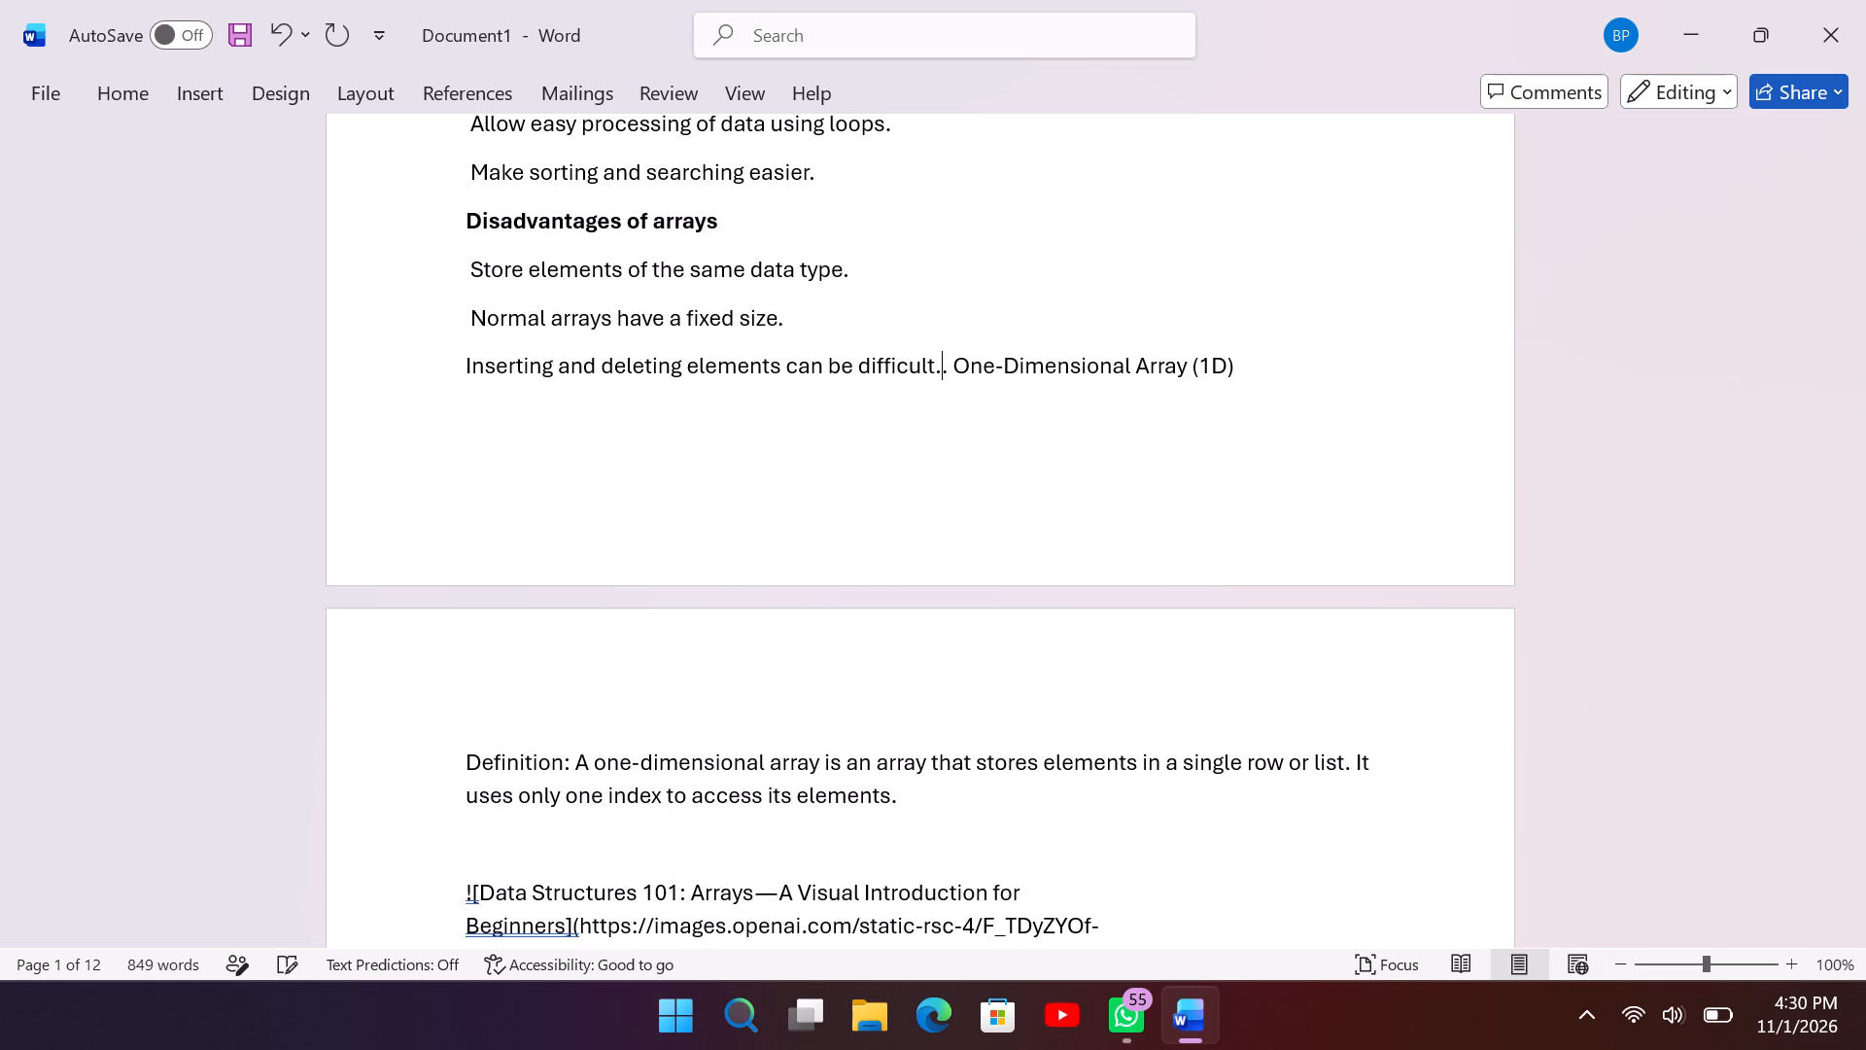
{"action": "key", "text": "Return"}
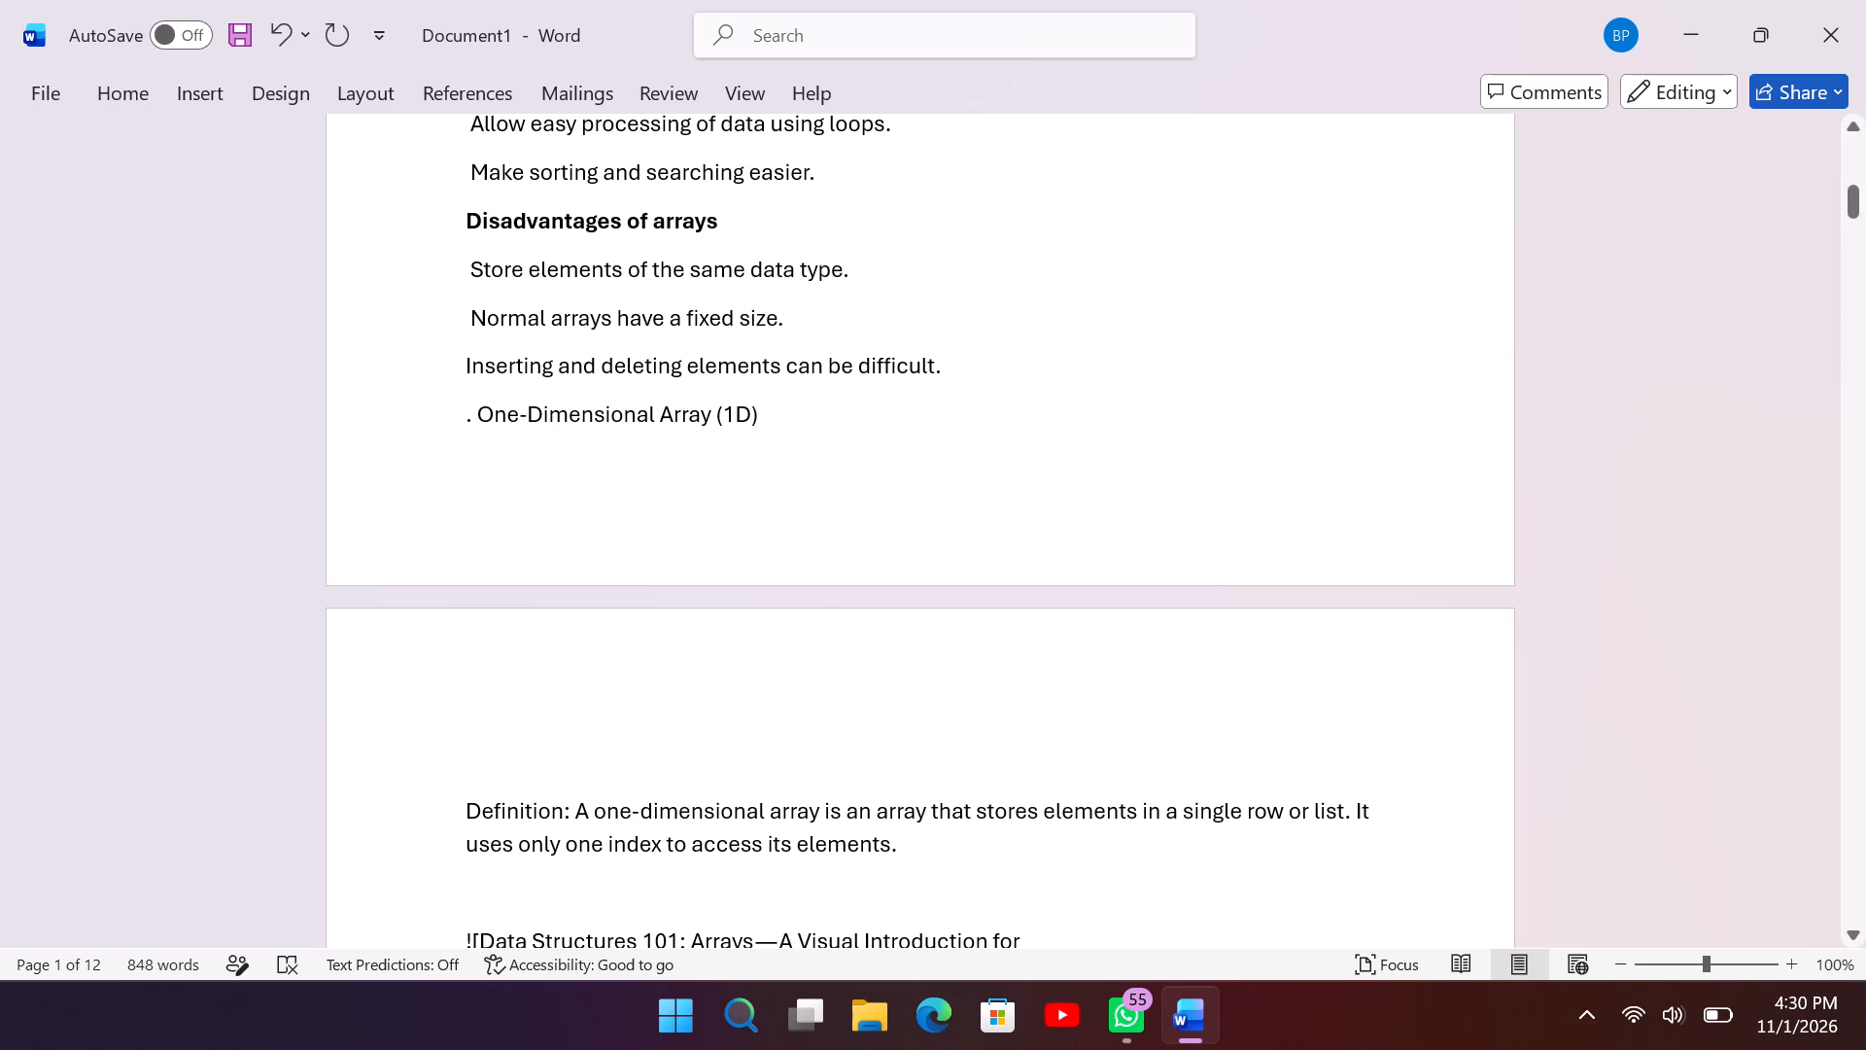
Make the "One-Dimensional Array (1D)" heading bold.
{"action": "left_click_drag", "start_coordinate": [486, 414], "coordinate": [800, 464]}
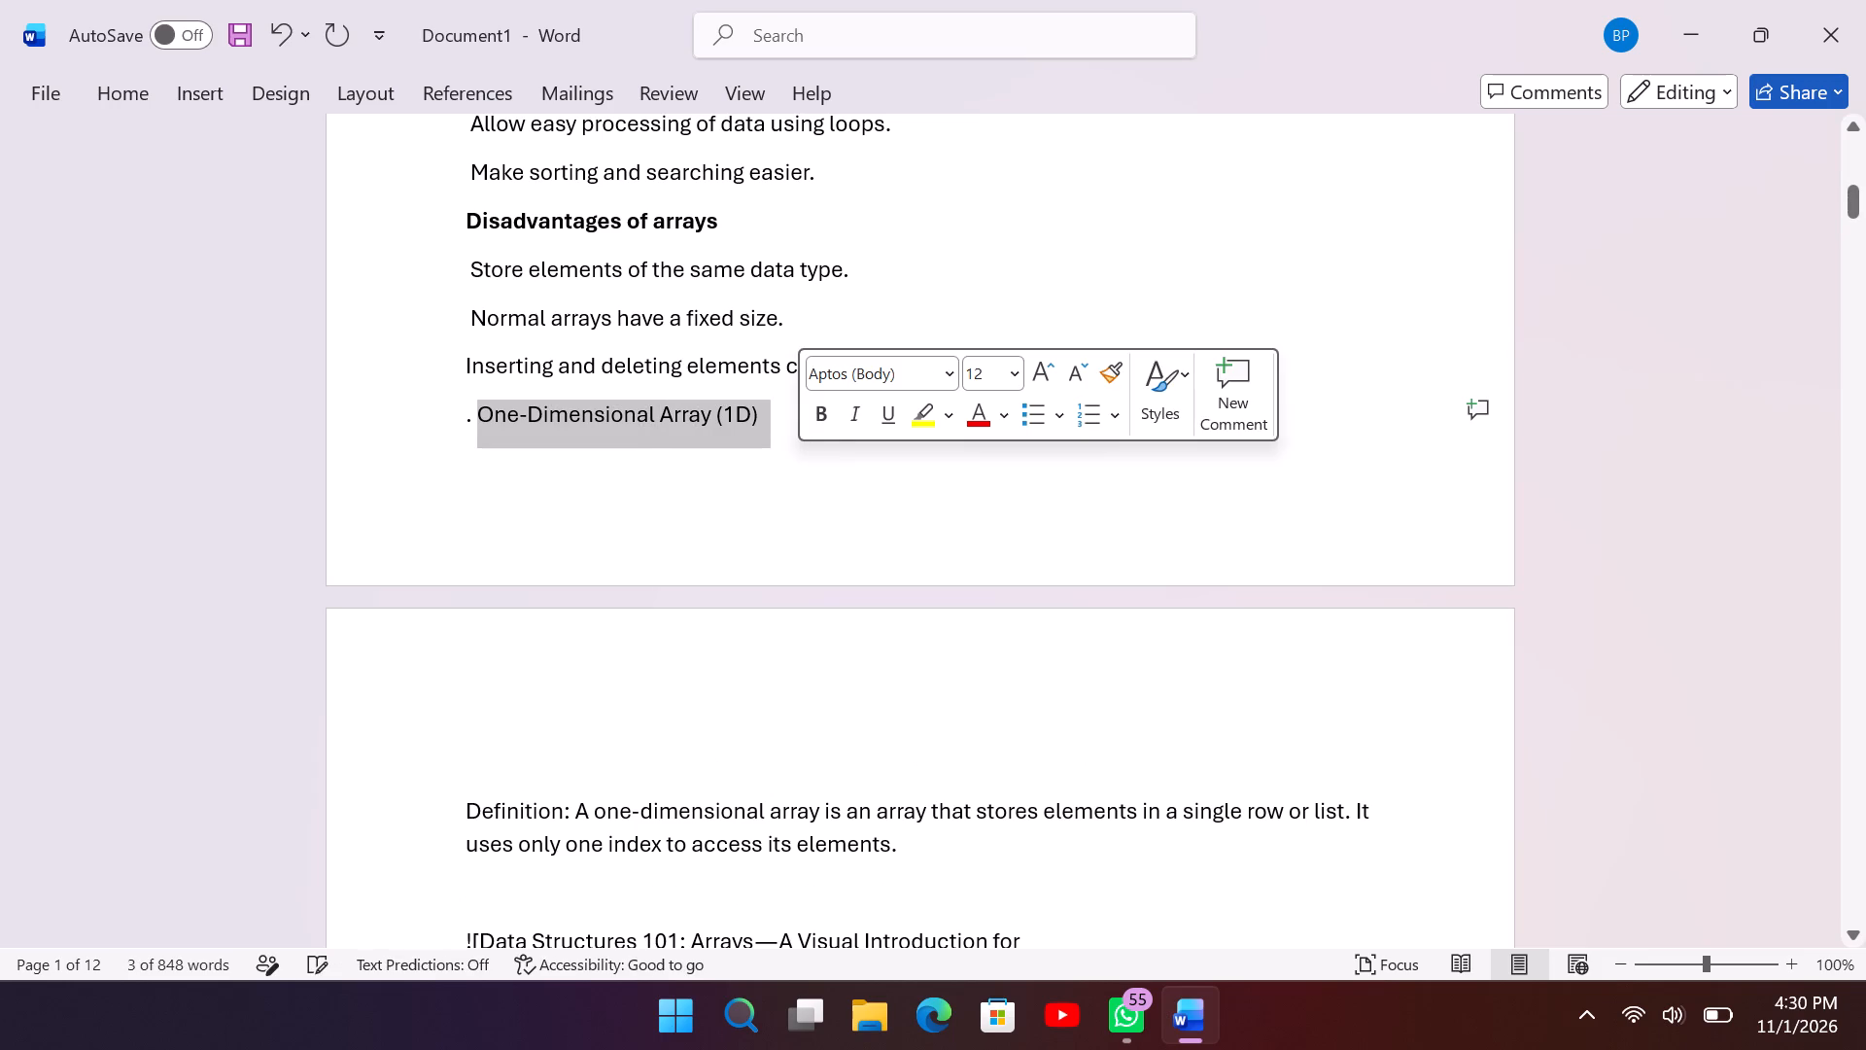
{"action": "left_click", "coordinate": [820, 423]}
{"action": "left_click", "coordinate": [787, 471]}
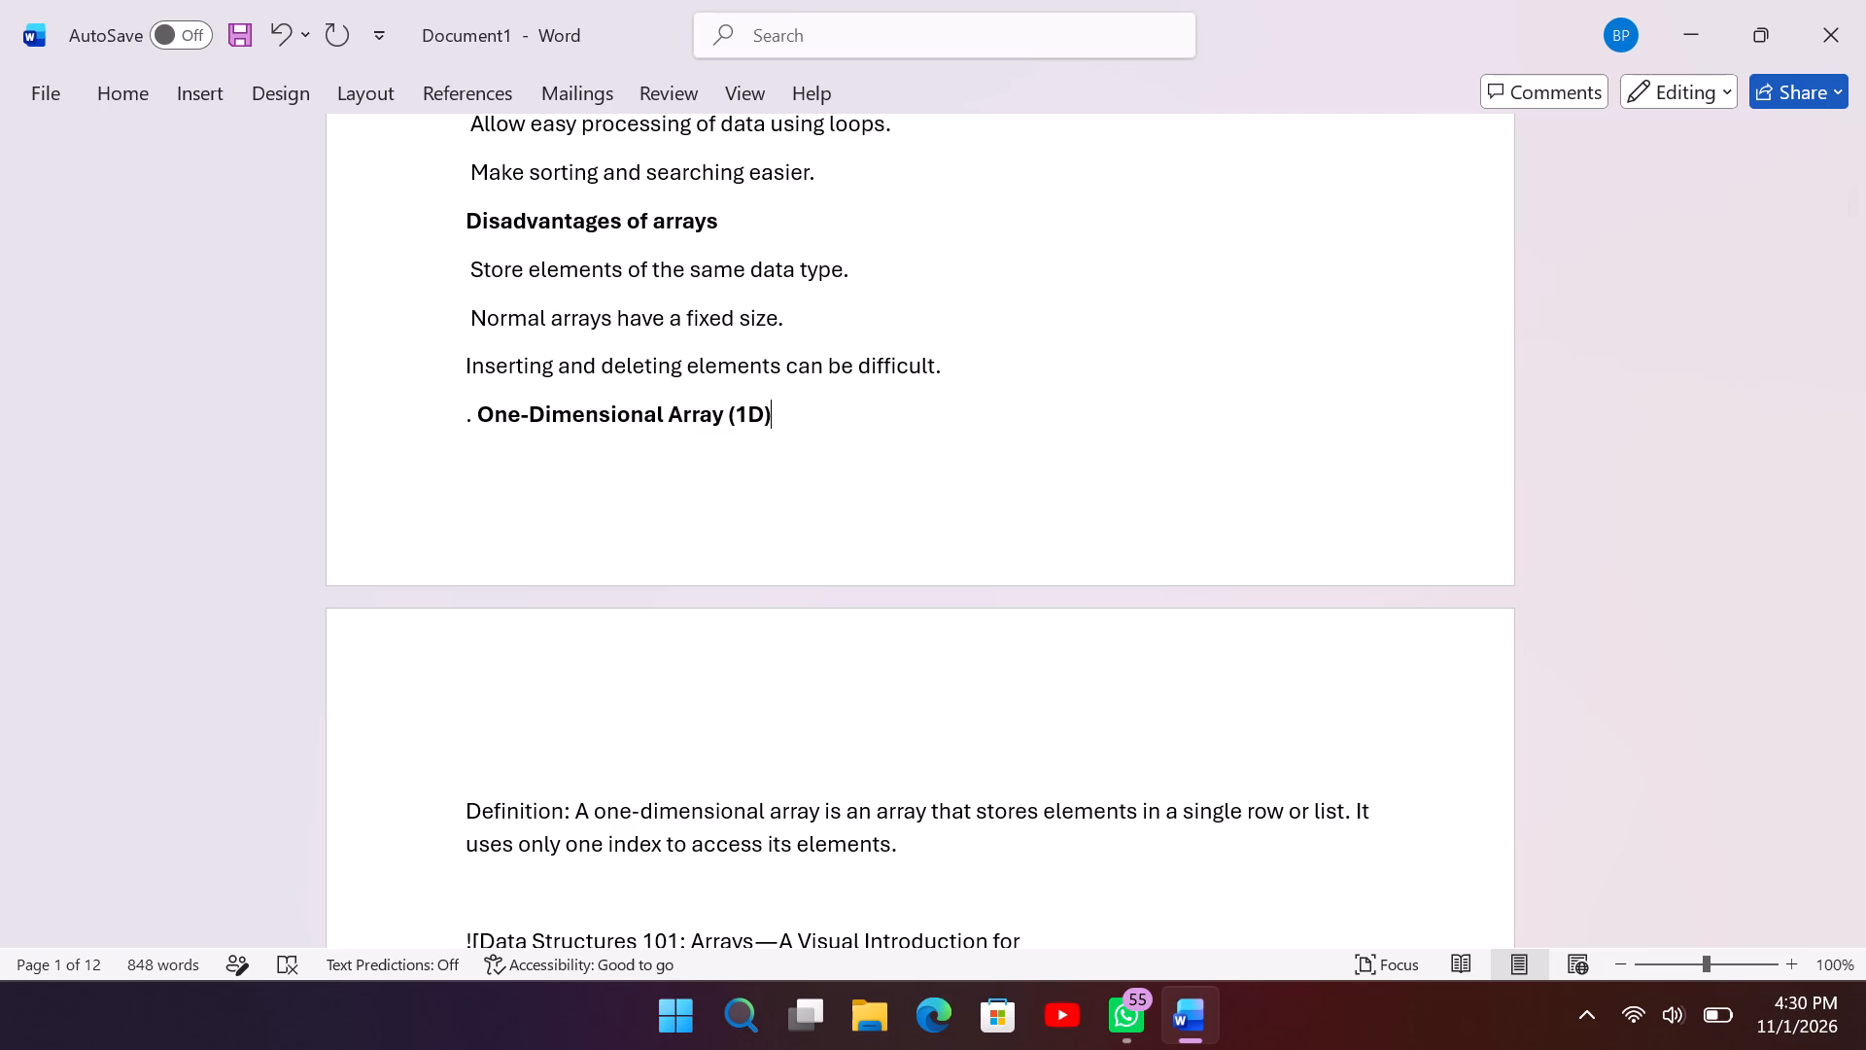
Remove the "Definition:" label and the blank line above it, keeping the one-dimensional array definition on its own line below the heading.
{"action": "left_click", "coordinate": [572, 806]}
{"action": "key", "text": "BackSpace"}
{"action": "key", "text": "BackSpace"}
{"action": "key", "text": "BackSpace"}
{"action": "key", "text": "BackSpace"}
{"action": "key", "text": "BackSpace"}
{"action": "key", "text": "BackSpace"}
{"action": "key", "text": "BackSpace"}
{"action": "key", "text": "BackSpace"}
{"action": "key", "text": "BackSpace"}
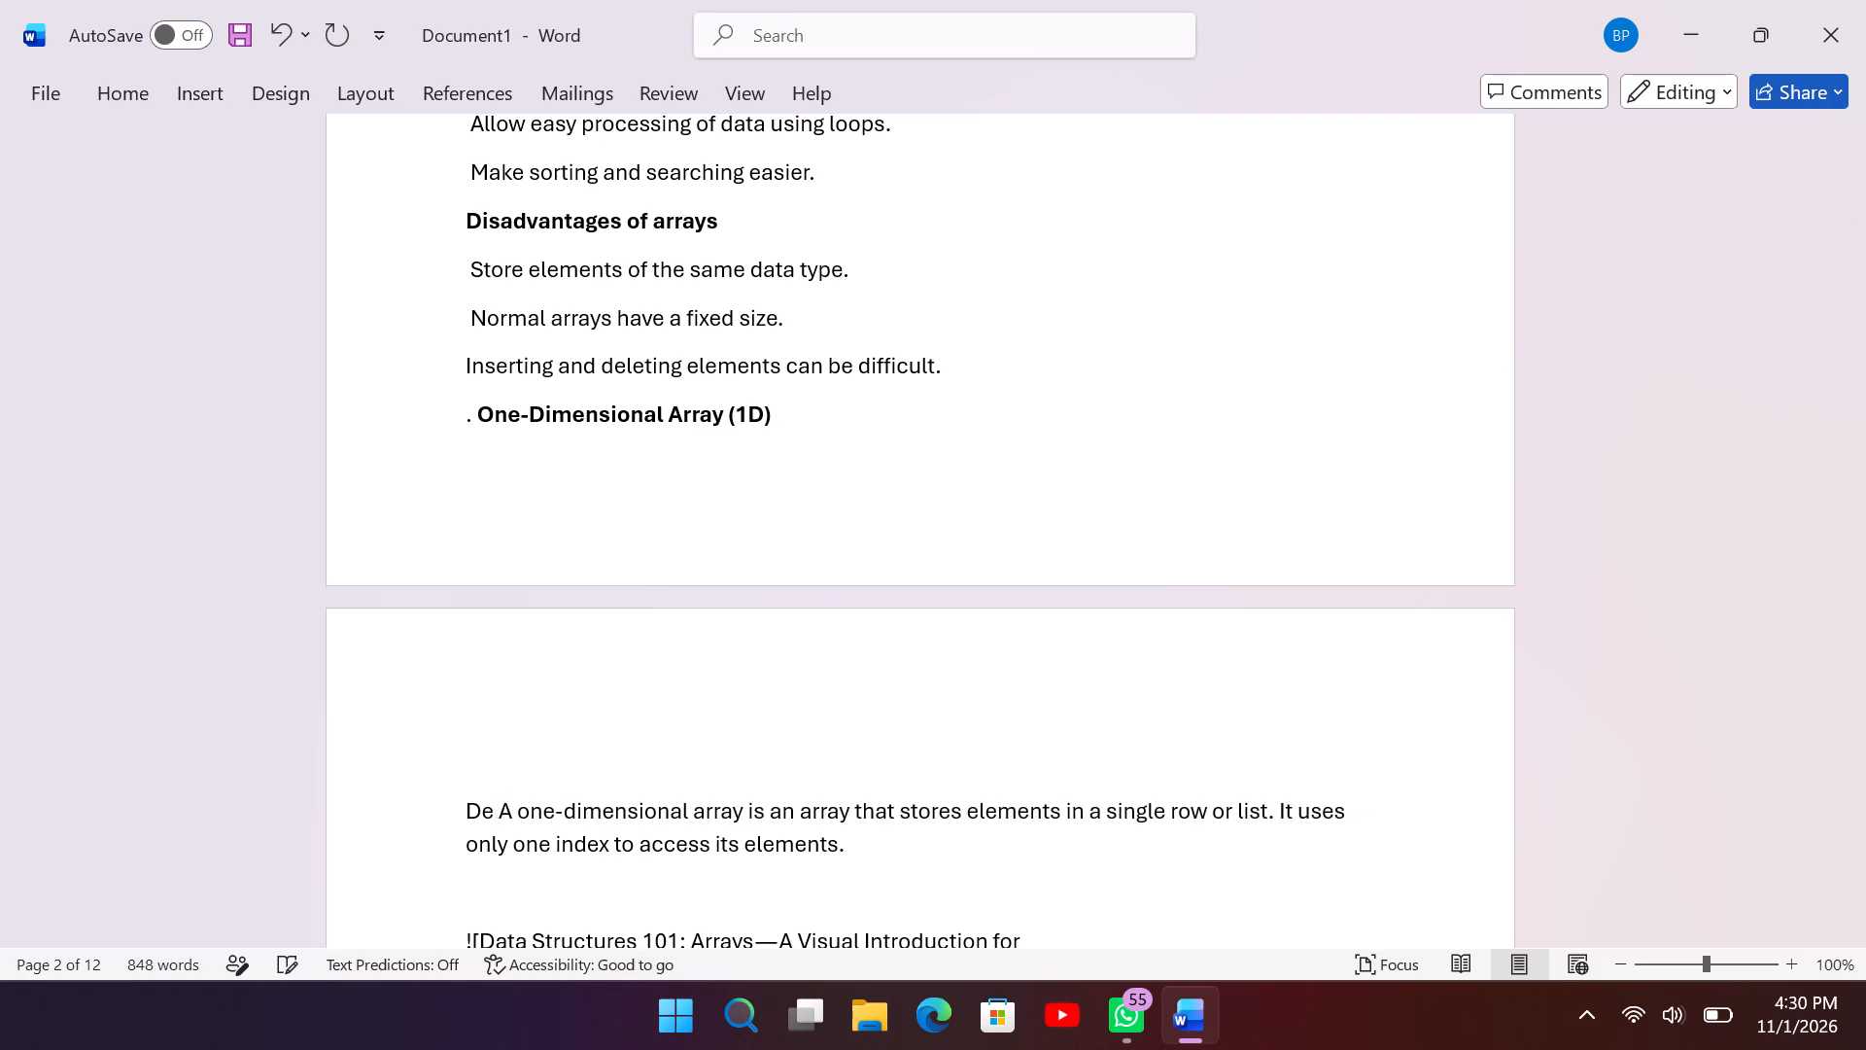
{"action": "key", "text": "BackSpace"}
{"action": "key", "text": "BackSpace"}
{"action": "key", "text": "BackSpace"}
{"action": "key", "text": "BackSpace"}
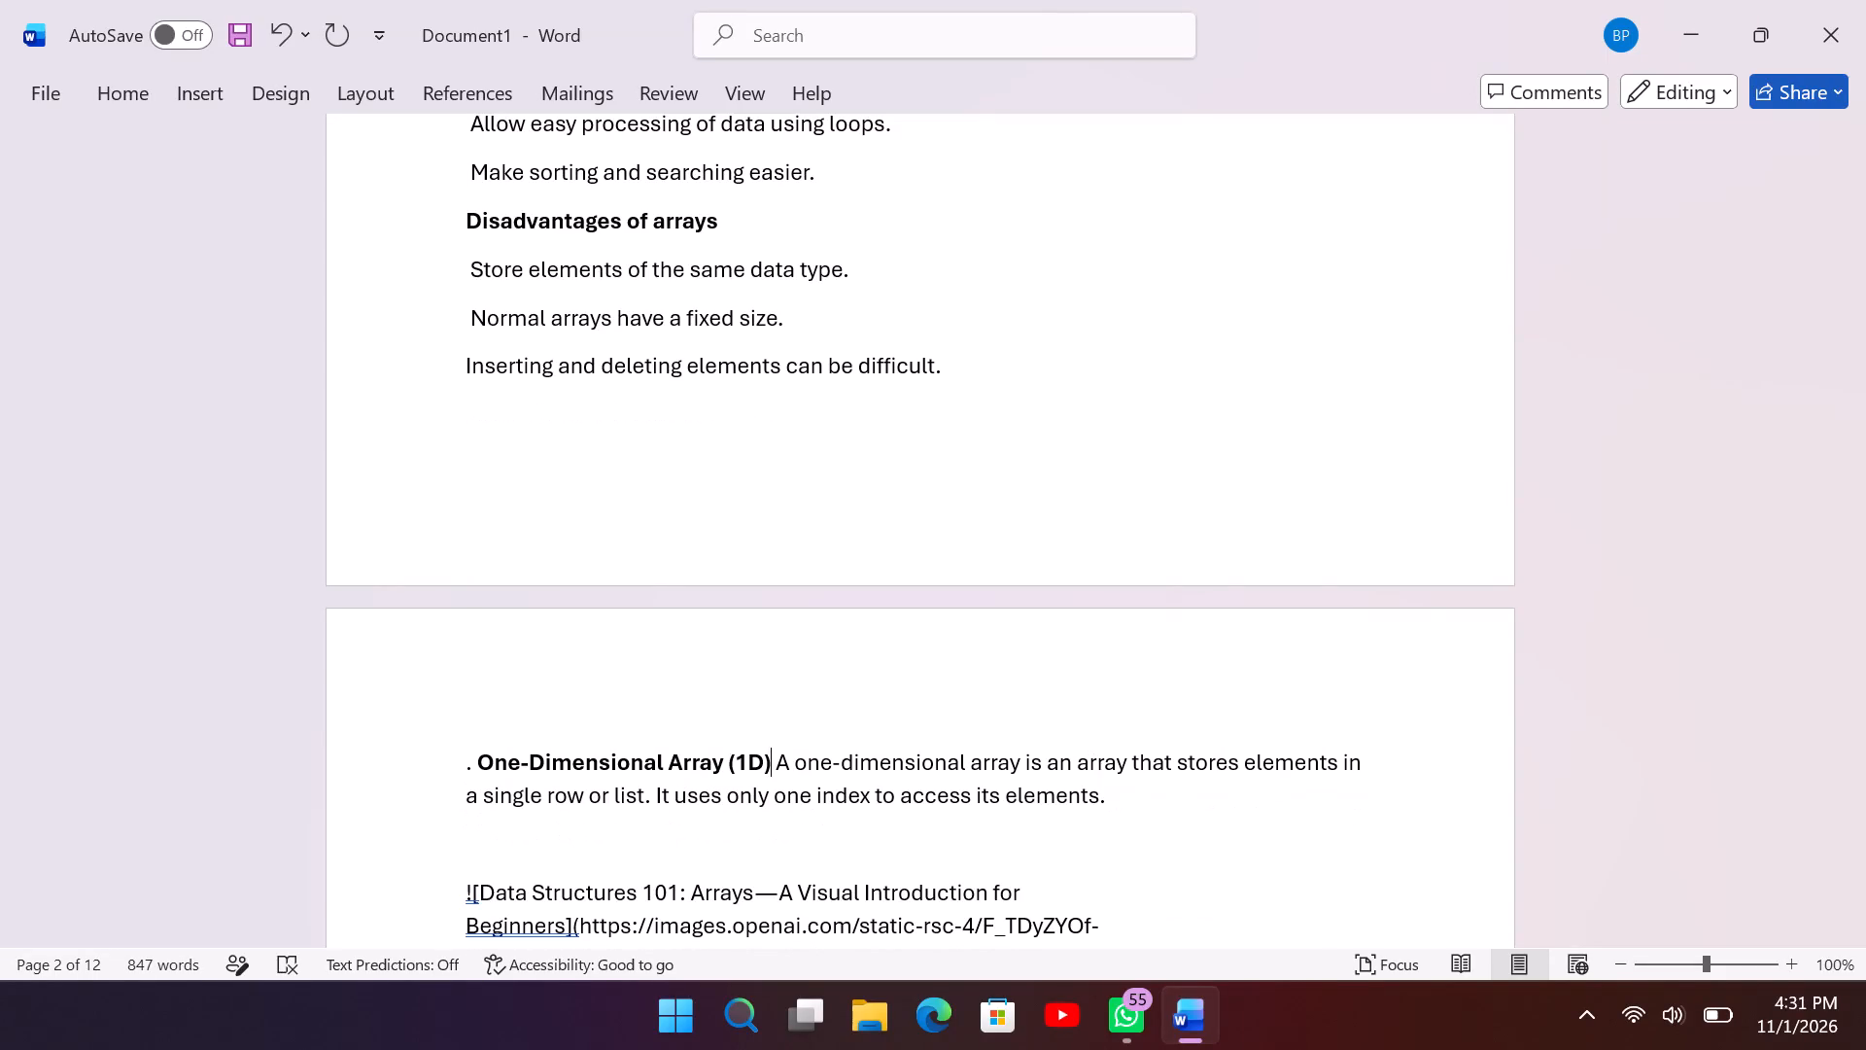
{"action": "key", "text": "Return"}
Delete the "Data Structures 101" image link text below the one-dimensional array definition, together with the blank line above it.
{"action": "scroll", "coordinate": [572, 806], "scroll_direction": "down", "scroll_amount": 1}
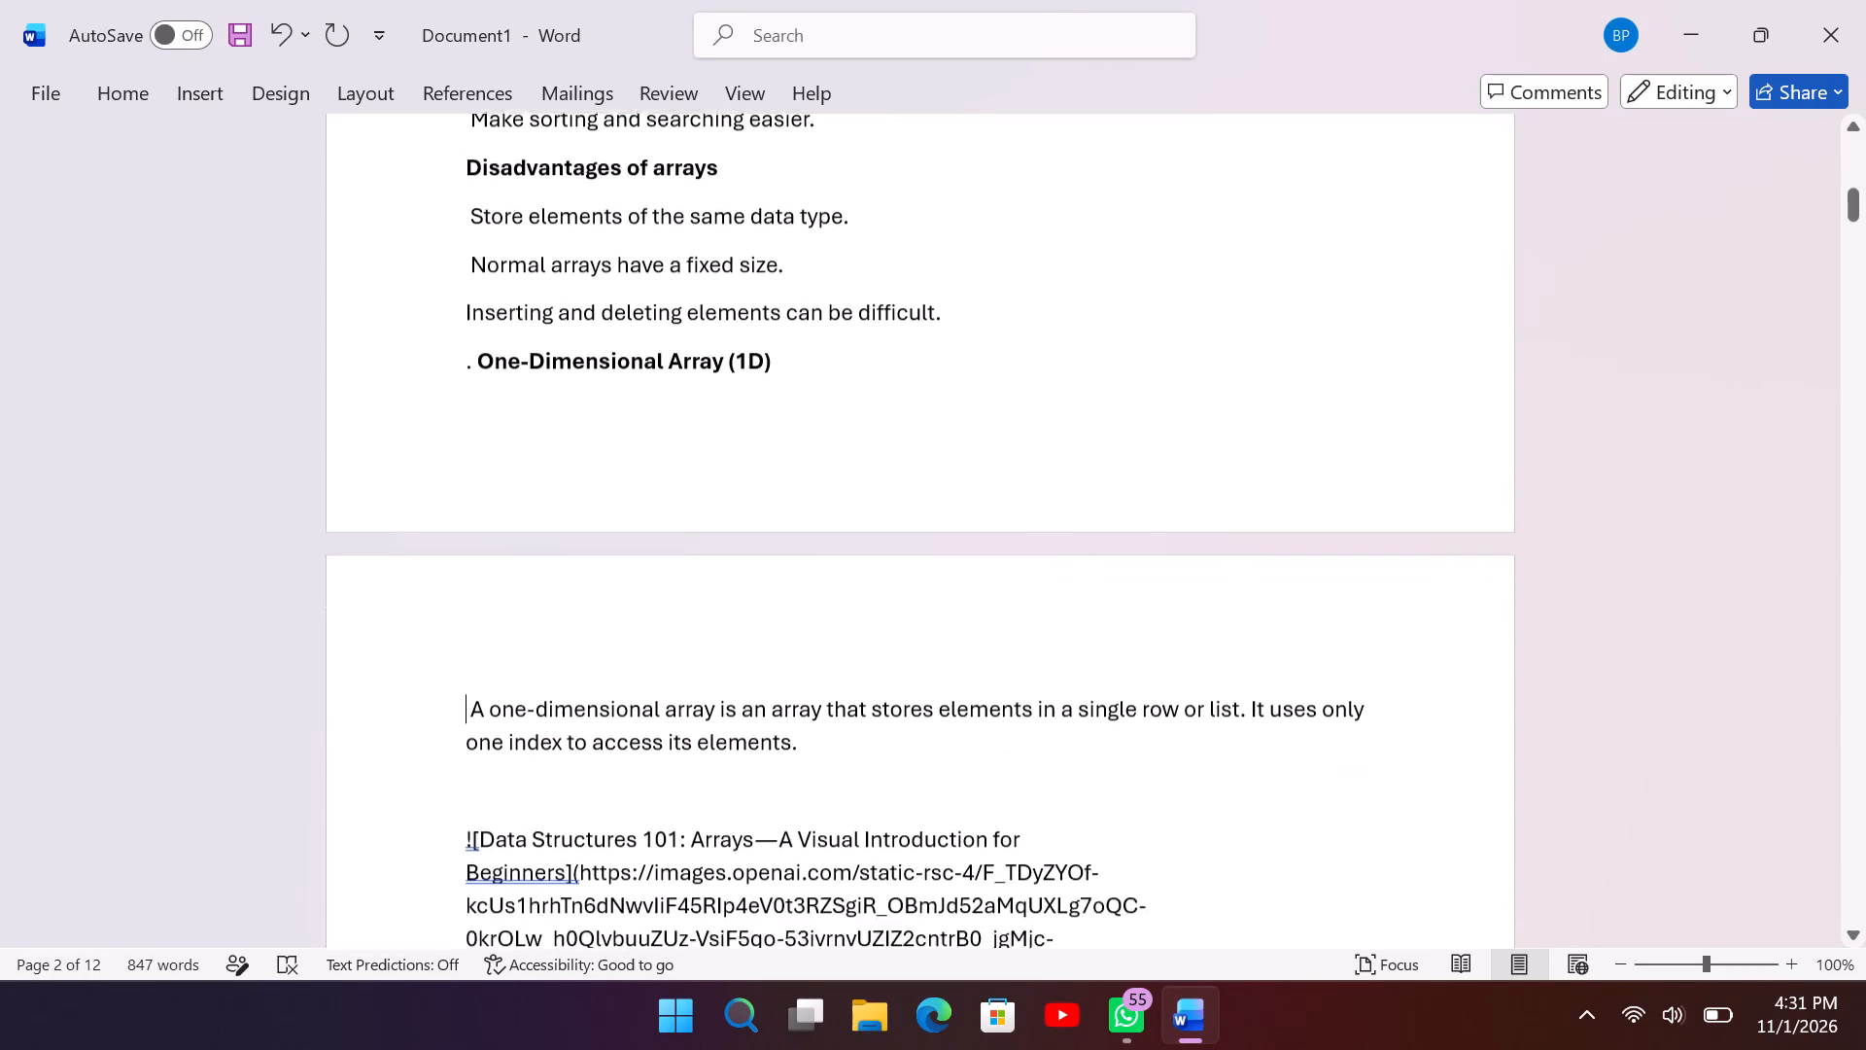
{"action": "scroll", "coordinate": [572, 806], "scroll_direction": "down", "scroll_amount": 3}
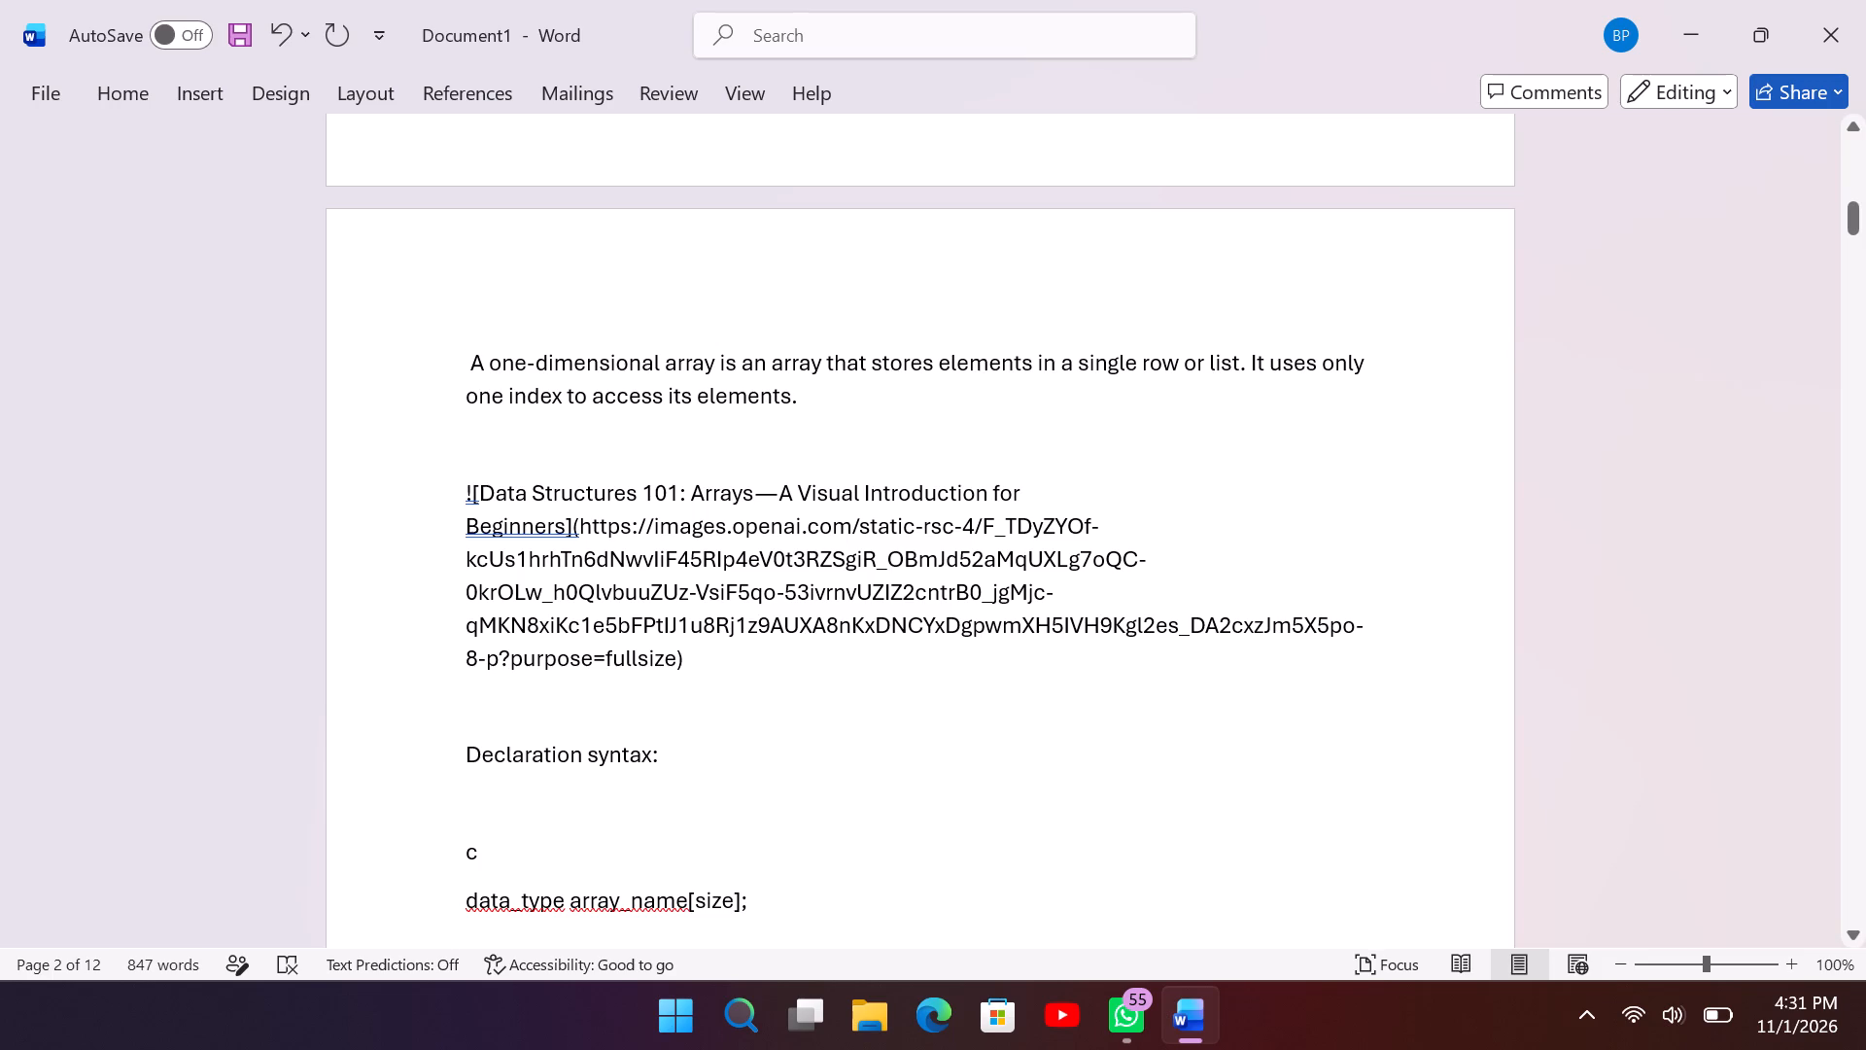
{"action": "left_click_drag", "start_coordinate": [455, 461], "coordinate": [743, 657]}
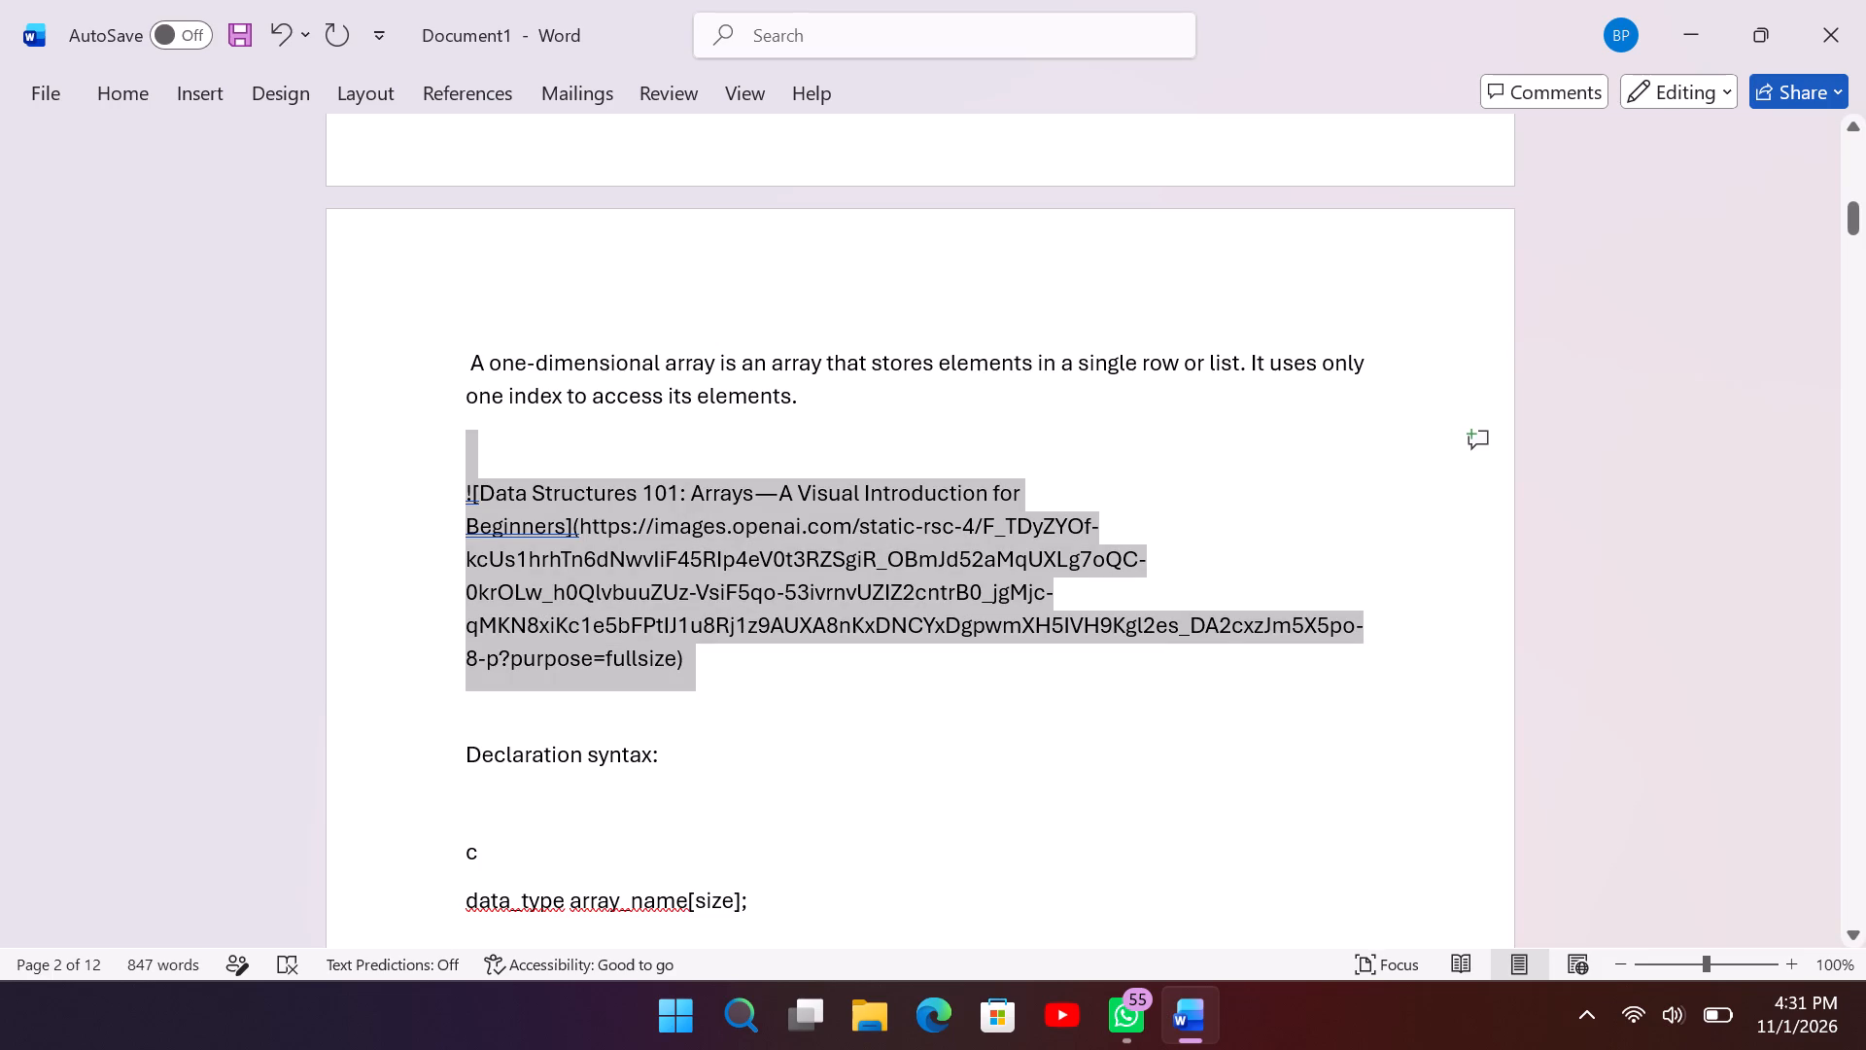
{"action": "left_click_drag", "start_coordinate": [743, 657], "coordinate": [743, 656]}
{"action": "key", "text": "Delete"}
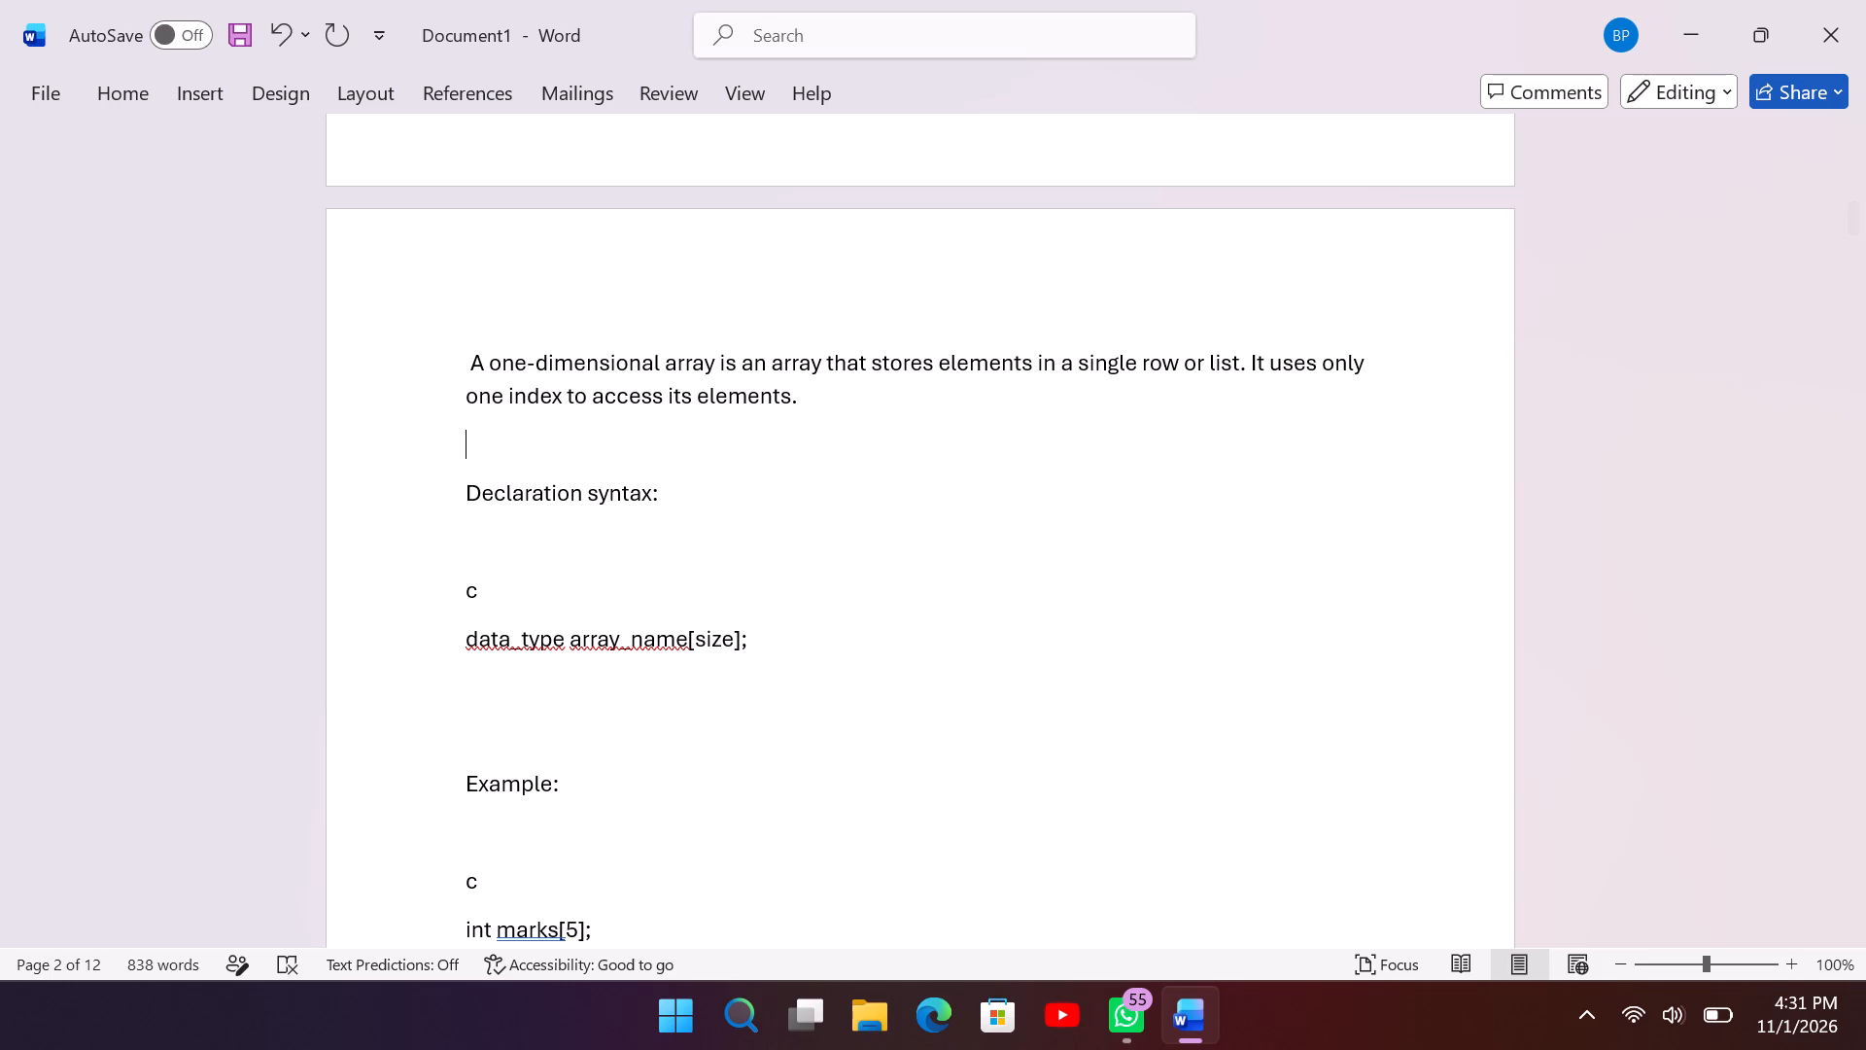
Remove the stray "c" and the blank line between "Declaration syntax:" and its code line.
{"action": "left_click", "coordinate": [518, 604]}
{"action": "key", "text": "BackSpace"}
{"action": "key", "text": "BackSpace"}
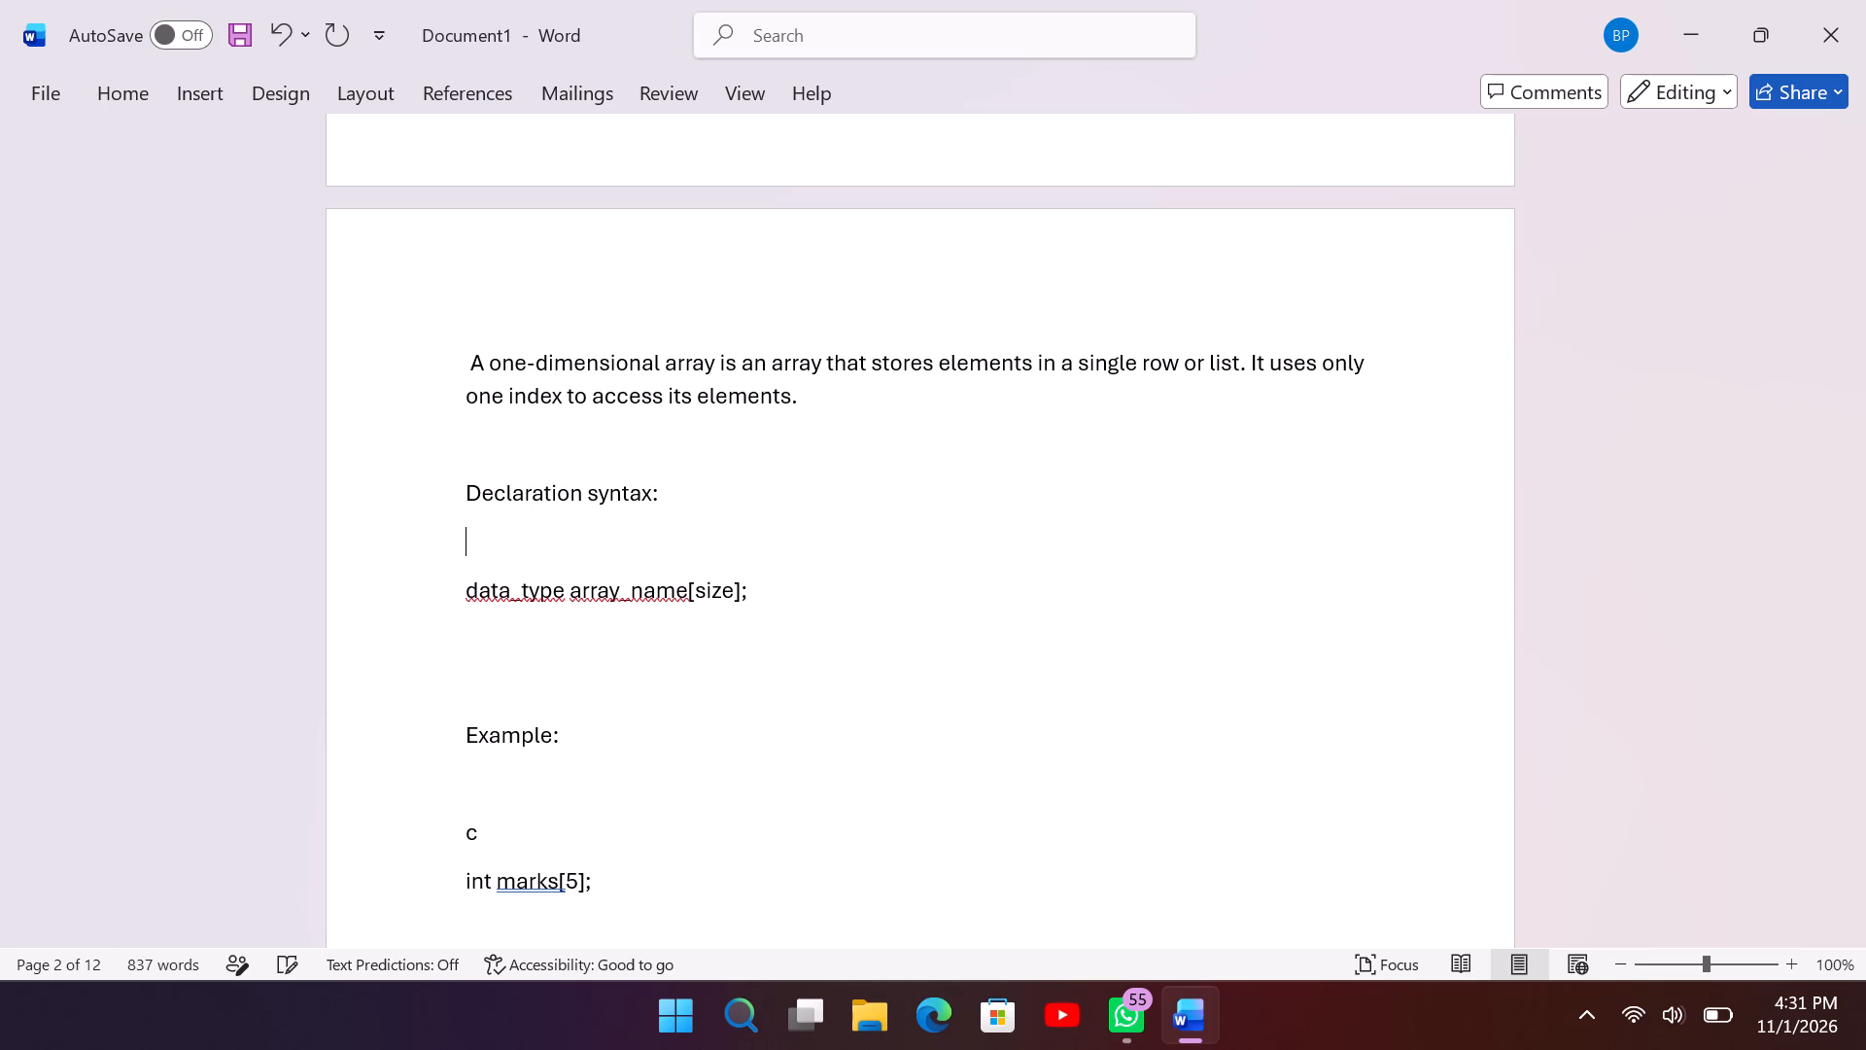
{"action": "key", "text": "BackSpace"}
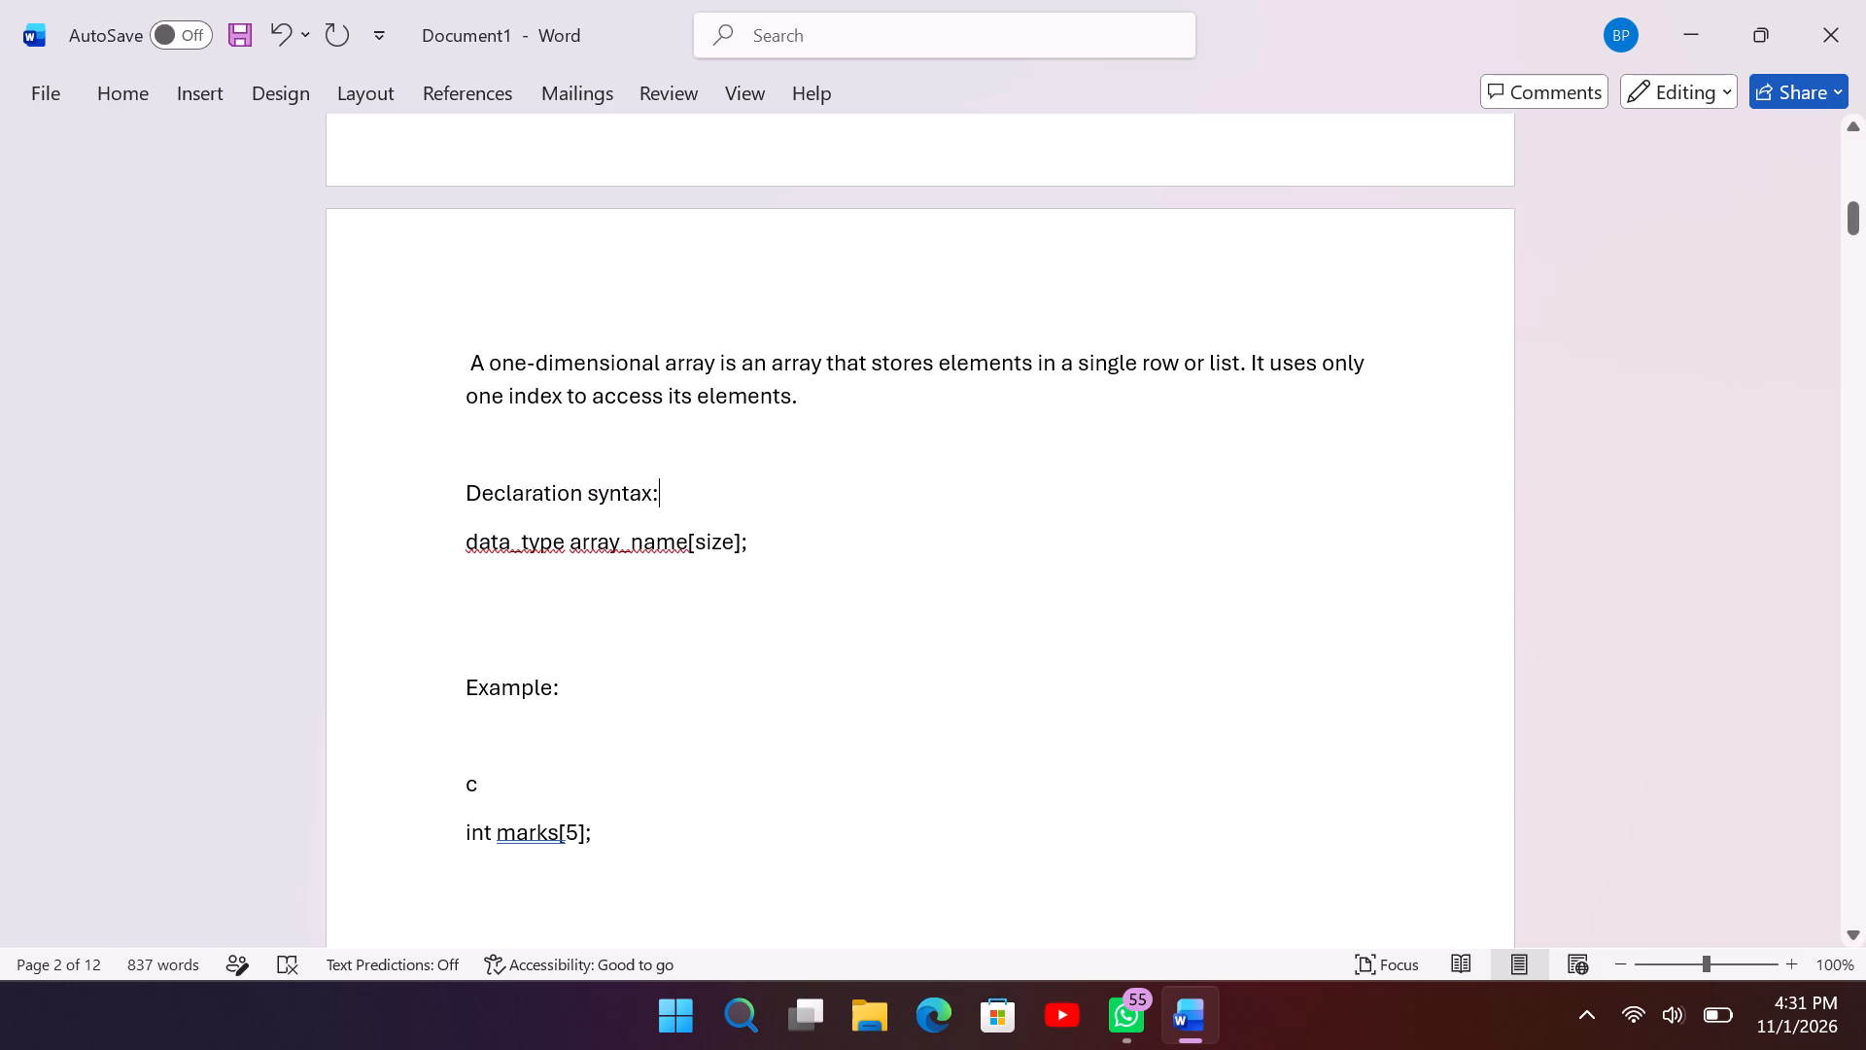
Make the "Declaration syntax:" heading bold.
{"action": "left_click", "coordinate": [461, 492]}
{"action": "left_click_drag", "start_coordinate": [457, 492], "coordinate": [702, 499]}
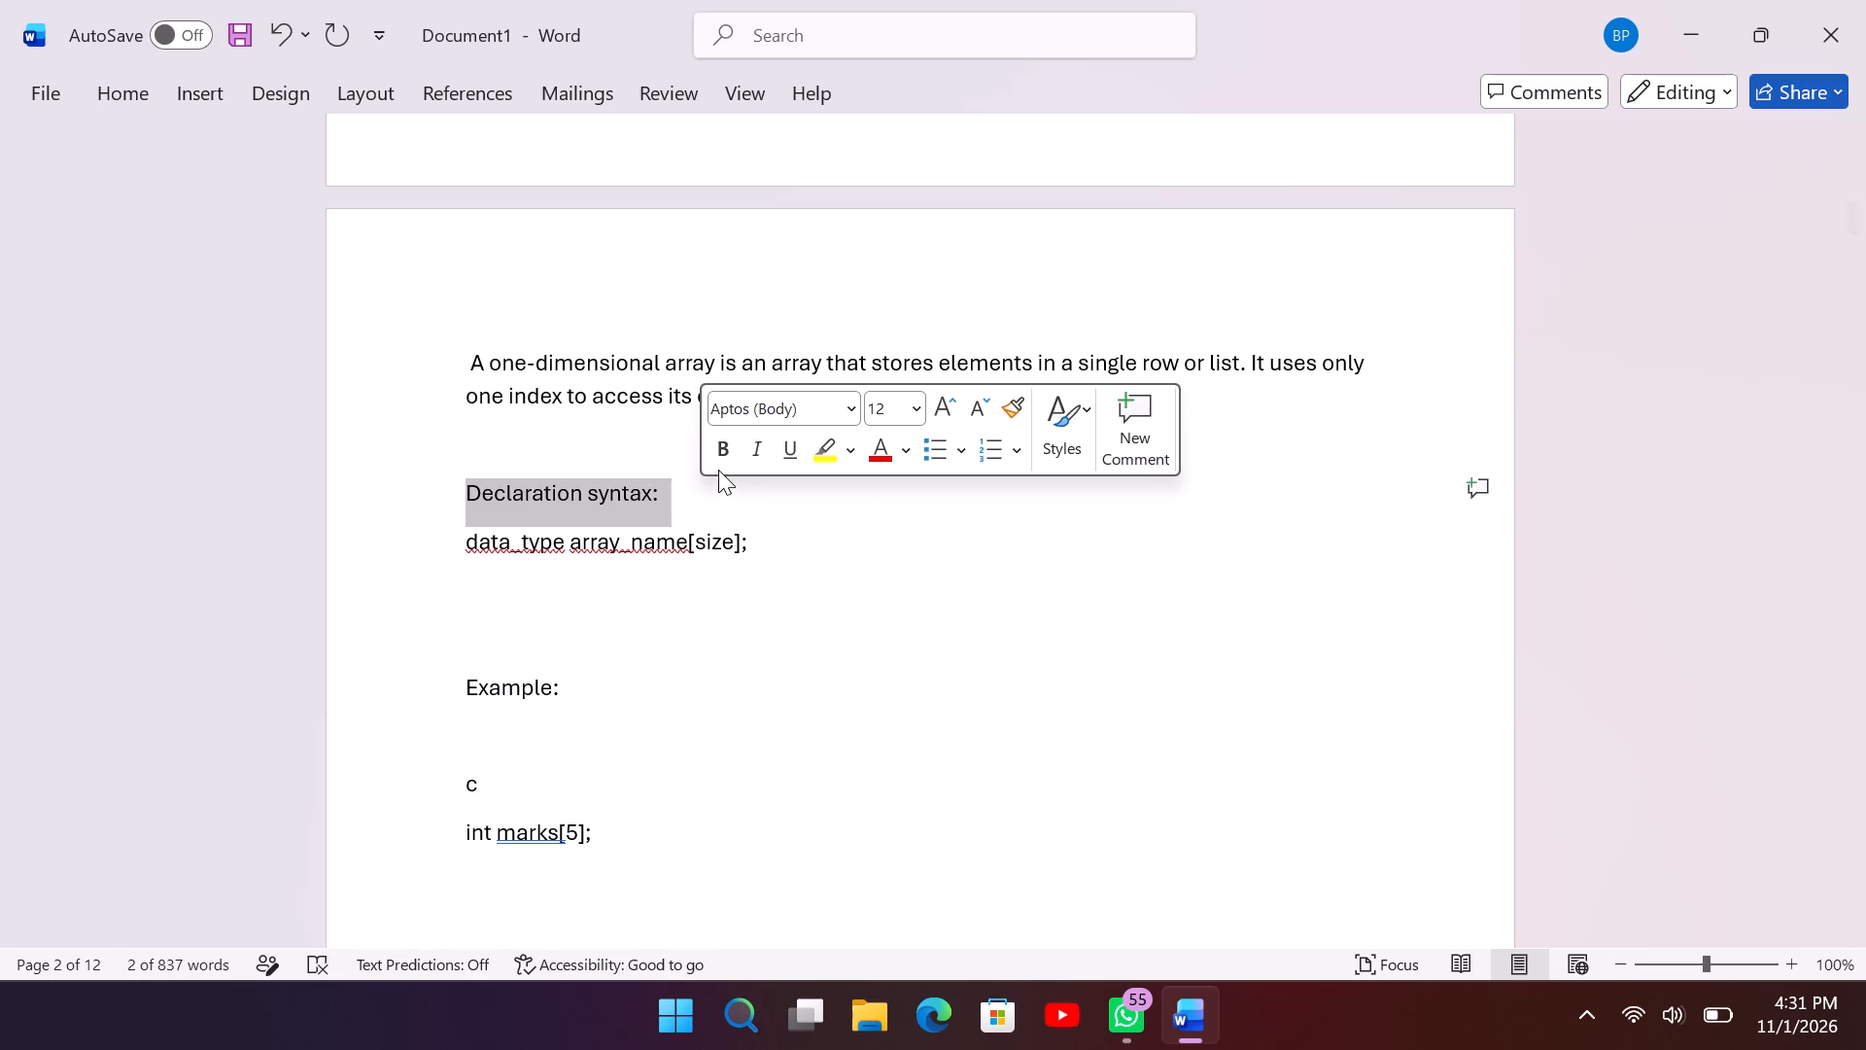
{"action": "left_click", "coordinate": [718, 459]}
Delete one blank line below the "data_type array_name[size];" line.
{"action": "left_click", "coordinate": [692, 591]}
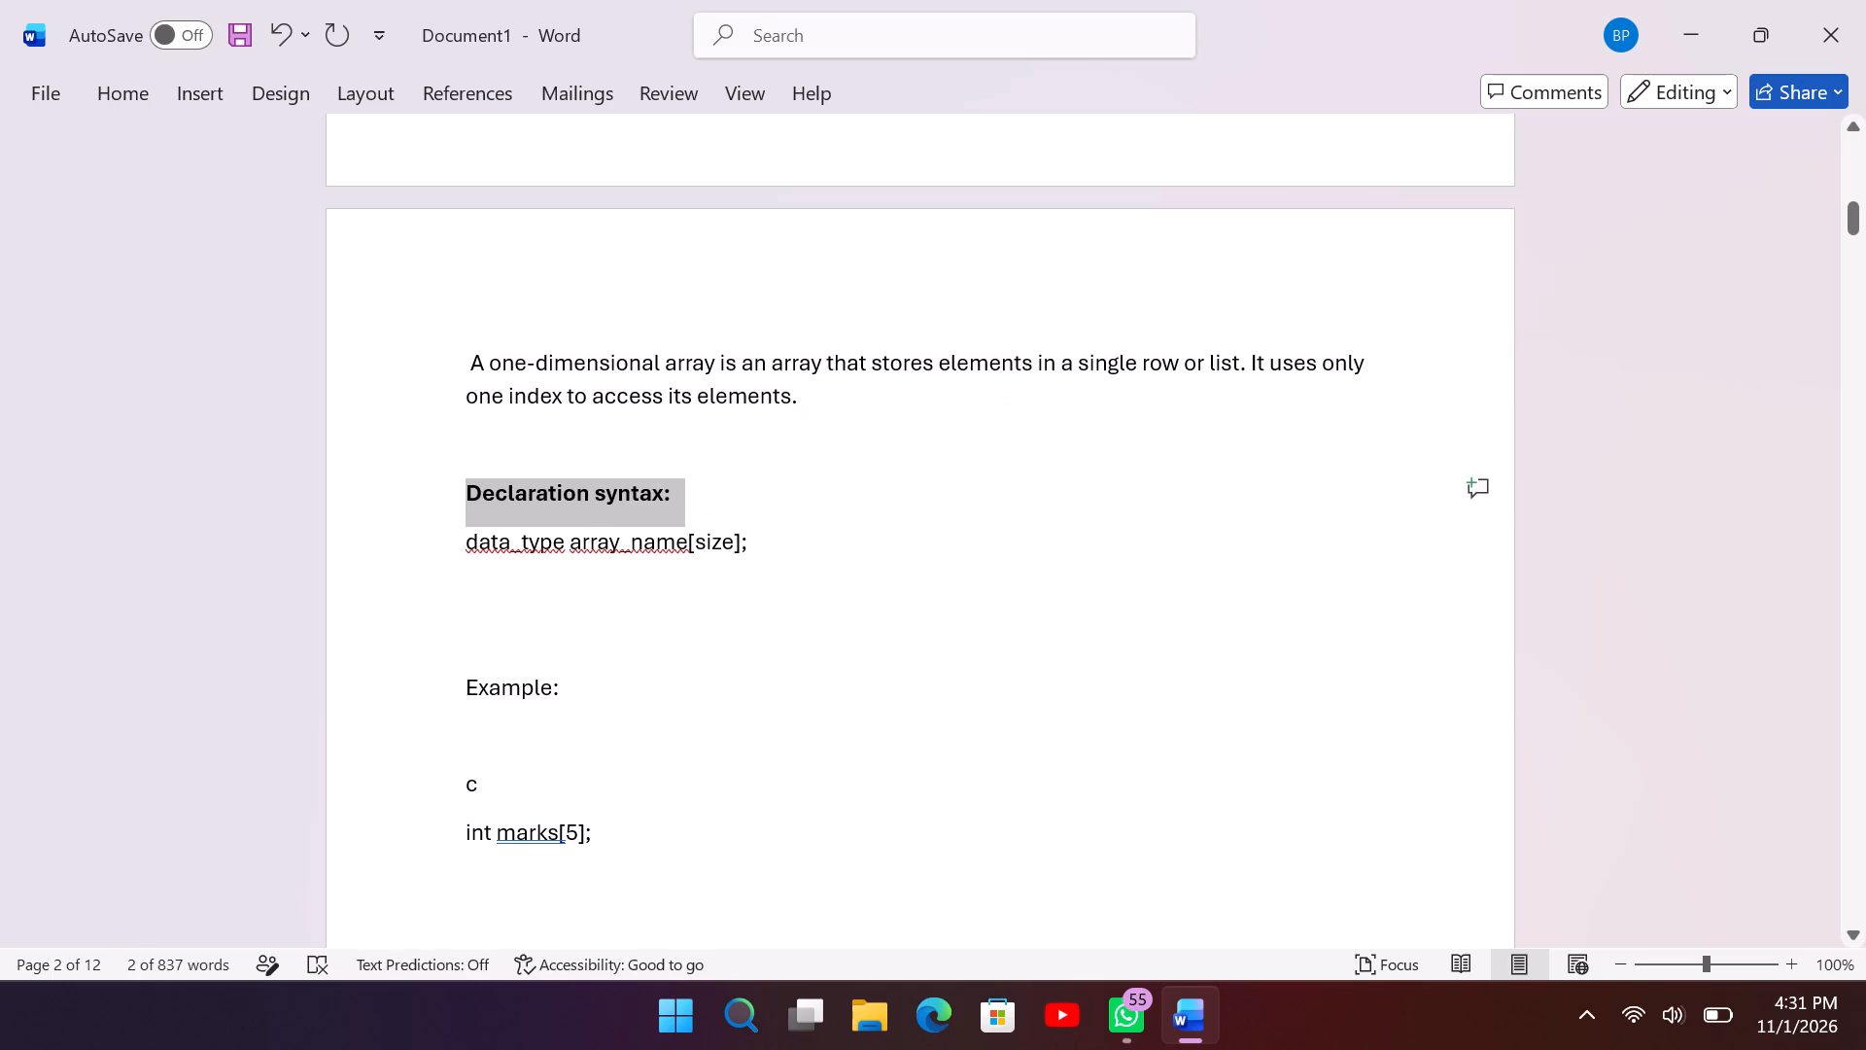
{"action": "key", "text": "BackSpace"}
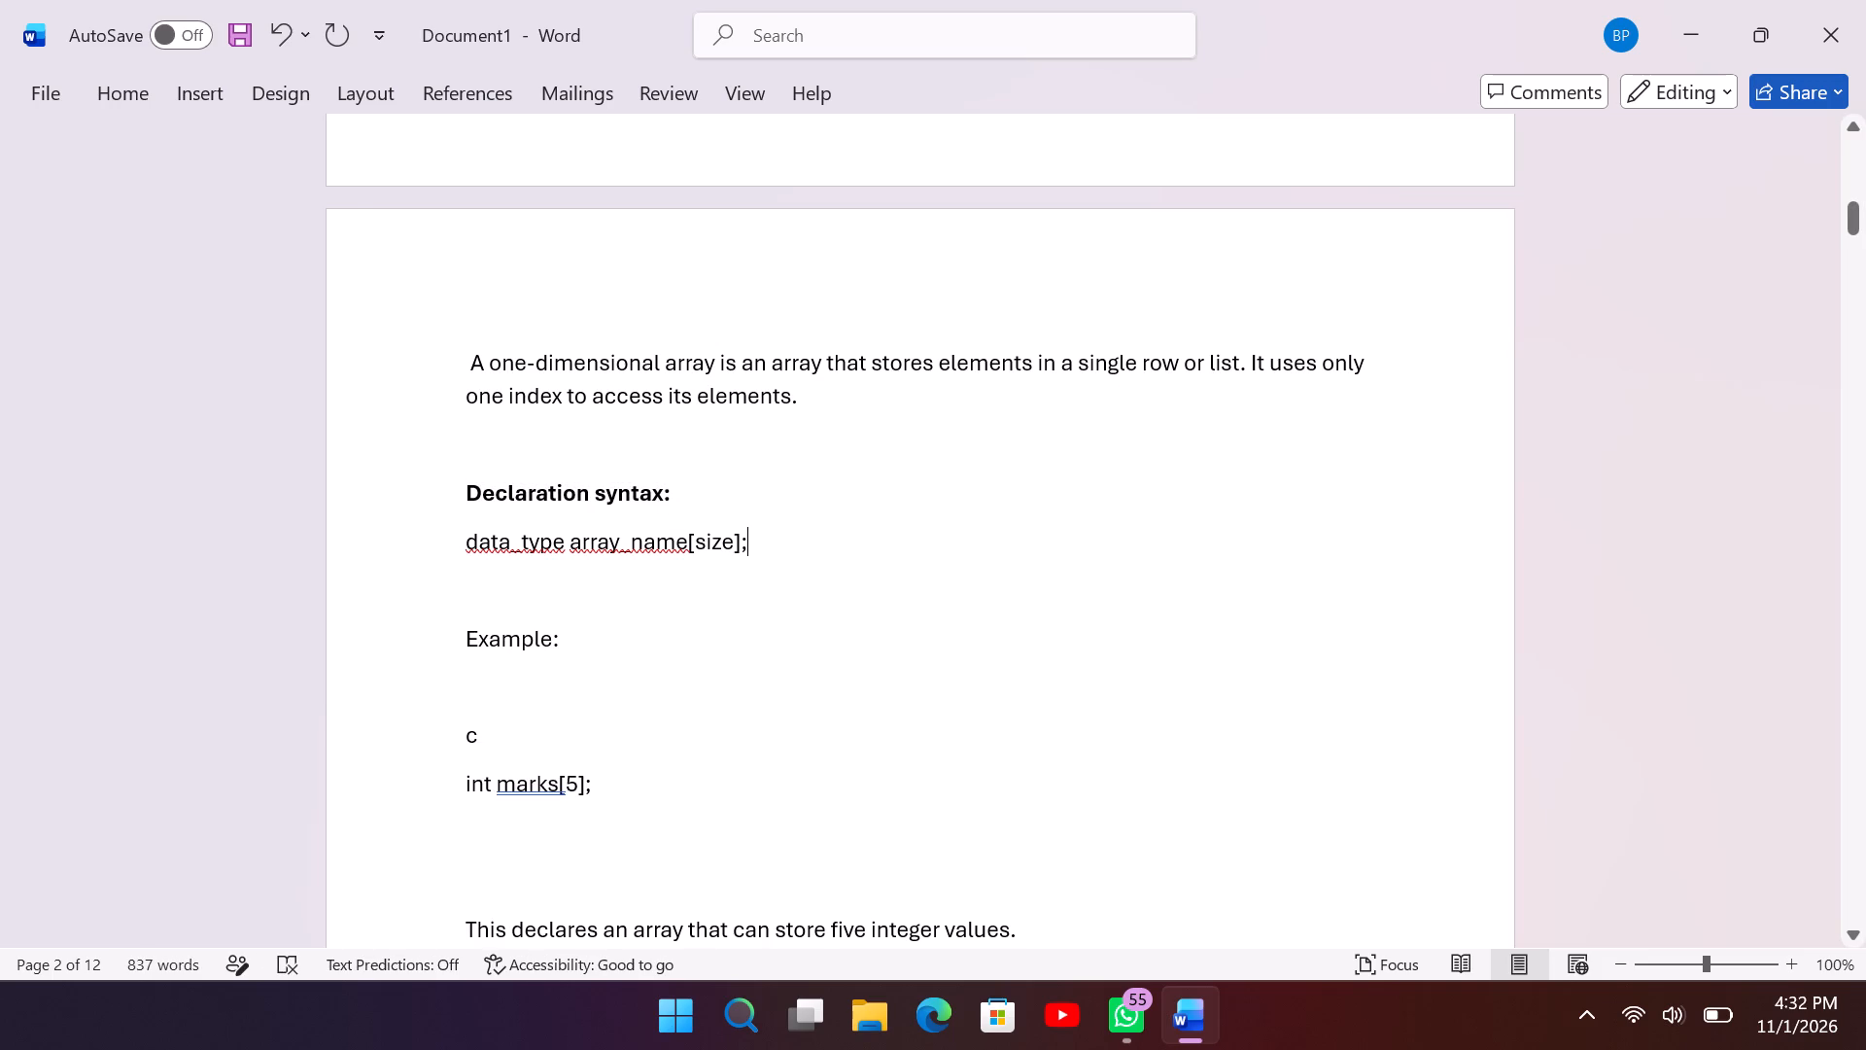
Remove the stray "c" and the blank line between "Example:" and "int marks[5];".
{"action": "left_click", "coordinate": [486, 748]}
{"action": "key", "text": "BackSpace"}
{"action": "key", "text": "BackSpace"}
{"action": "key", "text": "BackSpace"}
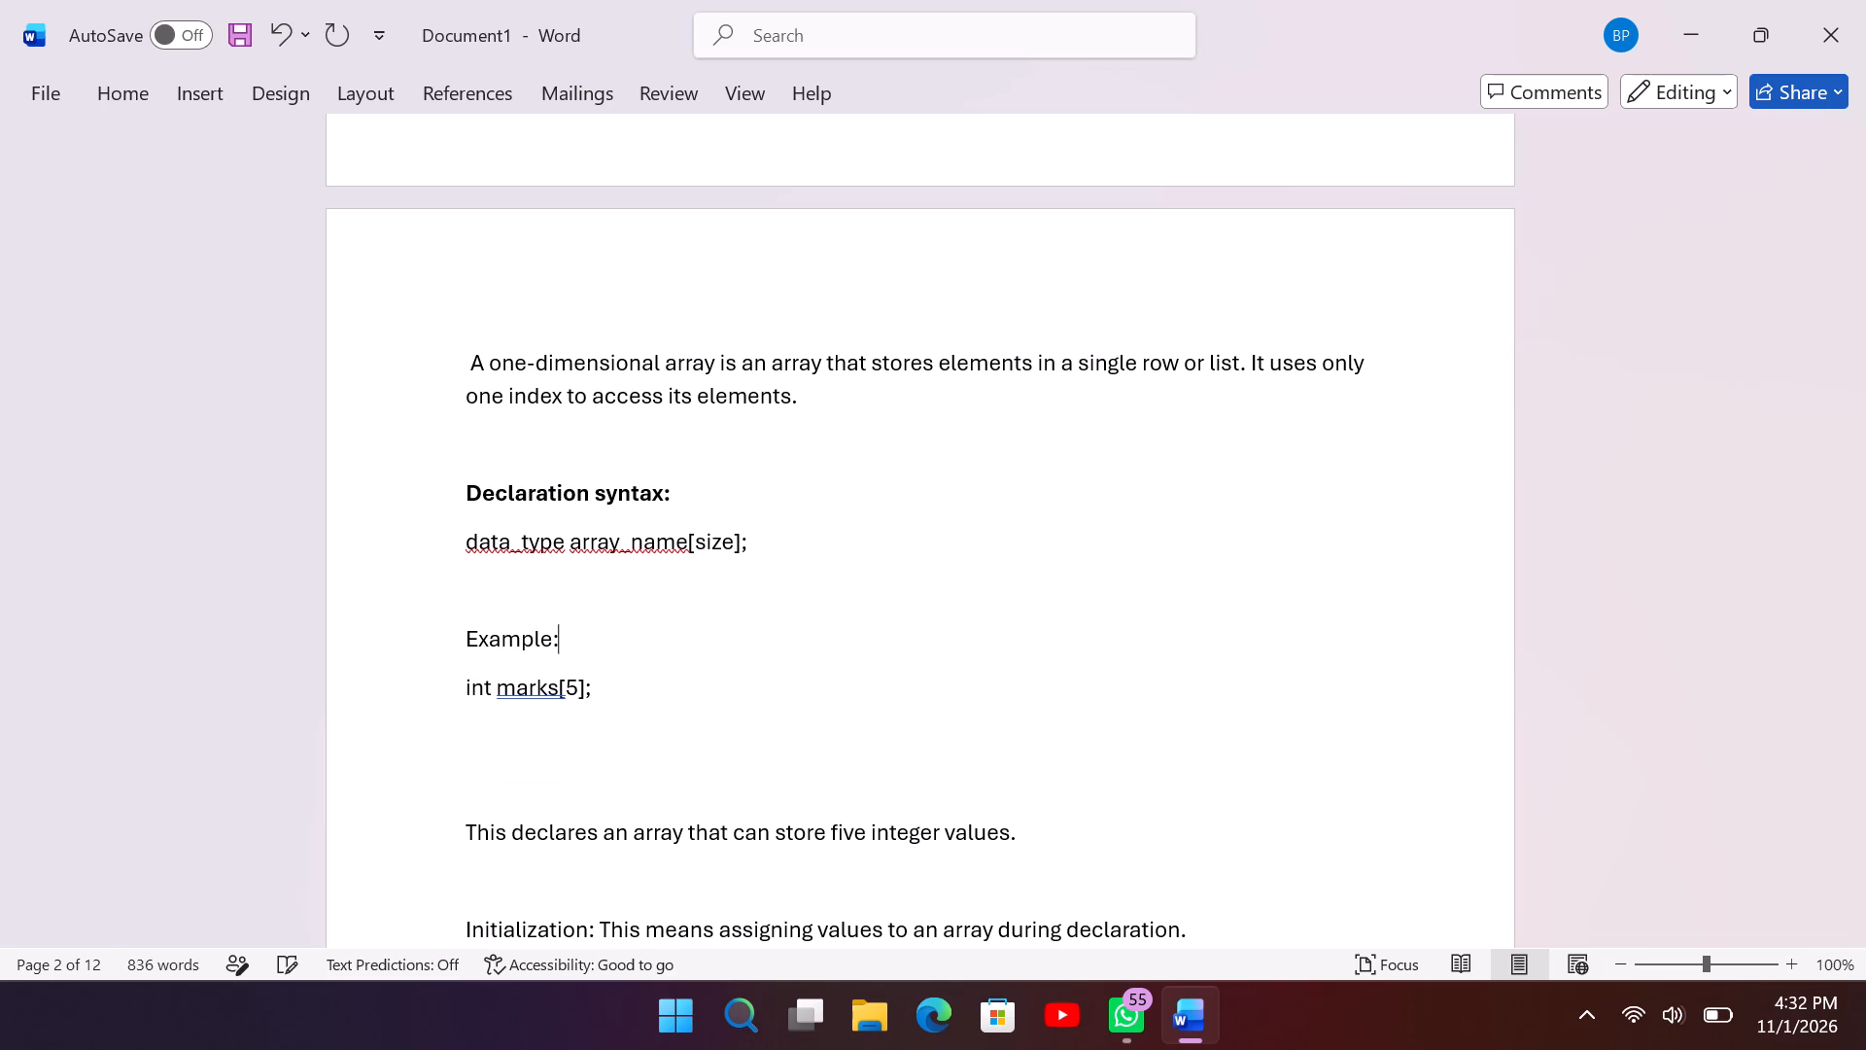
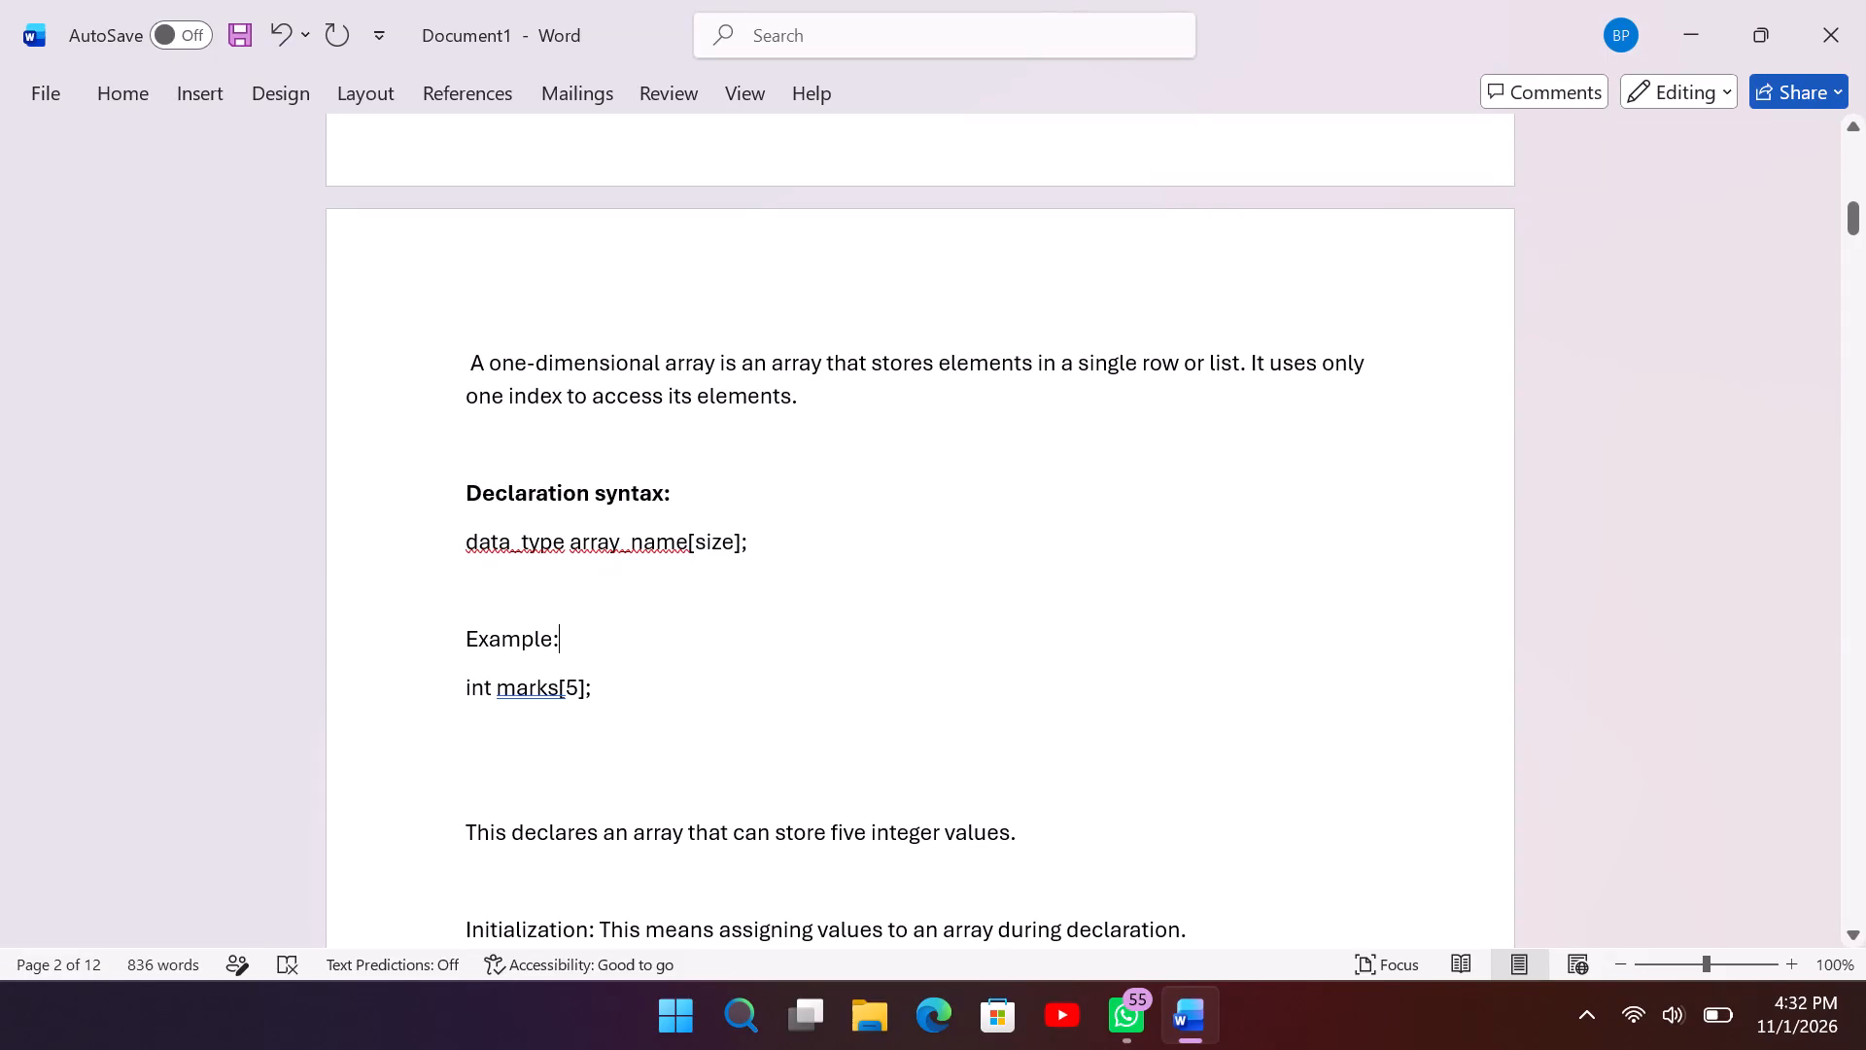
Delete the blank line above "Example:" and the two blank lines below "int marks[5];".
{"action": "left_click", "coordinate": [479, 602]}
{"action": "key", "text": "BackSpace"}
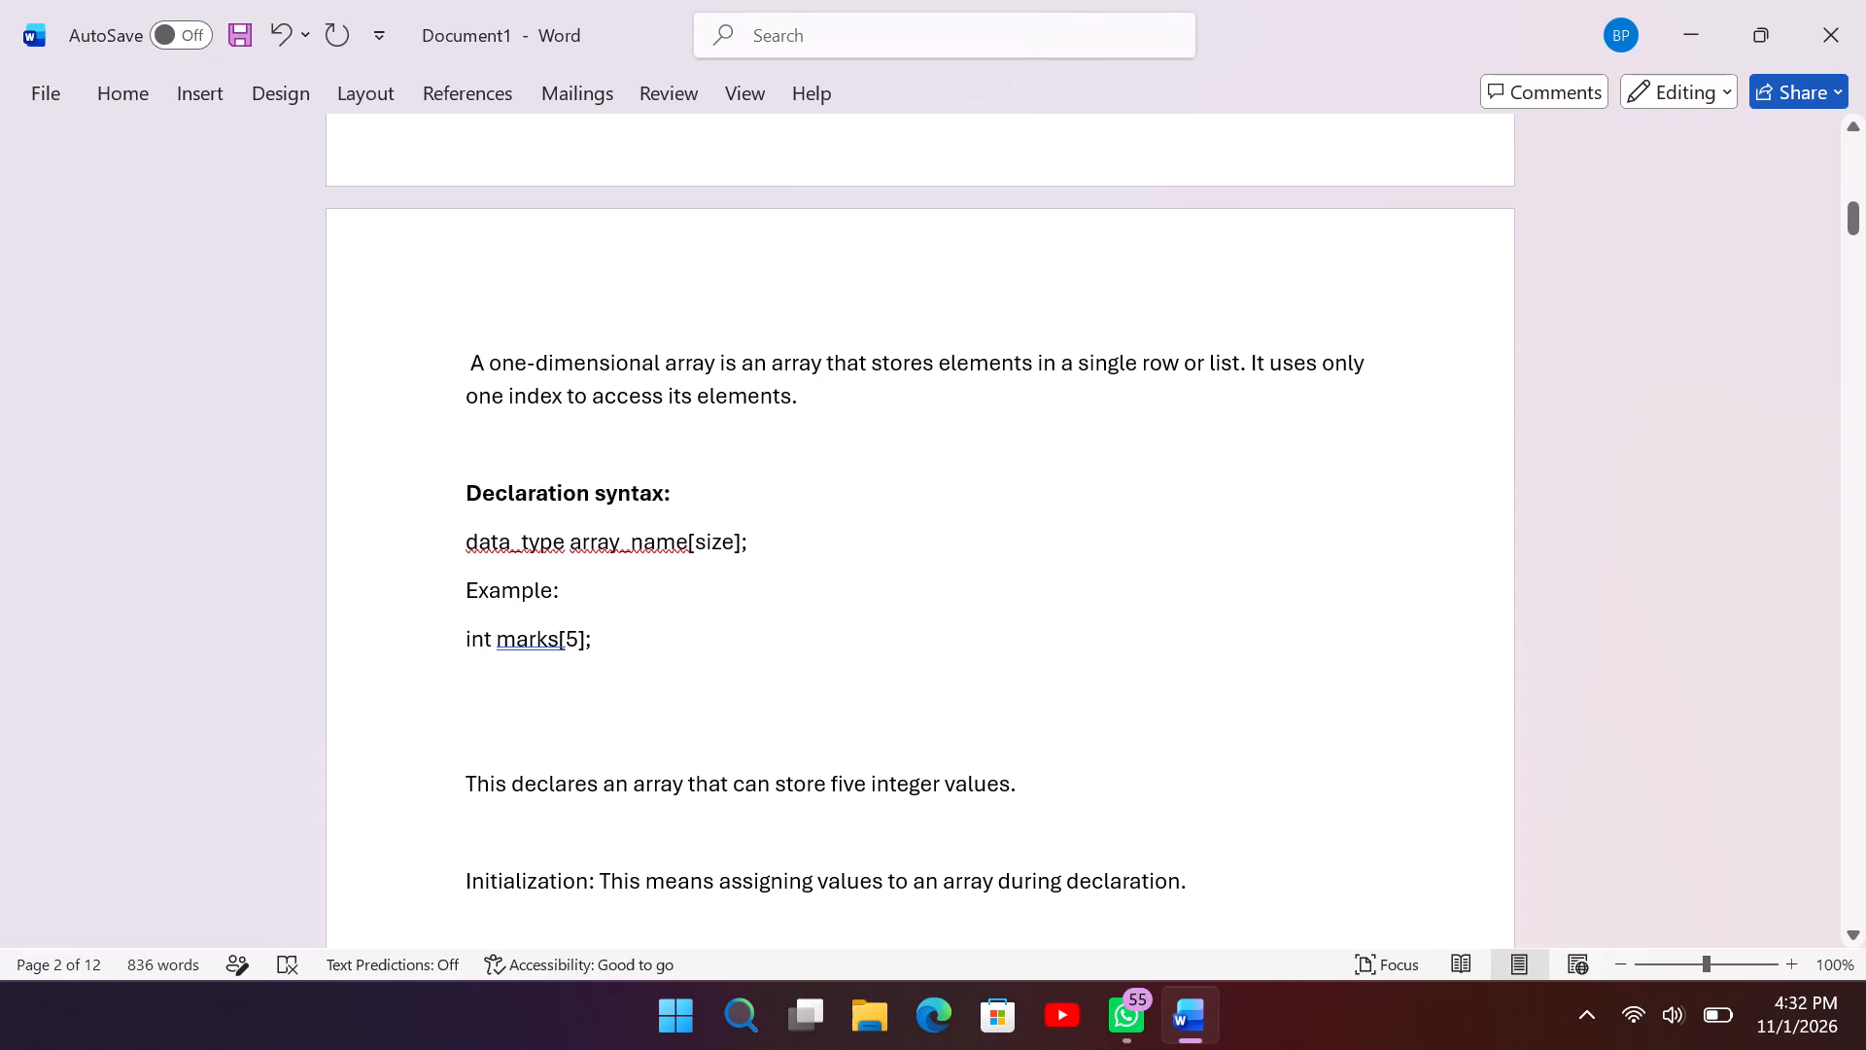
{"action": "left_click", "coordinate": [487, 721]}
{"action": "key", "text": "BackSpace"}
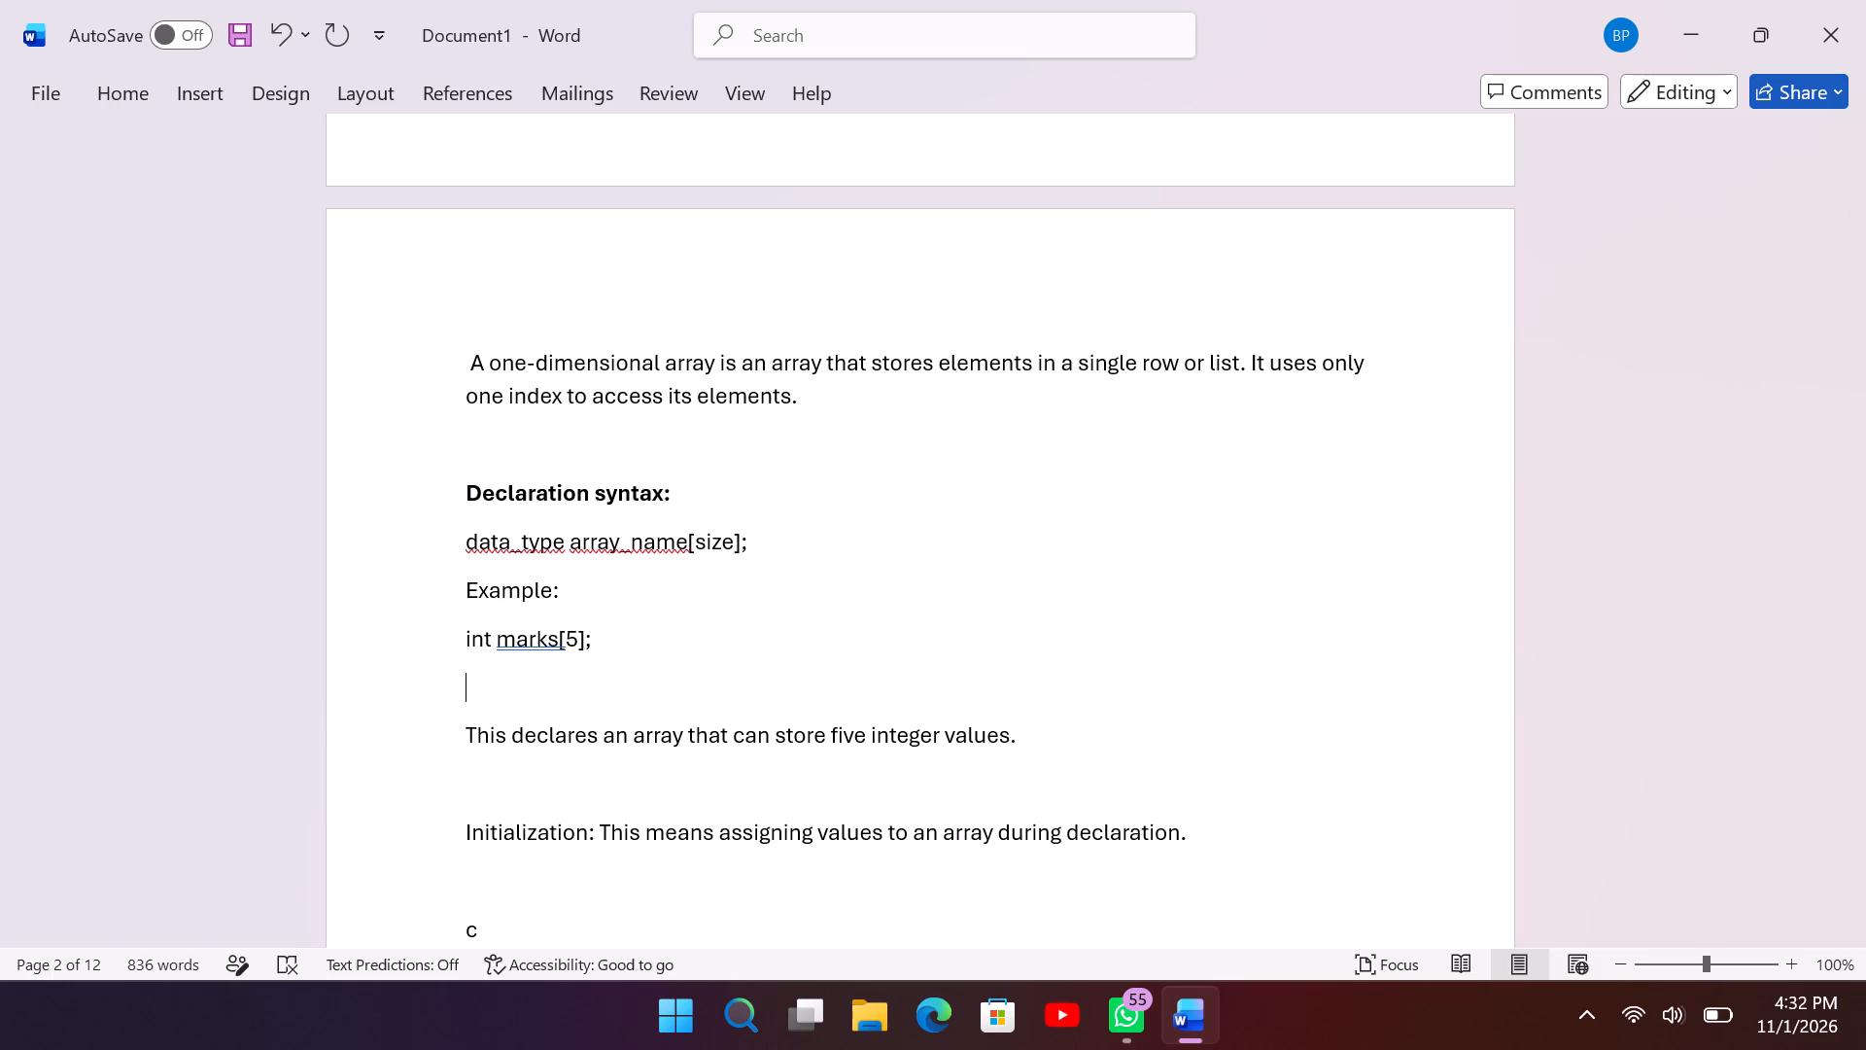
{"action": "key", "text": "BackSpace"}
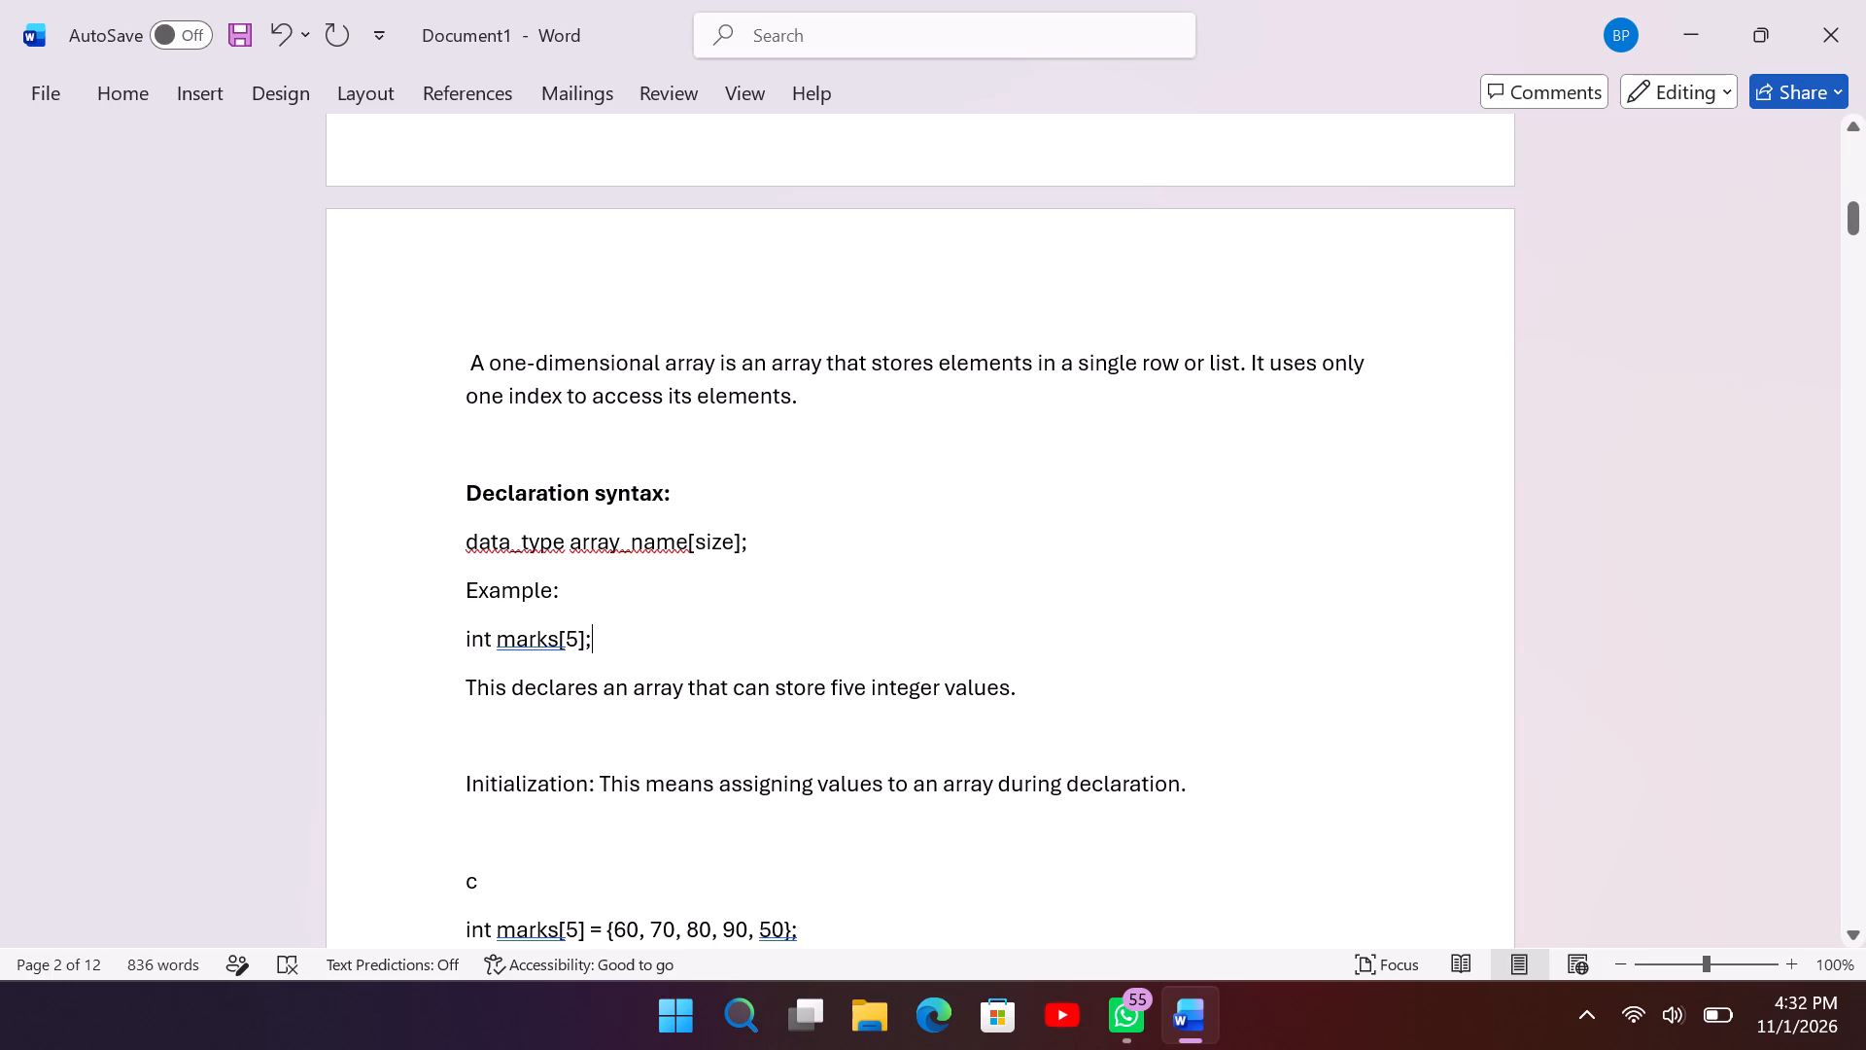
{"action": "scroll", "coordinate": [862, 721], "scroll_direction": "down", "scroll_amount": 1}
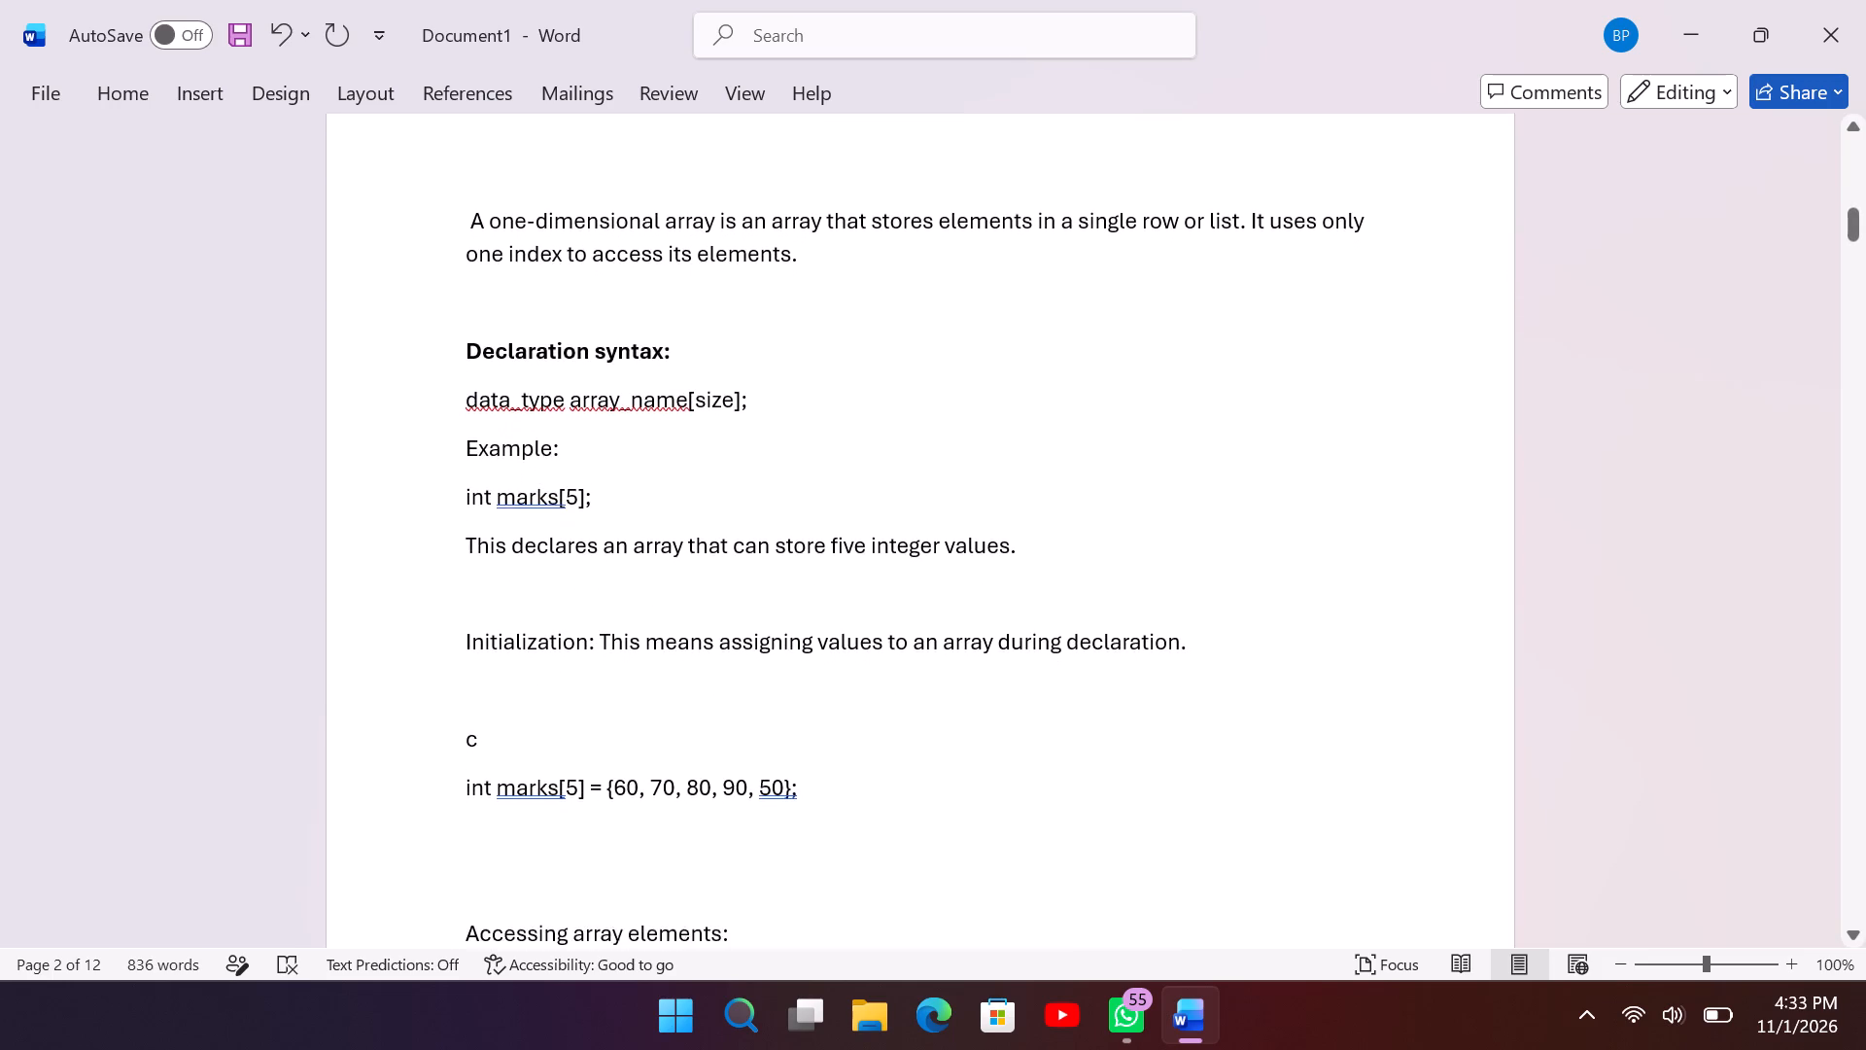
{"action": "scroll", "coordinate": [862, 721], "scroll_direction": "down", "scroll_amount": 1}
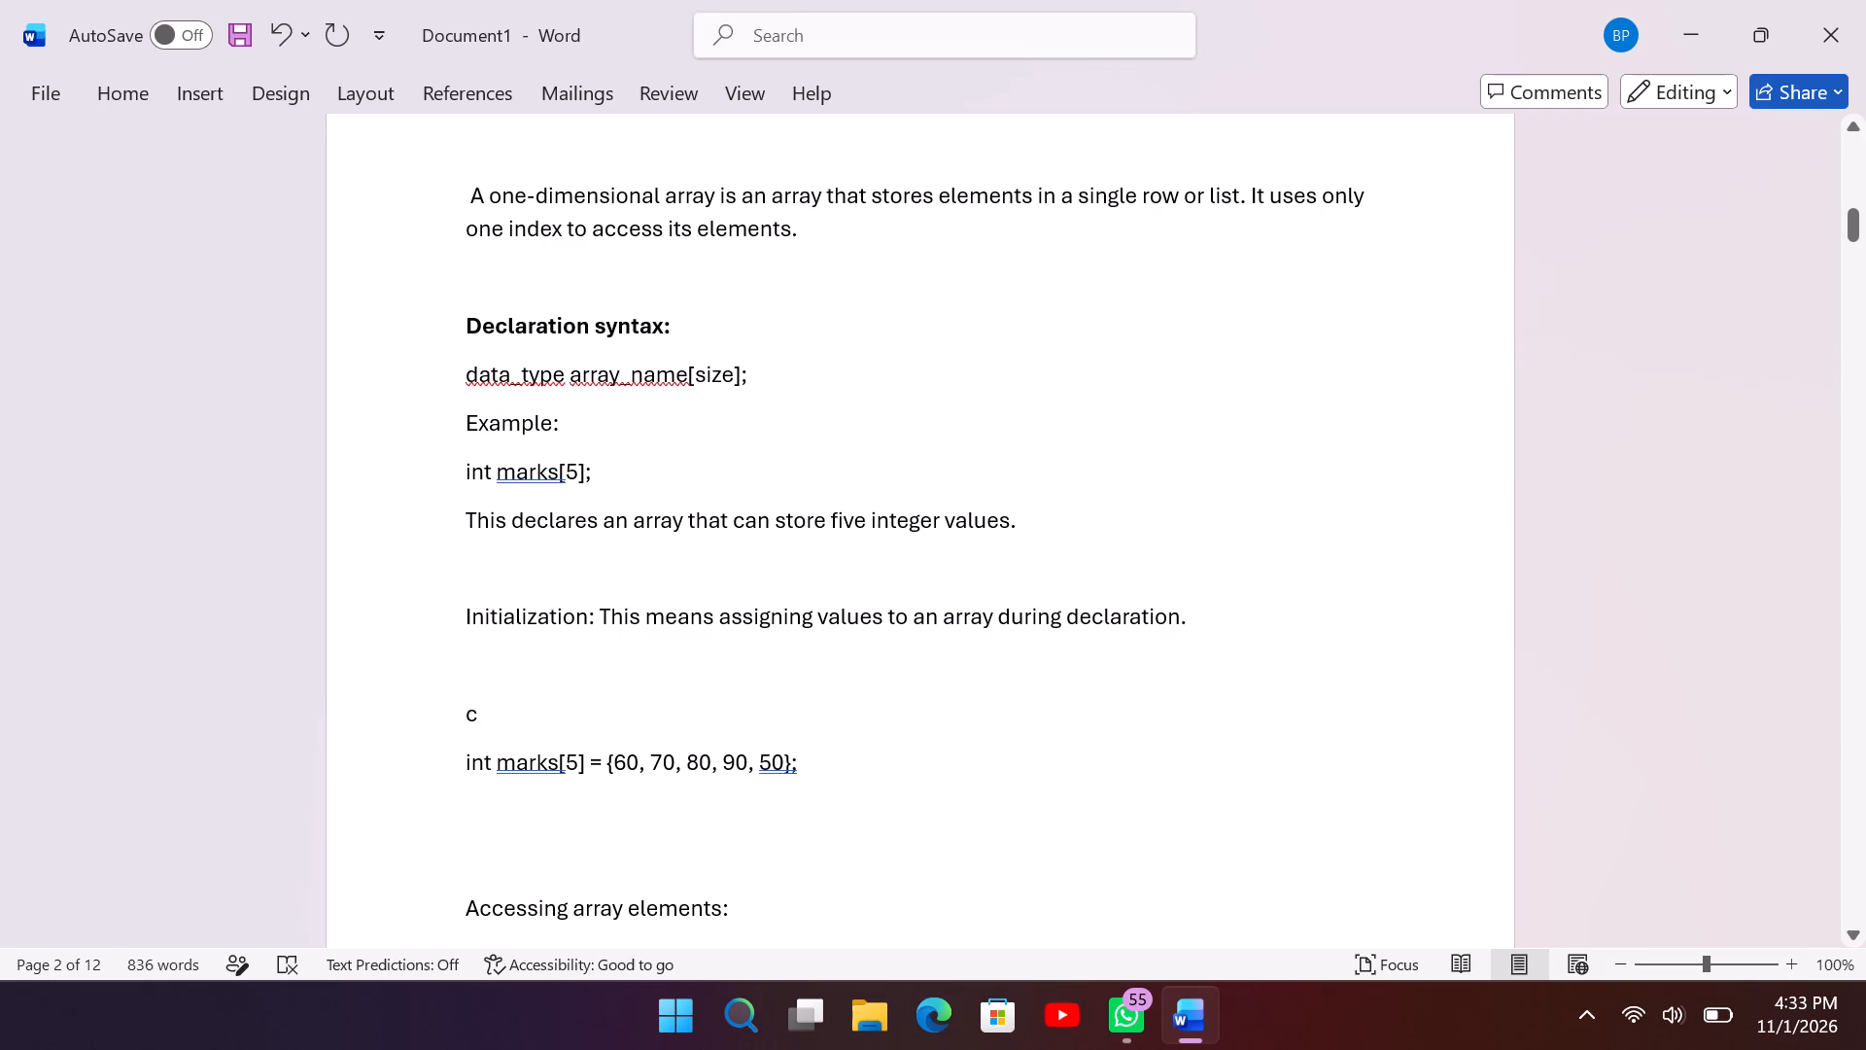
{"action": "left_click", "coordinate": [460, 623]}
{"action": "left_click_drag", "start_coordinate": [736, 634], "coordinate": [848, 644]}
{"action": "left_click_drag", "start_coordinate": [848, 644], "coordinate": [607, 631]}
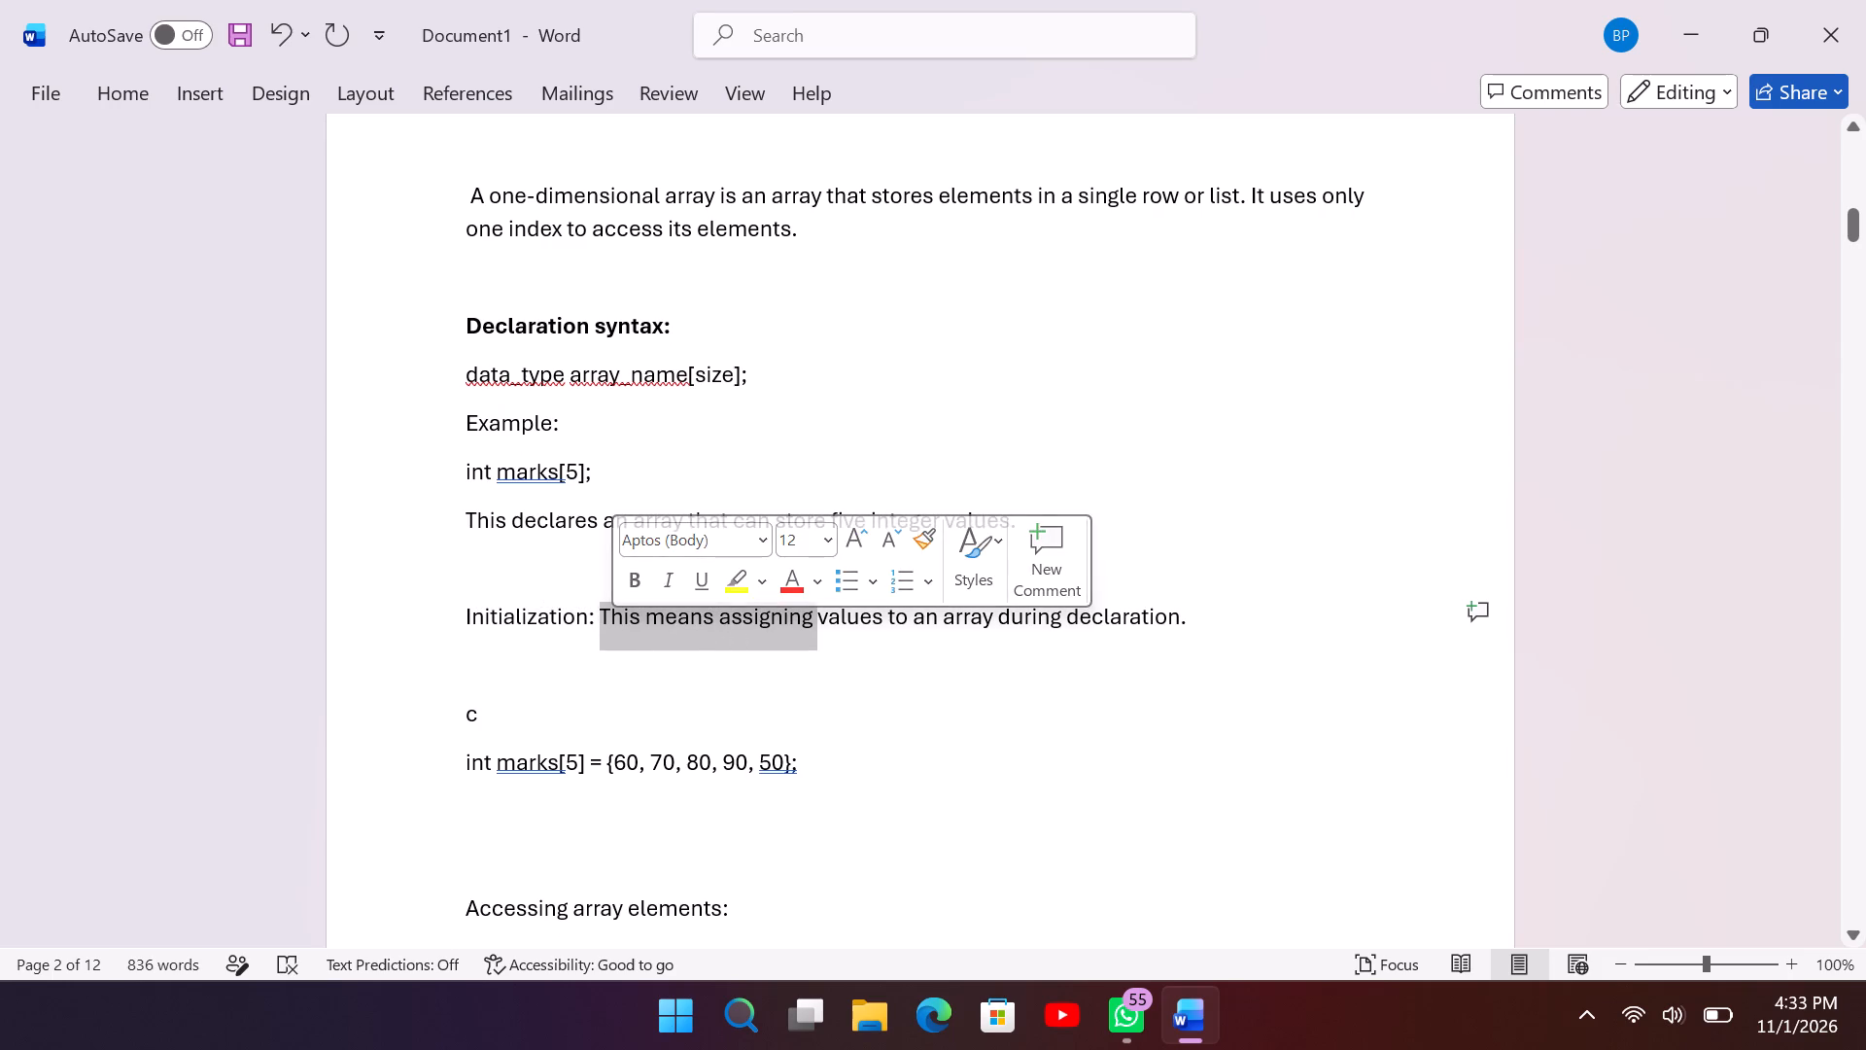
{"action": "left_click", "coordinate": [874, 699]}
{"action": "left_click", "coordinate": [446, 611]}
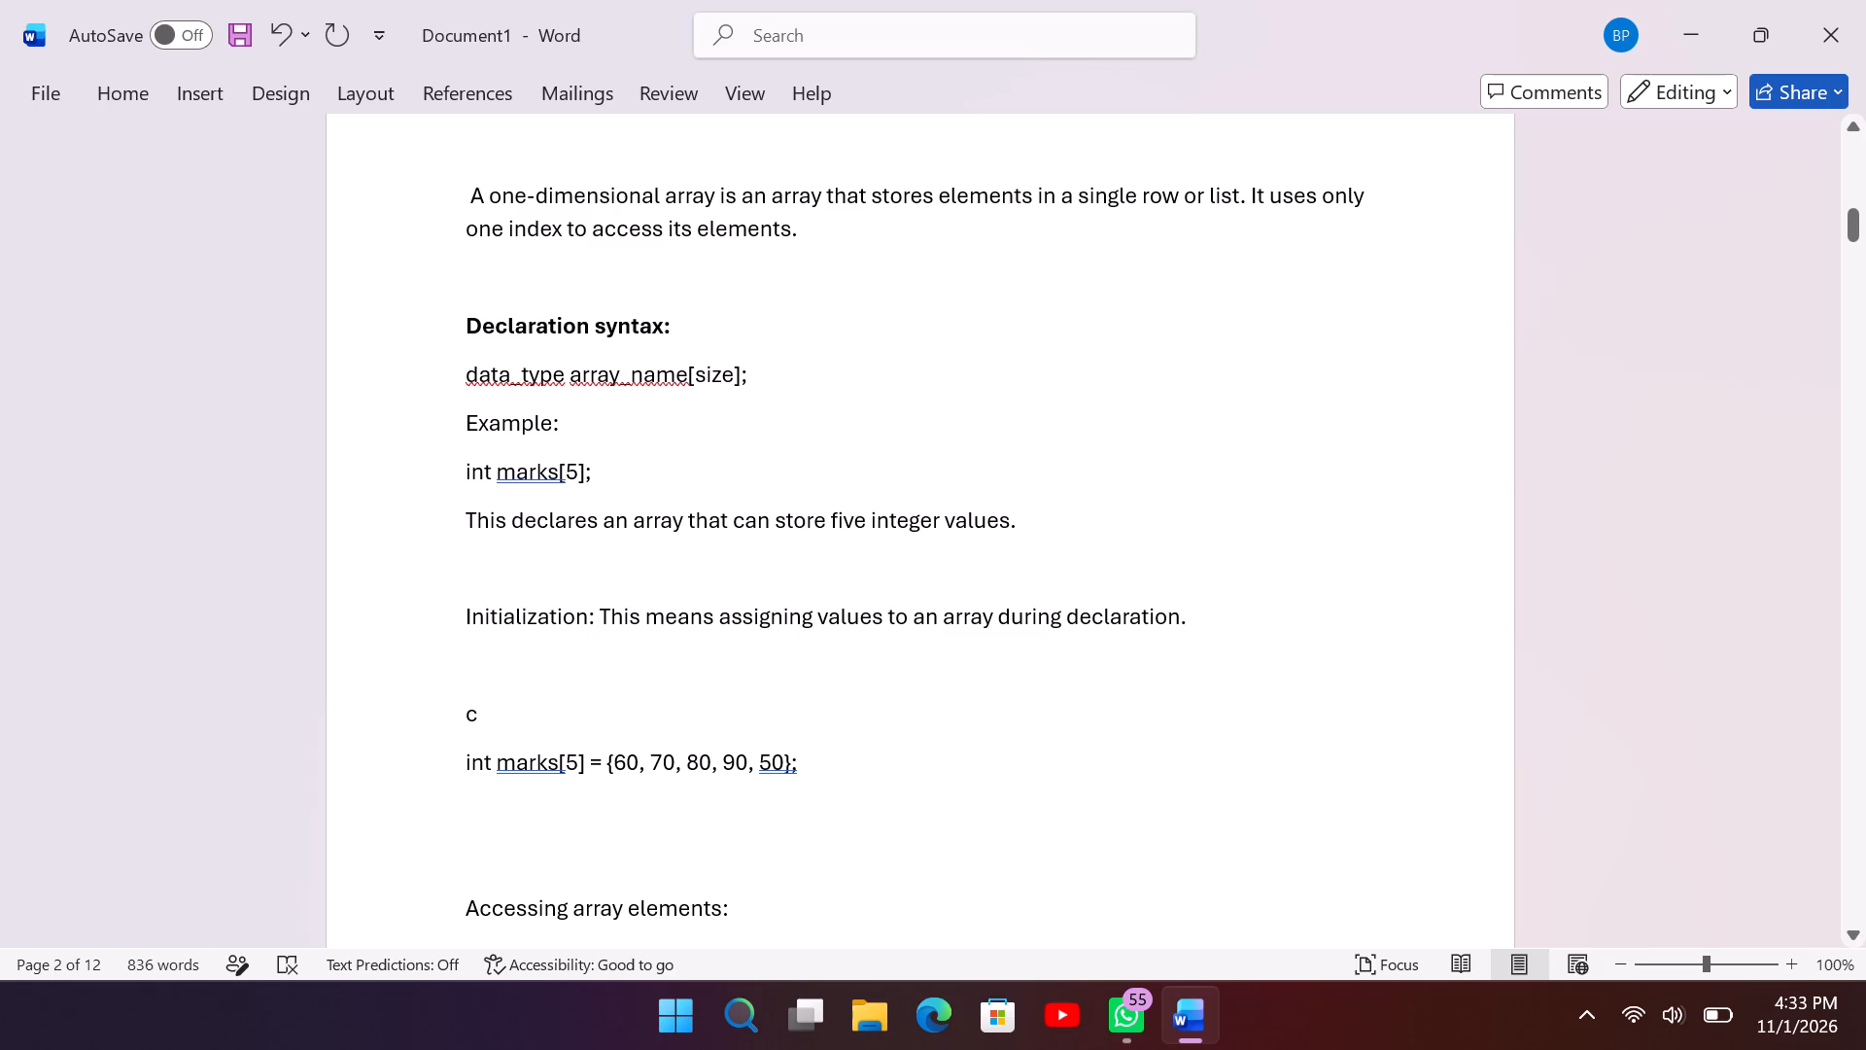
Remove the stray "c" and its line above "int marks[5] = {60, 70, 80, 90, 50};".
{"action": "left_click", "coordinate": [570, 683]}
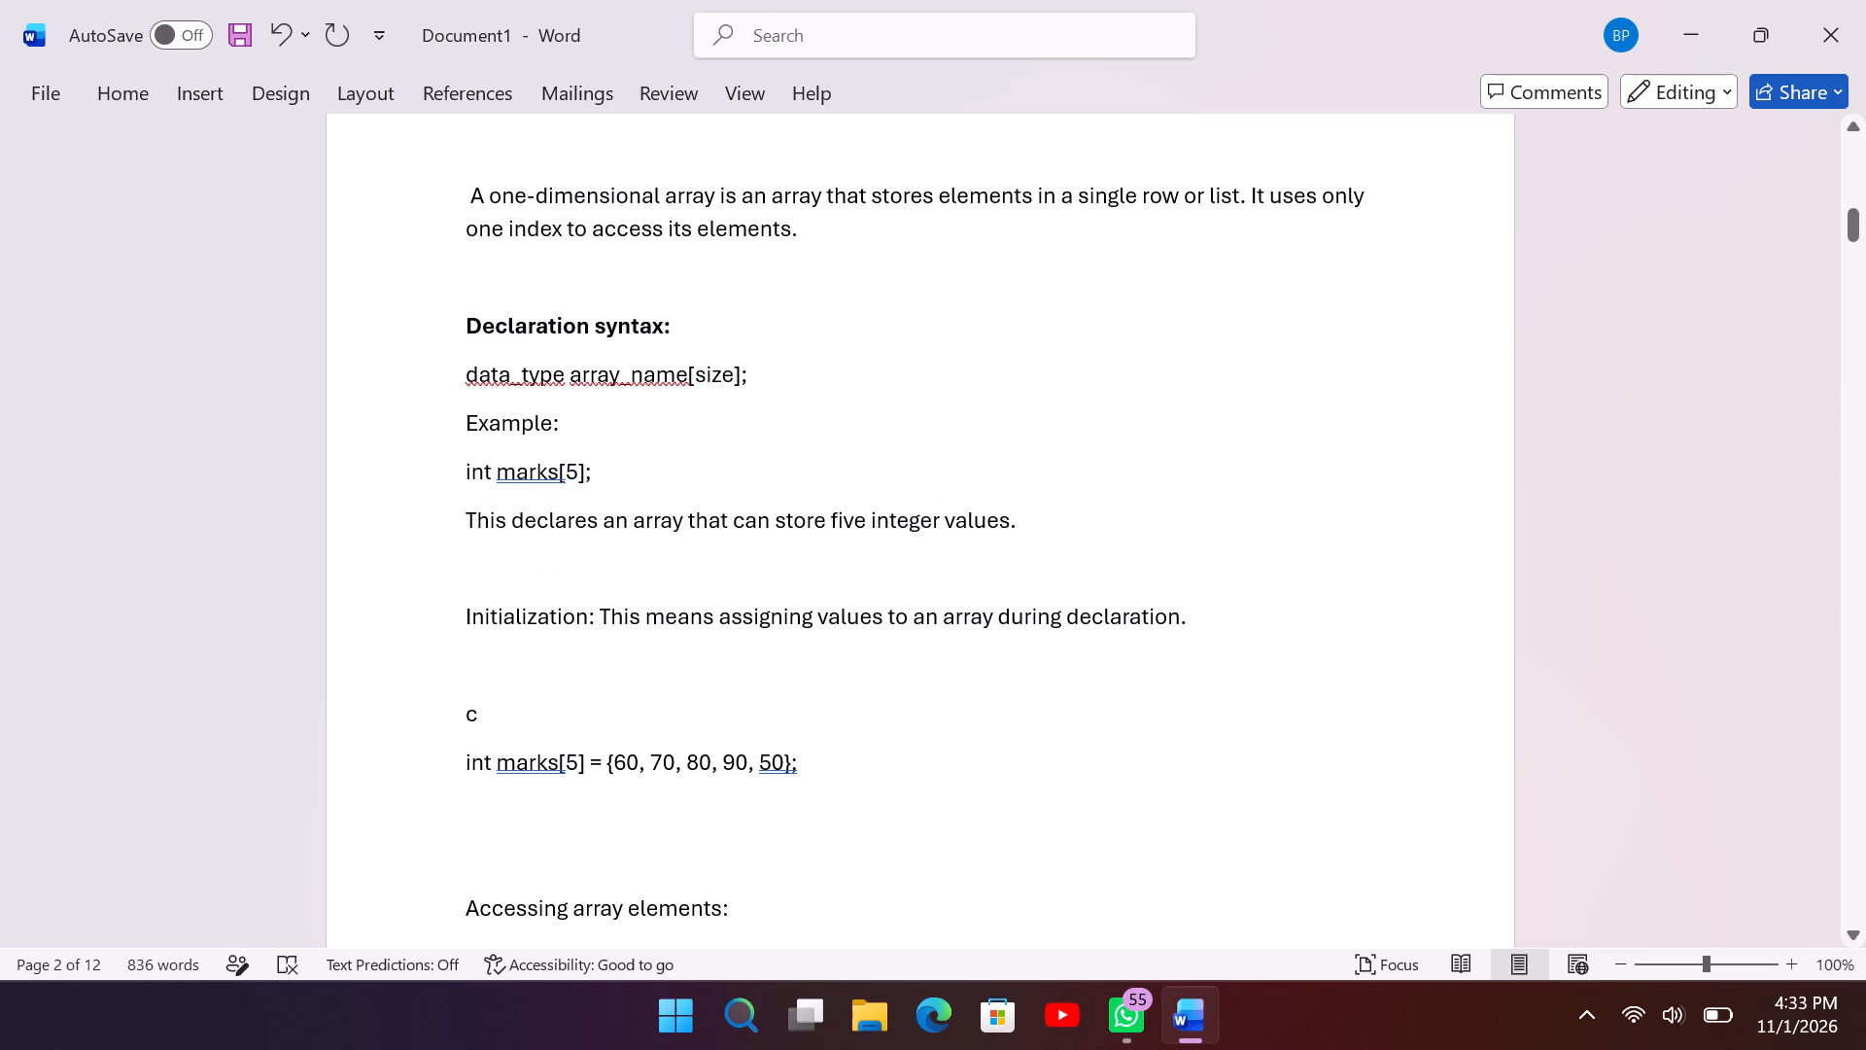
{"action": "left_click", "coordinate": [533, 726]}
{"action": "key", "text": "BackSpace"}
{"action": "key", "text": "BackSpace"}
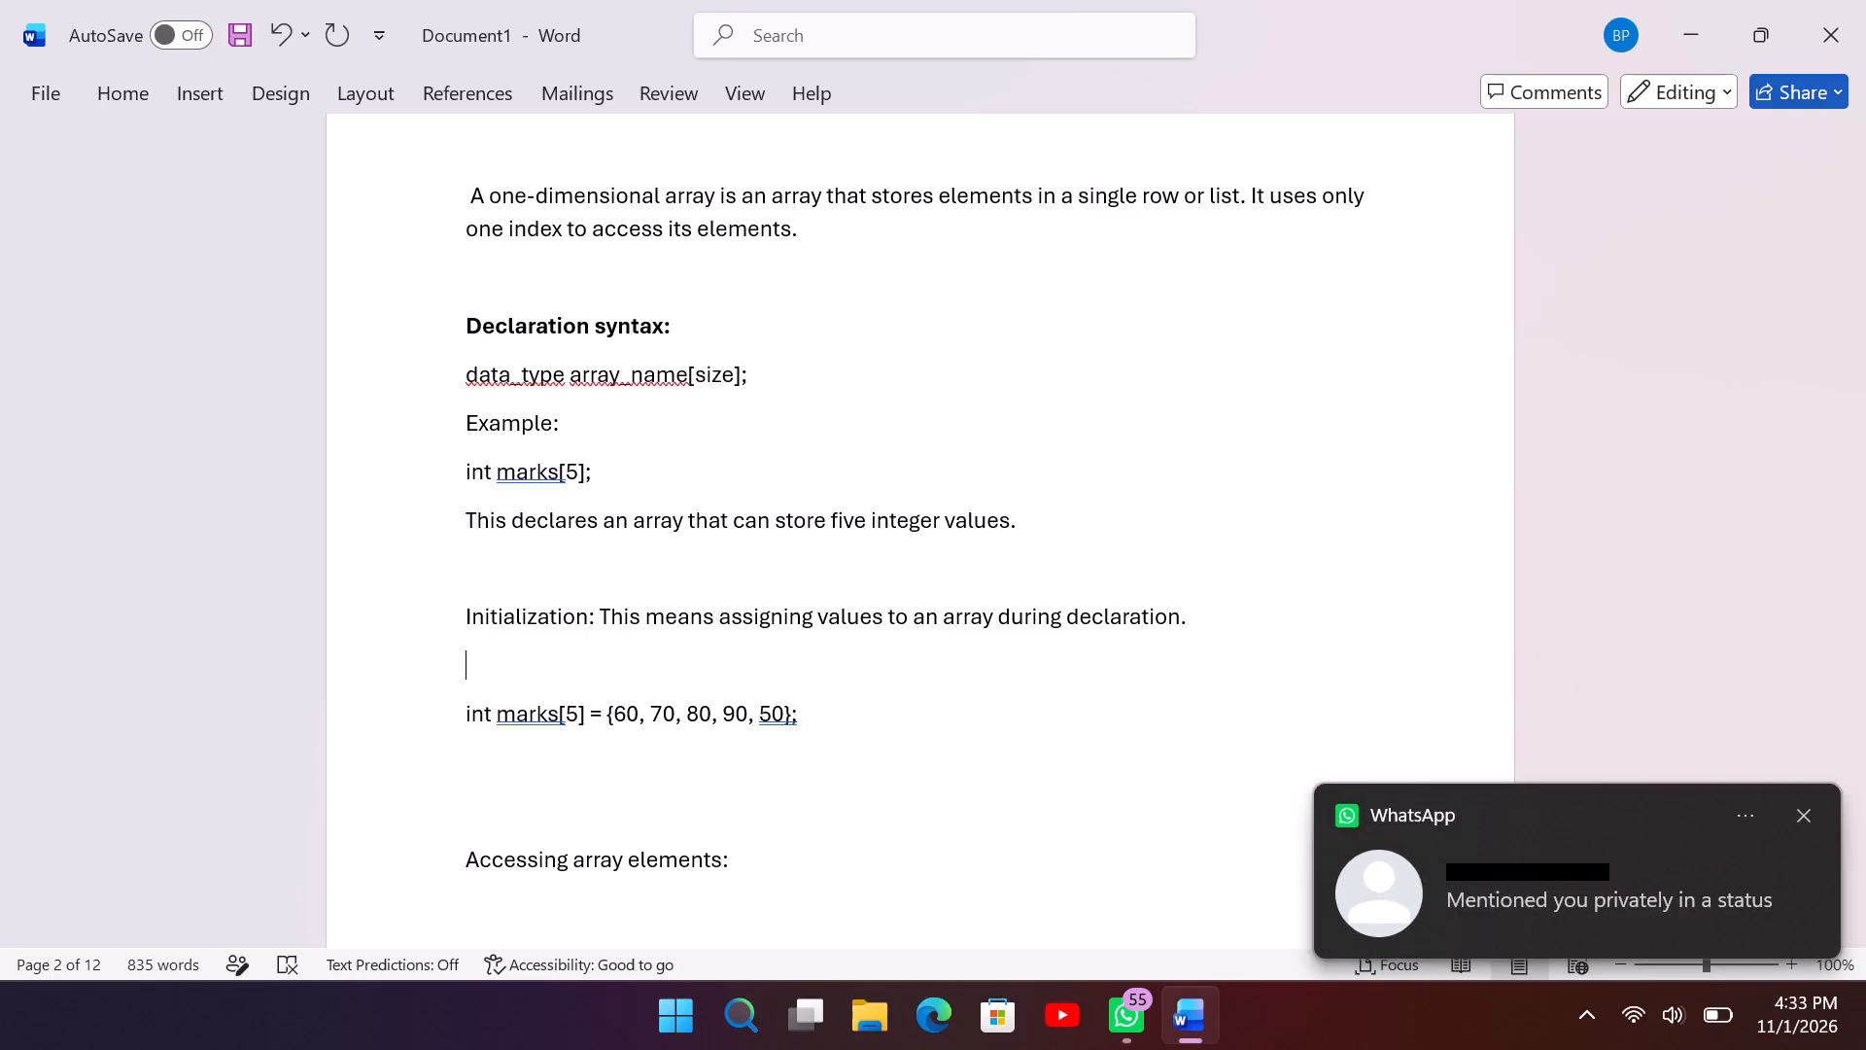
Dismiss the WhatsApp notification.
{"action": "left_click", "coordinate": [1820, 812]}
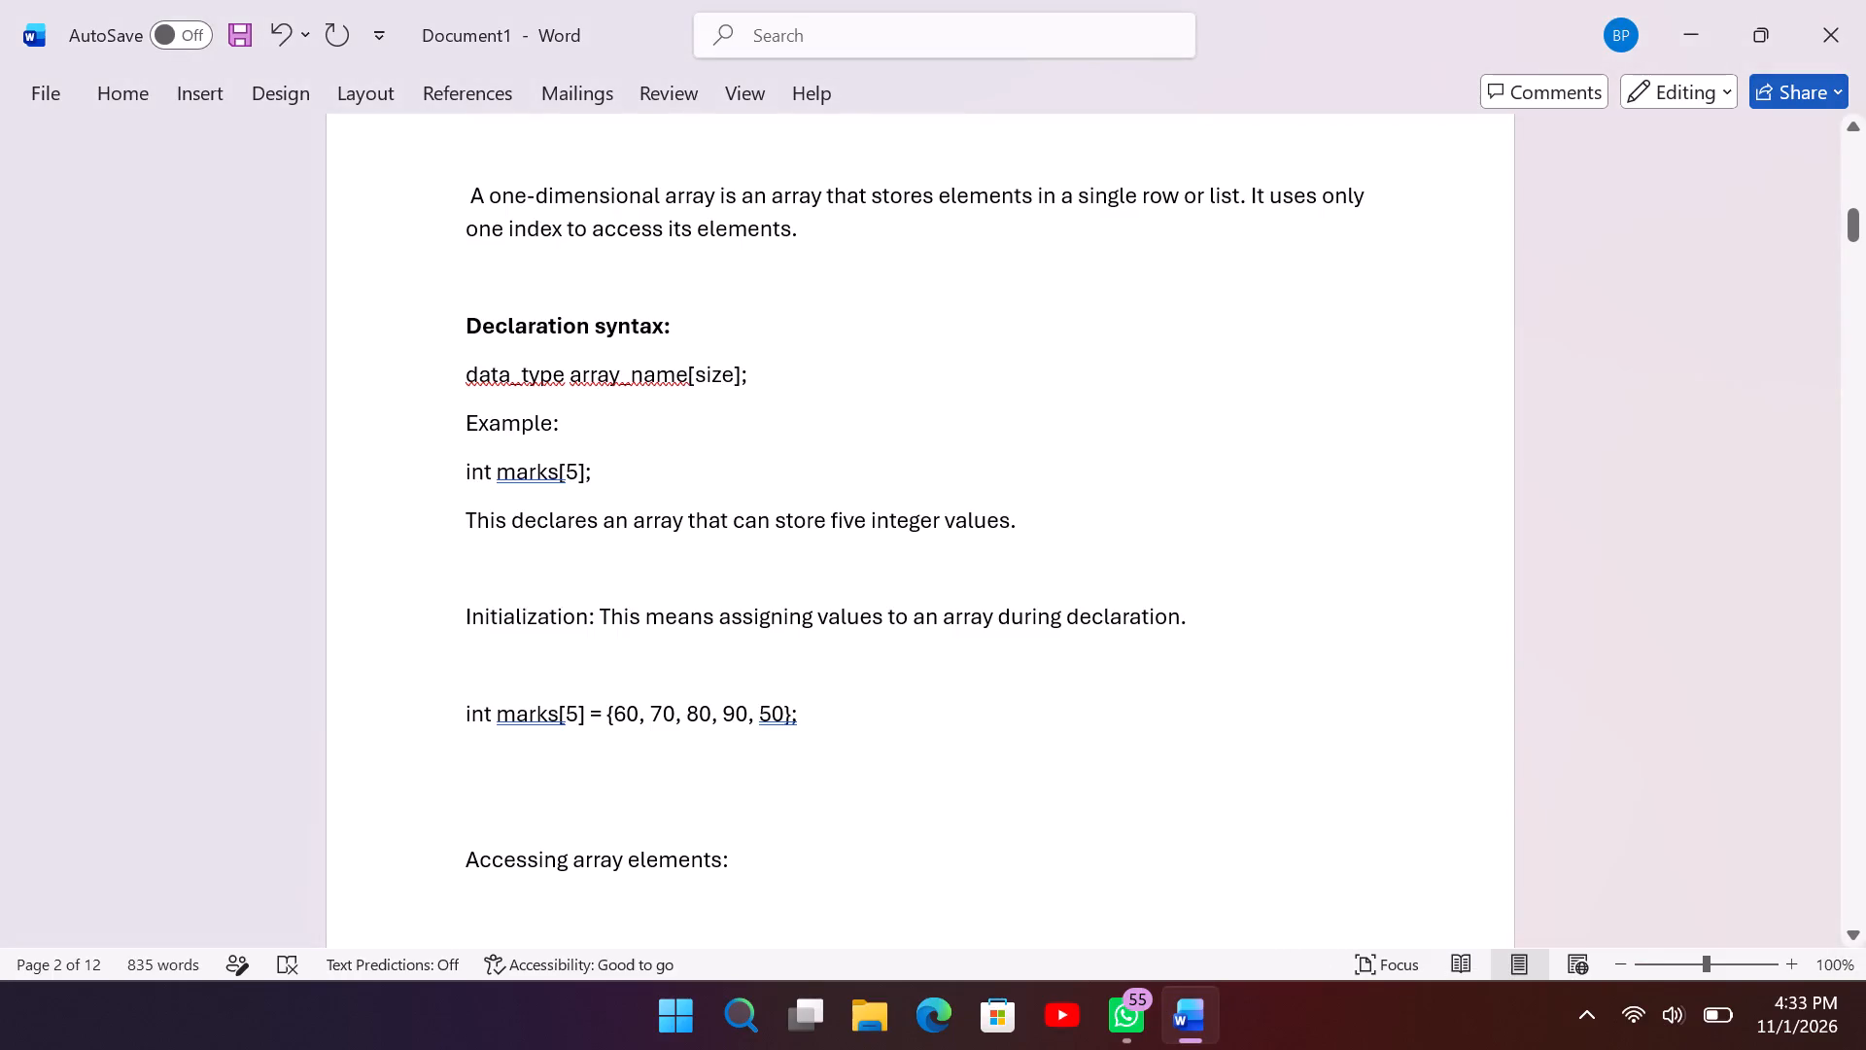
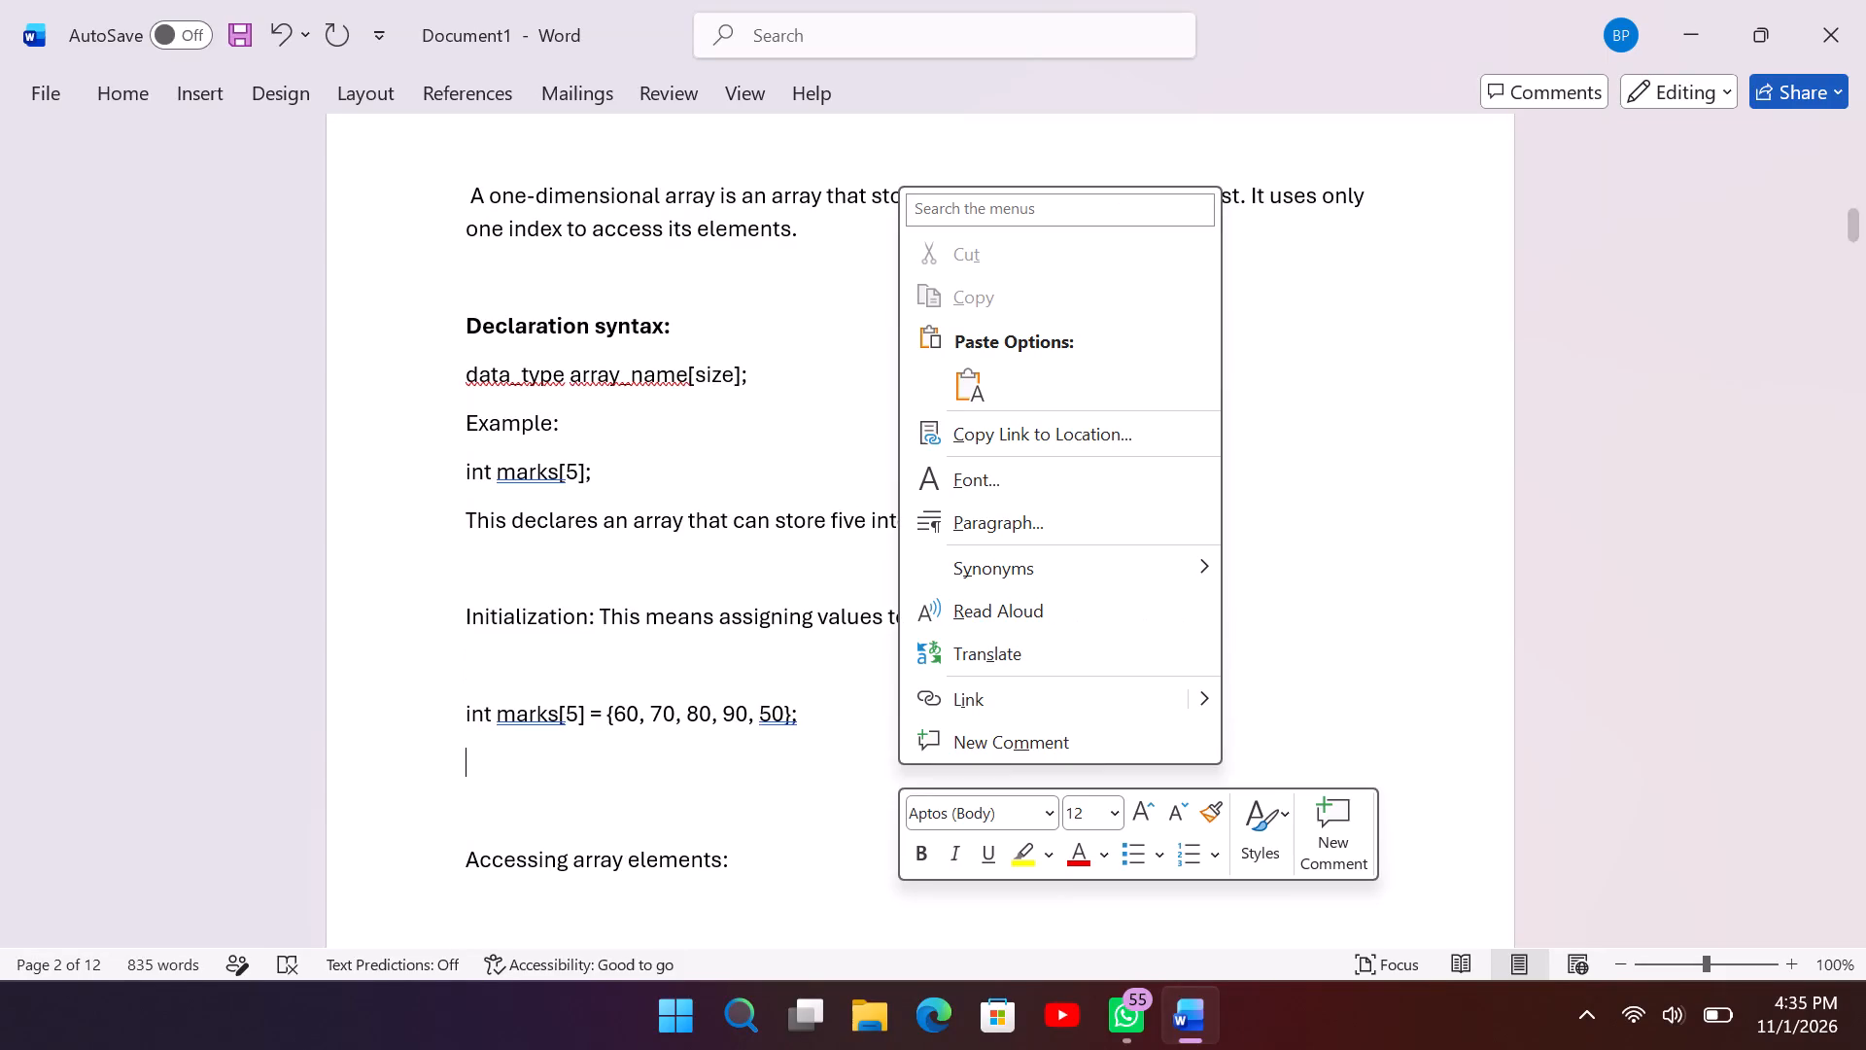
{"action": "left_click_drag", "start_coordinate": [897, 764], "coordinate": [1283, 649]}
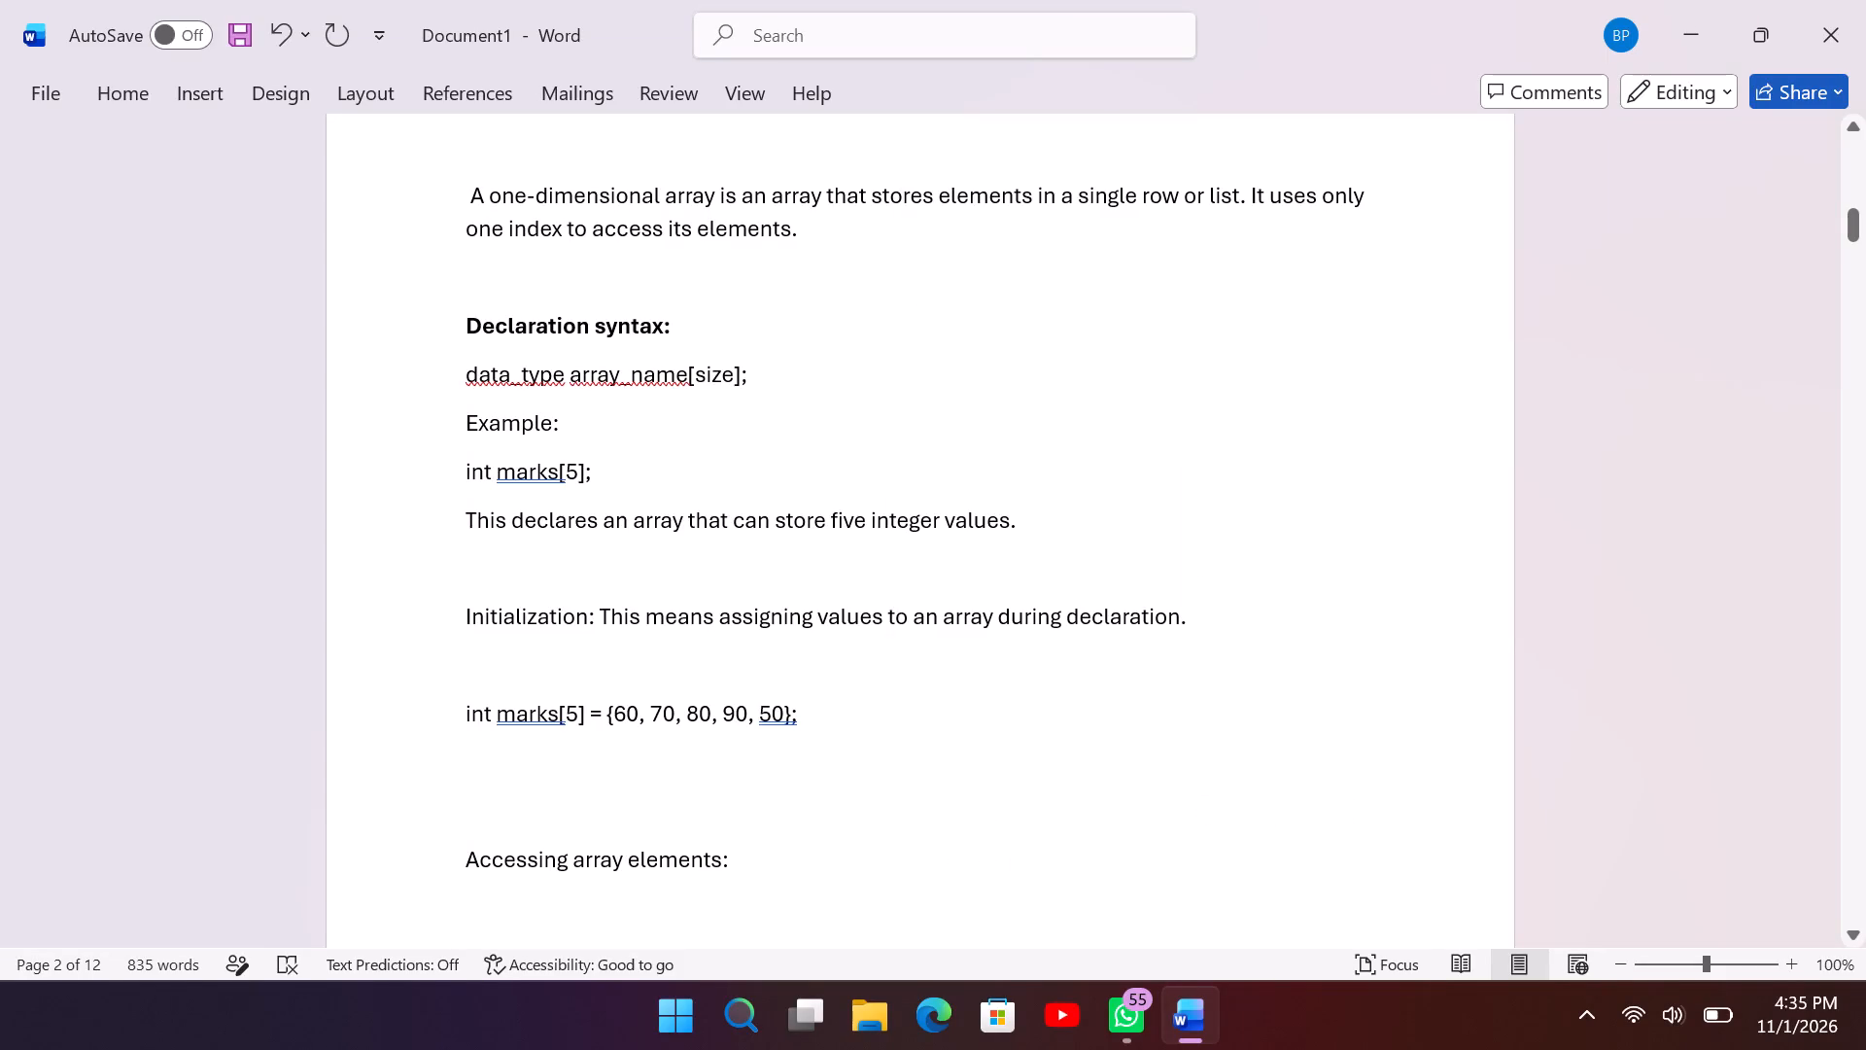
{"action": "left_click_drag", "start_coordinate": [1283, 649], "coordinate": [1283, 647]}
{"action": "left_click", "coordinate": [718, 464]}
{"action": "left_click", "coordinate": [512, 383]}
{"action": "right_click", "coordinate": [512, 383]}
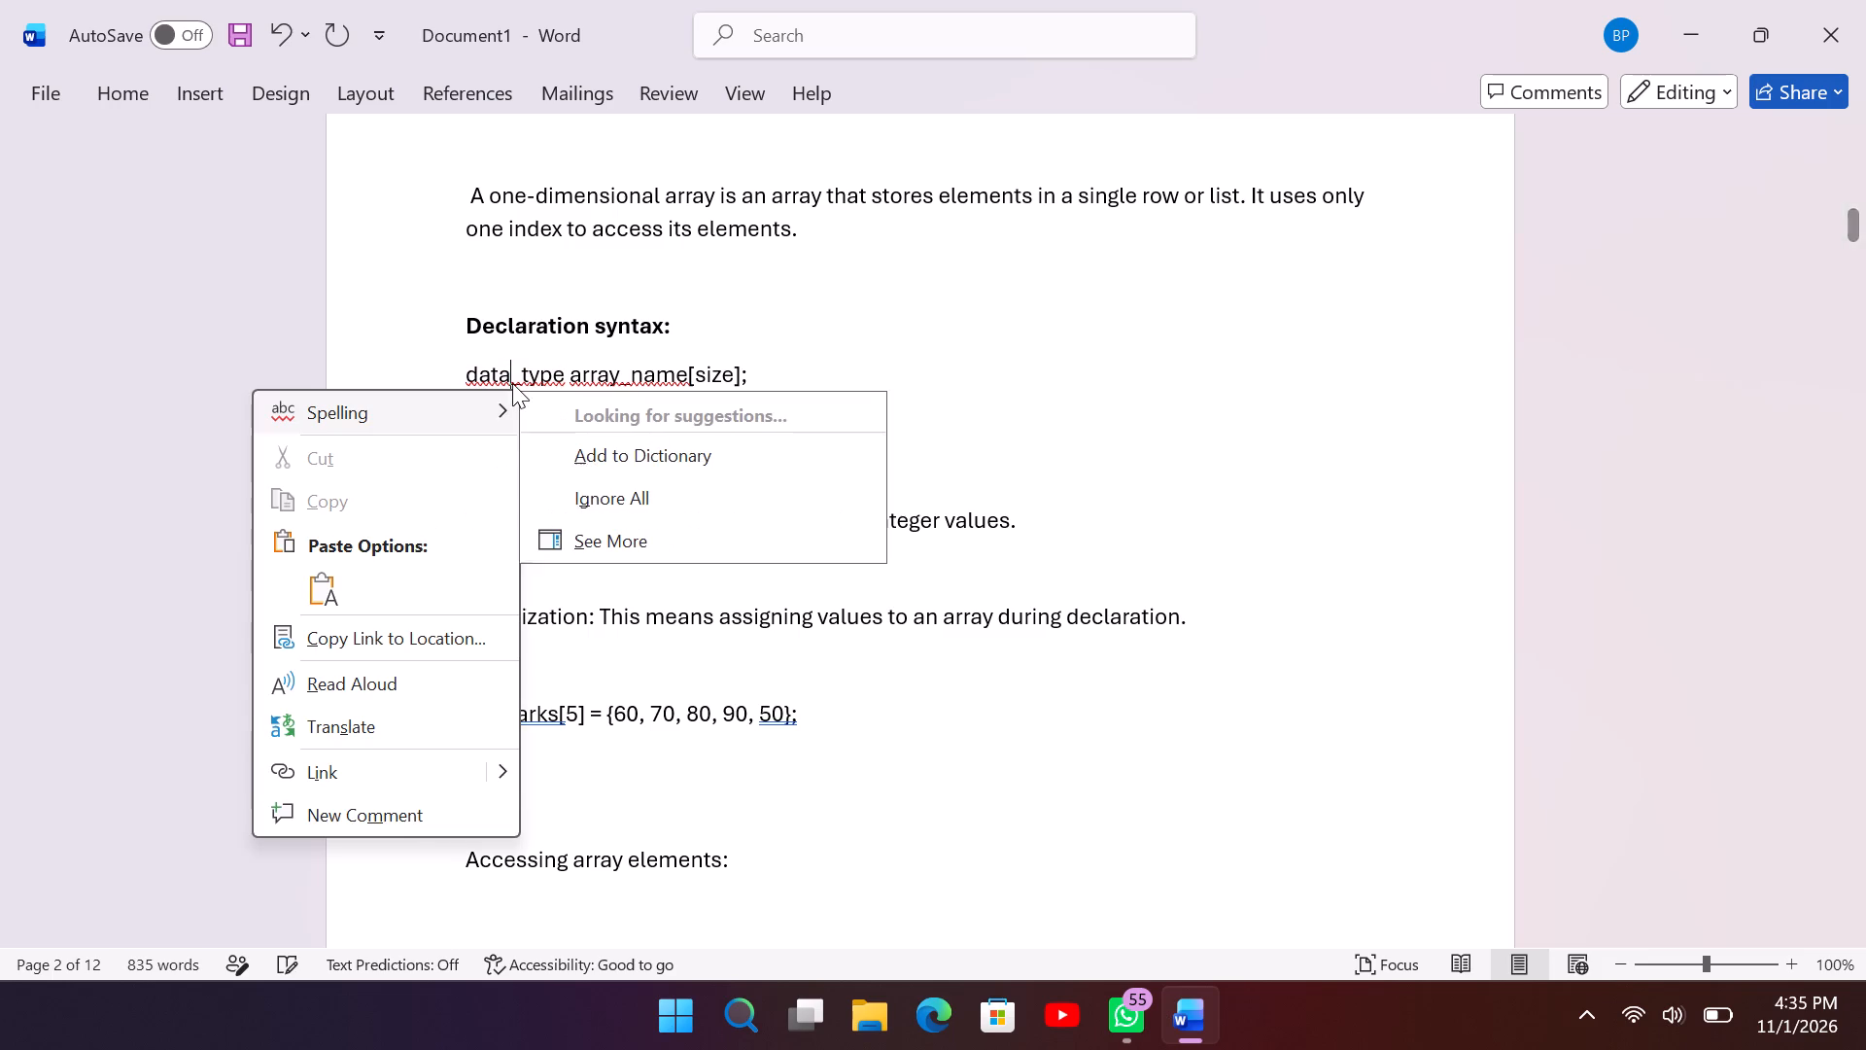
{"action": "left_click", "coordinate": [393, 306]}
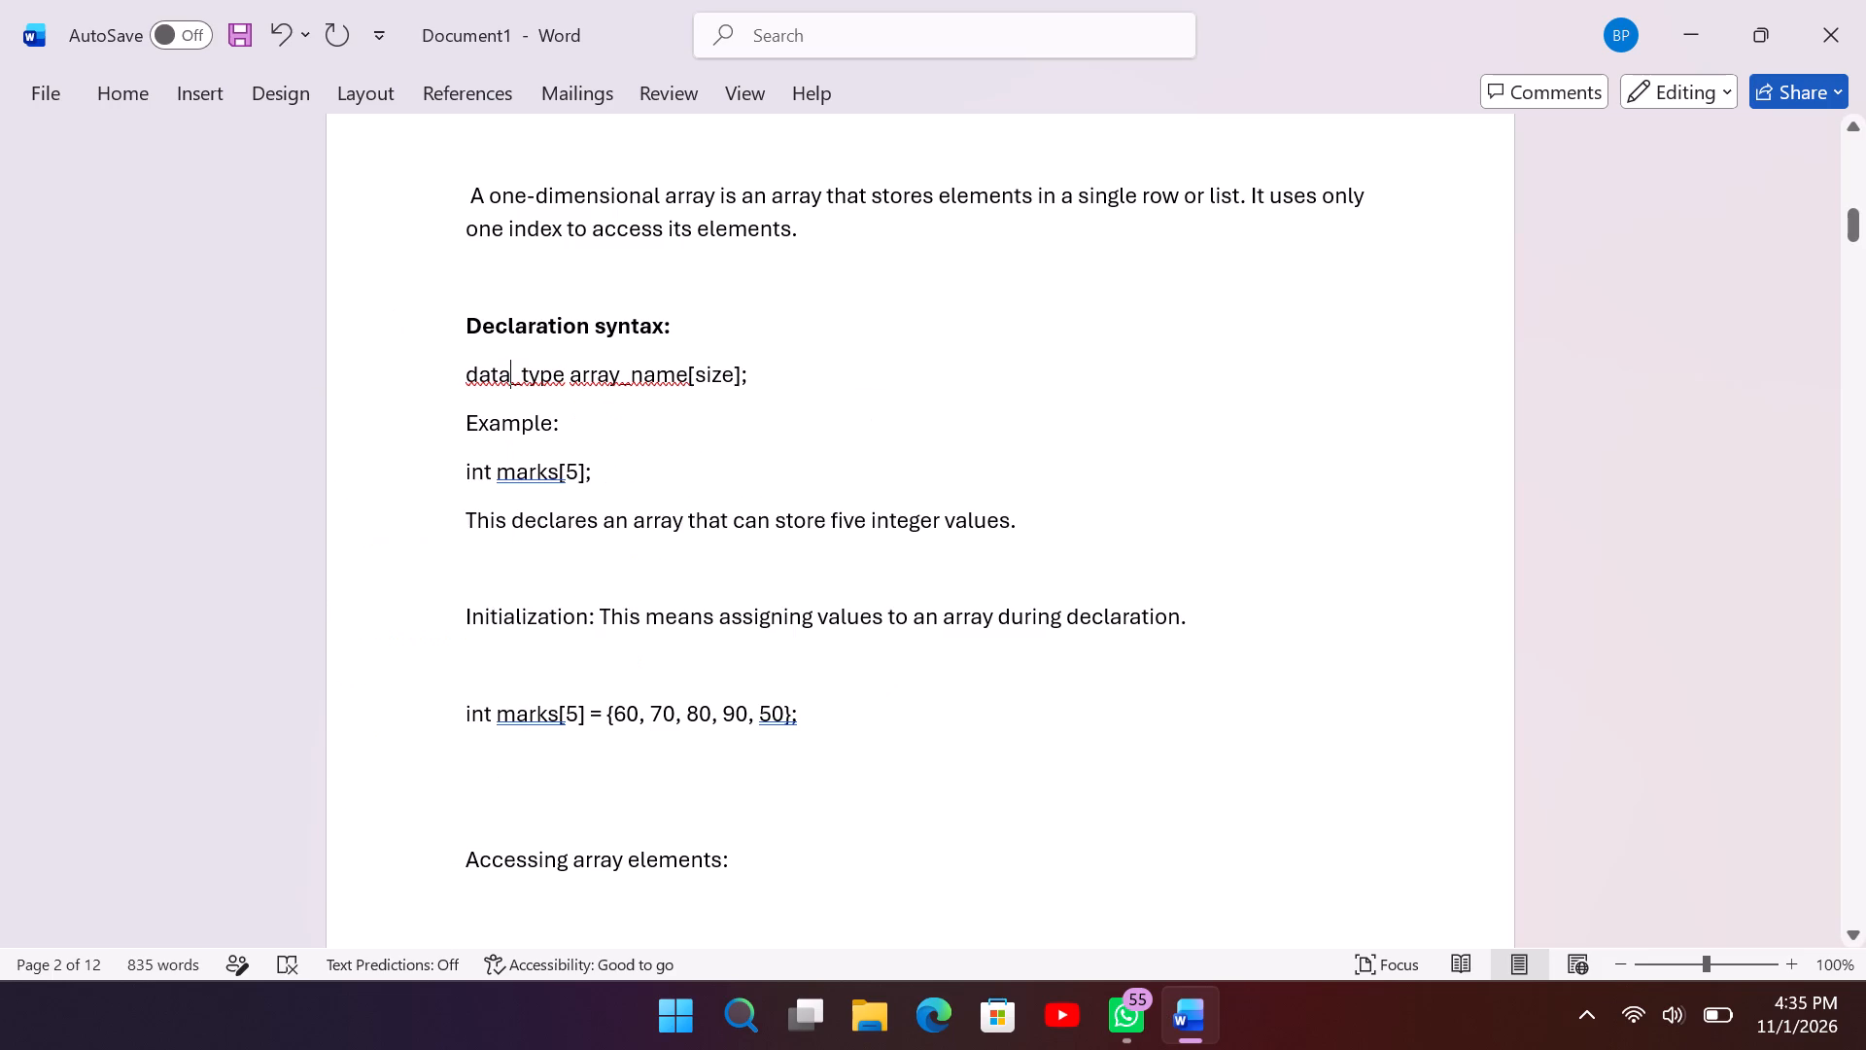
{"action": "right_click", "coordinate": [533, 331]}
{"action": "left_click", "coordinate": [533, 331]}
Insert a space before the underscore in "data_type" and after the underscore in "array_name" on the declaration syntax line.
{"action": "left_click", "coordinate": [515, 376]}
{"action": "key", "text": "space"}
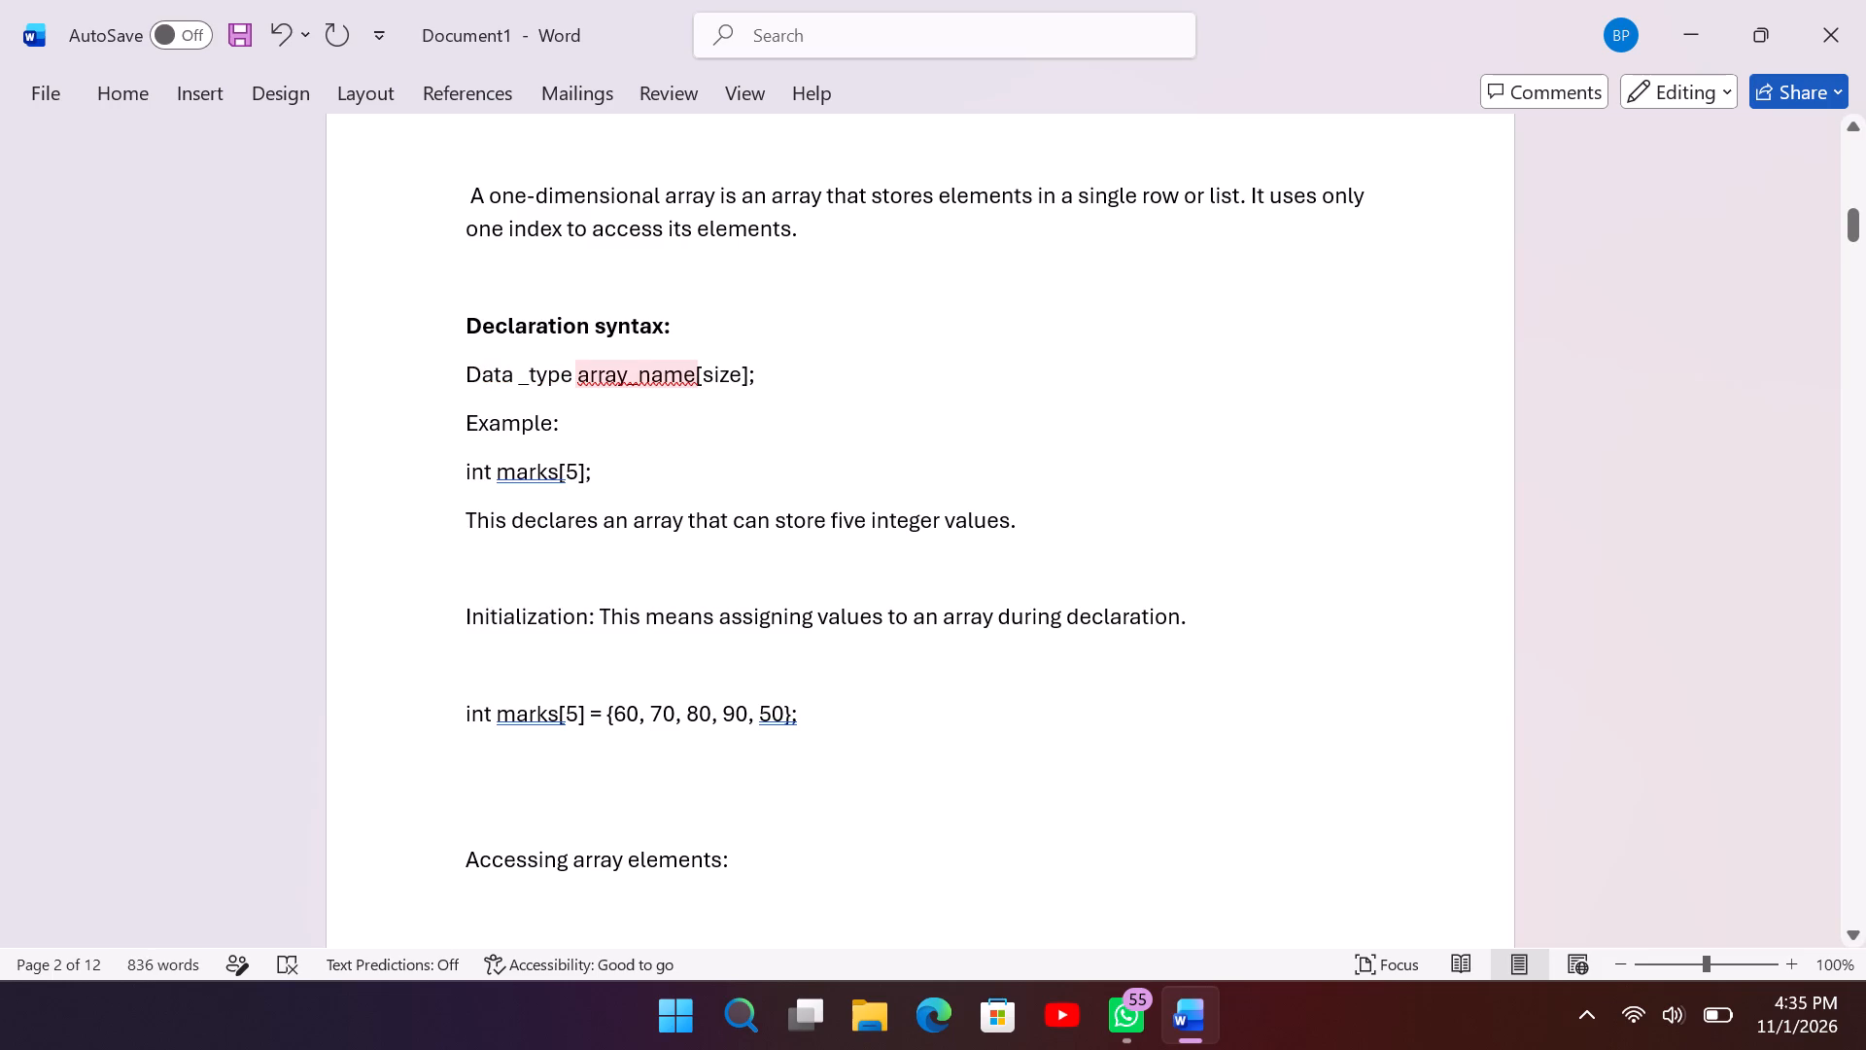
{"action": "key", "text": "space"}
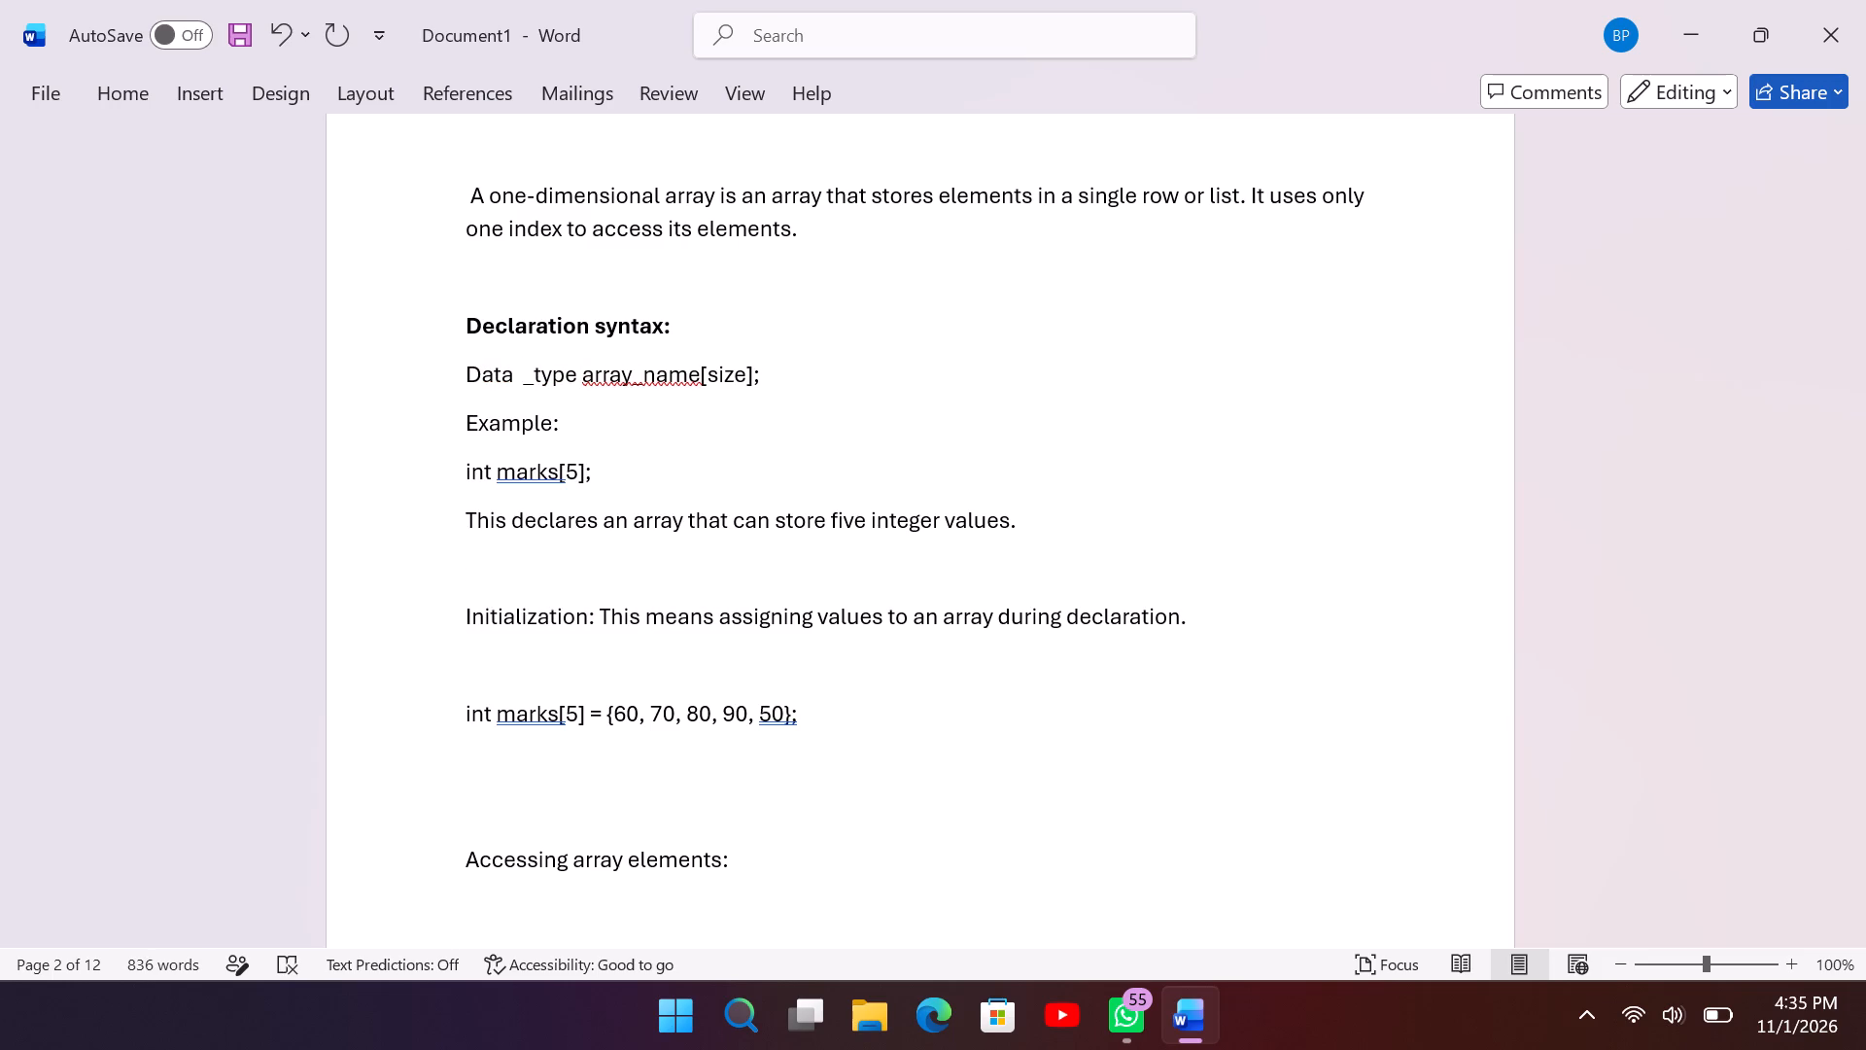
{"action": "key", "text": "BackSpace"}
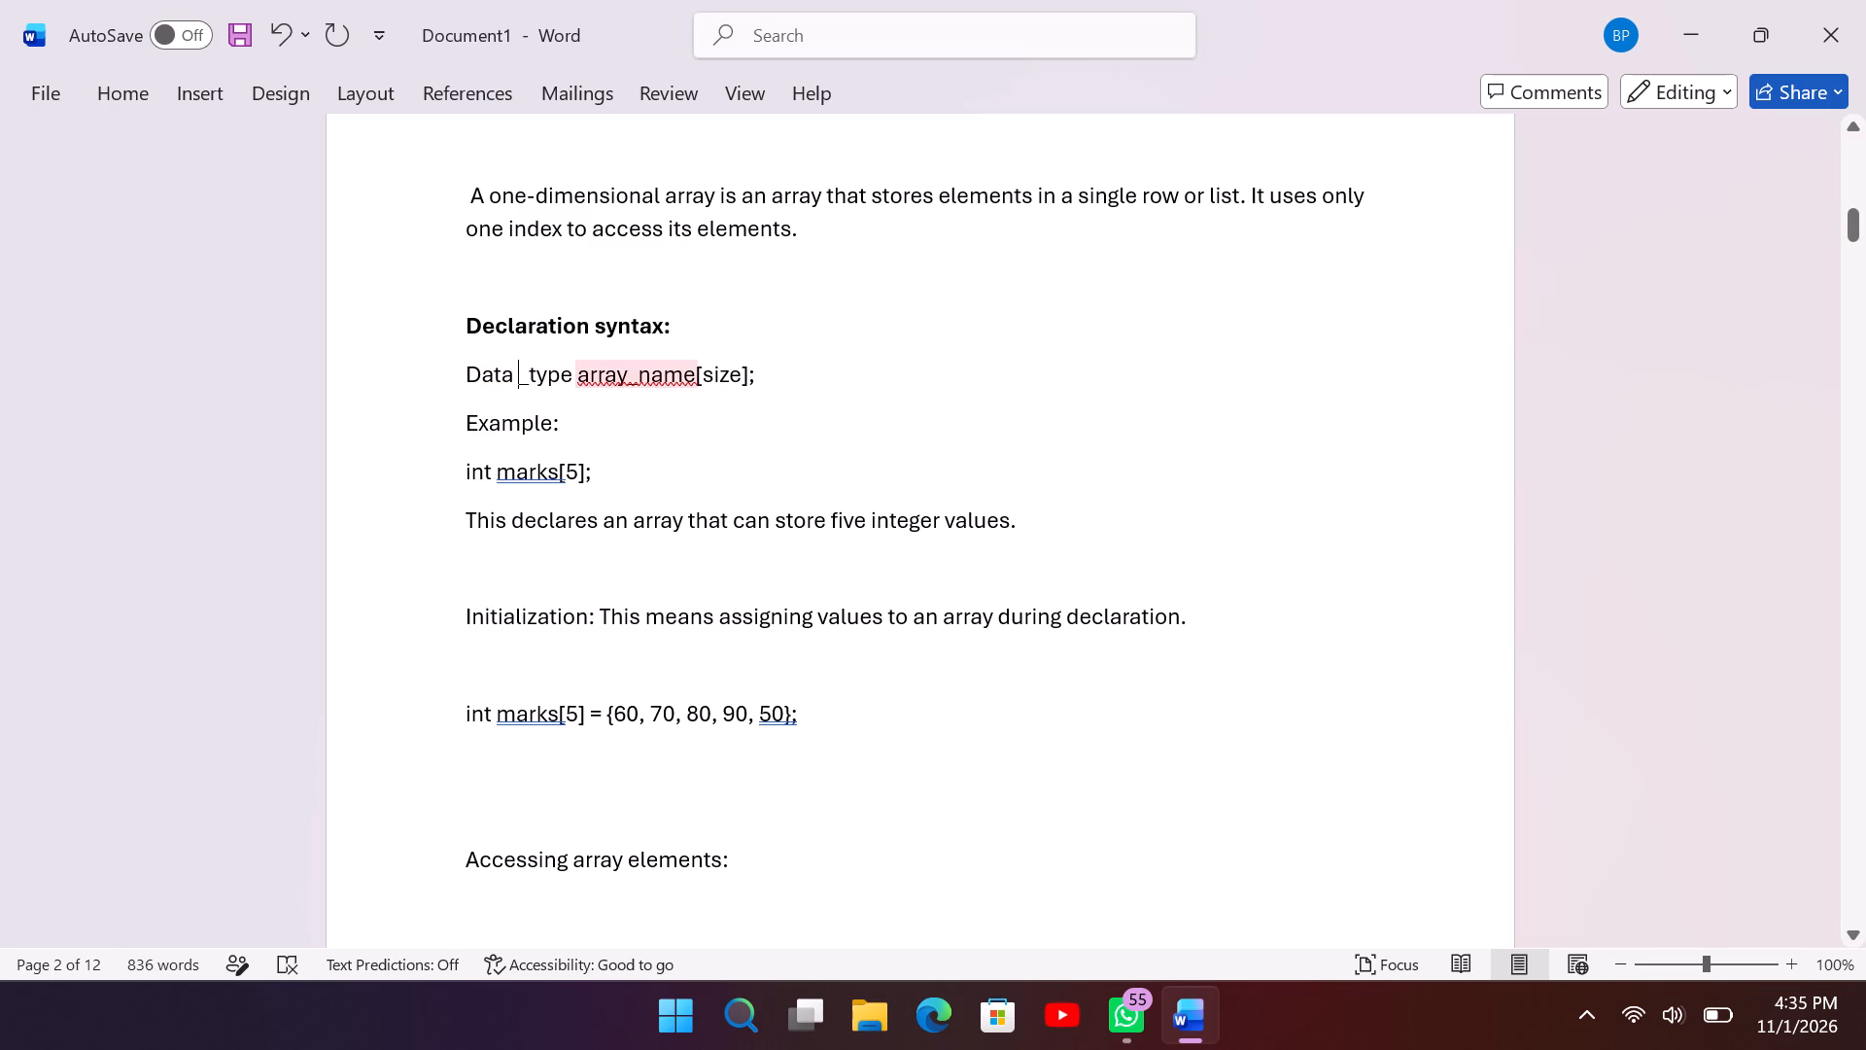
{"action": "left_click", "coordinate": [637, 377]}
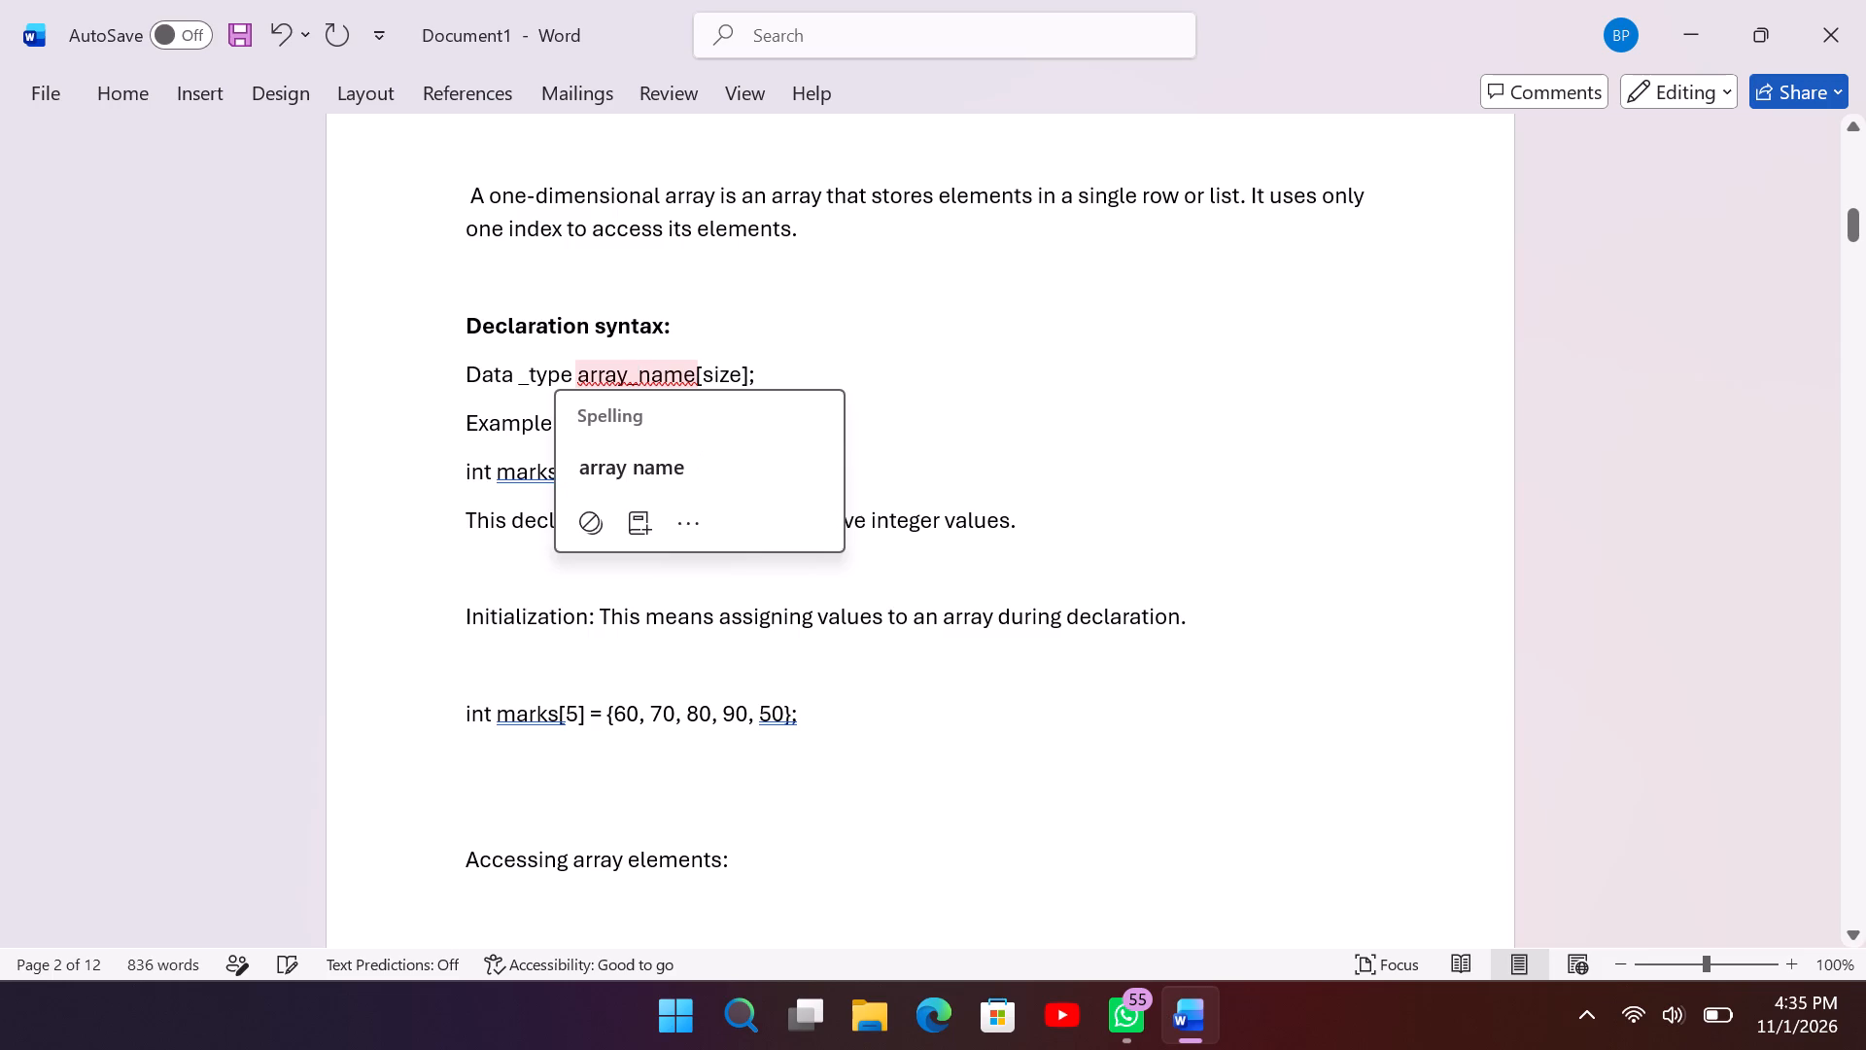
{"action": "key", "text": "space"}
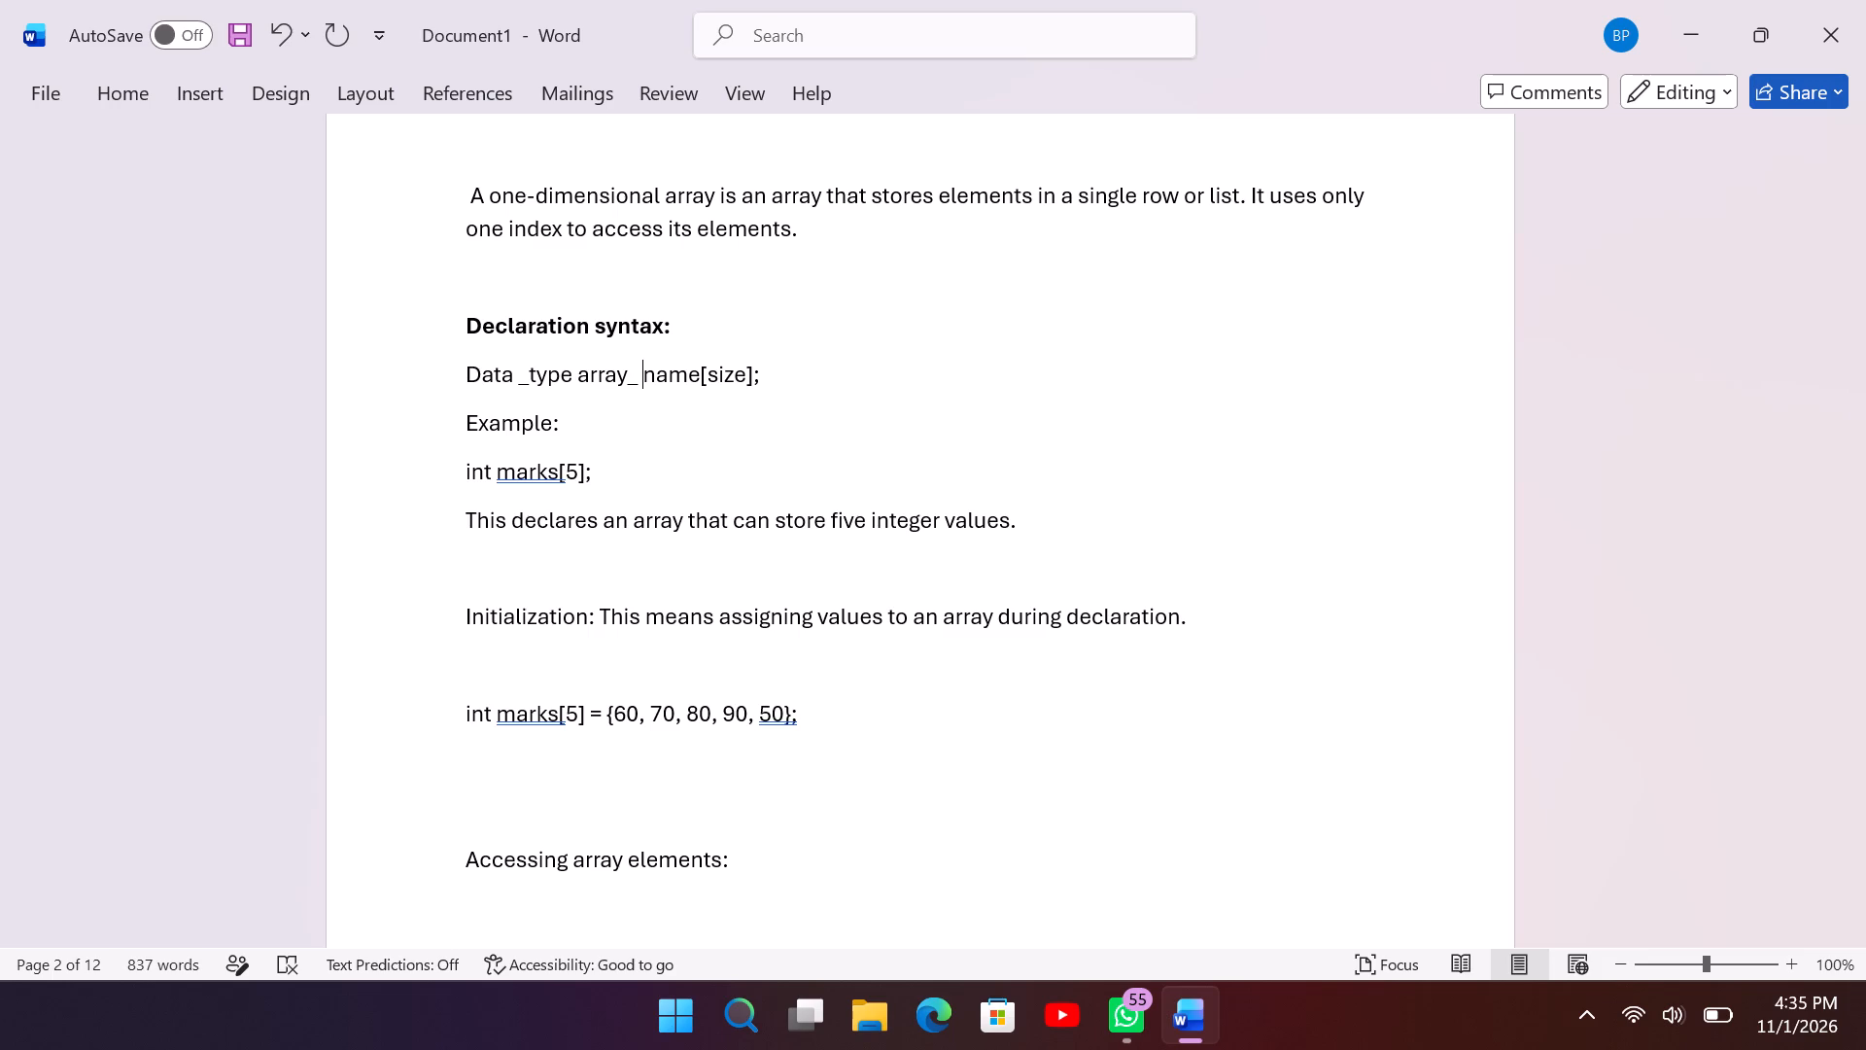
Delete the stray "c" on the line above the printf statement under "Accessing array elements:".
{"action": "scroll", "coordinate": [641, 529], "scroll_direction": "down", "scroll_amount": 1}
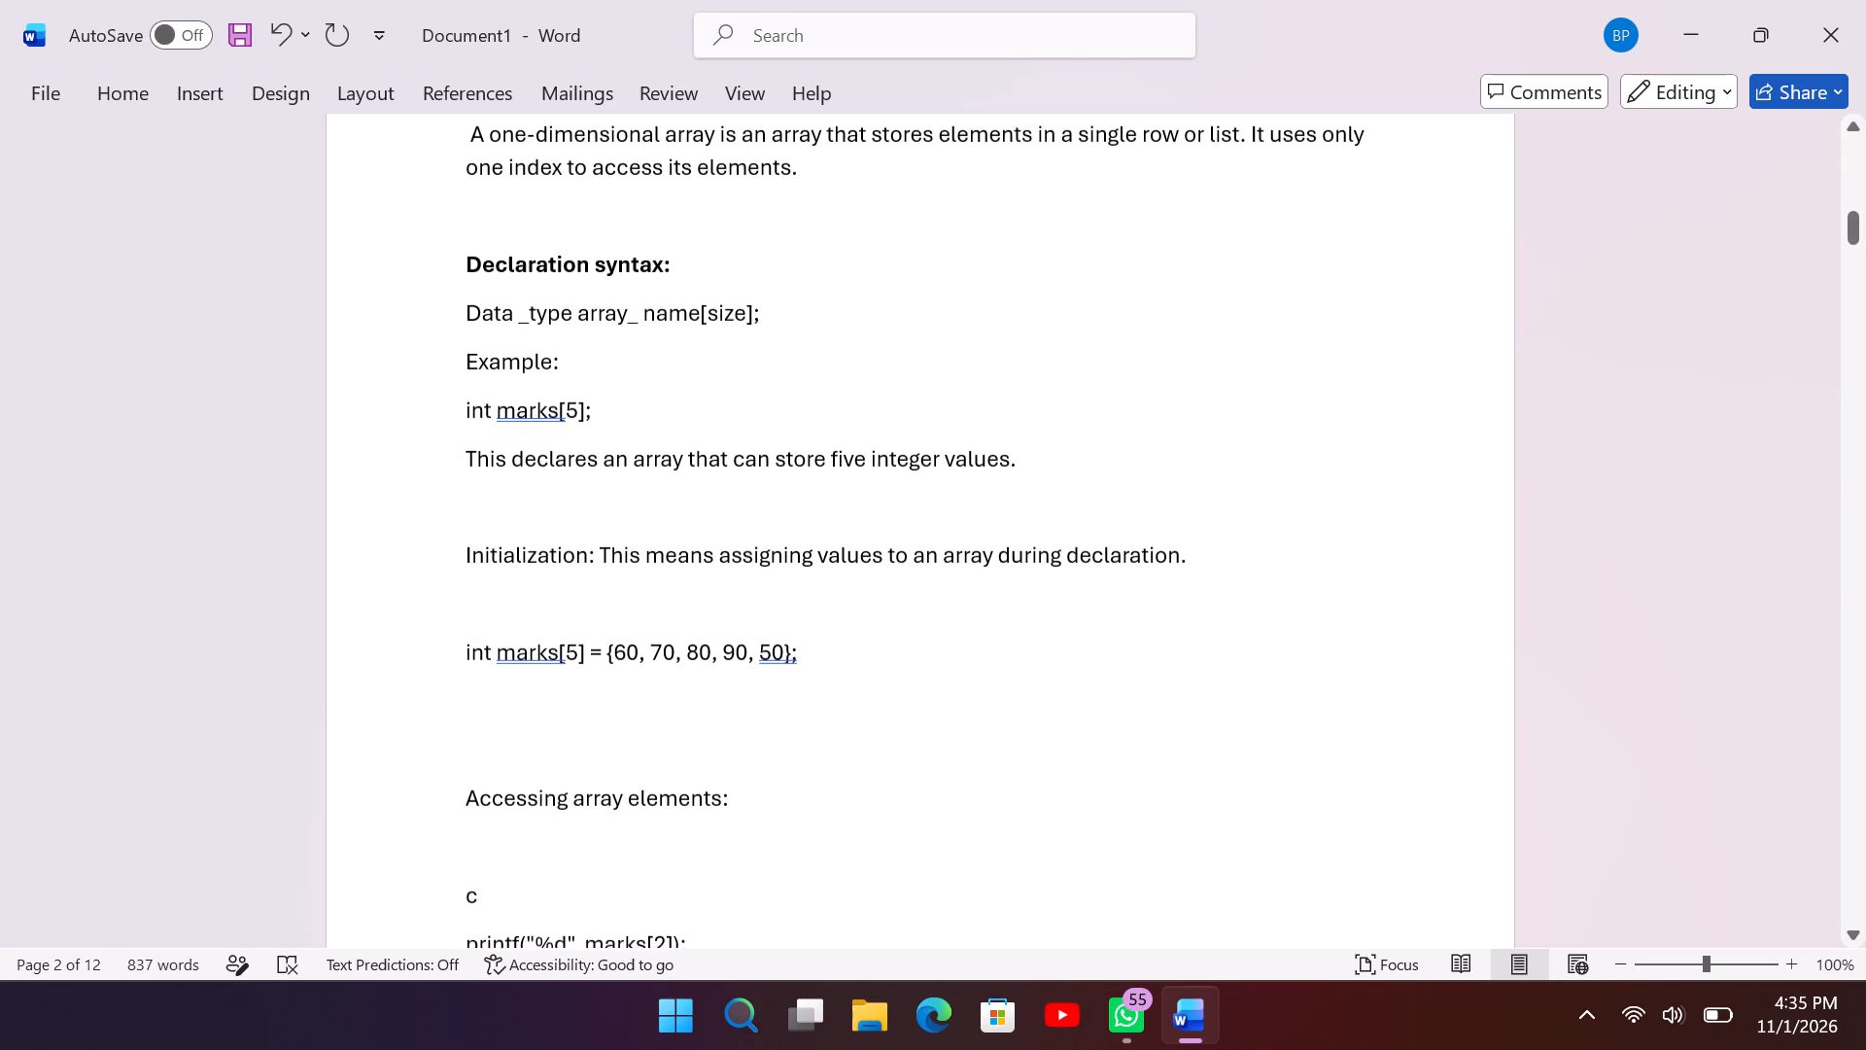
{"action": "scroll", "coordinate": [641, 529], "scroll_direction": "down", "scroll_amount": 1}
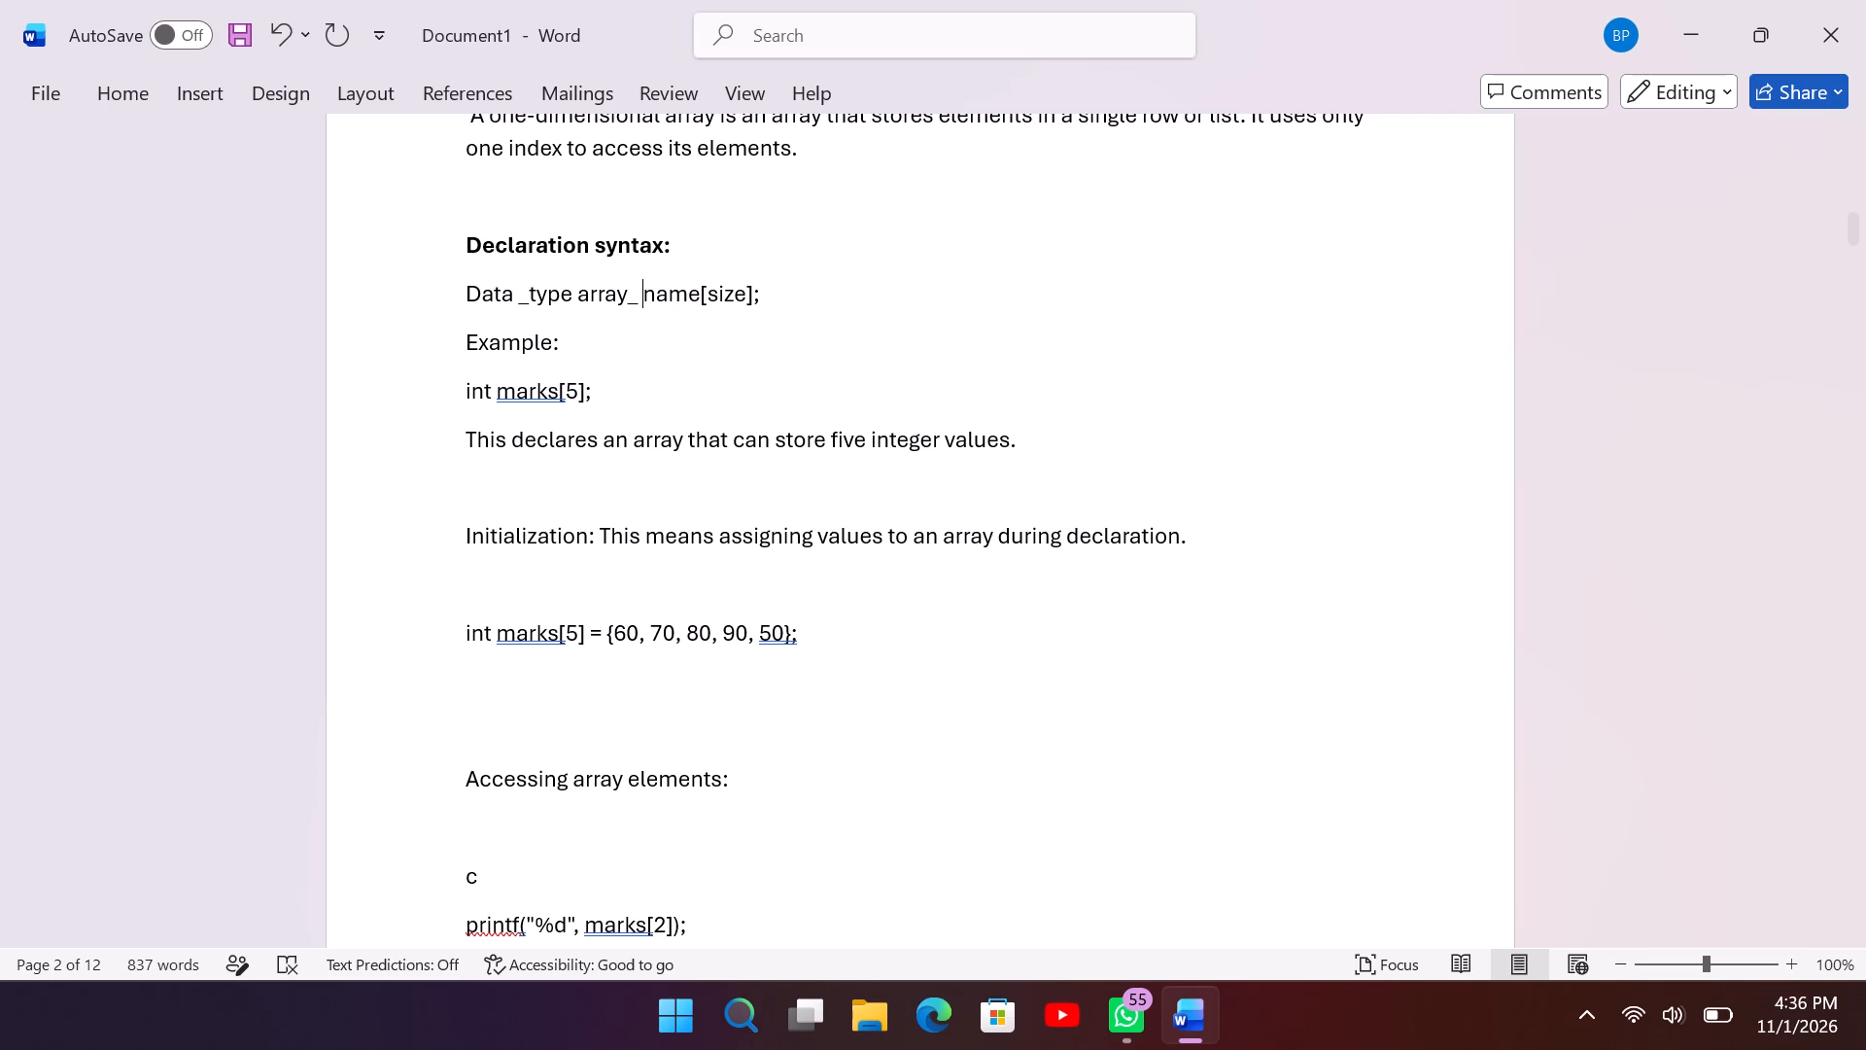
{"action": "scroll", "coordinate": [641, 529], "scroll_direction": "down", "scroll_amount": 1}
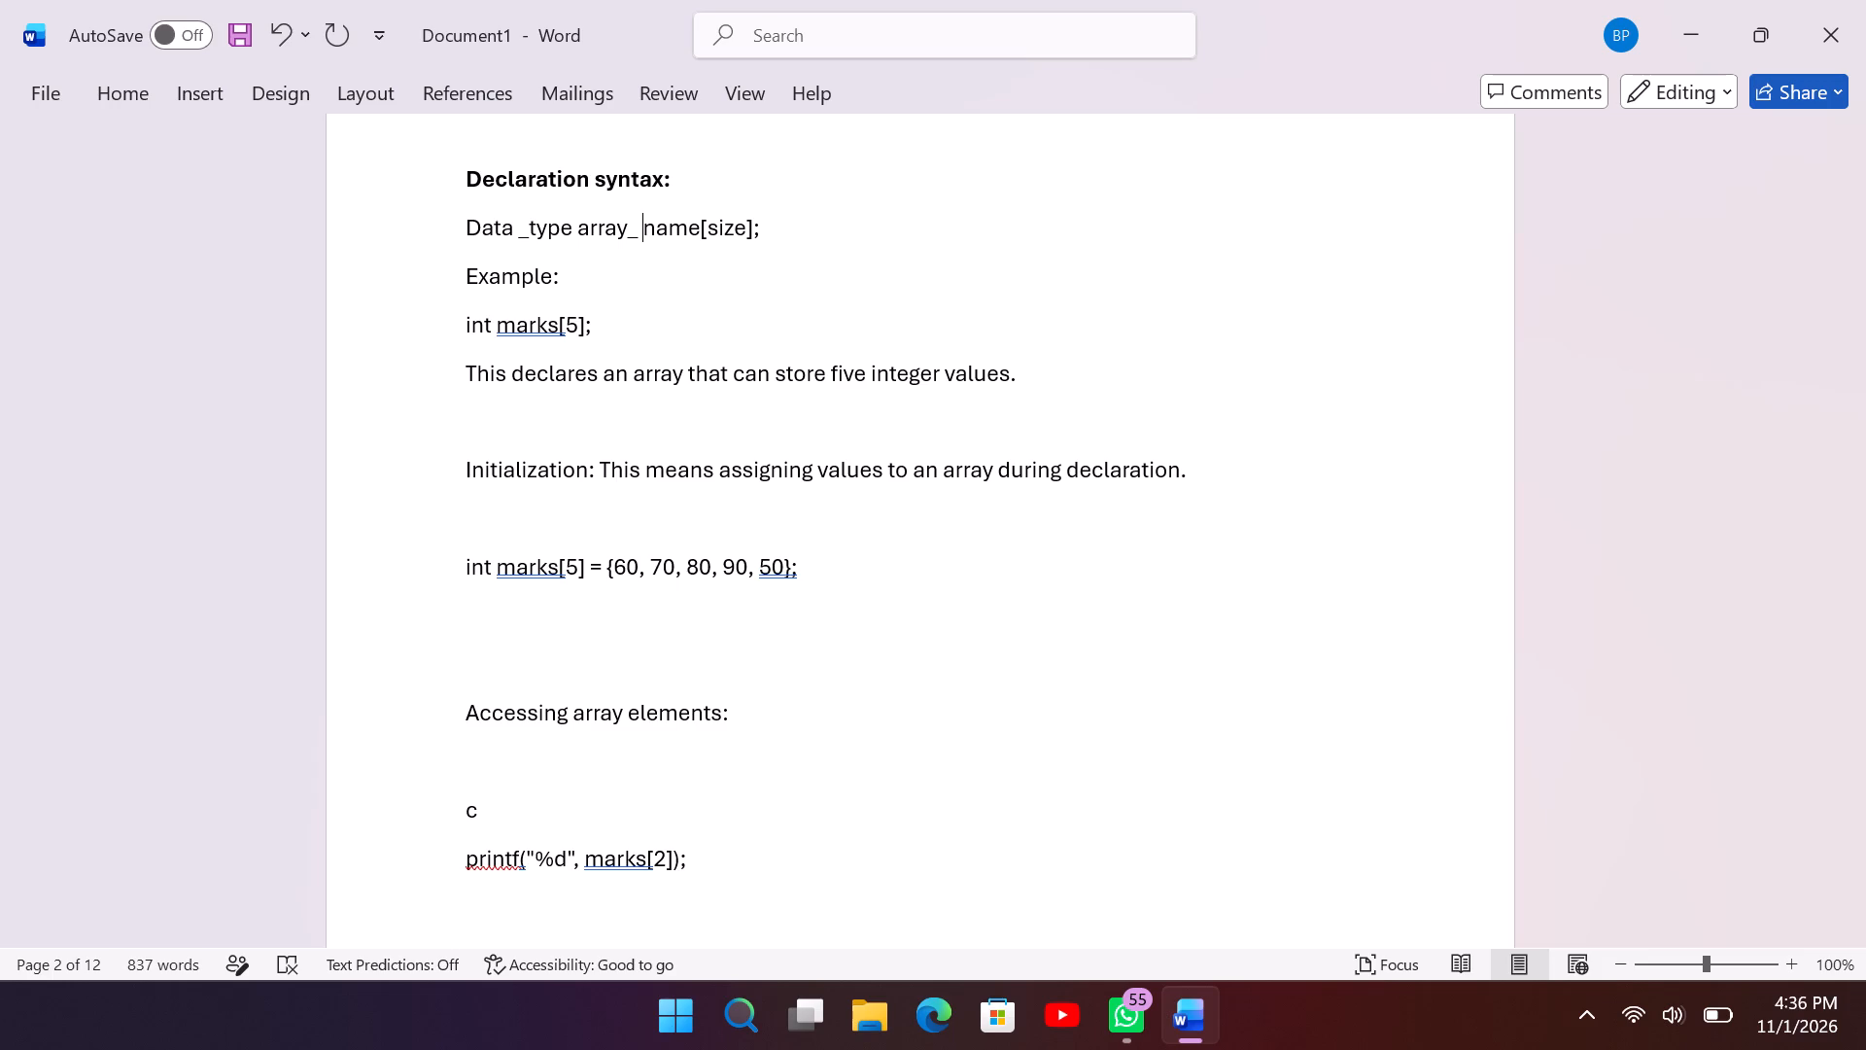
{"action": "scroll", "coordinate": [641, 529], "scroll_direction": "down", "scroll_amount": 1}
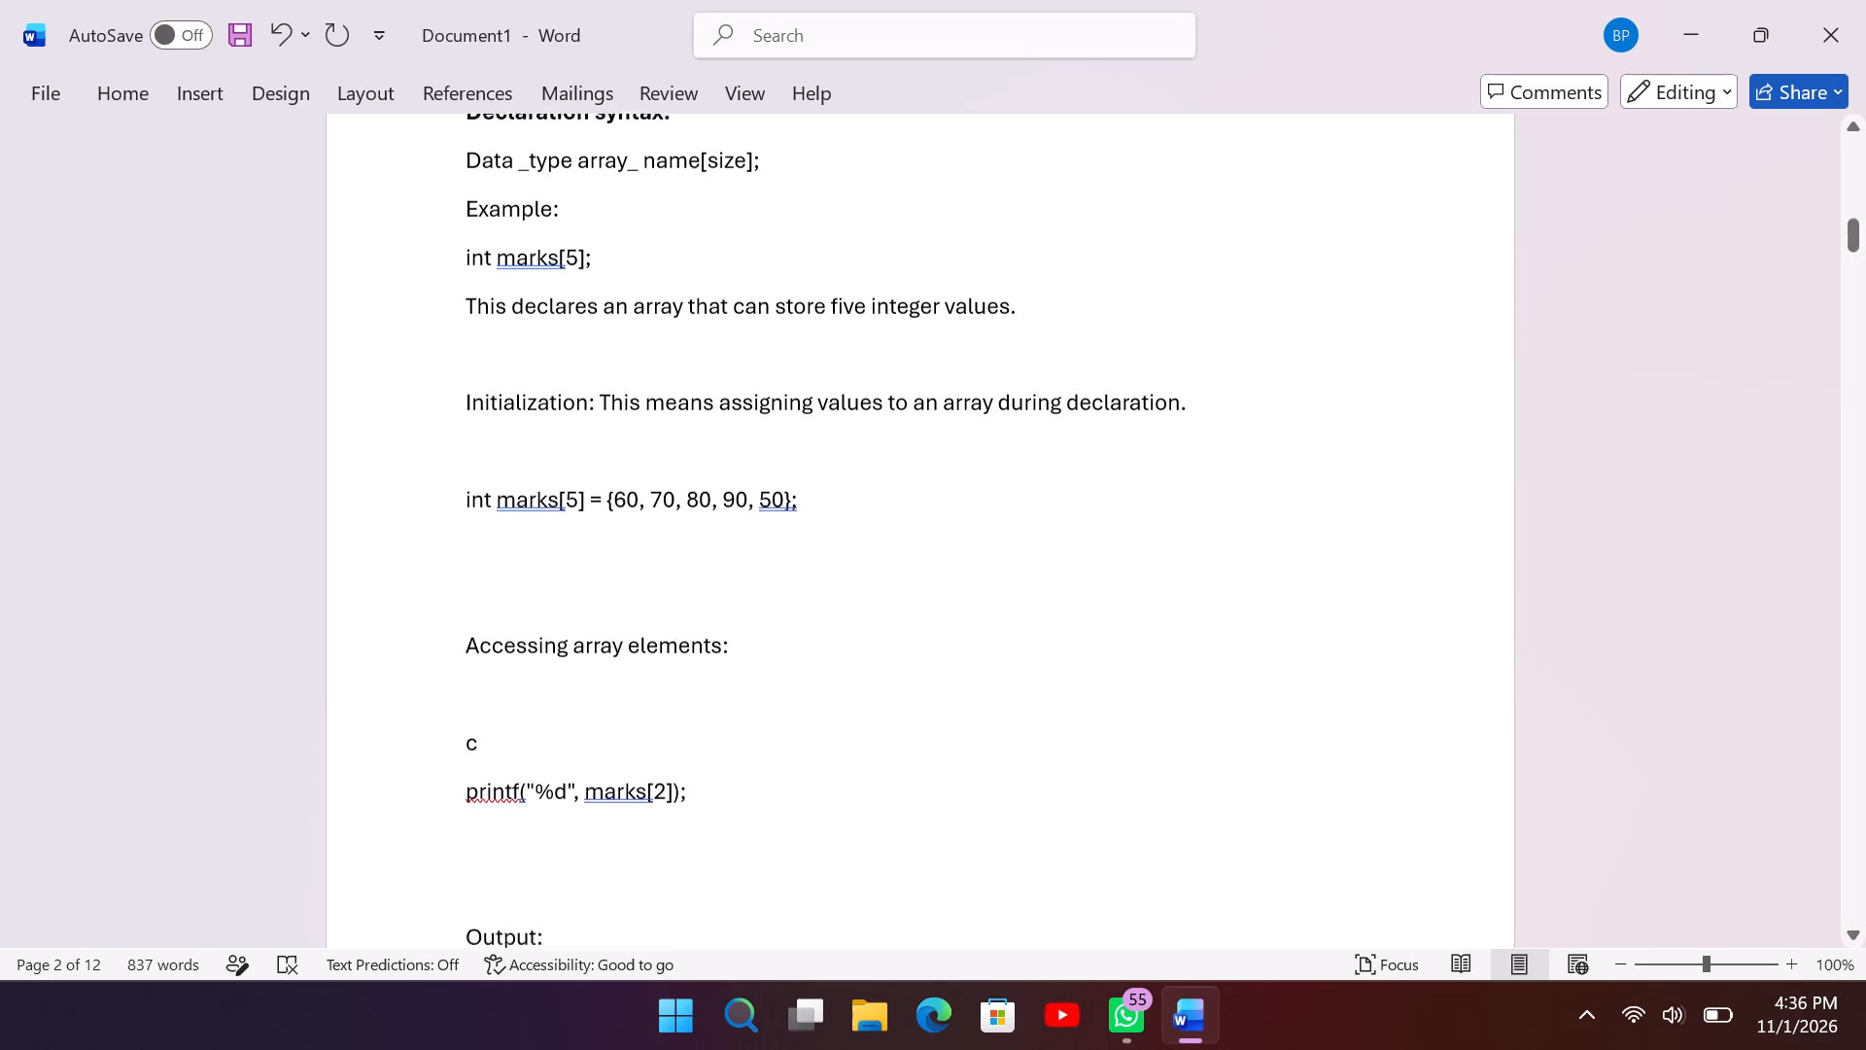
{"action": "scroll", "coordinate": [641, 529], "scroll_direction": "down", "scroll_amount": 1}
{"action": "left_click", "coordinate": [533, 599]}
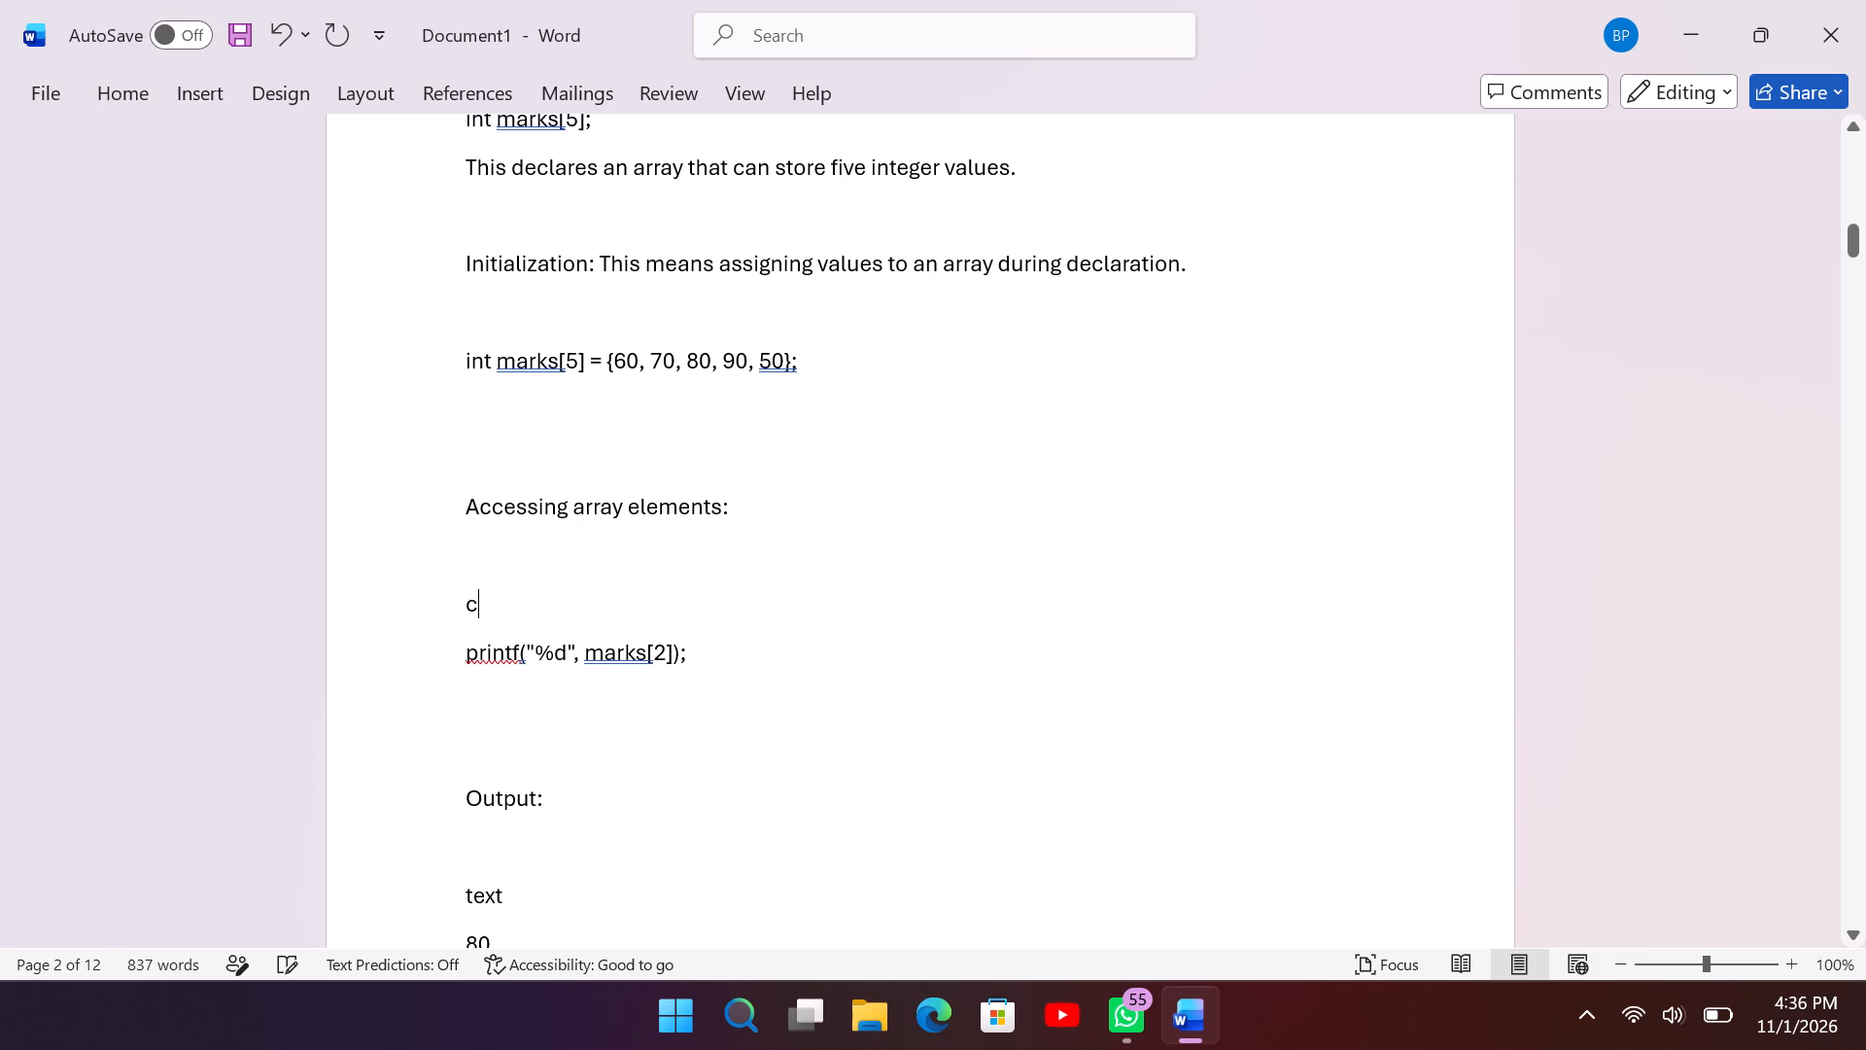
{"action": "key", "text": "BackSpace"}
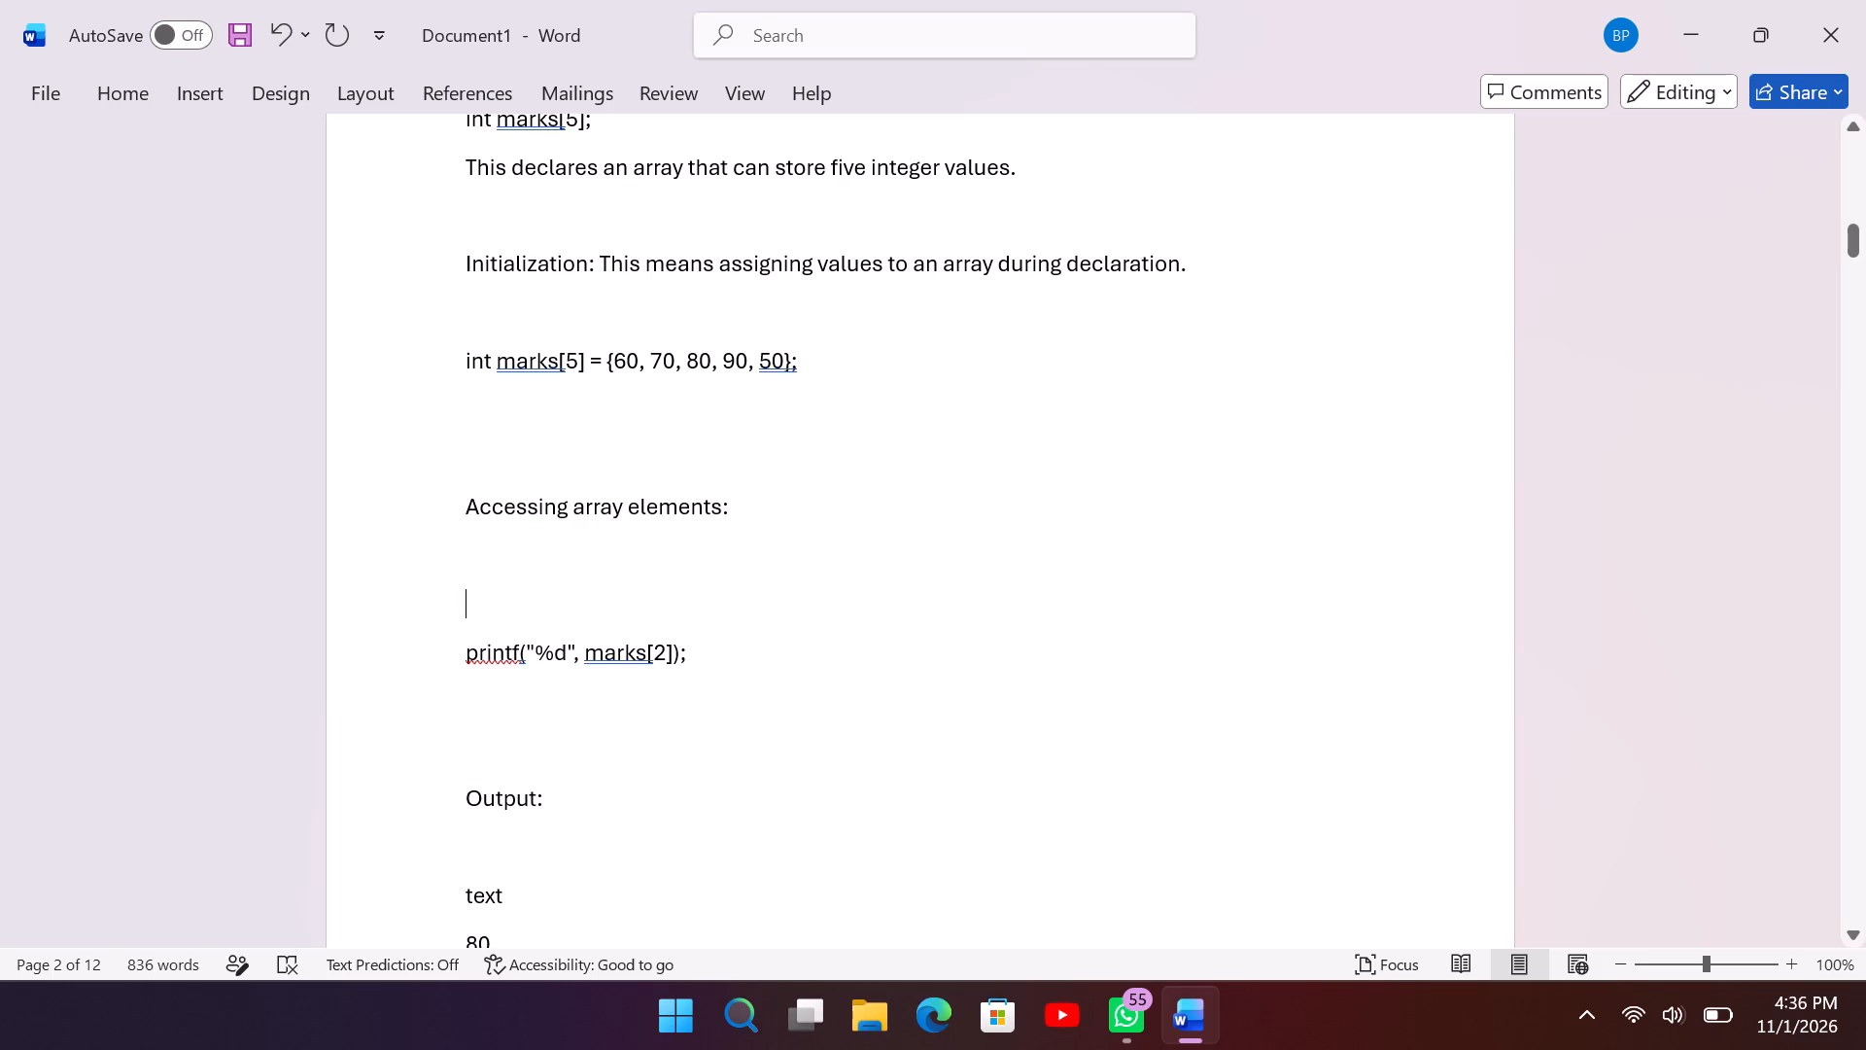
Delete one of the blank lines above "Accessing array elements:" and one of those below it.
{"action": "left_click", "coordinate": [527, 442]}
{"action": "key", "text": "BackSpace"}
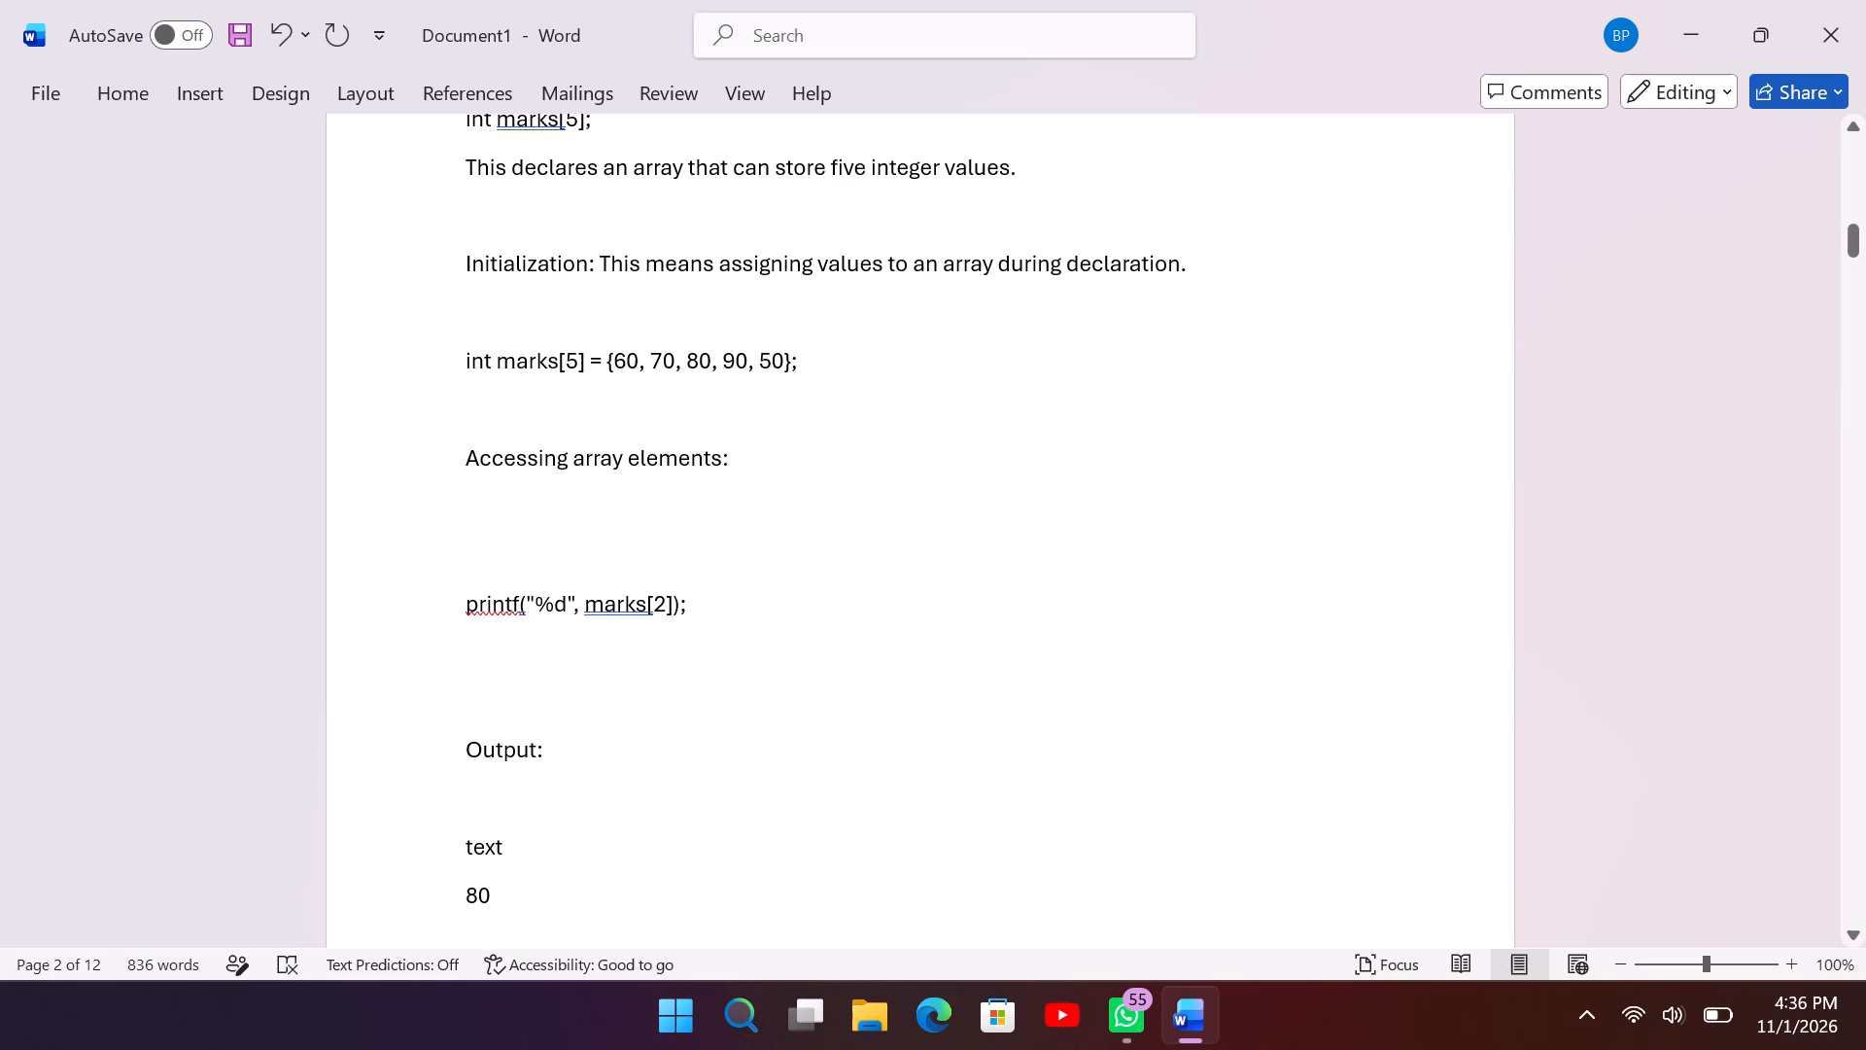
{"action": "left_click", "coordinate": [530, 520]}
{"action": "key", "text": "BackSpace"}
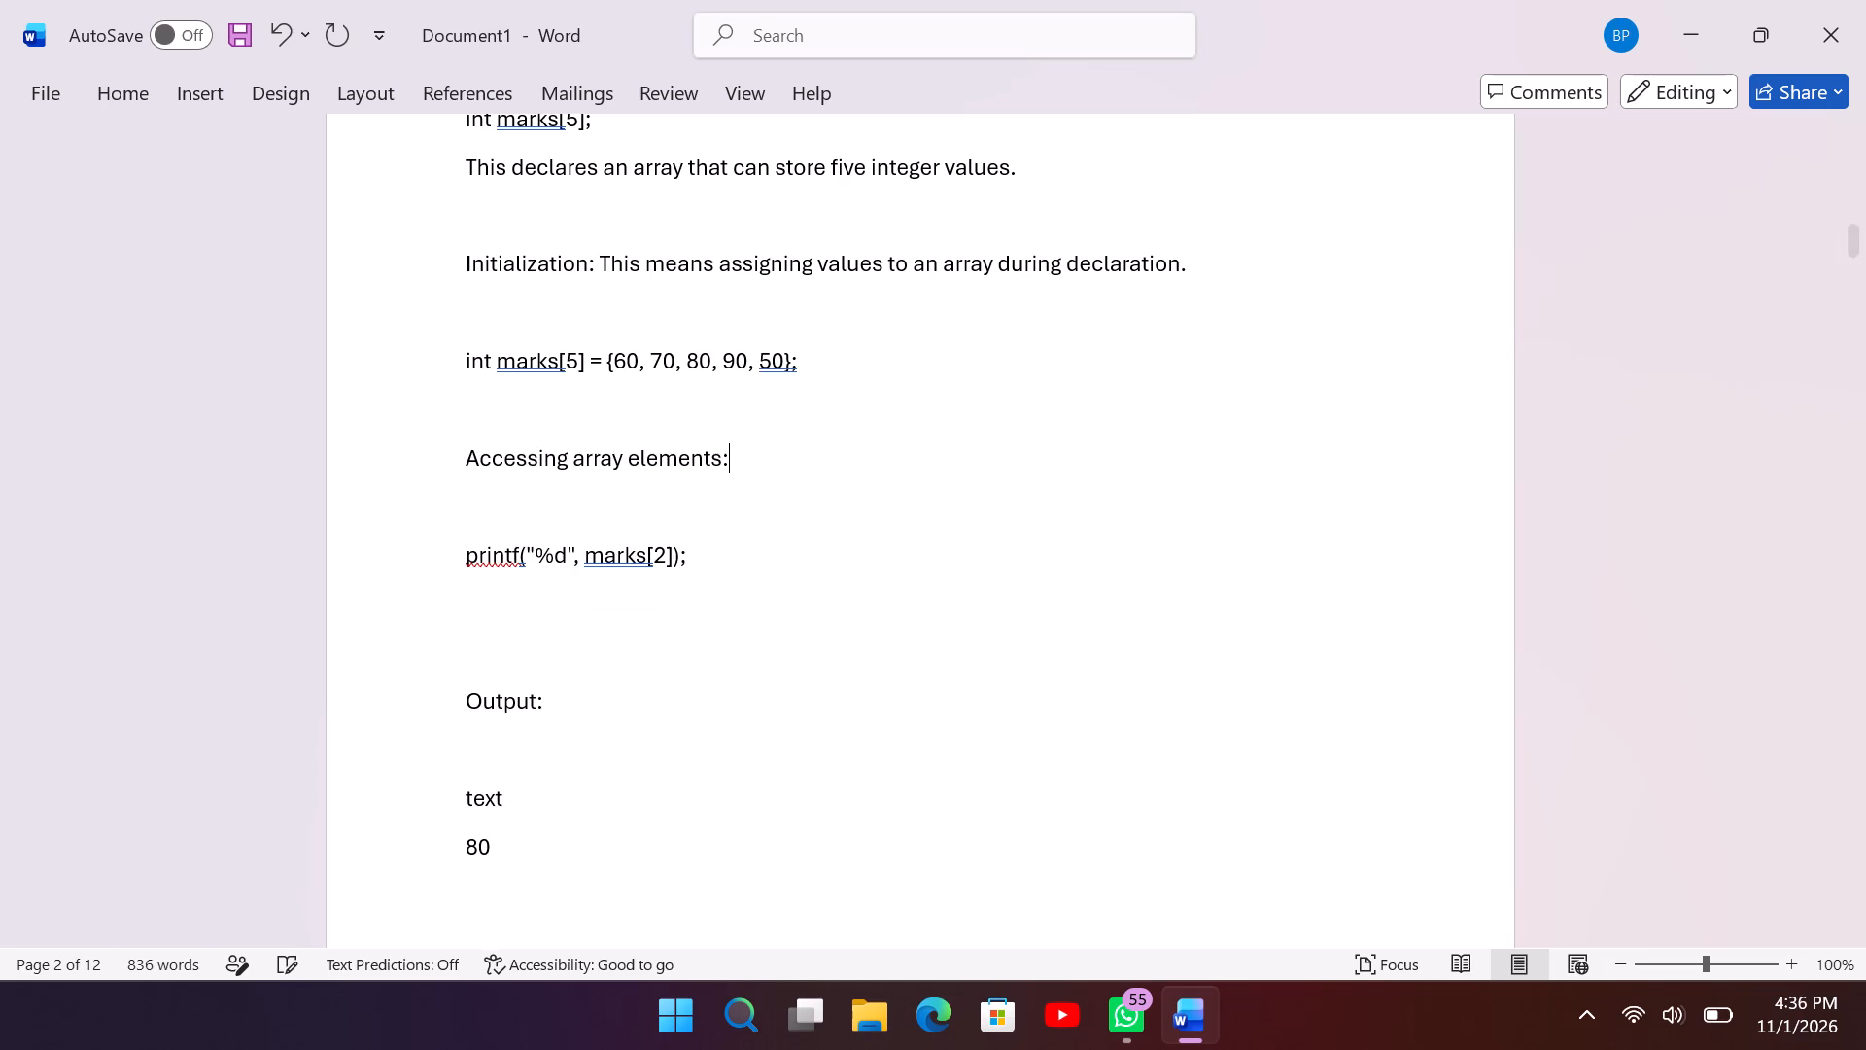
Delete the two blank lines between the printf statement and "Output:".
{"action": "left_click", "coordinate": [504, 605]}
{"action": "key", "text": "BackSpace"}
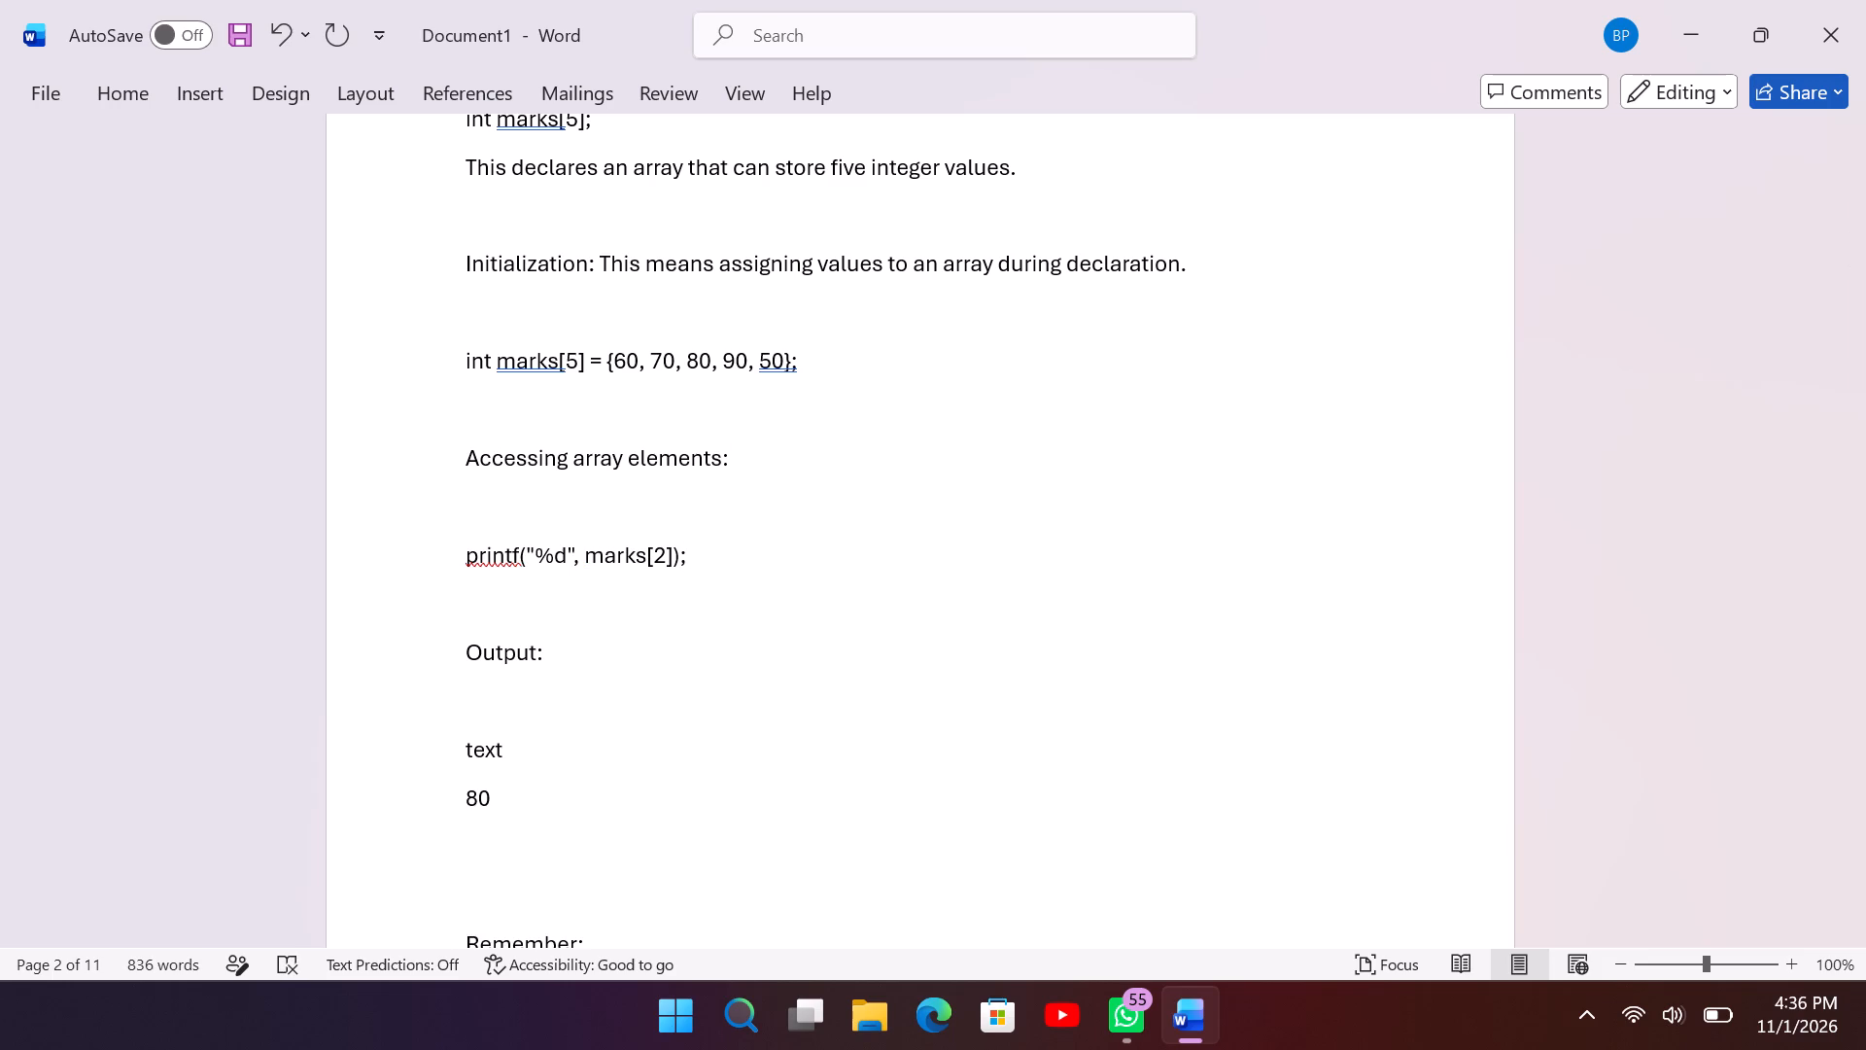
{"action": "left_click", "coordinate": [490, 600]}
{"action": "key", "text": "BackSpace"}
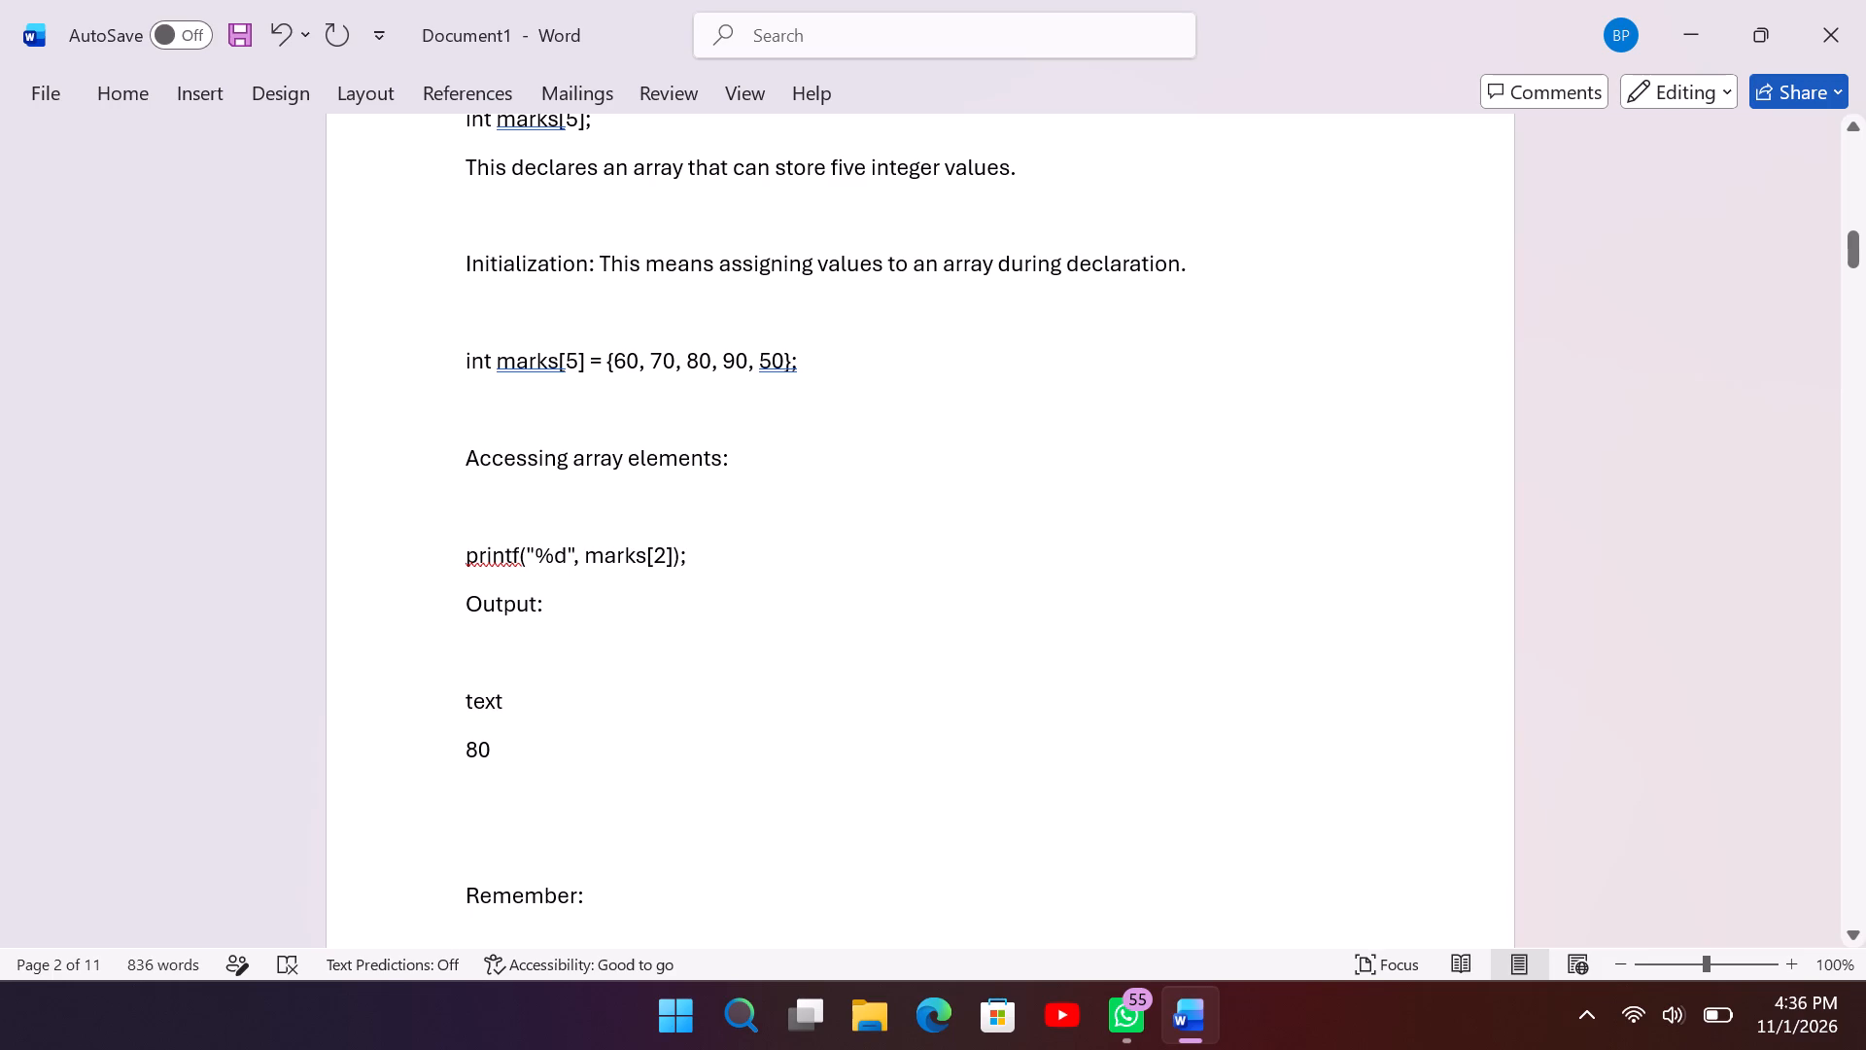
Remove the stray word "text" and the blank line so that 80 sits directly below "Output:".
{"action": "left_click", "coordinate": [458, 703]}
{"action": "left_click_drag", "start_coordinate": [458, 703], "coordinate": [617, 706]}
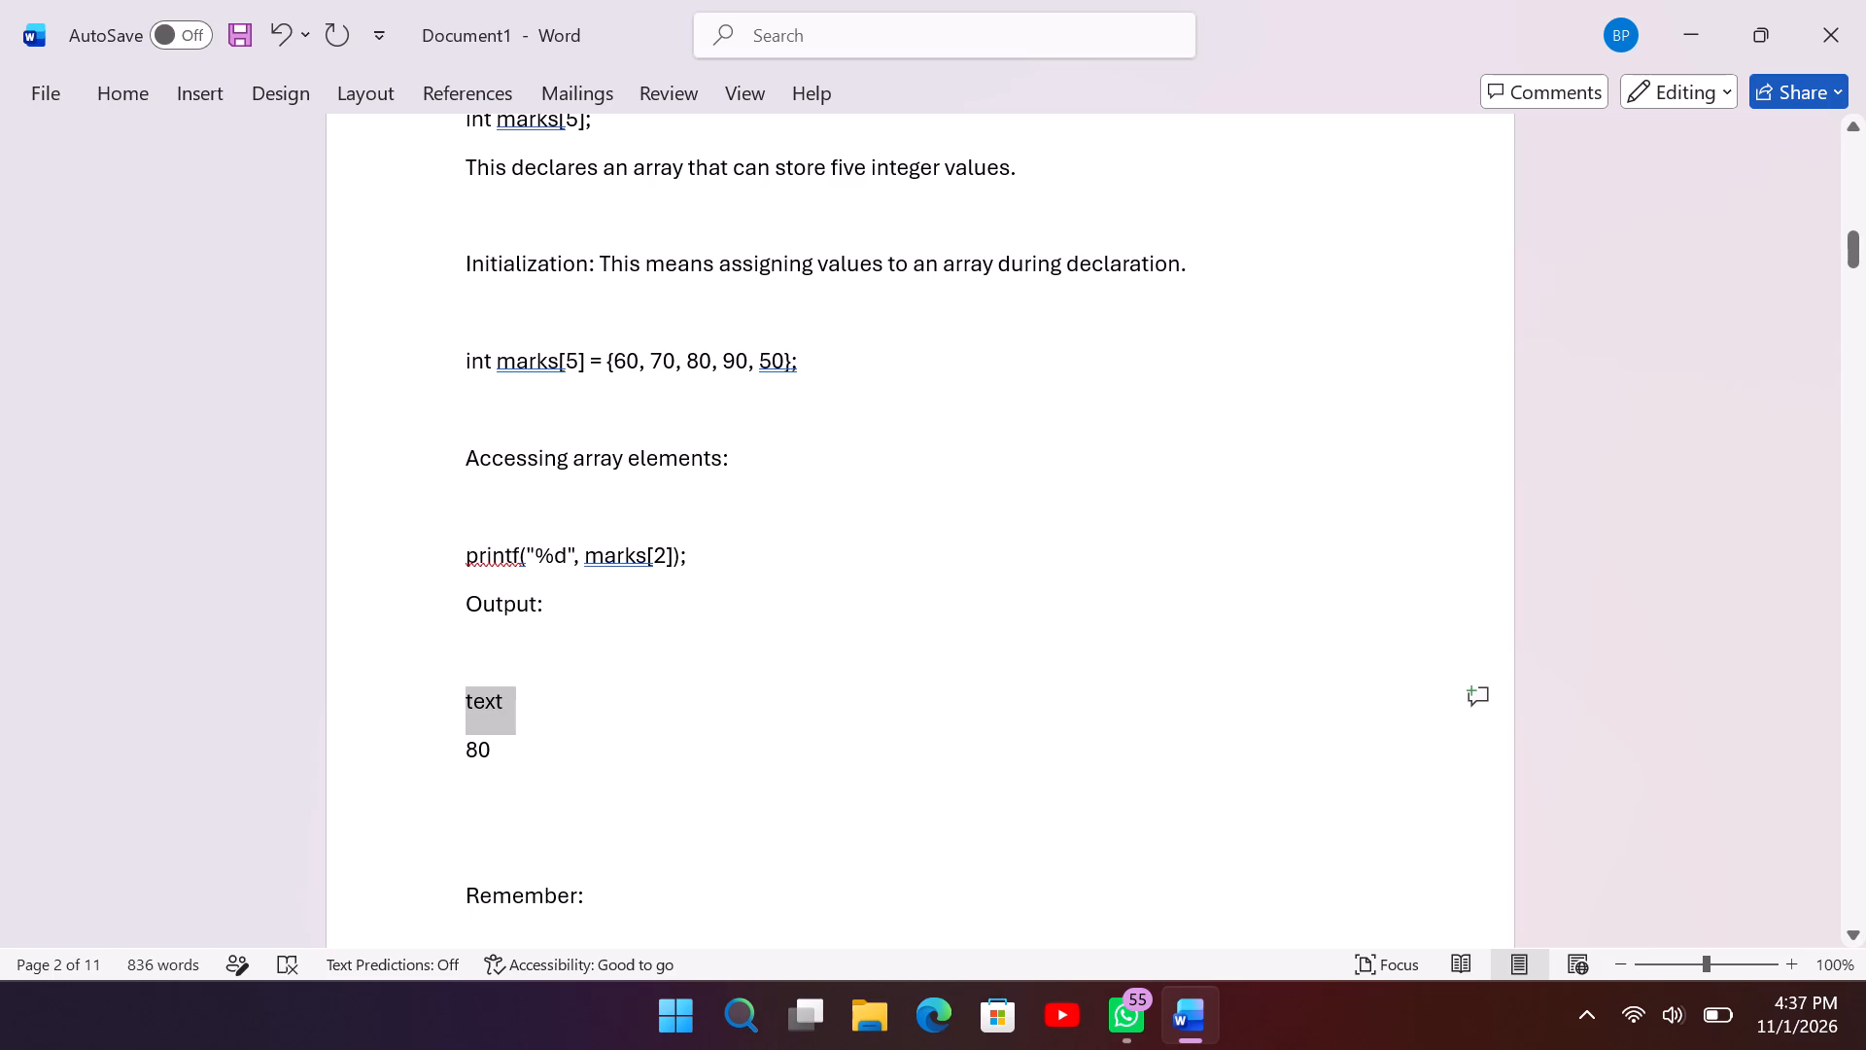
{"action": "left_click_drag", "start_coordinate": [617, 706], "coordinate": [628, 706]}
{"action": "left_click", "coordinate": [628, 706]}
{"action": "key", "text": "Delete"}
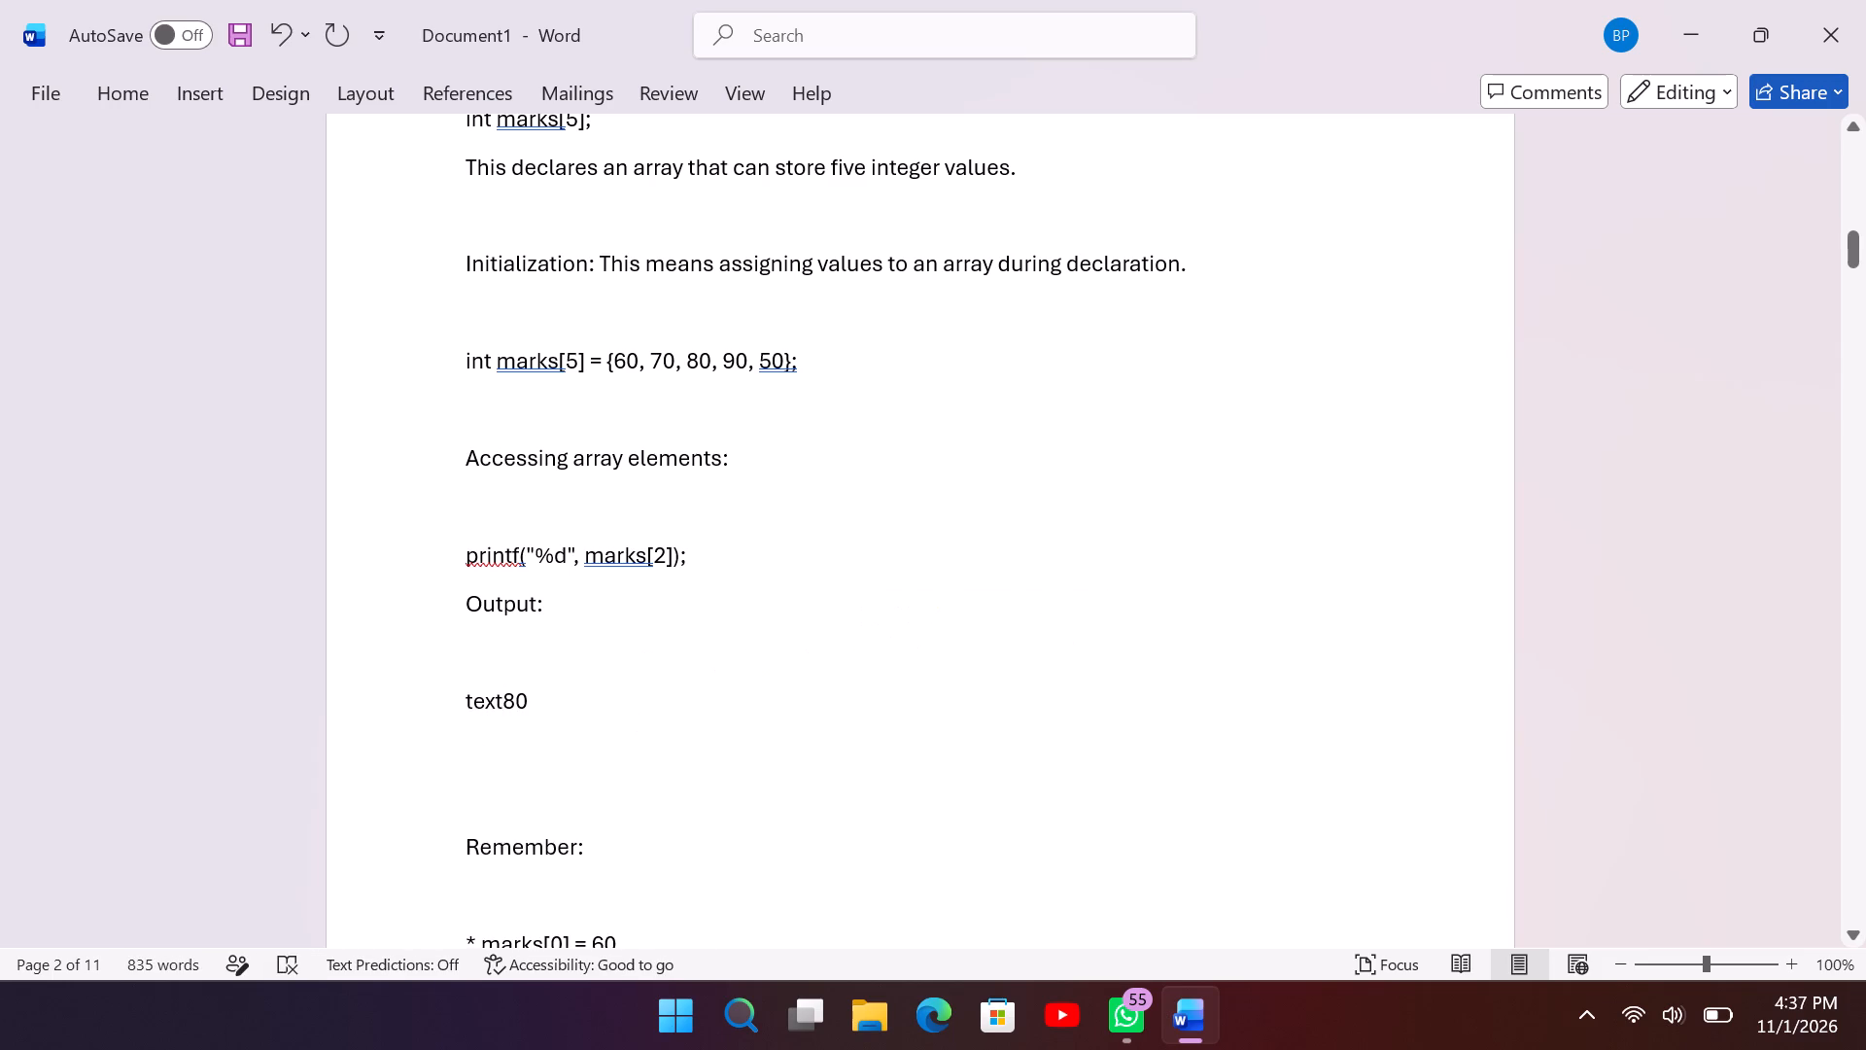
{"action": "key", "text": "BackSpace"}
{"action": "key", "text": "BackSpace"}
{"action": "key", "text": "BackSpace"}
{"action": "key", "text": "BackSpace"}
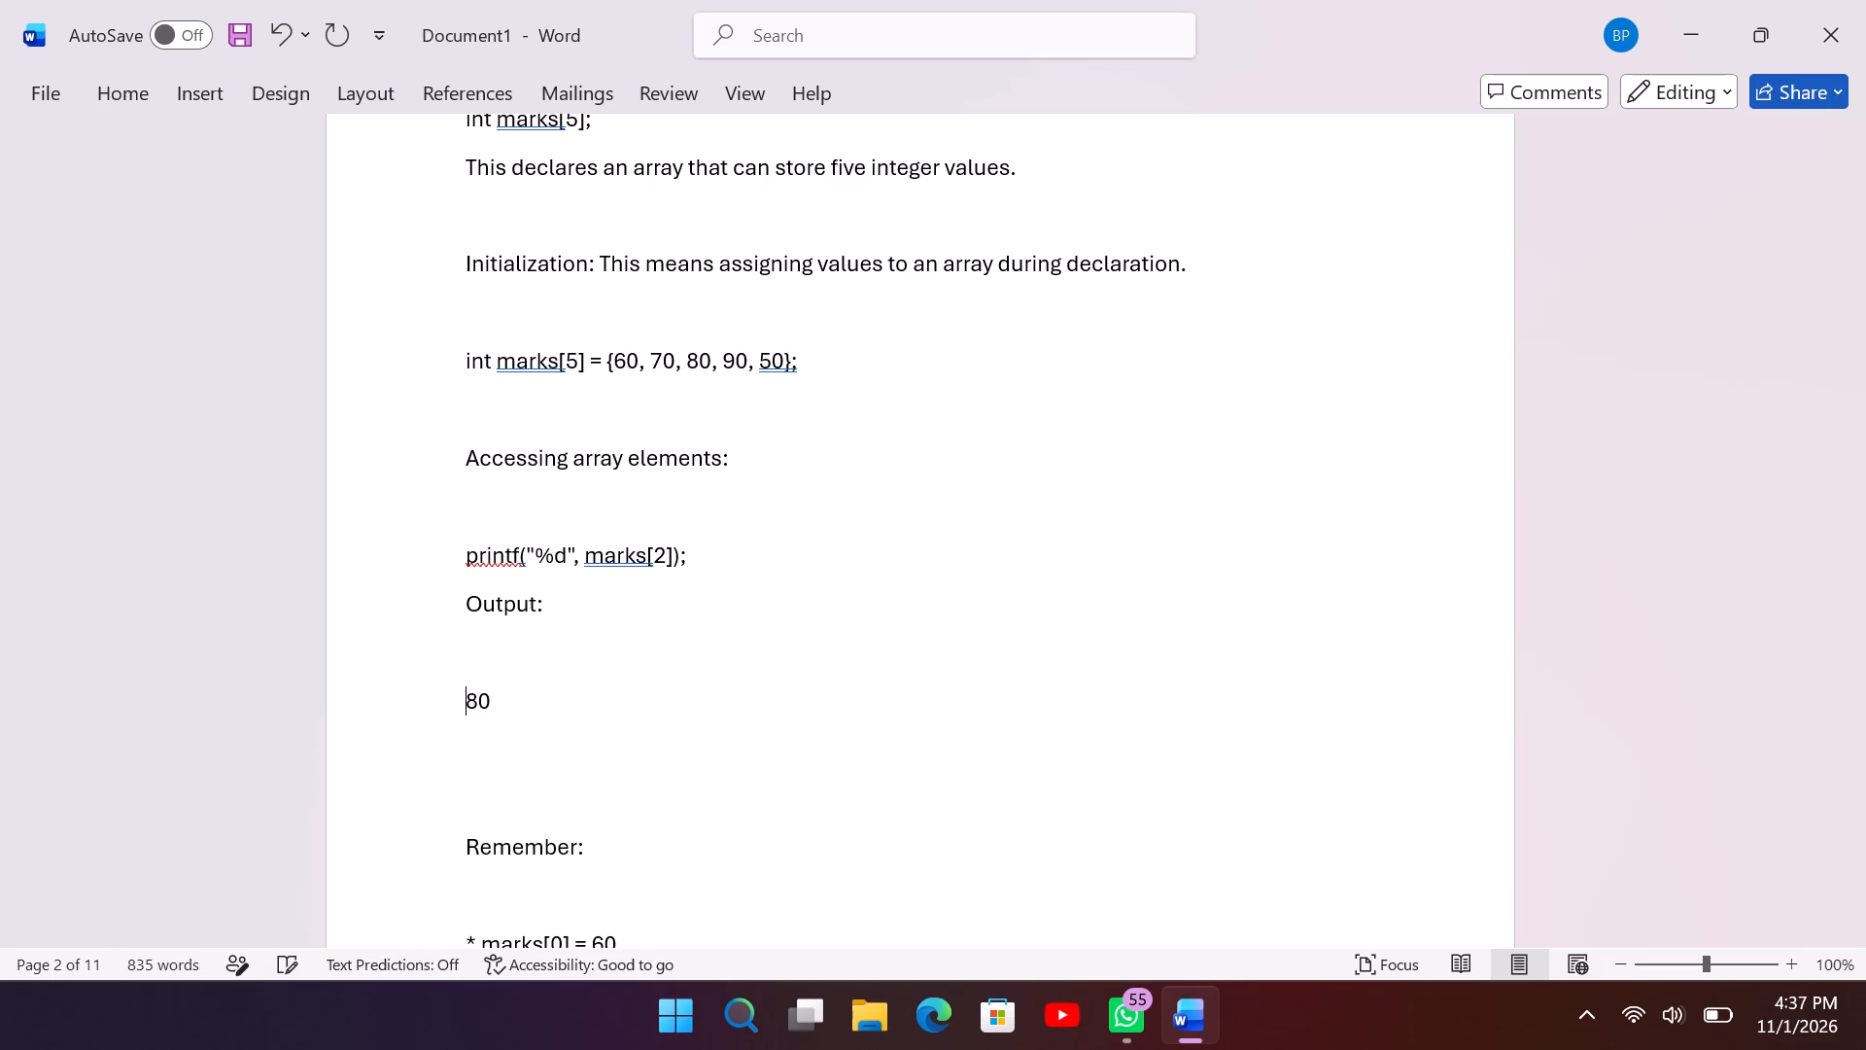
{"action": "key", "text": "BackSpace"}
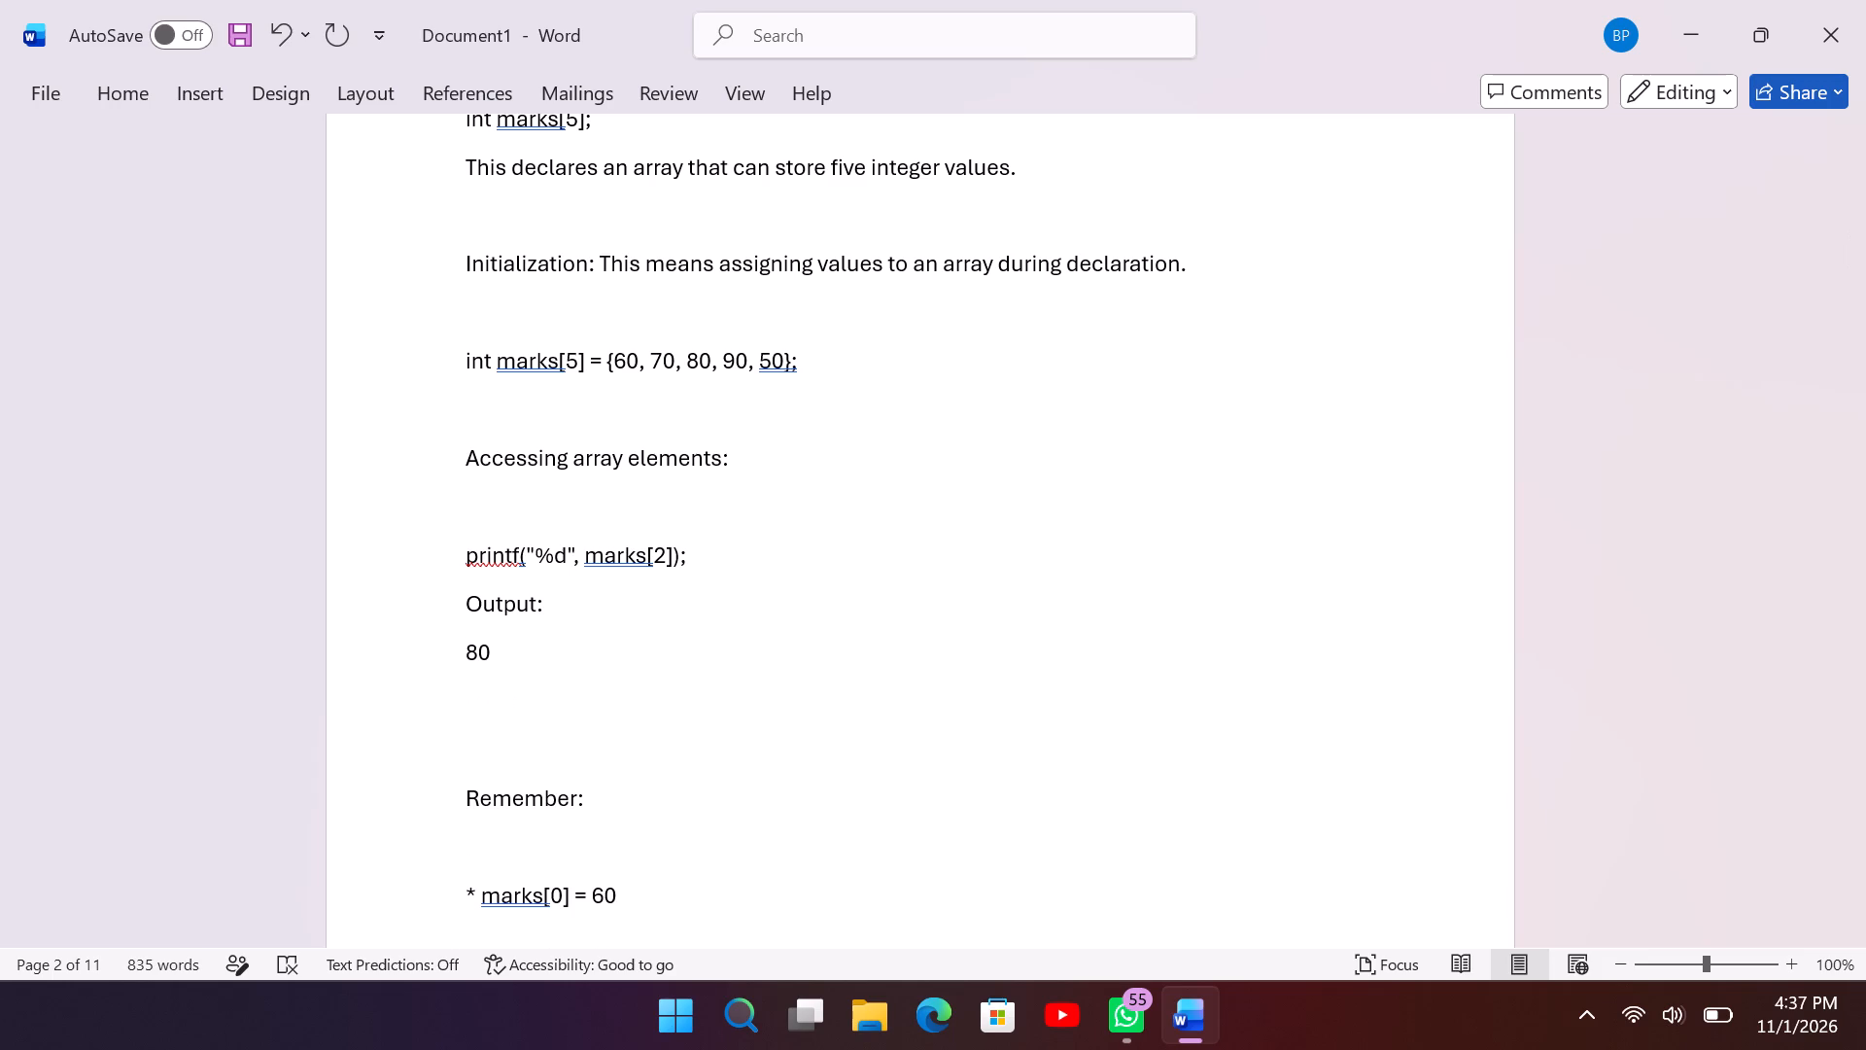
{"action": "key", "text": "BackSpace"}
{"action": "key", "text": "Return"}
Delete the remaining blank line between "Accessing array elements:" and the printf statement.
{"action": "left_click", "coordinate": [488, 504]}
{"action": "key", "text": "BackSpace"}
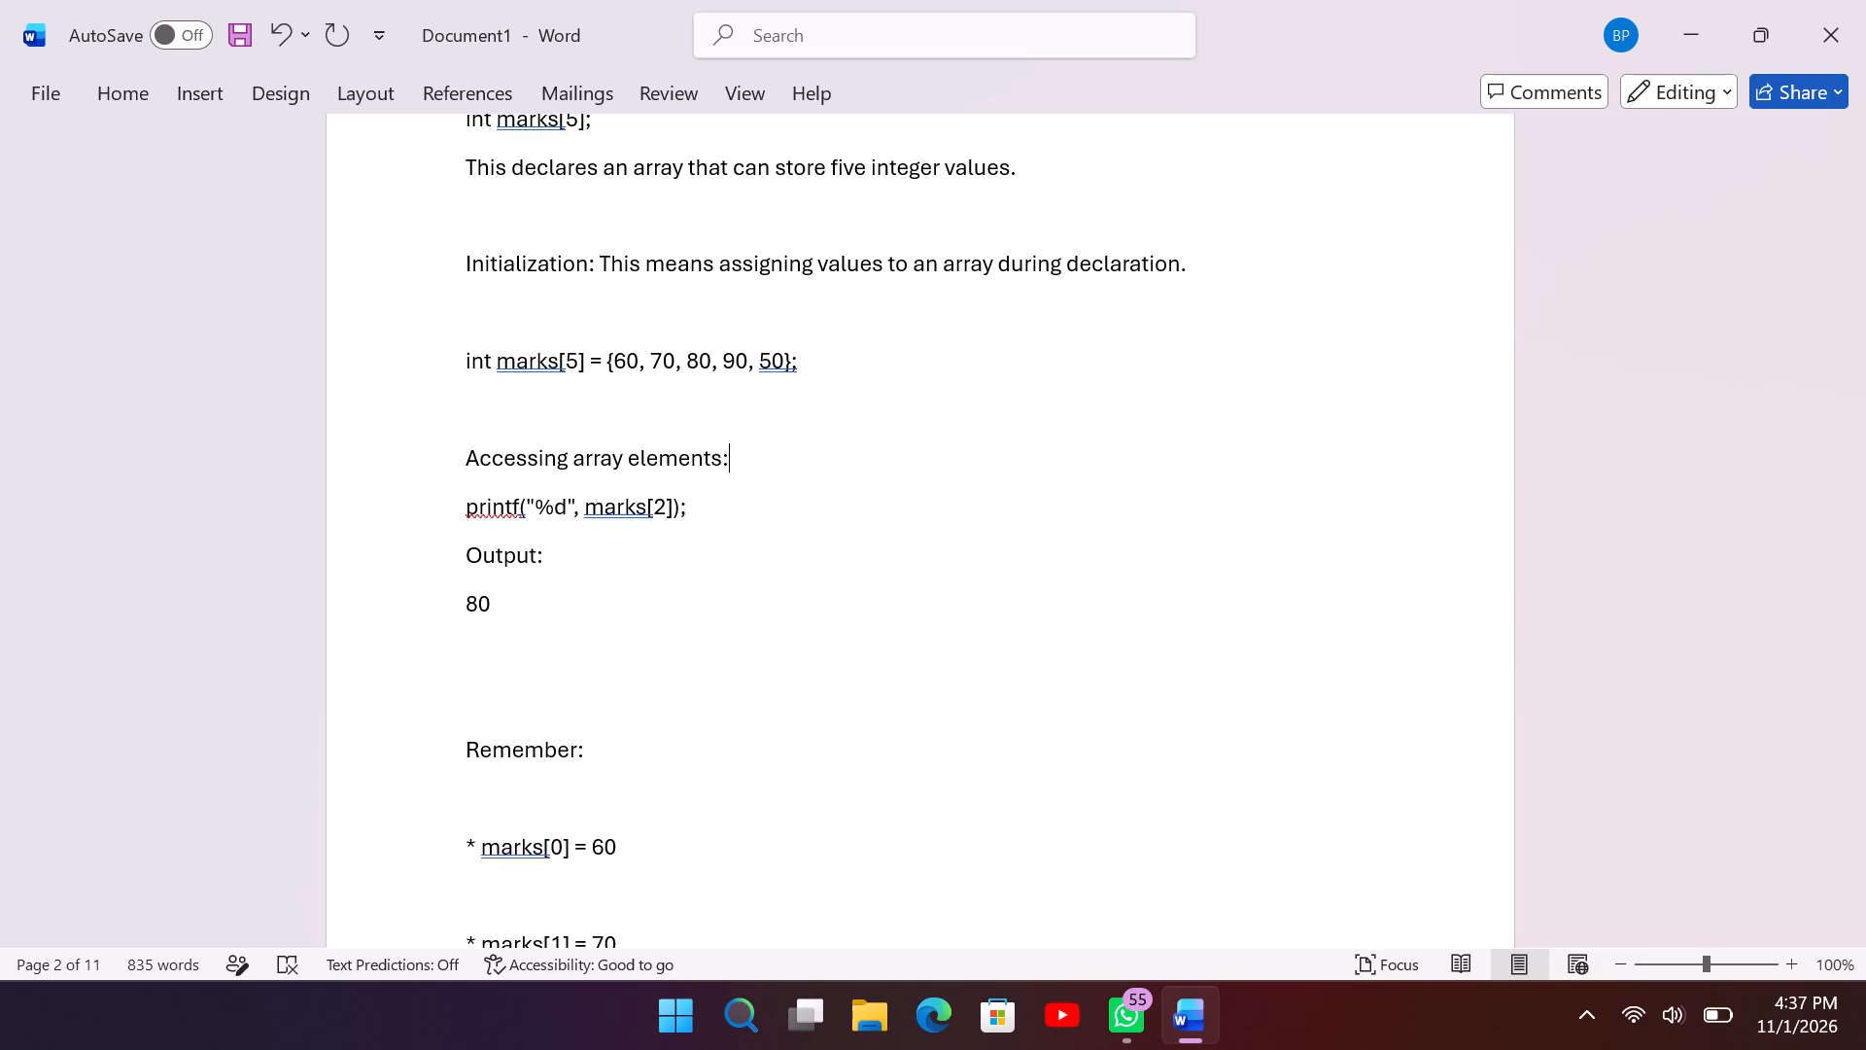
Delete one of the two blank lines above "Remember:" and the blank line below it.
{"action": "left_click", "coordinate": [485, 670]}
{"action": "key", "text": "BackSpace"}
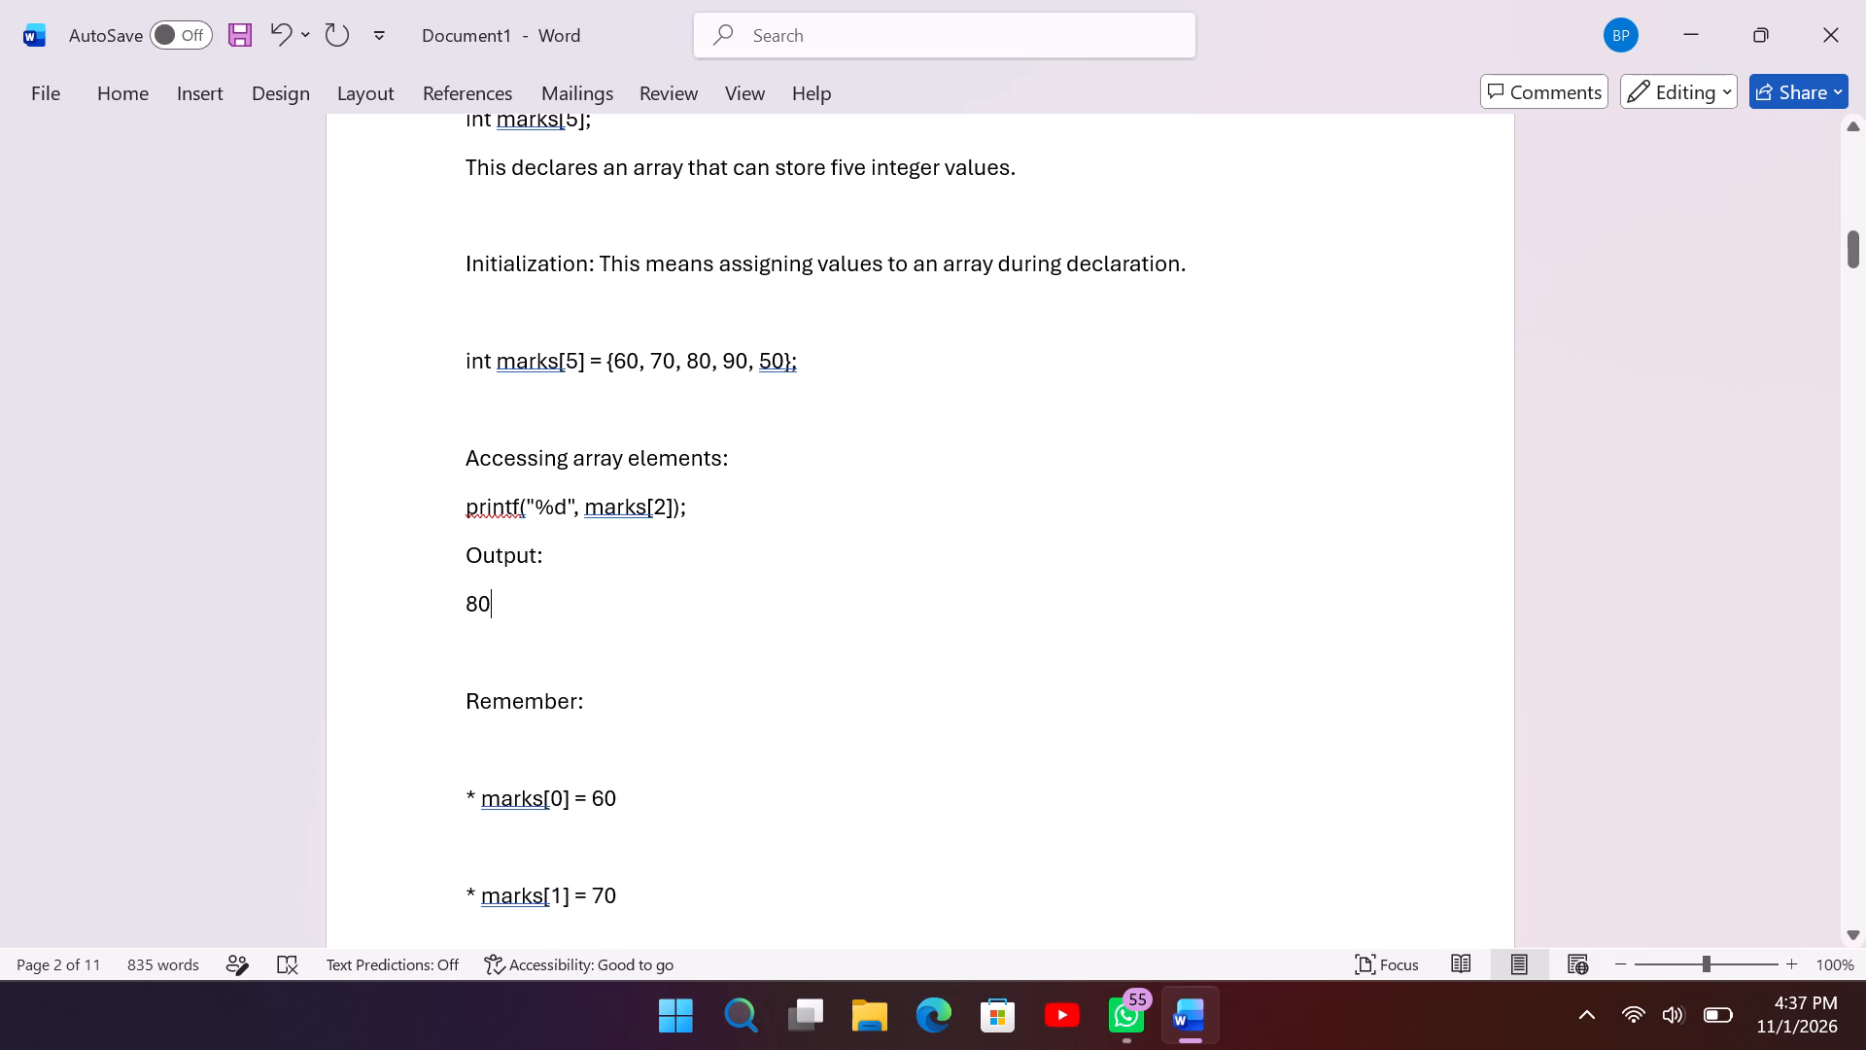
{"action": "left_click", "coordinate": [494, 736]}
{"action": "key", "text": "BackSpace"}
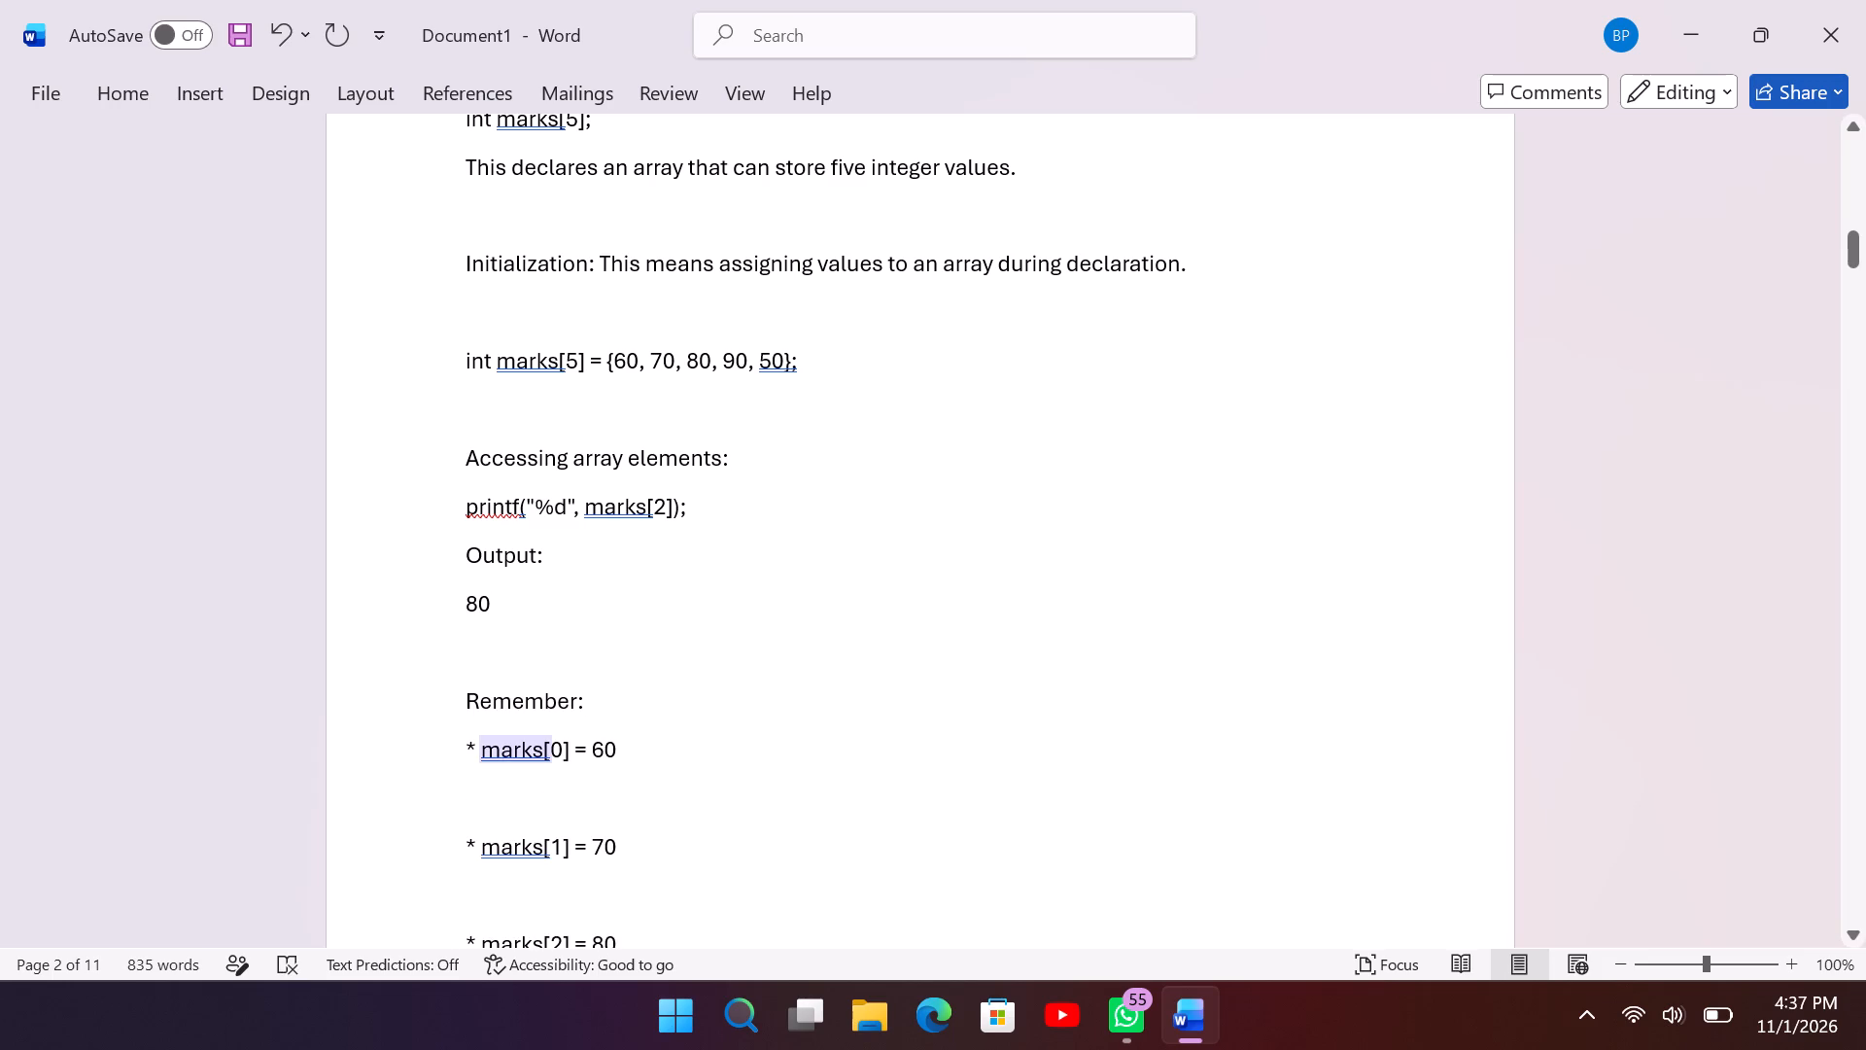
Remove the asterisk and the space in front of "marks[0] = 60".
{"action": "left_click", "coordinate": [480, 745]}
{"action": "key", "text": "BackSpace"}
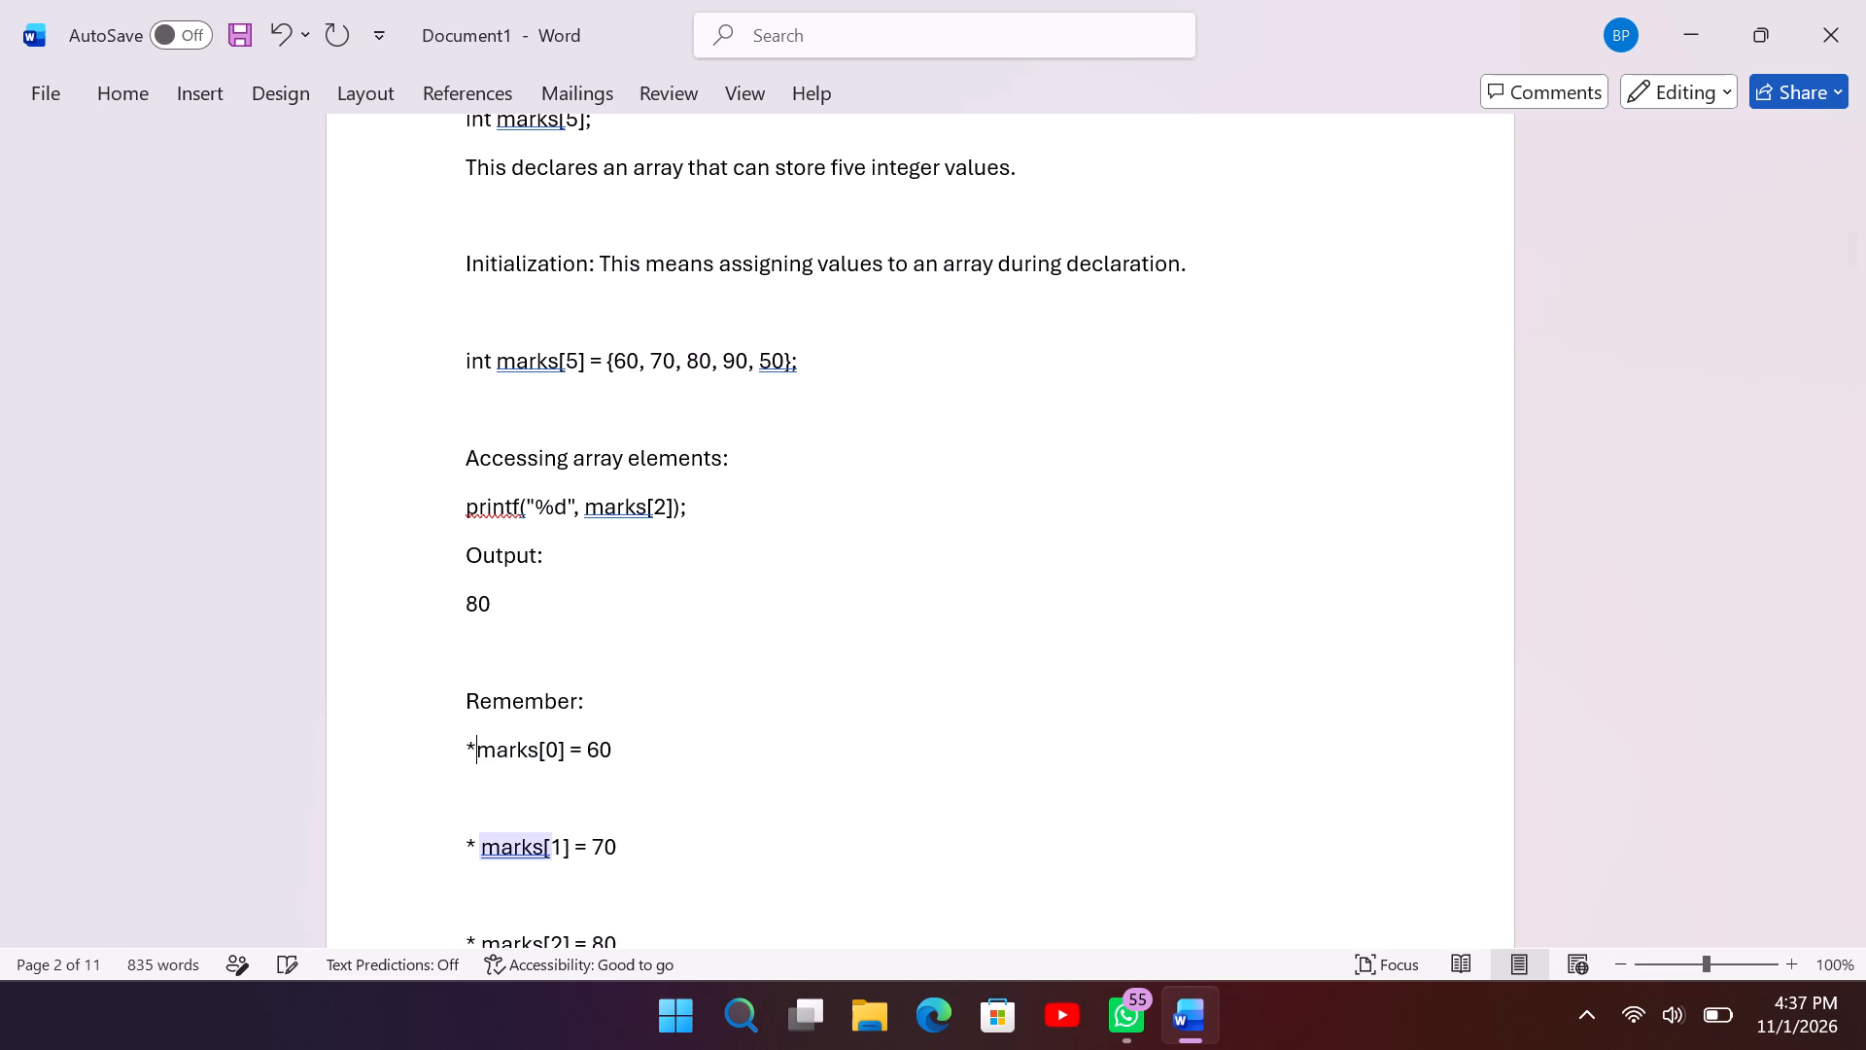
{"action": "key", "text": "BackSpace"}
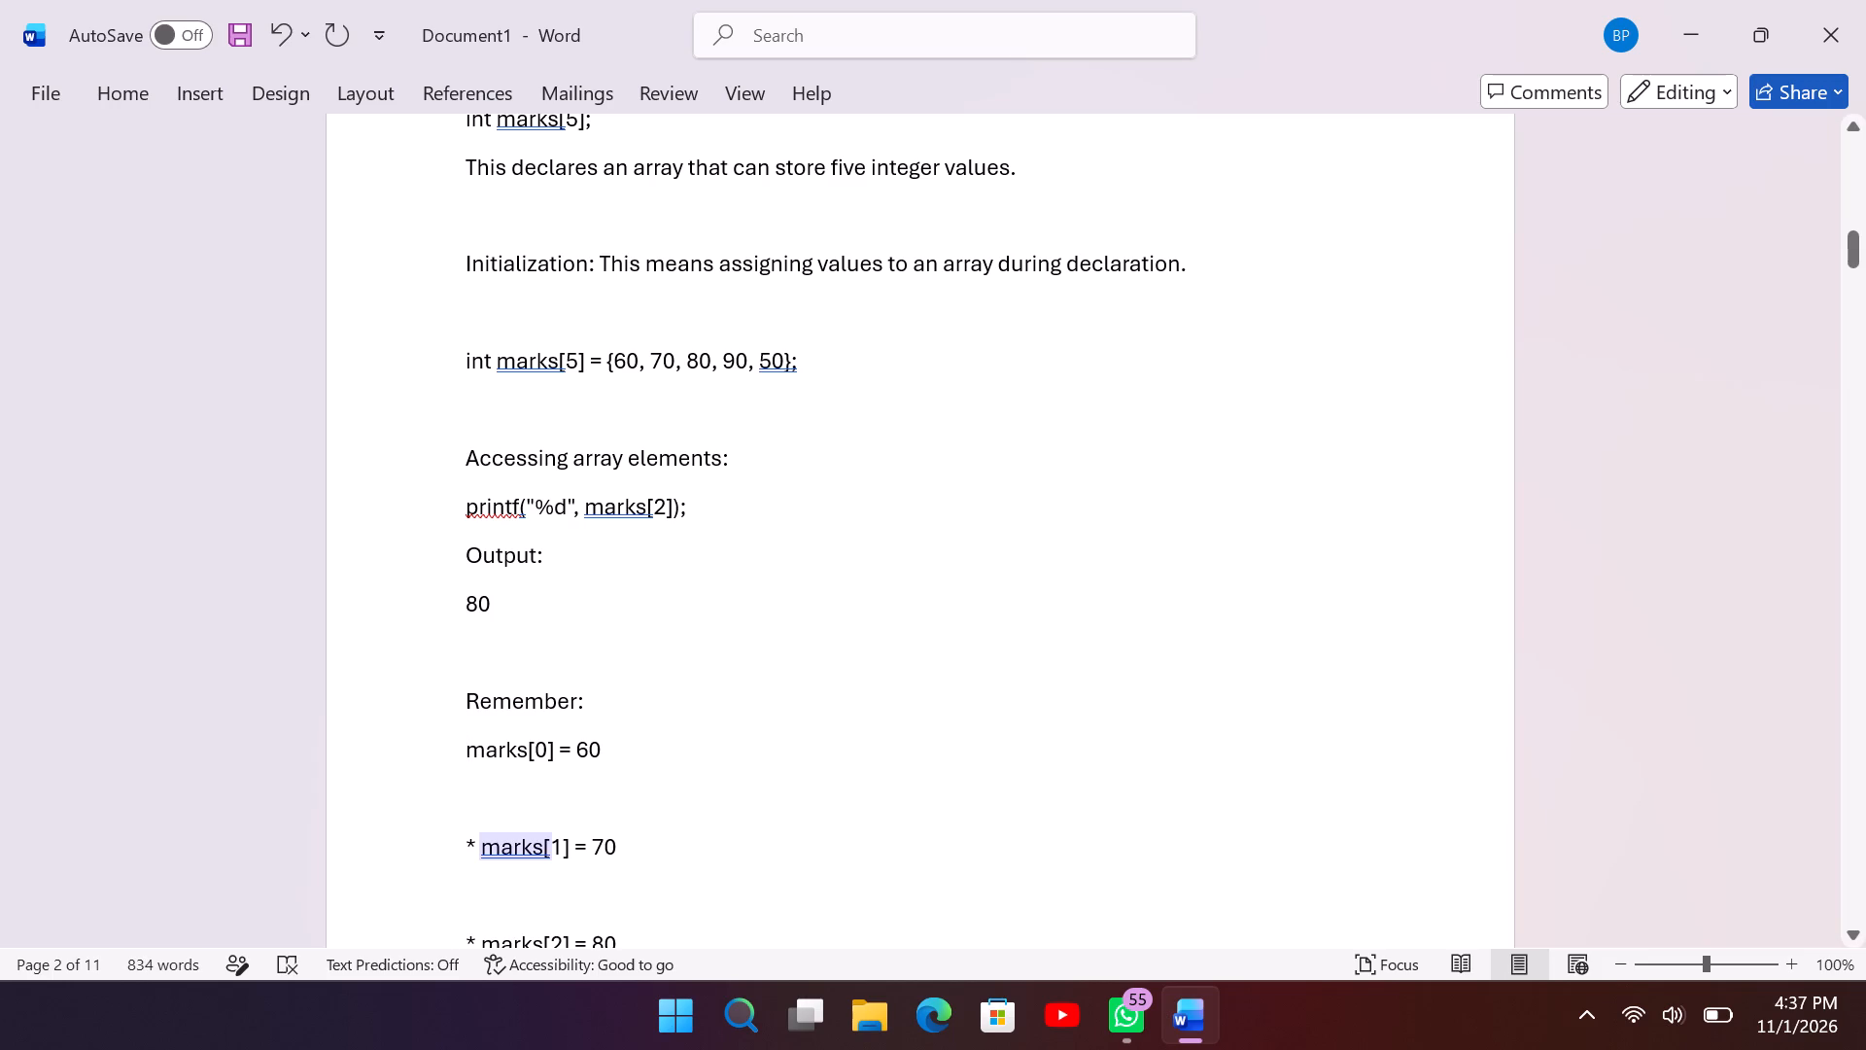
Delete the remaining blank line between 80 and "Remember:".
{"action": "left_click", "coordinate": [483, 673]}
{"action": "key", "text": "BackSpace"}
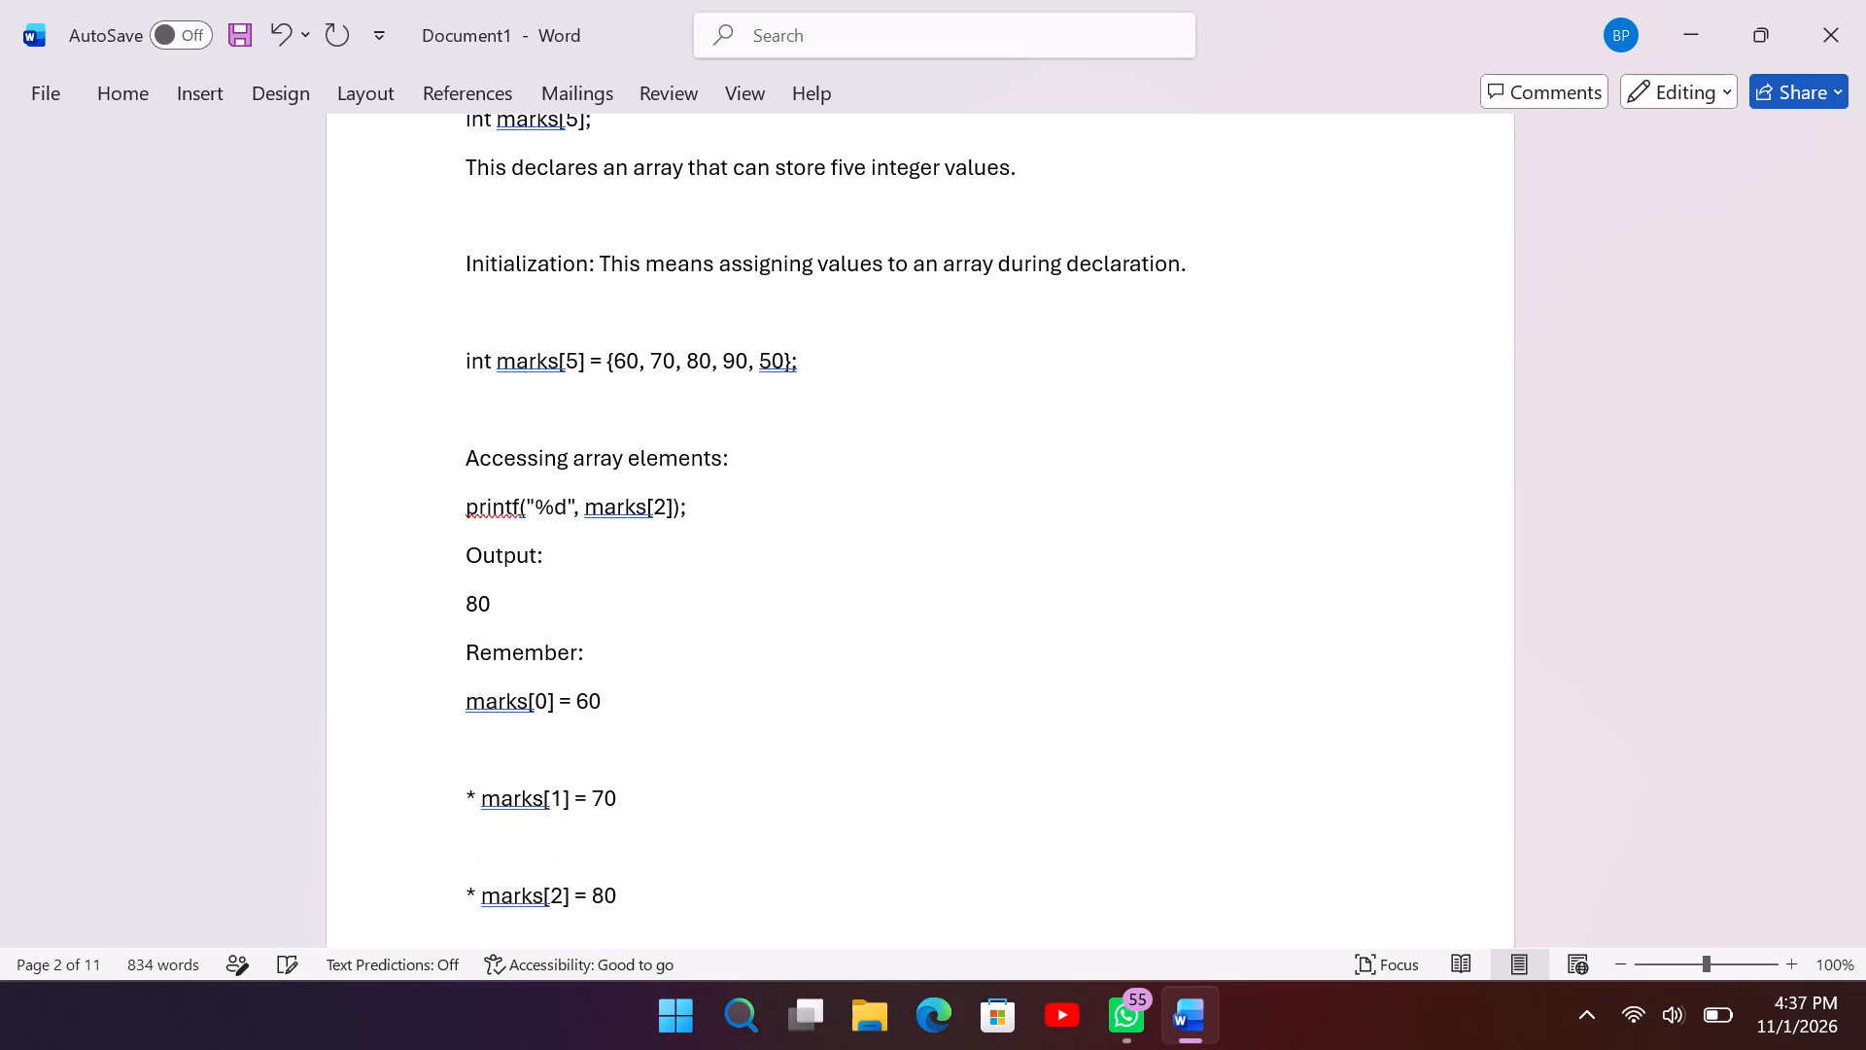
Remove the asterisks in front of "marks[1] = 70" and "marks[2] = 80" along with the blank line above each.
{"action": "left_click", "coordinate": [482, 791]}
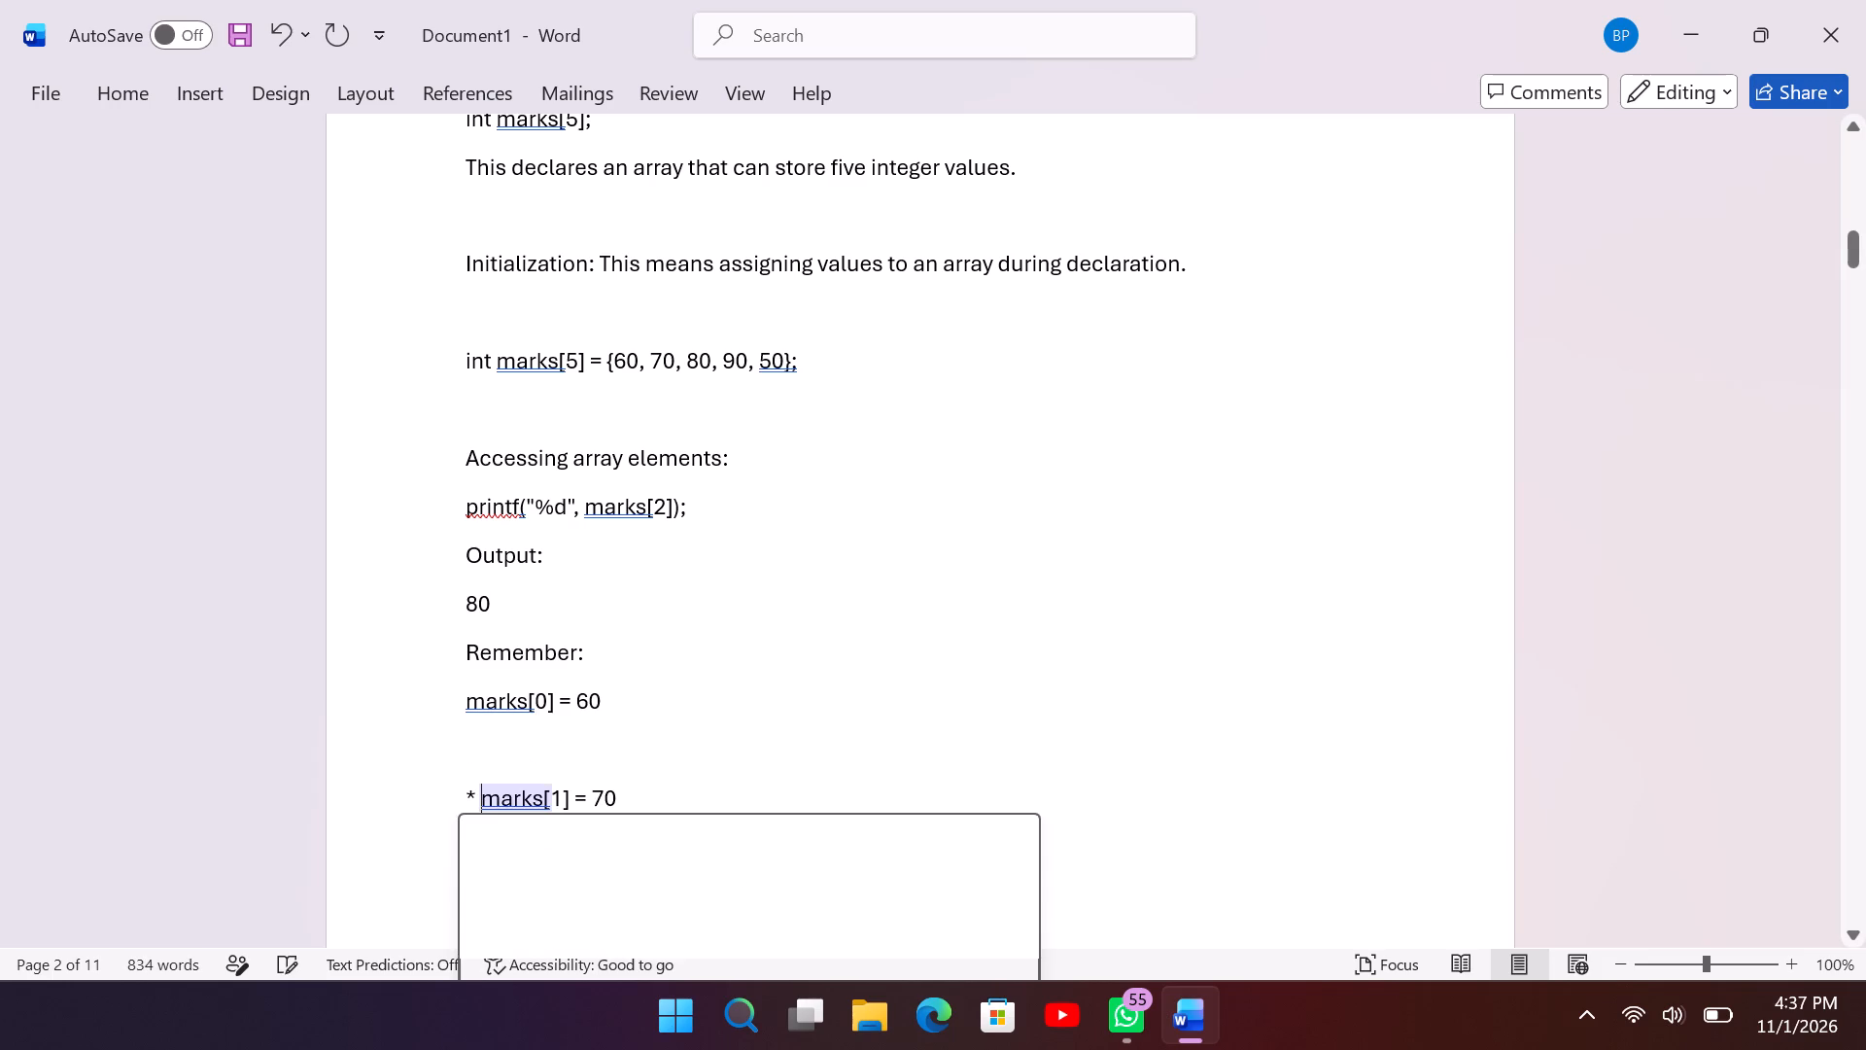
{"action": "key", "text": "BackSpace"}
{"action": "key", "text": "BackSpace"}
{"action": "key", "text": "BackSpace"}
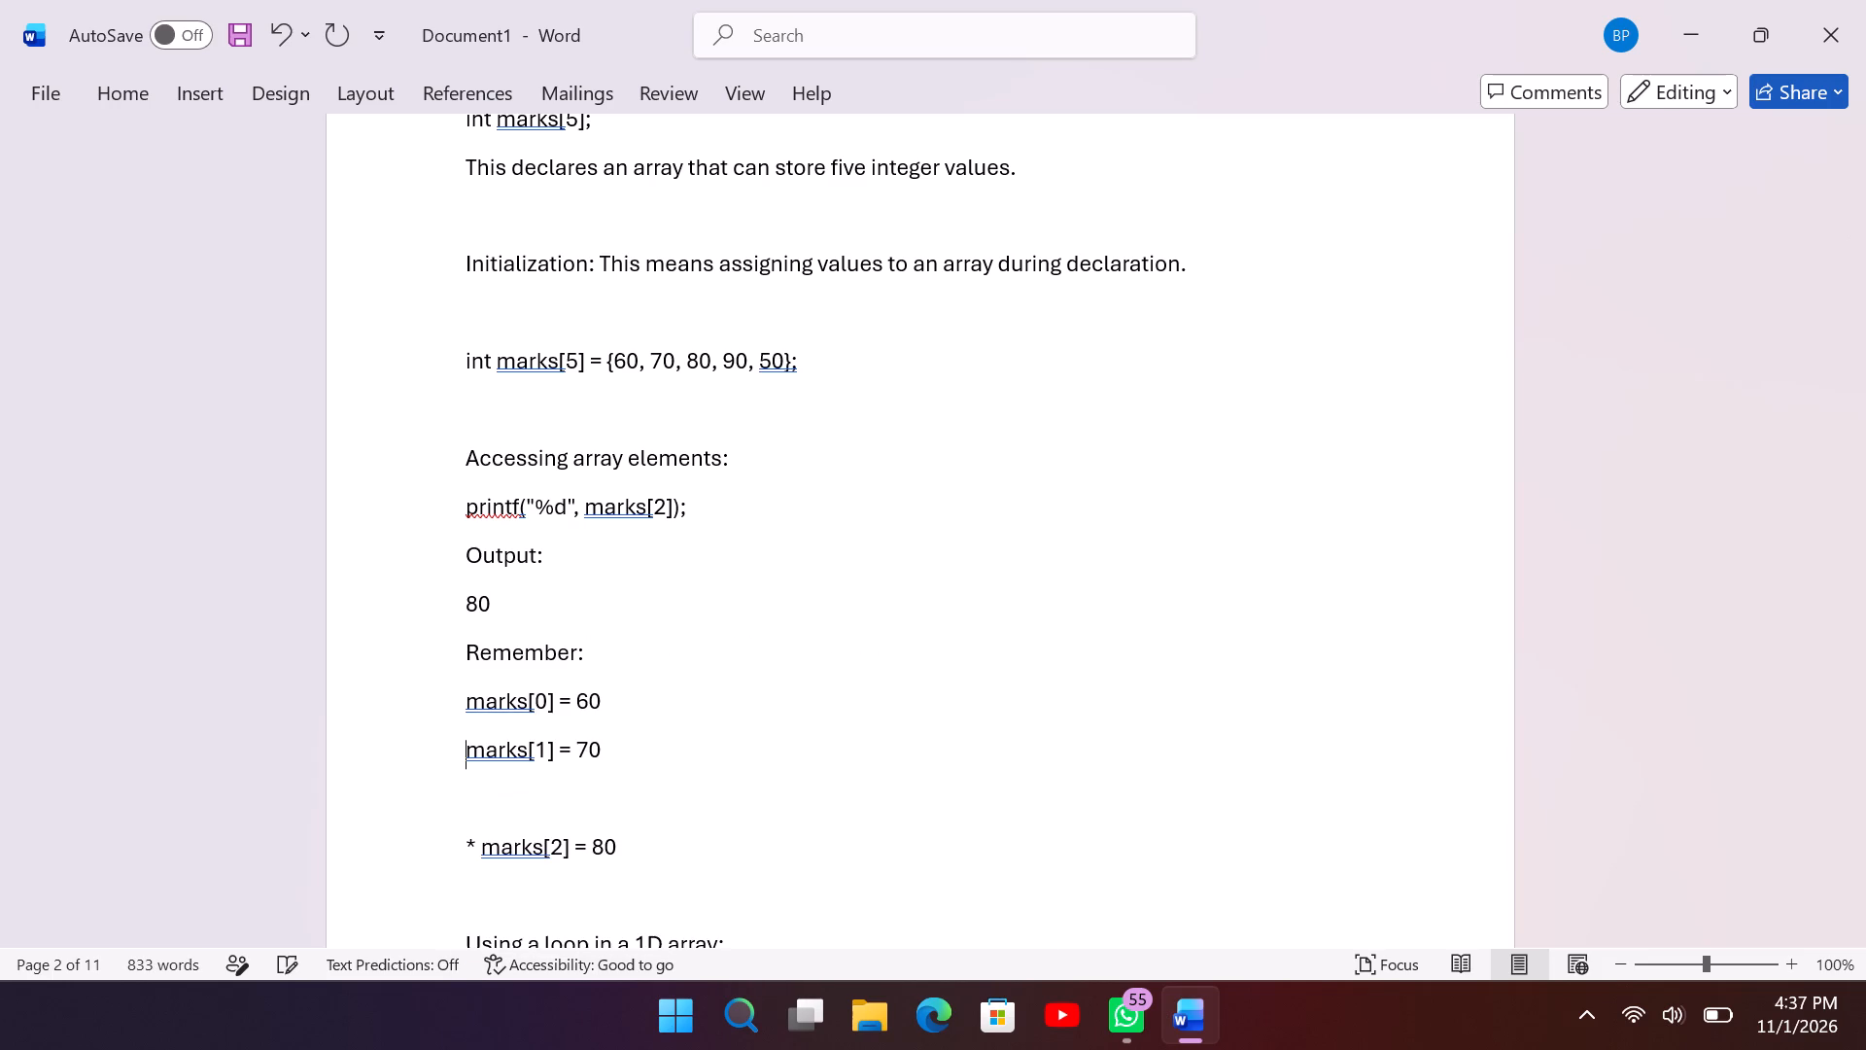
{"action": "left_click", "coordinate": [473, 842]}
{"action": "key", "text": "BackSpace"}
{"action": "key", "text": "BackSpace"}
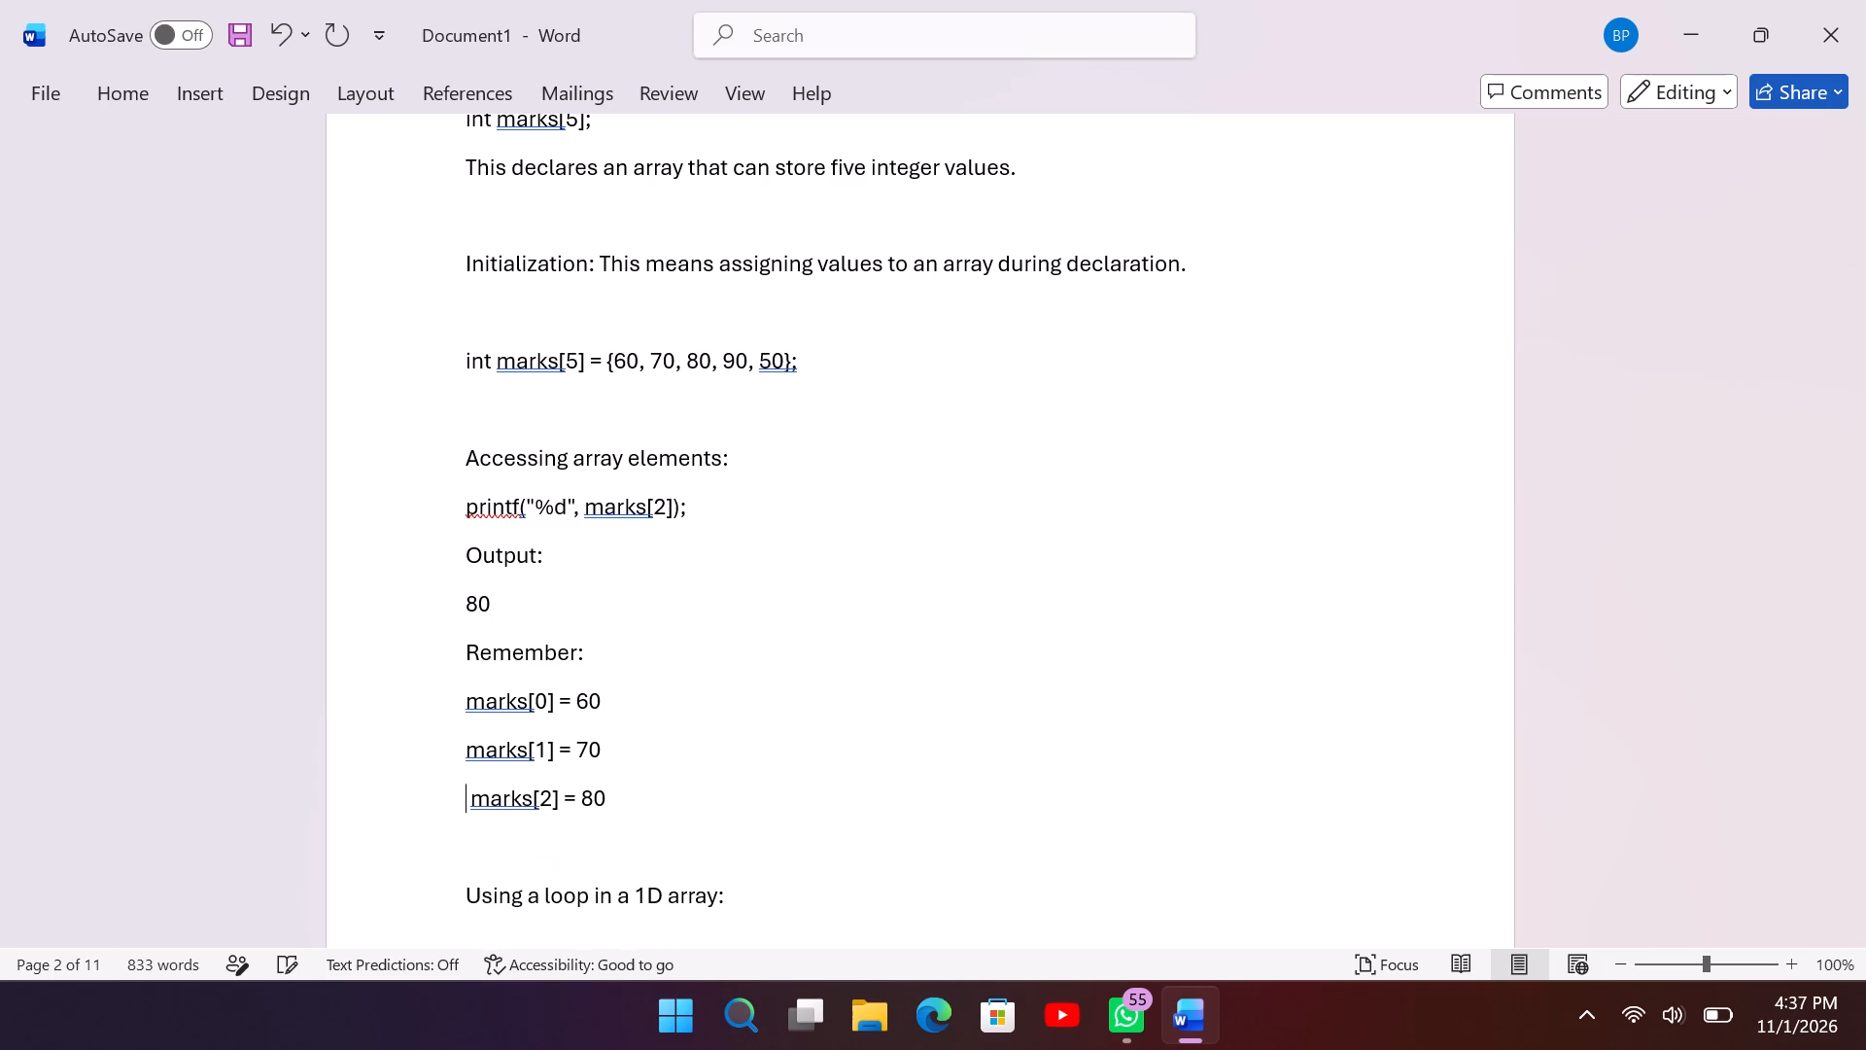
Delete the blank line between "marks[2] = 80" and "Using a loop in a 1D array:".
{"action": "scroll", "coordinate": [608, 906], "scroll_direction": "down", "scroll_amount": 1}
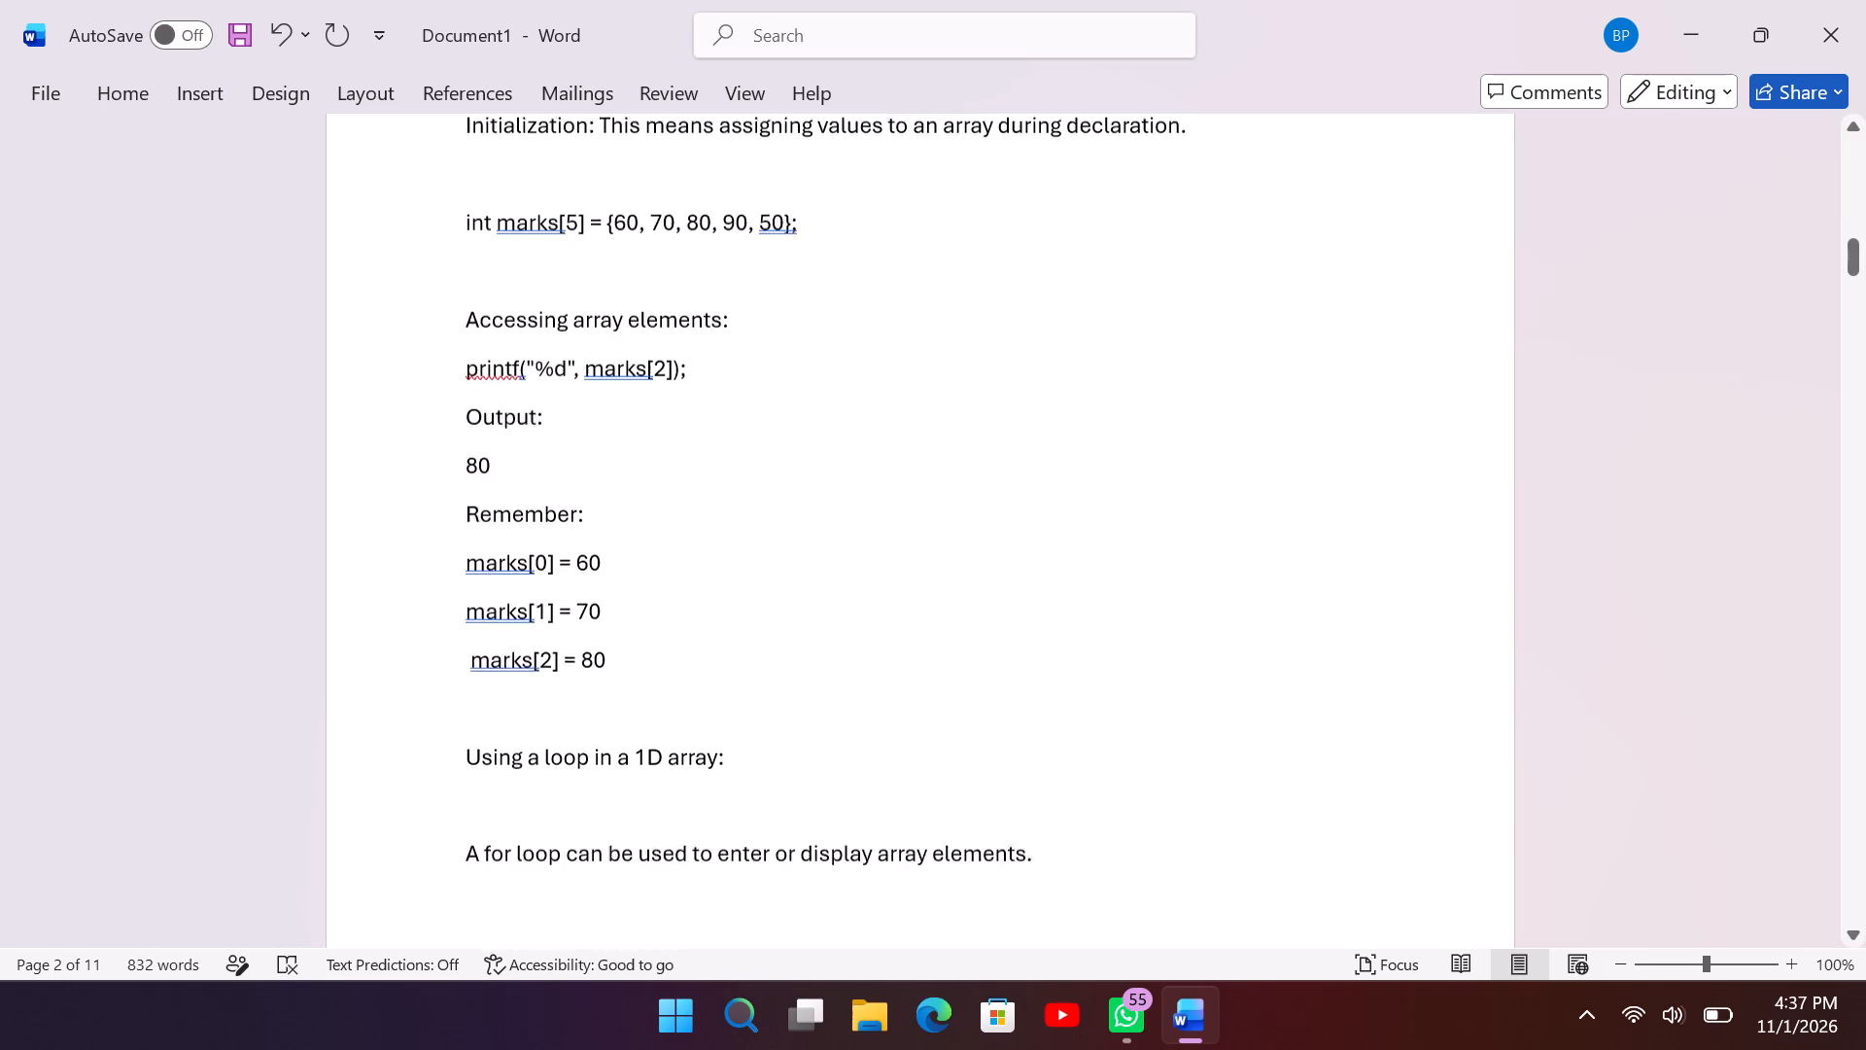
{"action": "scroll", "coordinate": [608, 906], "scroll_direction": "down", "scroll_amount": 2}
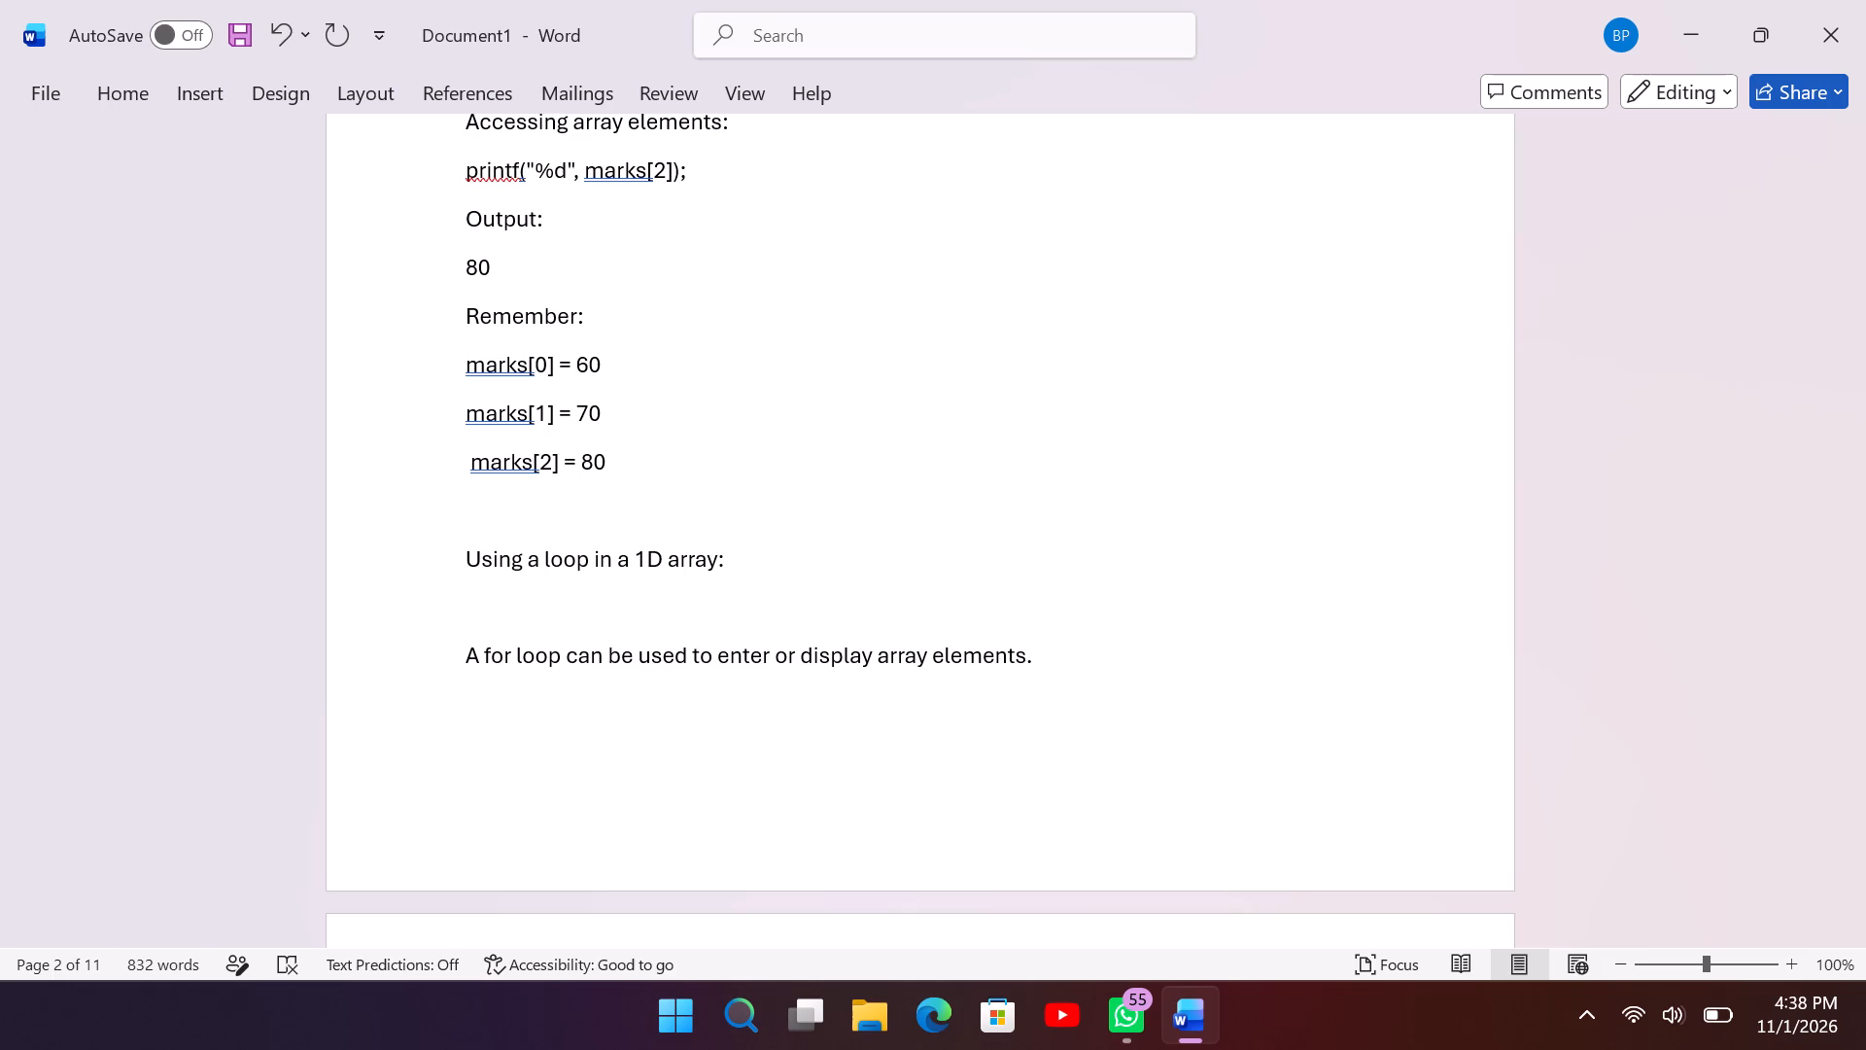
{"action": "scroll", "coordinate": [551, 491], "scroll_direction": "down", "scroll_amount": 1}
{"action": "left_click", "coordinate": [501, 442]}
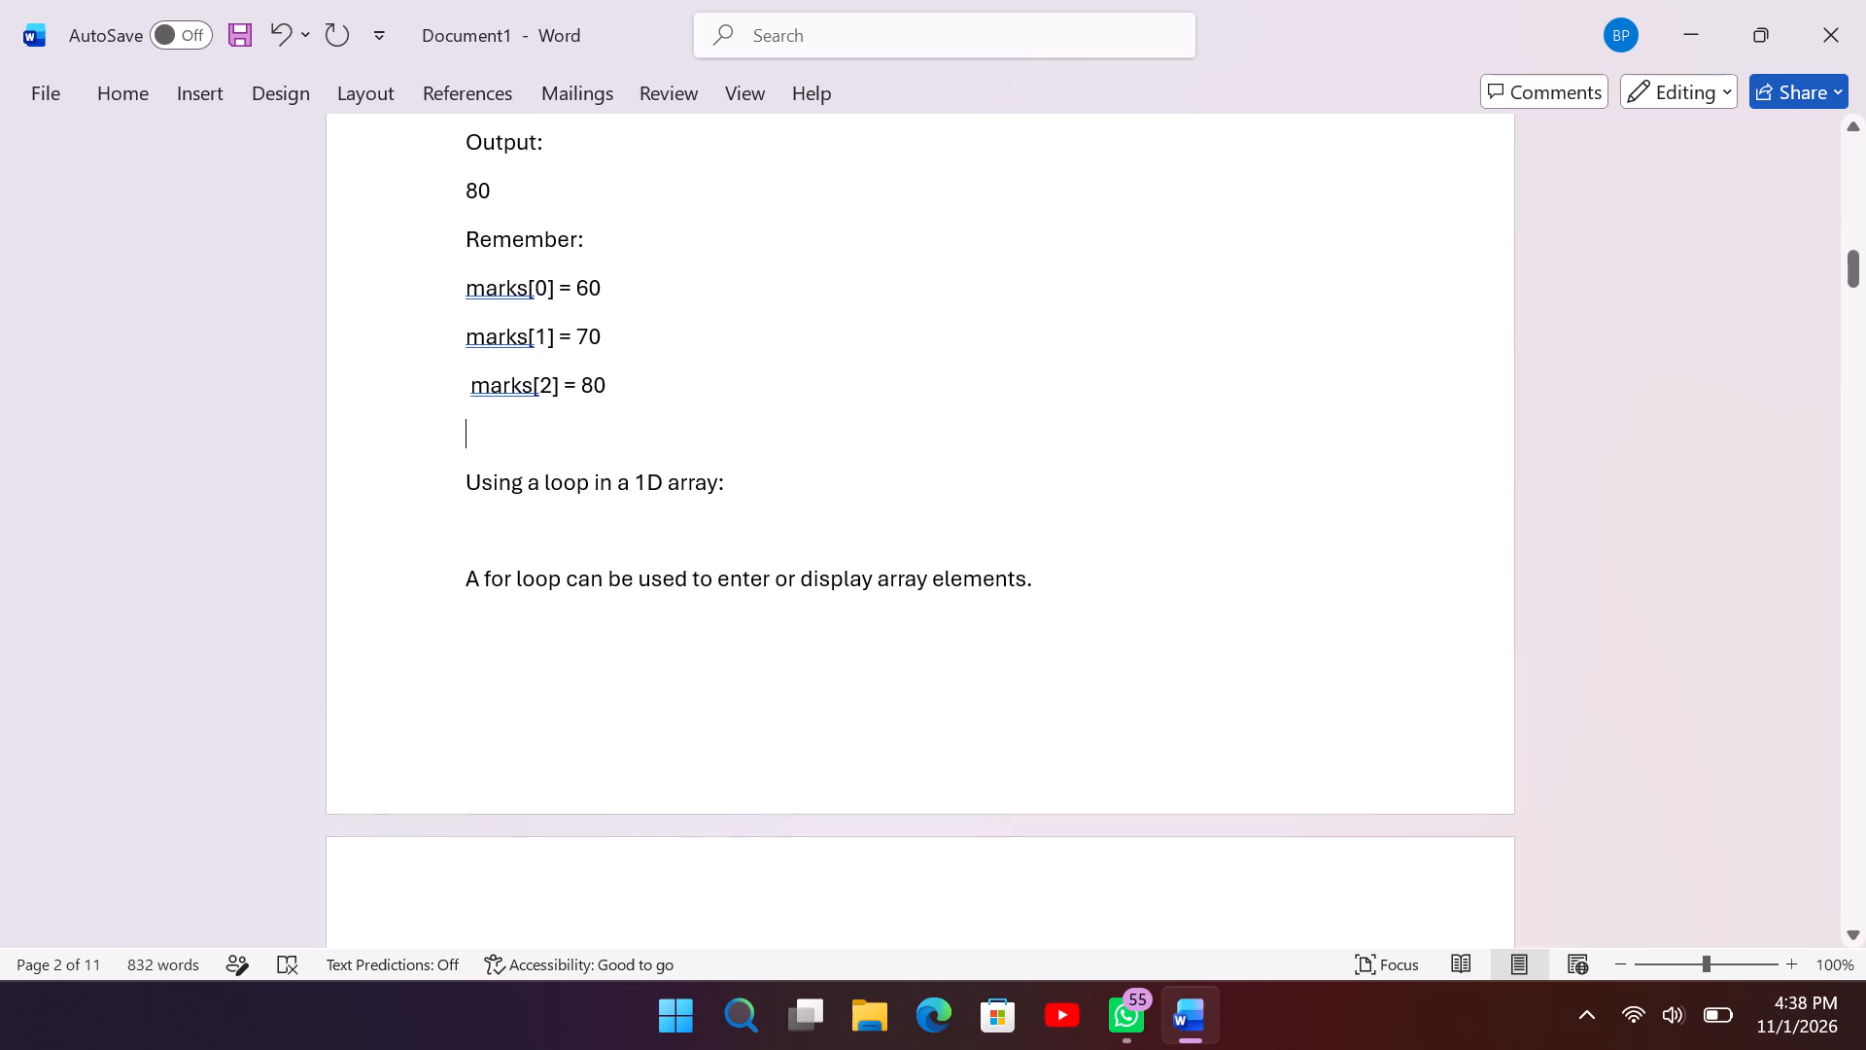
{"action": "key", "text": "BackSpace"}
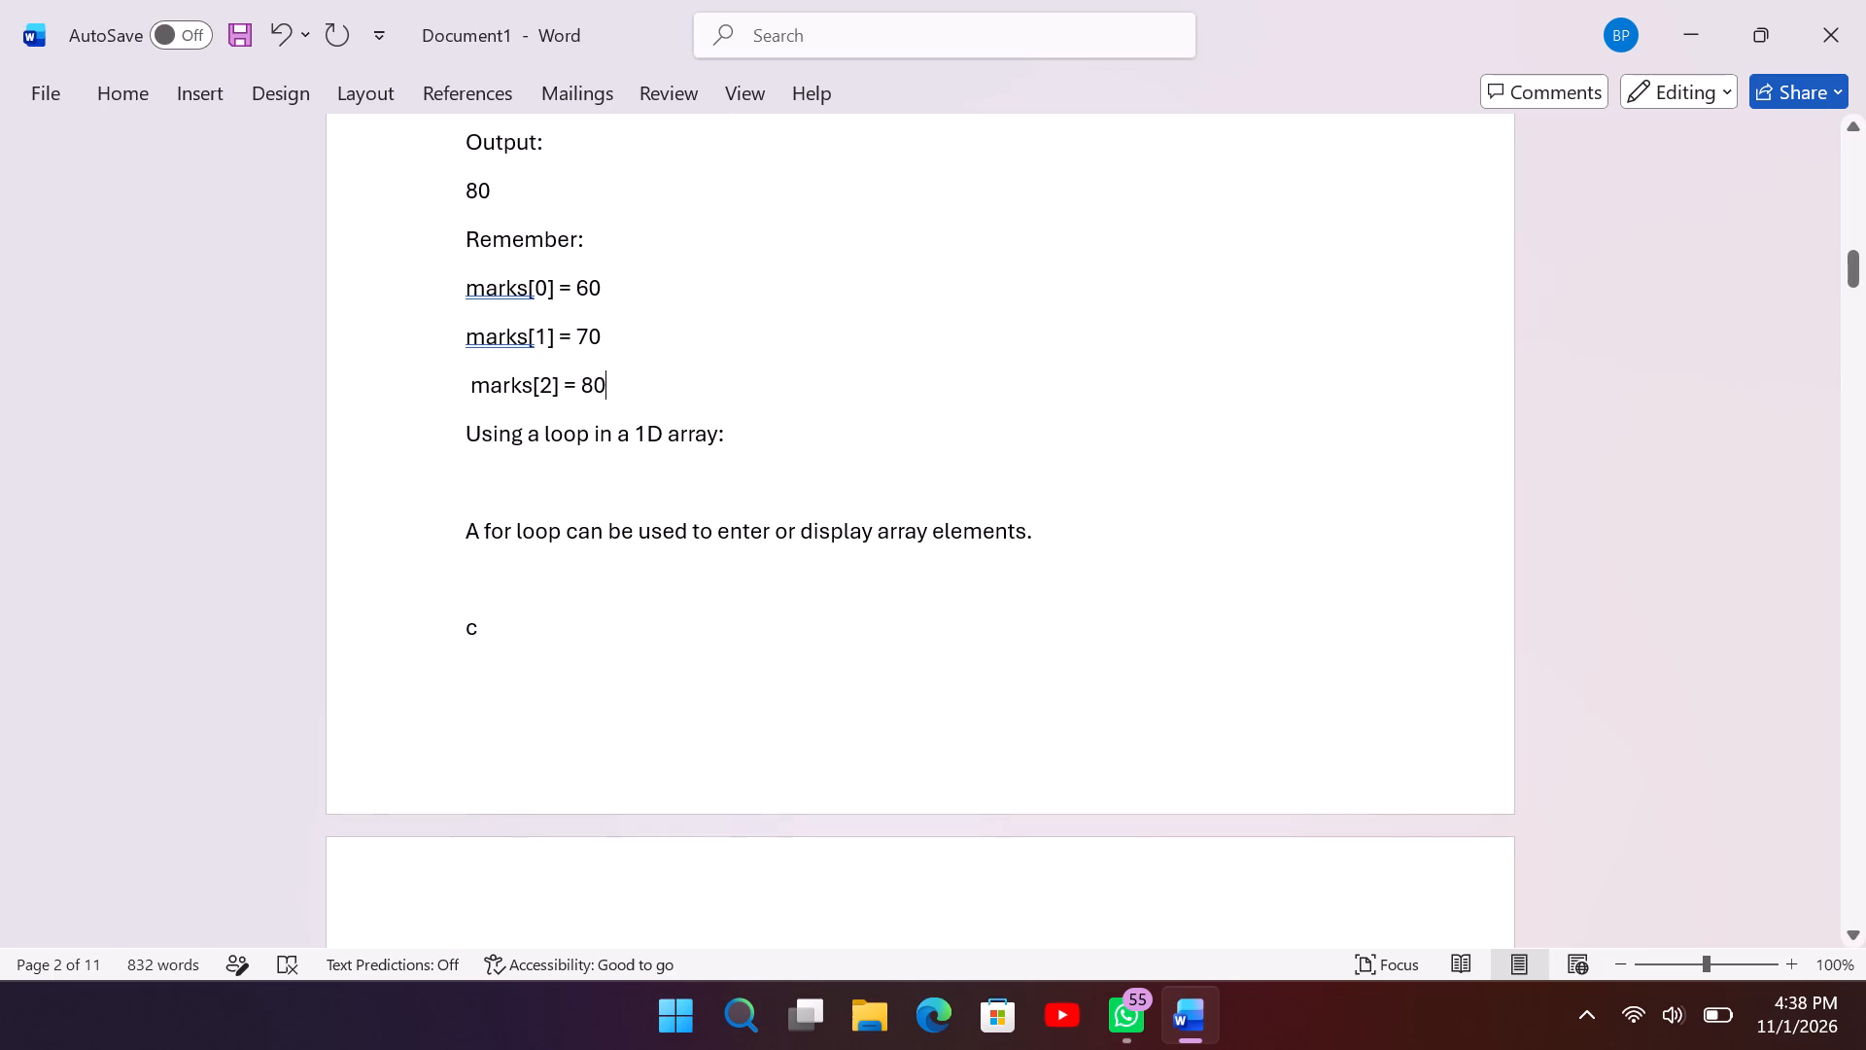
Make the heading "Using a loop in a 1D array:" bold.
{"action": "left_click", "coordinate": [482, 466]}
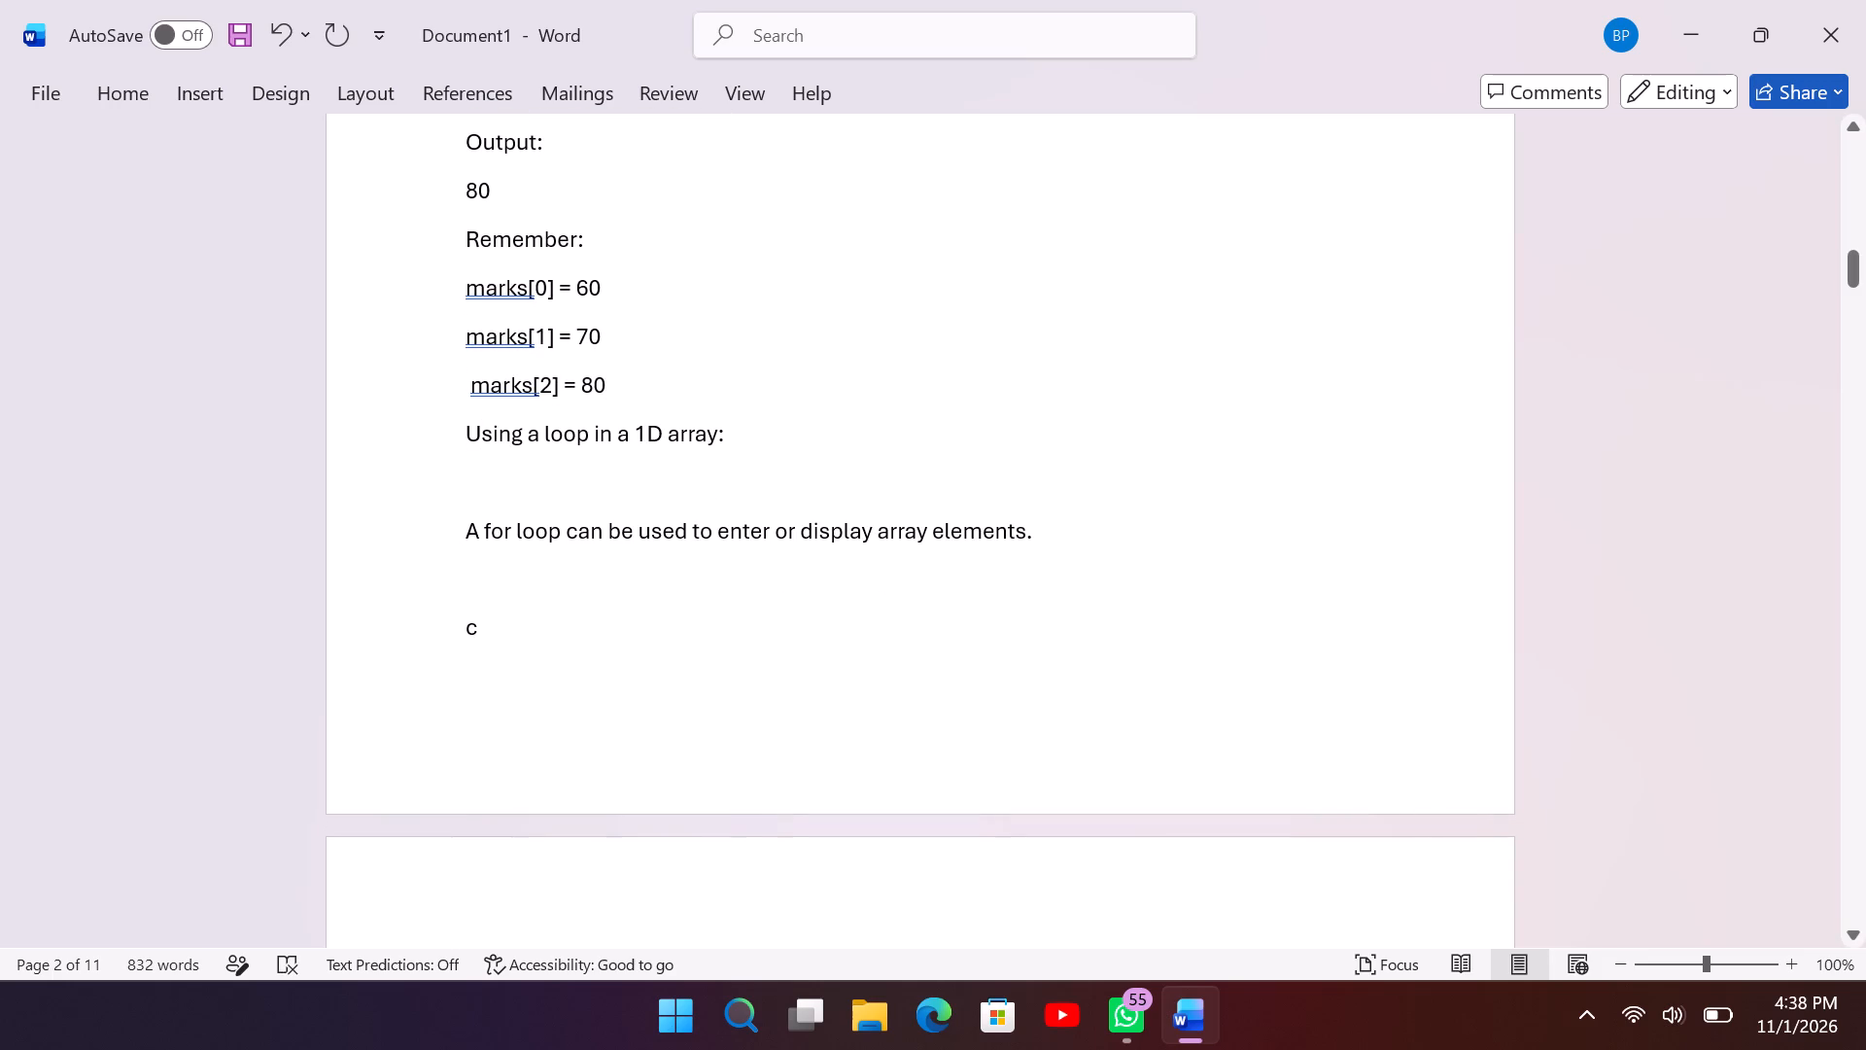
{"action": "left_click", "coordinate": [463, 428]}
{"action": "left_click_drag", "start_coordinate": [463, 428], "coordinate": [484, 428]}
{"action": "left_click_drag", "start_coordinate": [484, 428], "coordinate": [735, 430]}
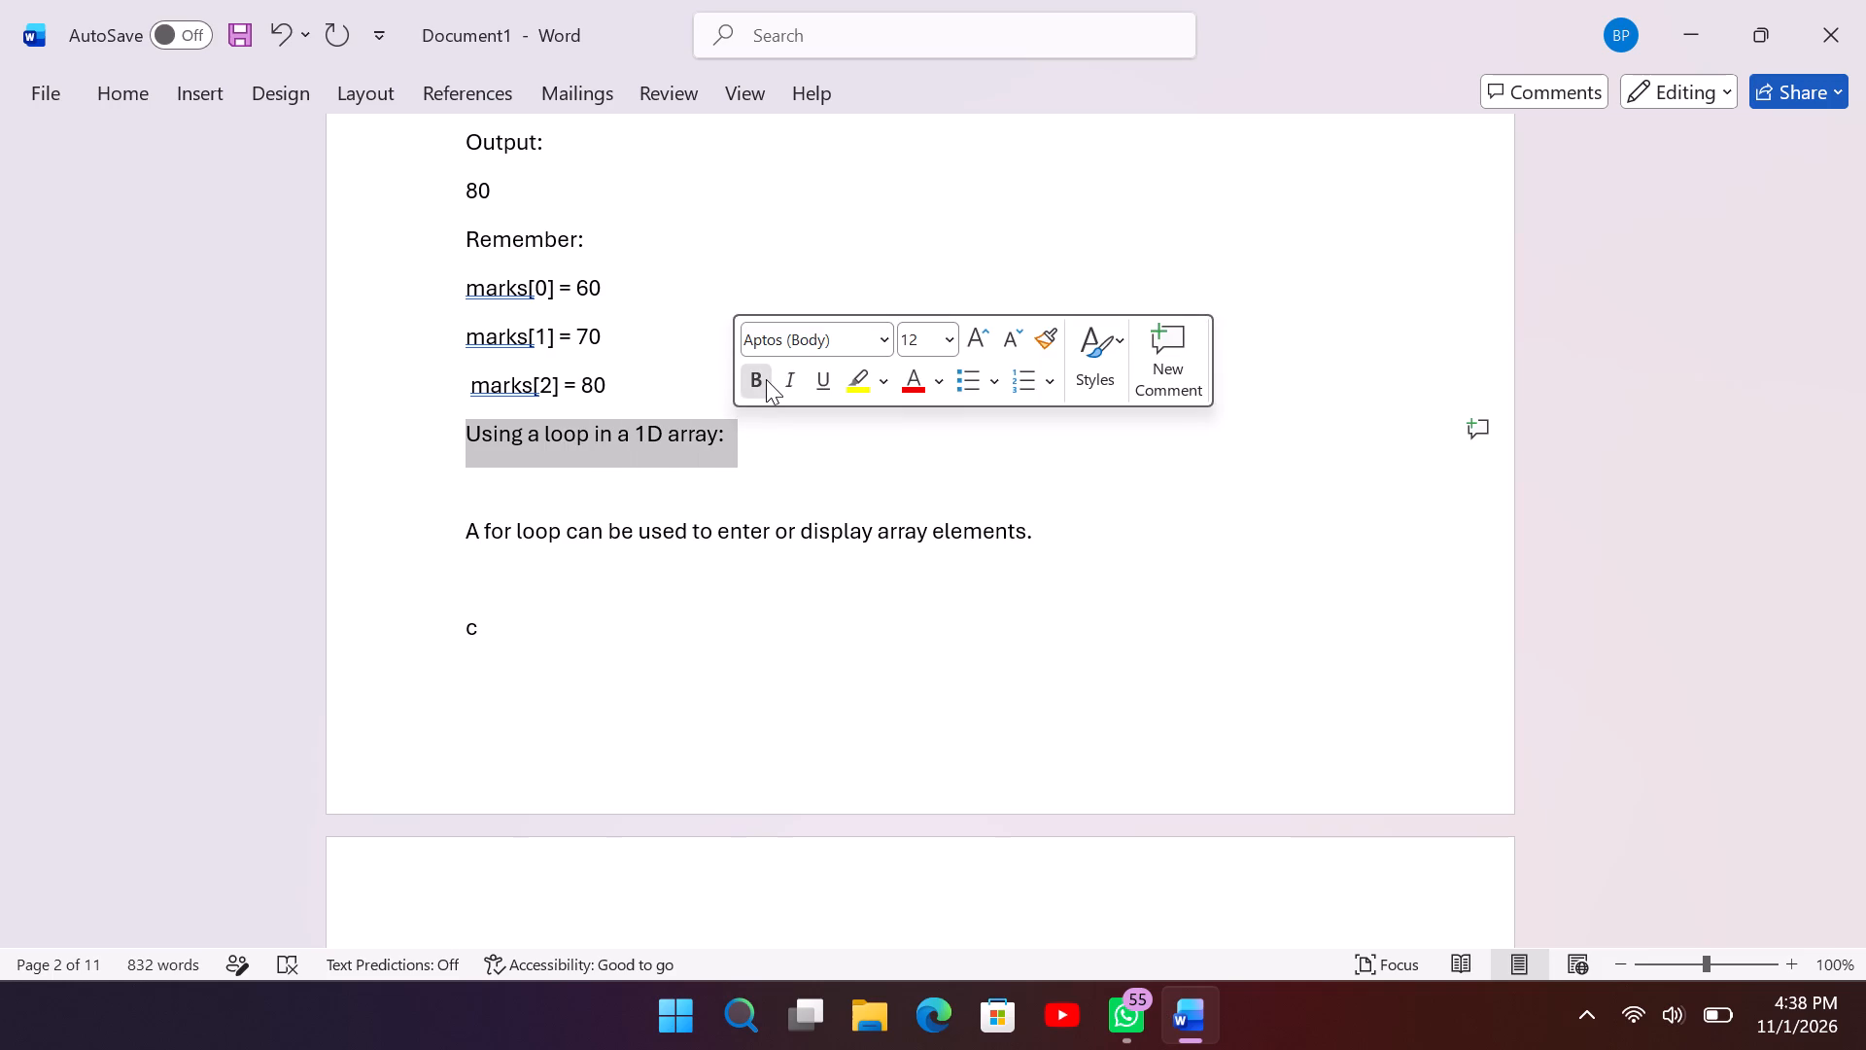
{"action": "left_click", "coordinate": [766, 379]}
{"action": "left_click", "coordinate": [690, 476]}
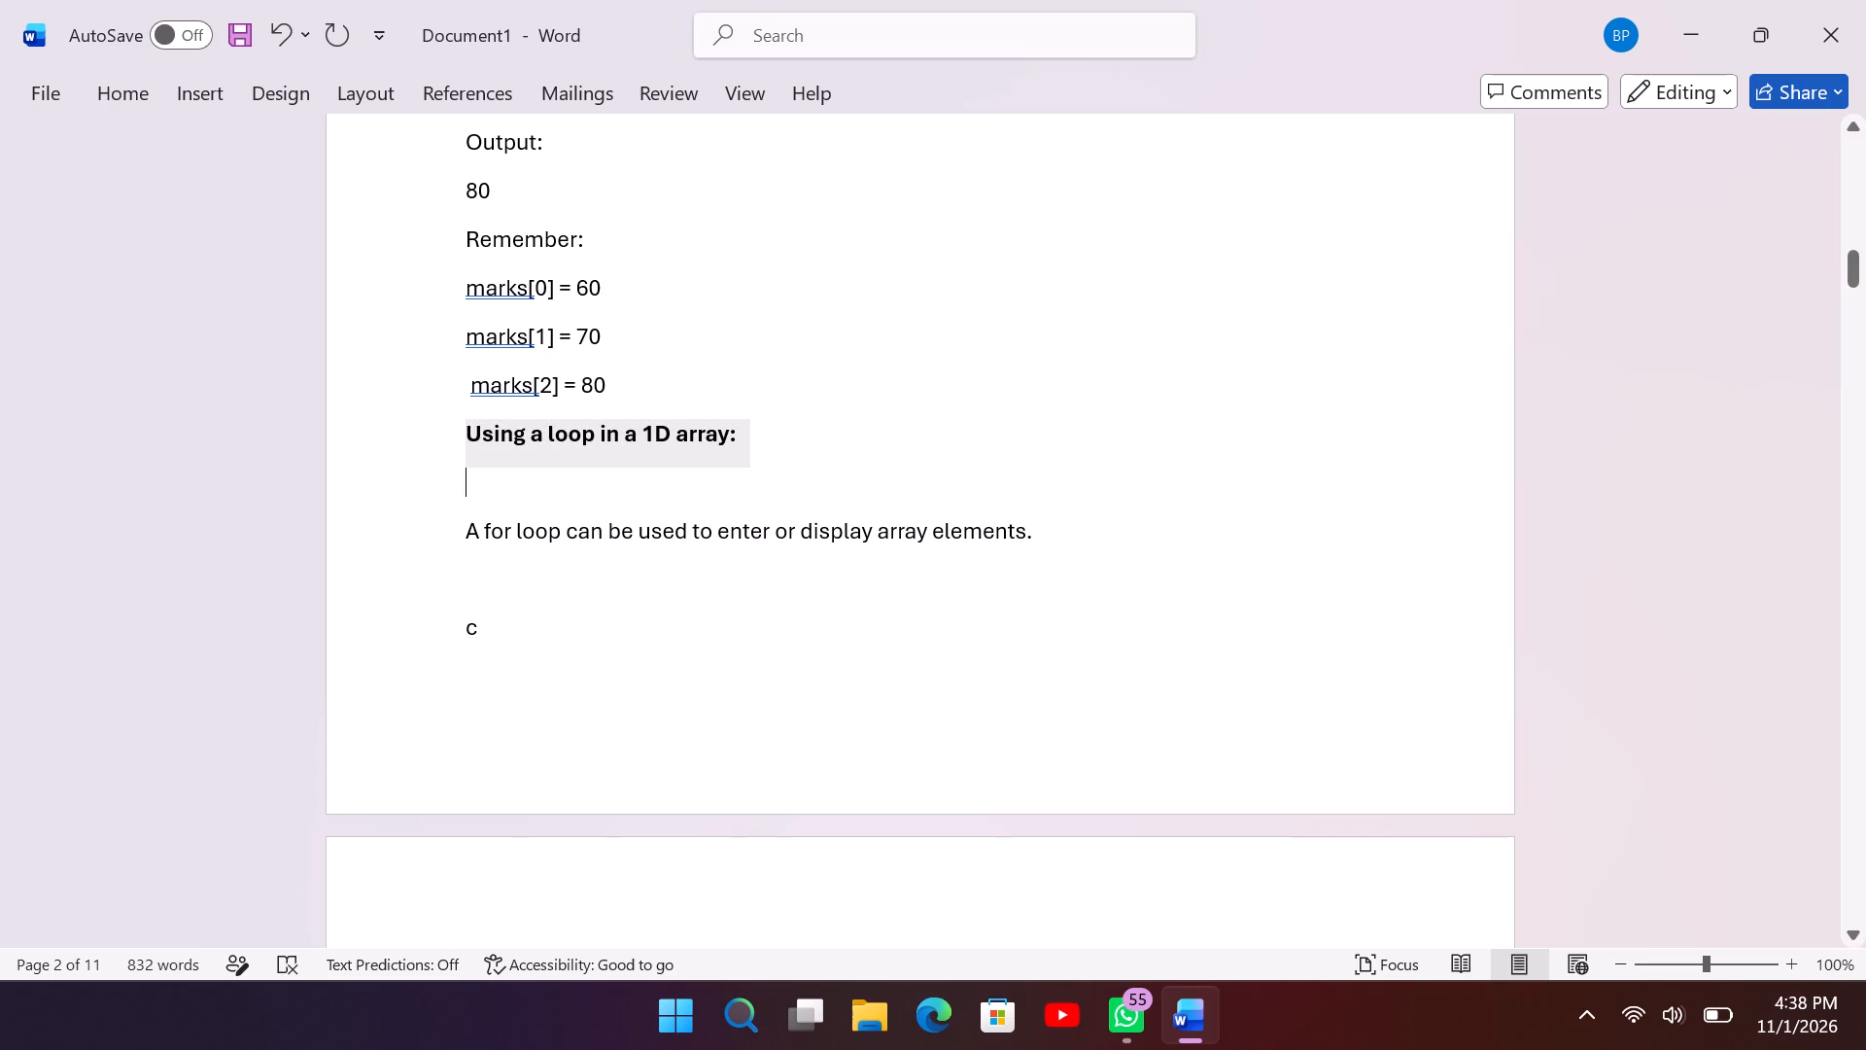
Delete the blank line below the heading "Using a loop in a 1D array:".
{"action": "left_click", "coordinate": [532, 528]}
{"action": "left_click", "coordinate": [478, 485]}
{"action": "key", "text": "BackSpace"}
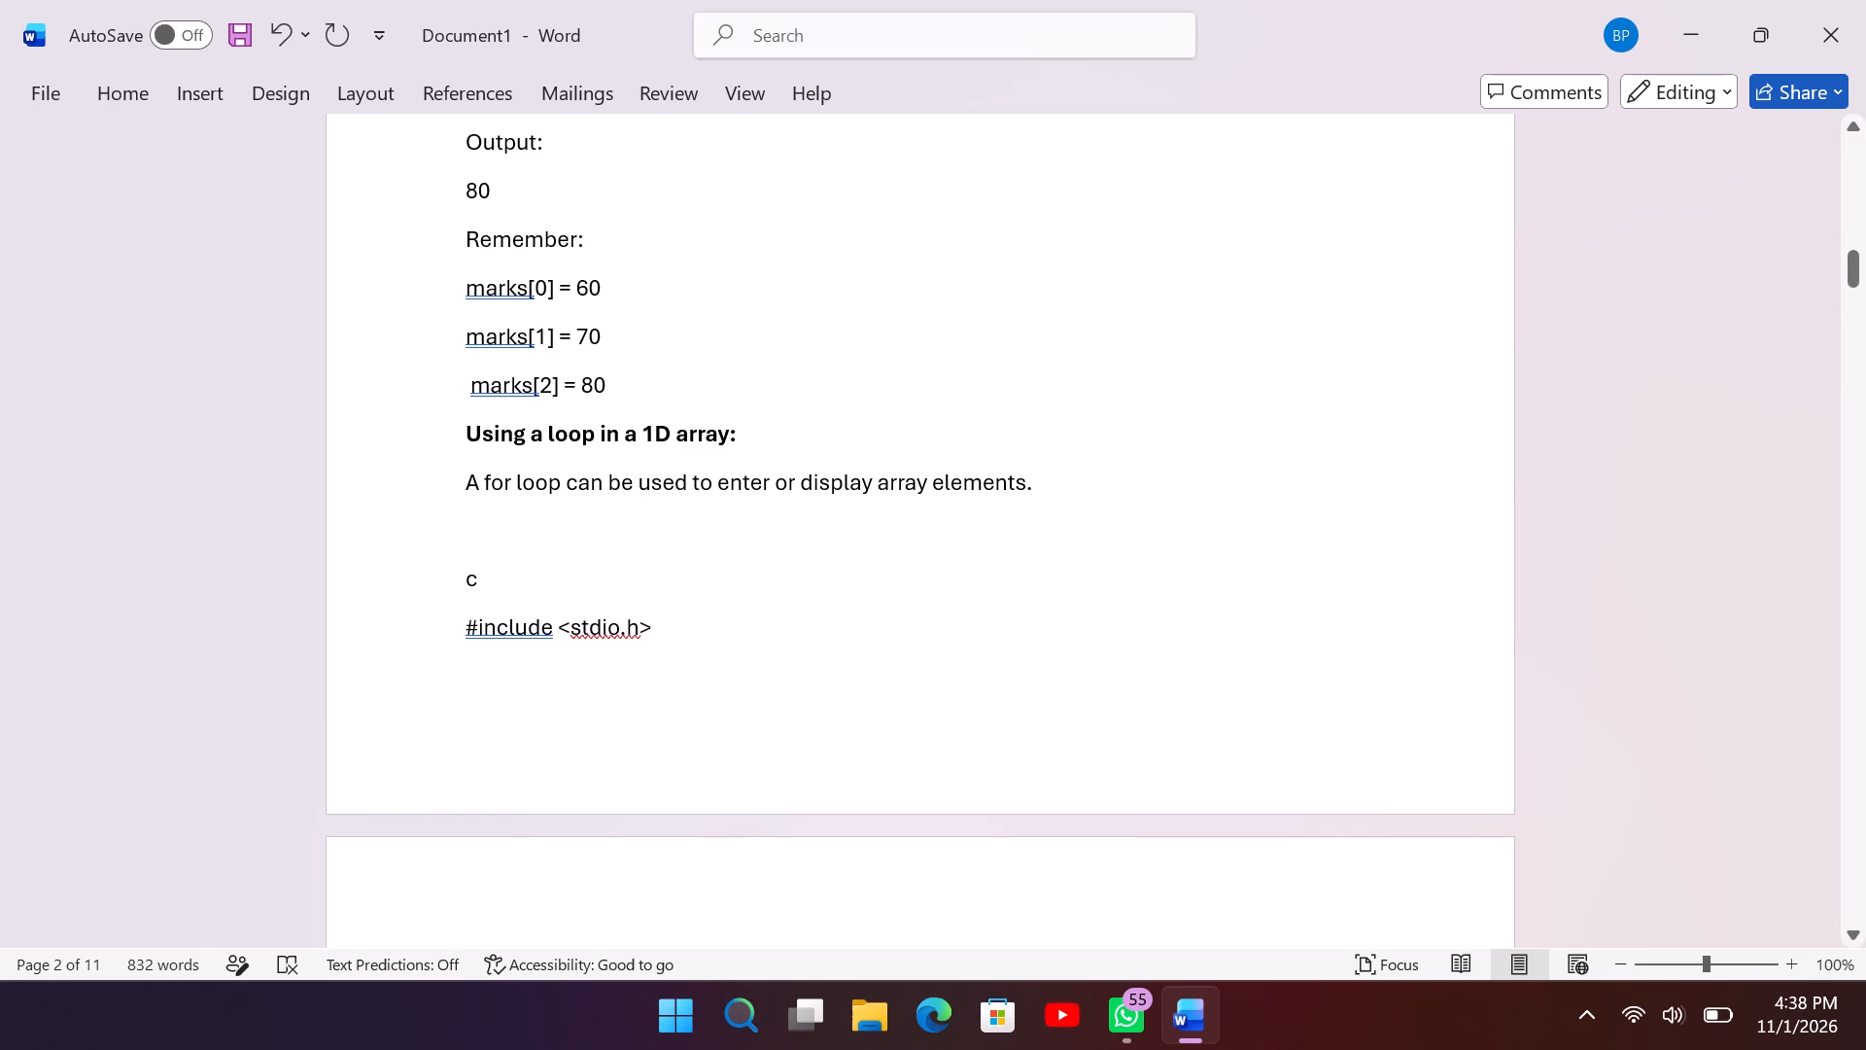
Make the word "for" bold in the sentence "A for loop can be used to enter or display array elements.".
{"action": "left_click", "coordinate": [483, 484]}
{"action": "left_click_drag", "start_coordinate": [483, 484], "coordinate": [515, 484]}
{"action": "left_click", "coordinate": [528, 446]}
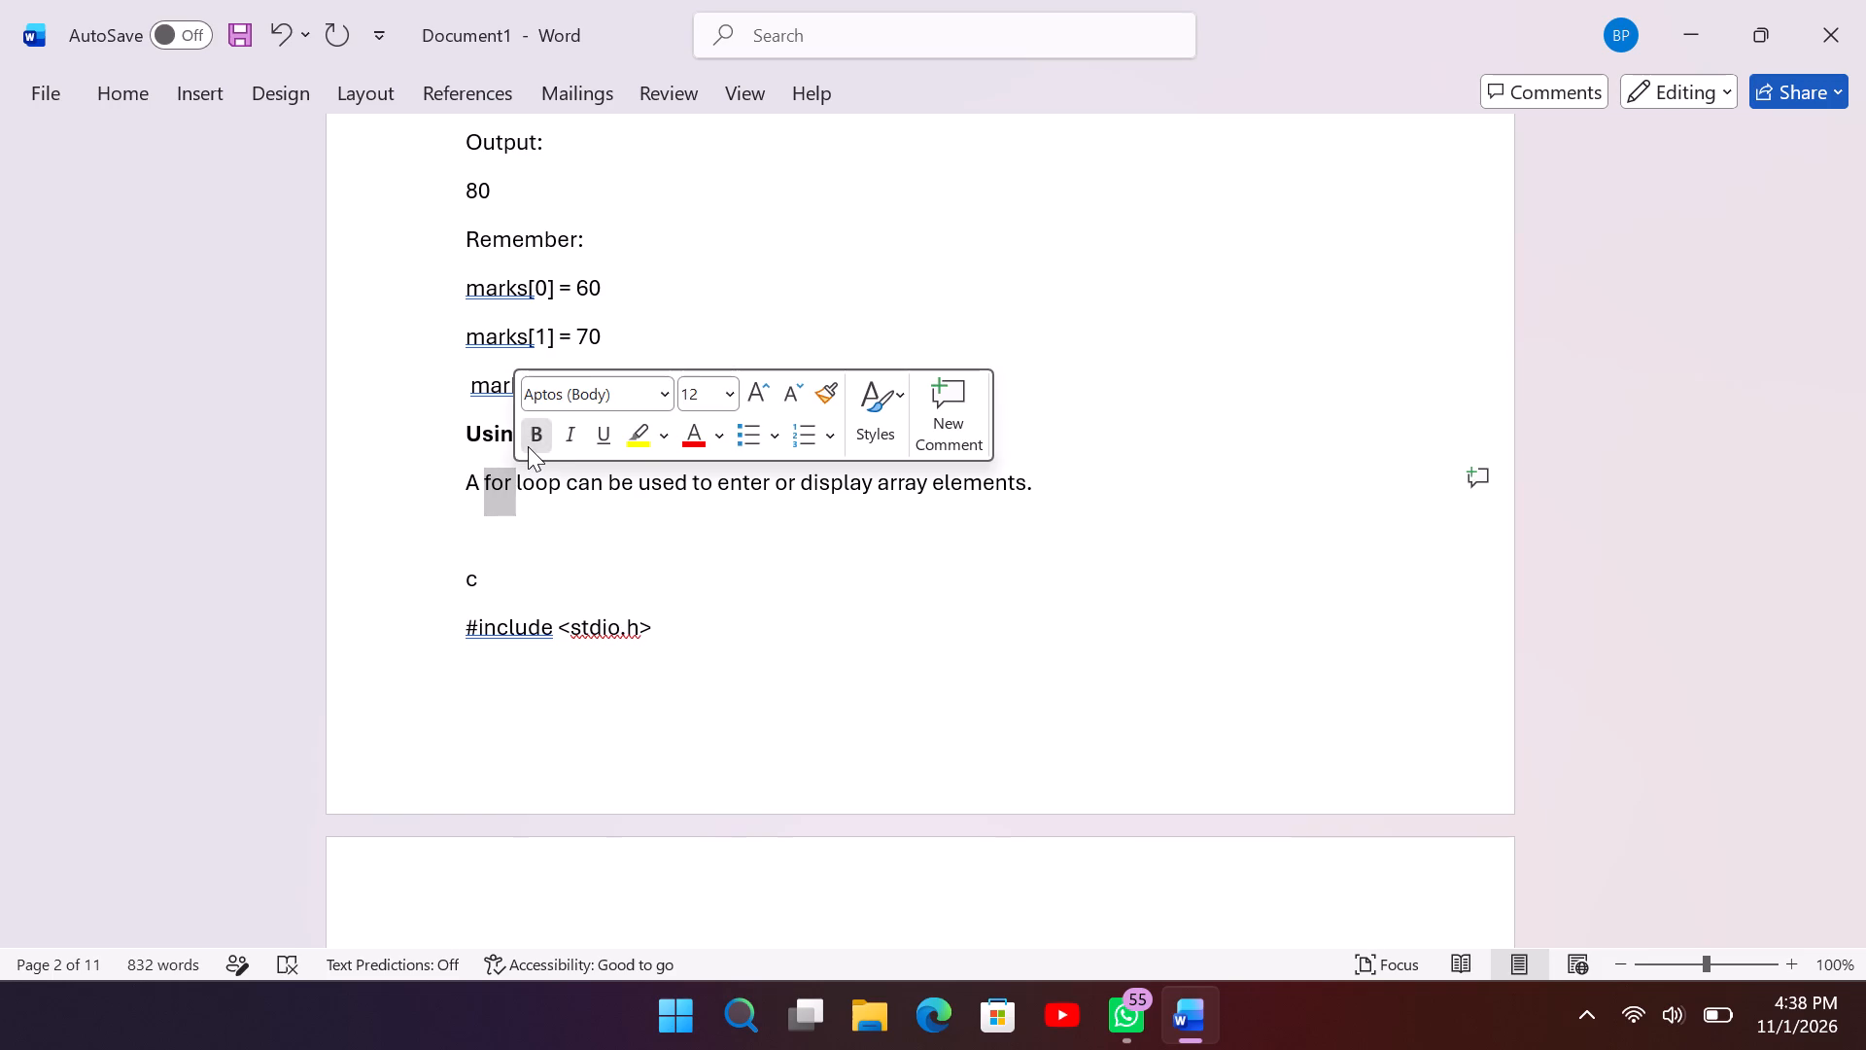
{"action": "left_click", "coordinate": [560, 507]}
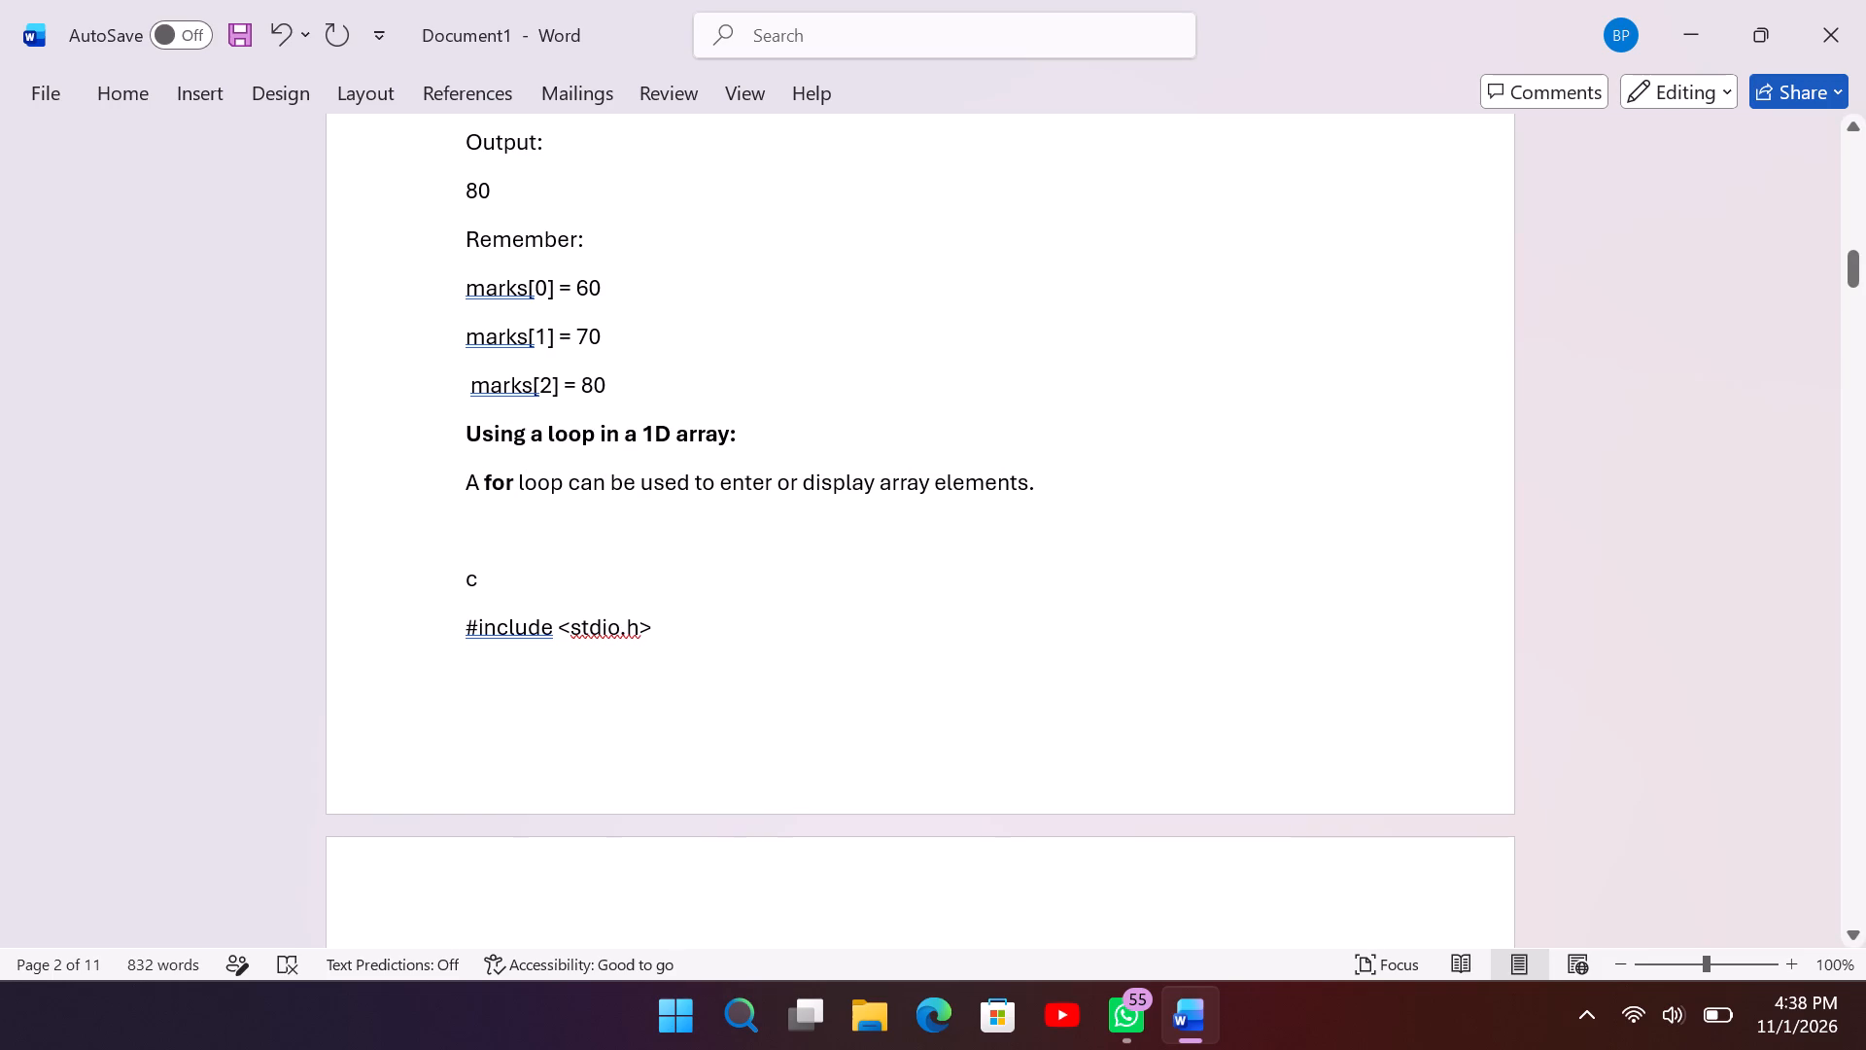
Remove the stray "c" and the blank line between the for loop sentence and the #include line.
{"action": "left_click", "coordinate": [519, 563]}
{"action": "left_click", "coordinate": [498, 598]}
{"action": "key", "text": "BackSpace"}
{"action": "key", "text": "BackSpace"}
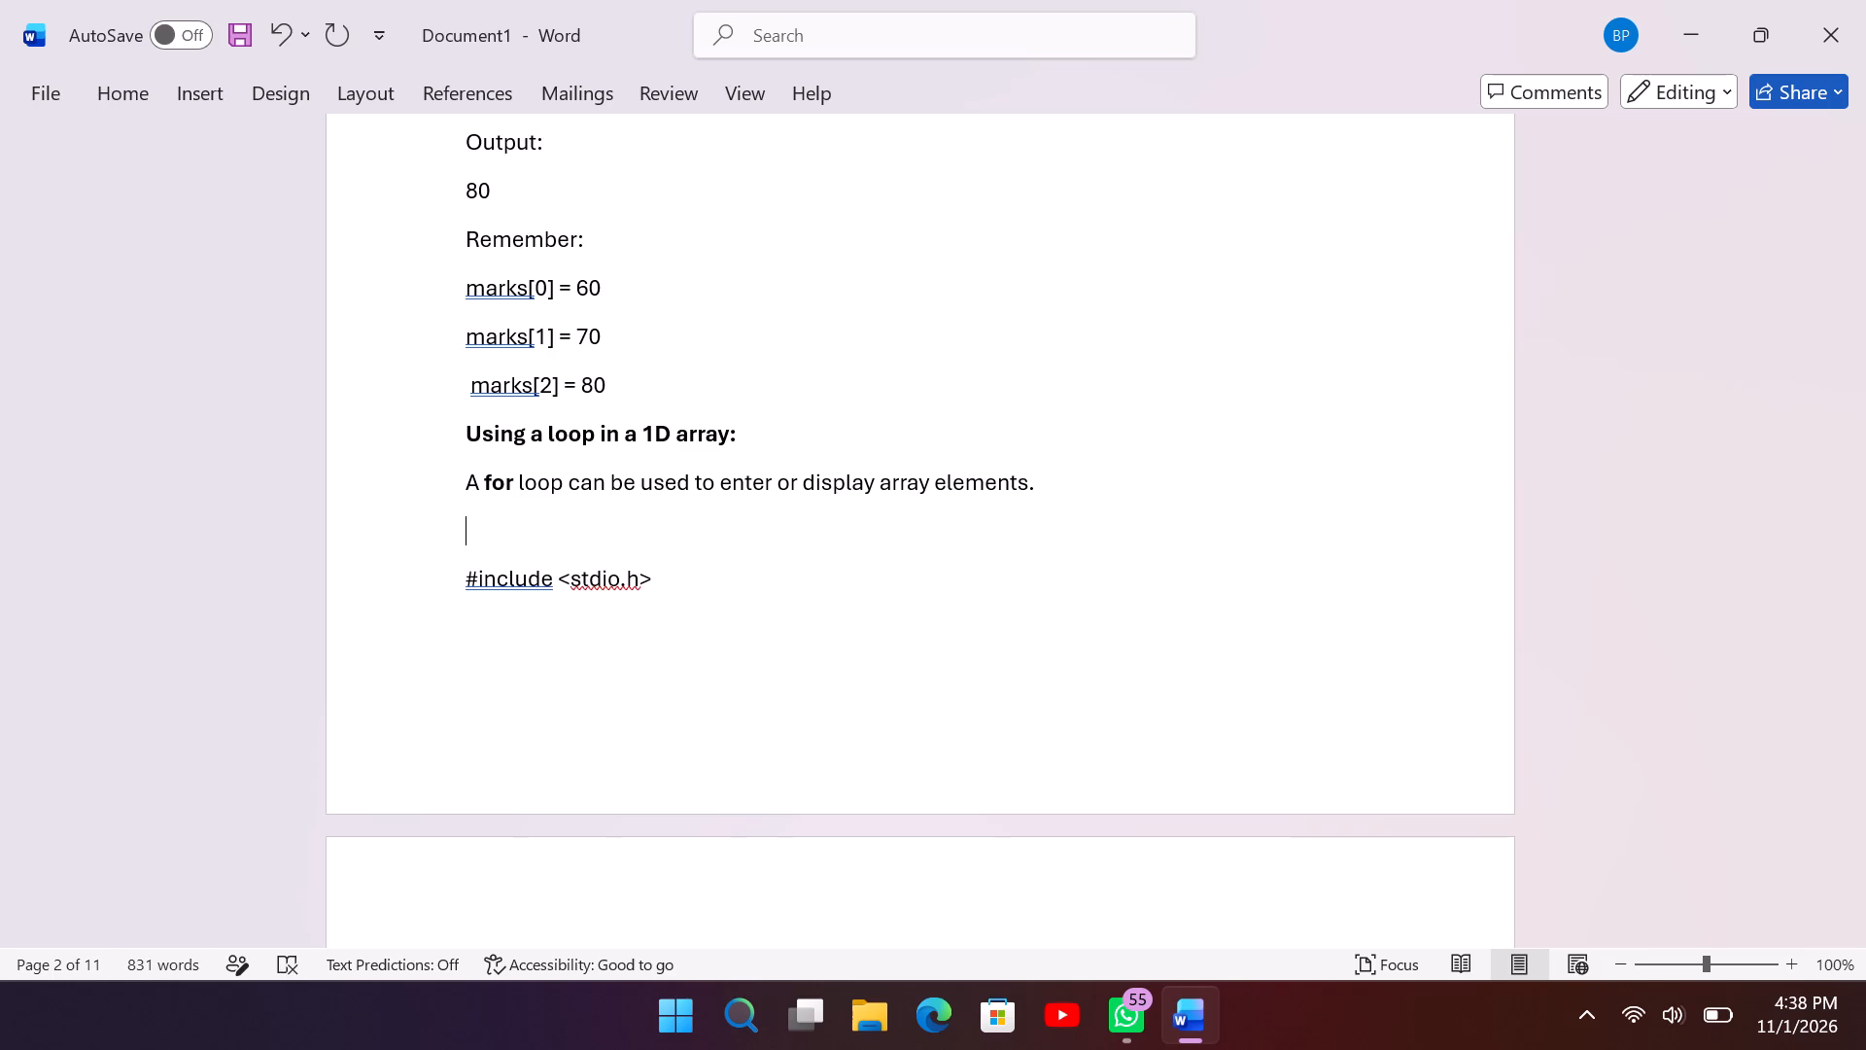
{"action": "key", "text": "BackSpace"}
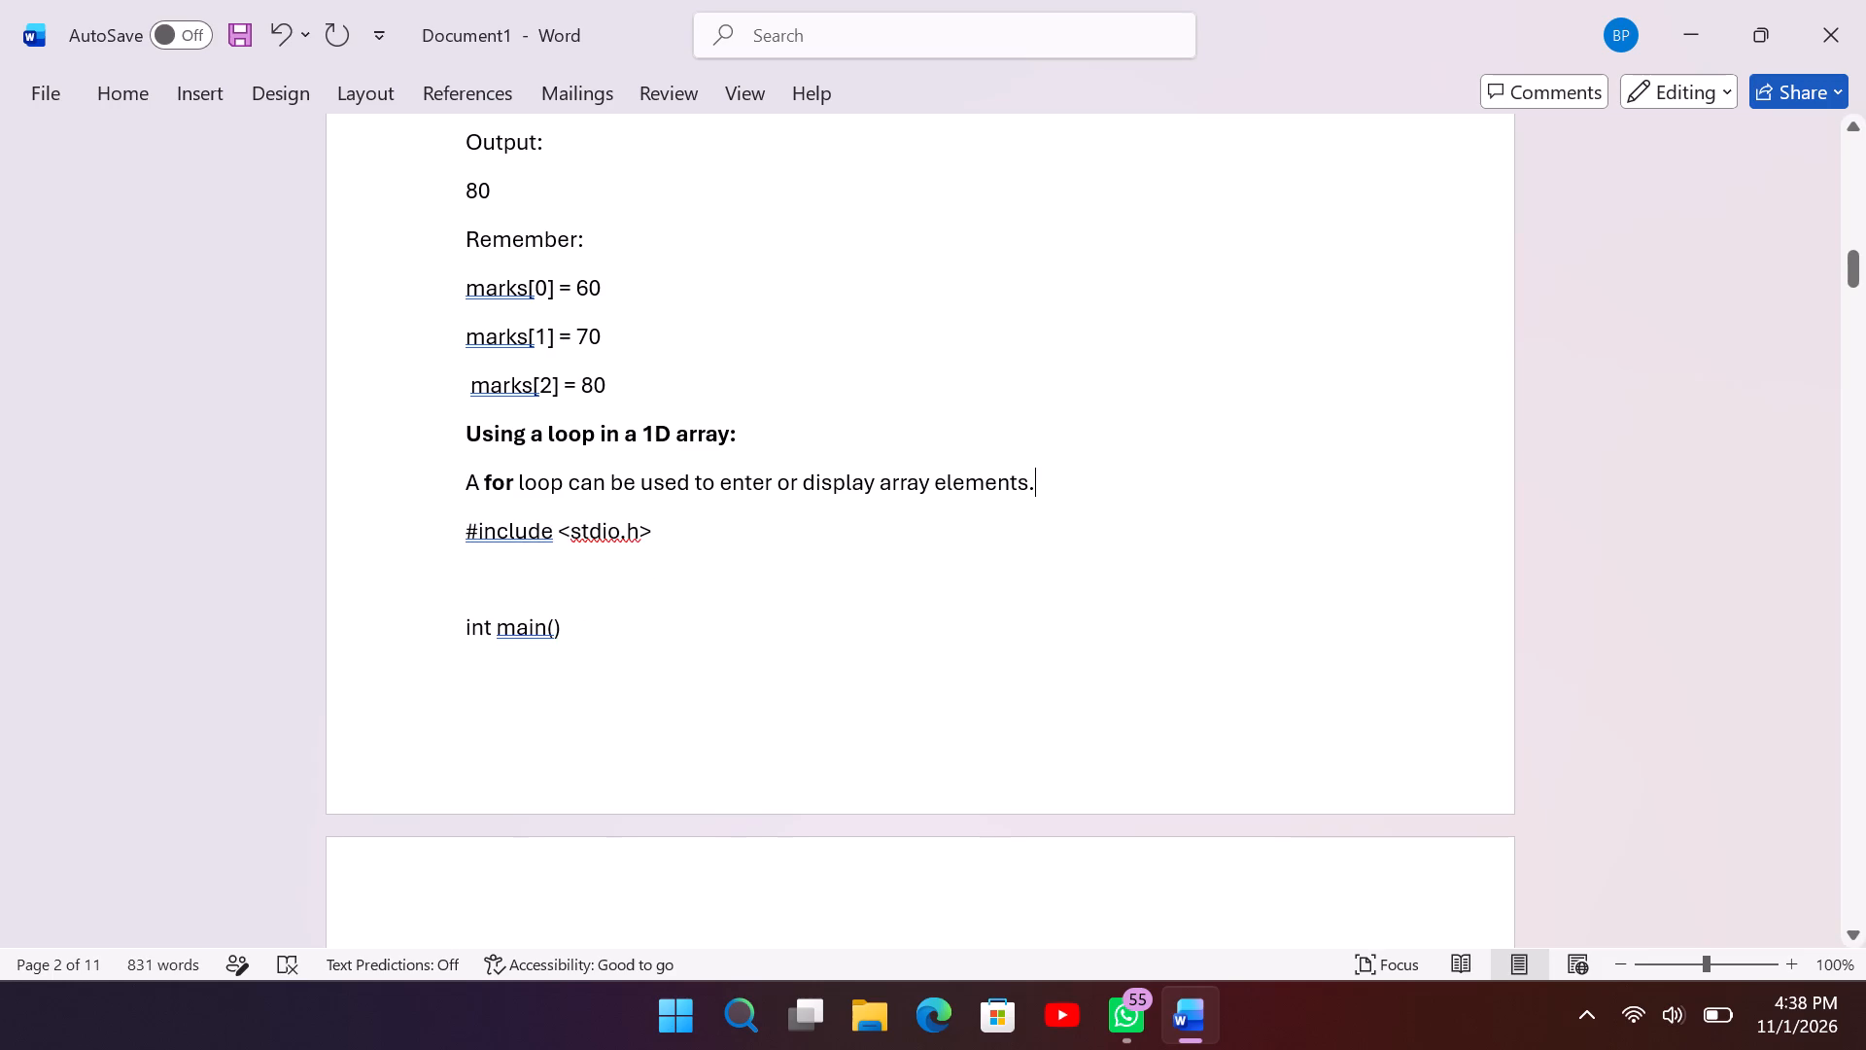
Insert a space before and after "stdio" in the #include line and undo the automatic heading formatting.
{"action": "left_click", "coordinate": [620, 536]}
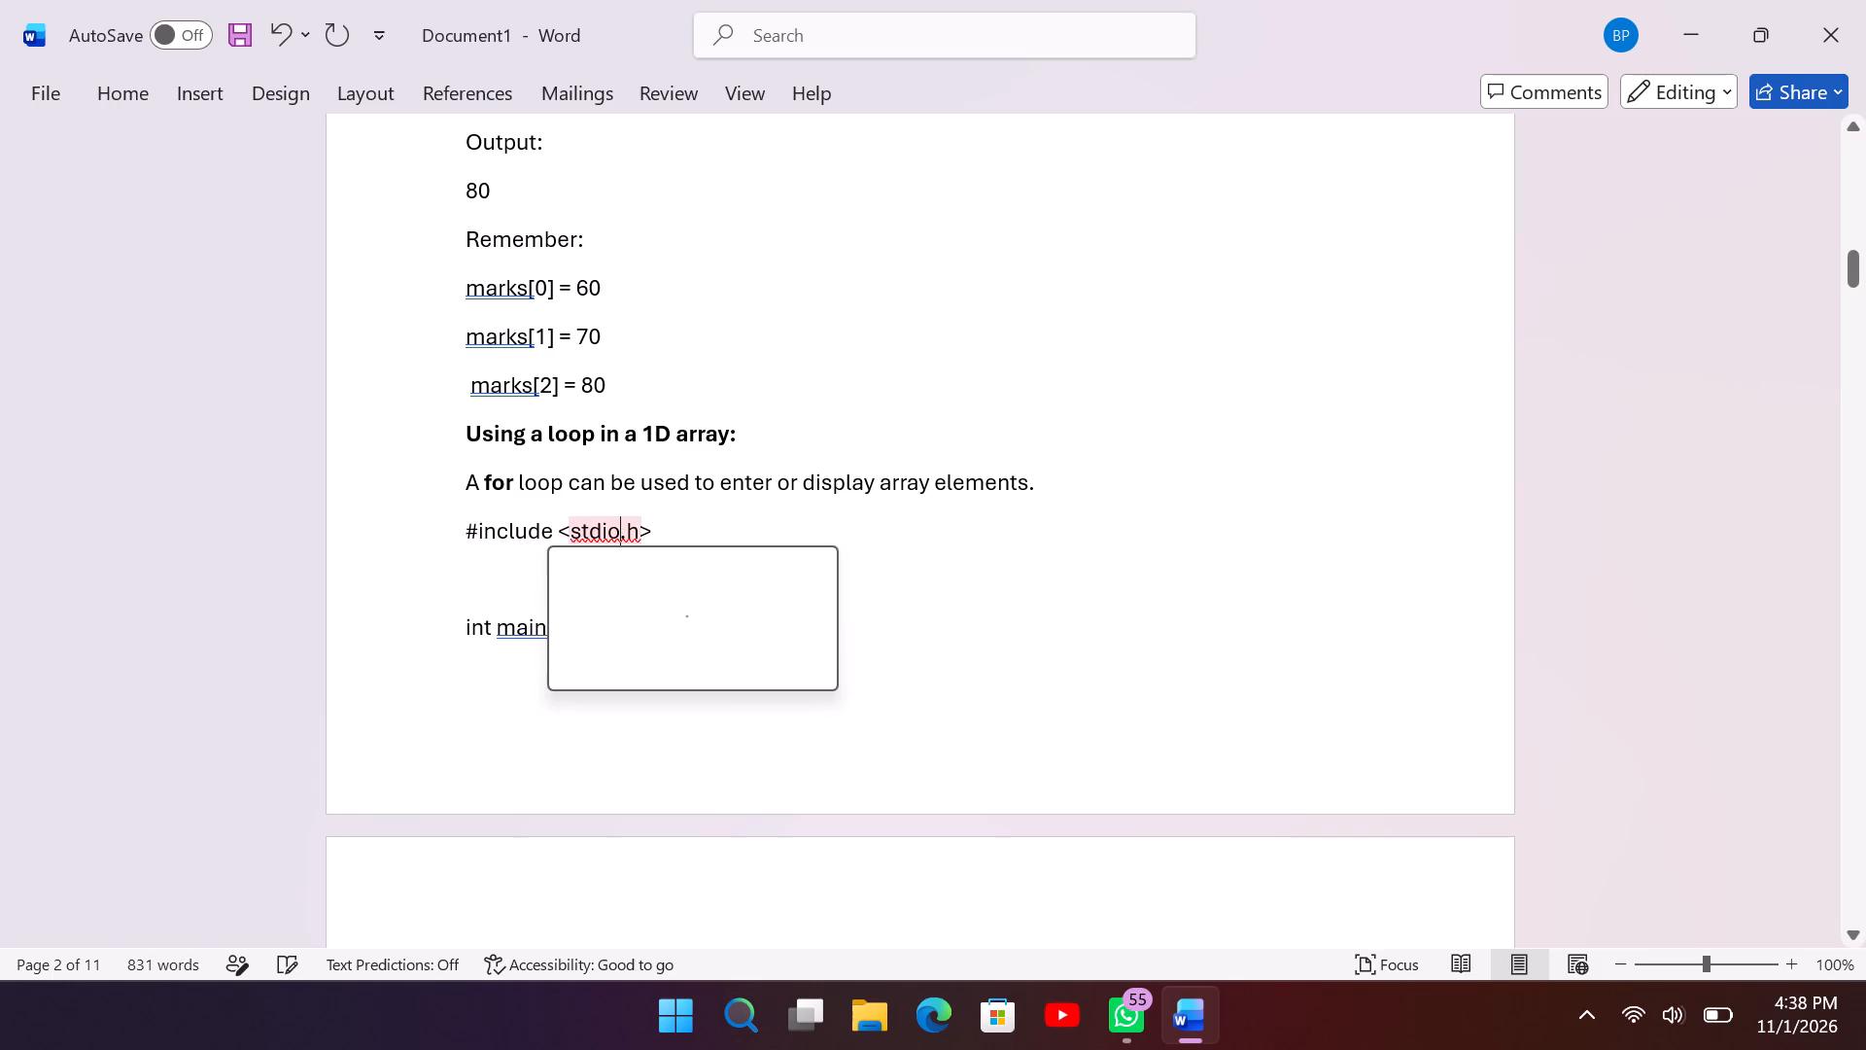
{"action": "key", "text": "space"}
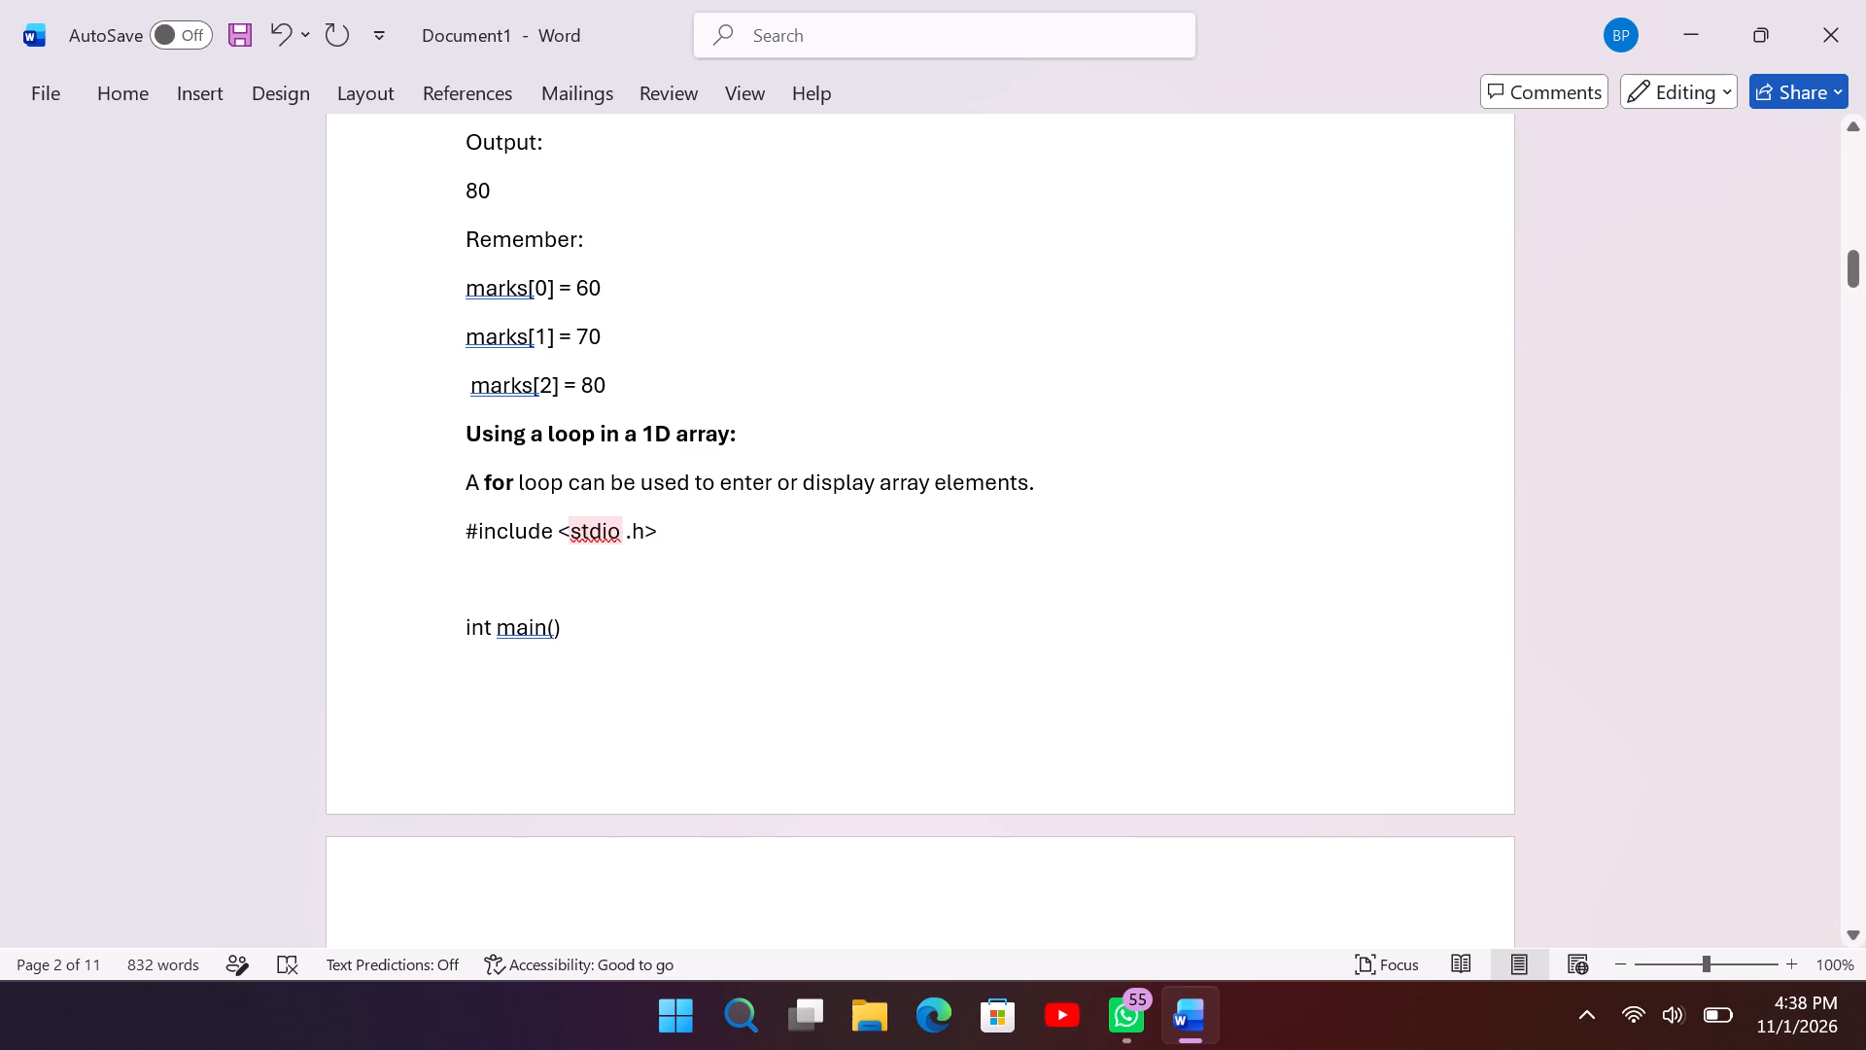
{"action": "left_click", "coordinate": [569, 533]}
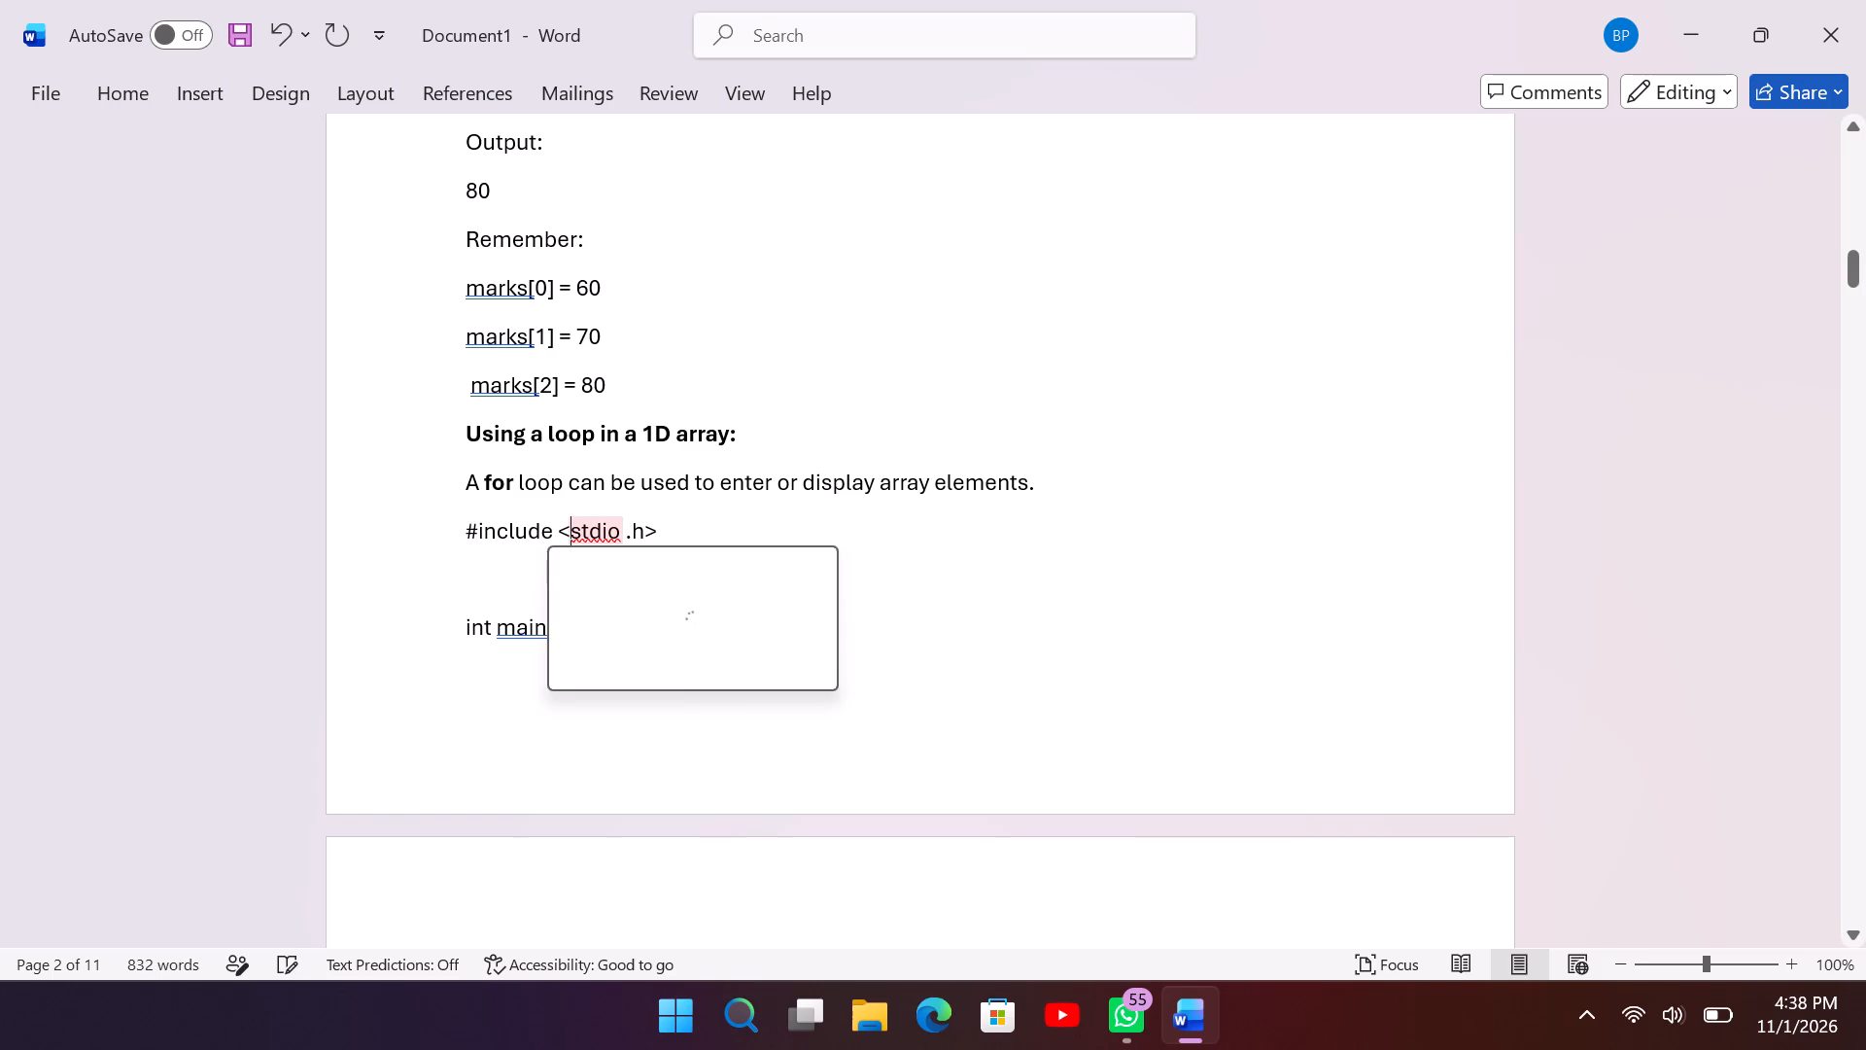
{"action": "key", "text": "space"}
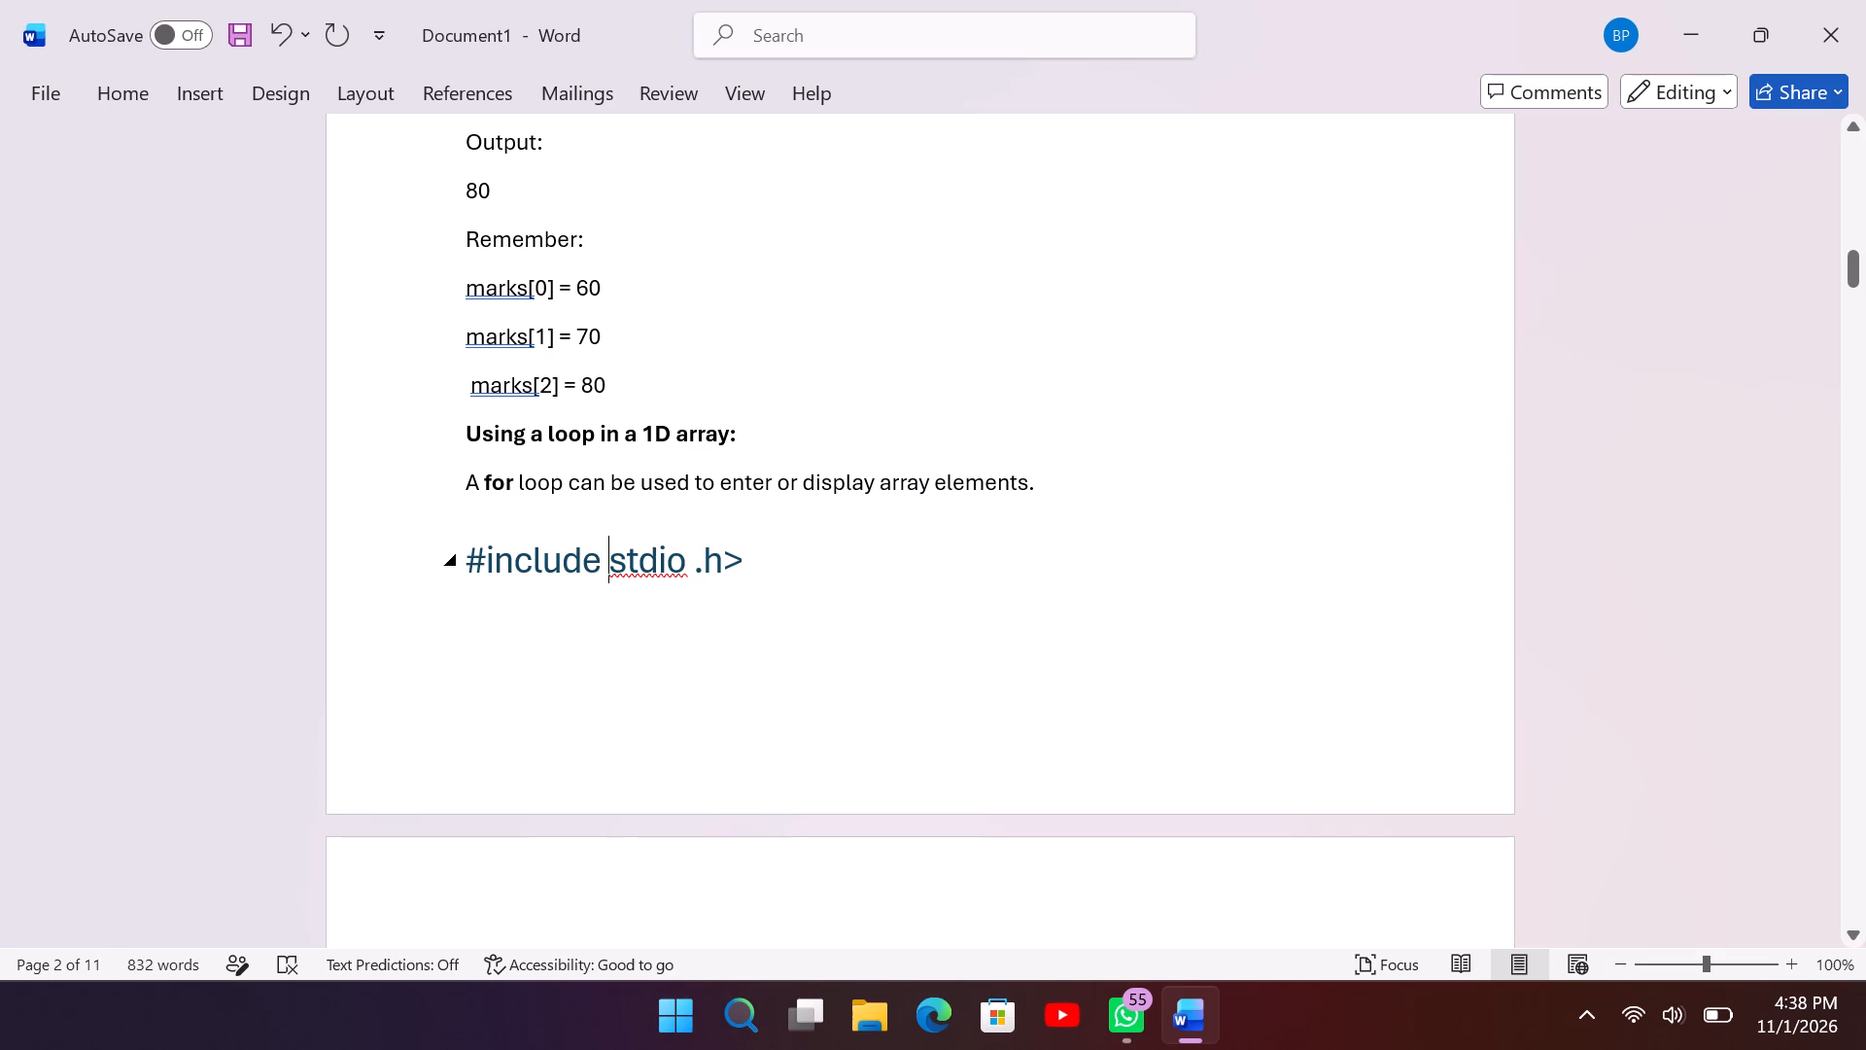
{"action": "key", "text": "ctrl+z"}
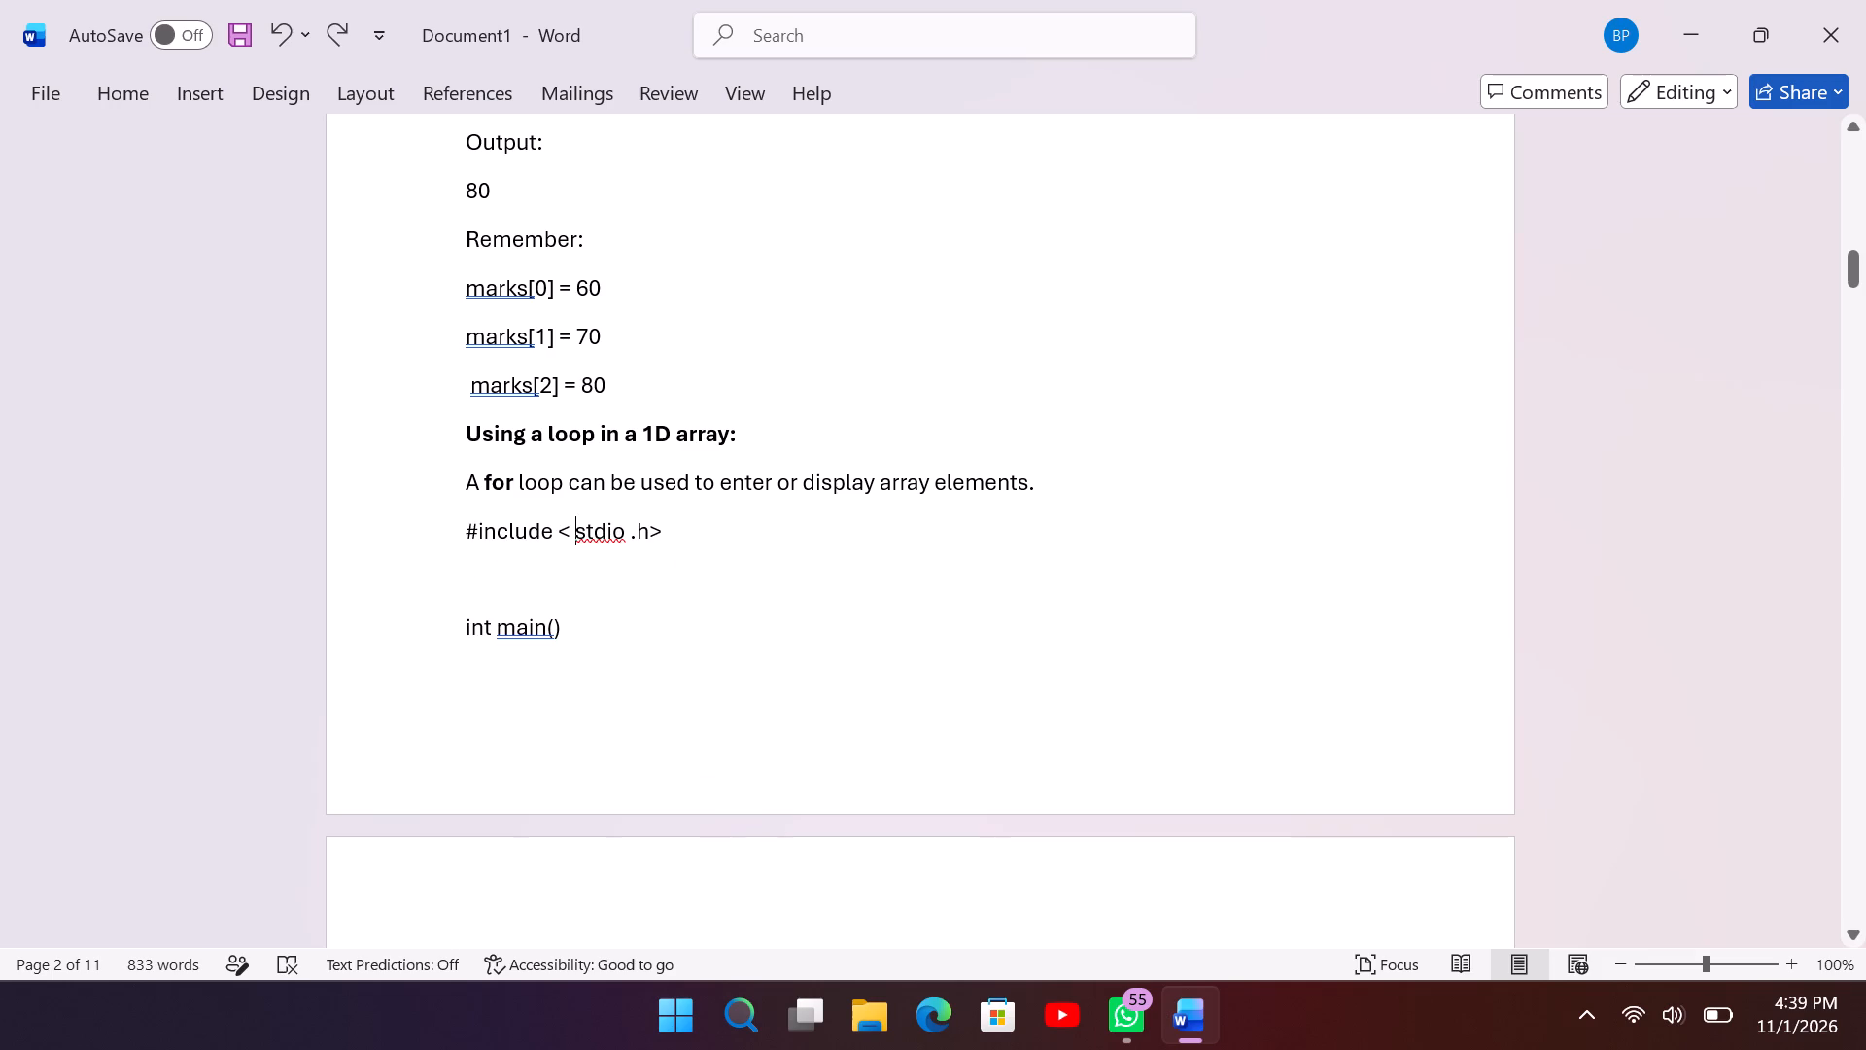
Delete the blank line between the #include line and "int main()".
{"action": "left_click", "coordinate": [494, 574]}
{"action": "key", "text": "BackSpace"}
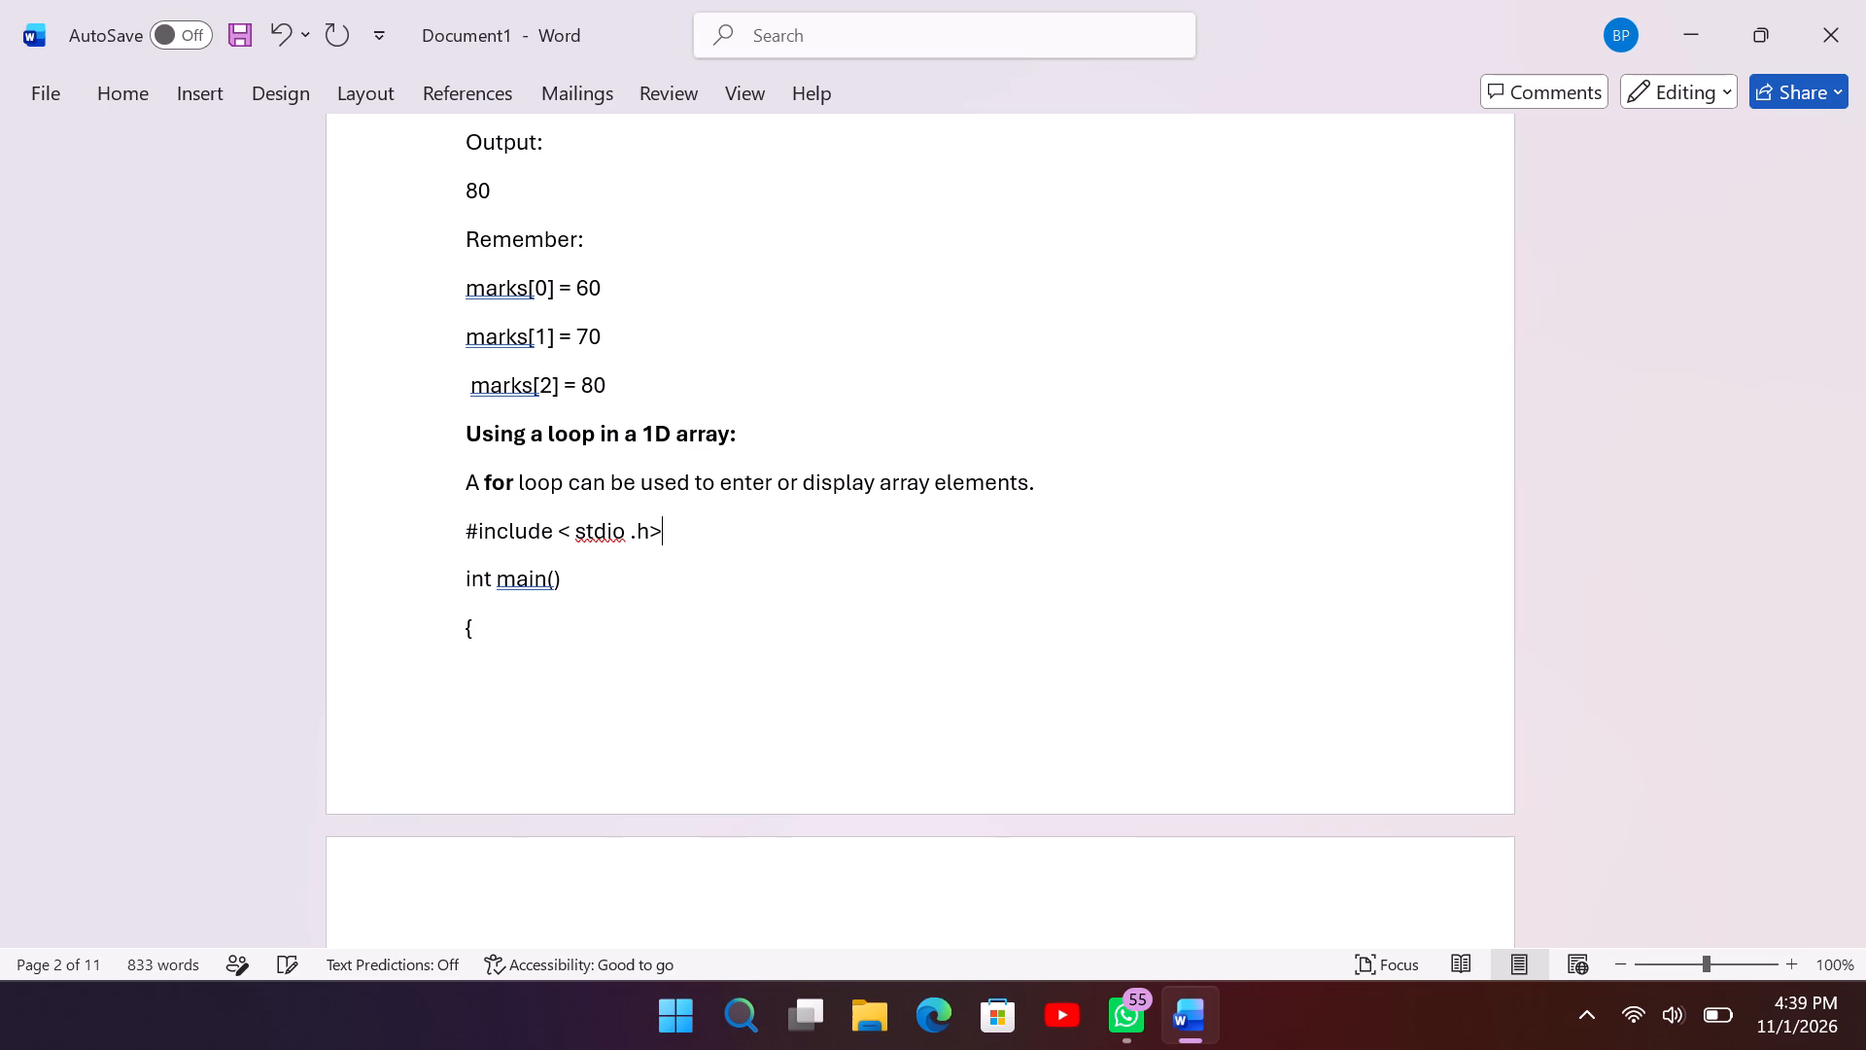
Join the opening brace to the "int main()" line with a space before it and undo the automatic heading formatting.
{"action": "scroll", "coordinate": [539, 653], "scroll_direction": "down", "scroll_amount": 1}
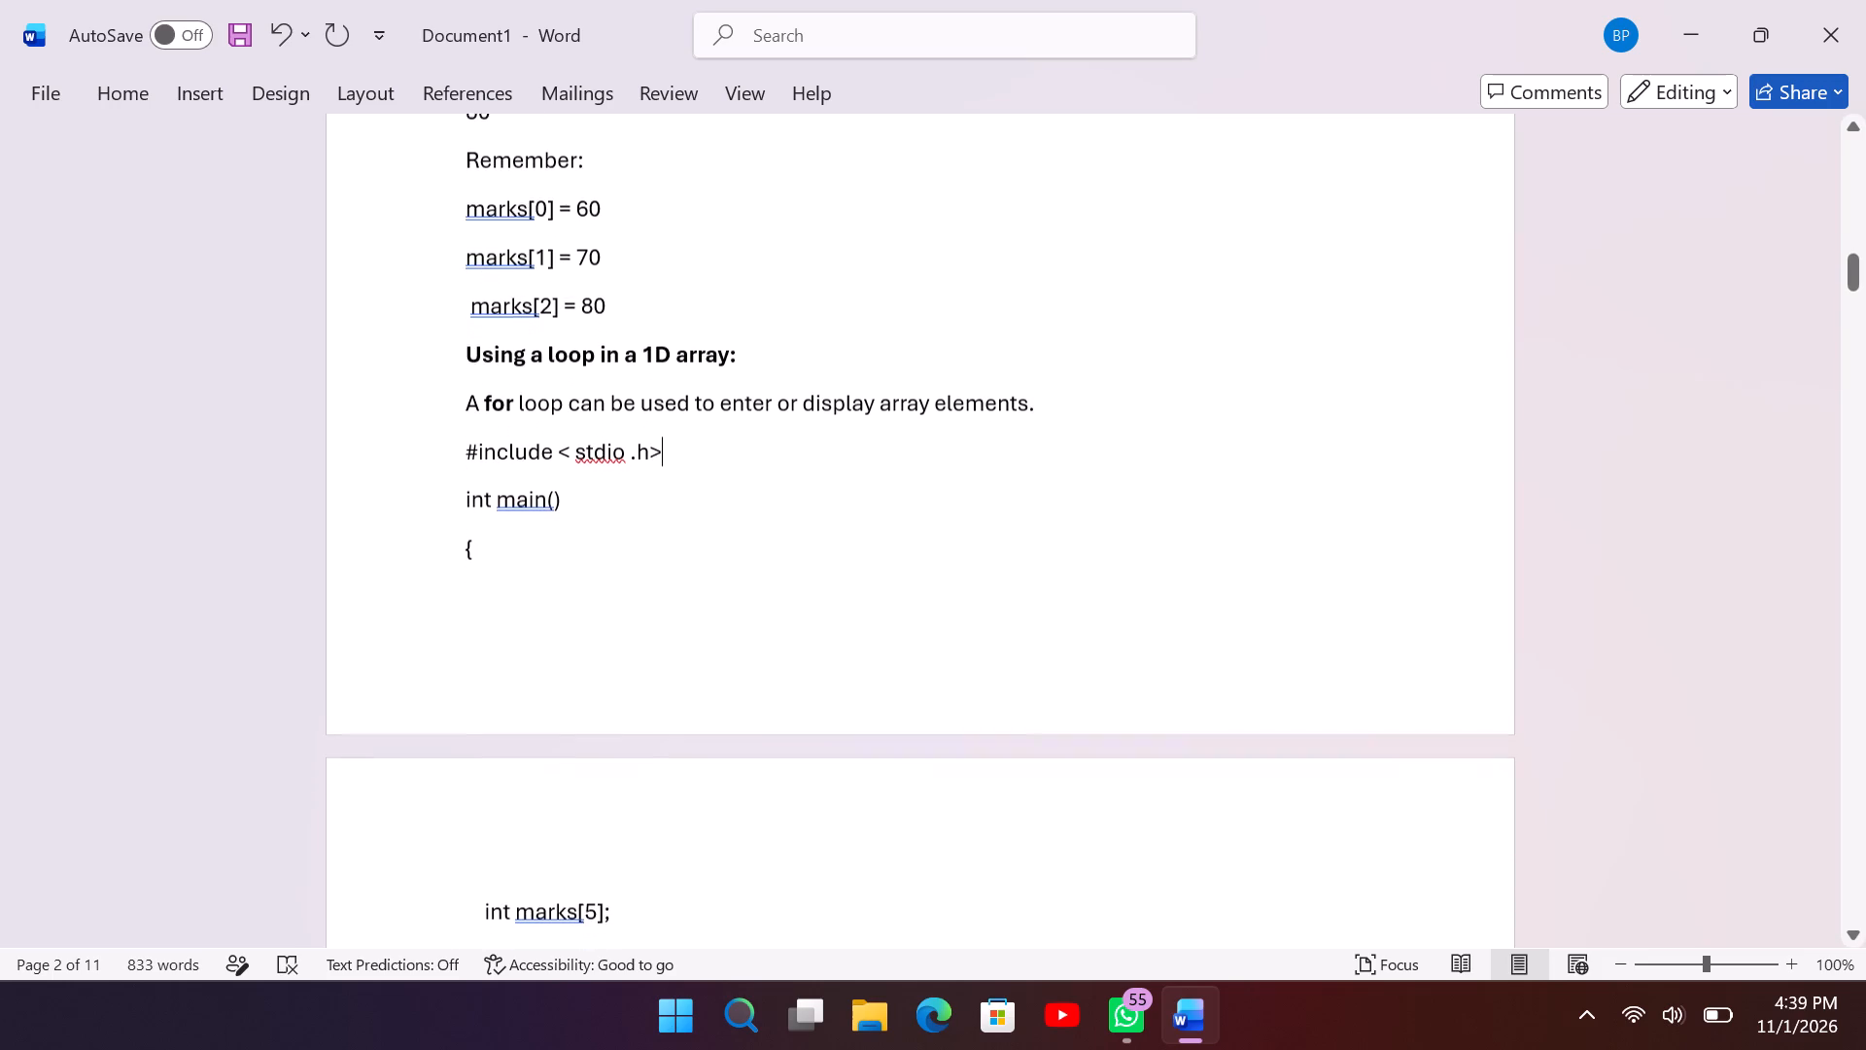
{"action": "scroll", "coordinate": [539, 653], "scroll_direction": "down", "scroll_amount": 1}
{"action": "left_click", "coordinate": [572, 486]}
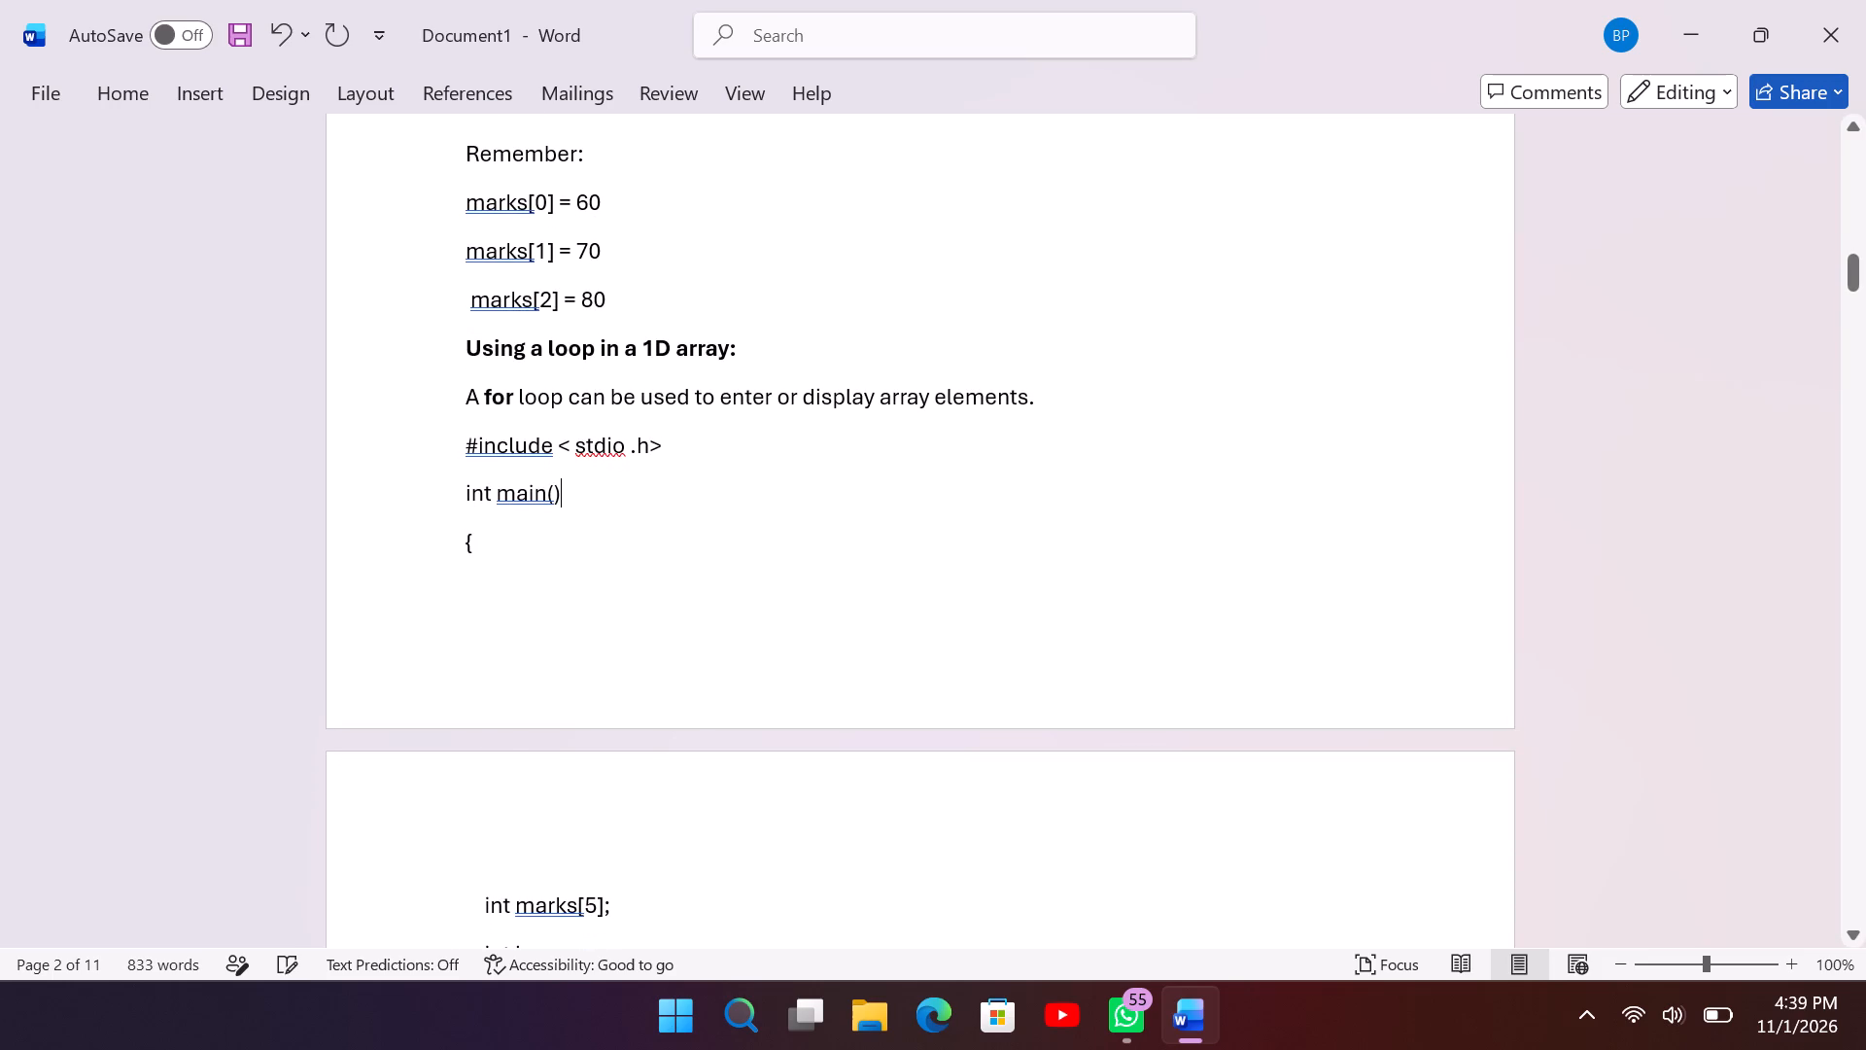
{"action": "left_click", "coordinate": [454, 543]}
{"action": "key", "text": "BackSpace"}
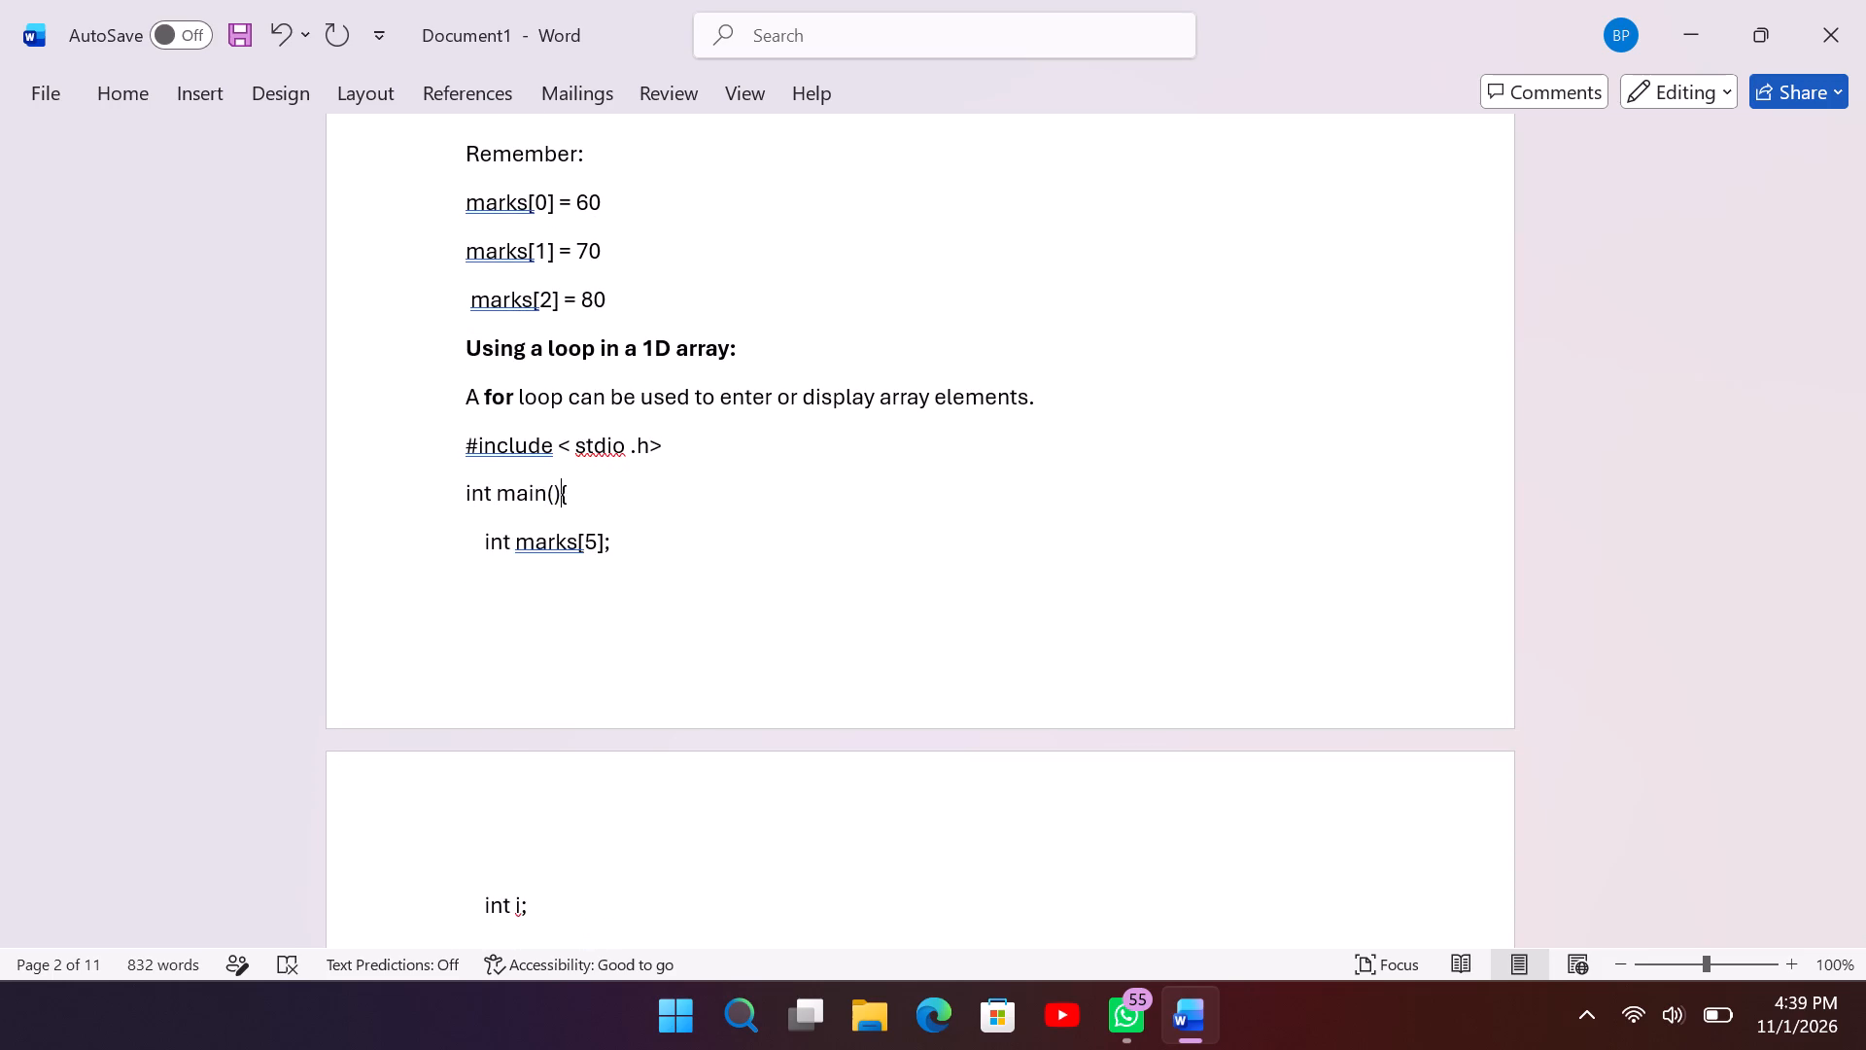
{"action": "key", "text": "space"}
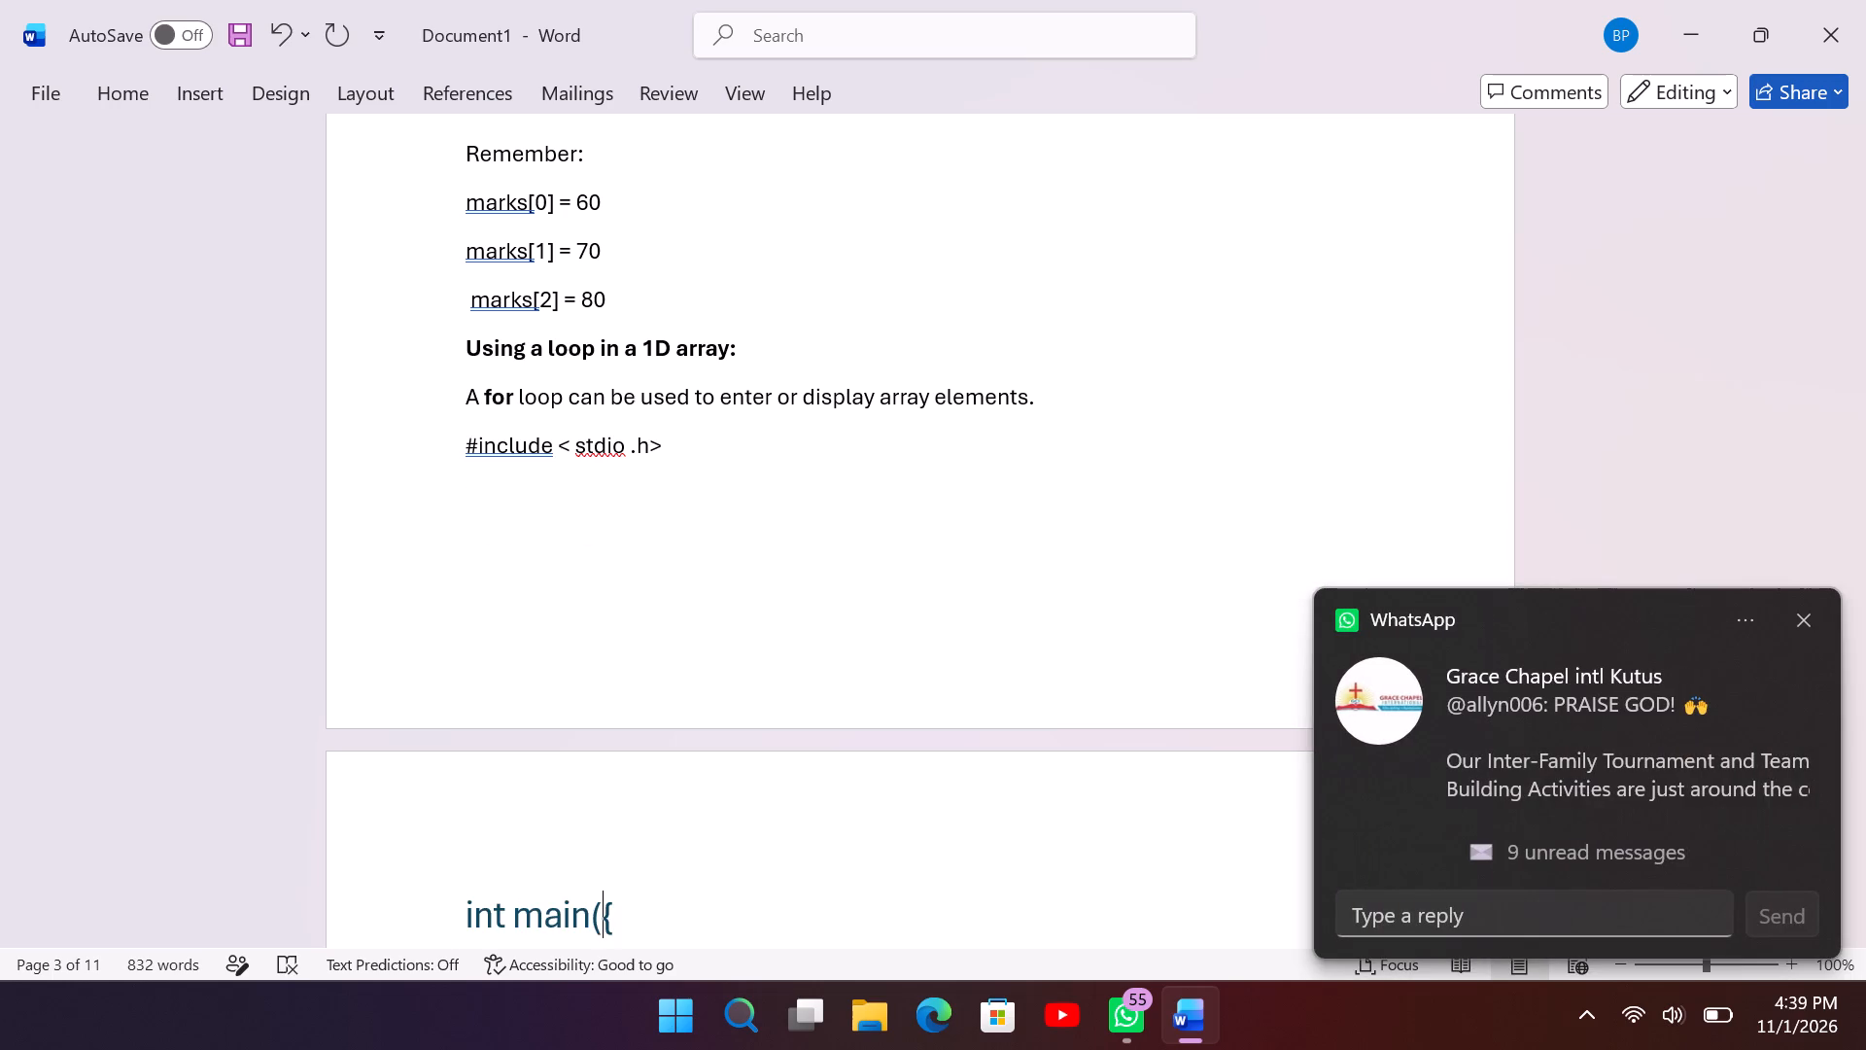
{"action": "key", "text": "ctrl+z"}
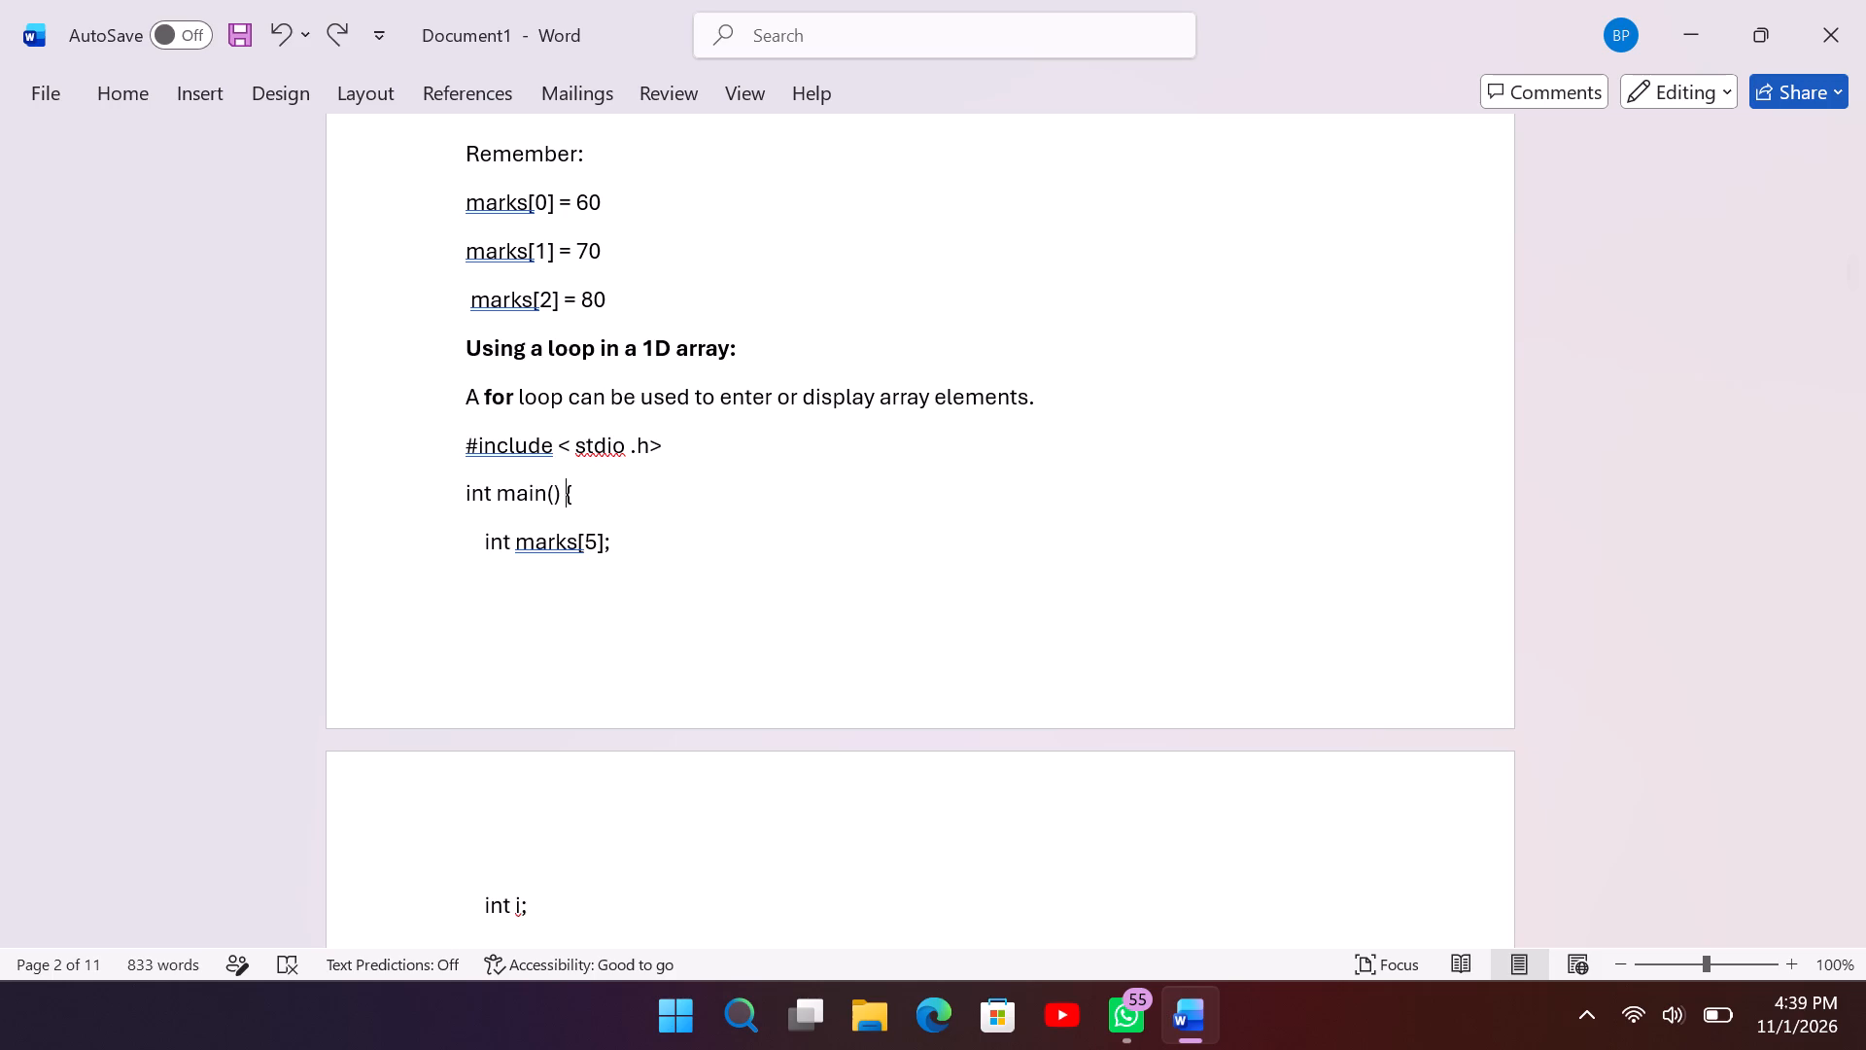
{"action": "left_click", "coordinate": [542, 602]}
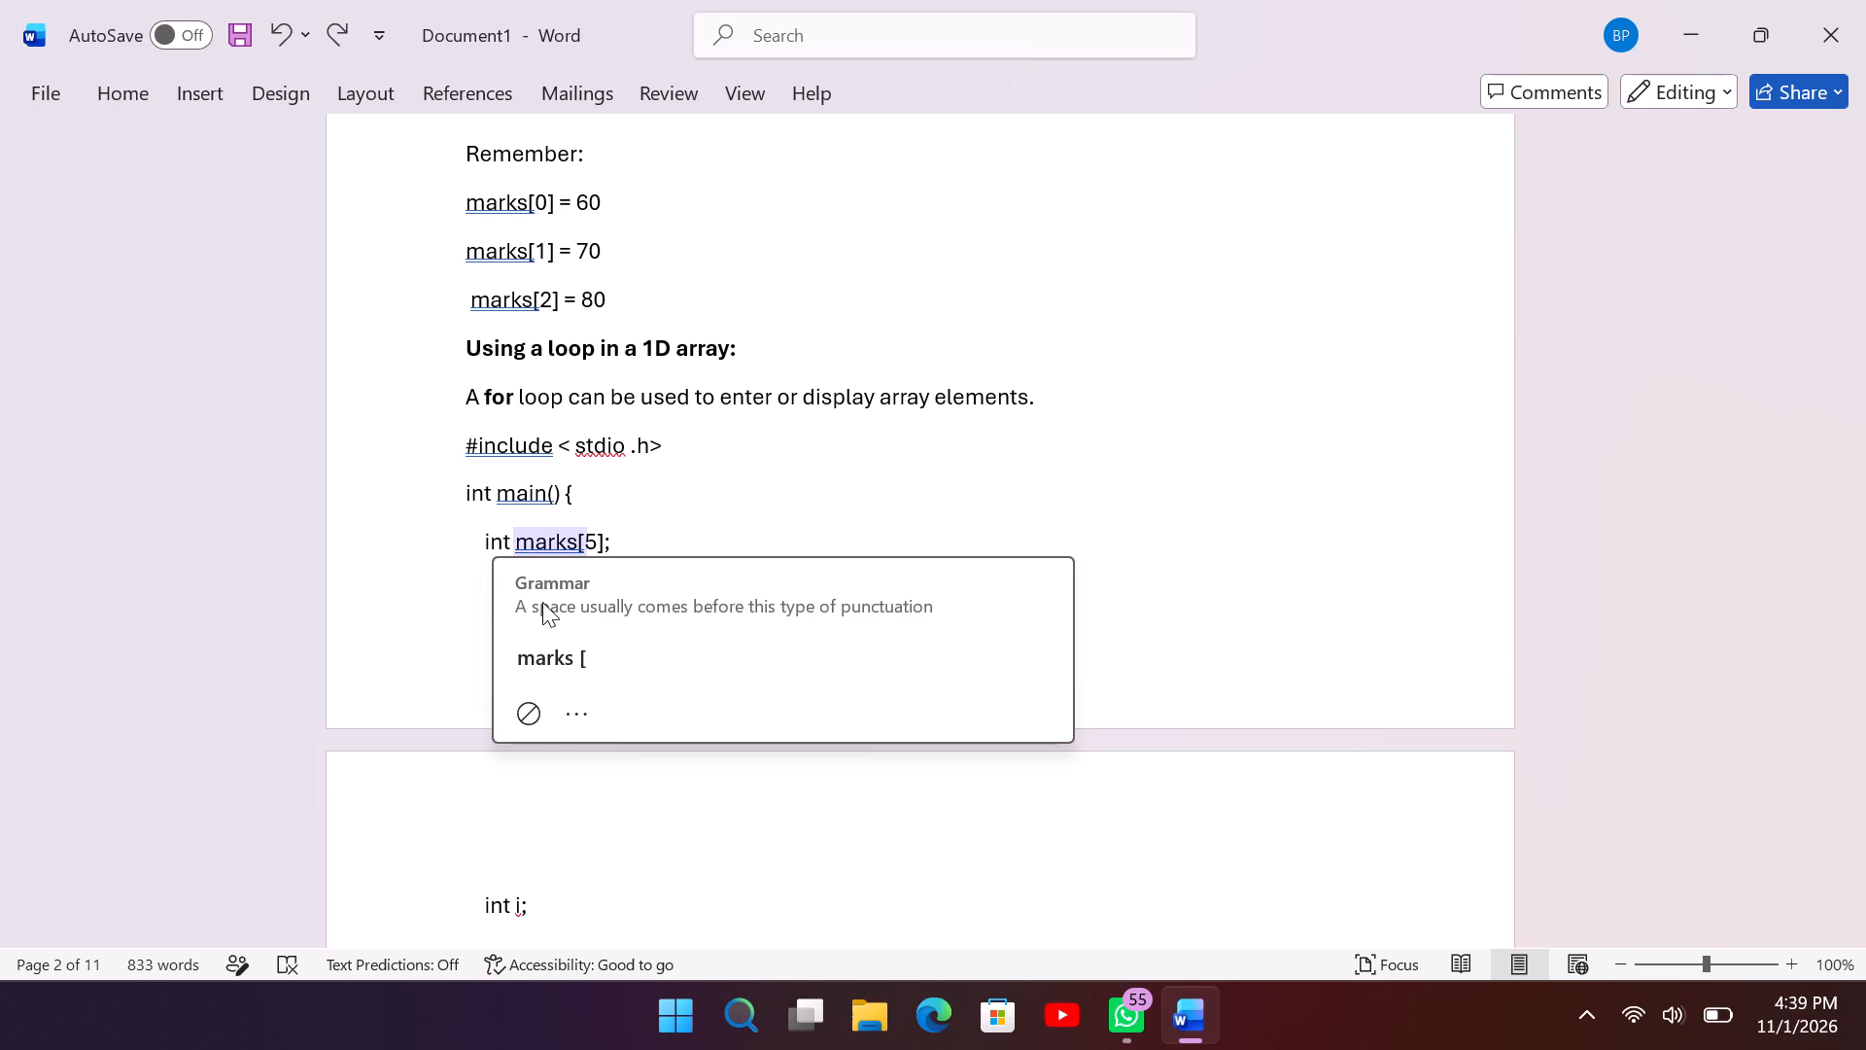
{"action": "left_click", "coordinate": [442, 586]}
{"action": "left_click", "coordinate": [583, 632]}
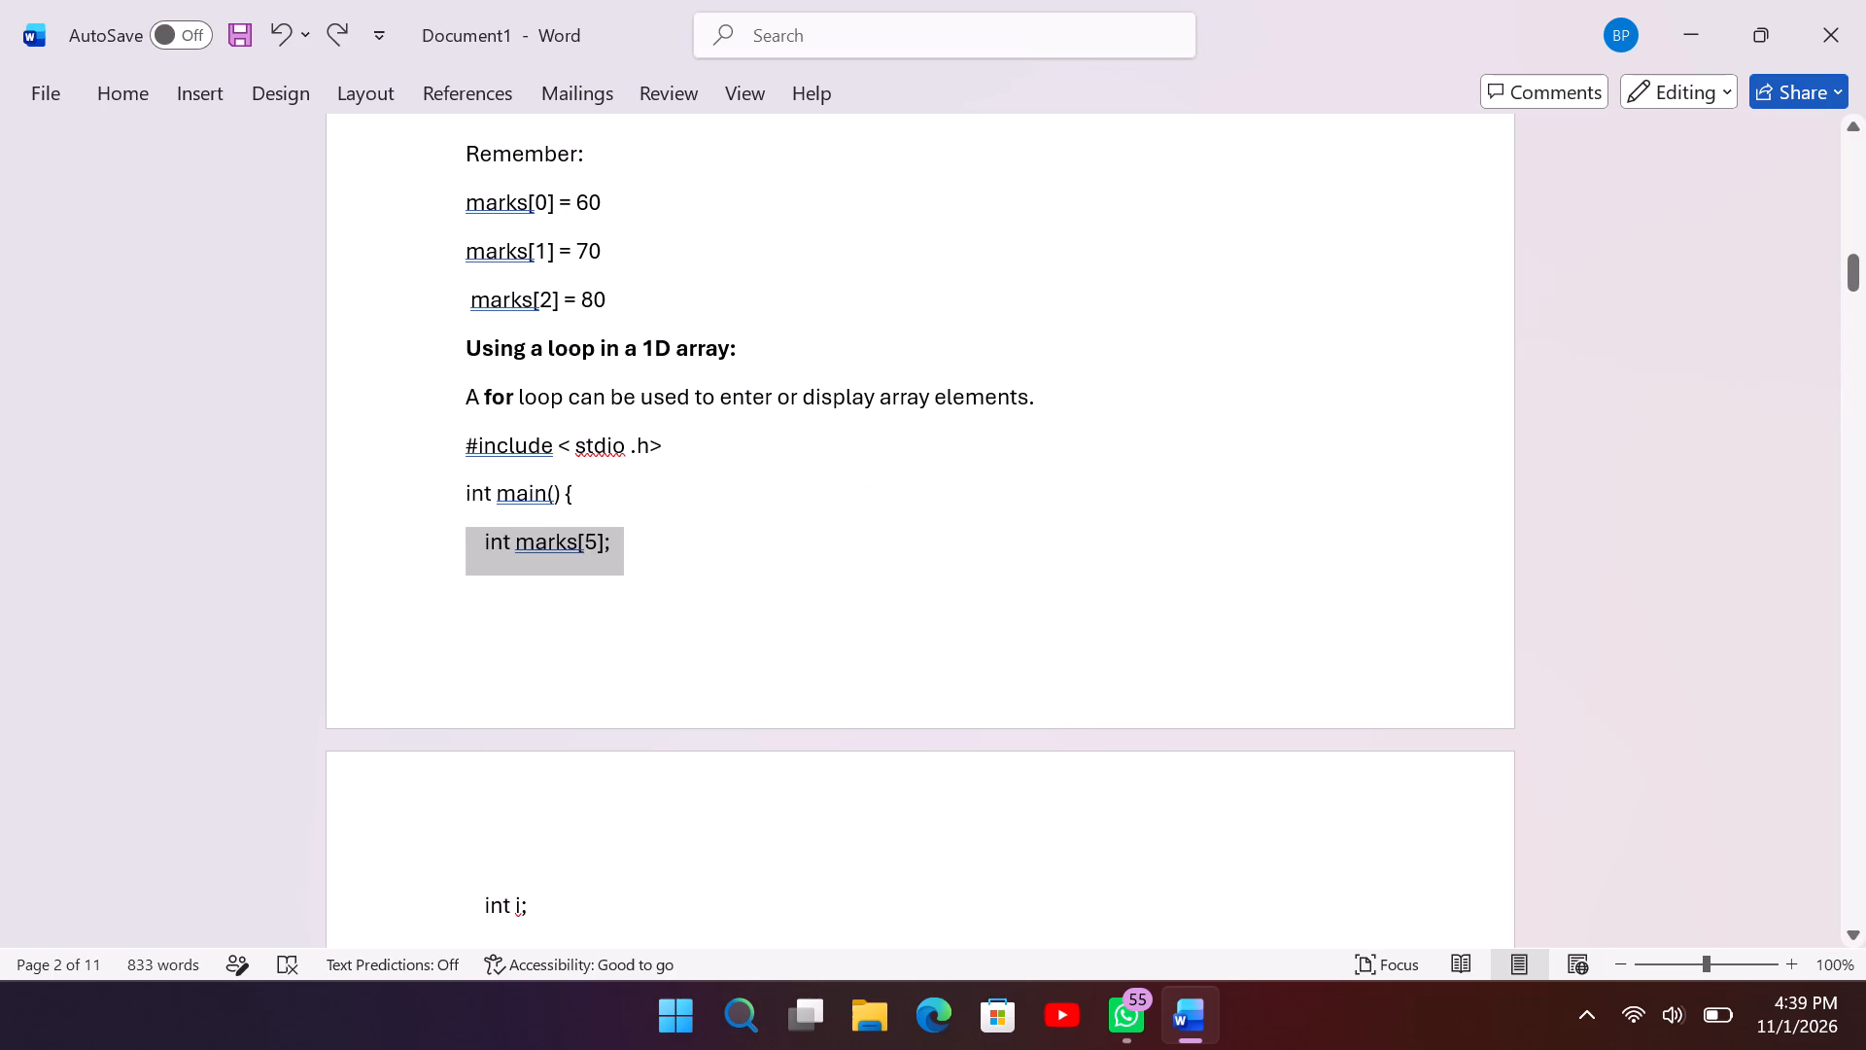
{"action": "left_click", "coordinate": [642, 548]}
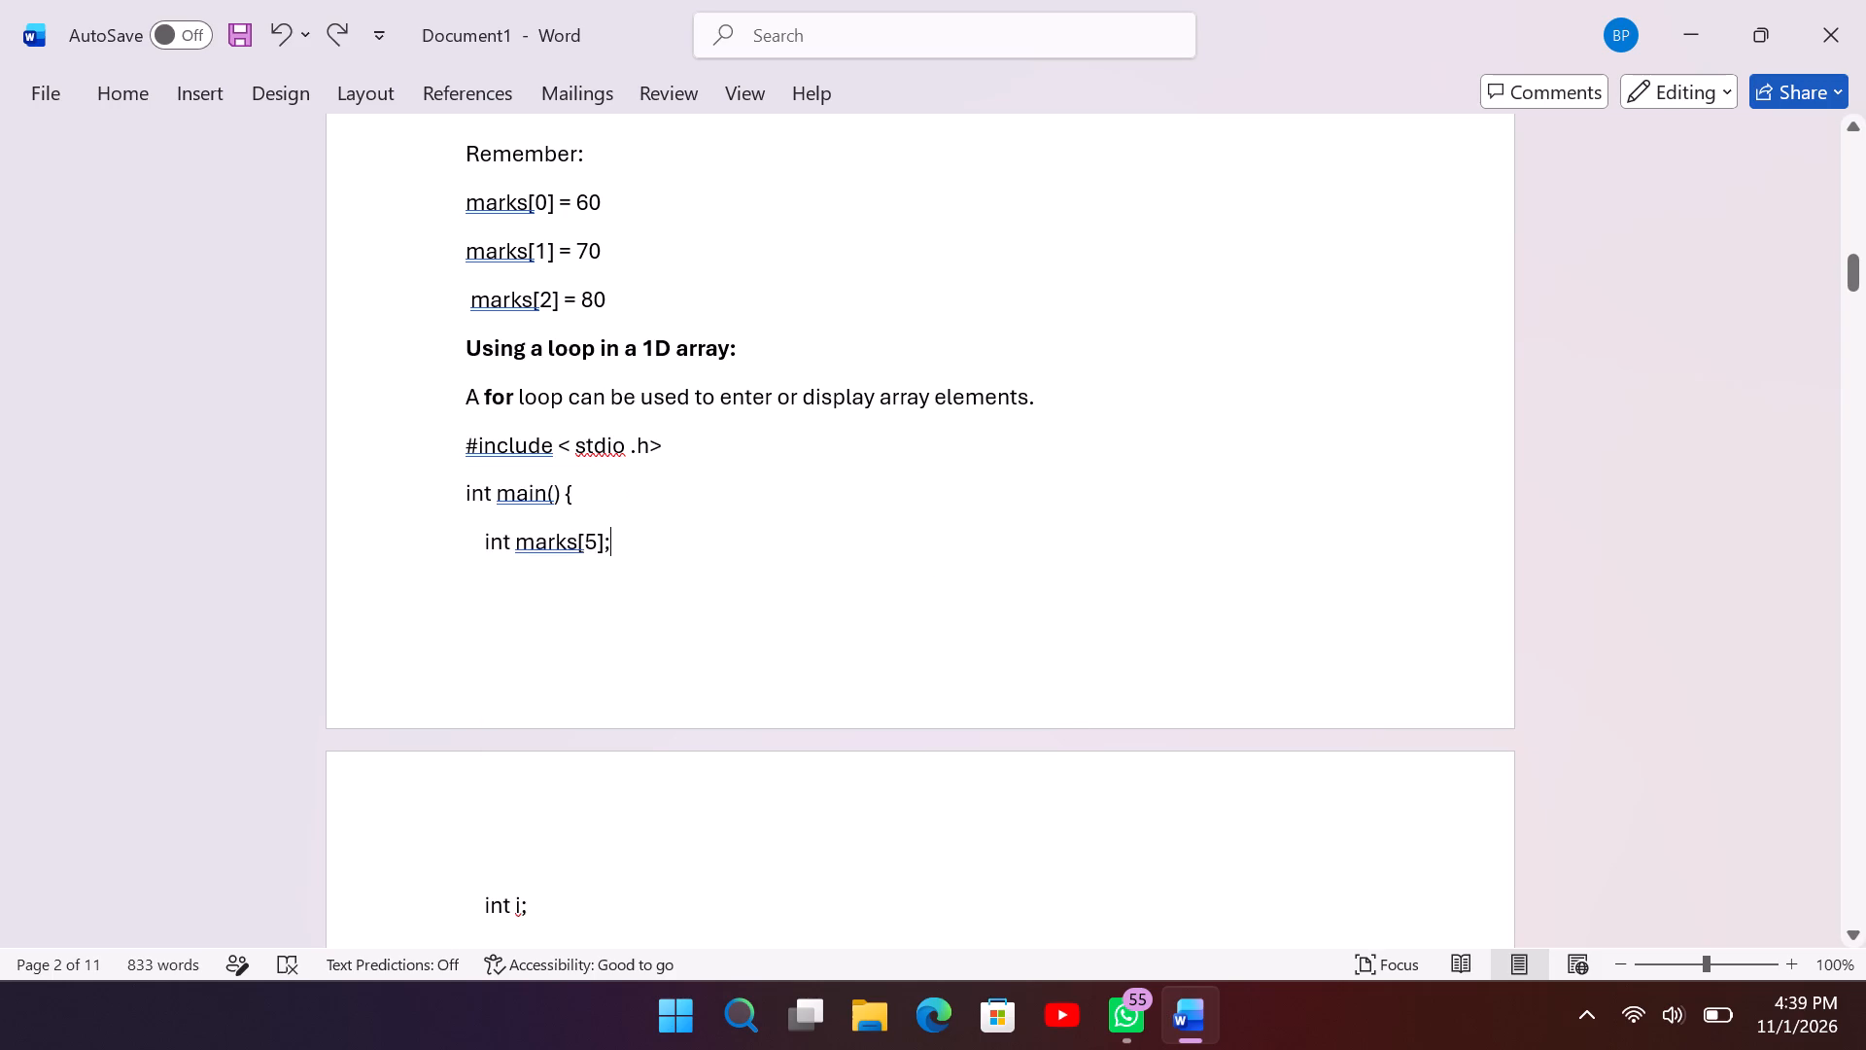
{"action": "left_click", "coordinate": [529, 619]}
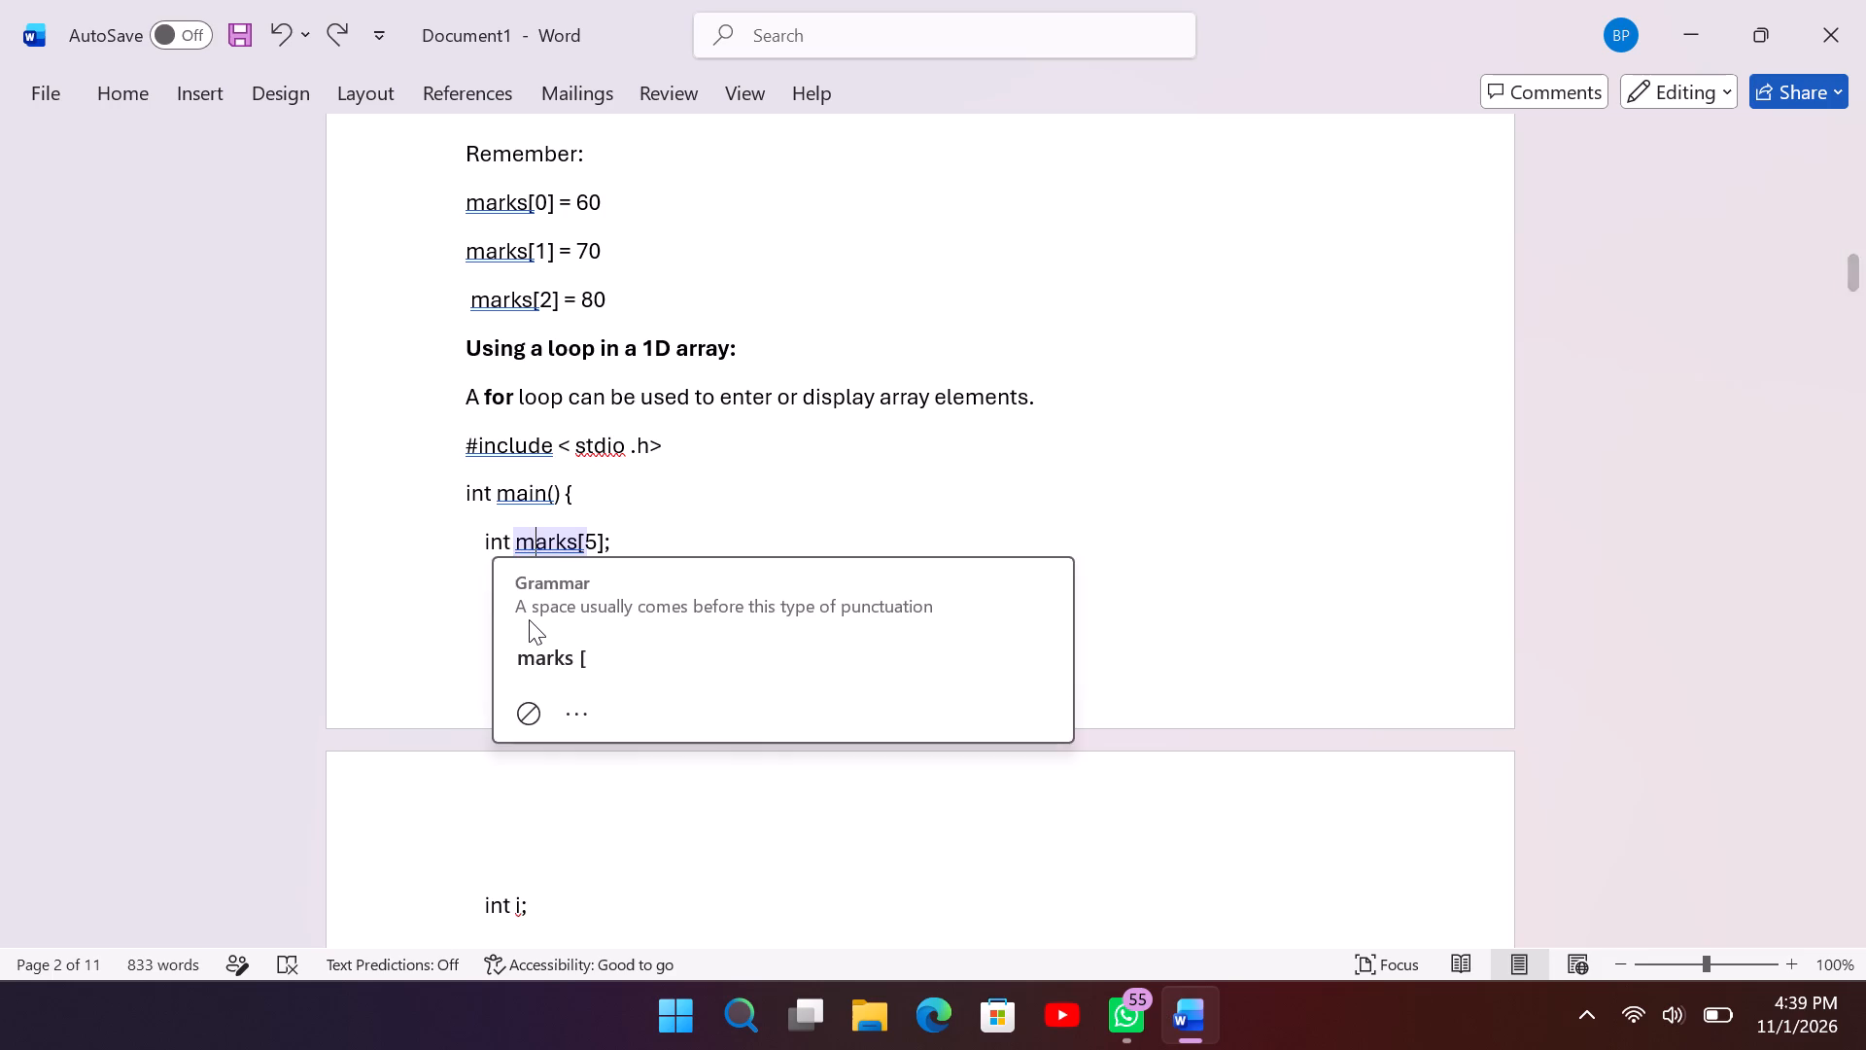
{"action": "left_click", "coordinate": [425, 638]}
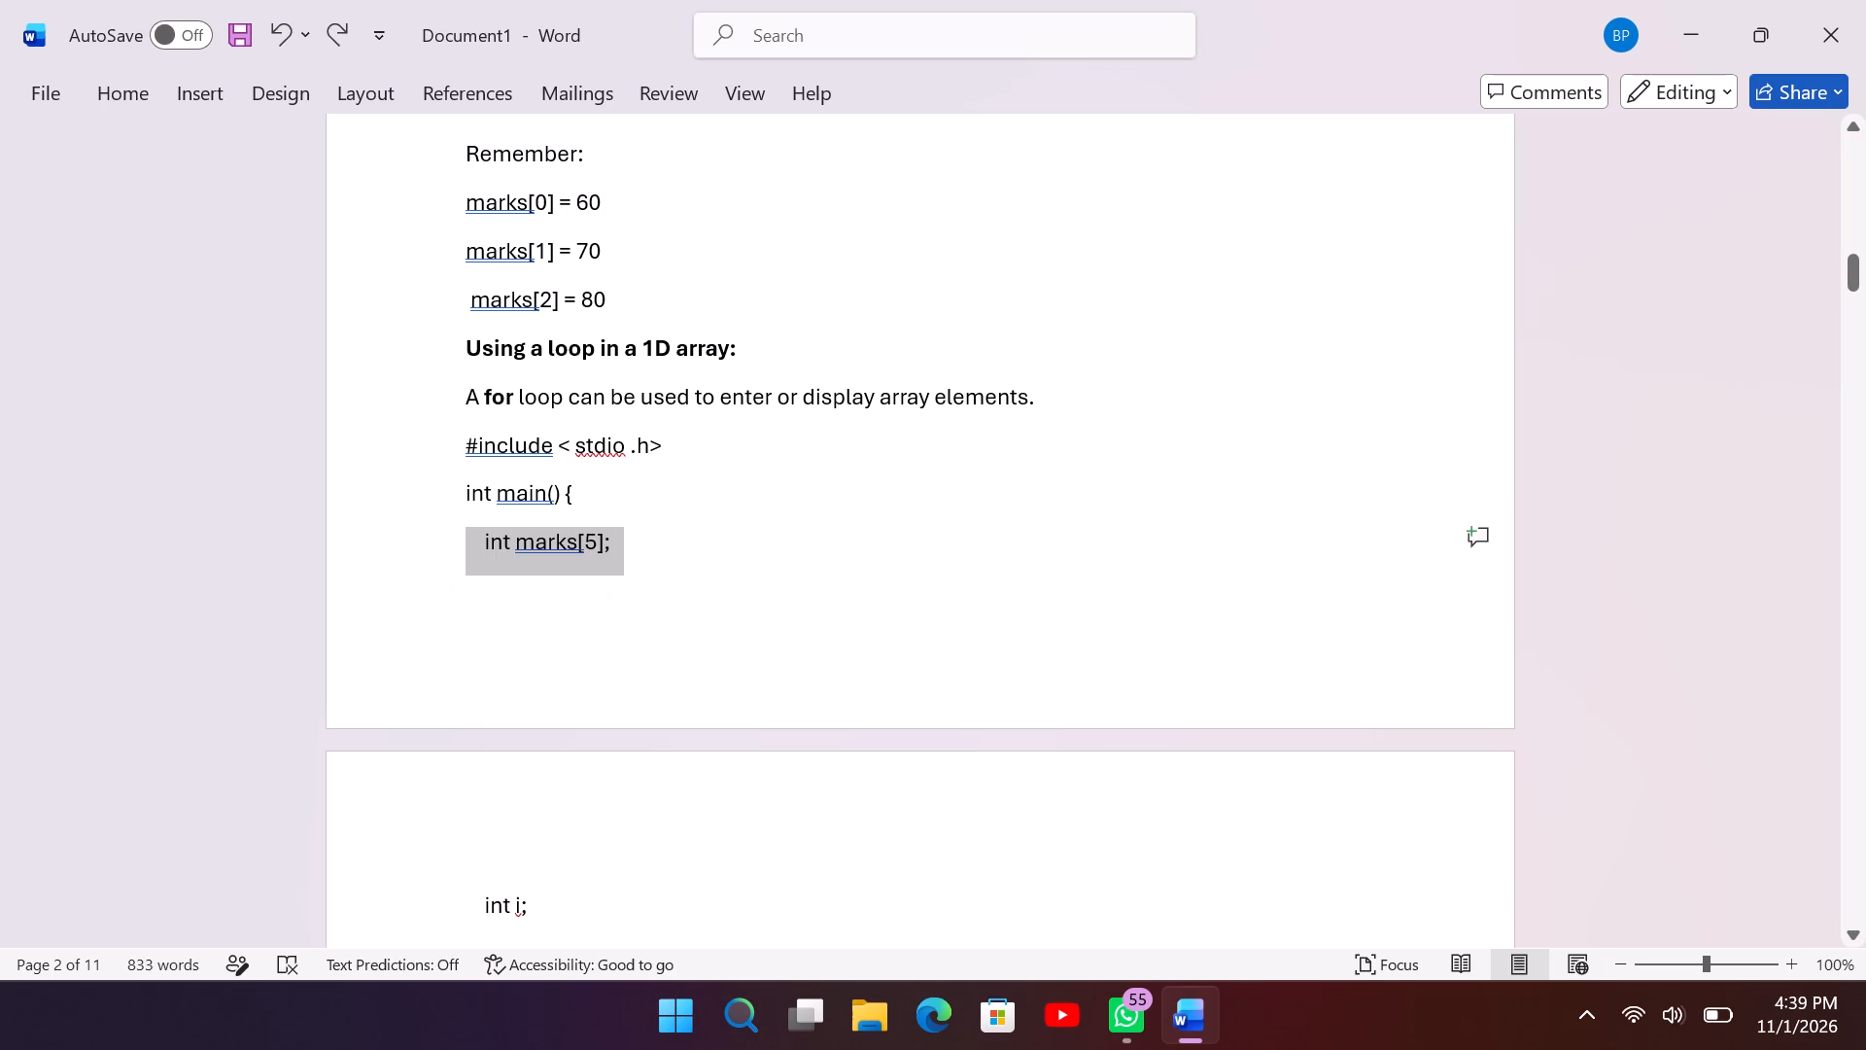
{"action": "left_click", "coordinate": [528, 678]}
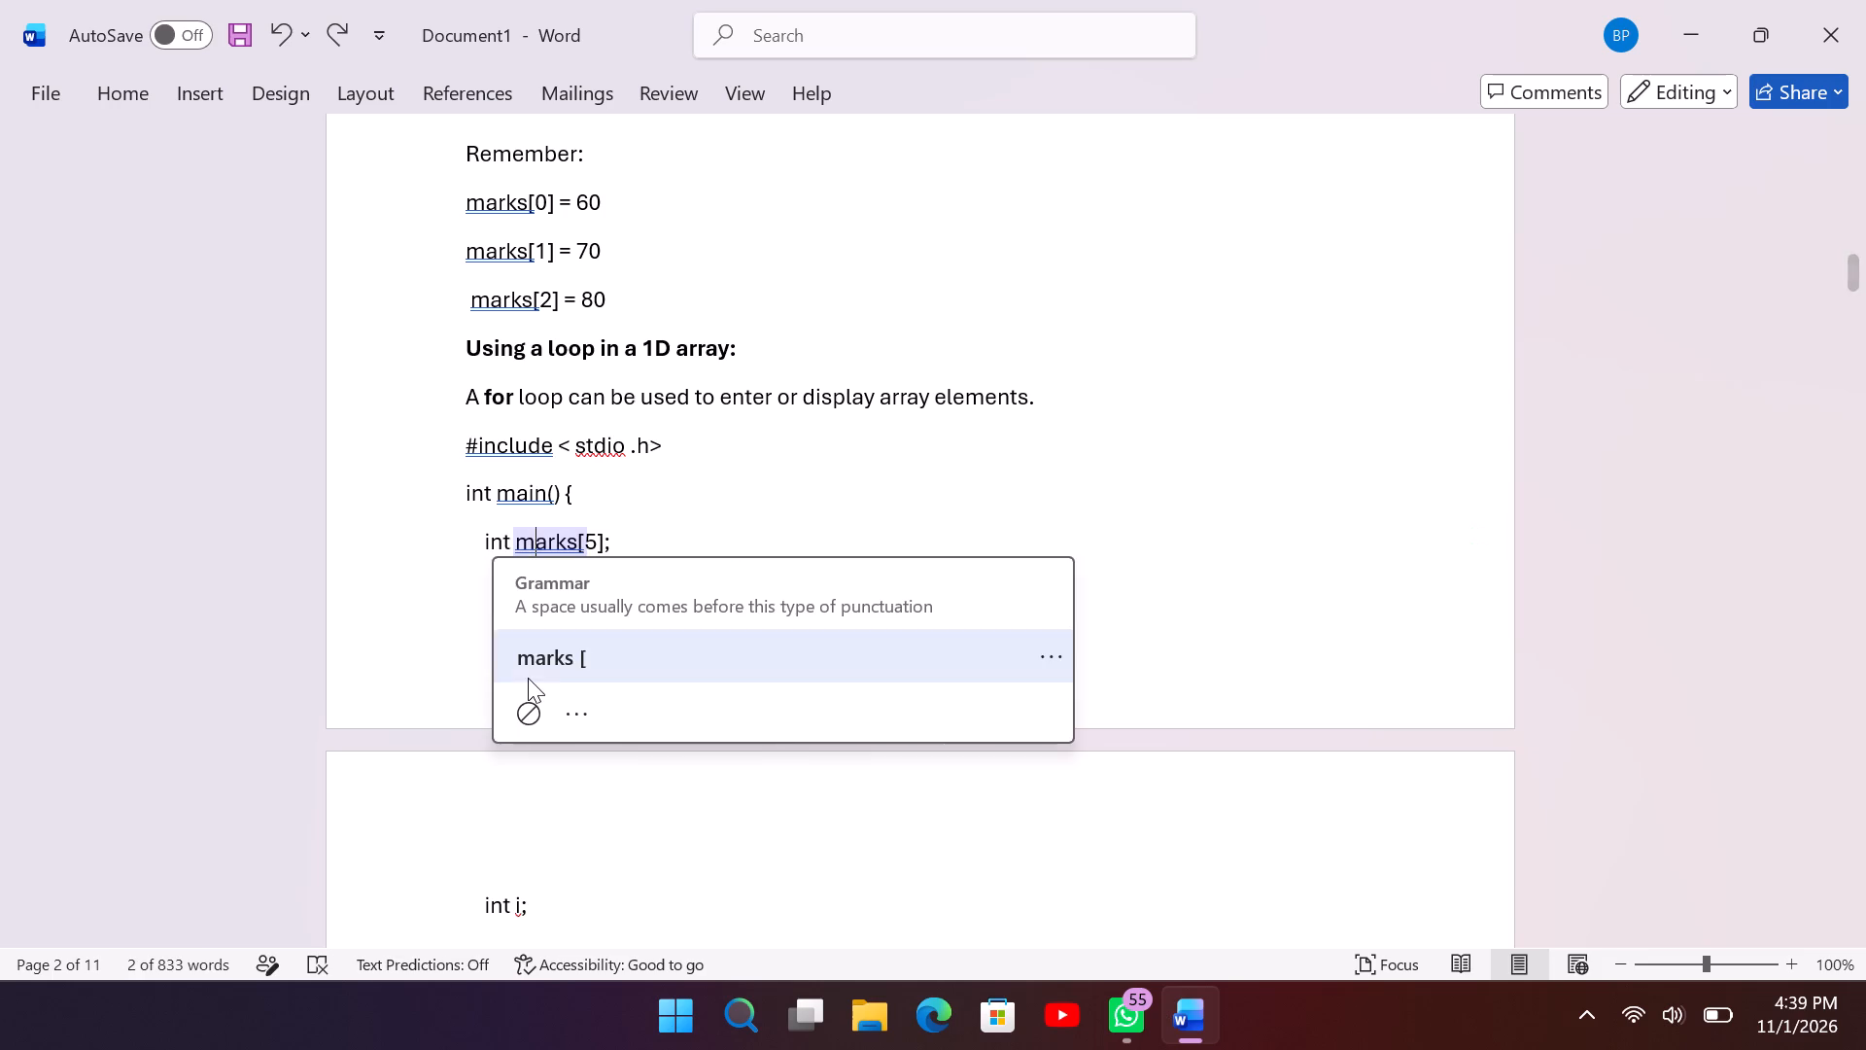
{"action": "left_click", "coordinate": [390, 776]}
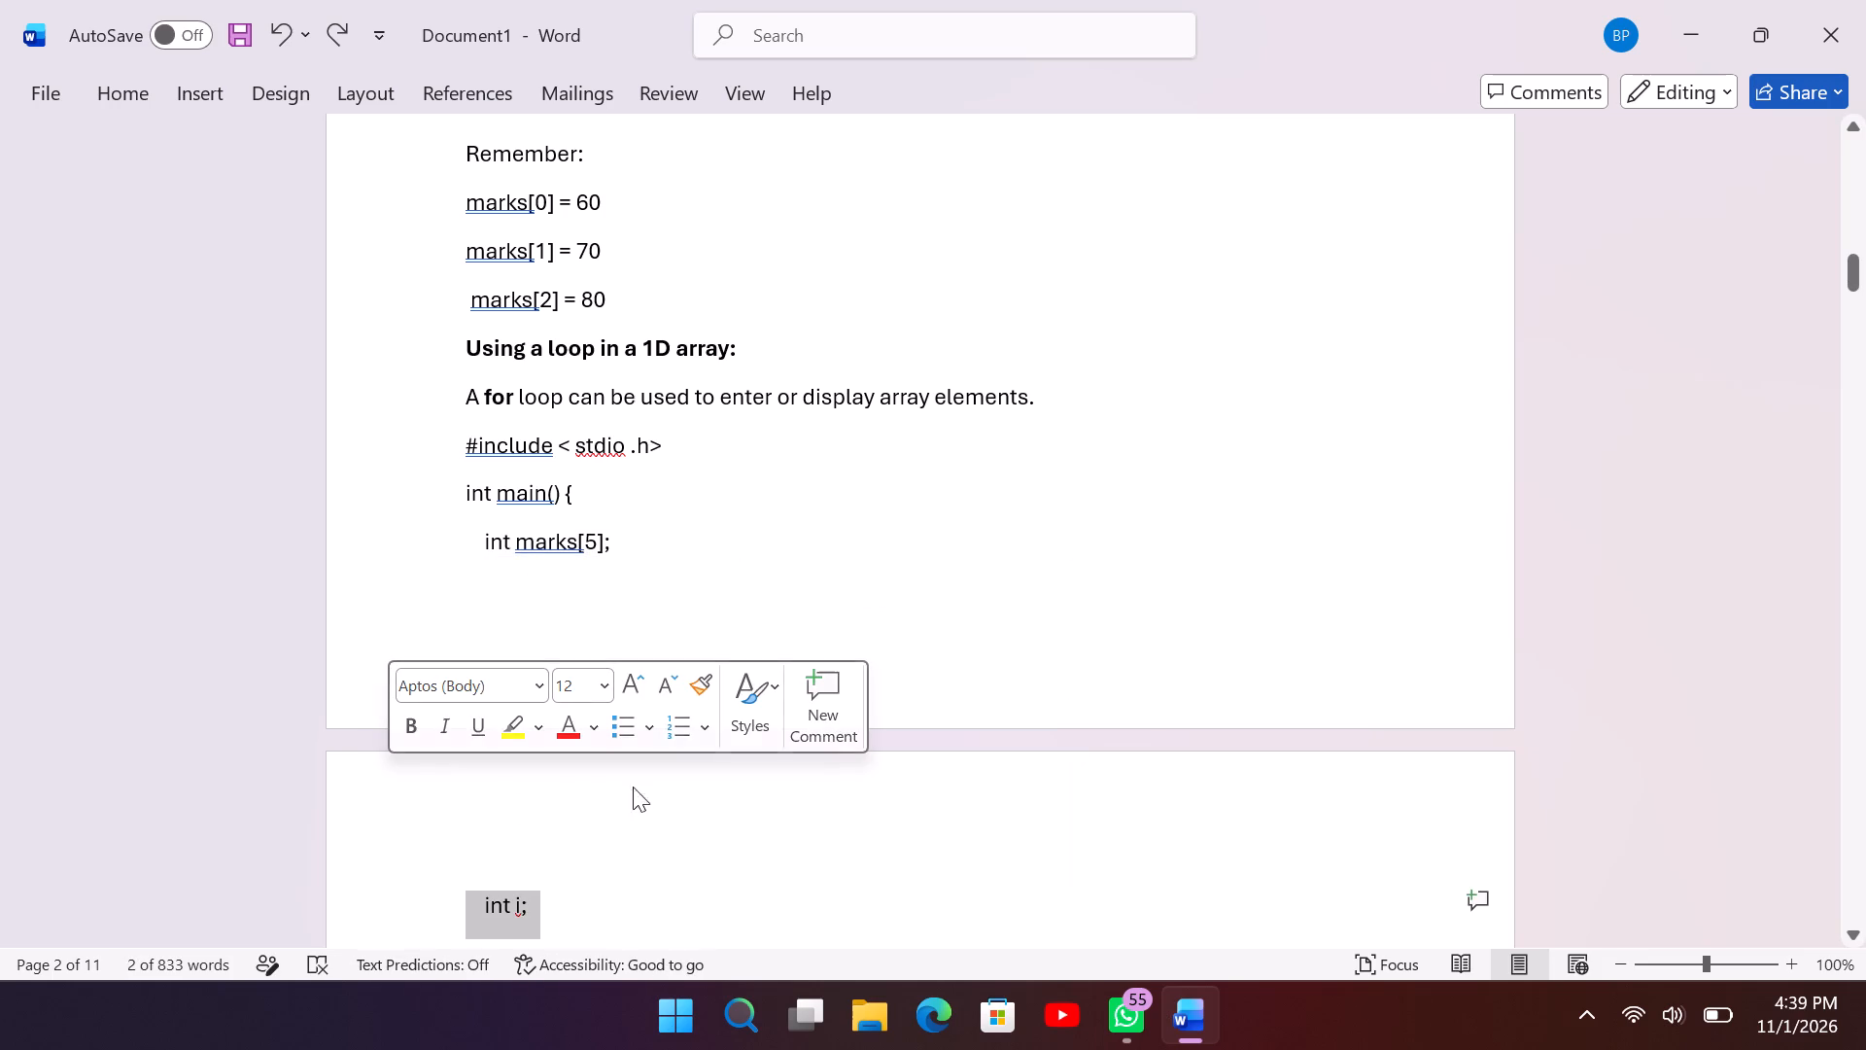
Remove two of the leading spaces in front of "int i;", keeping it on its own line below "int marks[5];".
{"action": "left_click", "coordinate": [705, 813]}
{"action": "scroll", "coordinate": [705, 813], "scroll_direction": "down", "scroll_amount": 1}
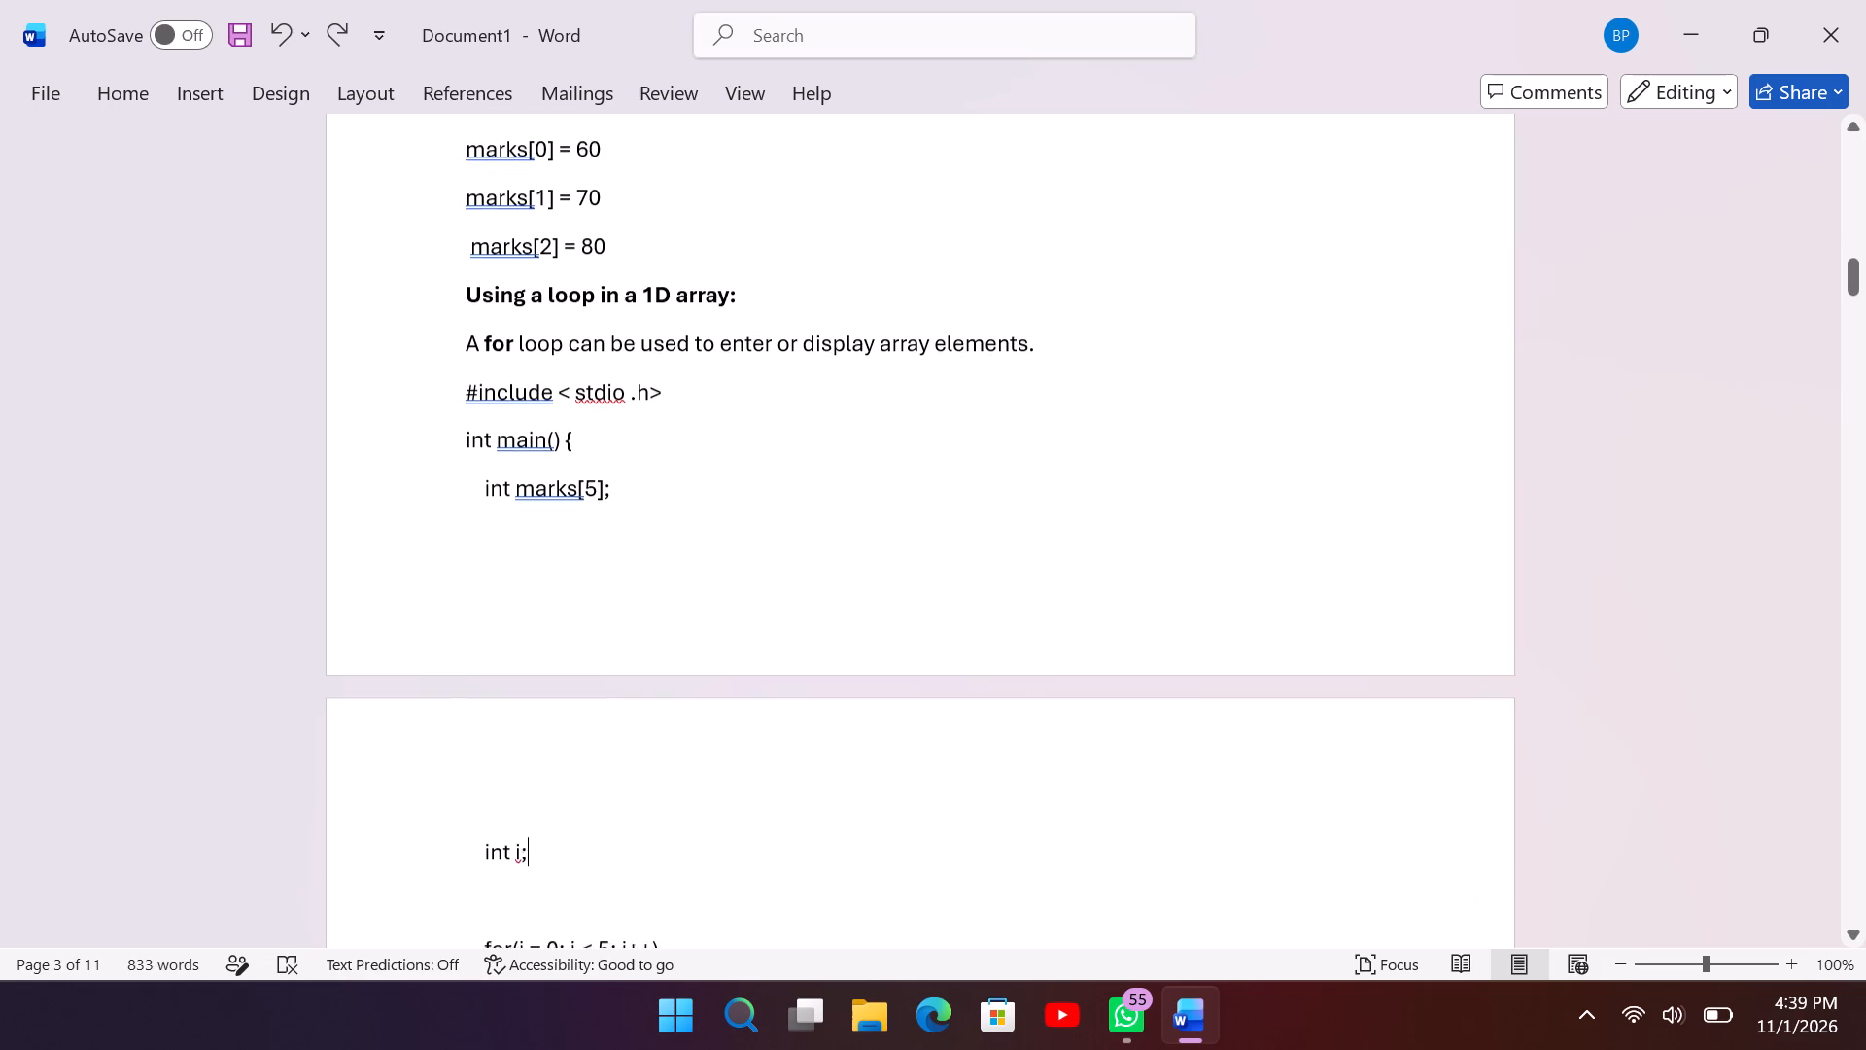
{"action": "scroll", "coordinate": [705, 813], "scroll_direction": "down", "scroll_amount": 2}
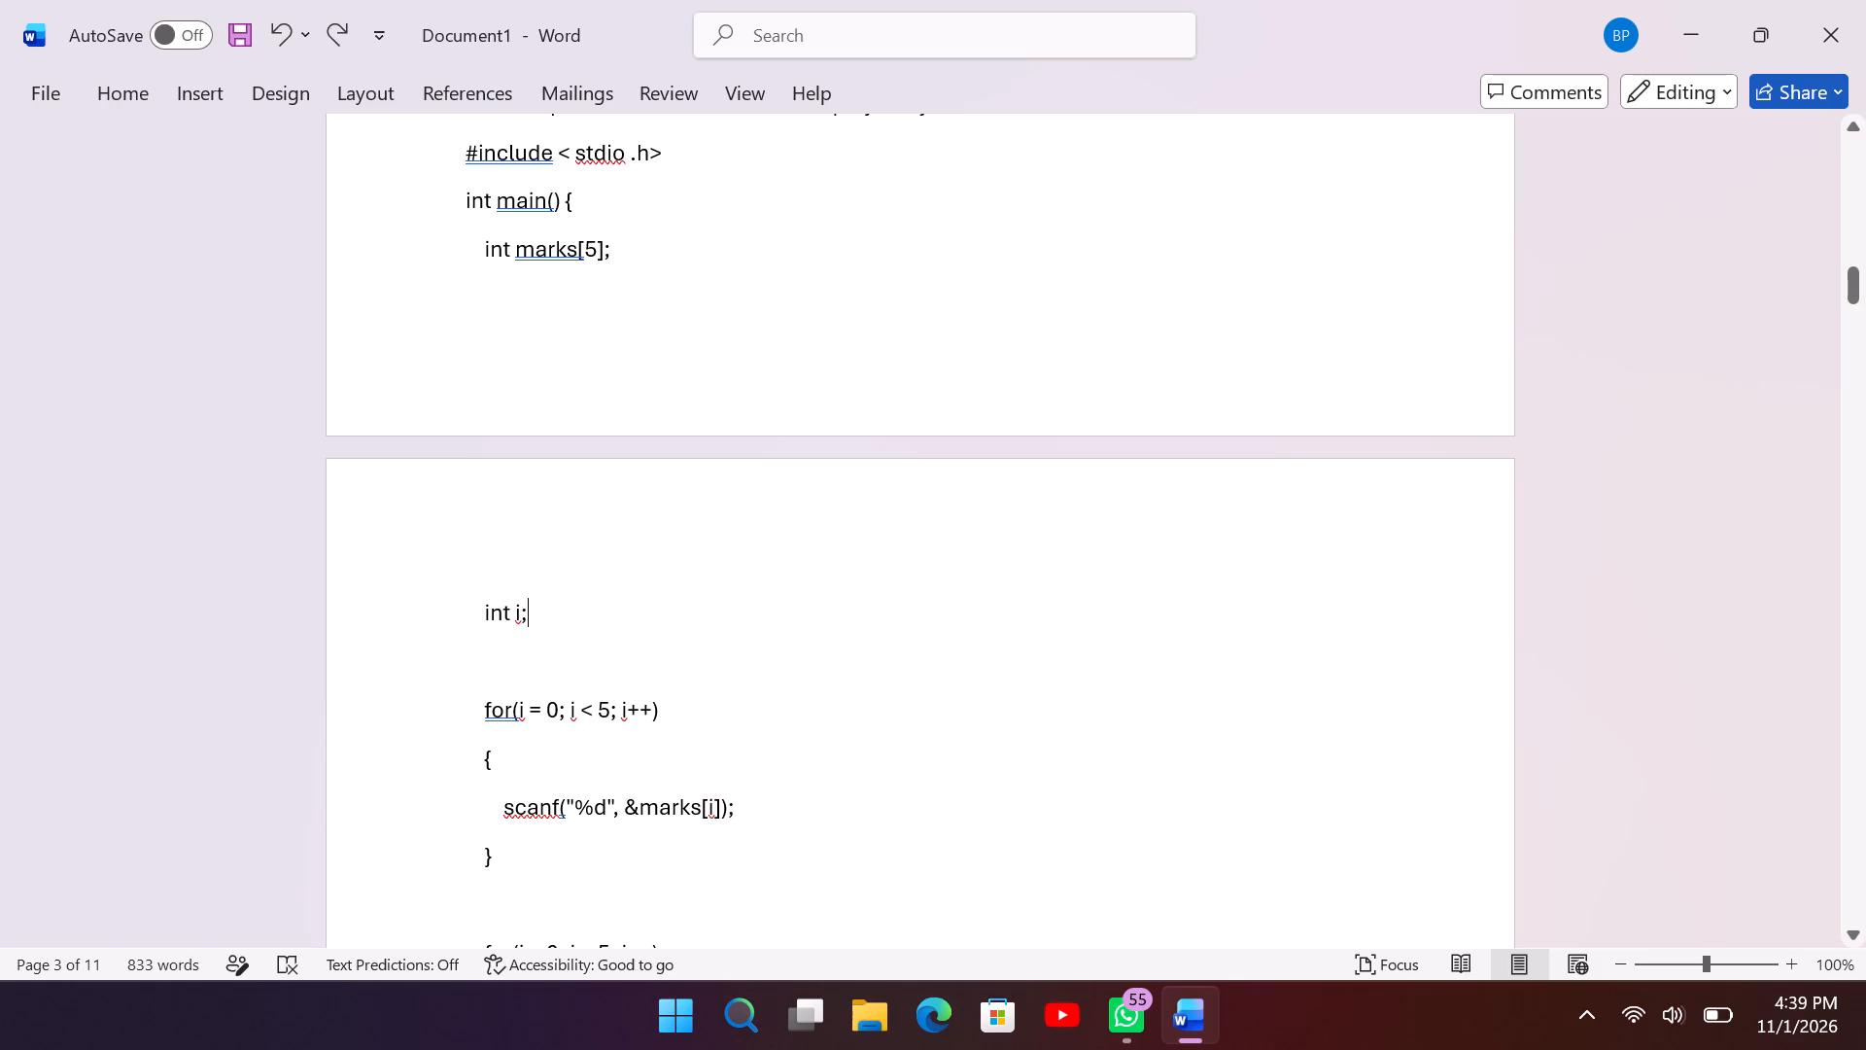
{"action": "left_click", "coordinate": [494, 588]}
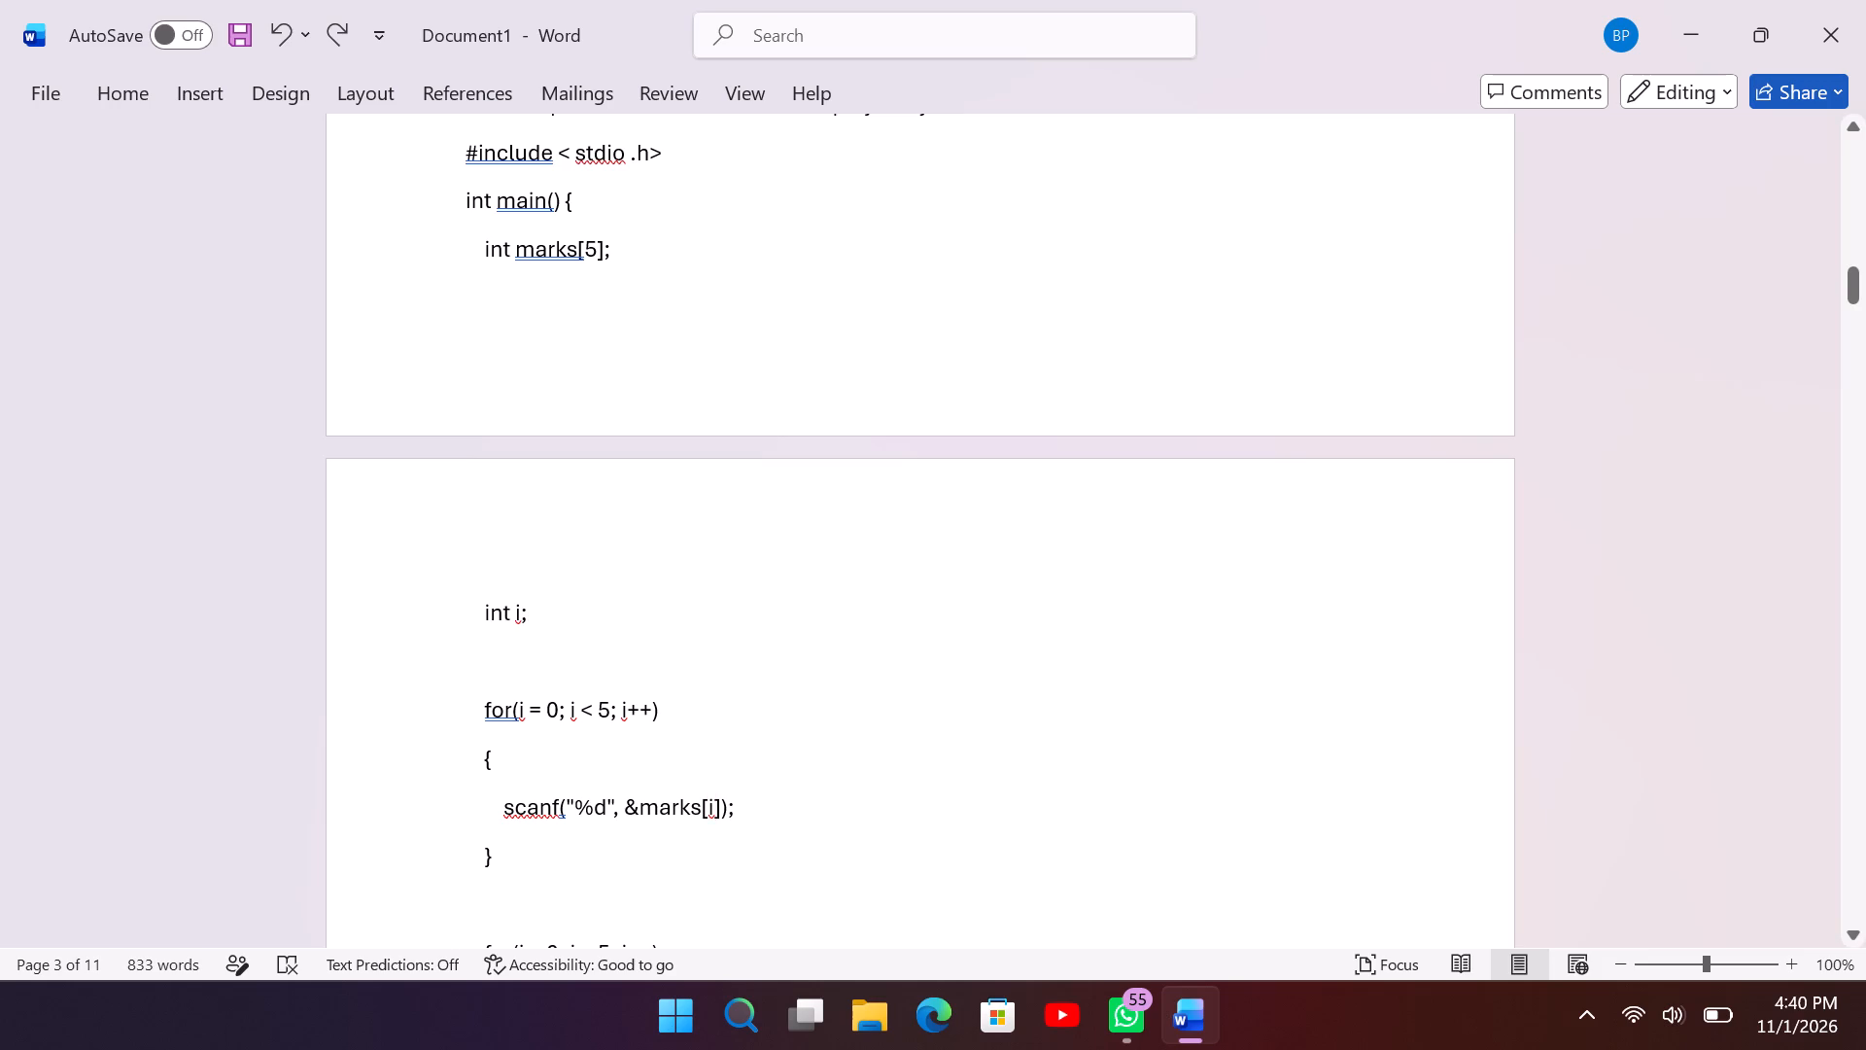
{"action": "left_click", "coordinate": [476, 610]}
{"action": "key", "text": "BackSpace"}
{"action": "key", "text": "BackSpace"}
{"action": "key", "text": "BackSpace"}
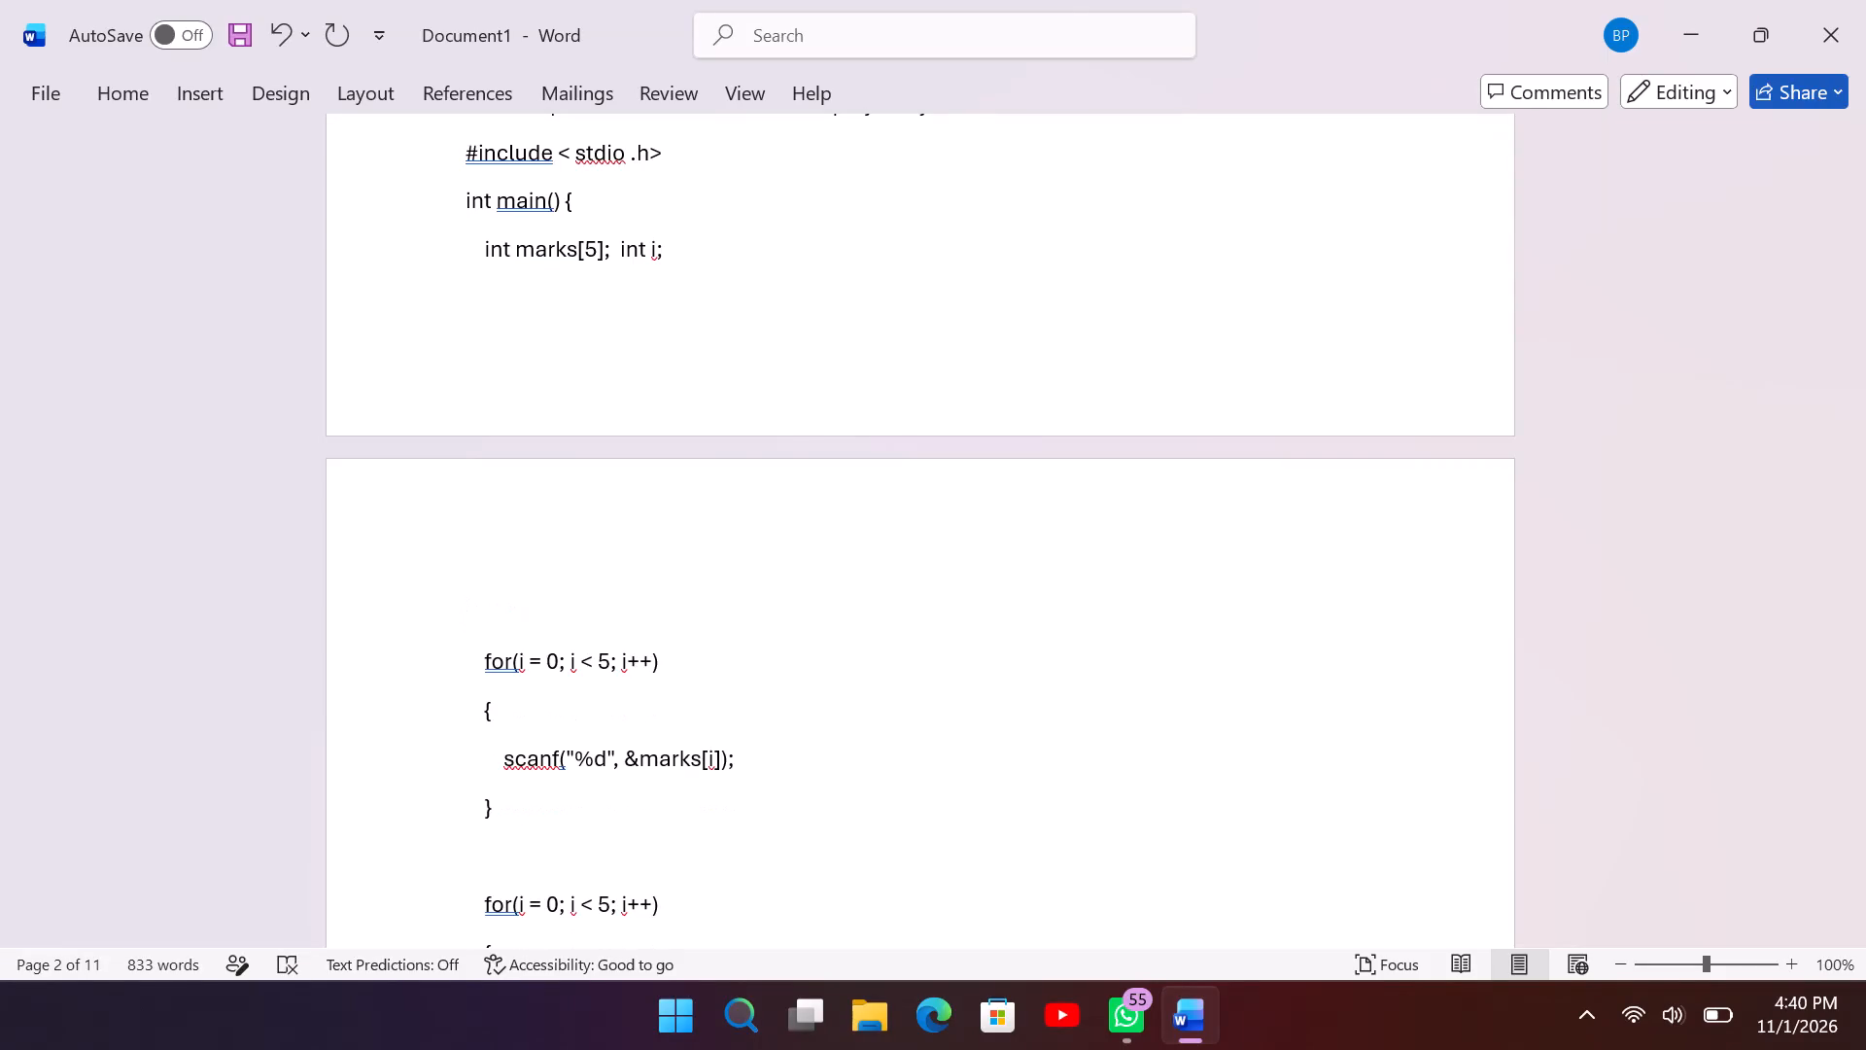
{"action": "key", "text": "Return"}
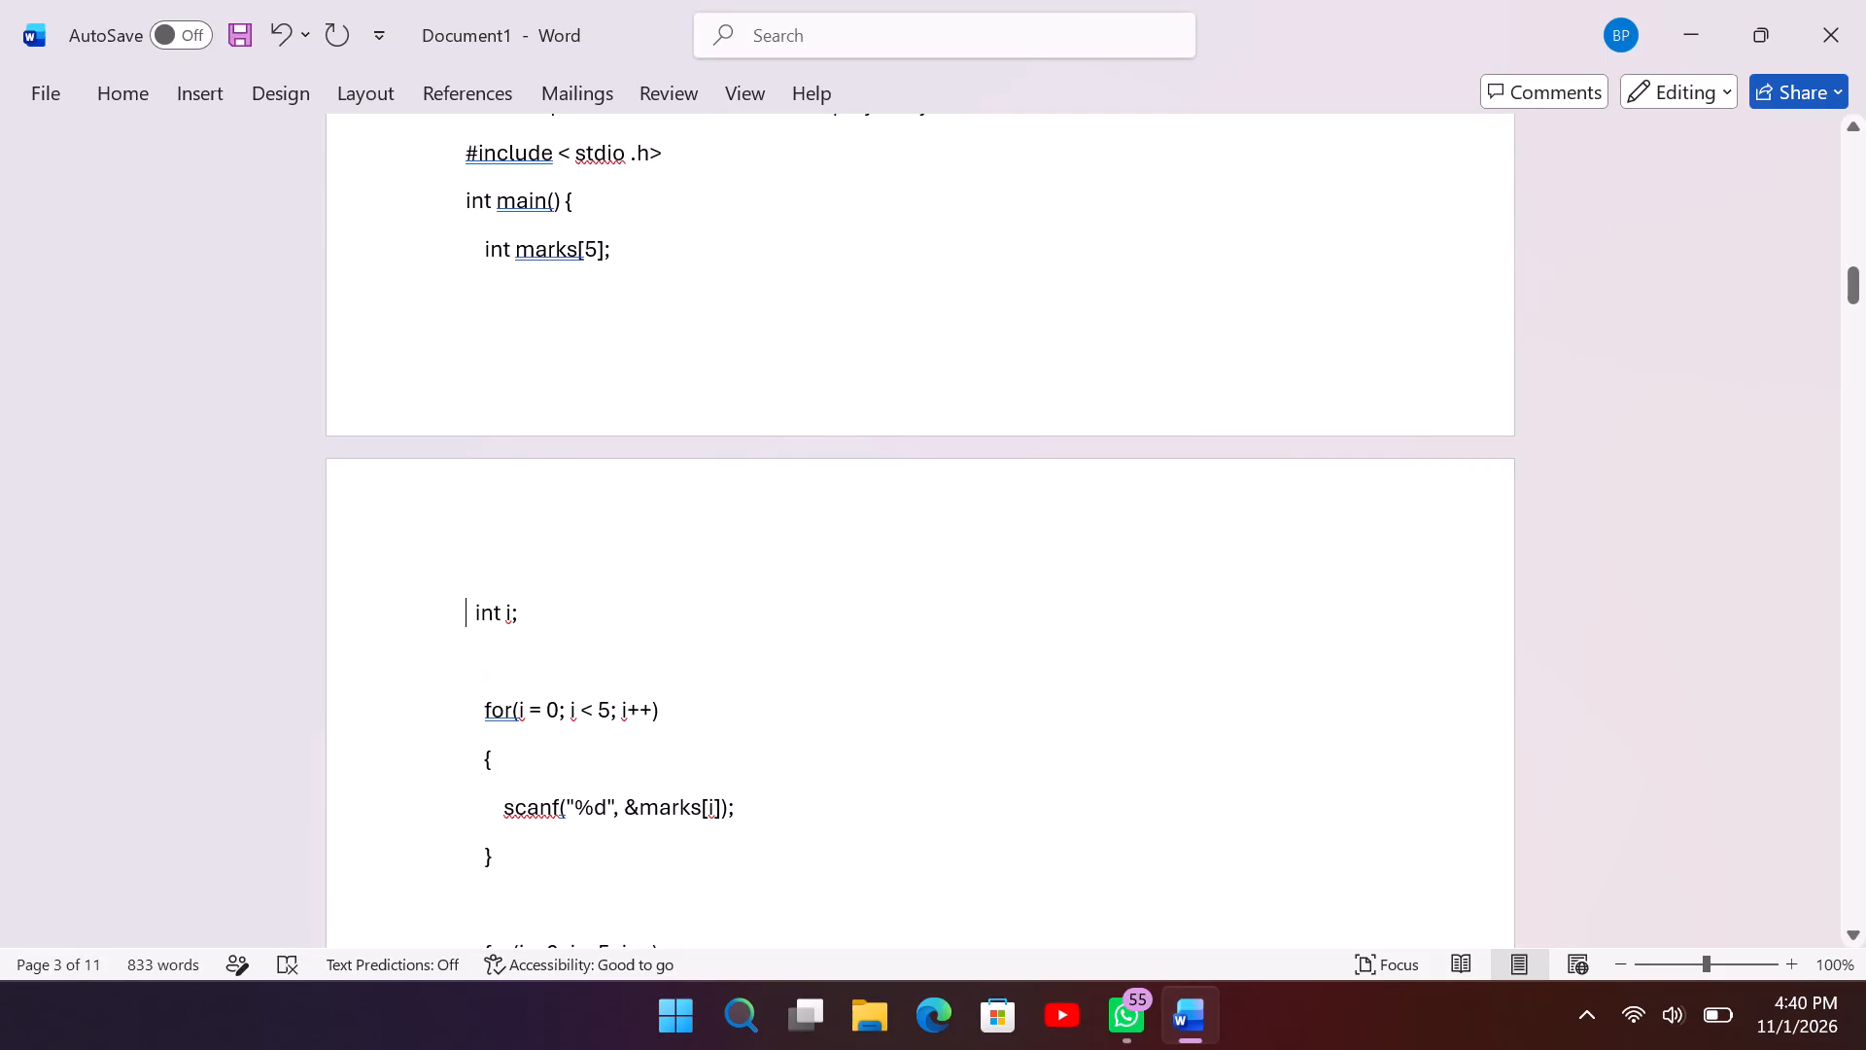
Delete the blank line between "int i;" and the first for loop.
{"action": "left_click", "coordinate": [504, 658]}
{"action": "key", "text": "BackSpace"}
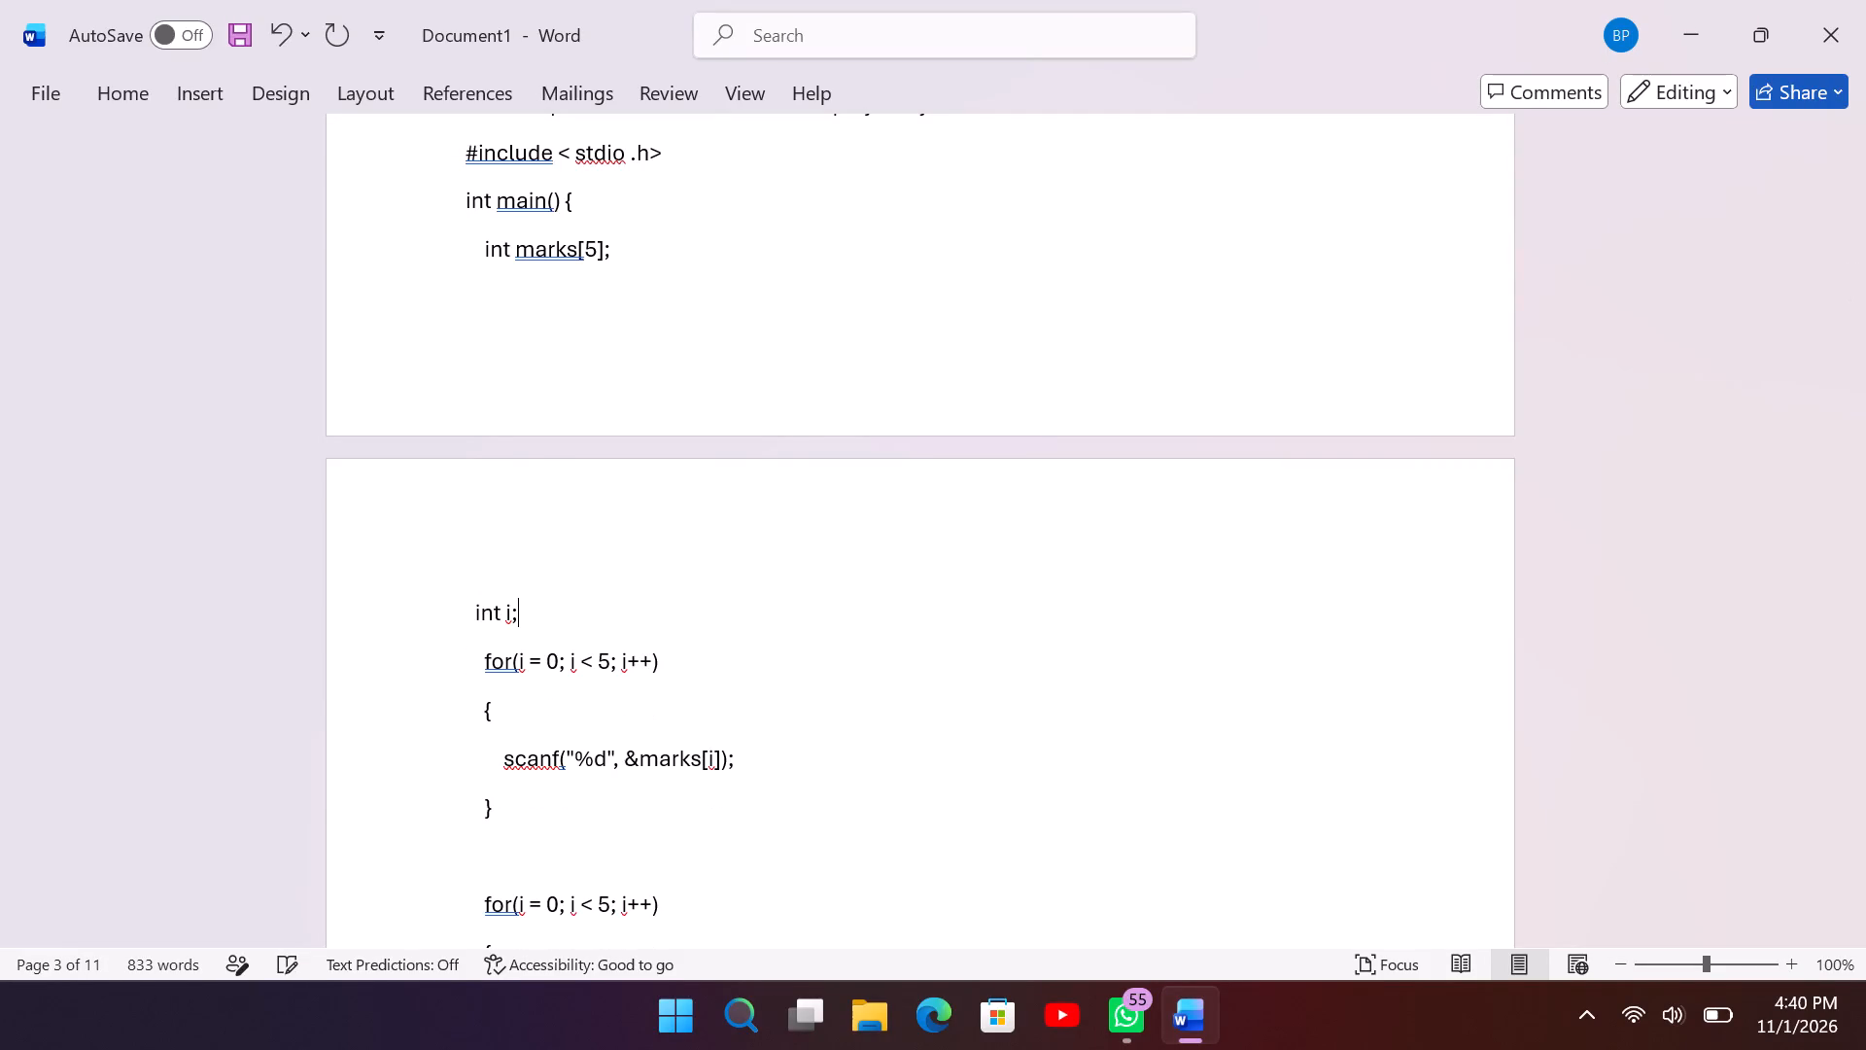
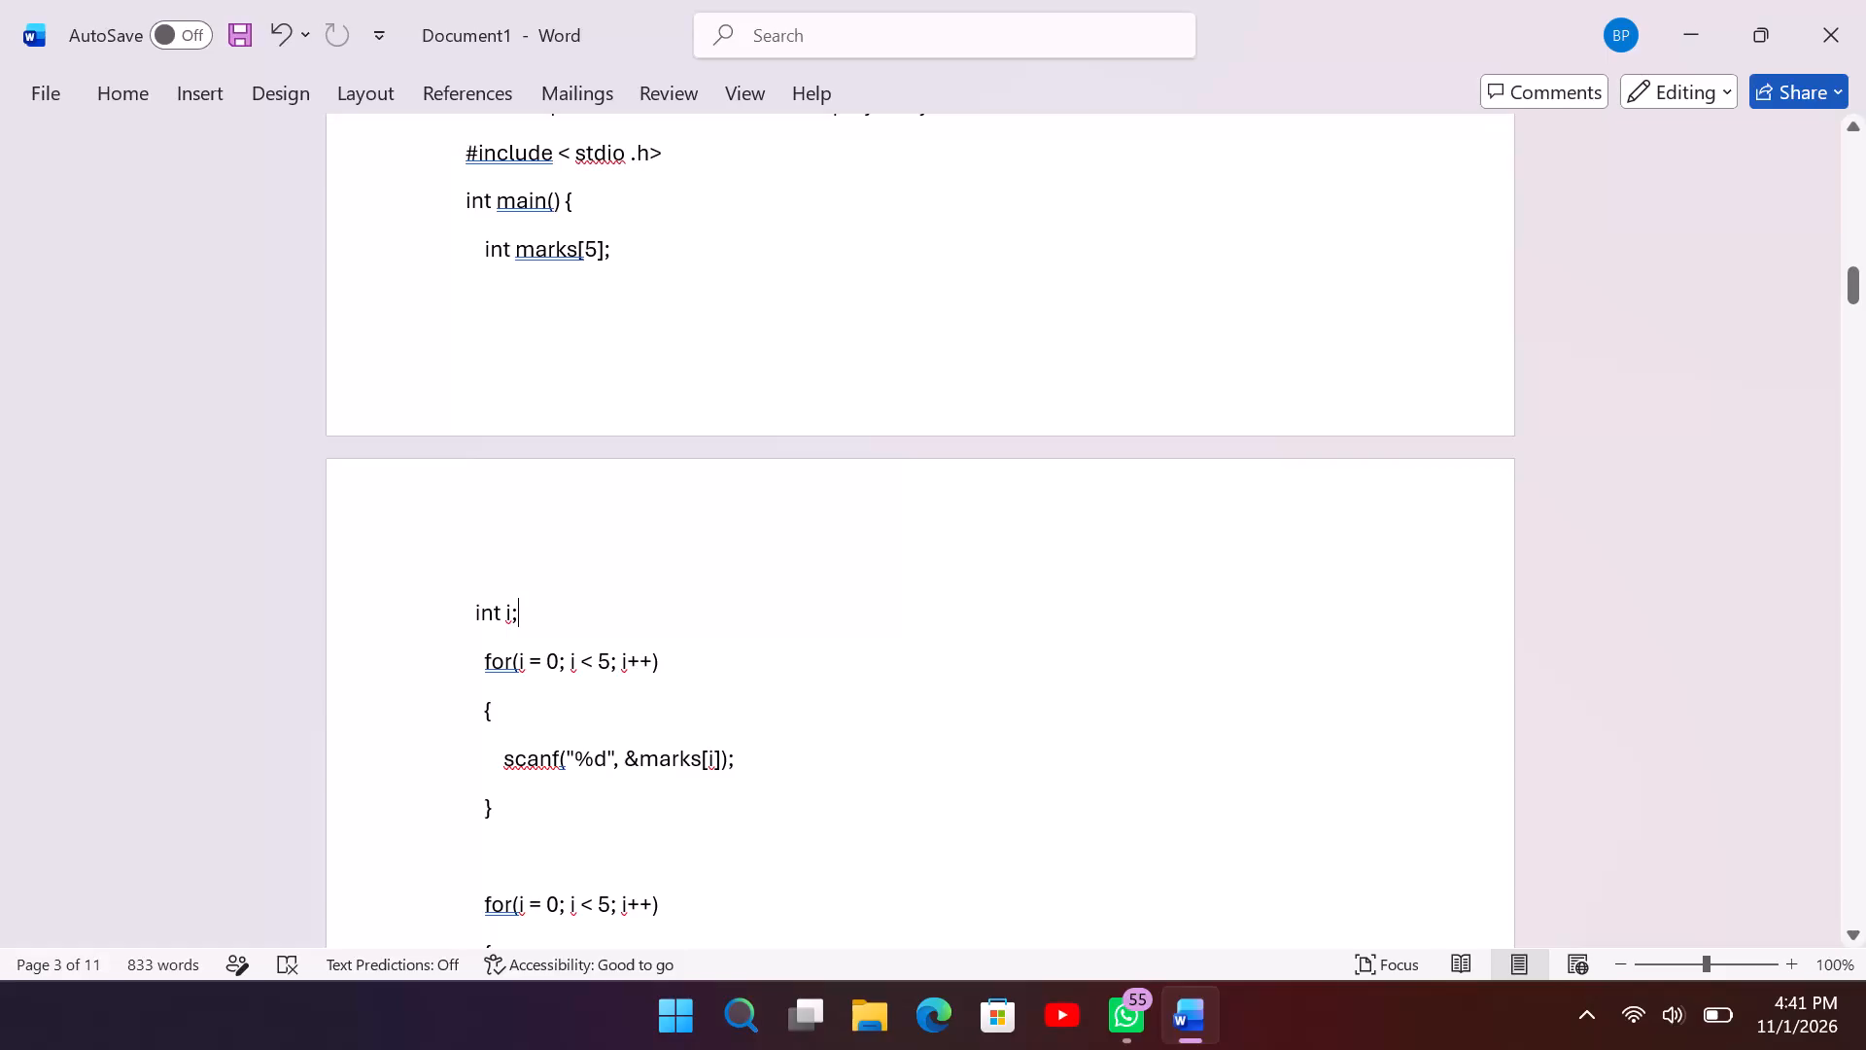
Delete the blank line after the closing brace of each of the two for loops in the marks program.
{"action": "left_click", "coordinate": [498, 736]}
{"action": "left_click", "coordinate": [500, 865]}
{"action": "key", "text": "BackSpace"}
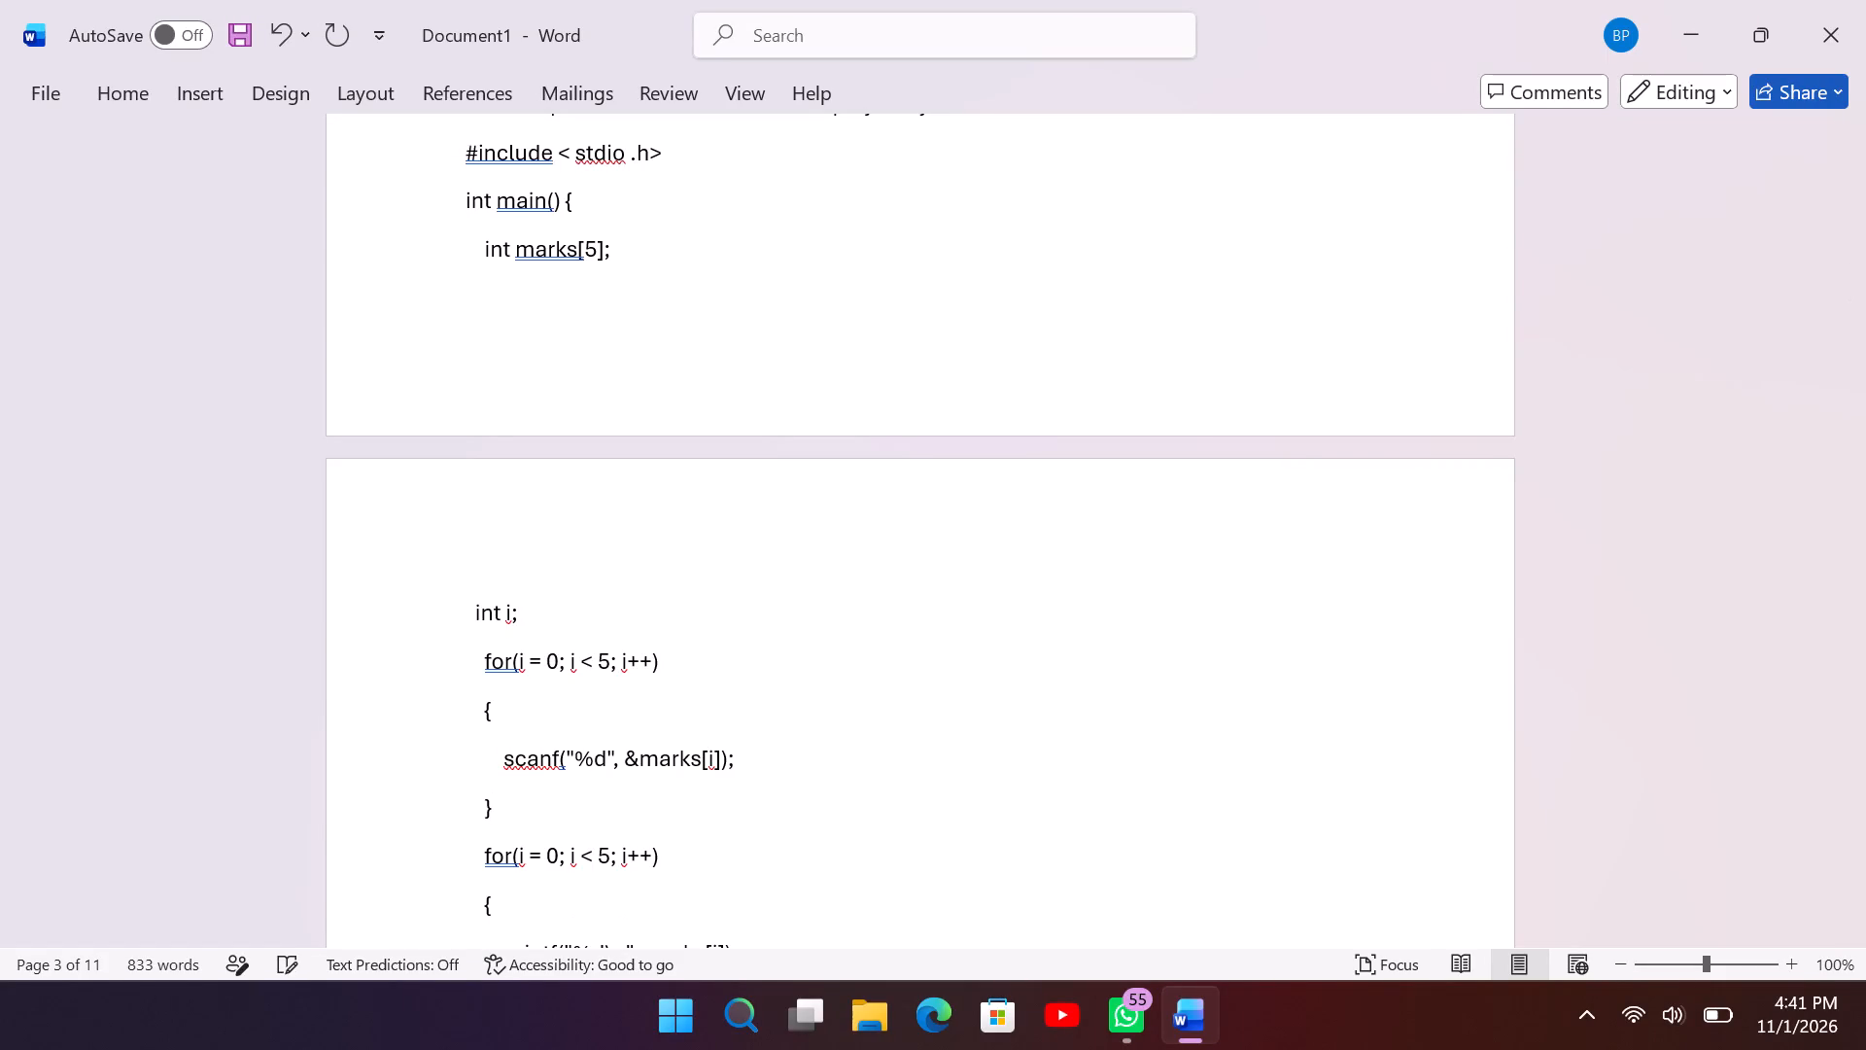
{"action": "scroll", "coordinate": [570, 904], "scroll_direction": "down", "scroll_amount": 1}
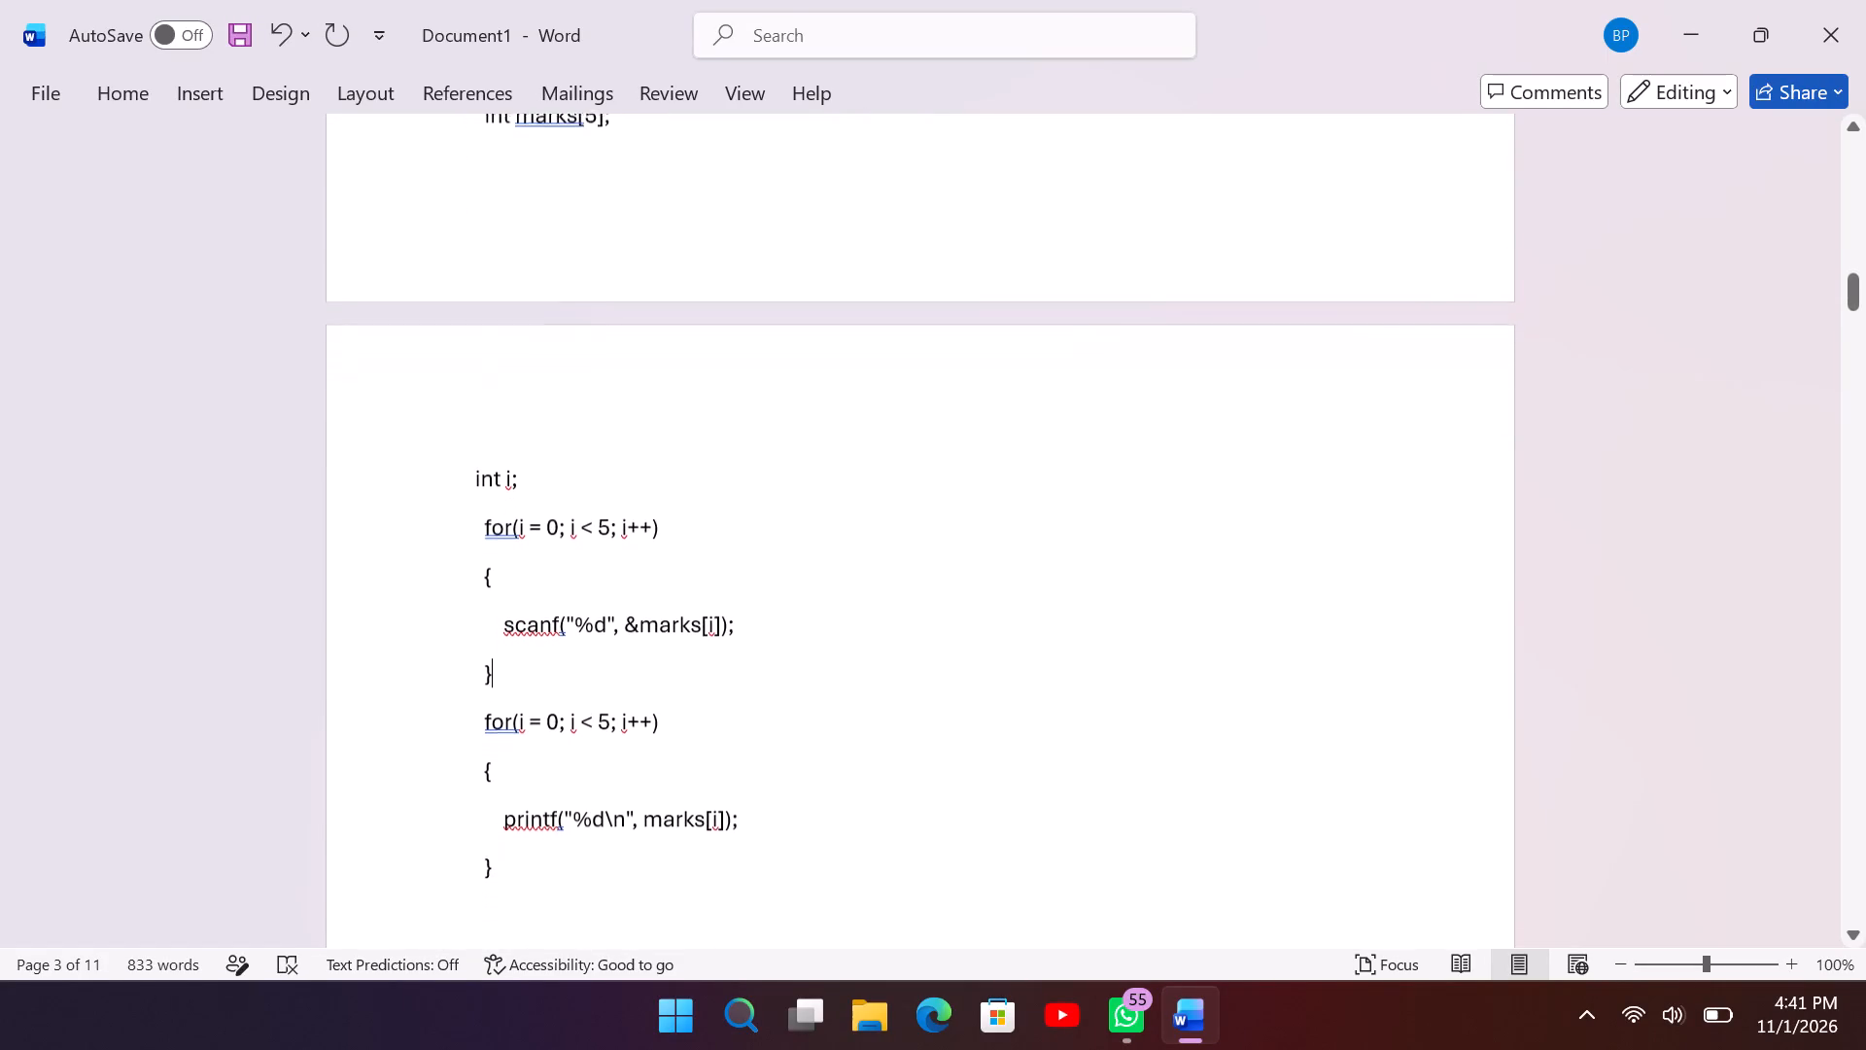
{"action": "scroll", "coordinate": [570, 904], "scroll_direction": "down", "scroll_amount": 2}
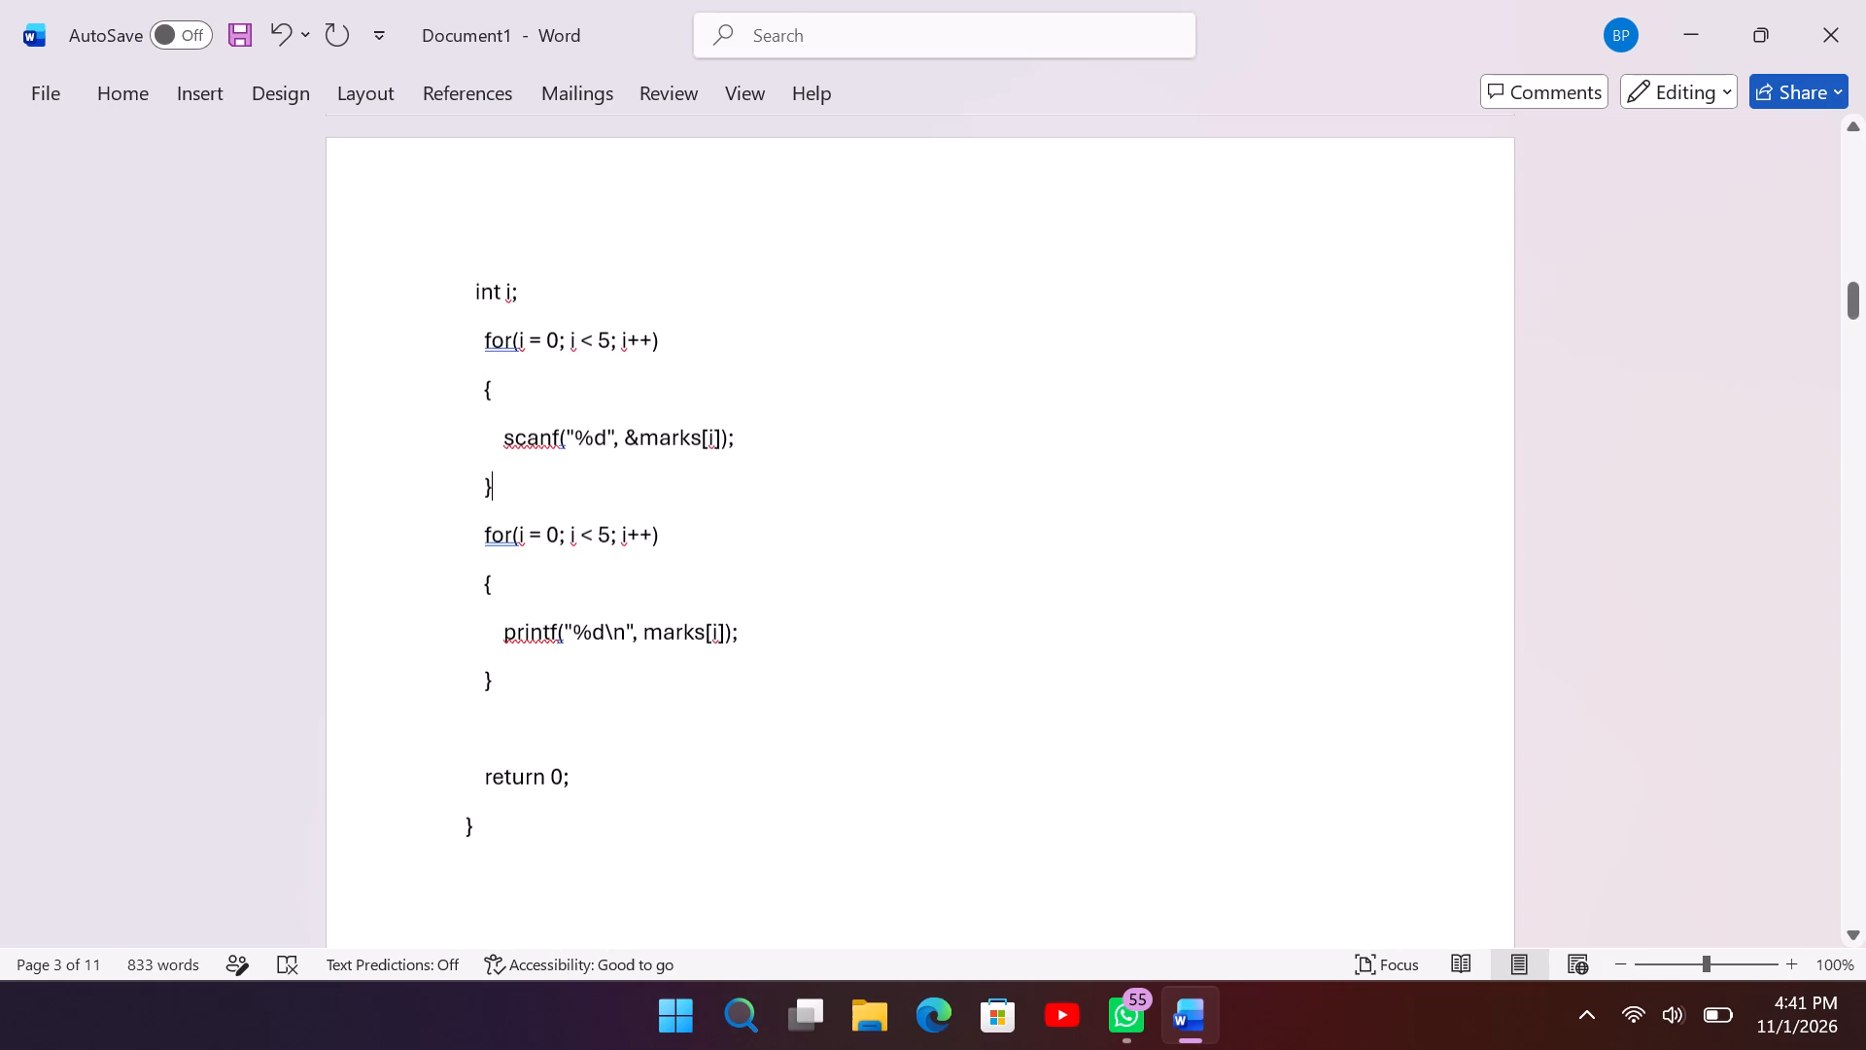
{"action": "scroll", "coordinate": [570, 904], "scroll_direction": "down", "scroll_amount": 1}
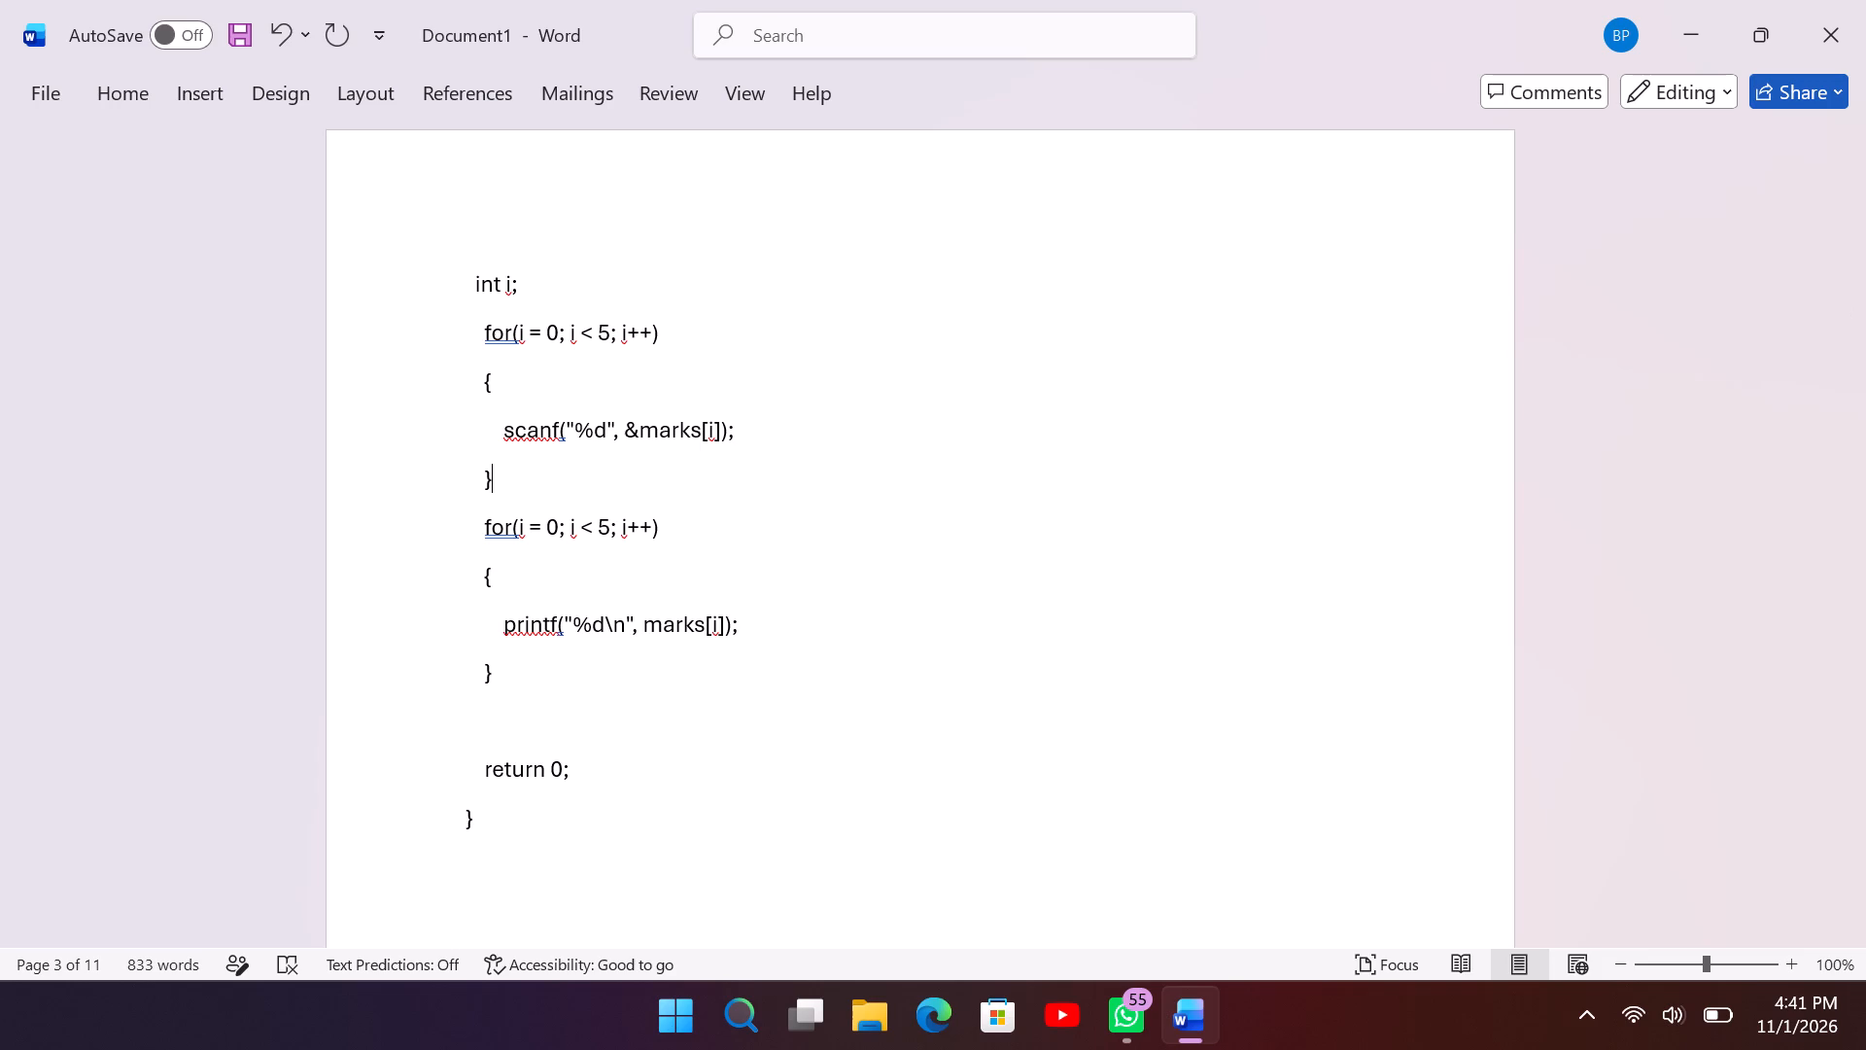
{"action": "left_click", "coordinate": [495, 734]}
{"action": "key", "text": "BackSpace"}
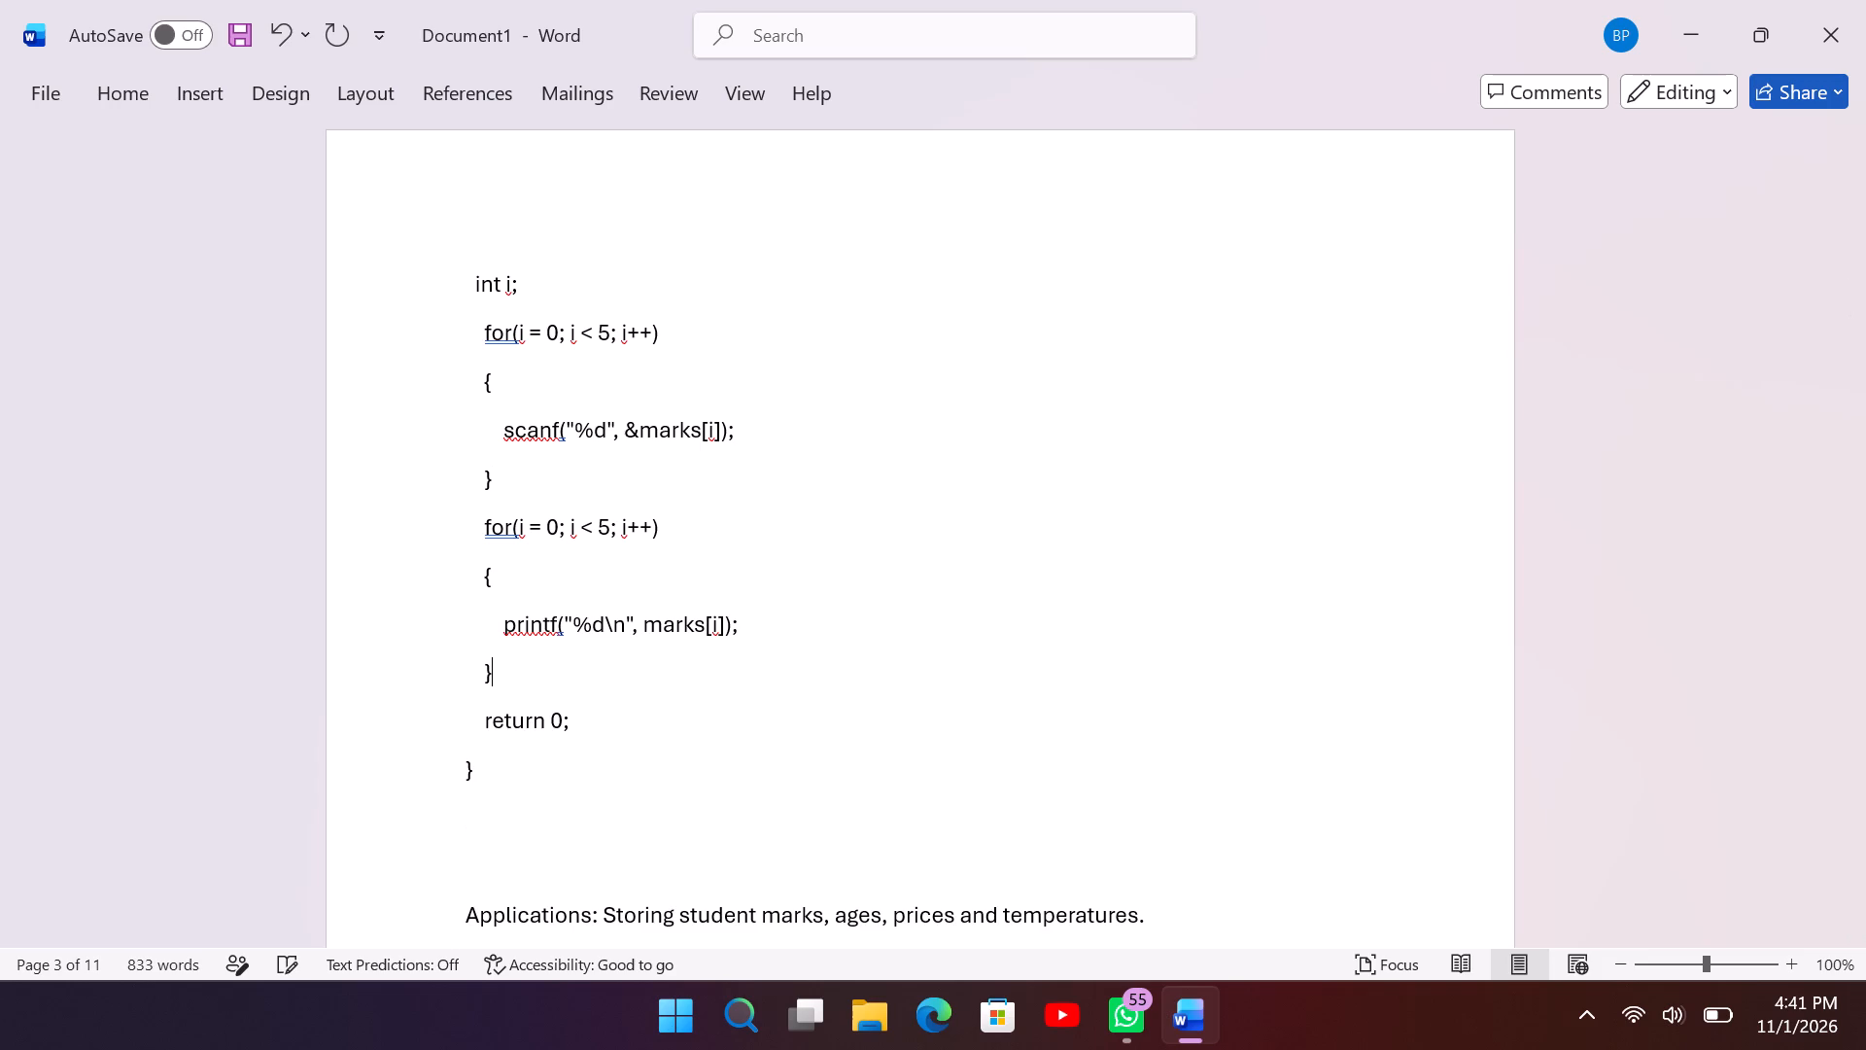
Remove "### 3\" from the start of the Two-Dimensional Array (2D) heading, along with the blank line above it.
{"action": "scroll", "coordinate": [511, 867], "scroll_direction": "down", "scroll_amount": 1}
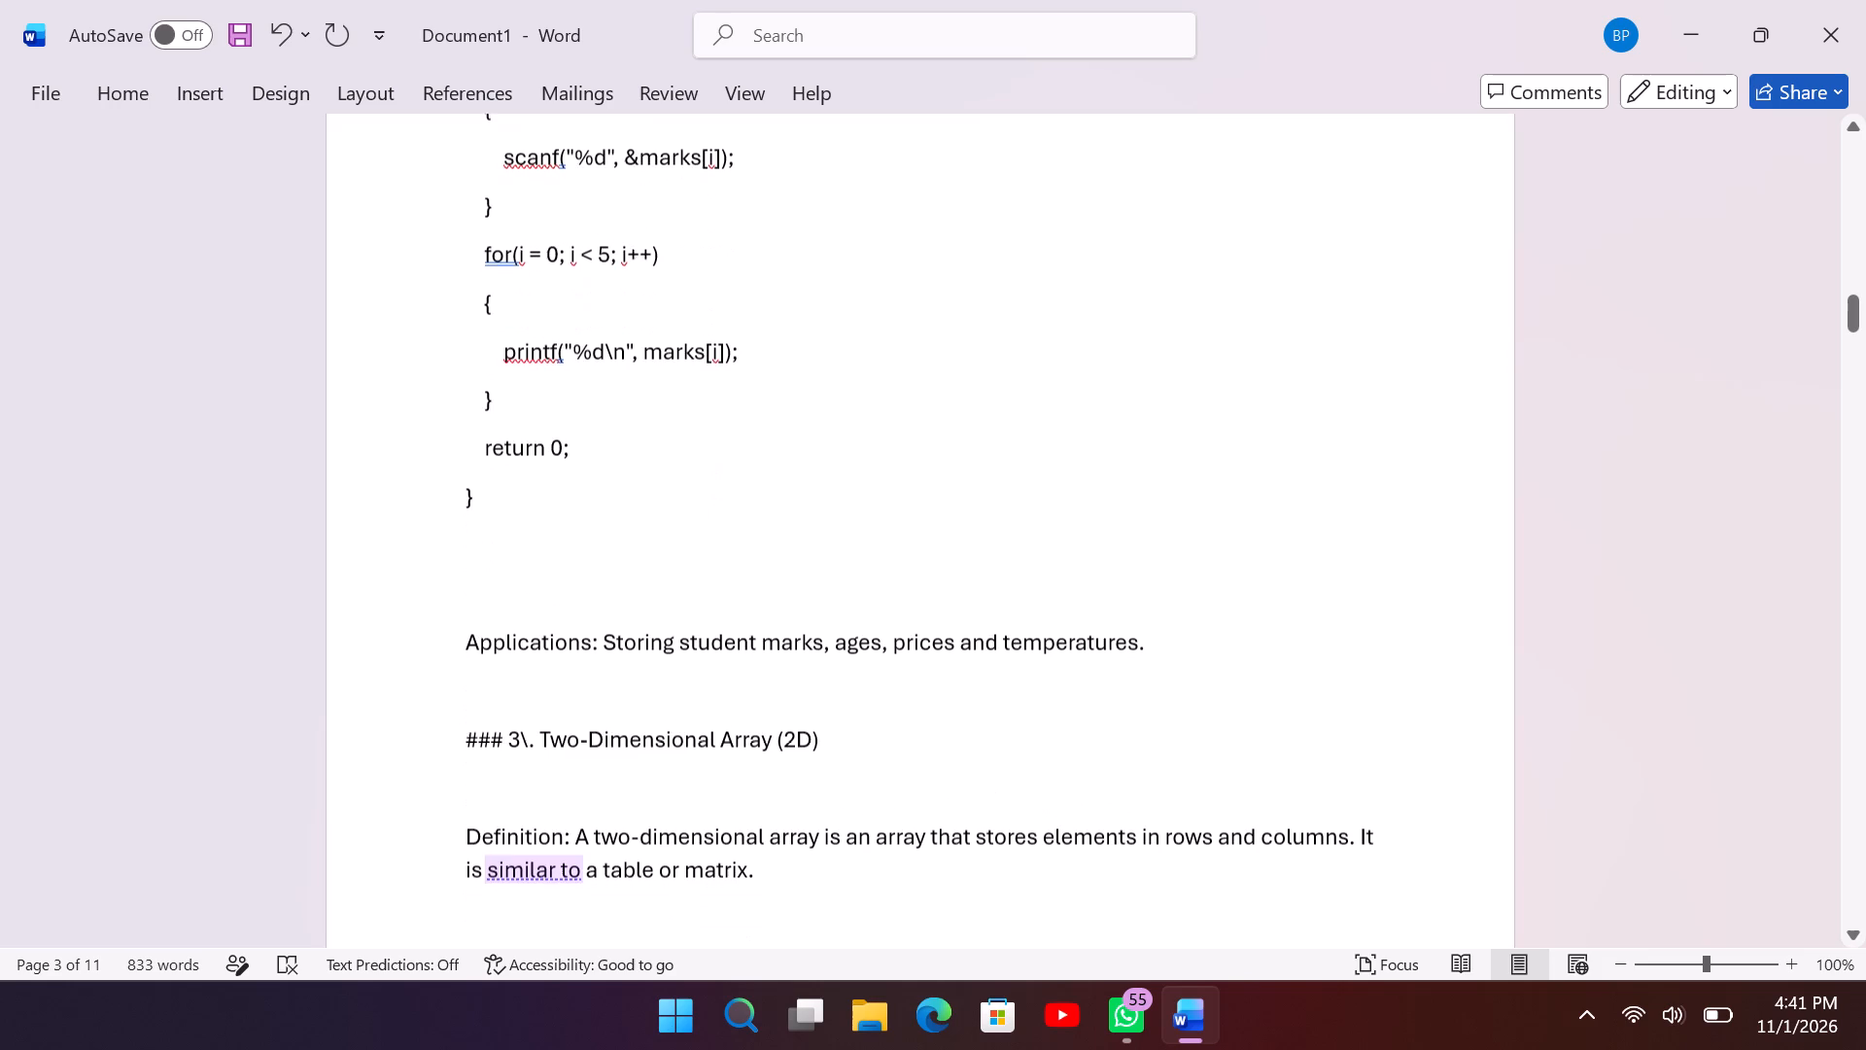
{"action": "scroll", "coordinate": [511, 867], "scroll_direction": "down", "scroll_amount": 1}
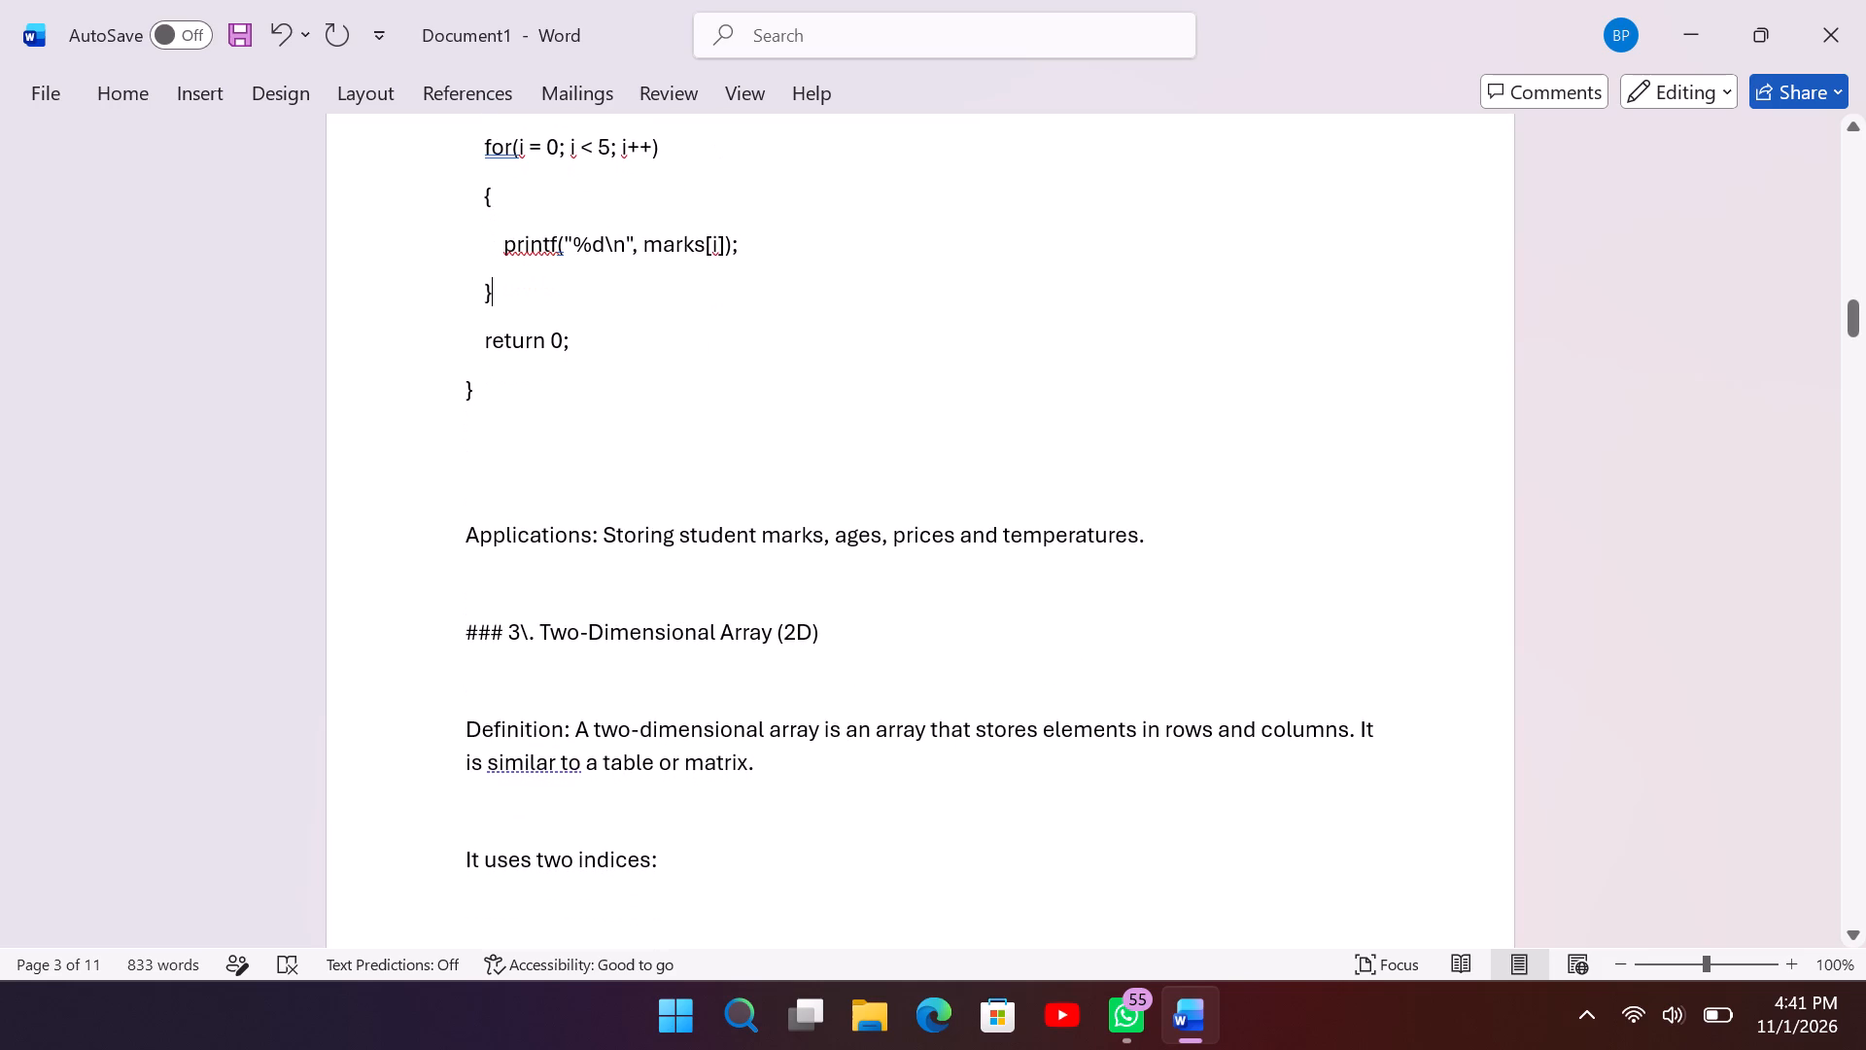
{"action": "left_click", "coordinate": [525, 634]}
{"action": "key", "text": "BackSpace"}
{"action": "key", "text": "BackSpace"}
{"action": "key", "text": "BackSpace"}
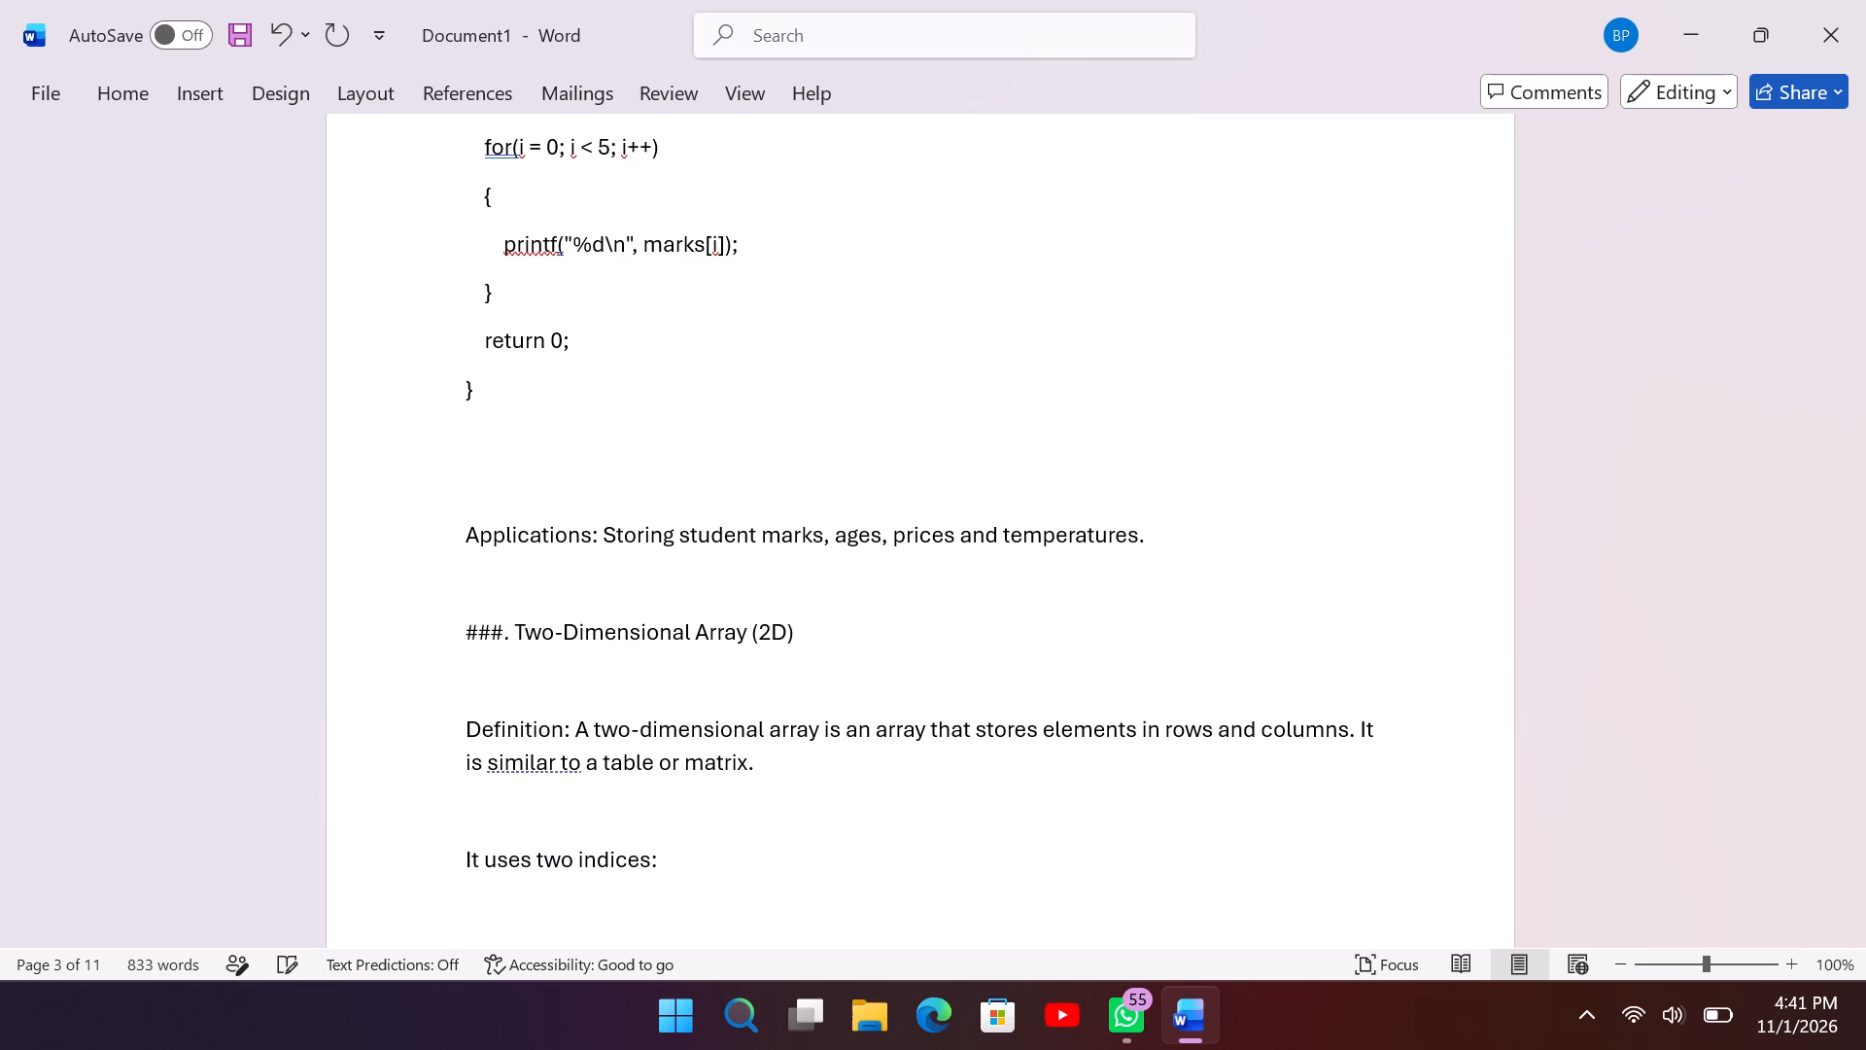
{"action": "key", "text": "BackSpace"}
{"action": "key", "text": "BackSpace"}
{"action": "key", "text": "BackSpace"}
{"action": "key", "text": "BackSpace"}
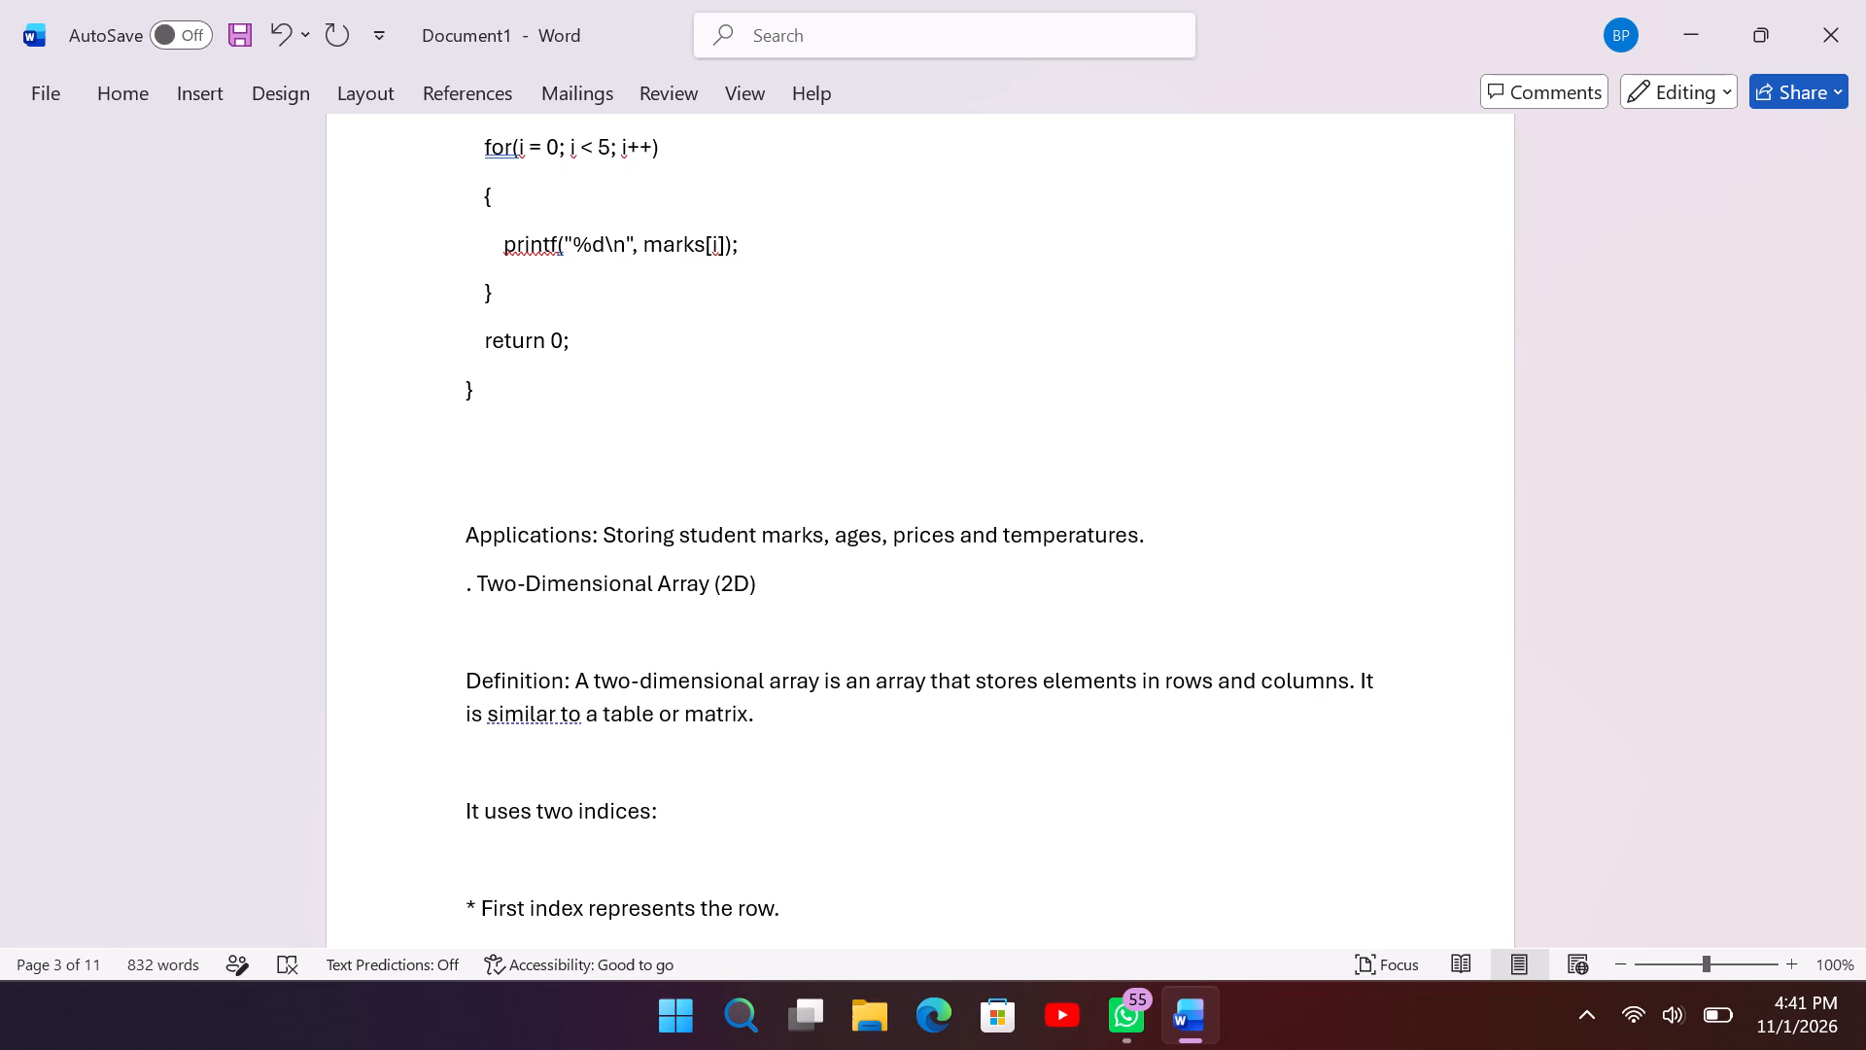
Delete the two blank lines above the Applications line and insert one blank line below it.
{"action": "left_click", "coordinate": [491, 490]}
{"action": "key", "text": "BackSpace"}
{"action": "key", "text": "BackSpace"}
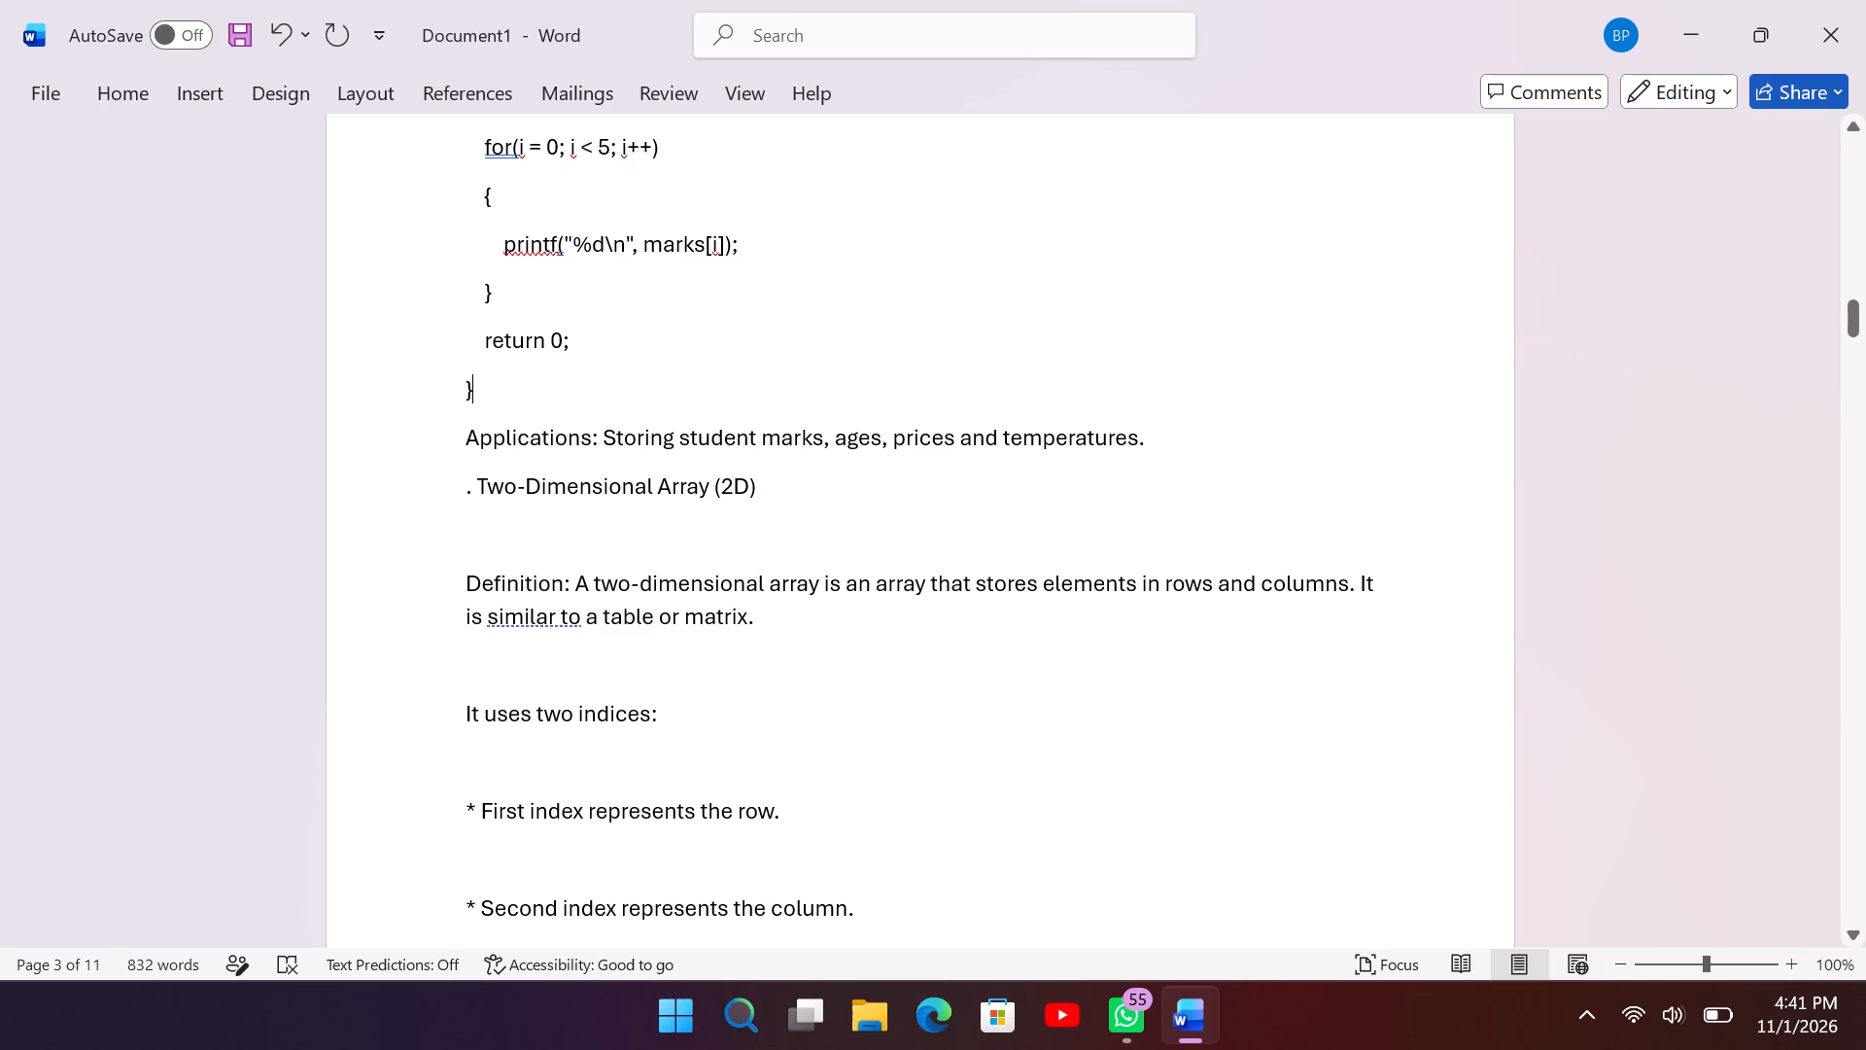
{"action": "left_click", "coordinate": [1150, 429]}
{"action": "key", "text": "Return"}
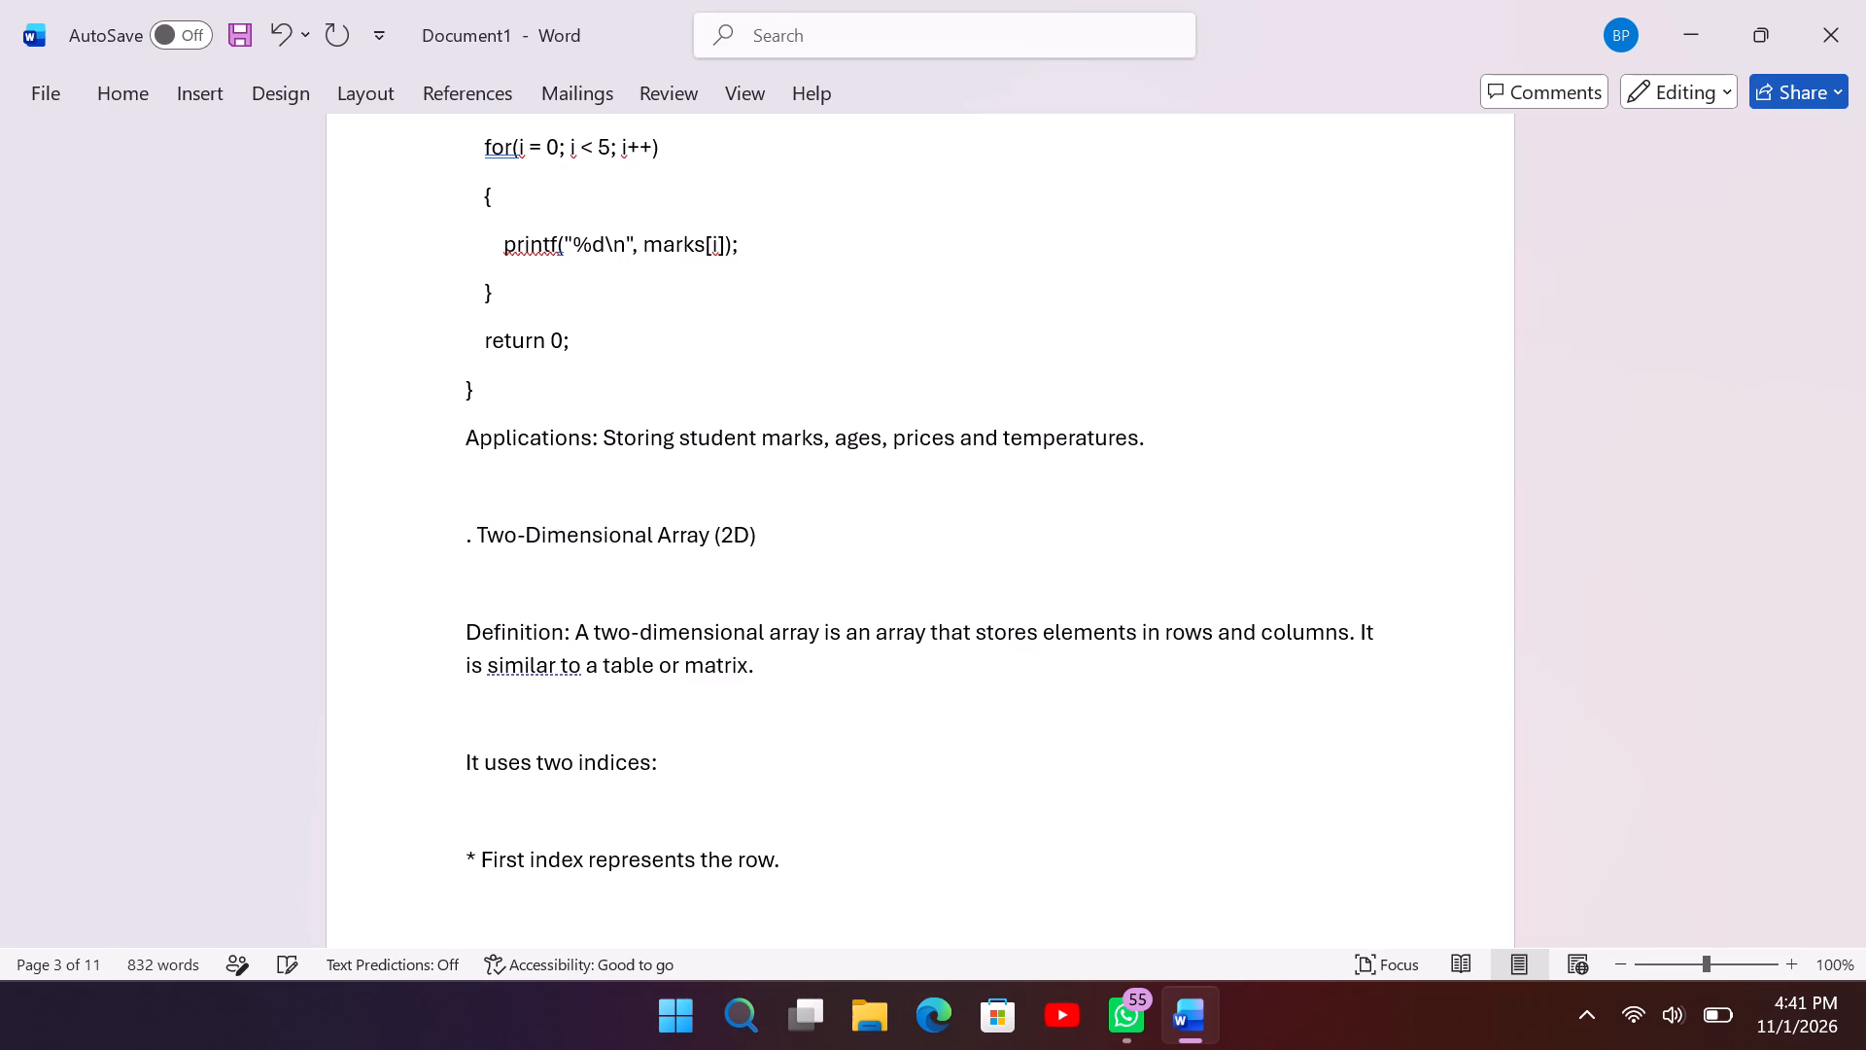
Make the "Two-Dimensional Array (2D)" heading bold.
{"action": "left_click", "coordinate": [463, 535]}
{"action": "left_click_drag", "start_coordinate": [463, 535], "coordinate": [779, 546]}
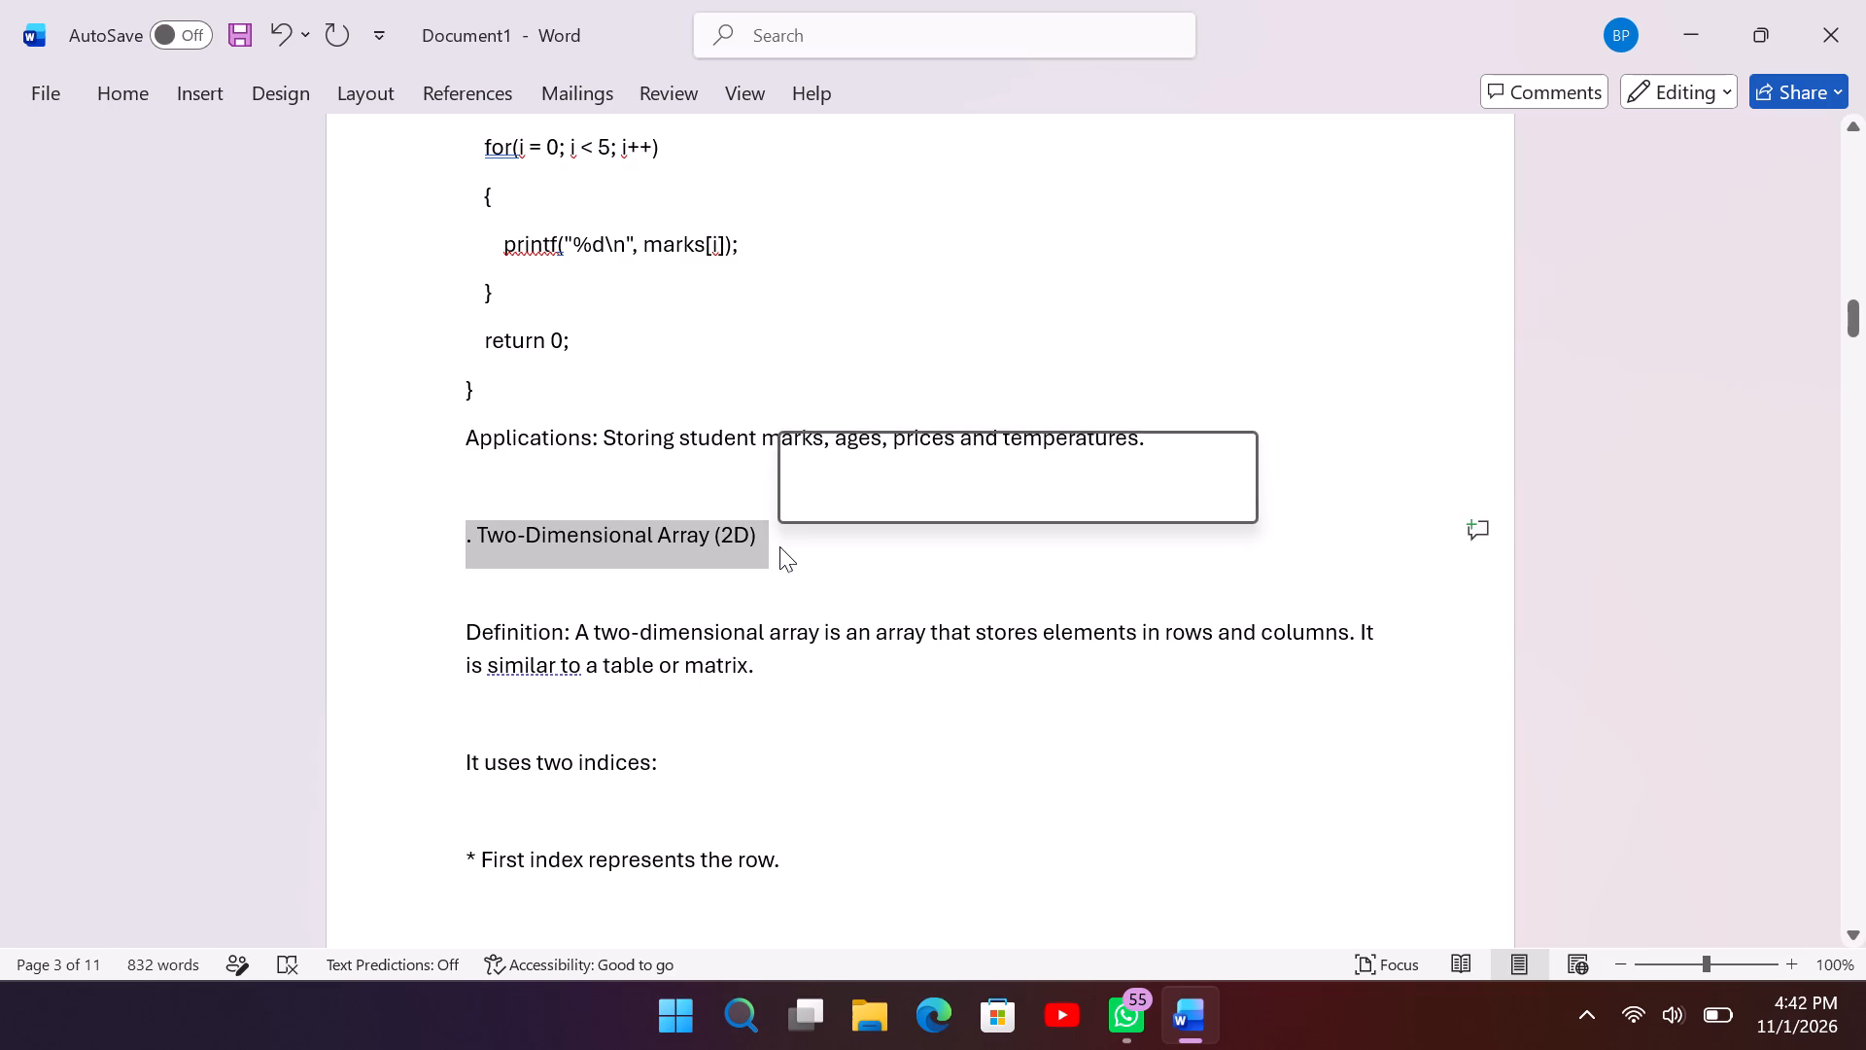
{"action": "left_click", "coordinate": [794, 509]}
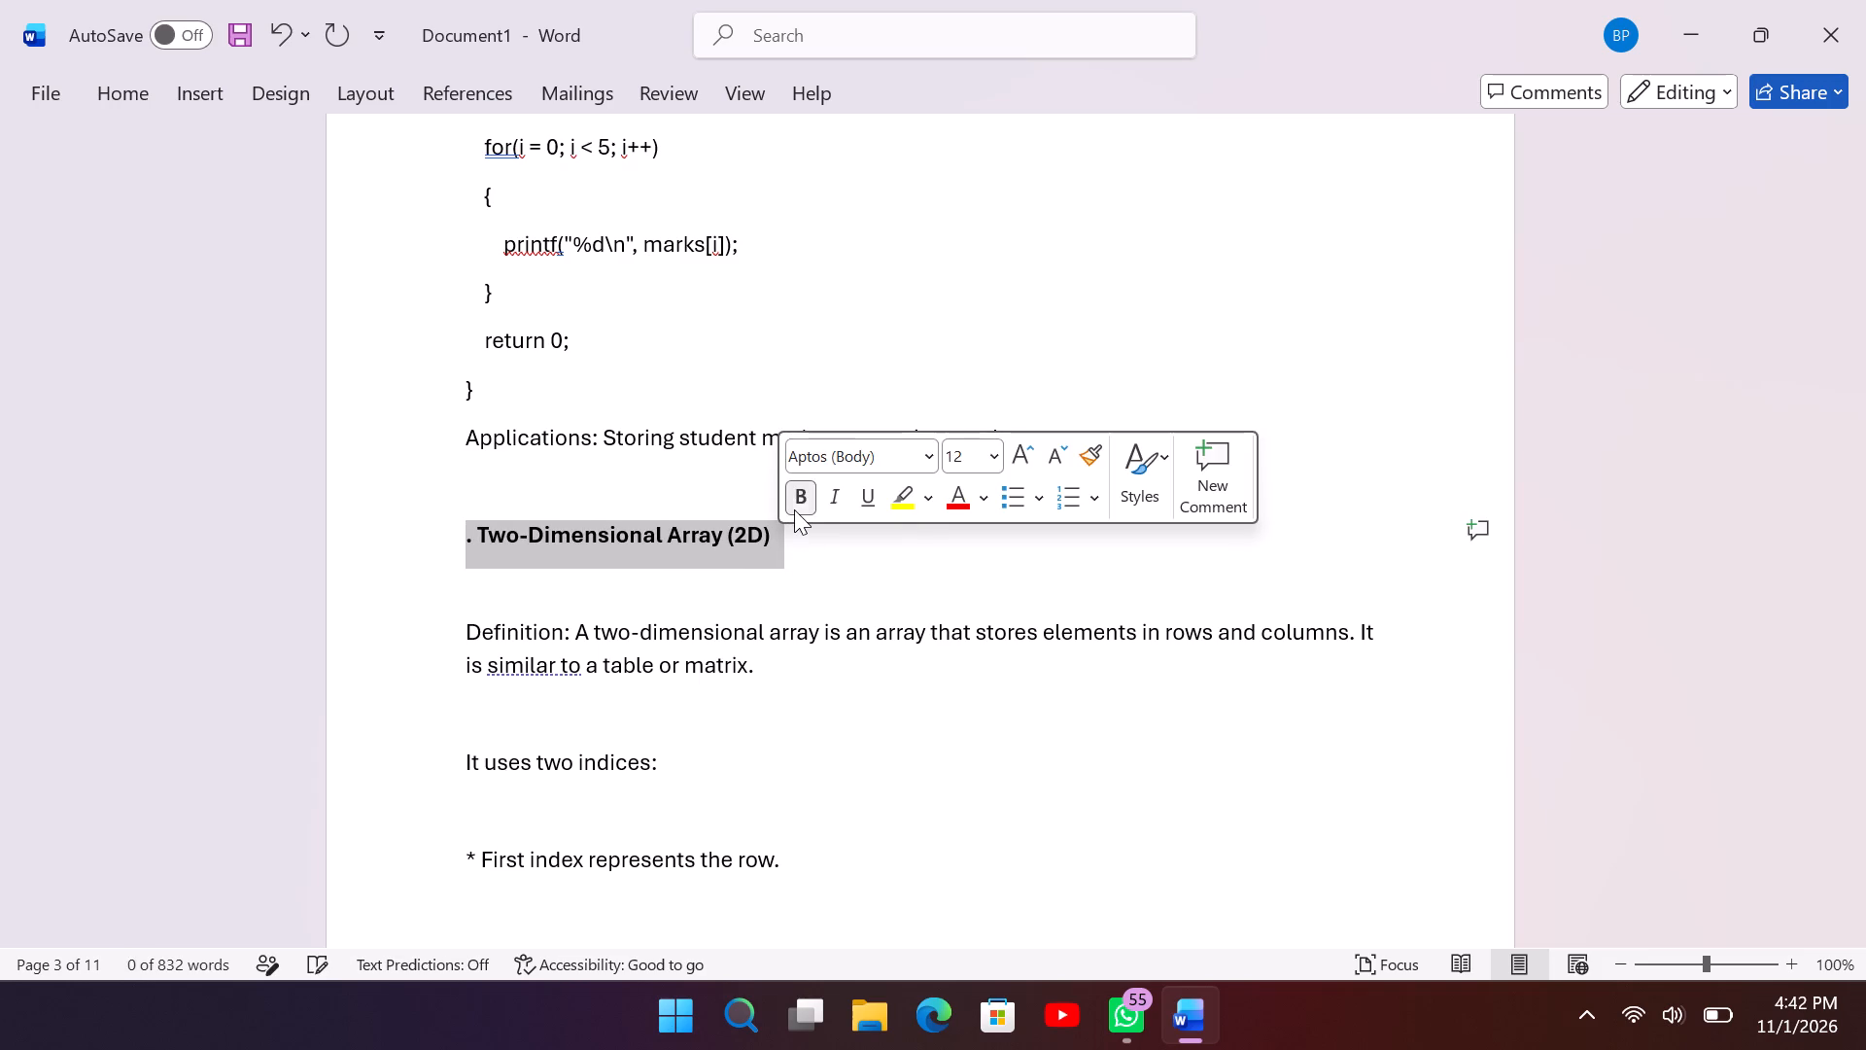
{"action": "left_click", "coordinate": [817, 561]}
Remove the asterisks in front of the "First index" and "Second index" lines and the blank line above each.
{"action": "scroll", "coordinate": [817, 561], "scroll_direction": "down", "scroll_amount": 1}
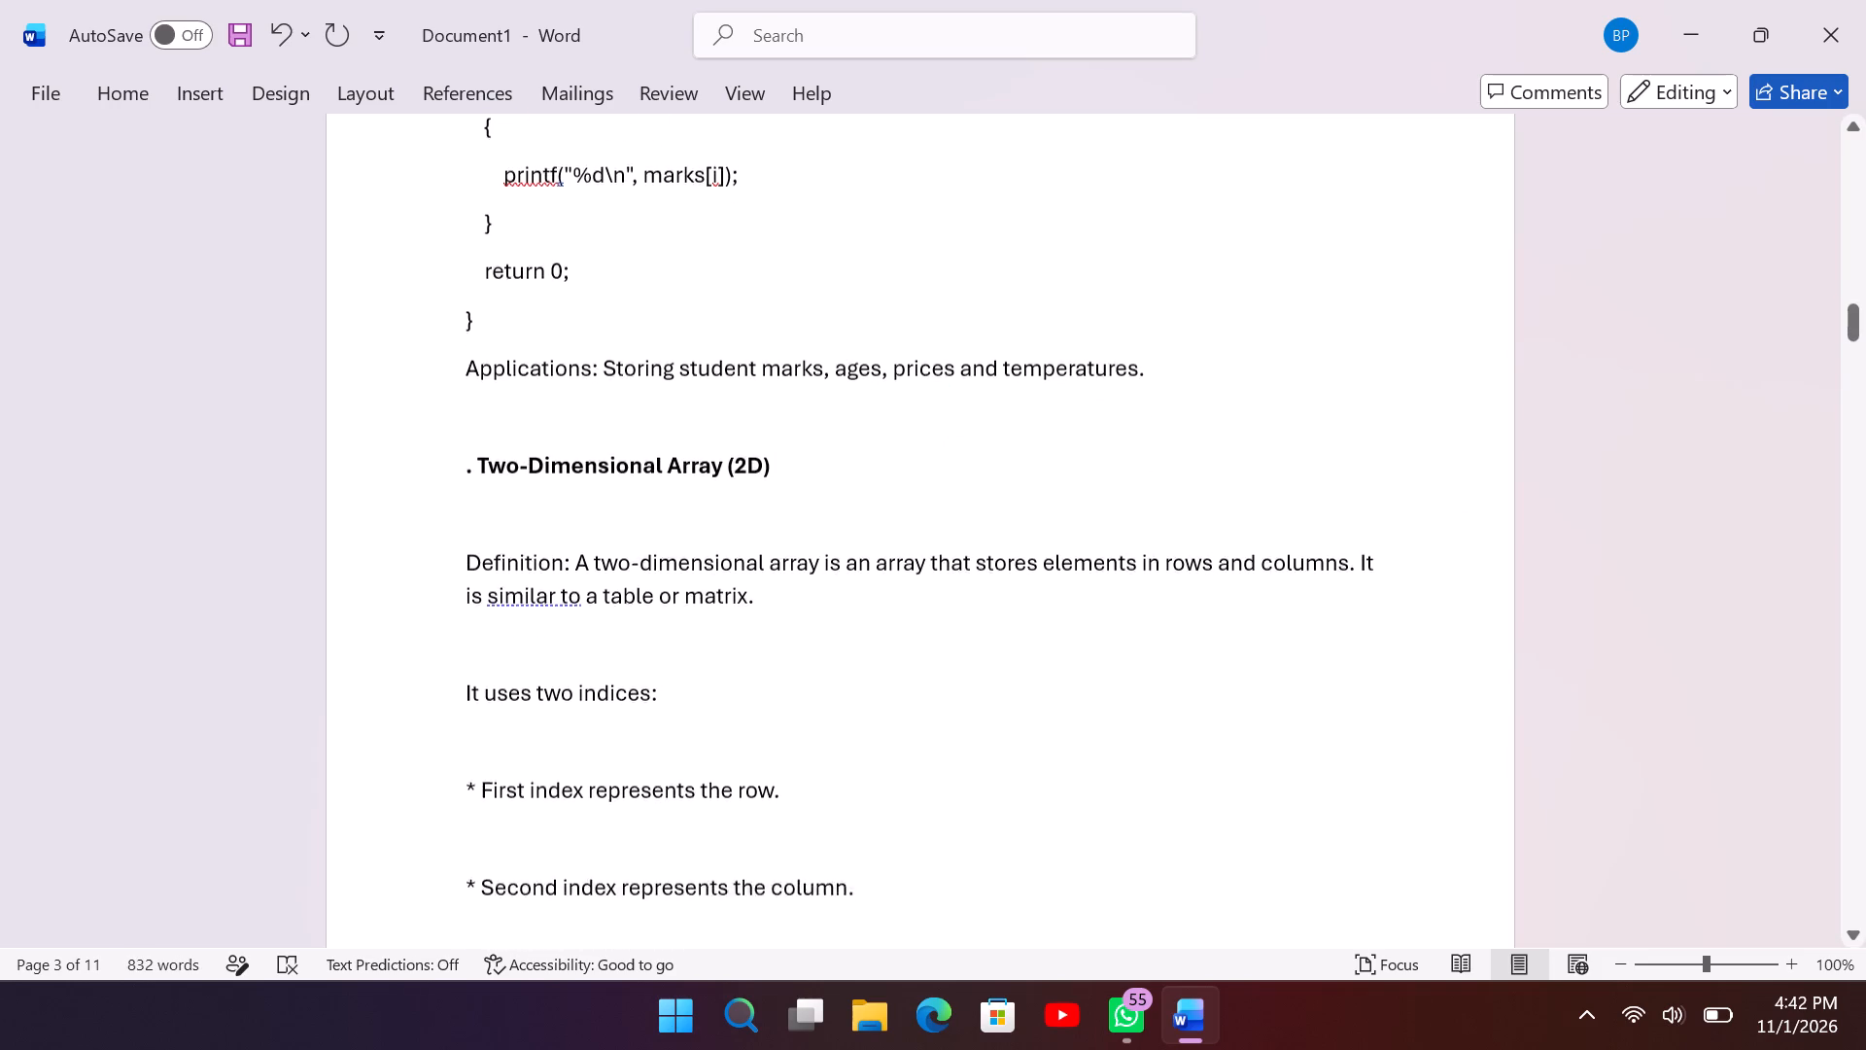
{"action": "scroll", "coordinate": [817, 561], "scroll_direction": "down", "scroll_amount": 2}
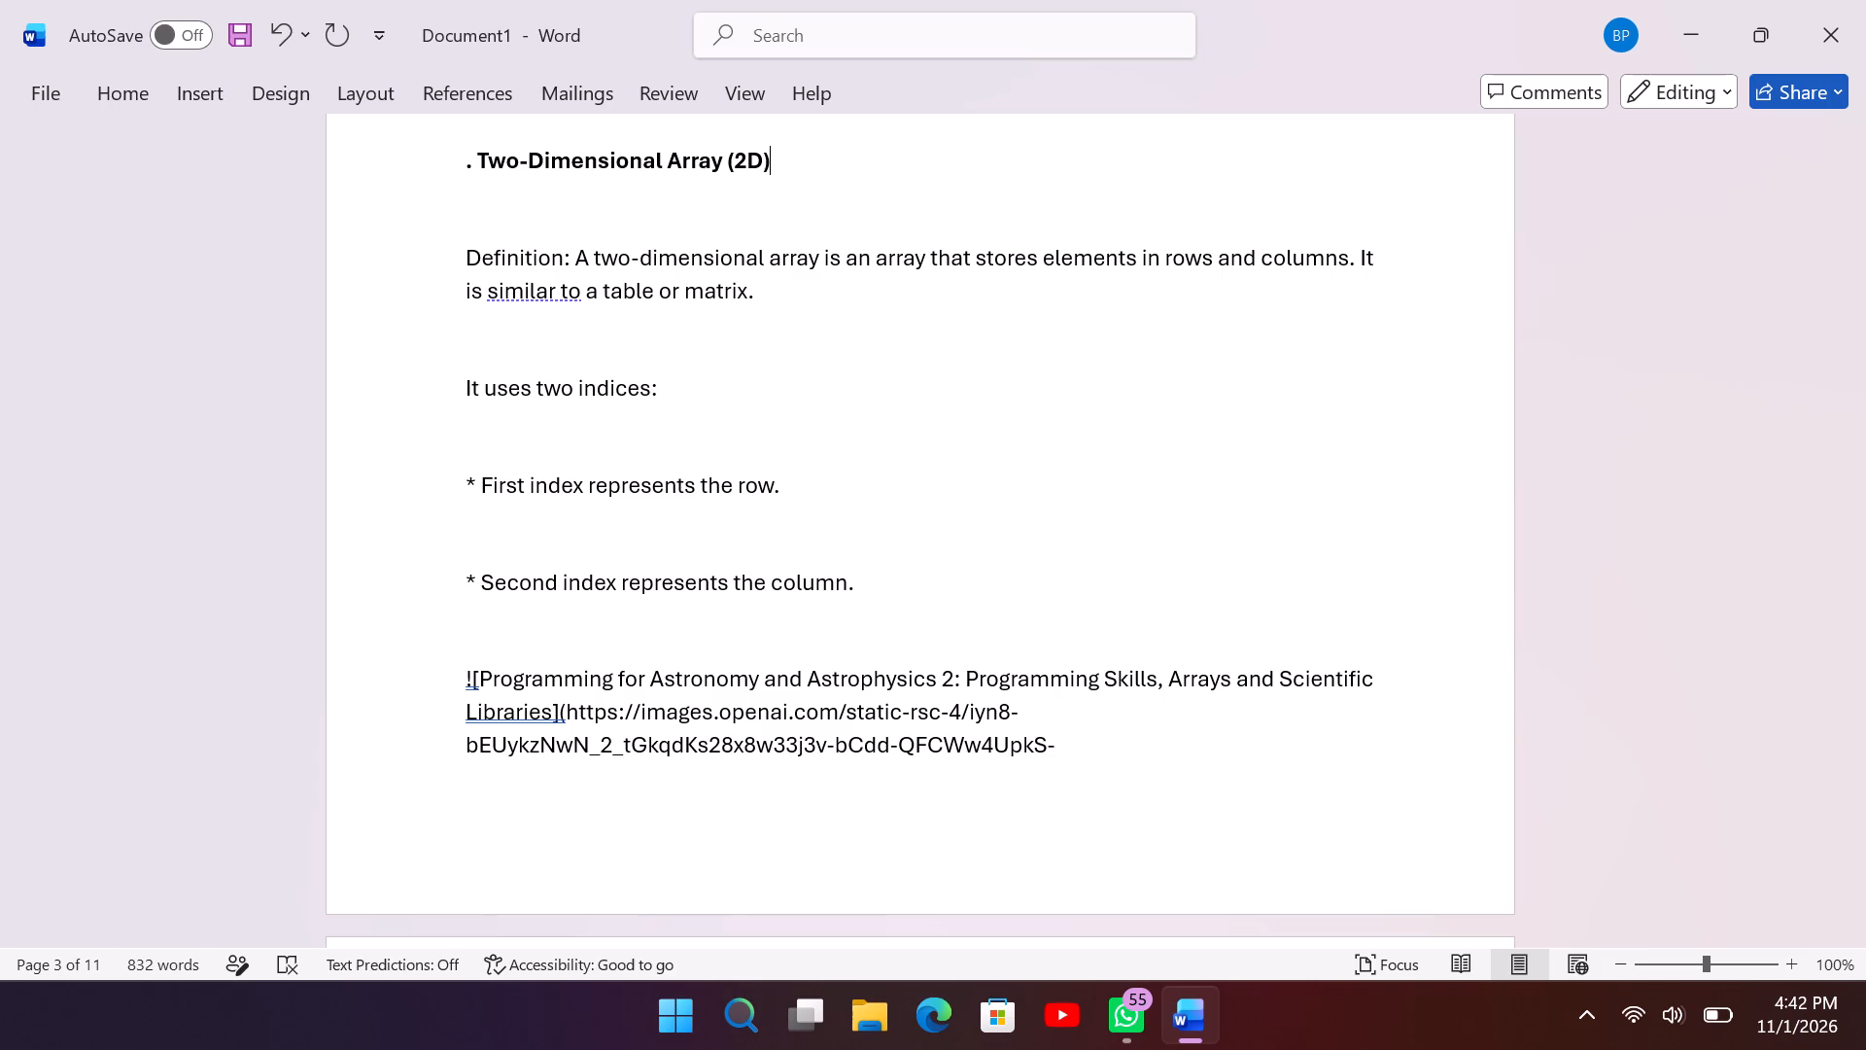
{"action": "left_click", "coordinate": [476, 484]}
{"action": "key", "text": "BackSpace"}
{"action": "key", "text": "BackSpace"}
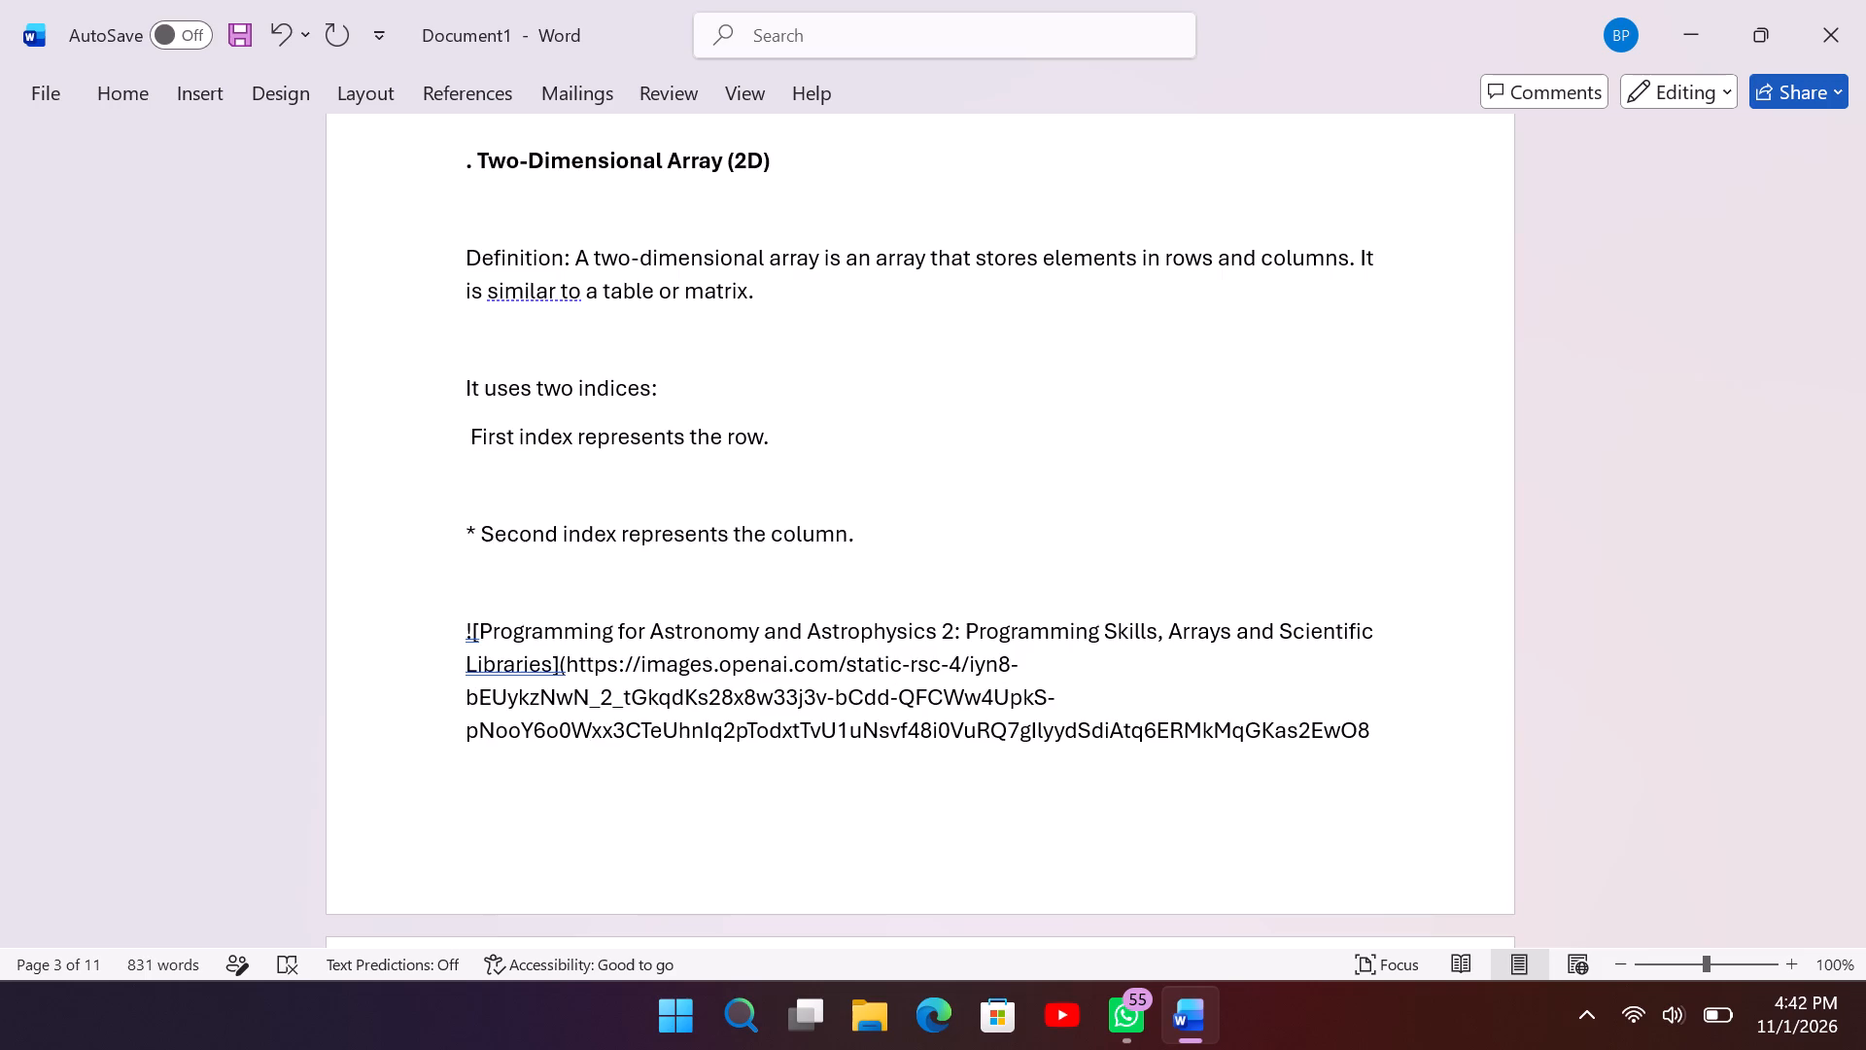
{"action": "left_click", "coordinate": [475, 534]}
{"action": "key", "text": "BackSpace"}
{"action": "key", "text": "BackSpace"}
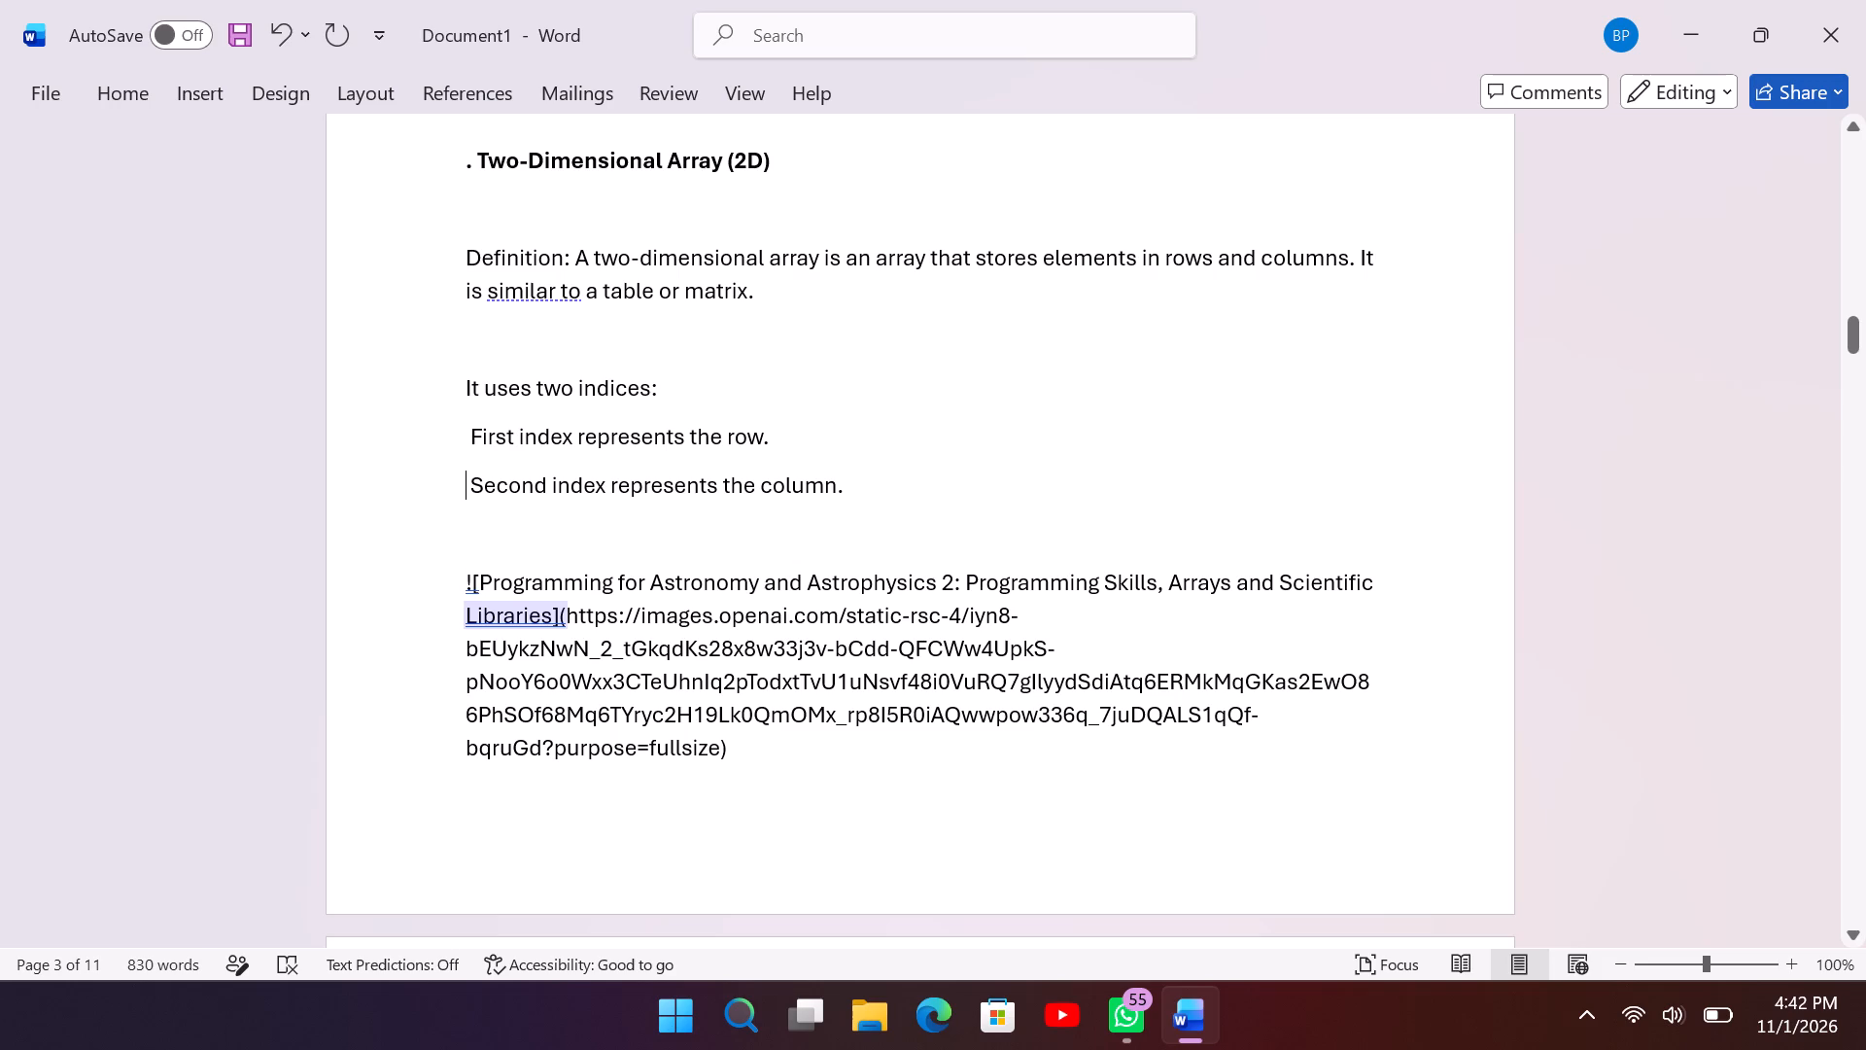
Delete the "Programming for Astronomy and Astrophysics 2" image link text and one leftover blank line above "Declaration syntax:".
{"action": "left_click", "coordinate": [453, 586]}
{"action": "left_click_drag", "start_coordinate": [453, 586], "coordinate": [902, 782]}
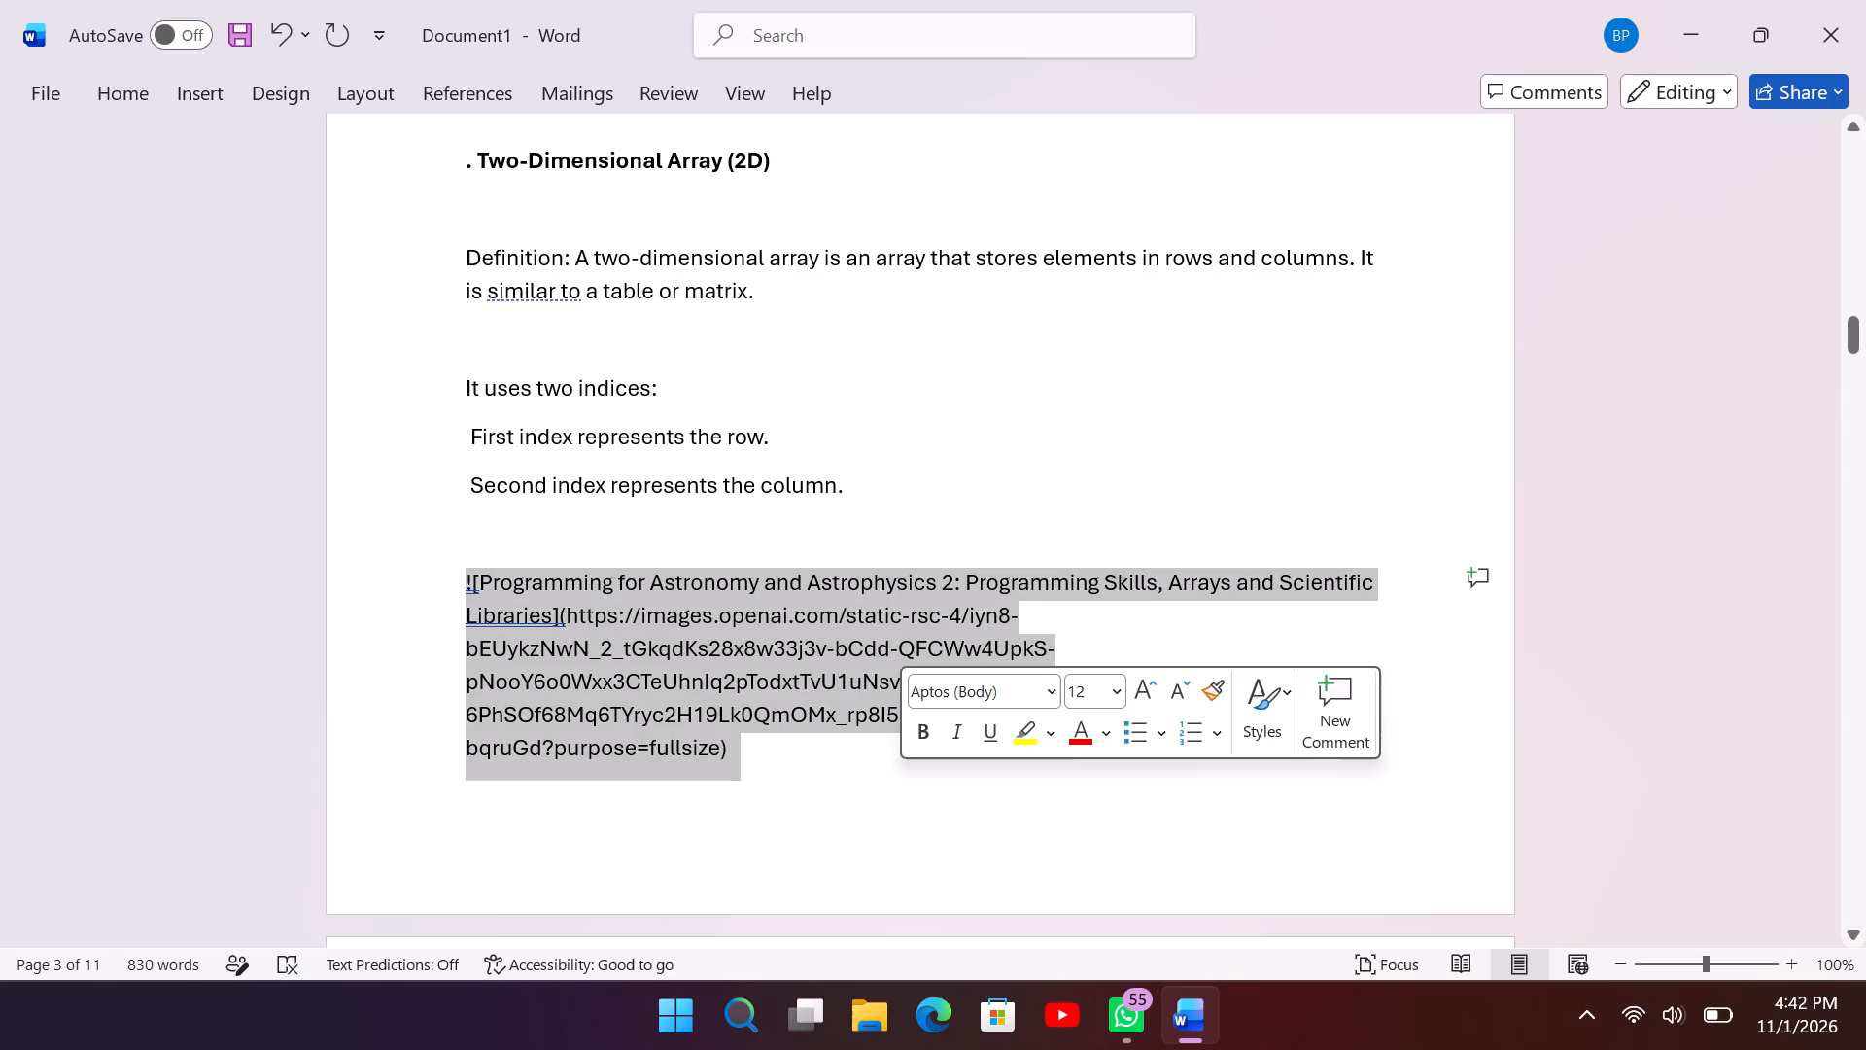
{"action": "key", "text": "Delete"}
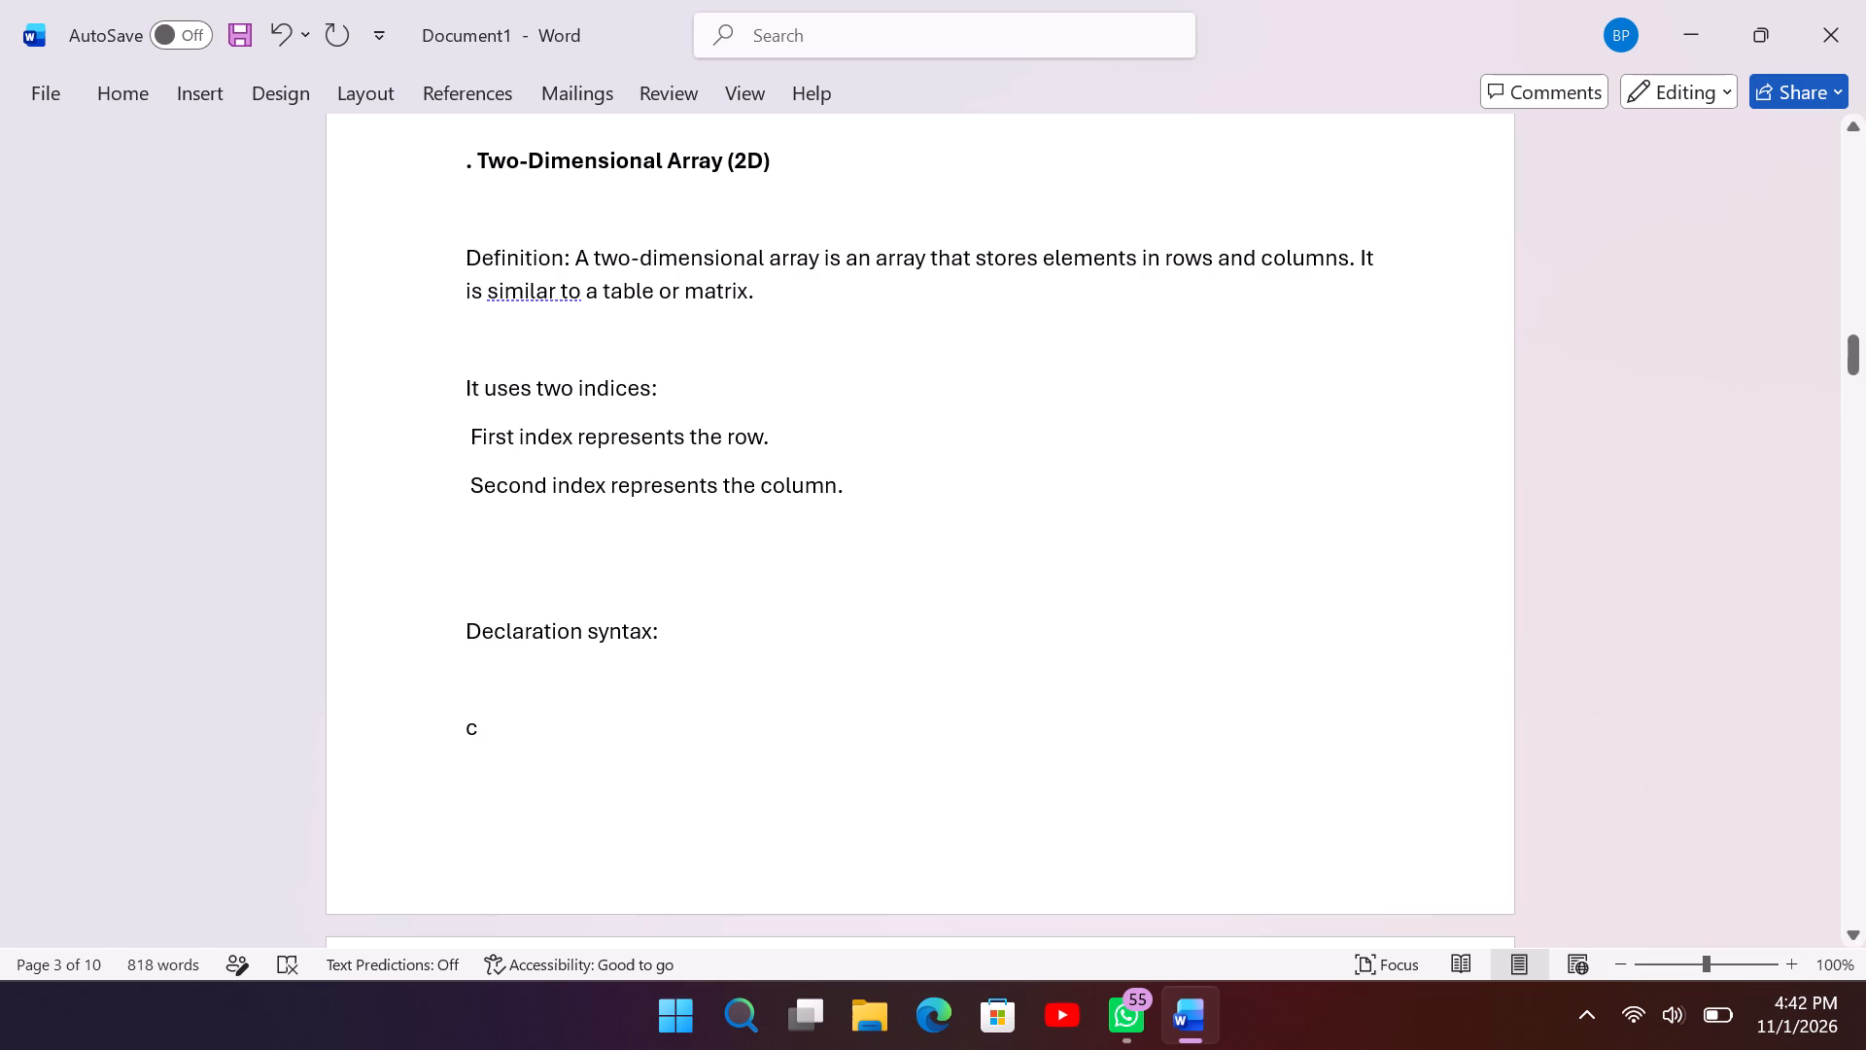
{"action": "key", "text": "BackSpace"}
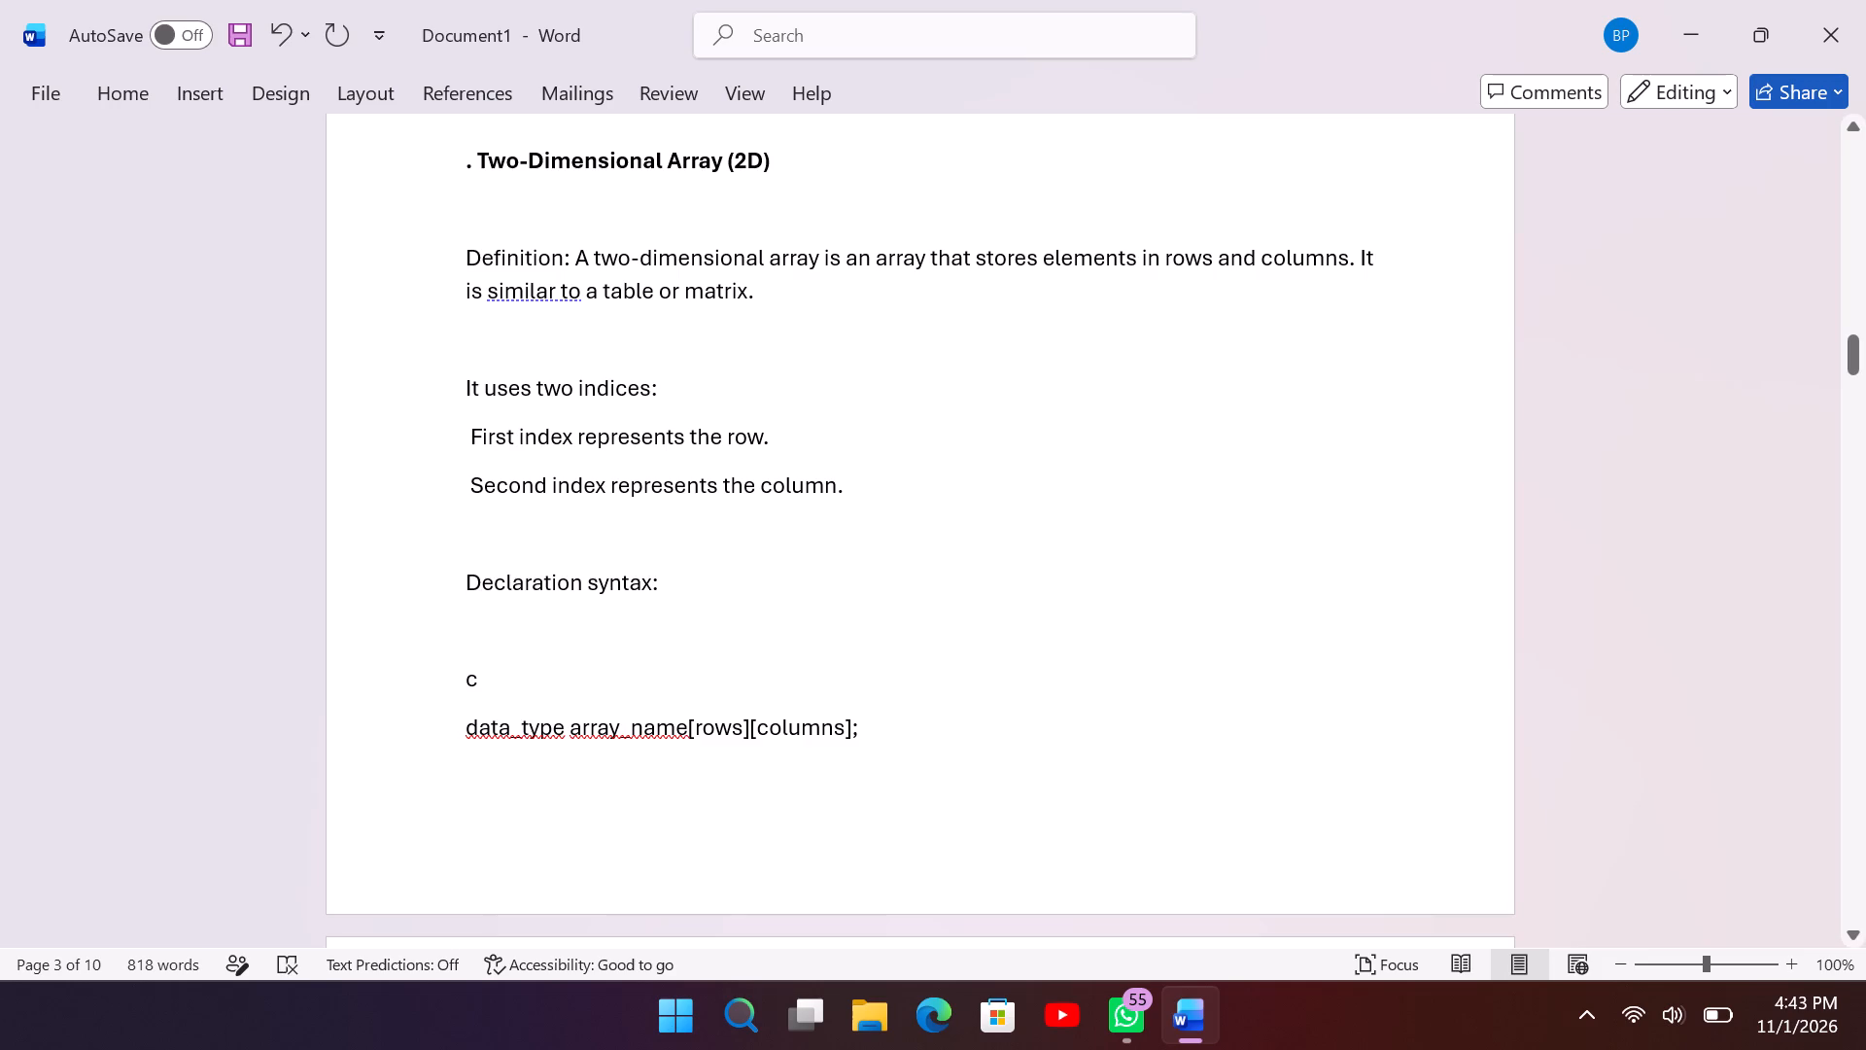
Remove the stray "c" and the blank line between "Declaration syntax:" and the data_type line.
{"action": "left_click", "coordinate": [498, 676]}
{"action": "key", "text": "BackSpace"}
{"action": "key", "text": "BackSpace"}
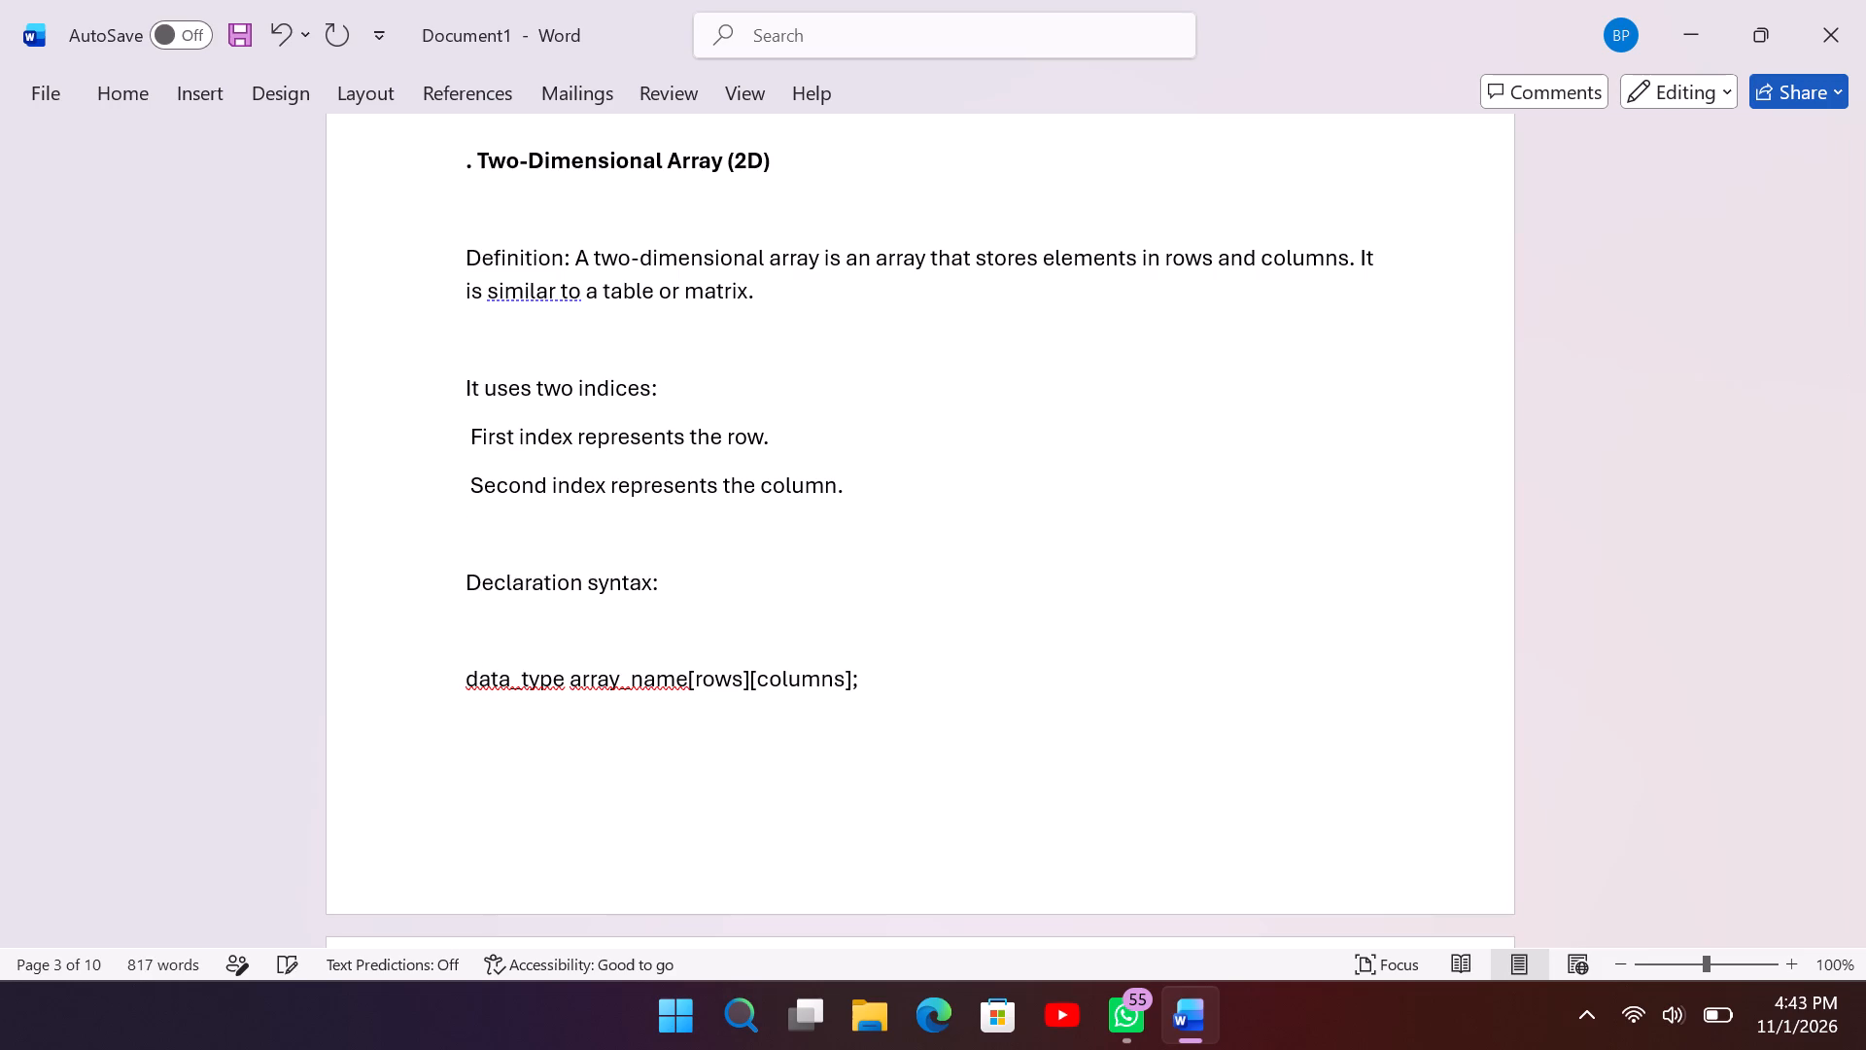
{"action": "key", "text": "BackSpace"}
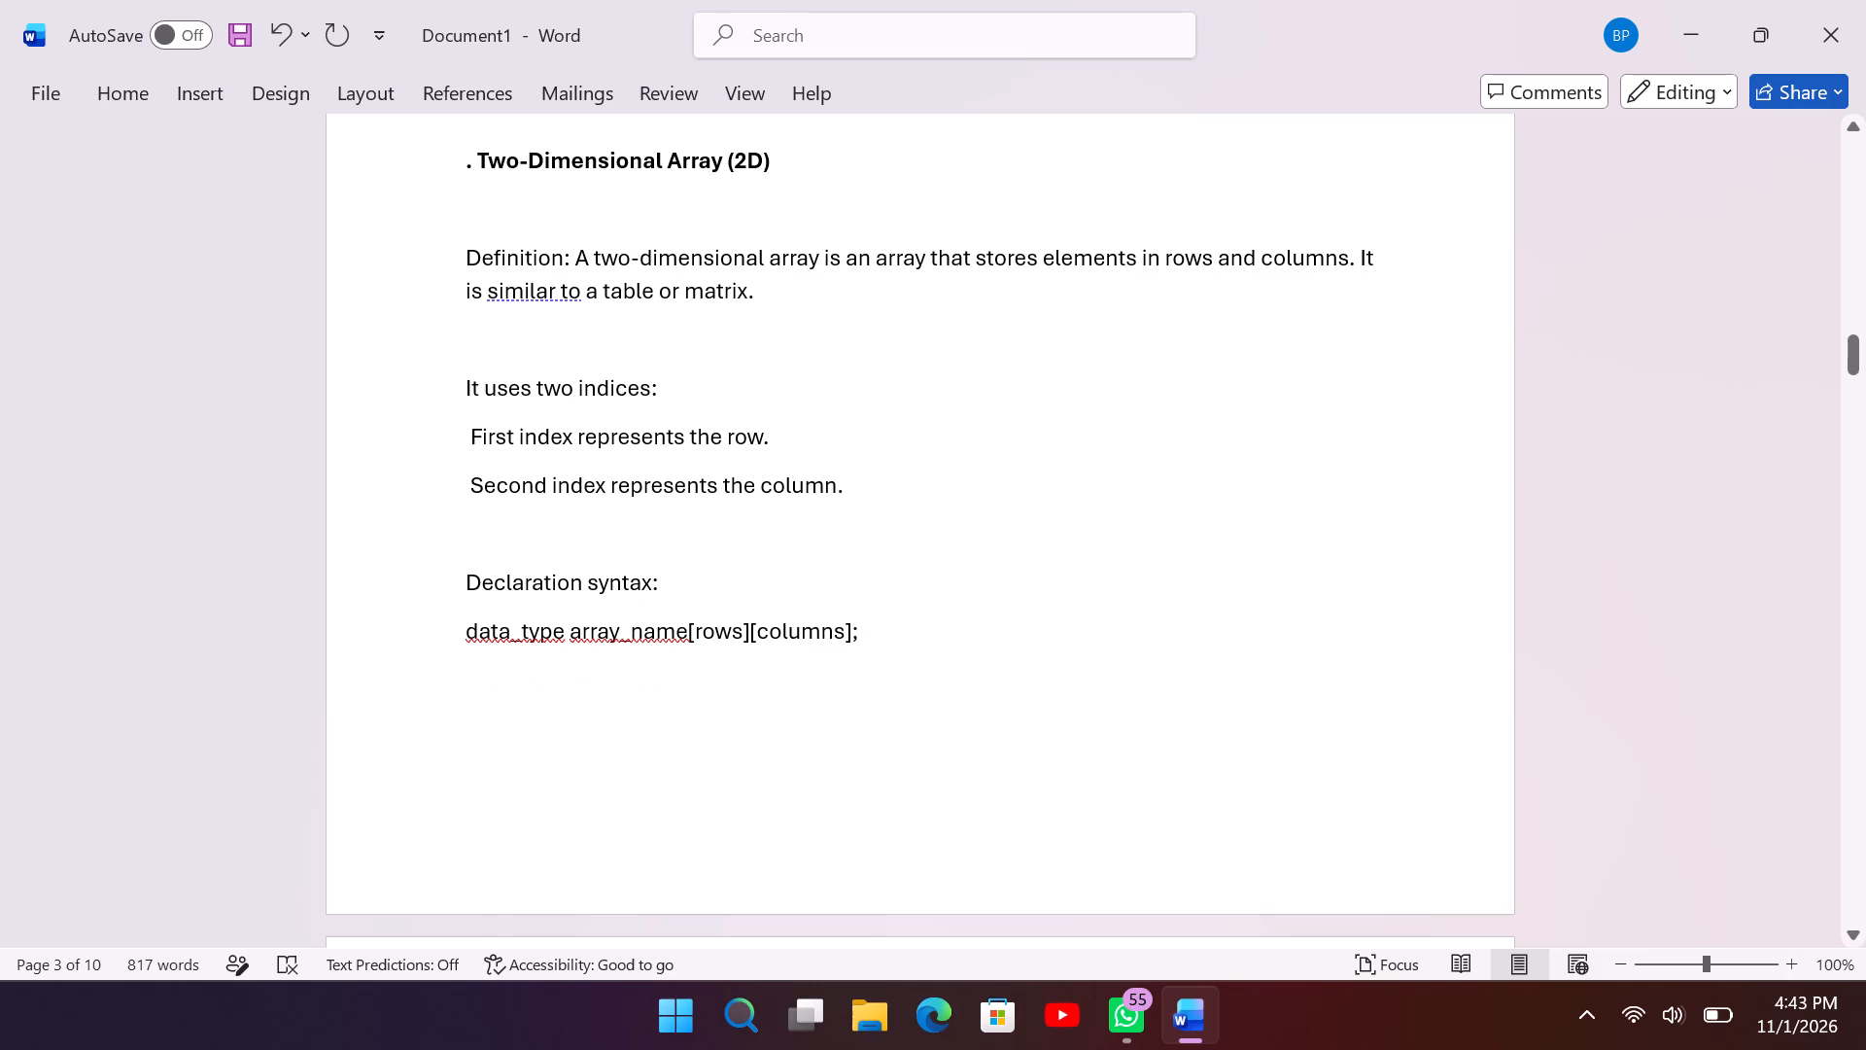
Insert a space before the underscore in both "data_type" and "array_name" in the two-dimensional array declaration syntax.
{"action": "left_click", "coordinate": [513, 634]}
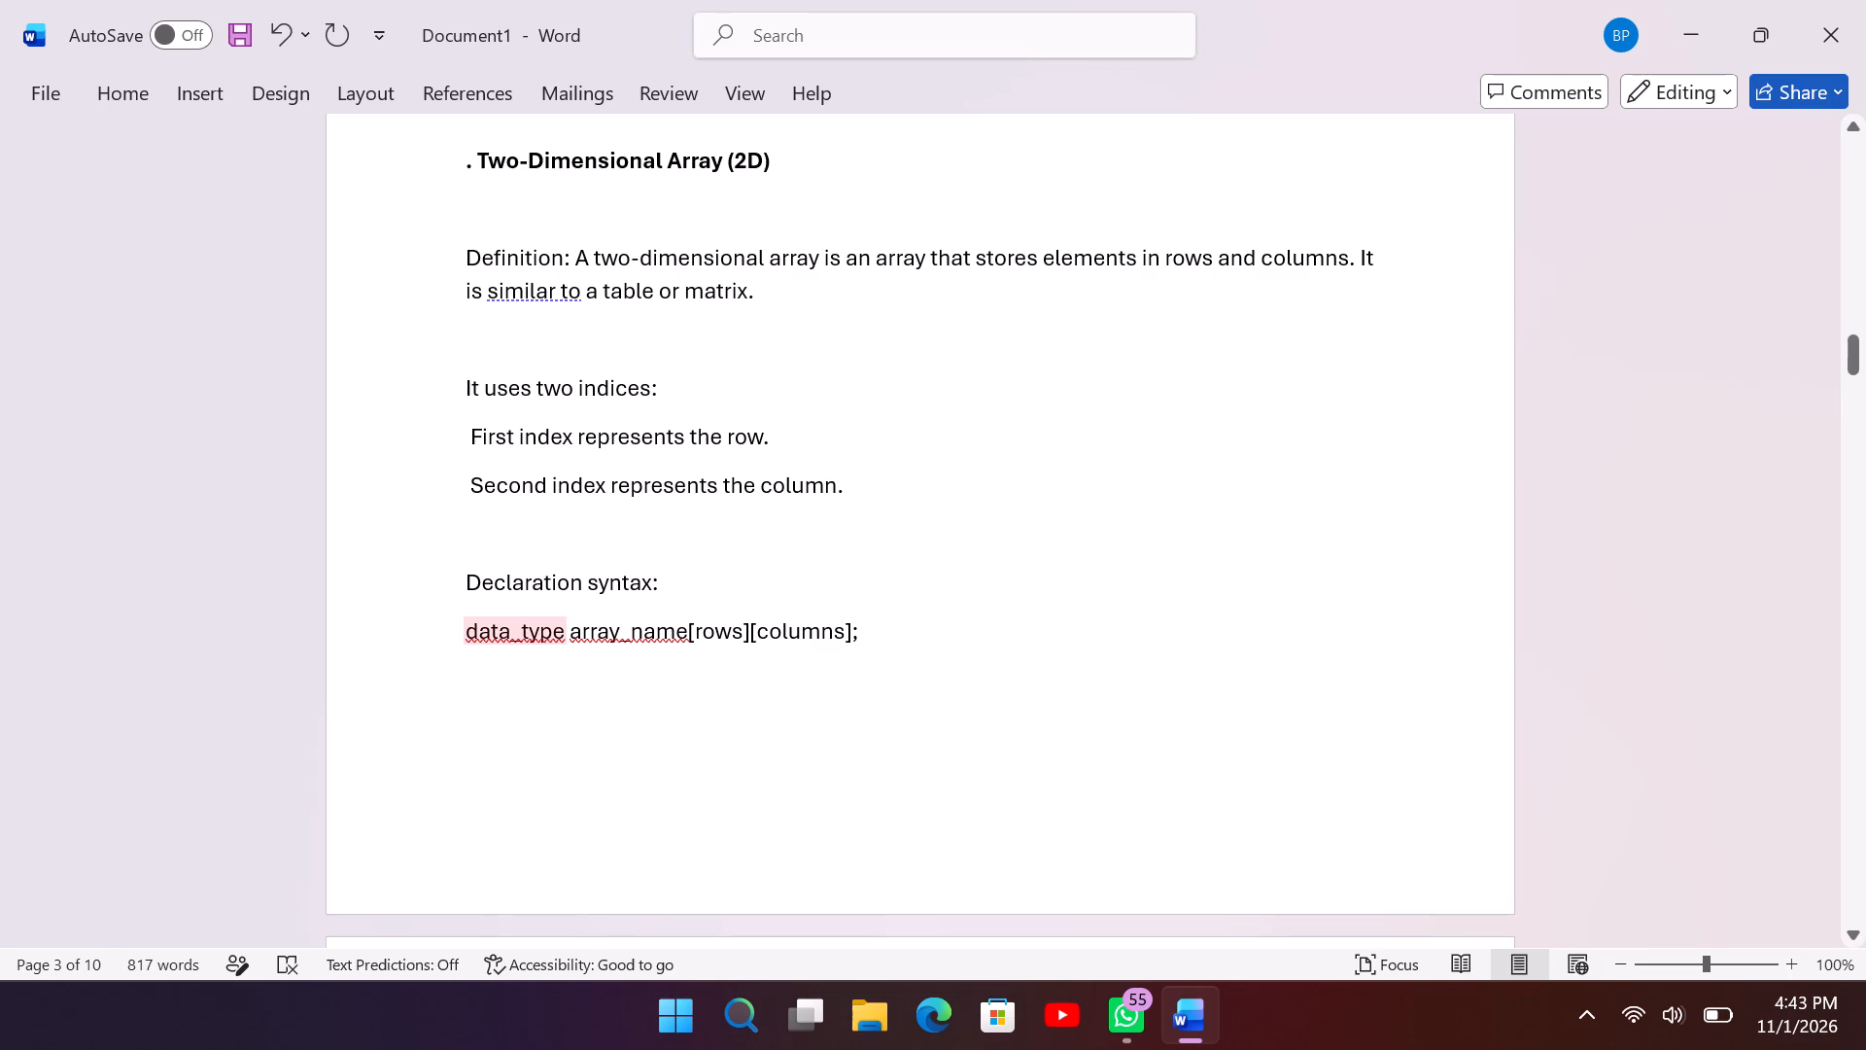
{"action": "key", "text": "space"}
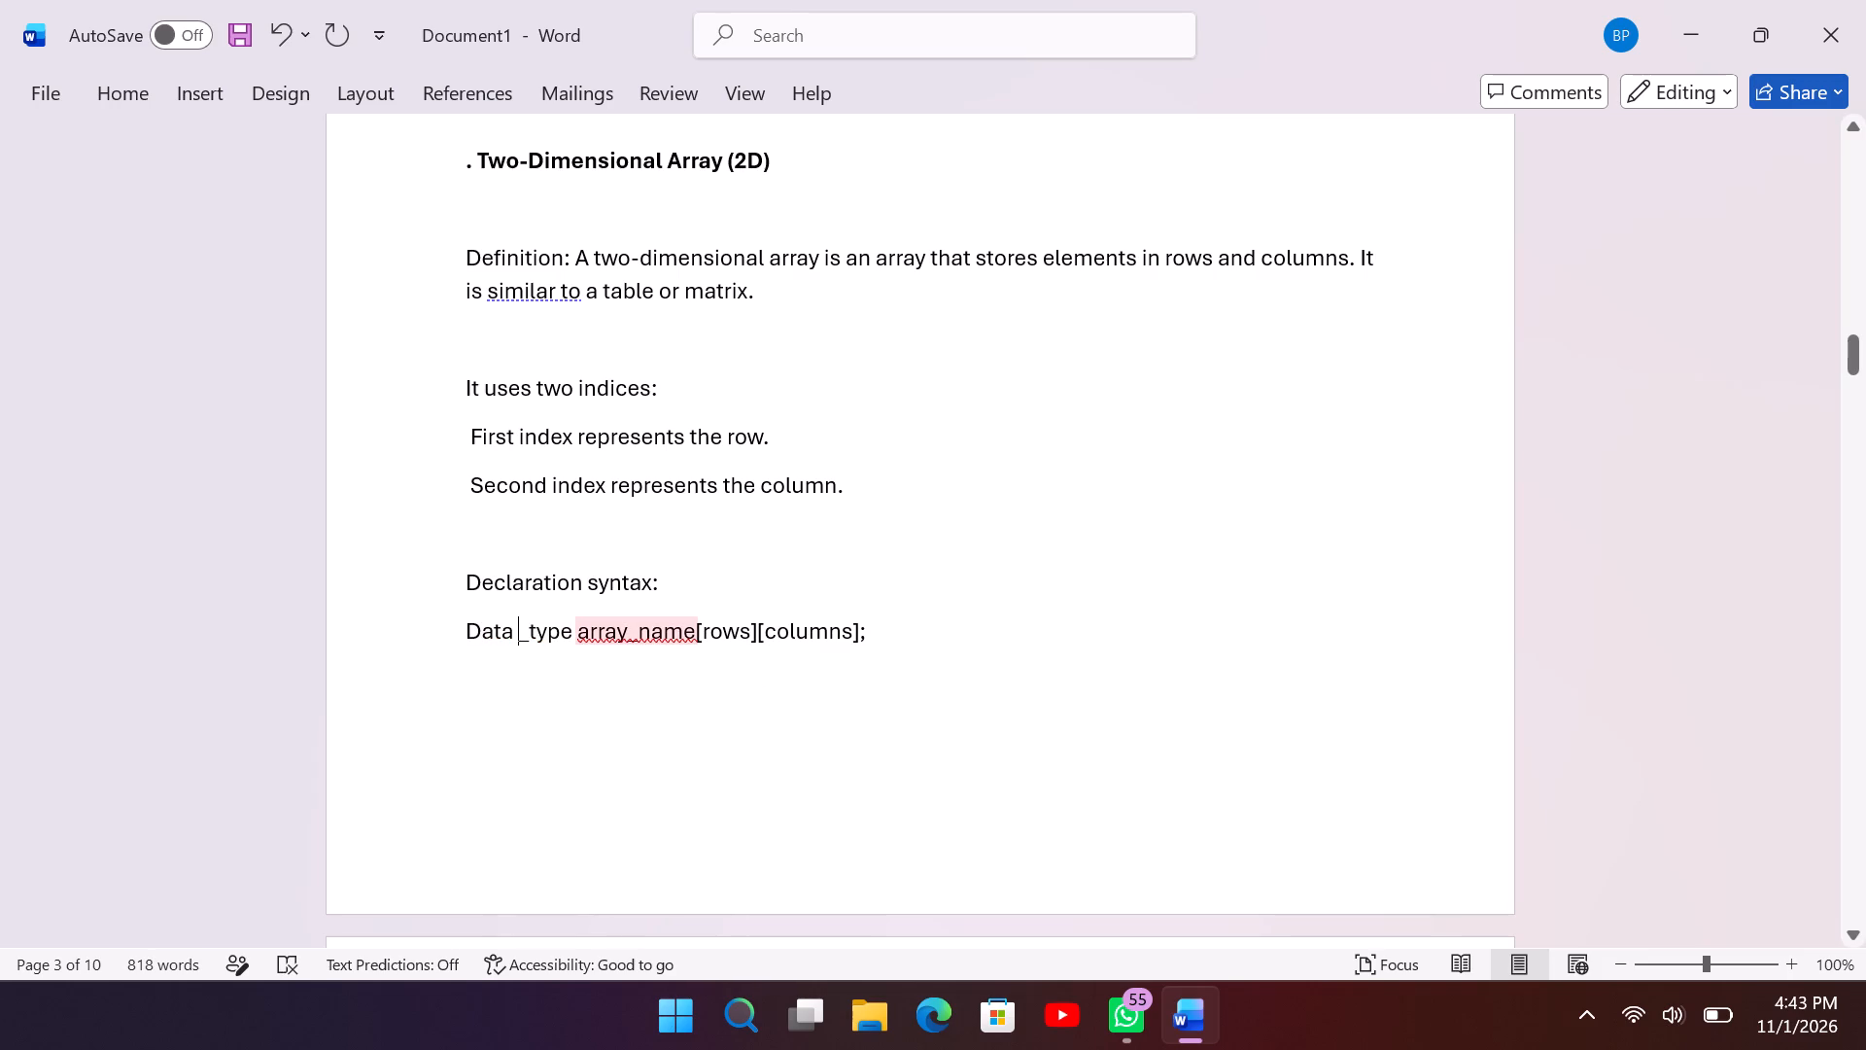
{"action": "left_click", "coordinate": [632, 638]}
{"action": "key", "text": "space"}
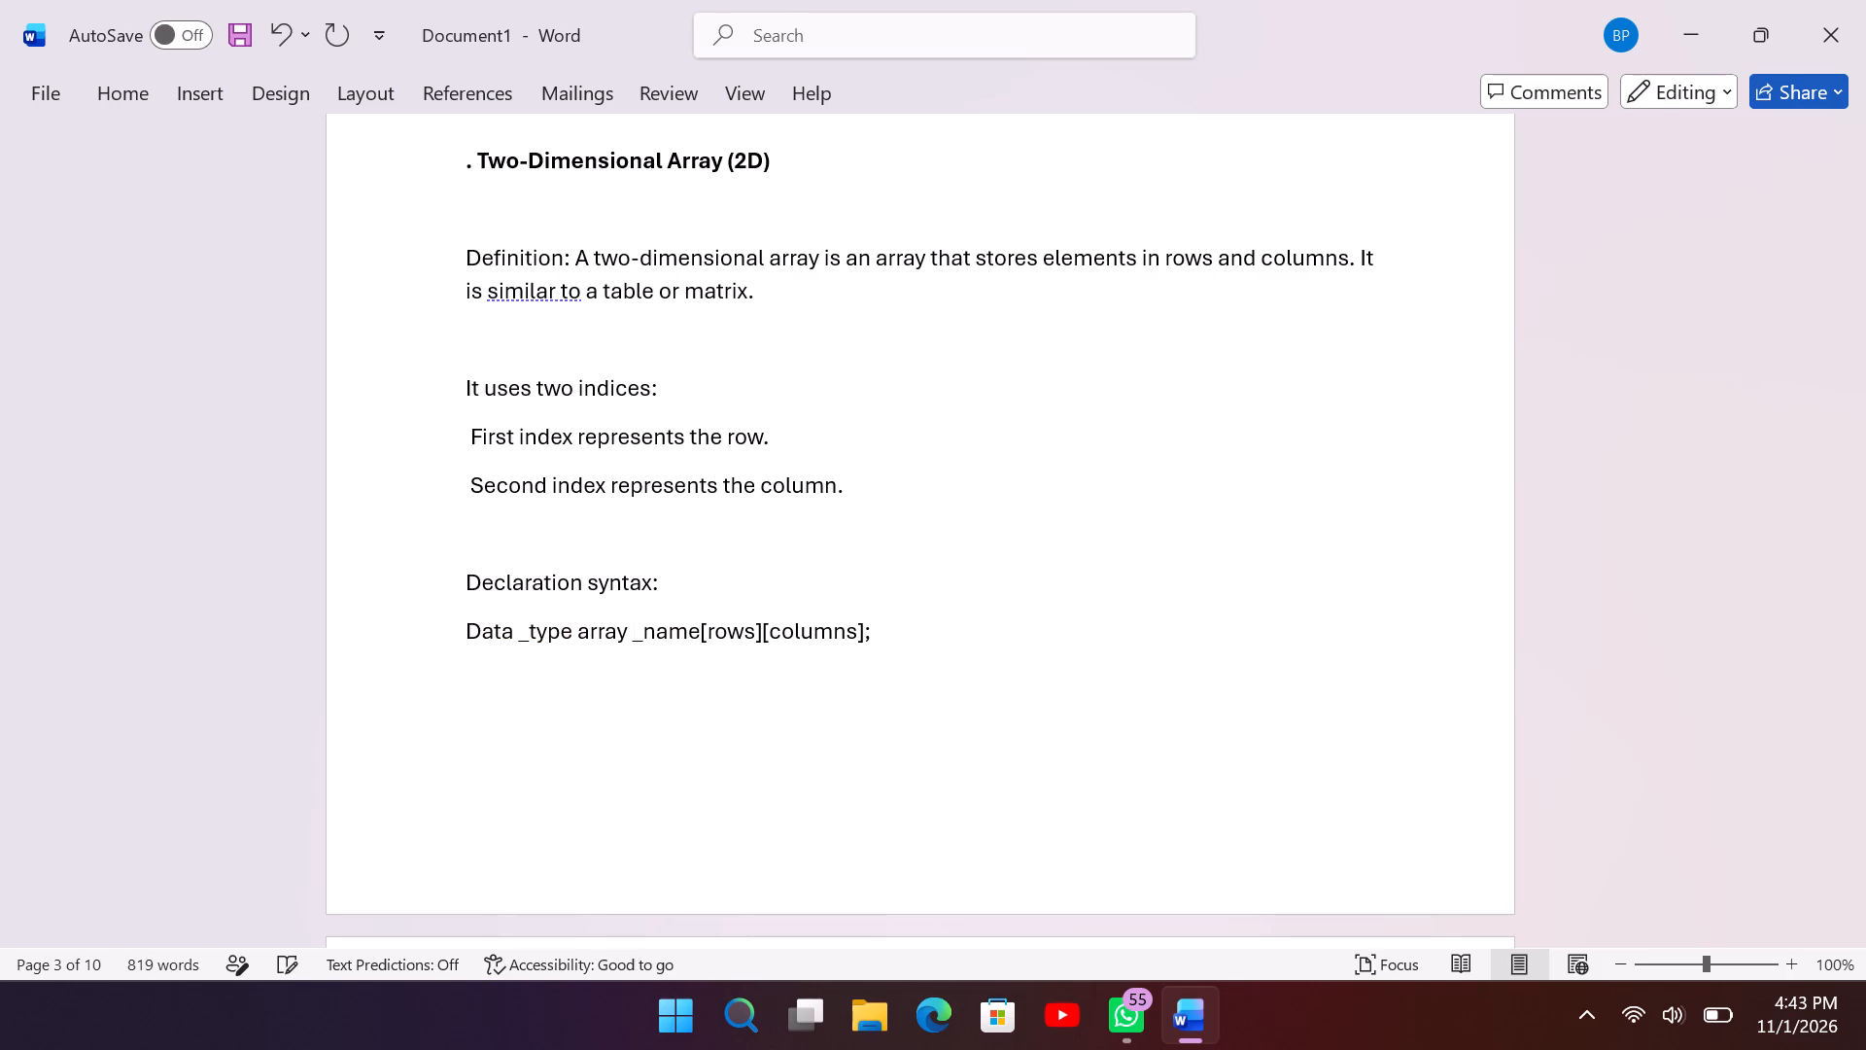
Remove the line with the stray "c" above "int marks[2][3];".
{"action": "scroll", "coordinate": [727, 666], "scroll_direction": "down", "scroll_amount": 2}
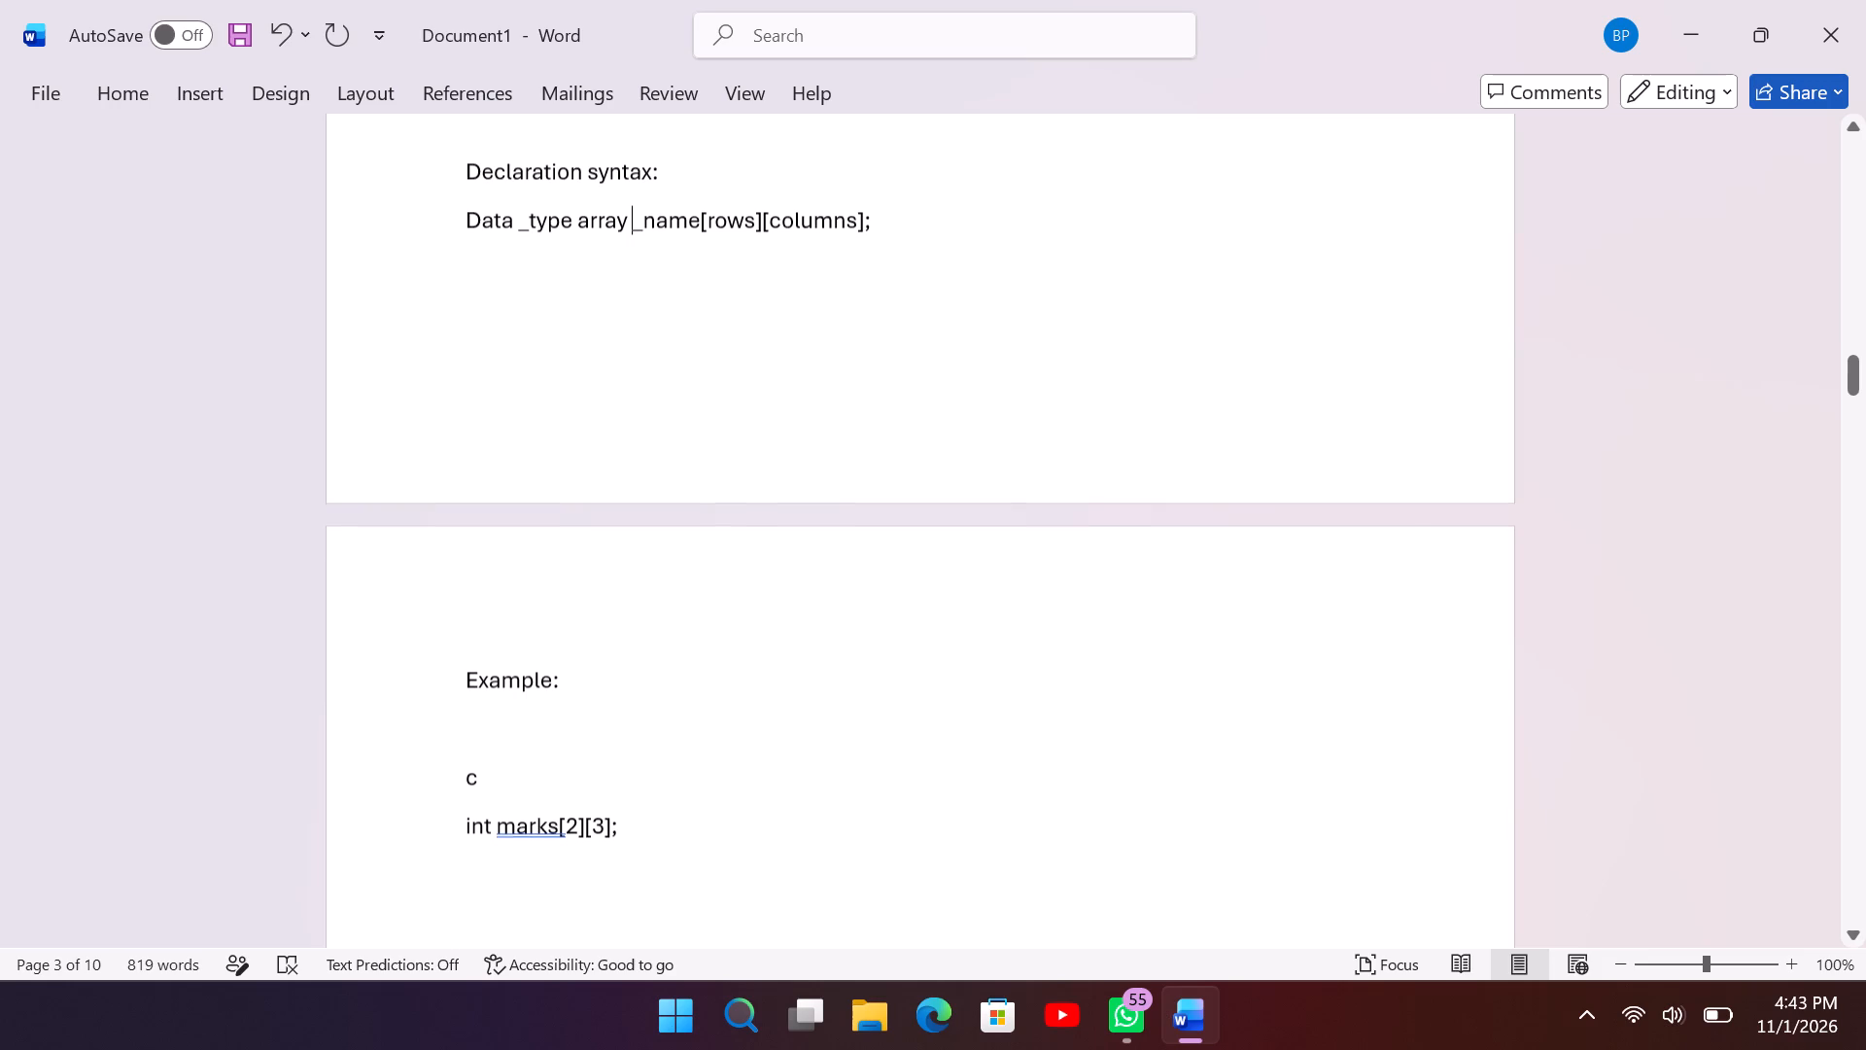
{"action": "left_click", "coordinate": [493, 778]}
{"action": "key", "text": "BackSpace"}
{"action": "key", "text": "BackSpace"}
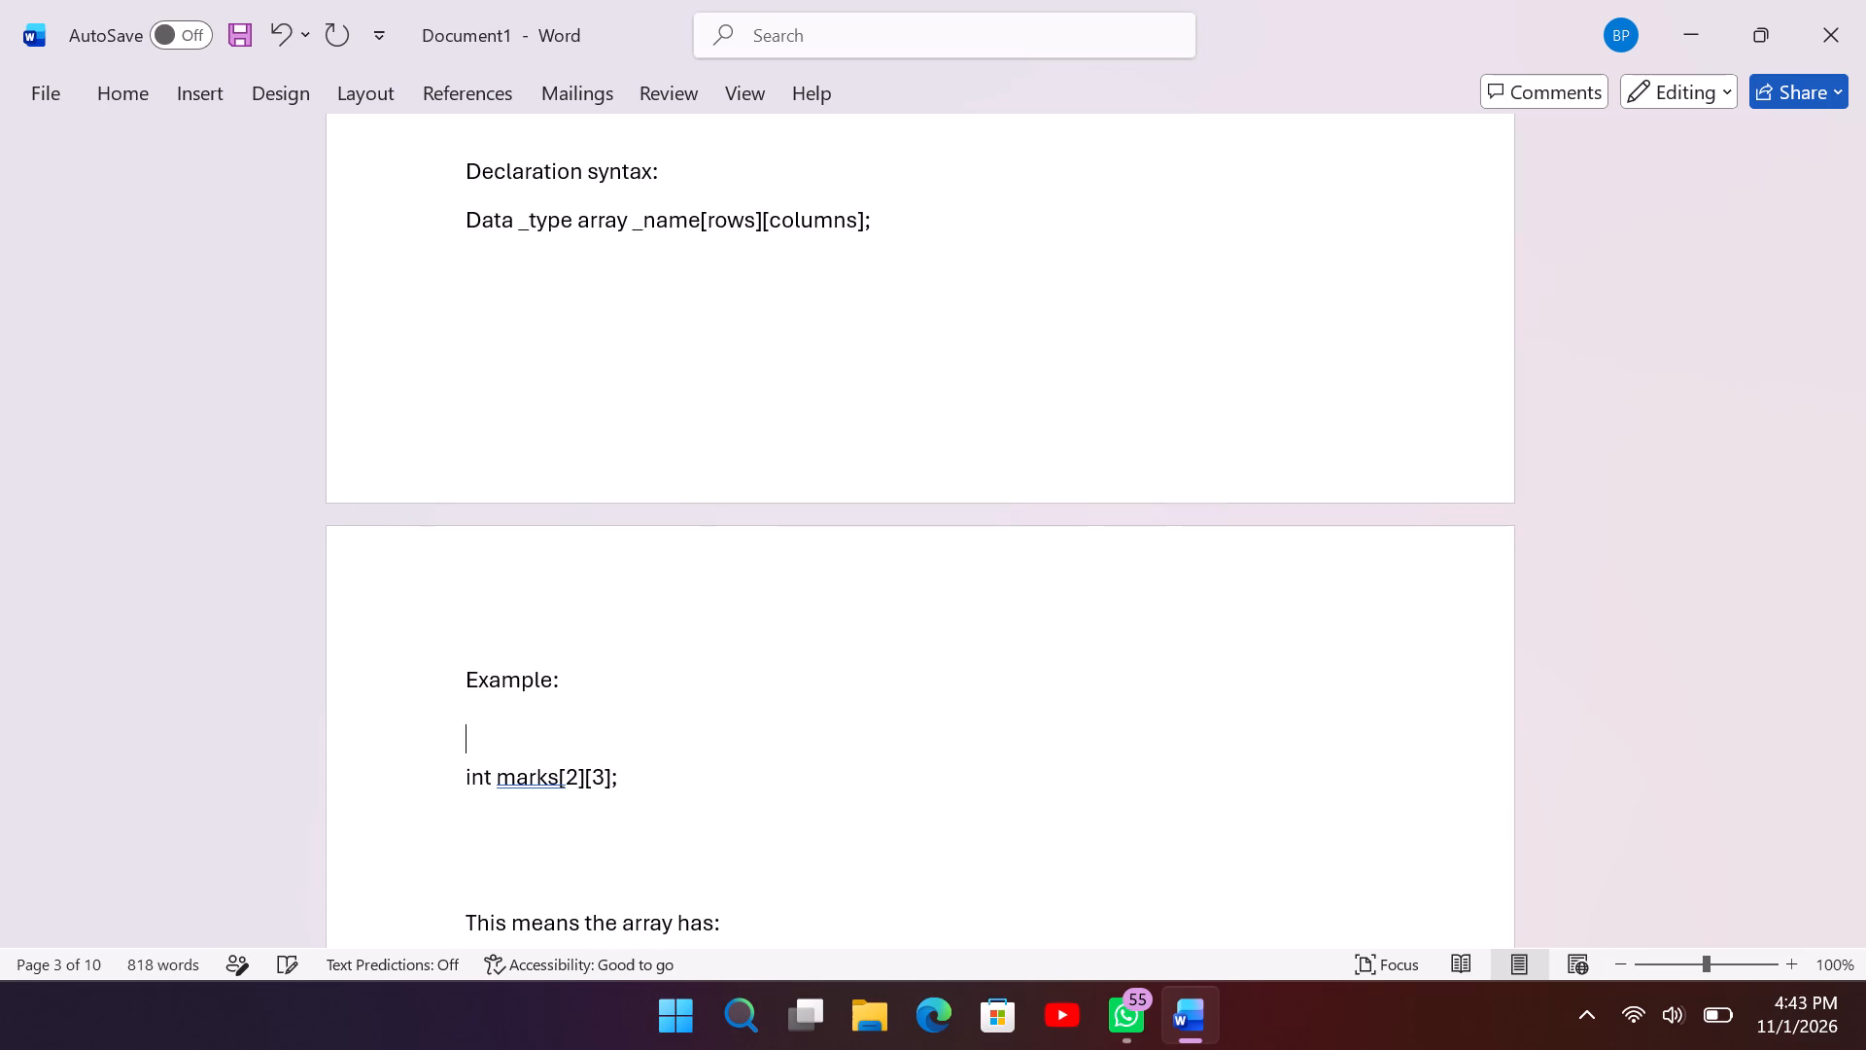
Delete one blank line above "Example:" in the two-dimensional array section.
{"action": "left_click", "coordinate": [461, 691]}
{"action": "key", "text": "BackSpace"}
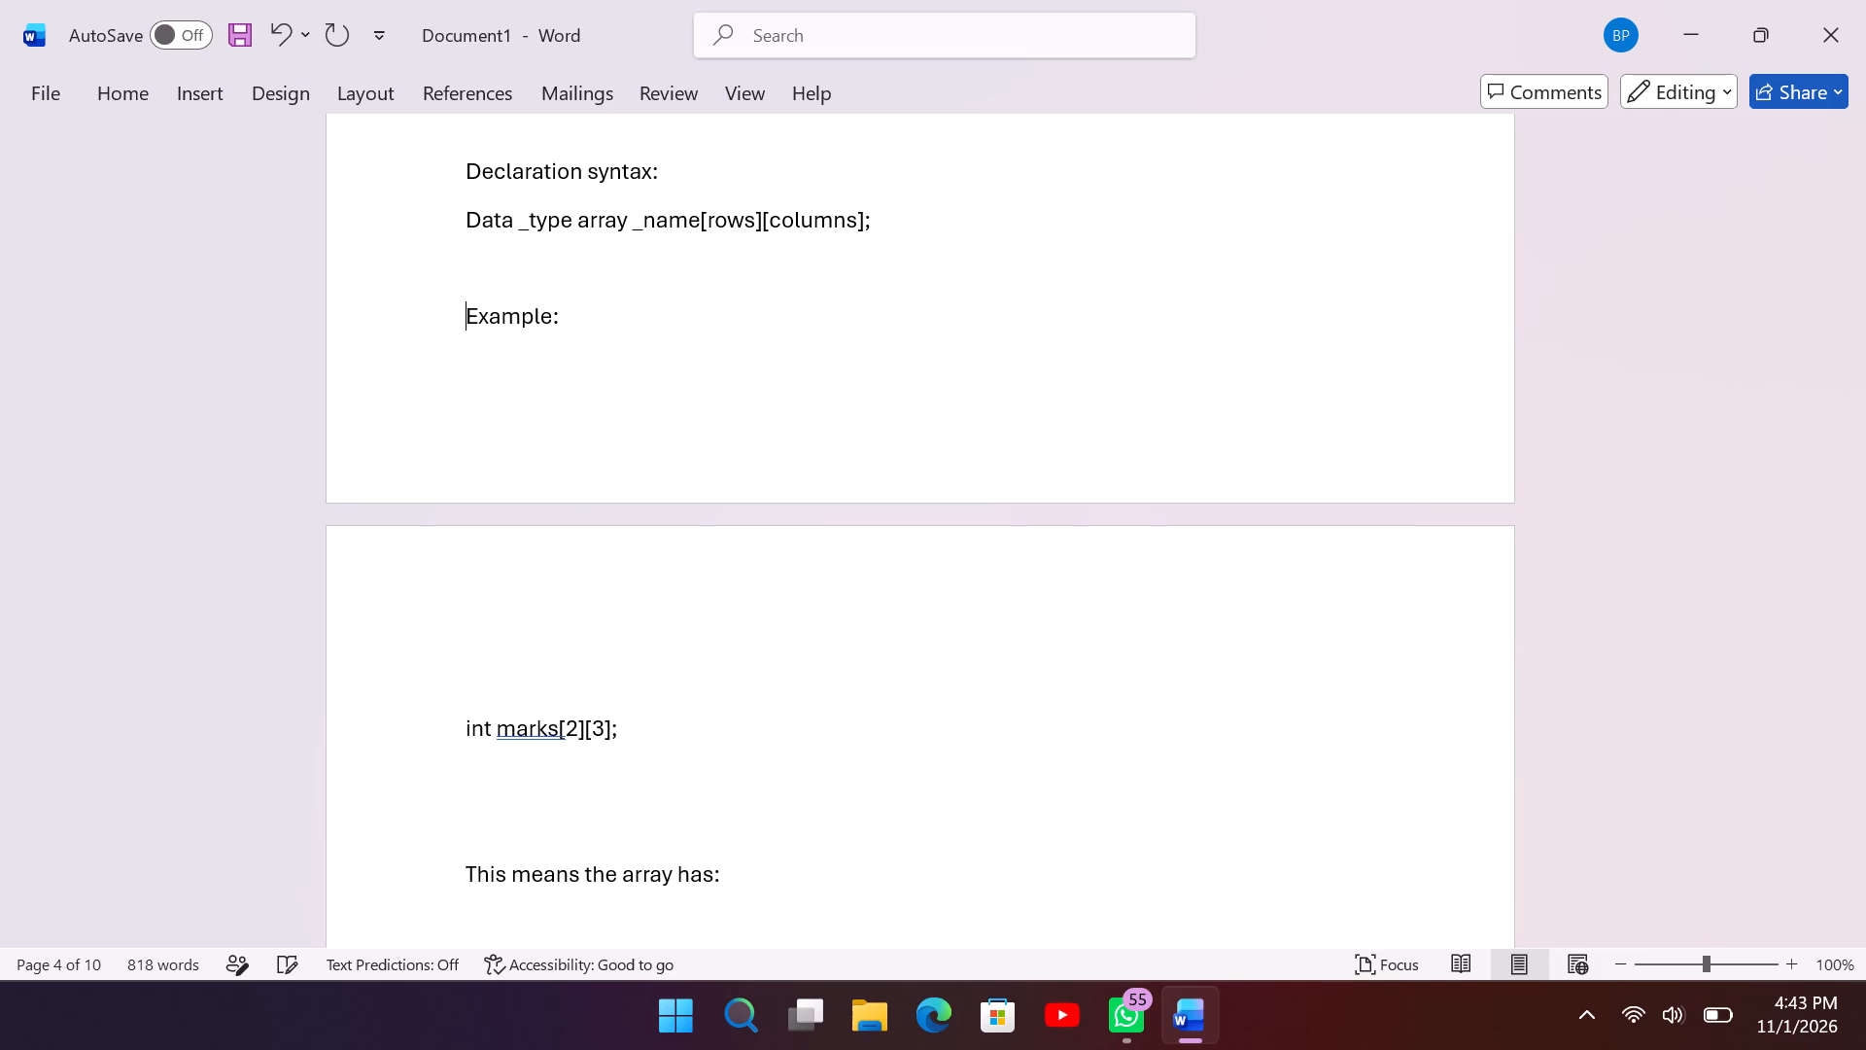
Delete the two blank lines between "int marks[2][3];" and "This means the array has:".
{"action": "scroll", "coordinate": [529, 790], "scroll_direction": "down", "scroll_amount": 1}
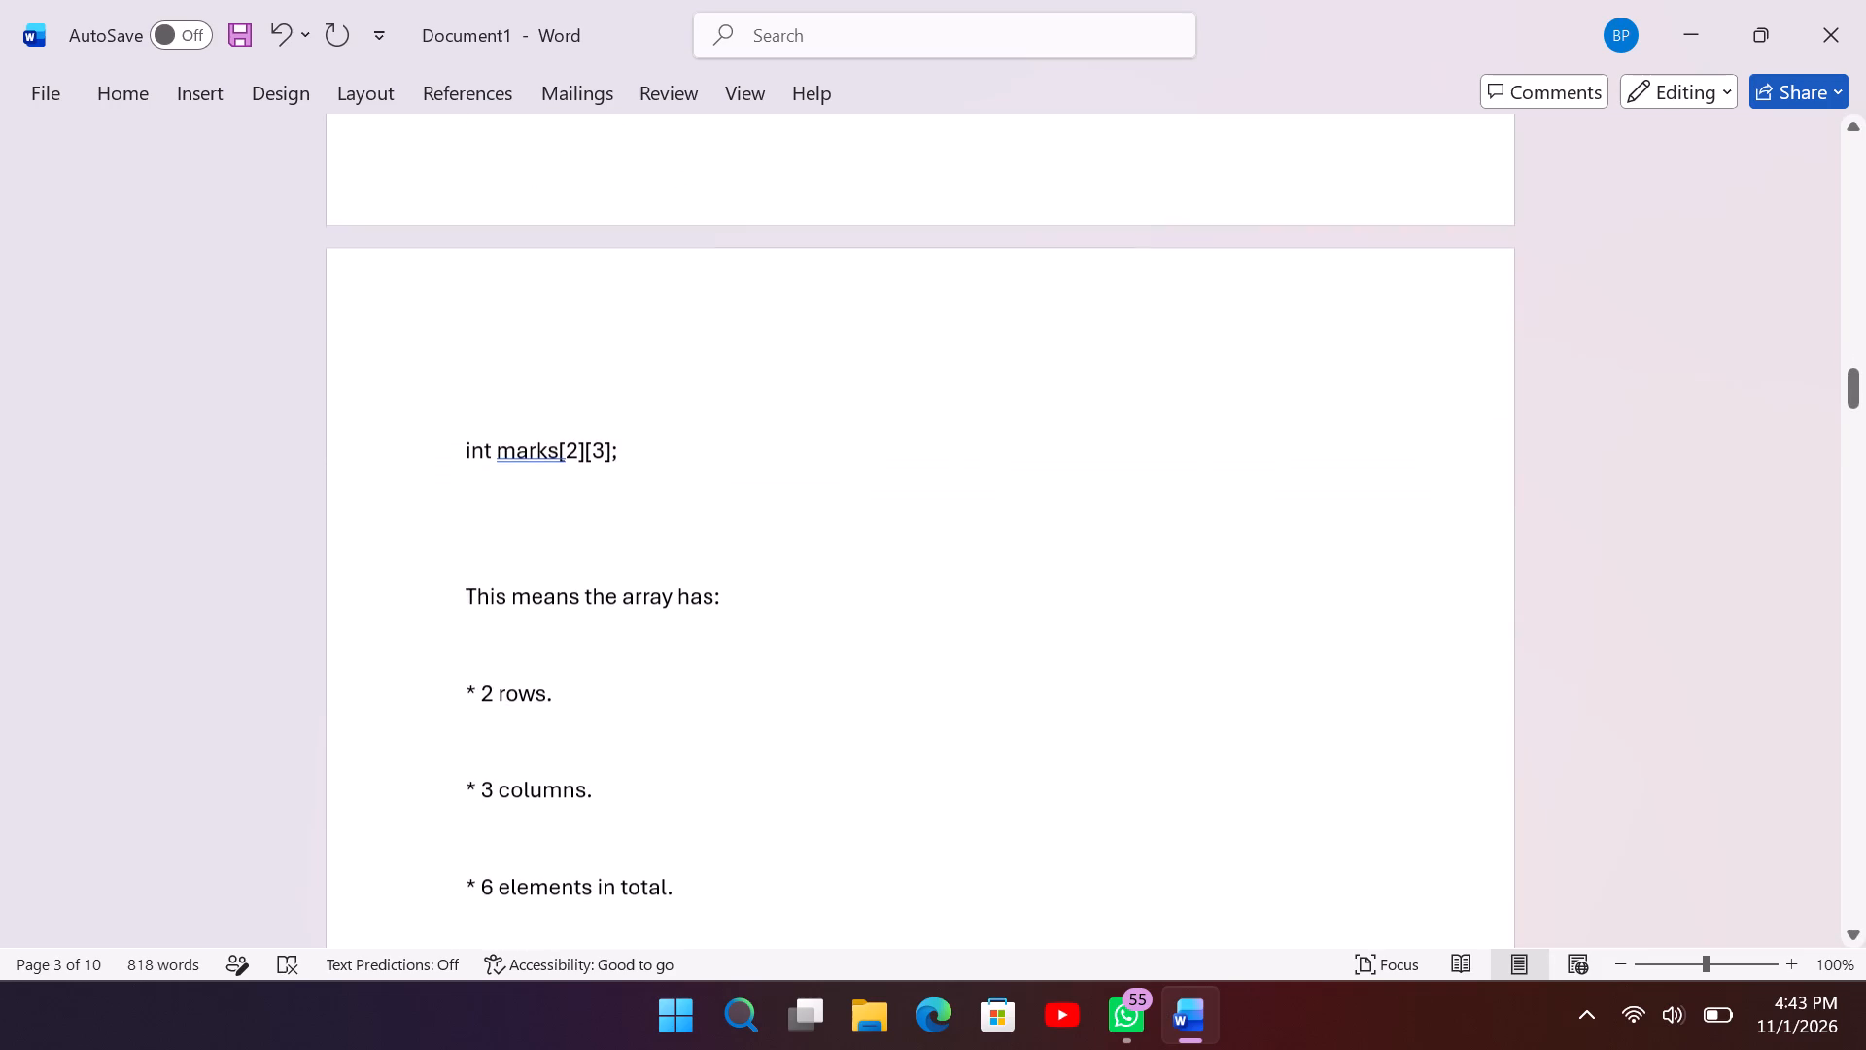
{"action": "left_click", "coordinate": [482, 533]}
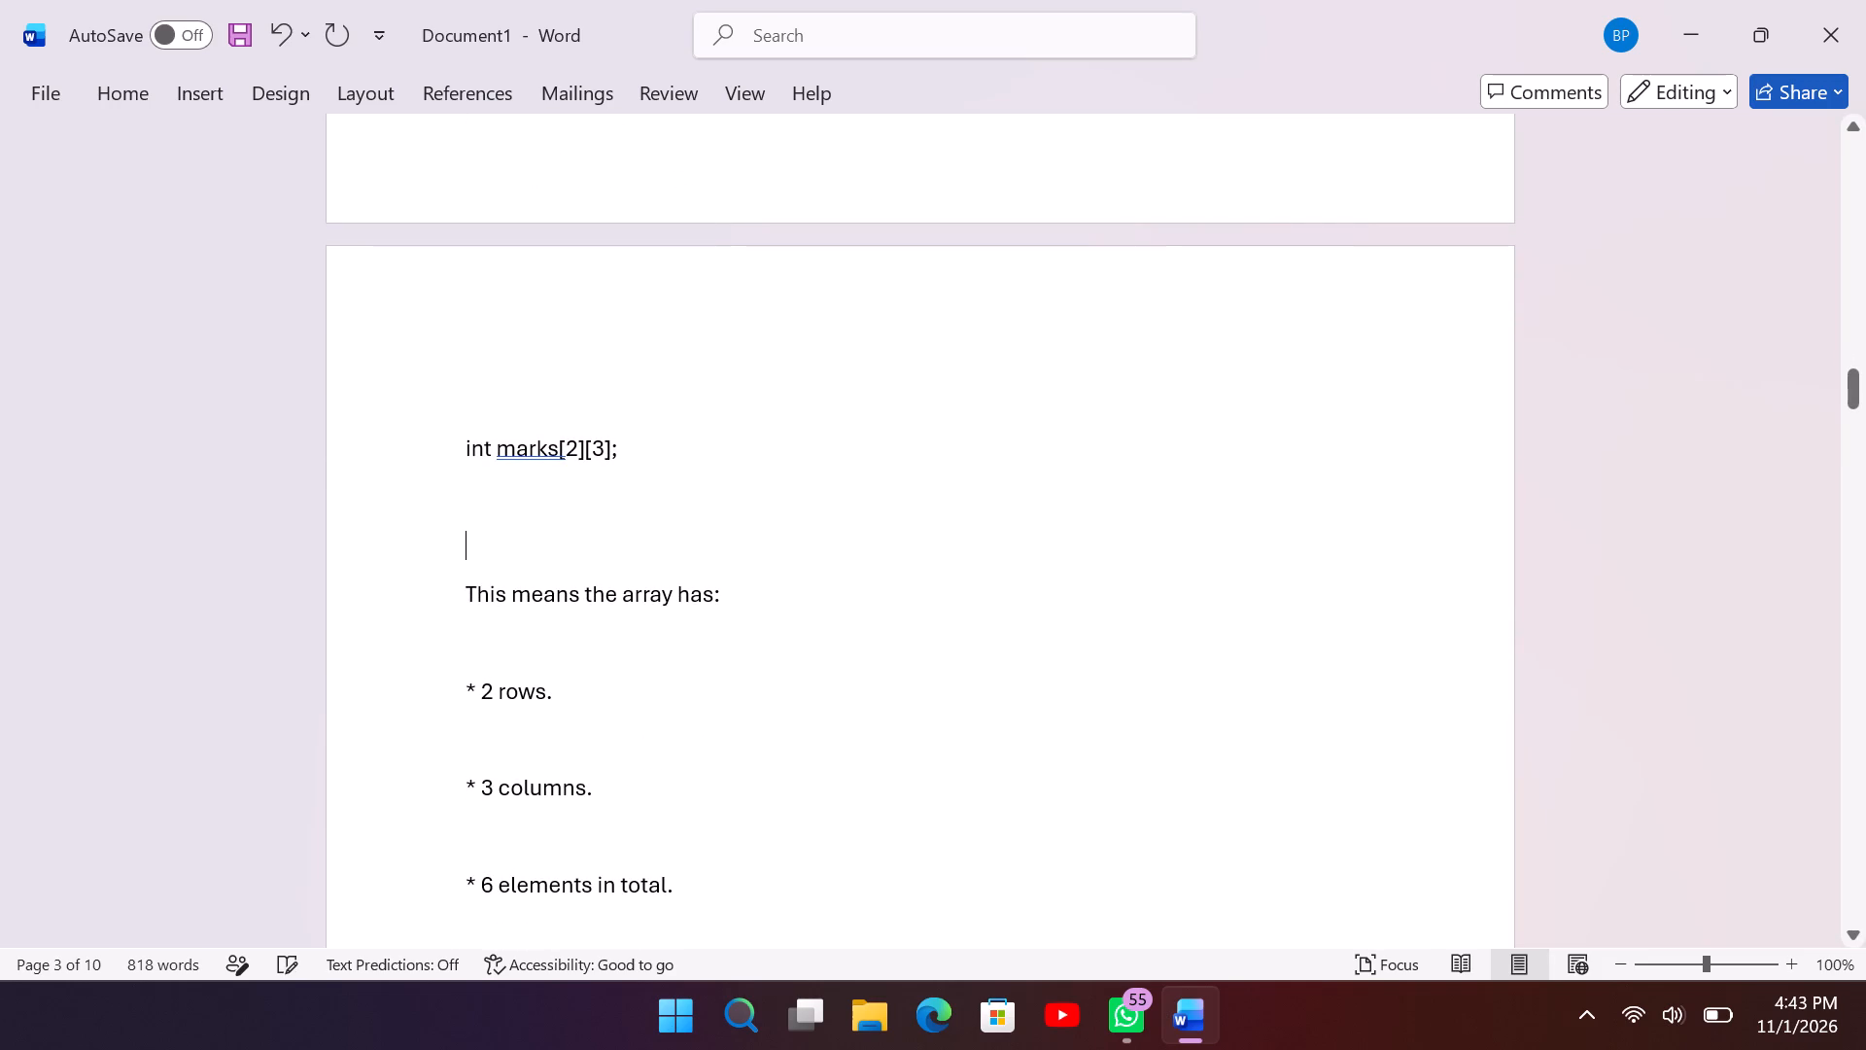
{"action": "key", "text": "BackSpace"}
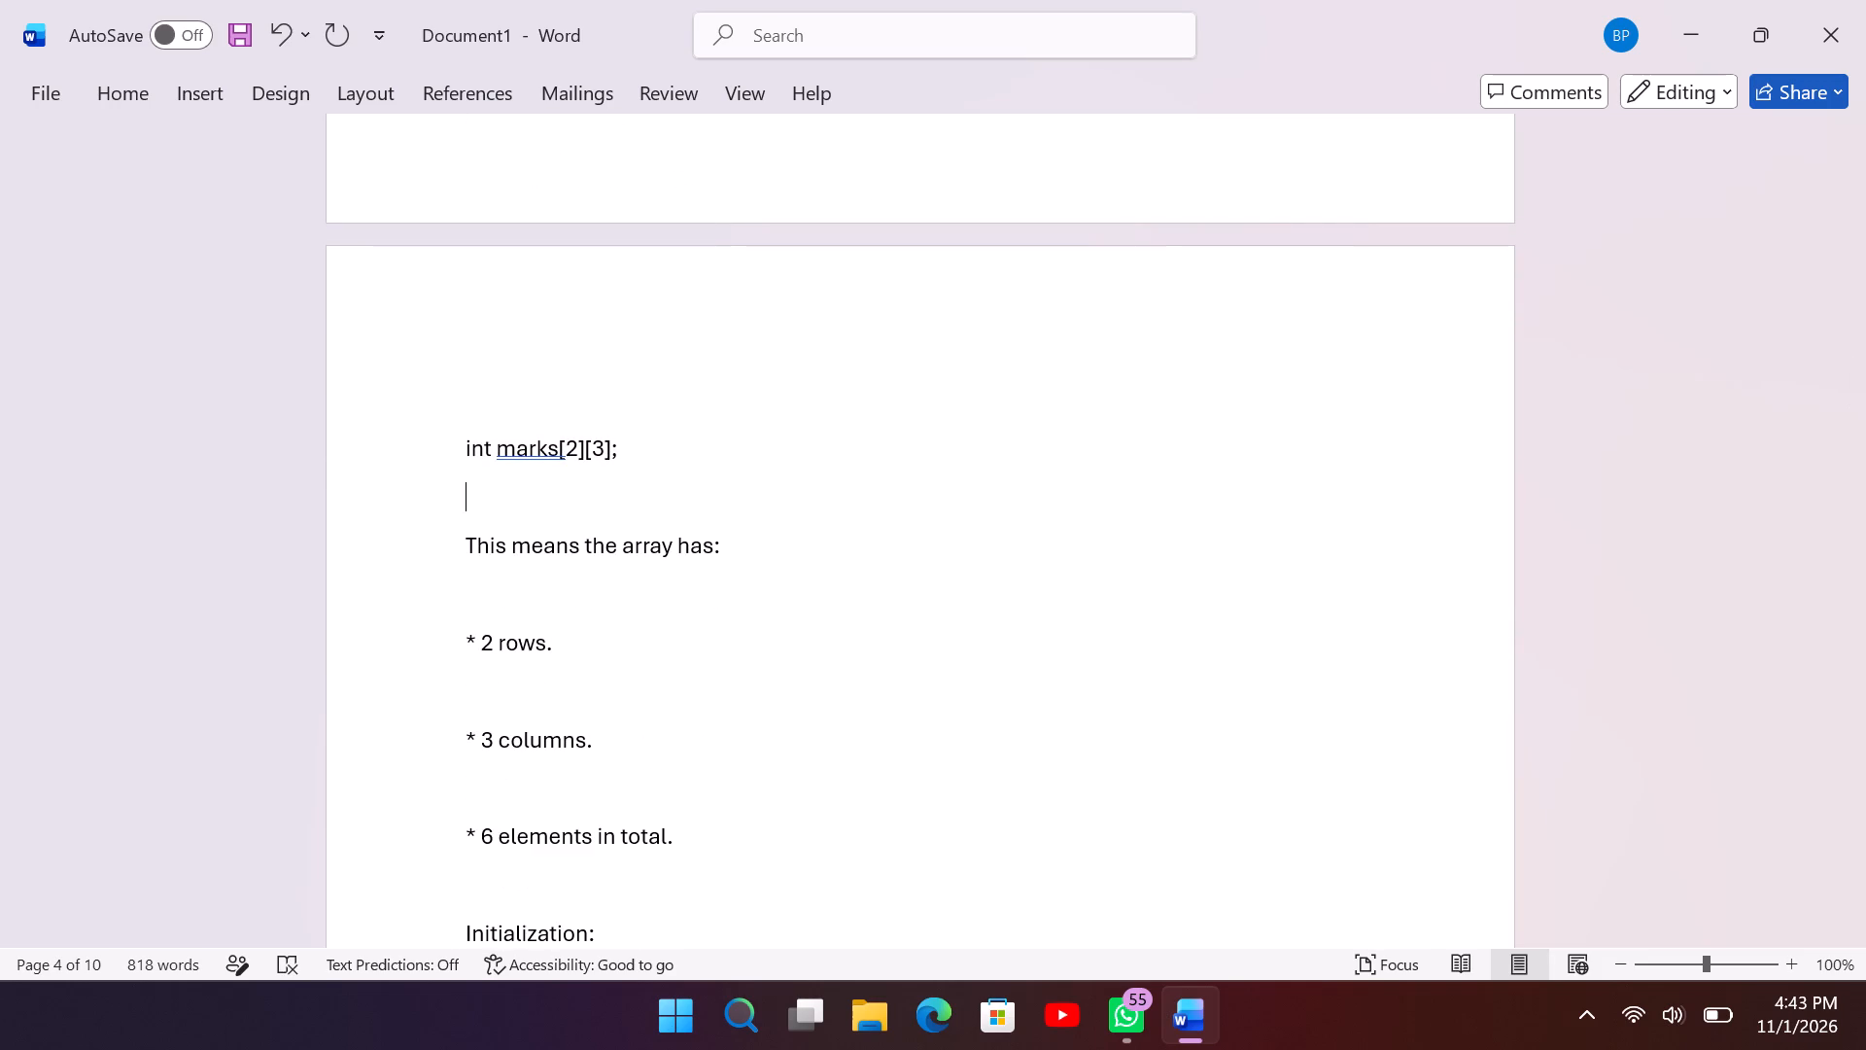
{"action": "key", "text": "BackSpace"}
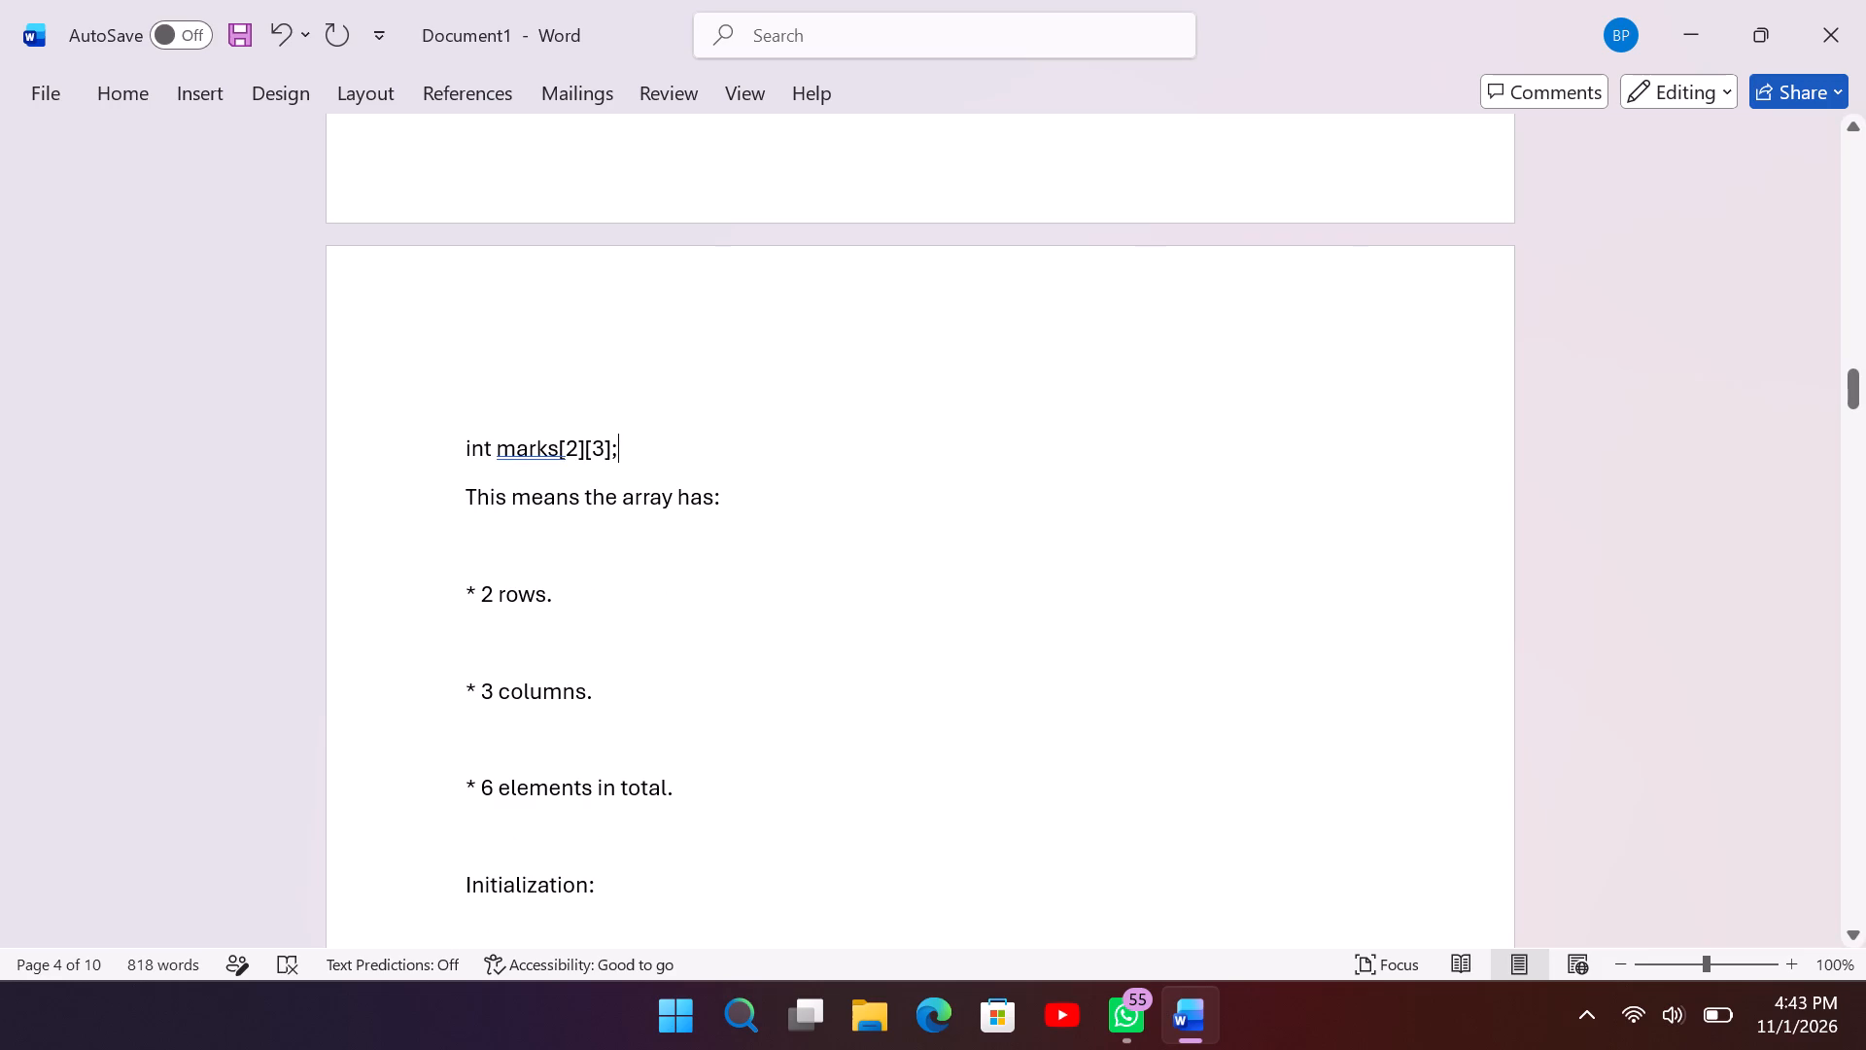
Remove the asterisks before "2 rows." and "3 columns." and the blank line above each of them.
{"action": "left_click", "coordinate": [470, 590]}
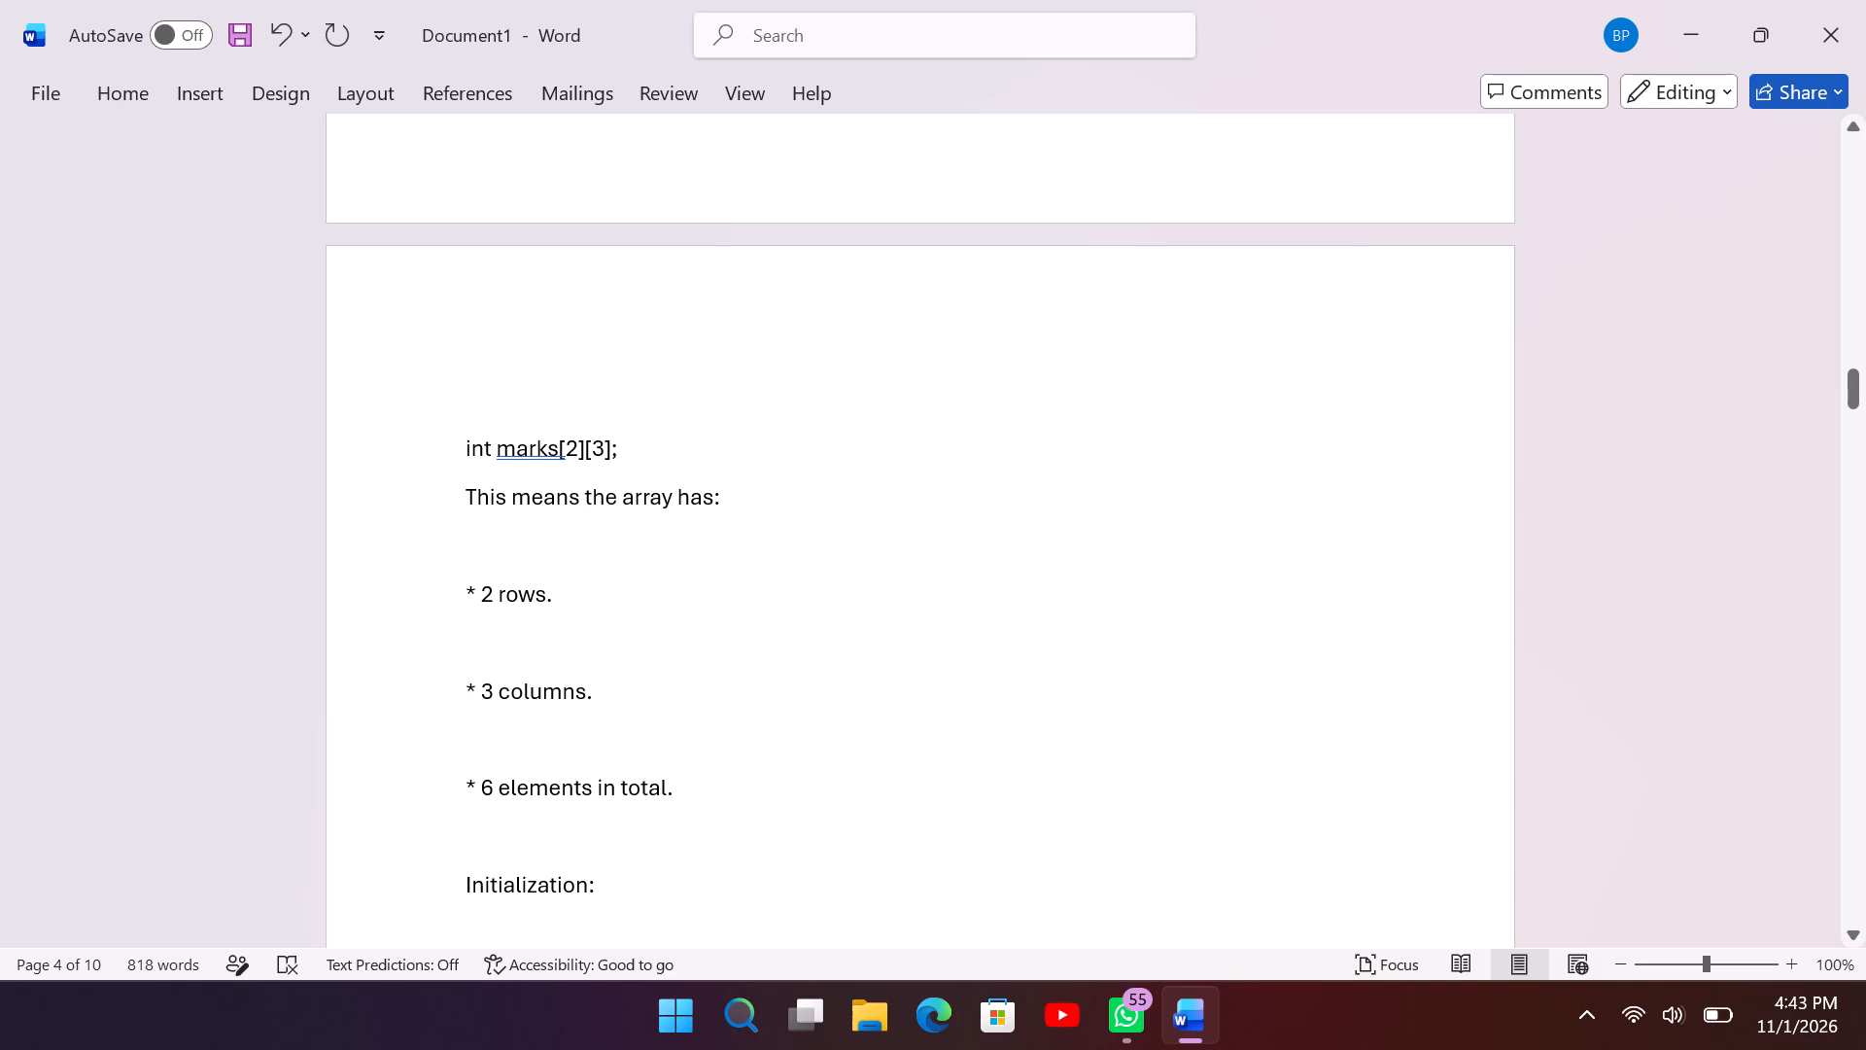
{"action": "left_click", "coordinate": [474, 590]}
{"action": "key", "text": "BackSpace"}
{"action": "left_click", "coordinate": [475, 683]}
{"action": "key", "text": "BackSpace"}
{"action": "left_click", "coordinate": [481, 638]}
{"action": "key", "text": "BackSpace"}
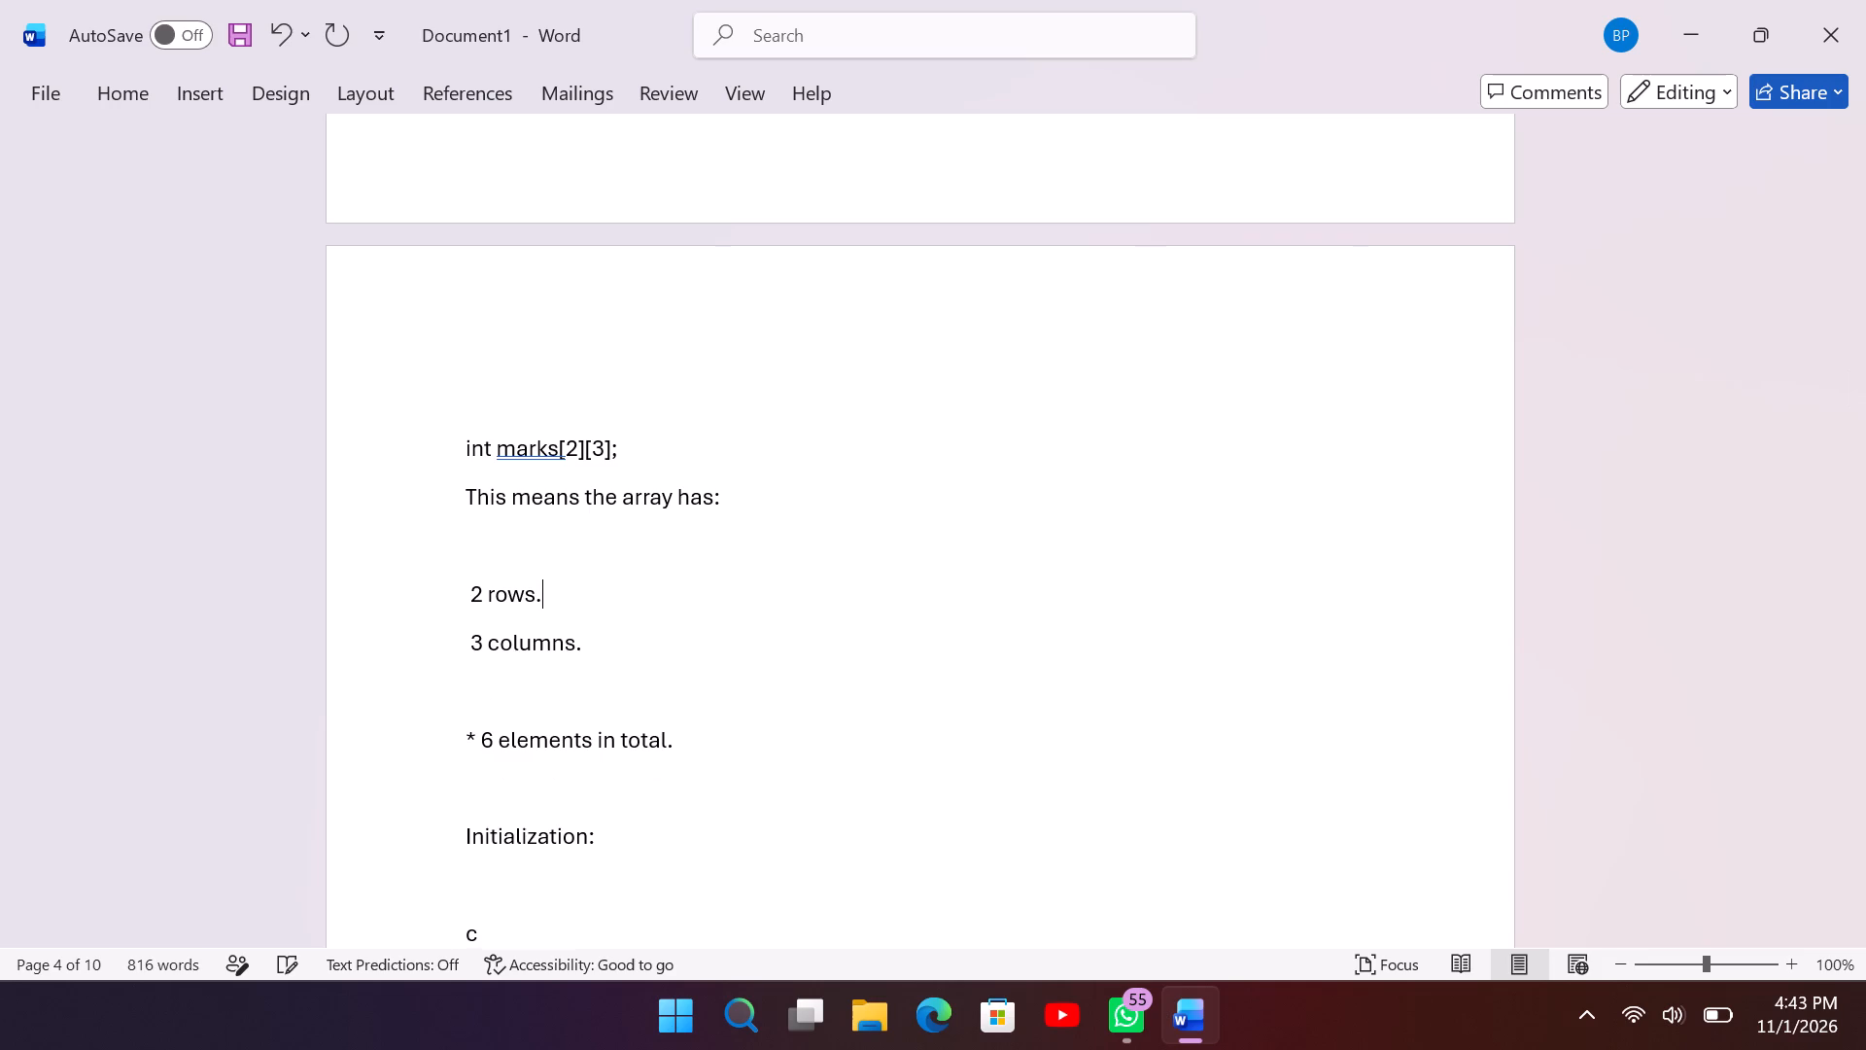
{"action": "left_click", "coordinate": [481, 565]}
{"action": "key", "text": "BackSpace"}
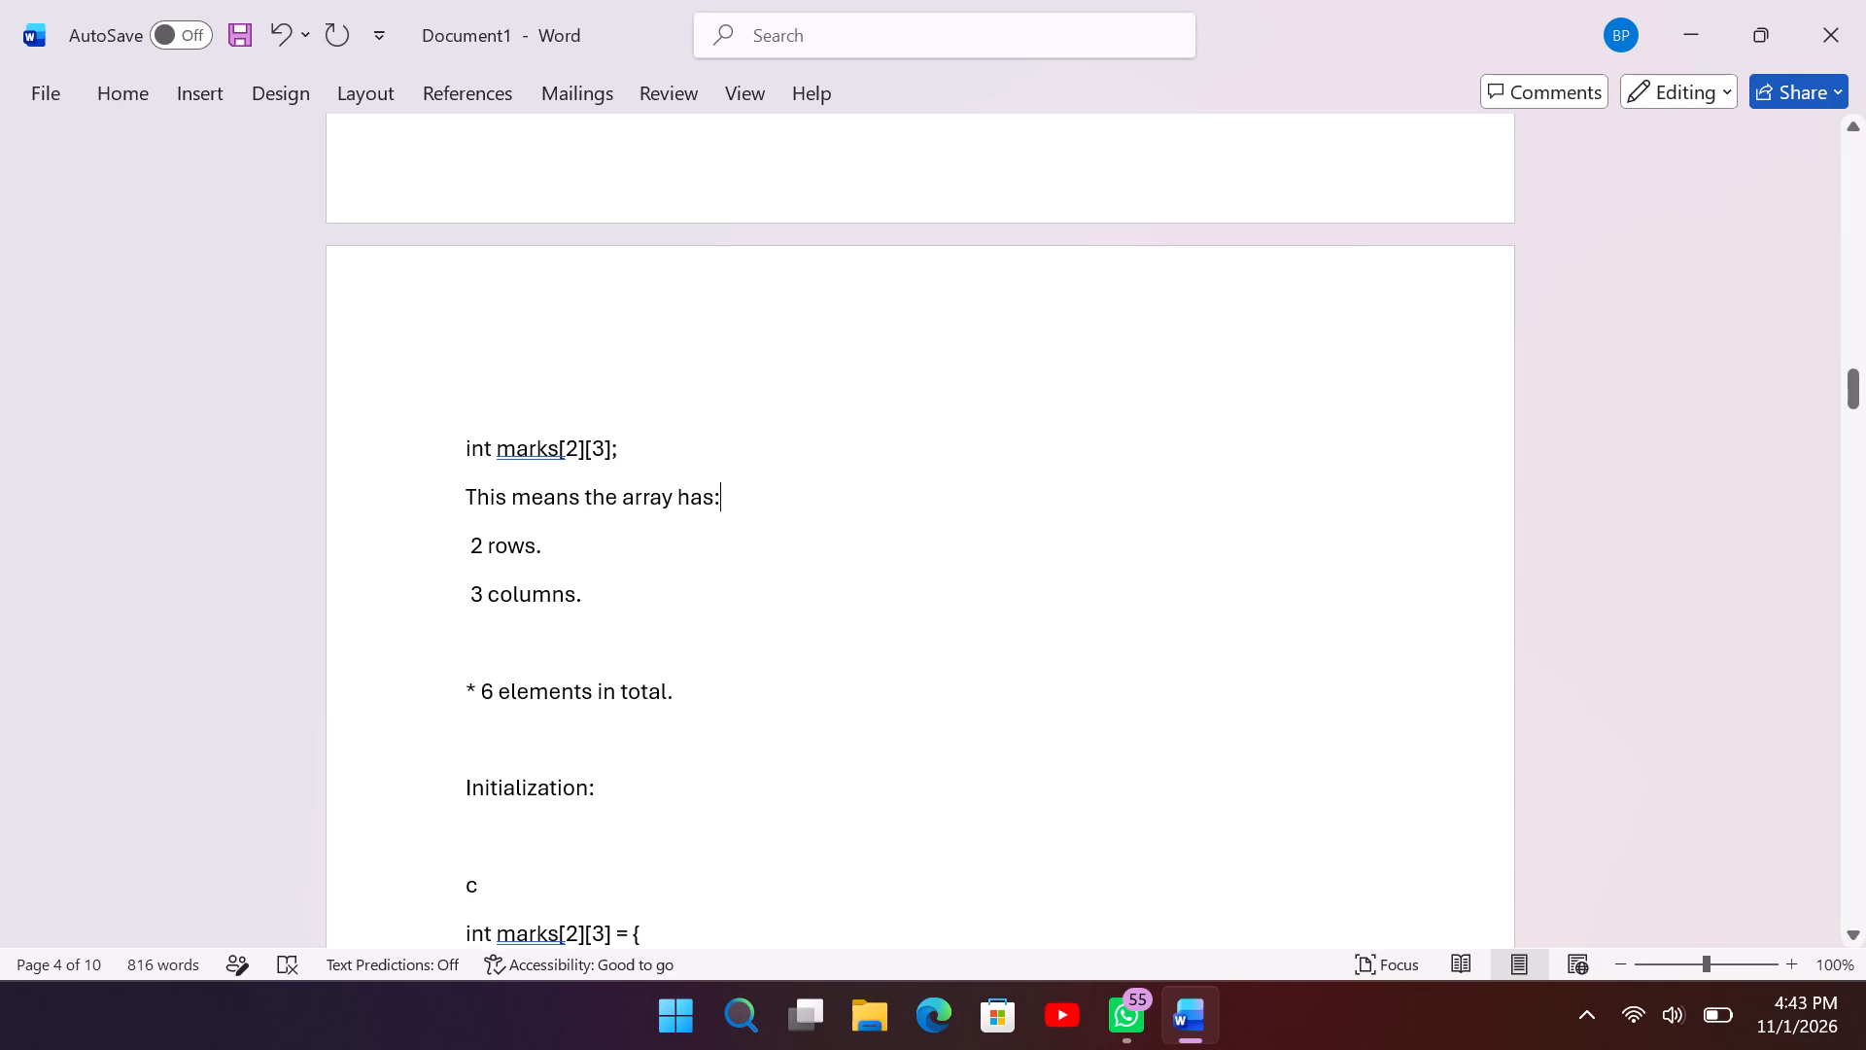
Remove the asterisk before "6 elements in total." and the blank lines directly above and below that line.
{"action": "left_click", "coordinate": [501, 663]}
{"action": "key", "text": "BackSpace"}
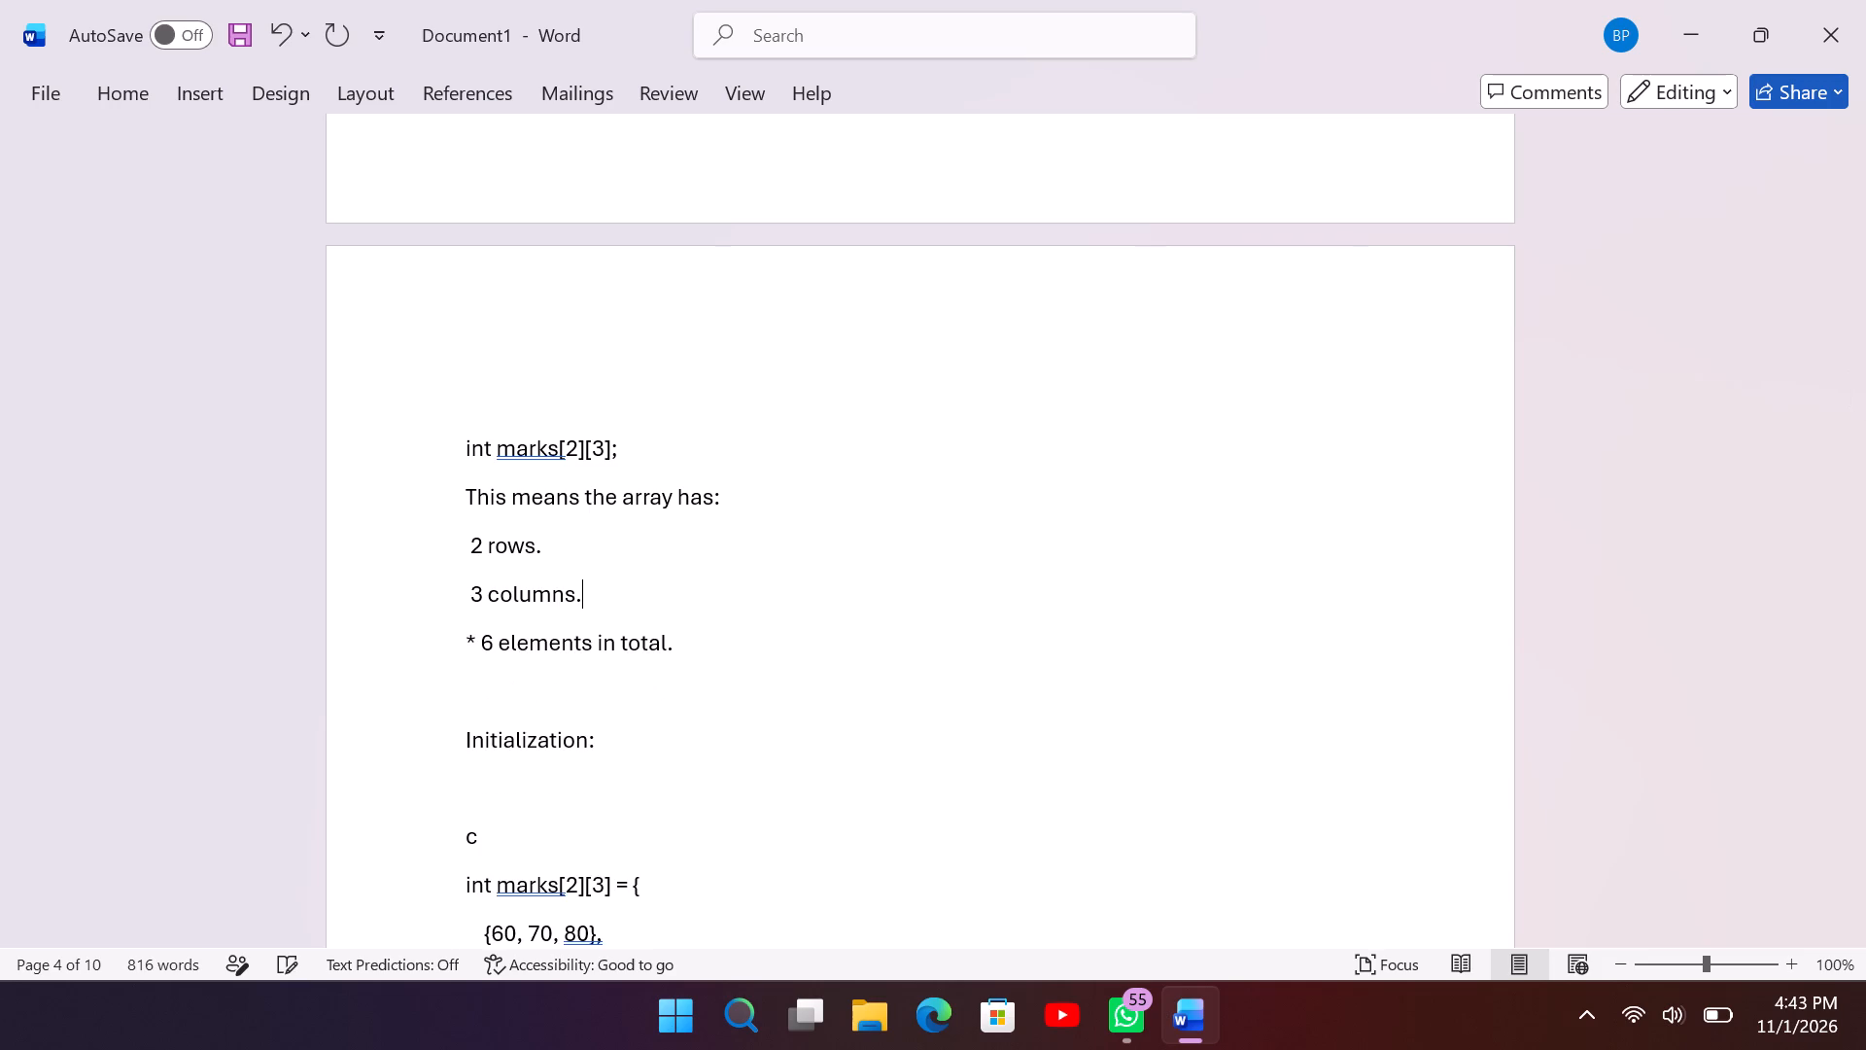
{"action": "left_click", "coordinate": [474, 630]}
{"action": "key", "text": "BackSpace"}
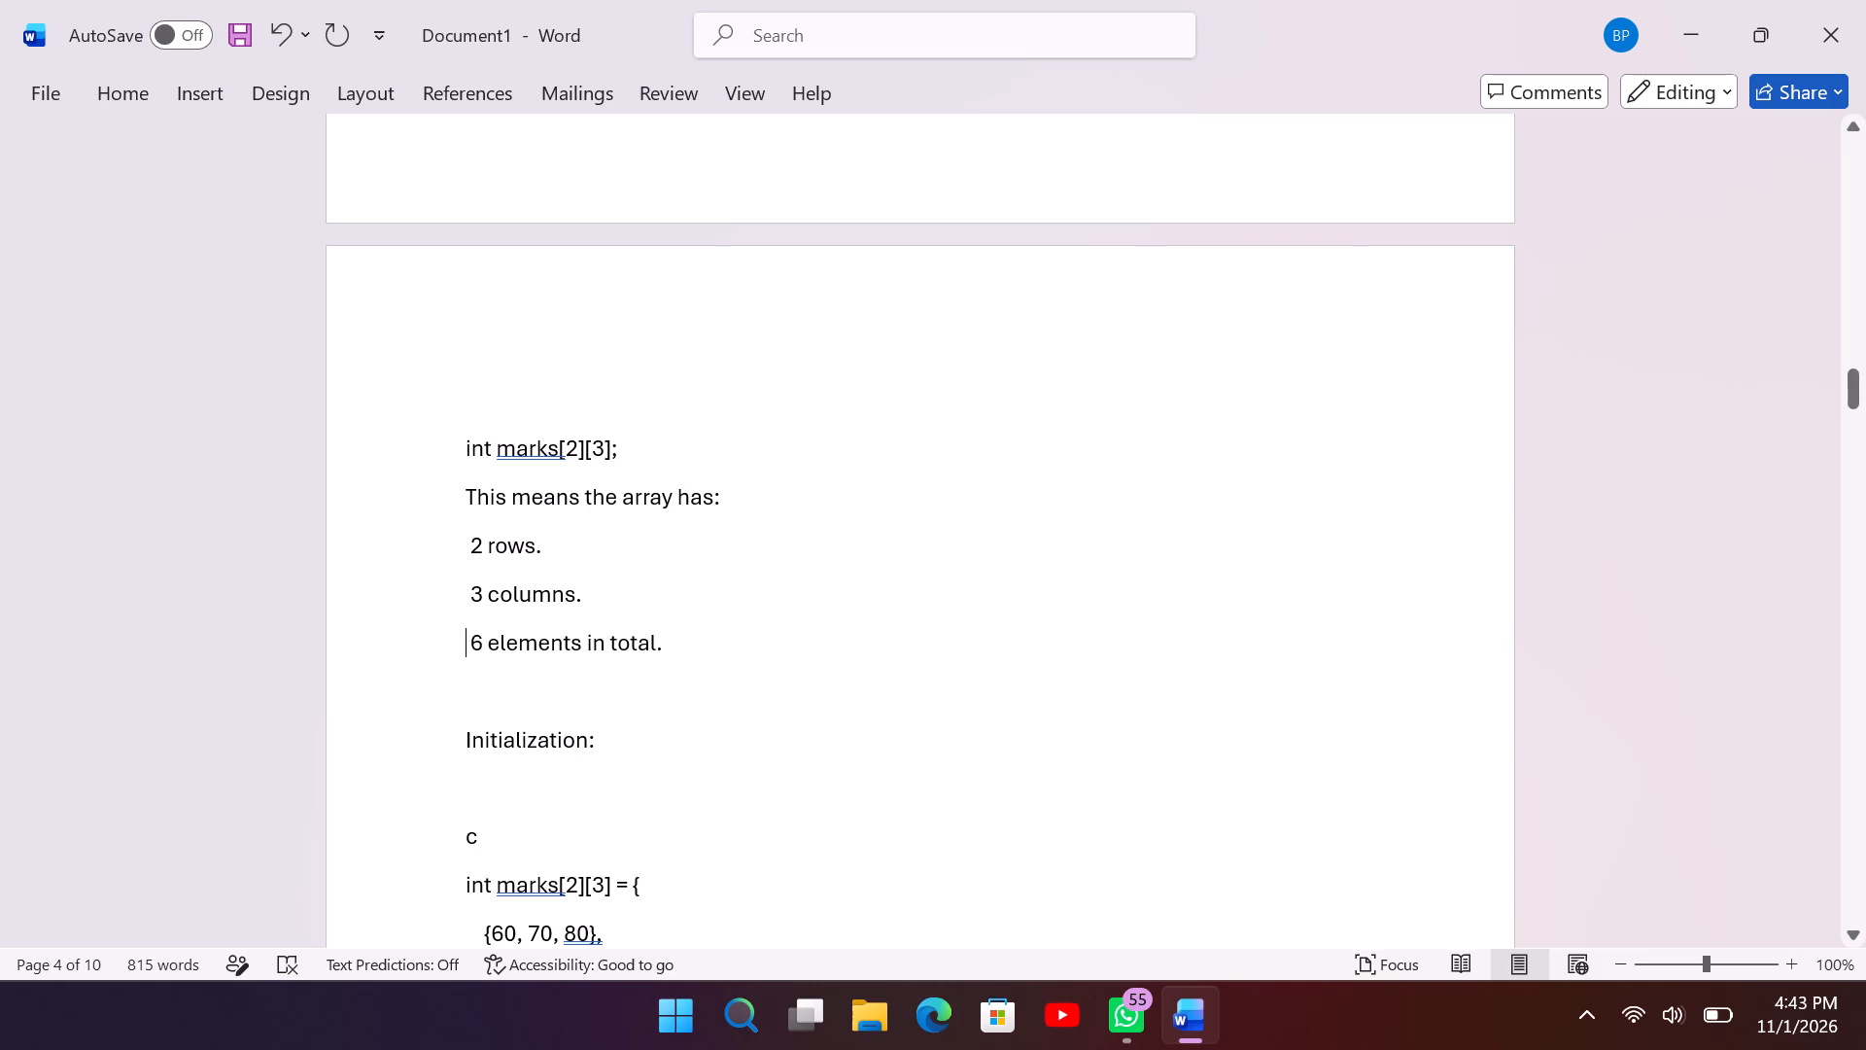
{"action": "left_click", "coordinate": [506, 721]}
{"action": "key", "text": "BackSpace"}
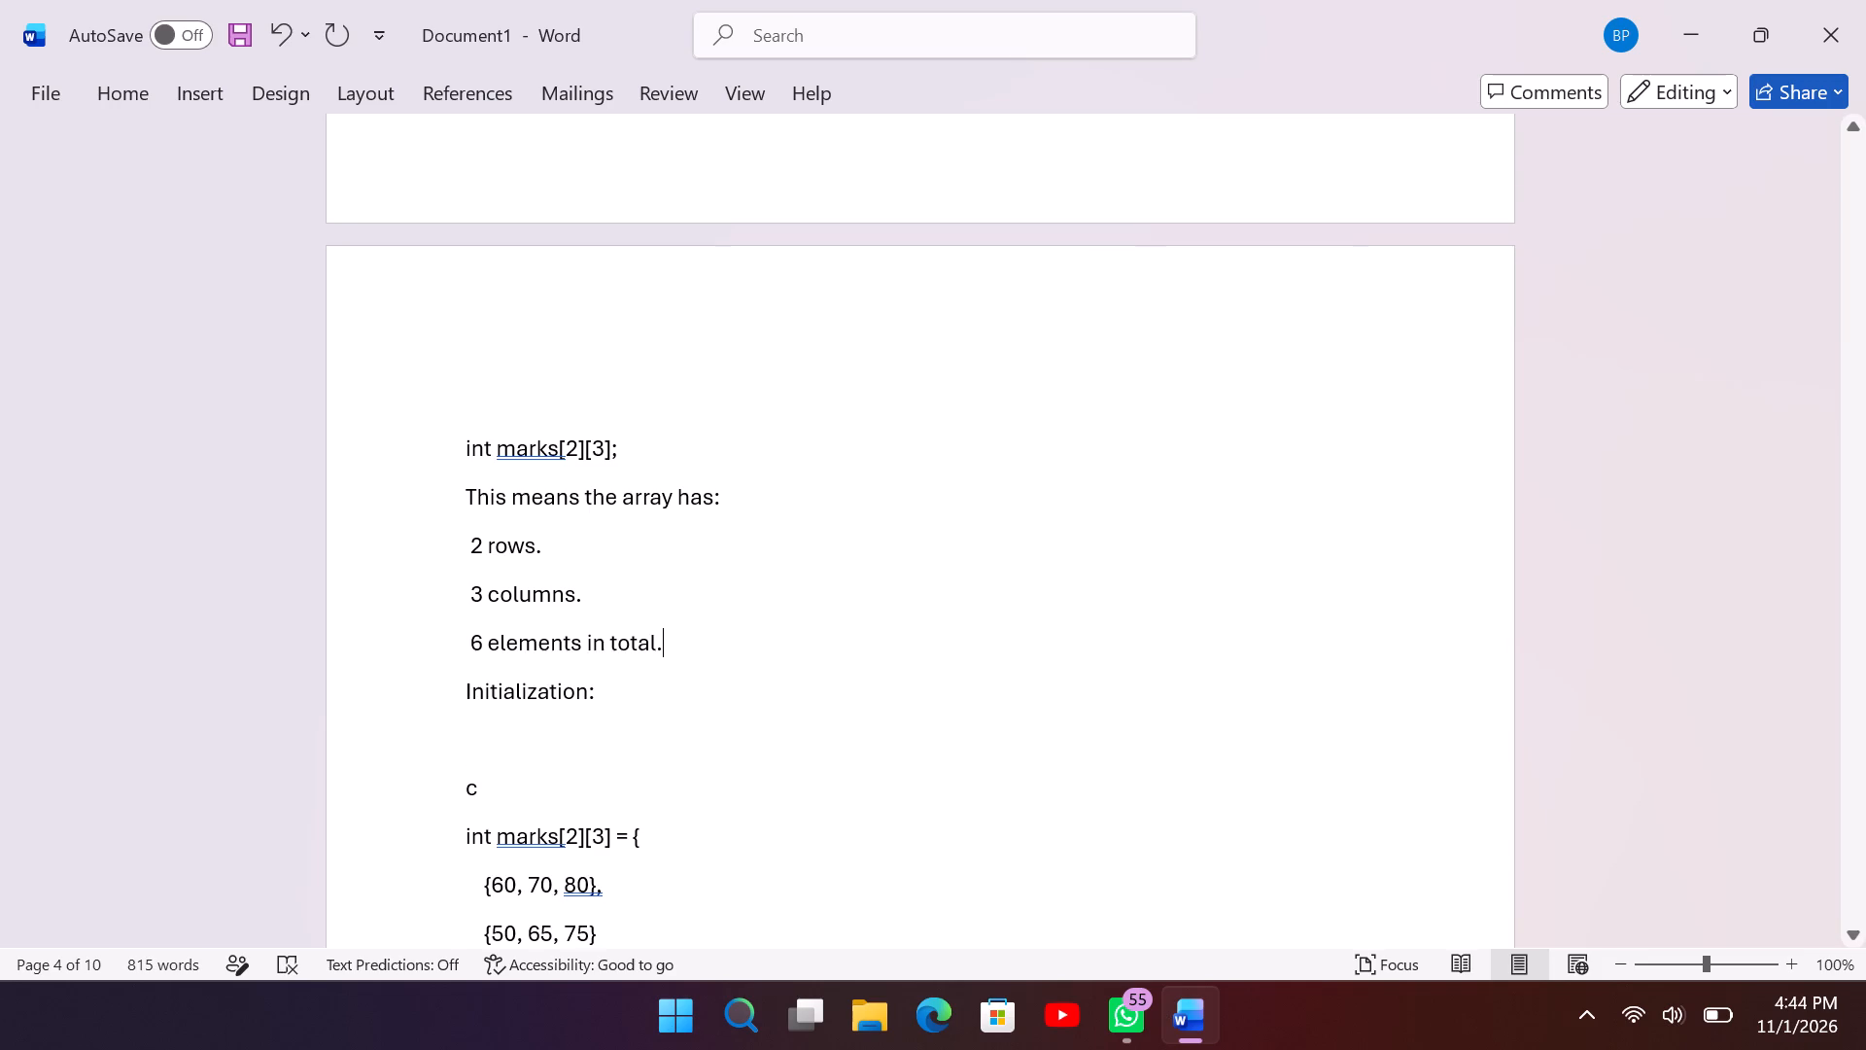
Delete the stray "c" above "int marks[2][3] = {" in the two-dimensional array initialization.
{"action": "scroll", "coordinate": [506, 721], "scroll_direction": "down", "scroll_amount": 2}
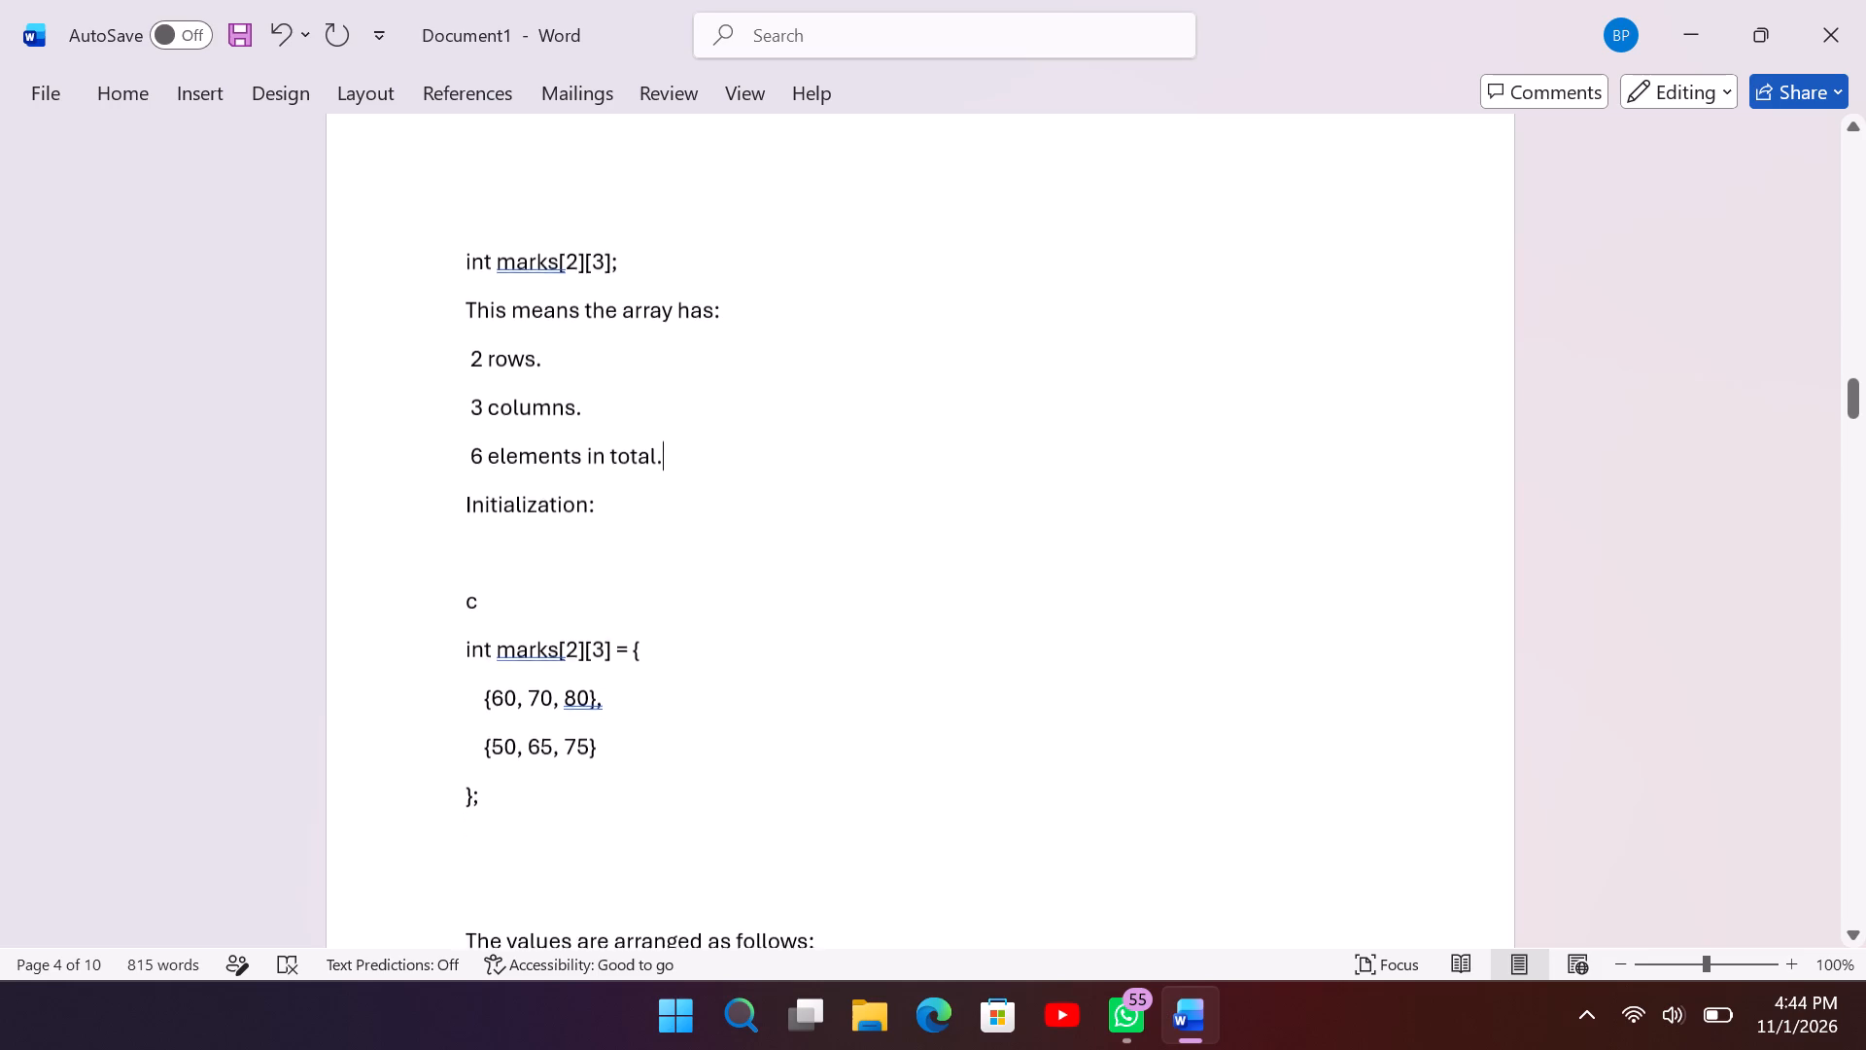
{"action": "scroll", "coordinate": [506, 721], "scroll_direction": "down", "scroll_amount": 2}
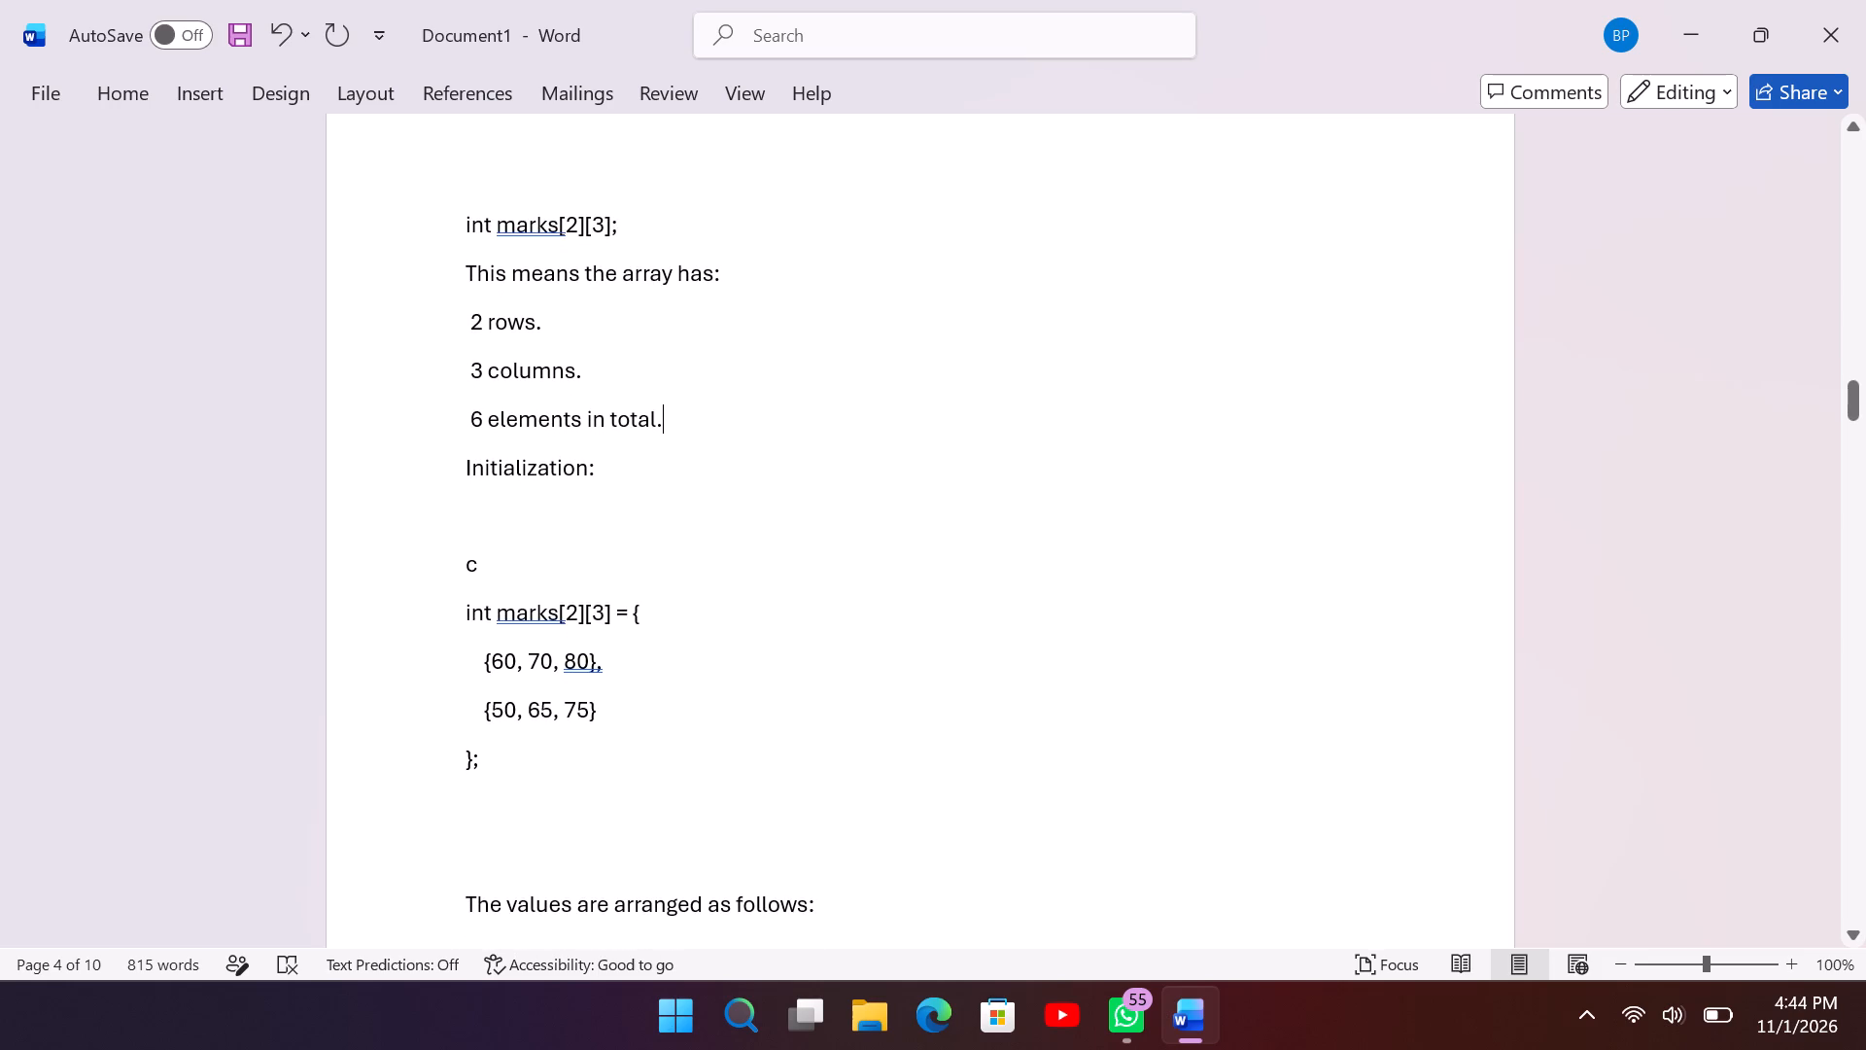
{"action": "left_click", "coordinate": [503, 559]}
{"action": "key", "text": "BackSpace"}
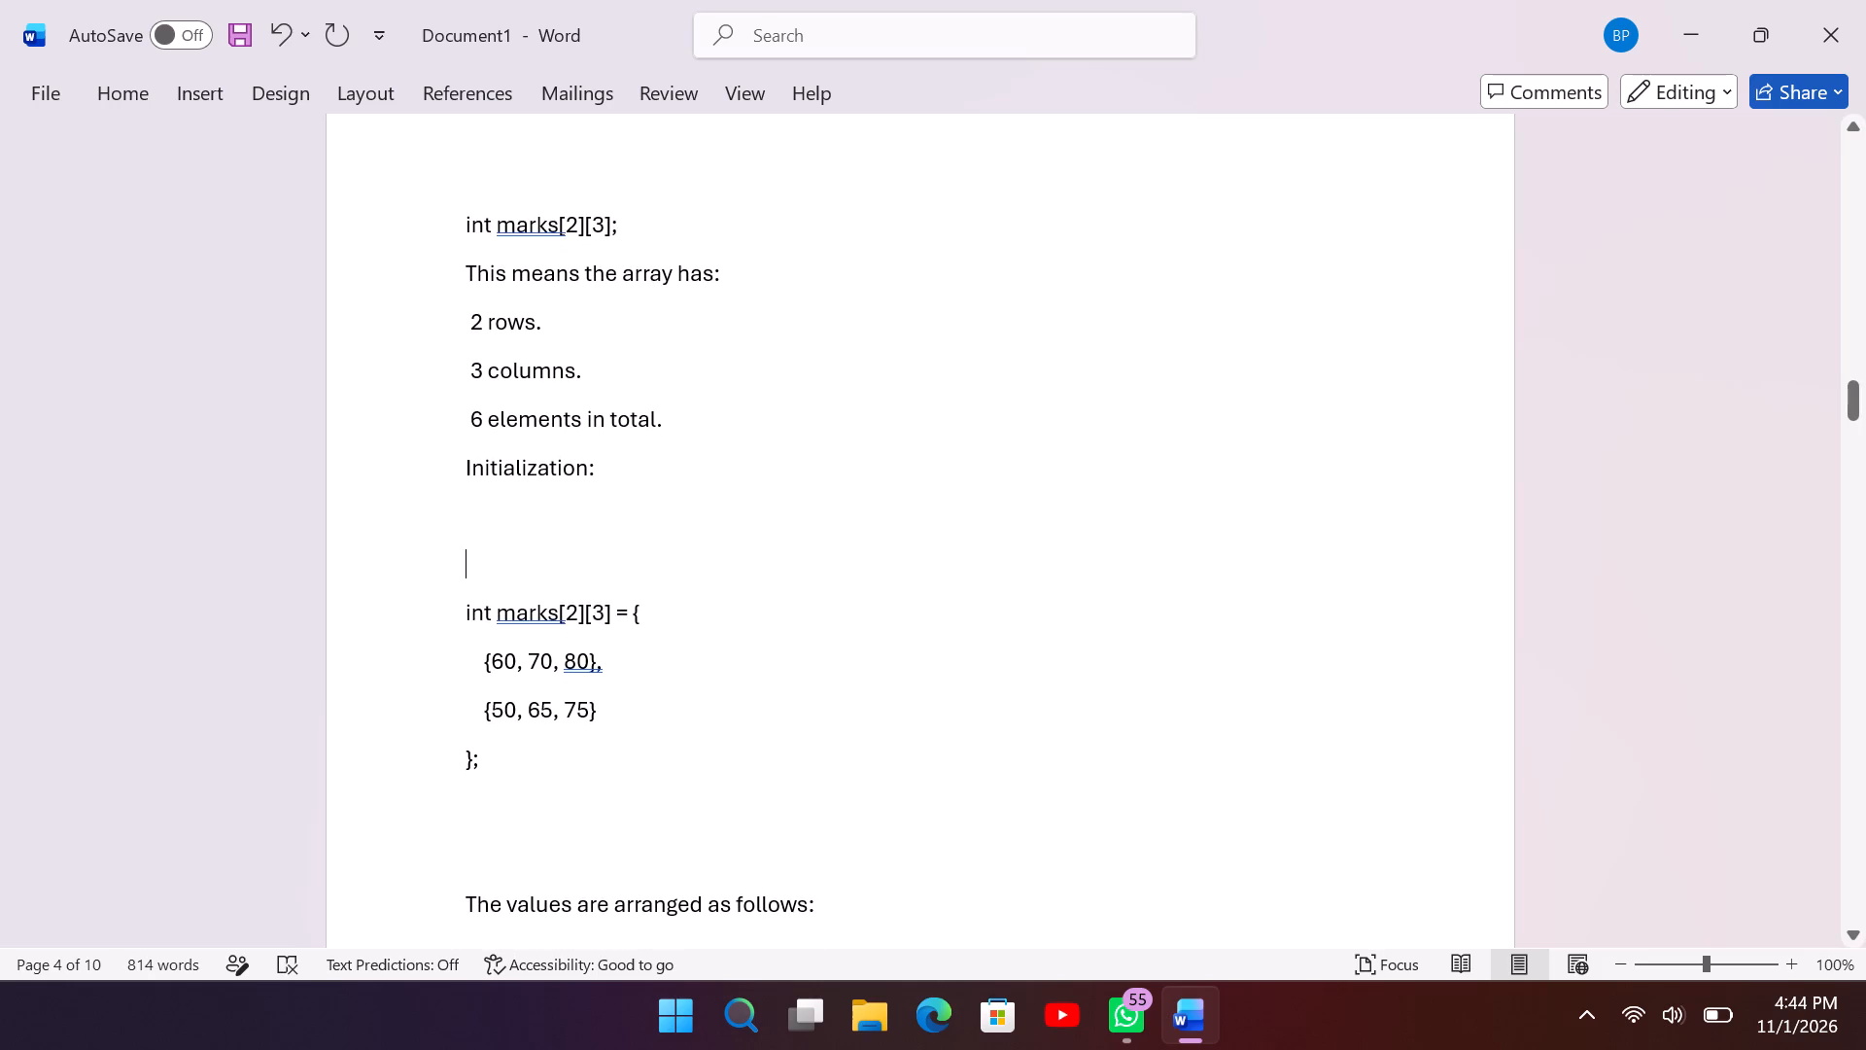
Make the "Initialization:" heading below "6 elements in total." bold.
{"action": "left_click", "coordinate": [457, 464]}
{"action": "left_click_drag", "start_coordinate": [457, 464], "coordinate": [629, 486]}
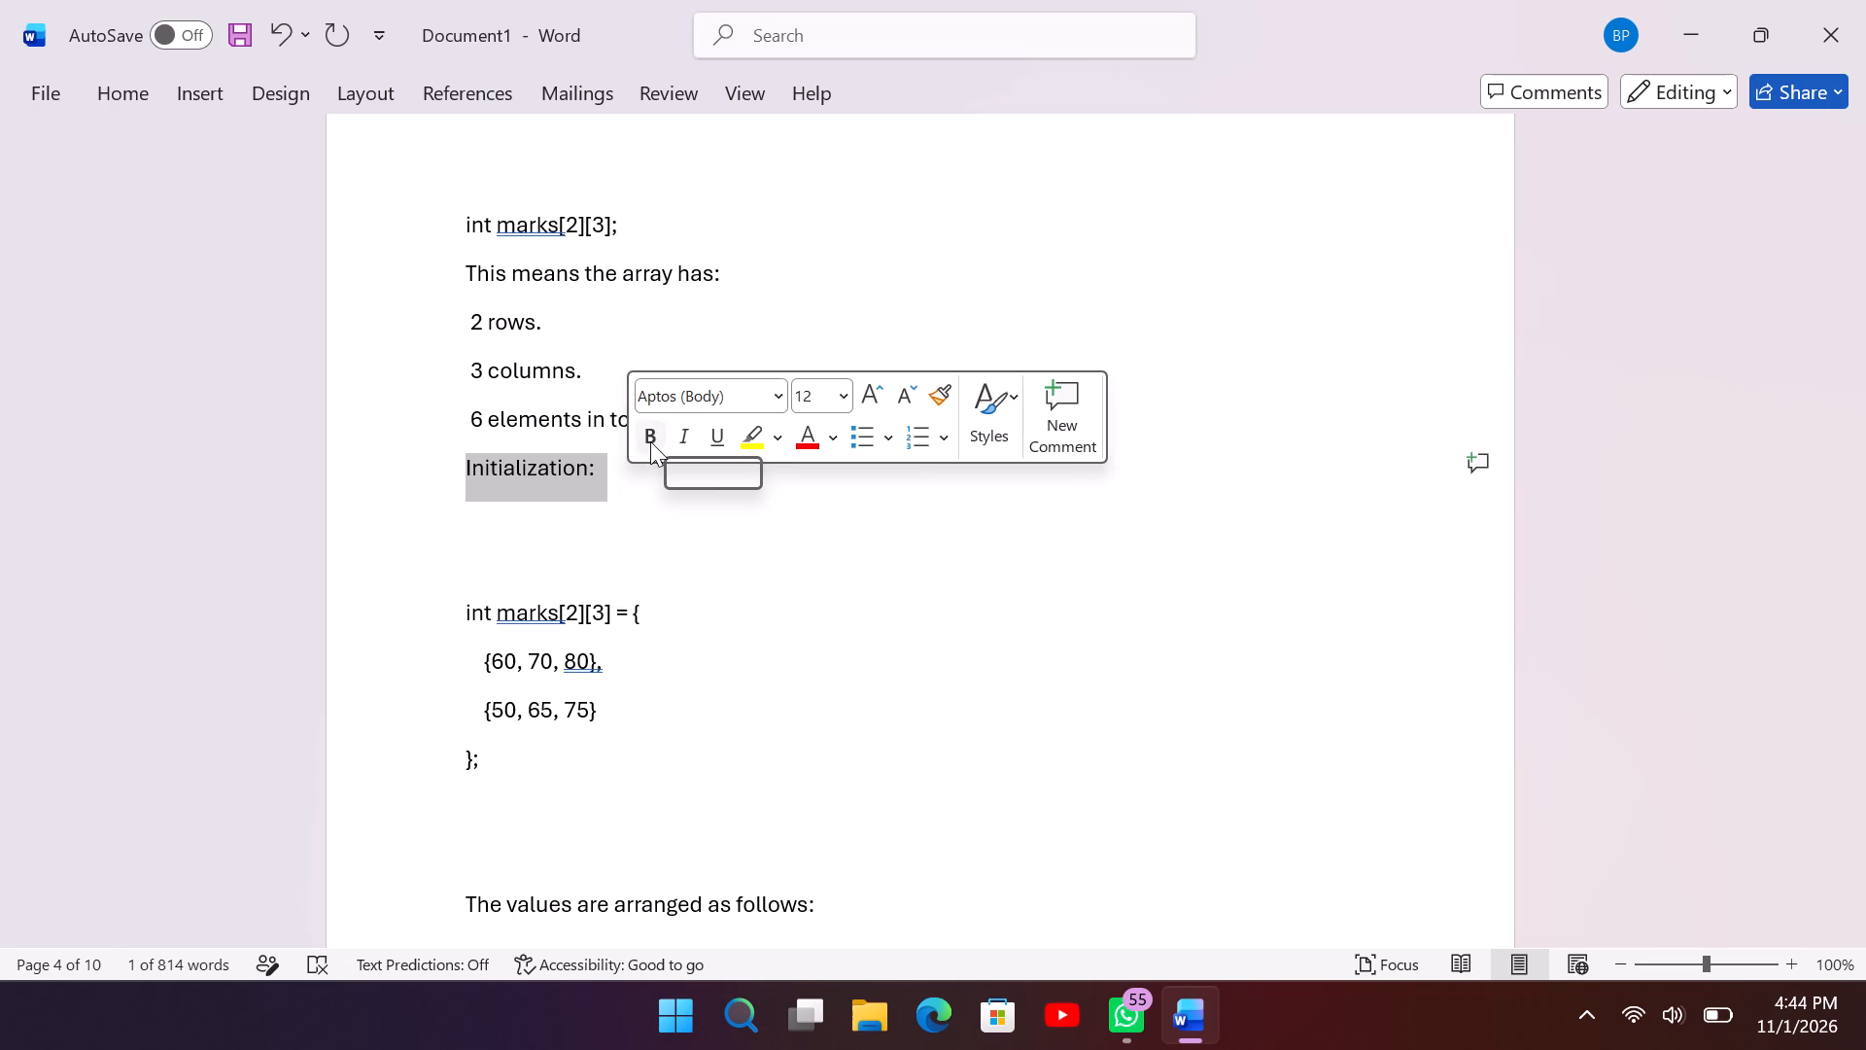
{"action": "left_click", "coordinate": [650, 442]}
Delete the two blank lines between the "Initialization:" heading and "int marks[2][3] = {".
{"action": "left_click", "coordinate": [639, 506]}
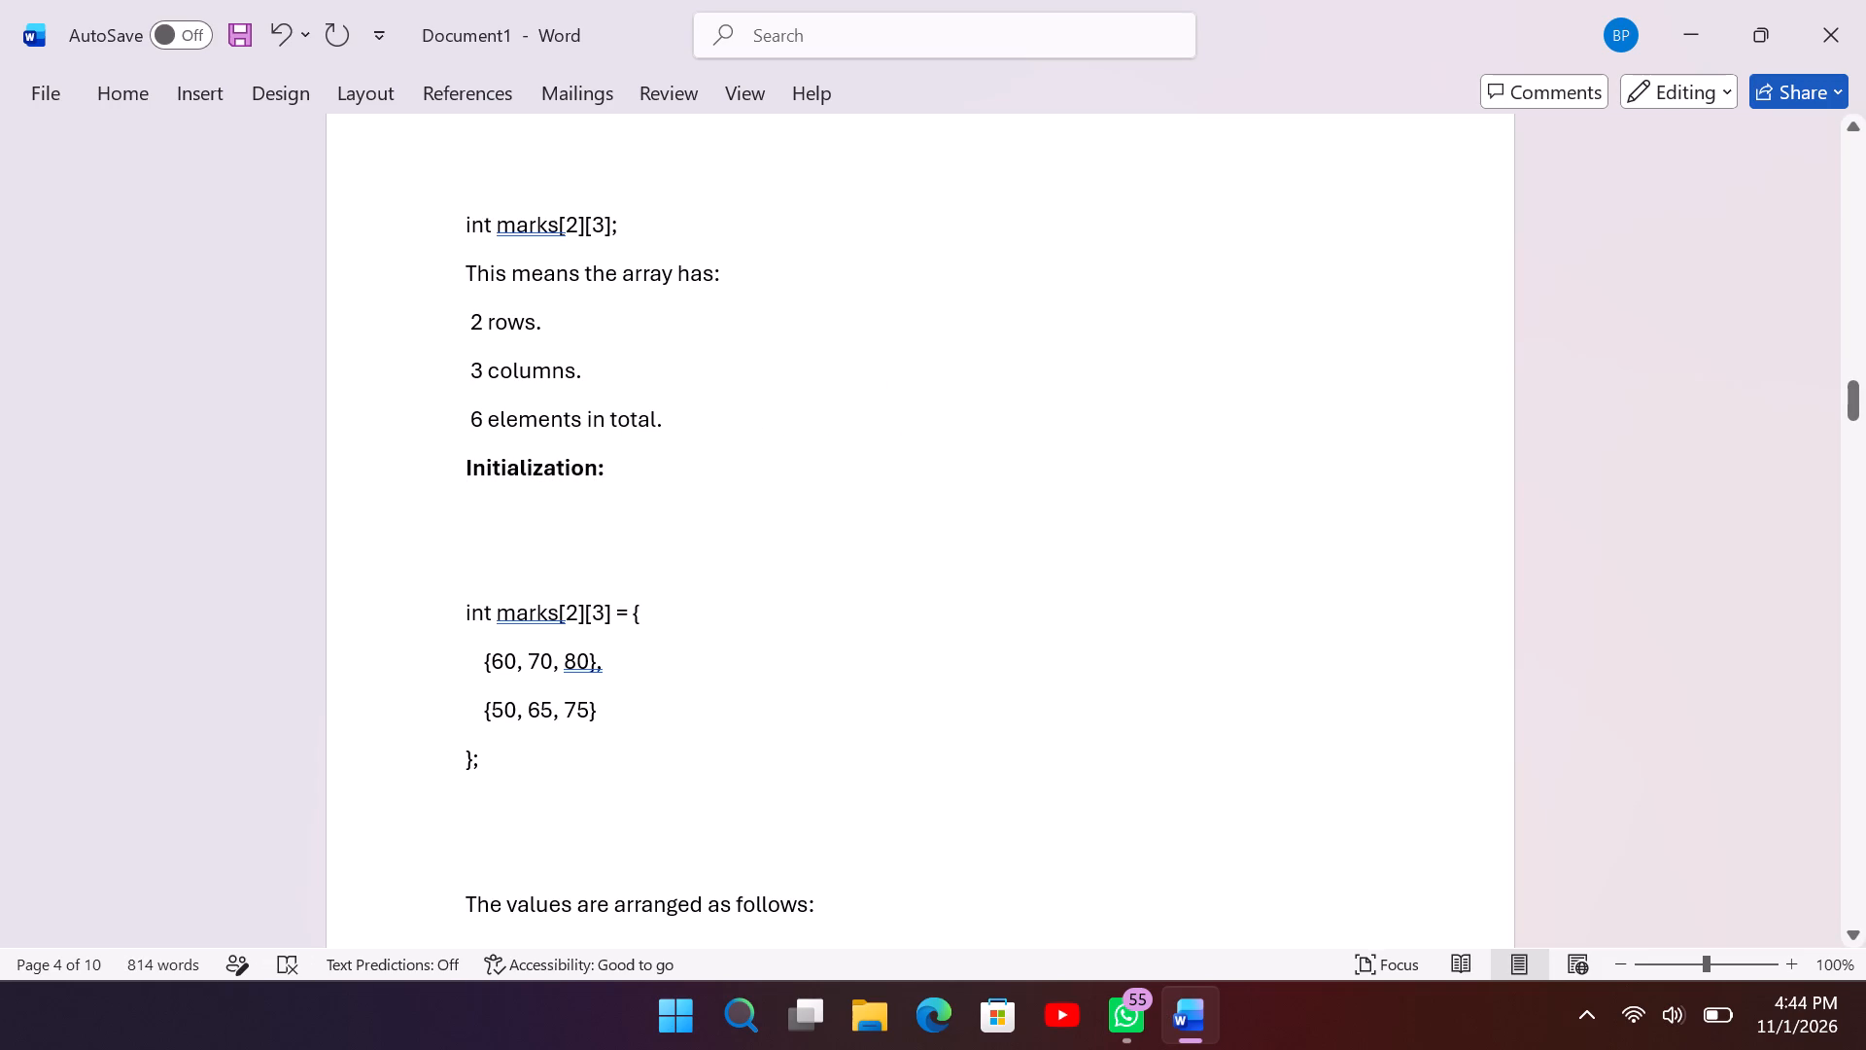
{"action": "key", "text": "BackSpace"}
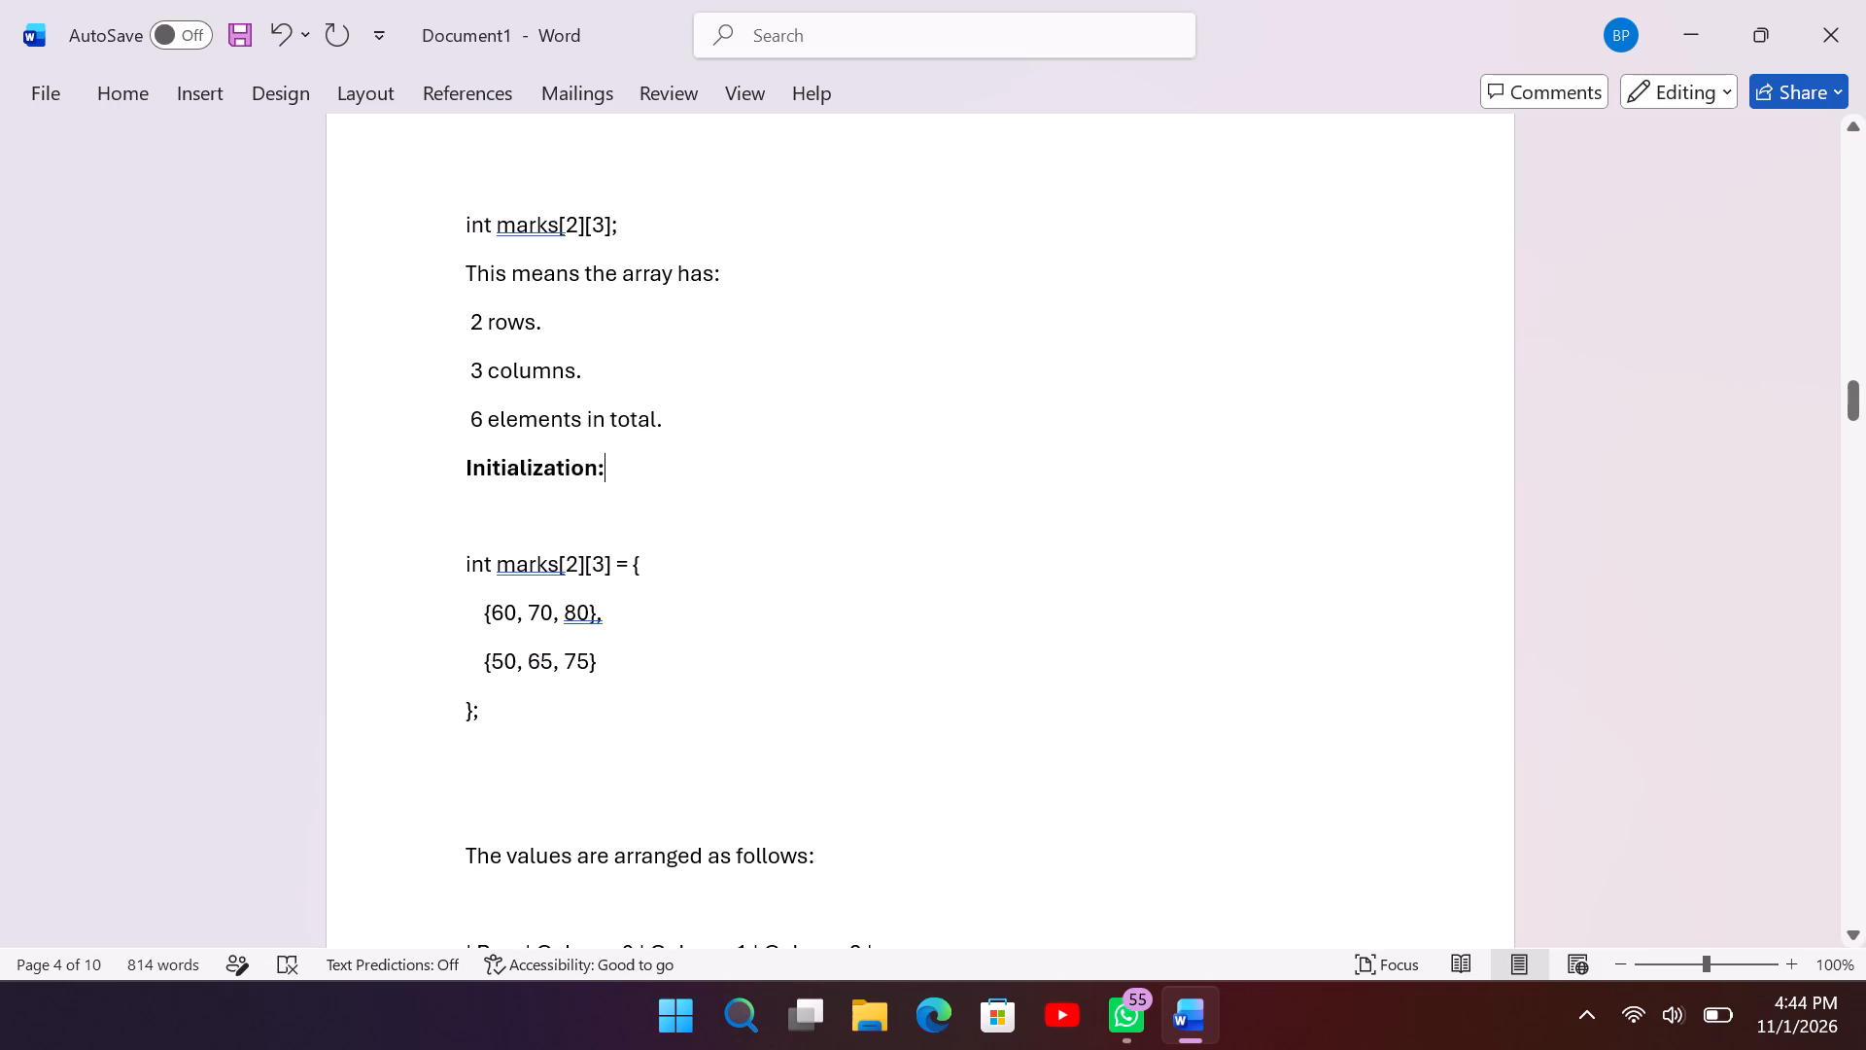
{"action": "left_click", "coordinate": [483, 529]}
{"action": "key", "text": "BackSpace"}
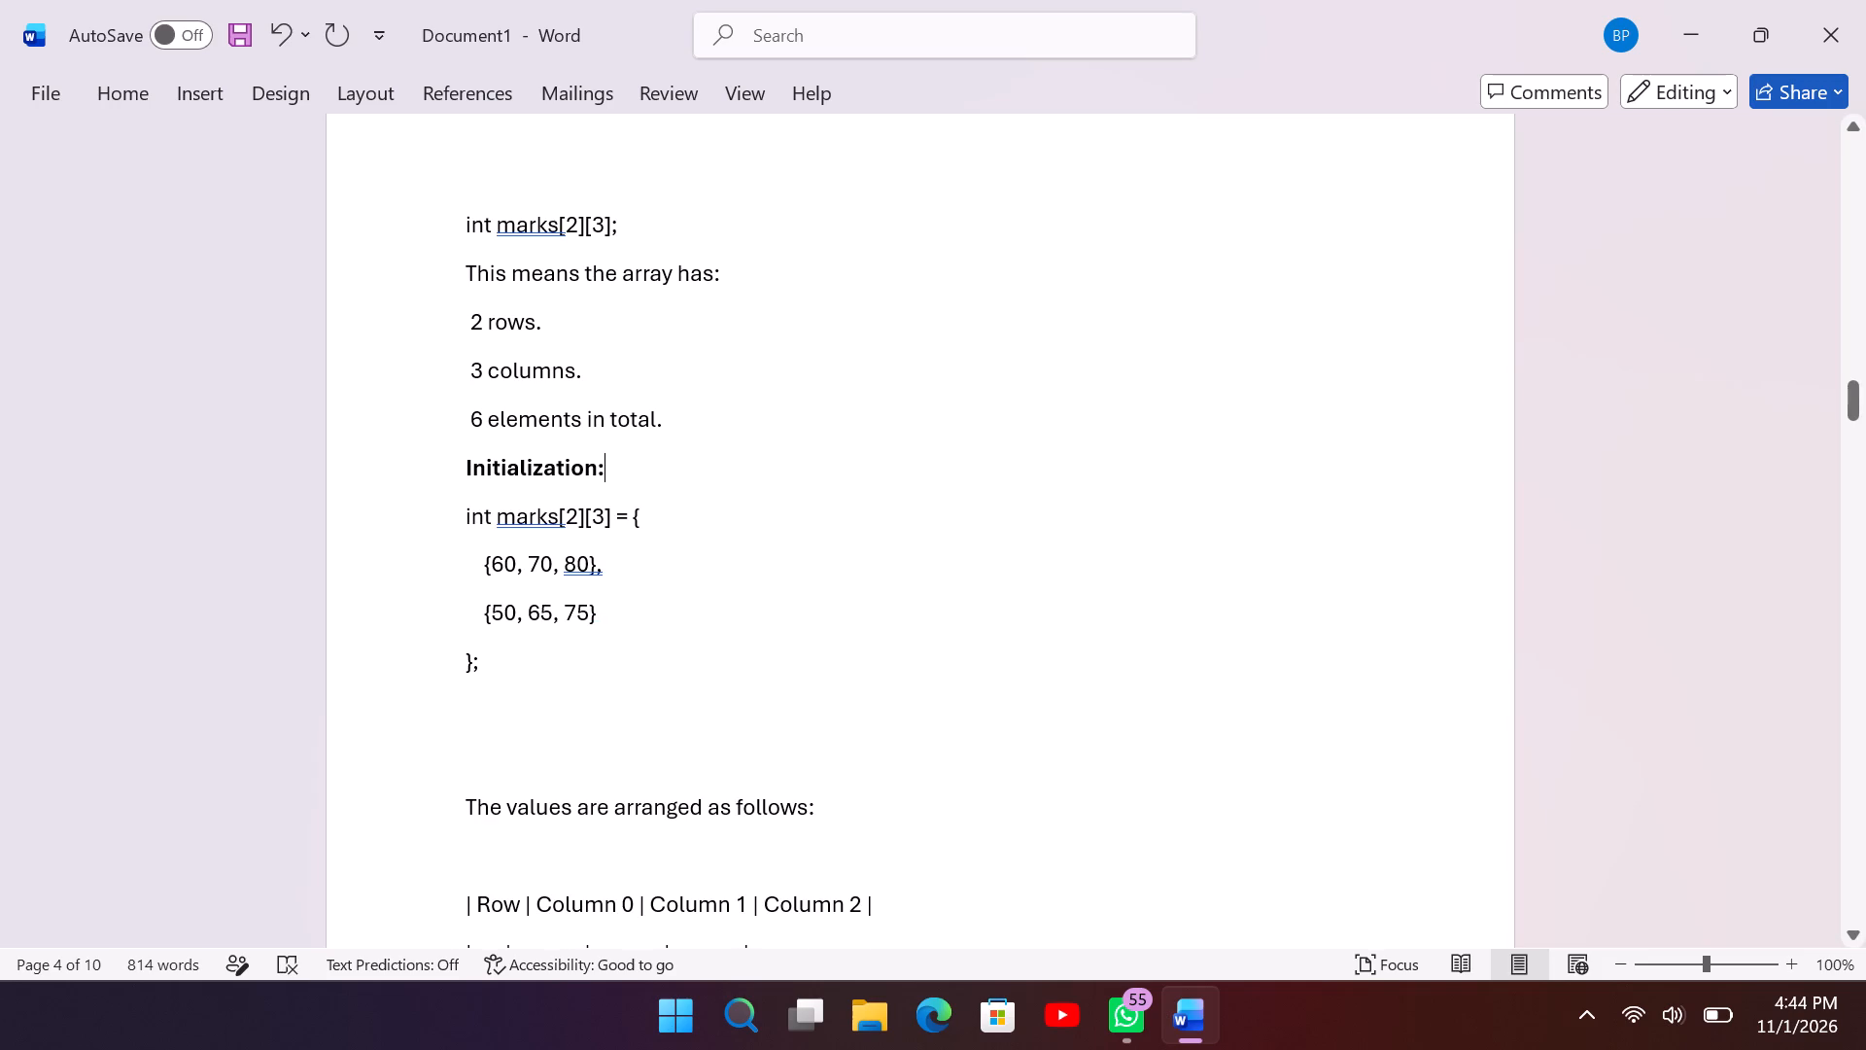
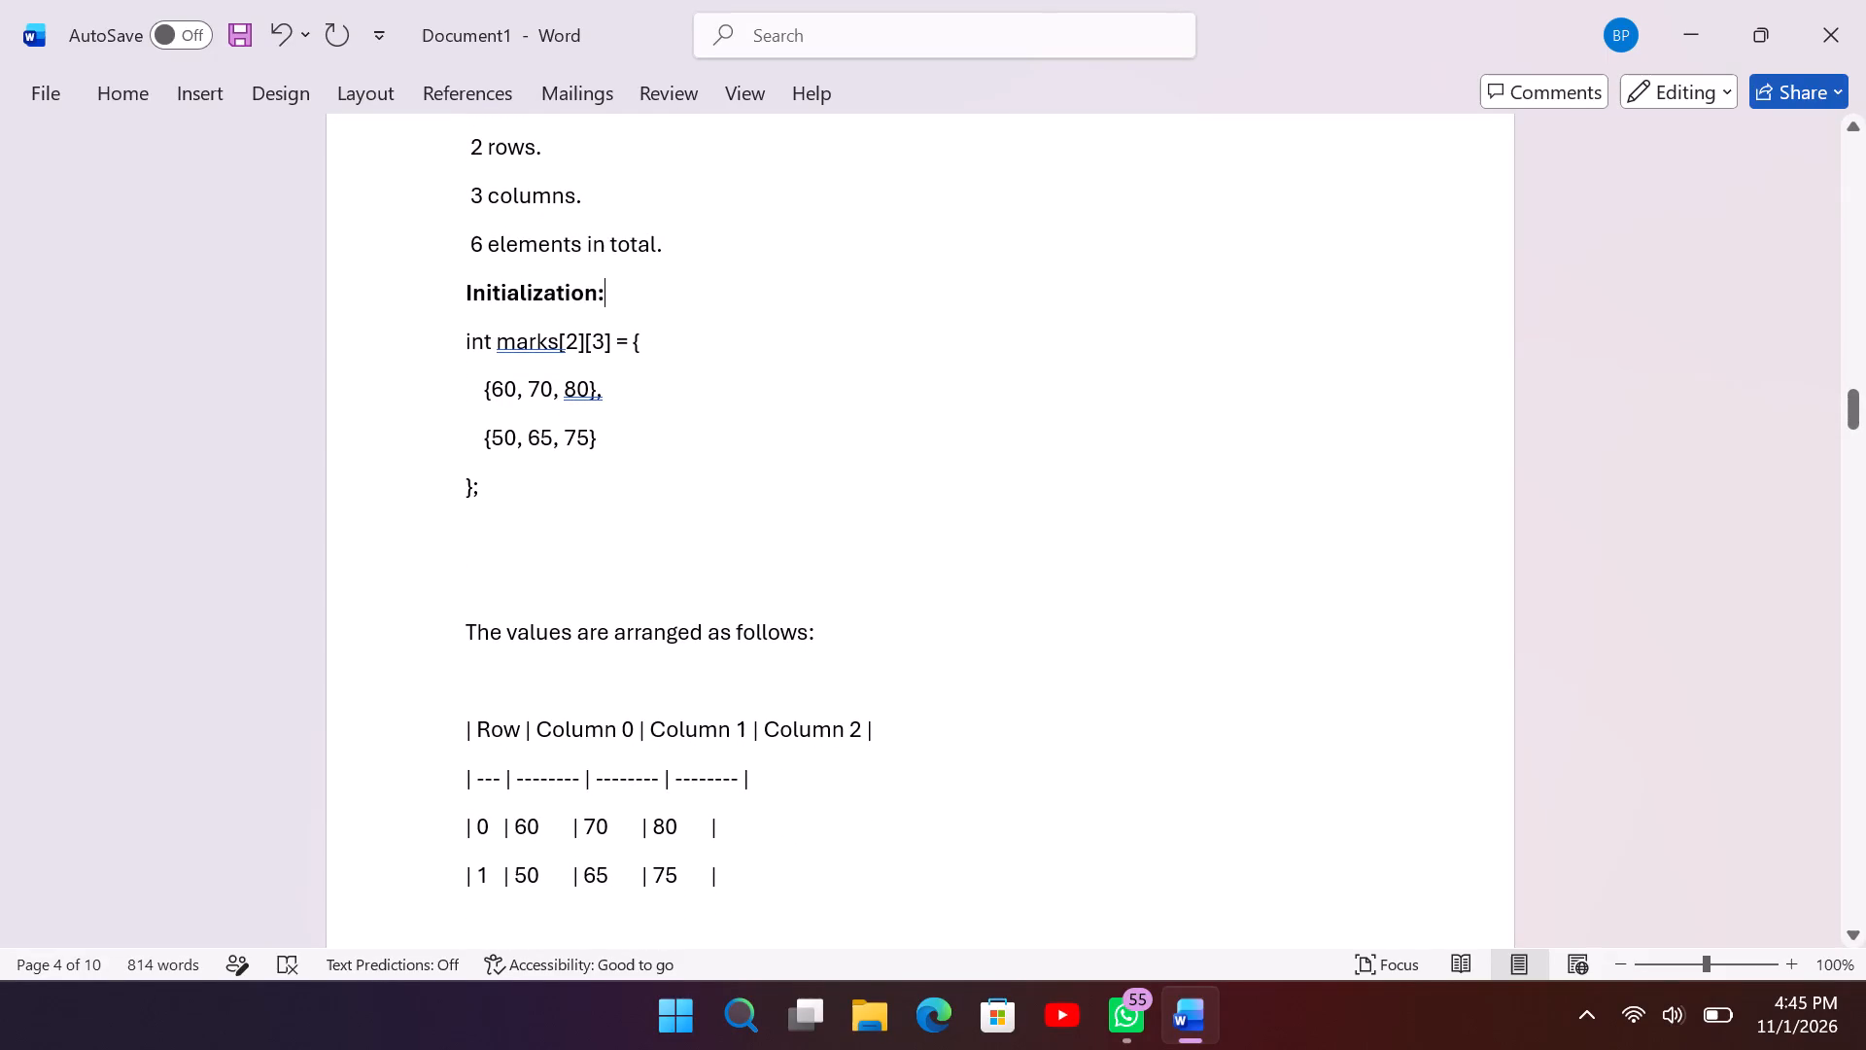
Delete the two blank lines above "The values are arranged as follows:" and the one directly below it.
{"action": "scroll", "coordinate": [619, 586], "scroll_direction": "down", "scroll_amount": 1}
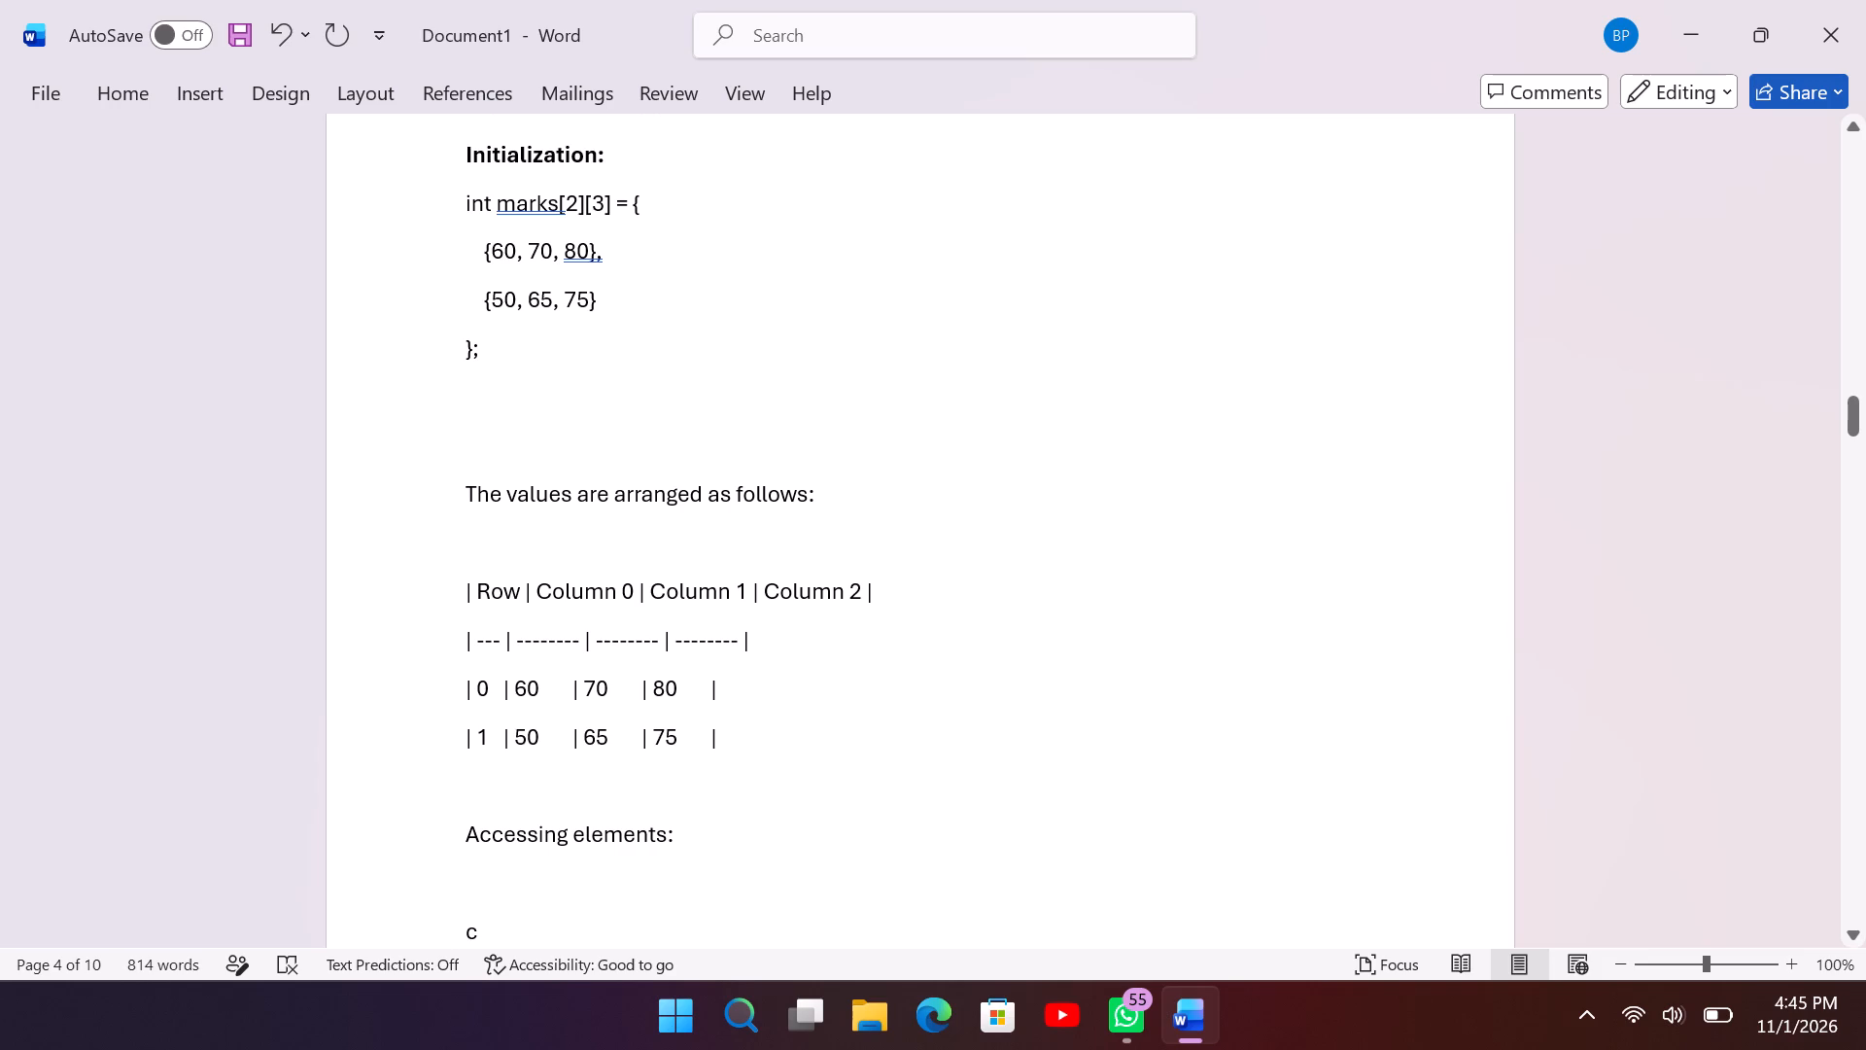
{"action": "left_click", "coordinate": [471, 417]}
{"action": "key", "text": "BackSpace"}
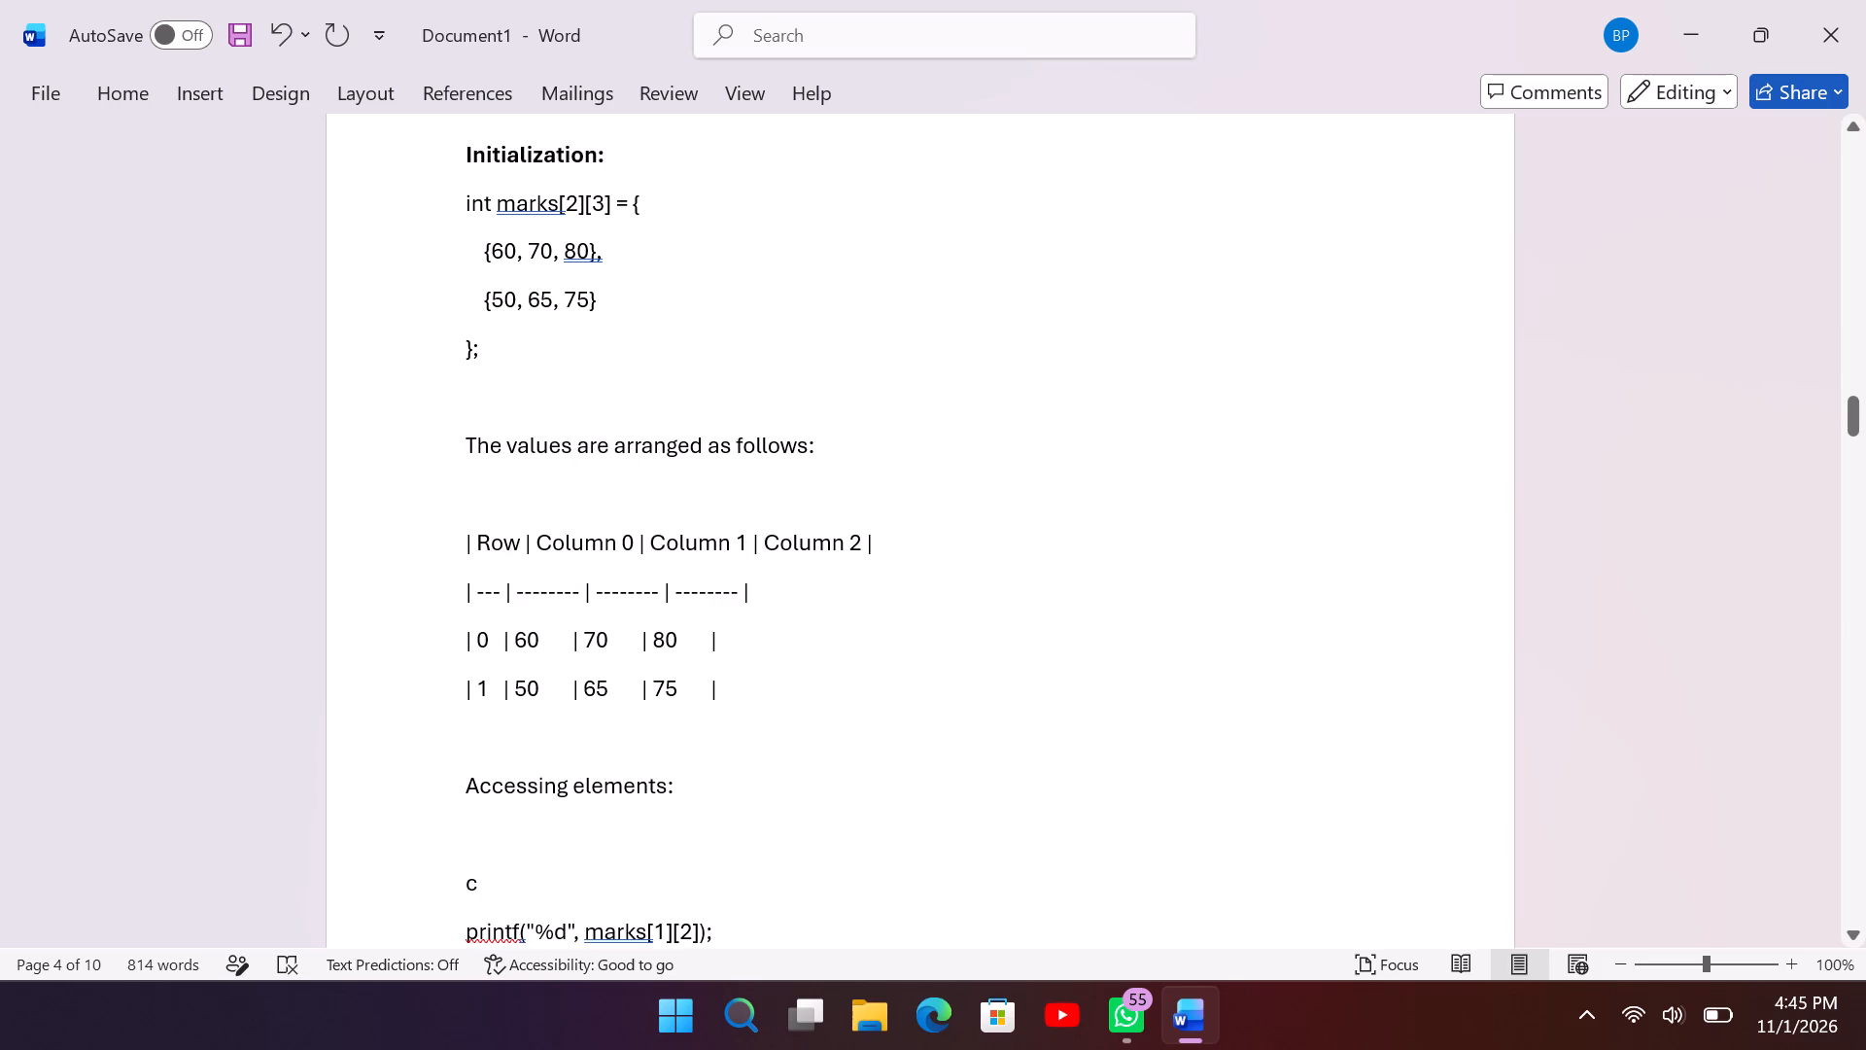
{"action": "left_click", "coordinate": [486, 423]}
{"action": "key", "text": "BackSpace"}
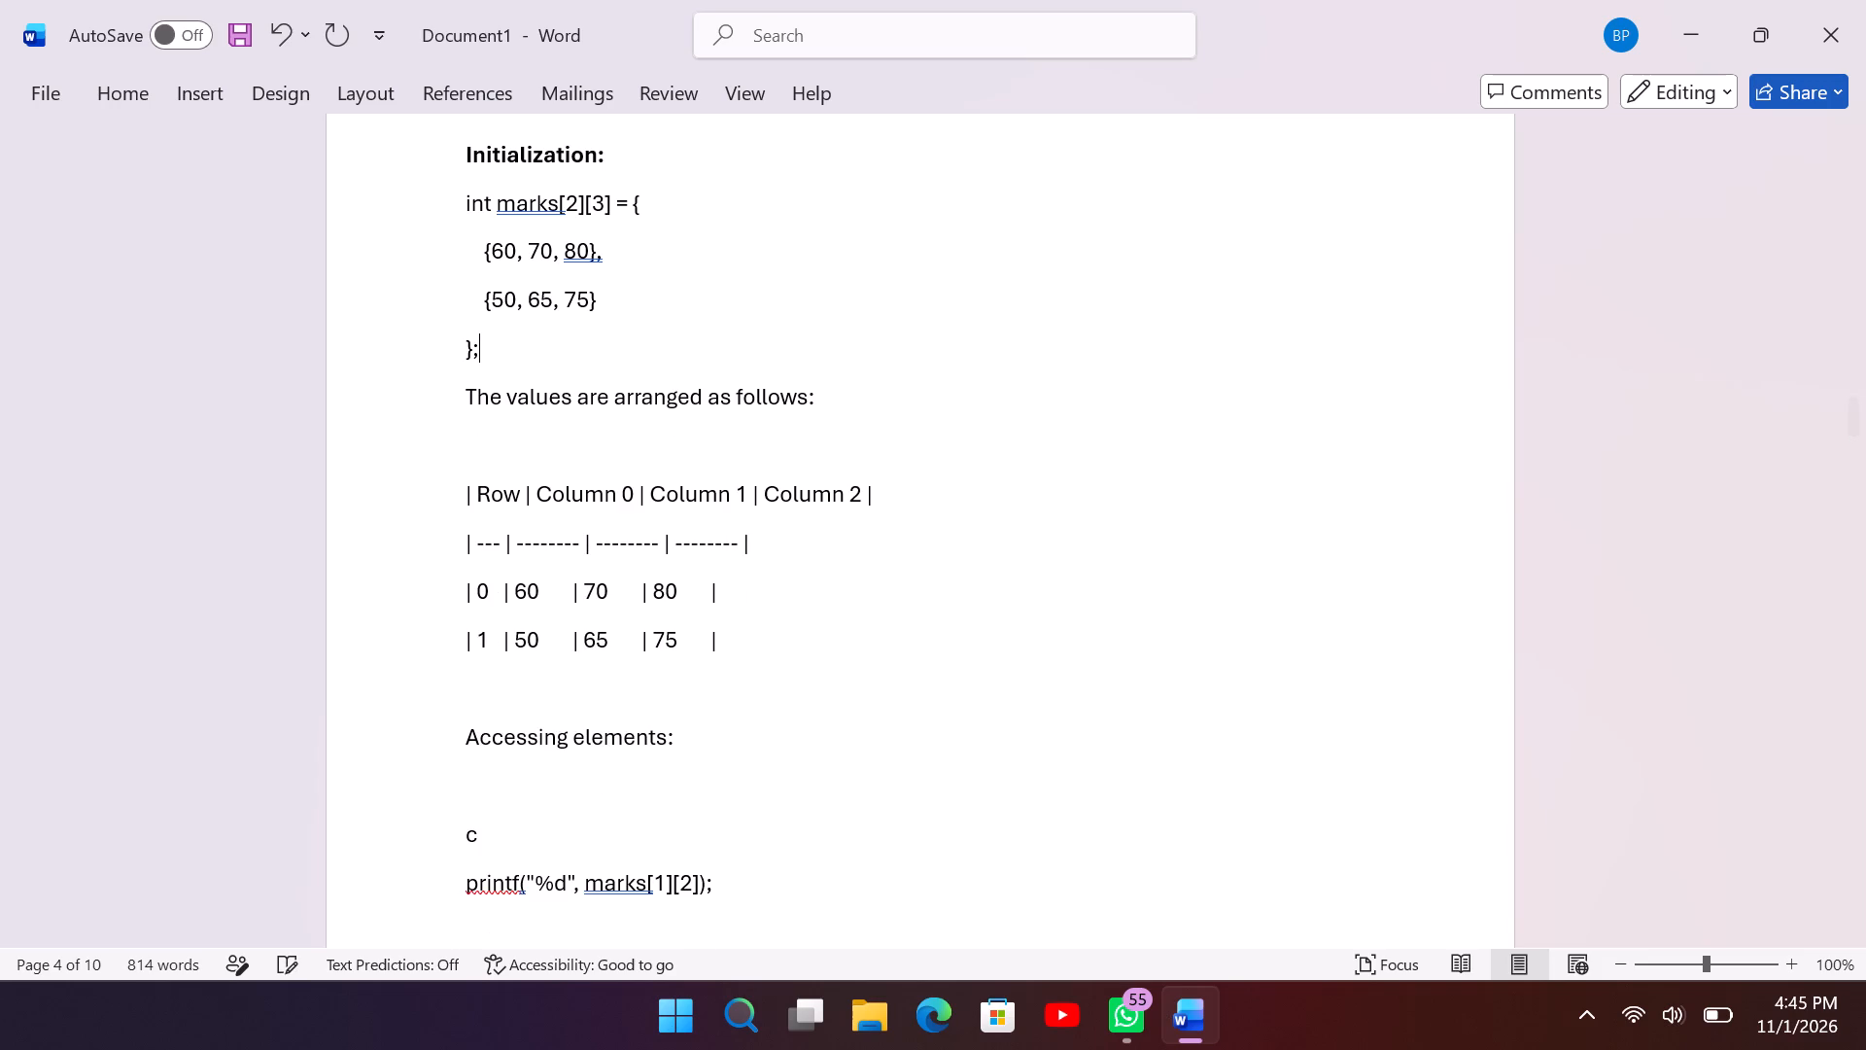
{"action": "left_click", "coordinate": [486, 470]}
{"action": "key", "text": "BackSpace"}
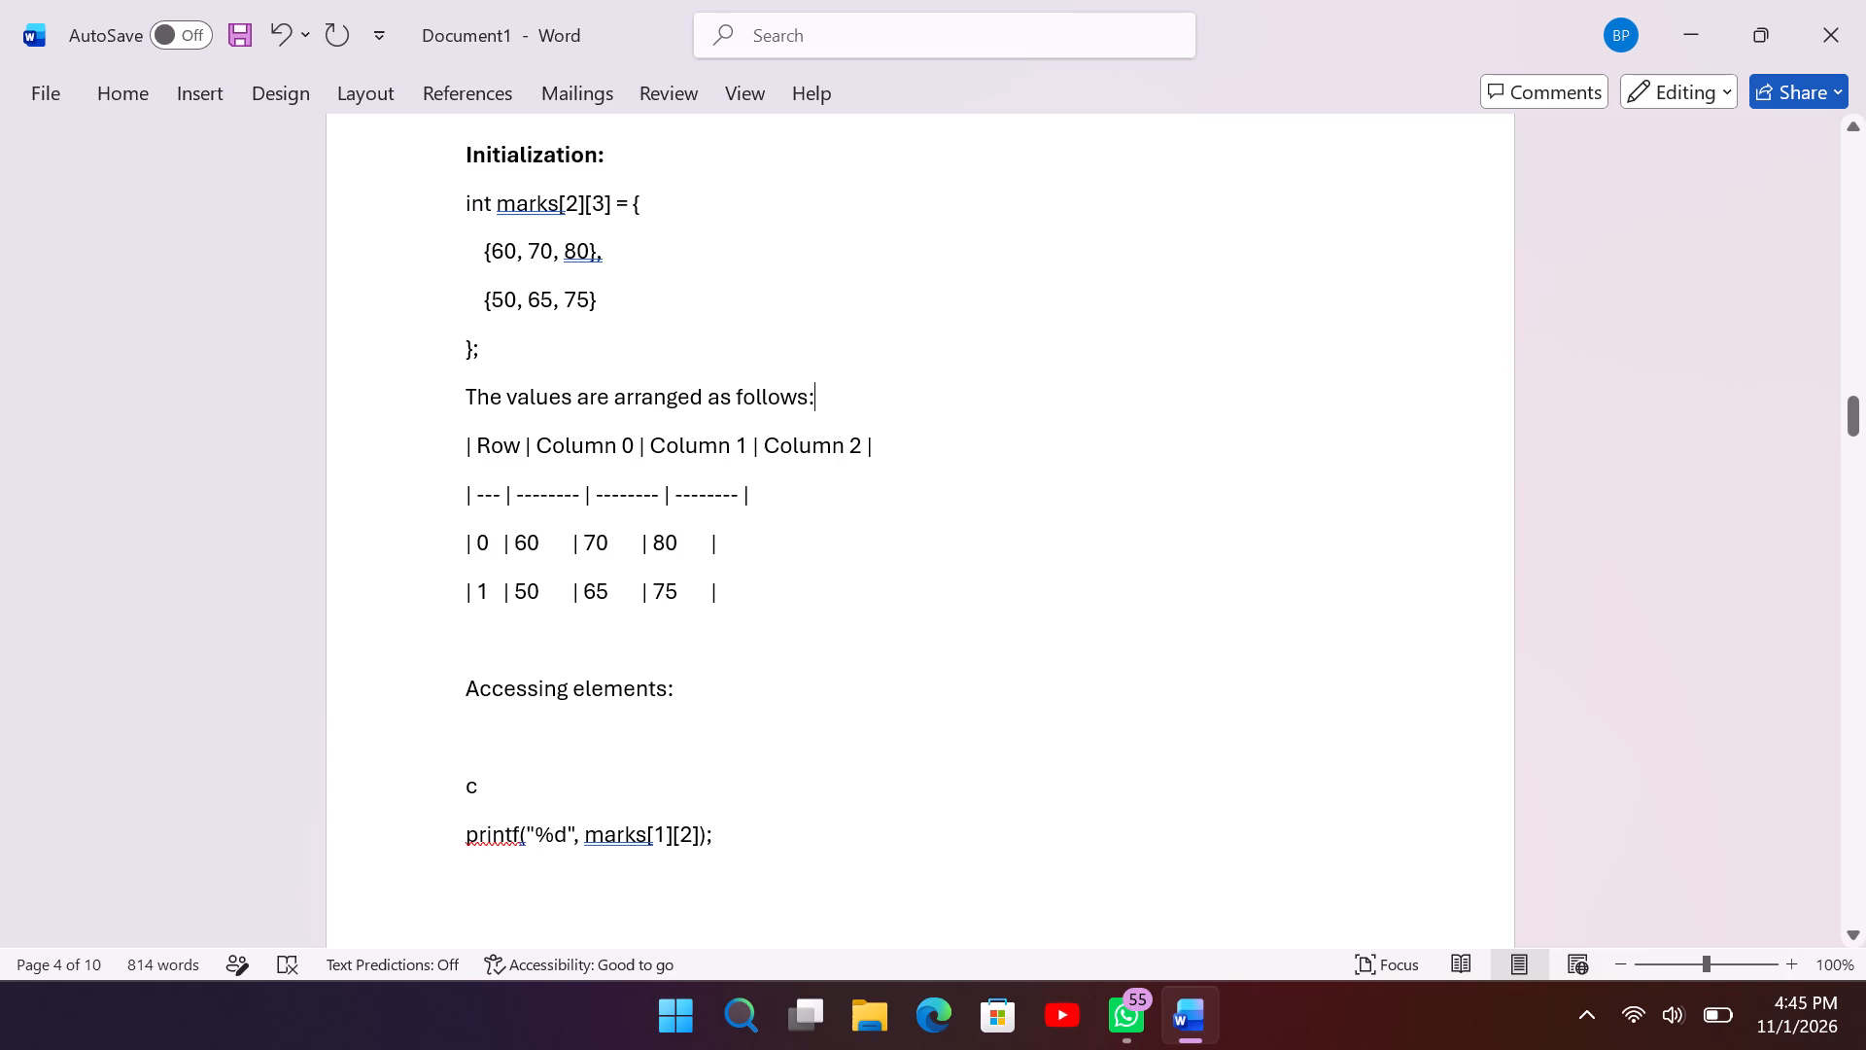
Remove the stray "c" and the blank line between "Accessing elements:" and the printf line for marks[1][2].
{"action": "scroll", "coordinate": [509, 640], "scroll_direction": "down", "scroll_amount": 1}
{"action": "left_click", "coordinate": [509, 464]}
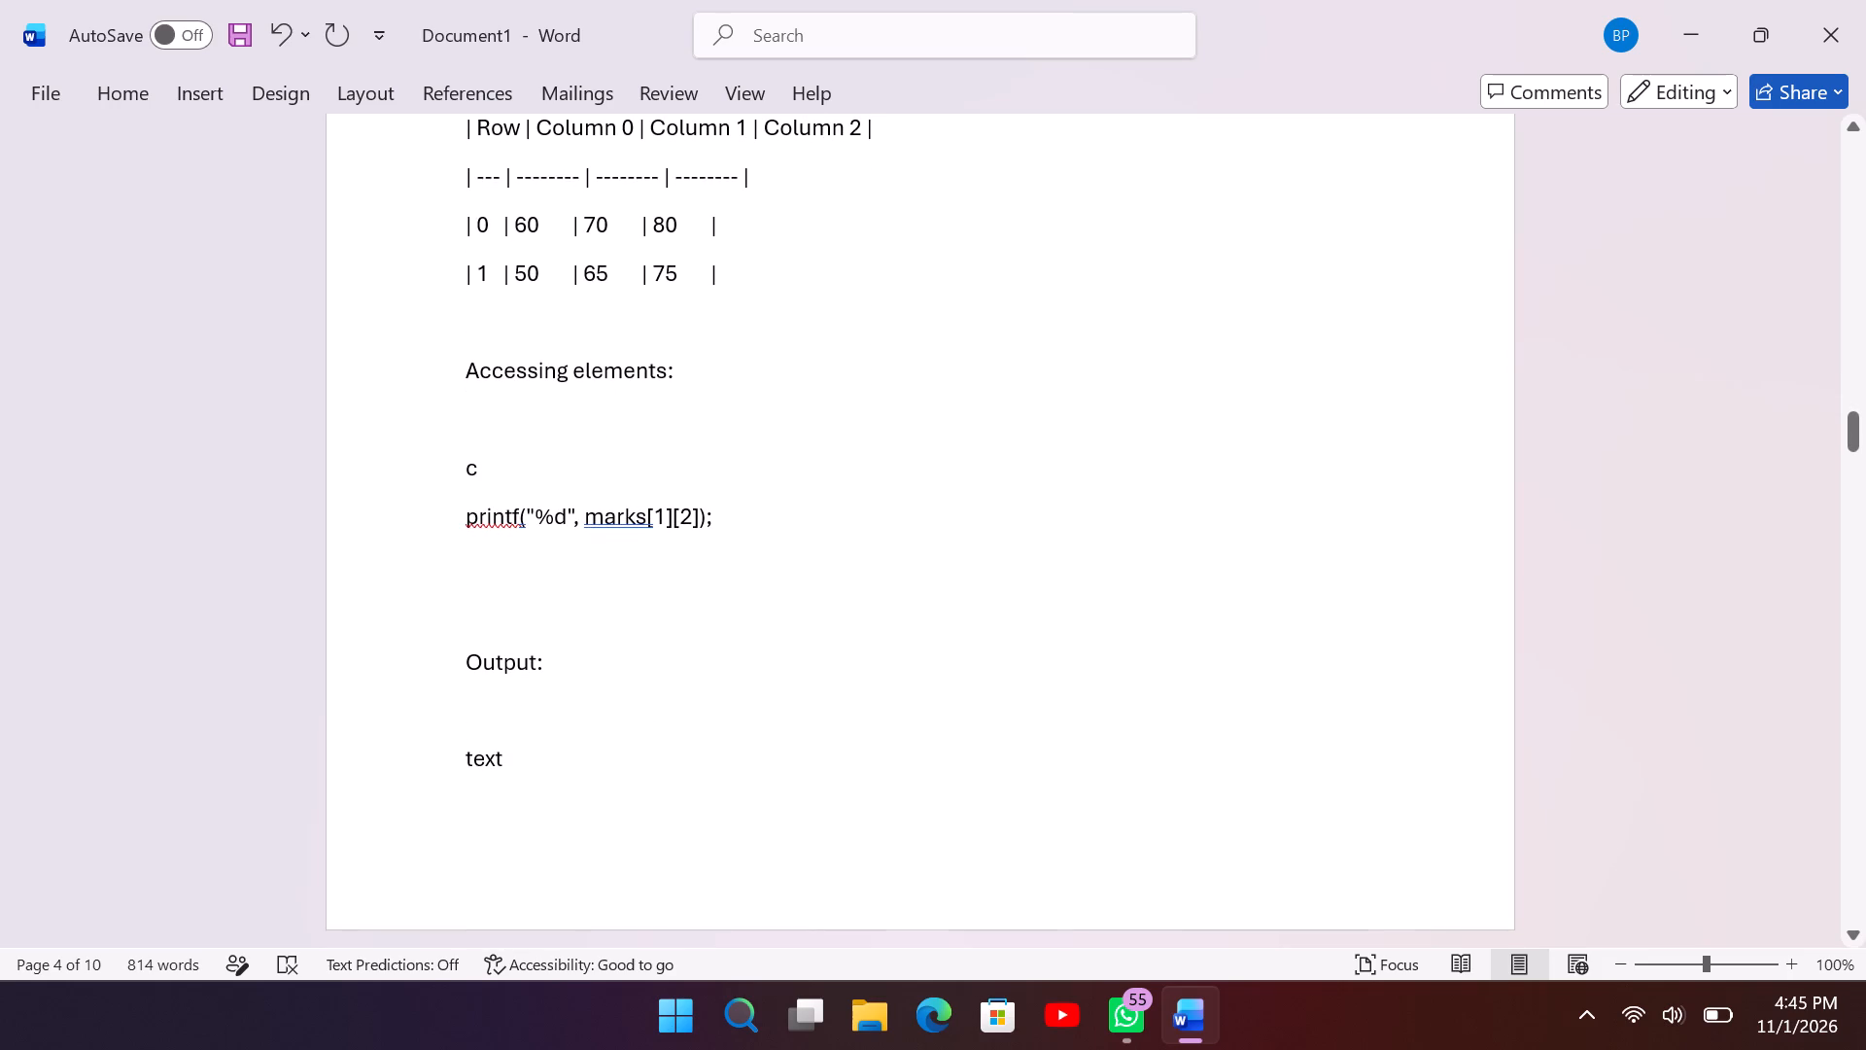
{"action": "key", "text": "BackSpace"}
{"action": "key", "text": "BackSpace"}
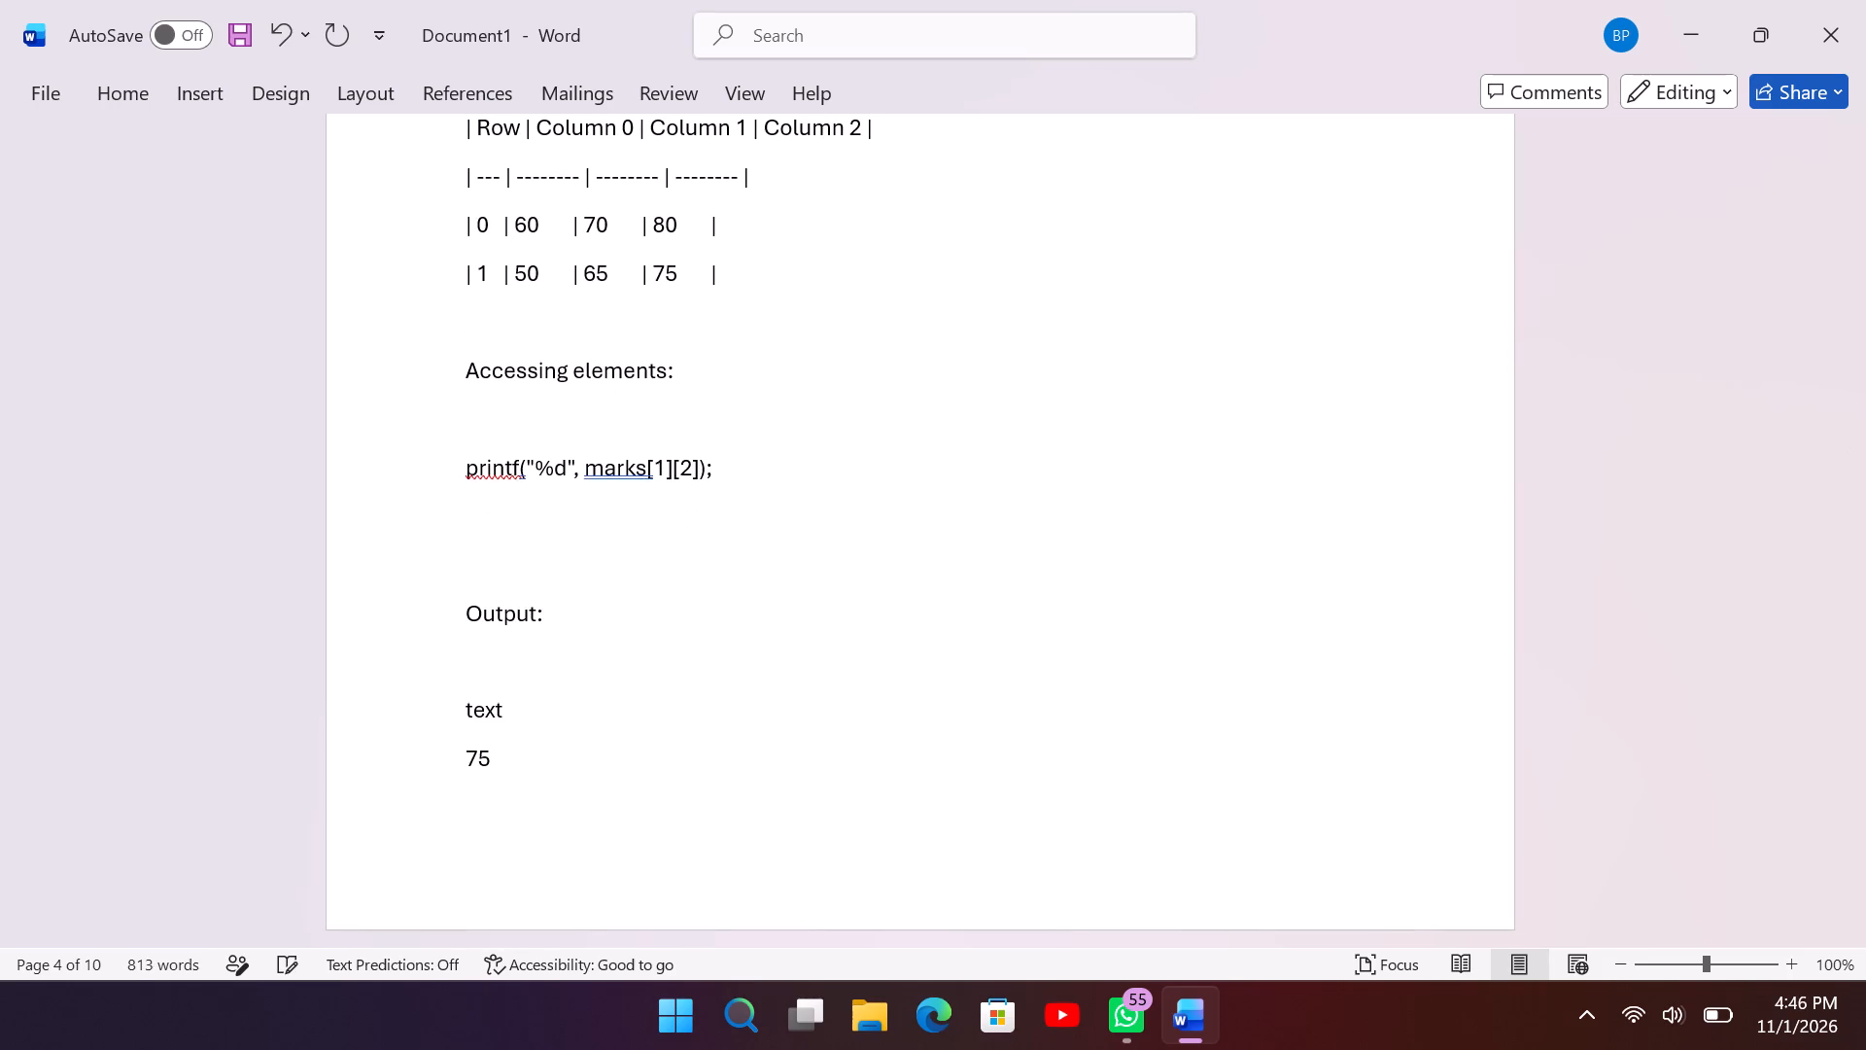
{"action": "key", "text": "BackSpace"}
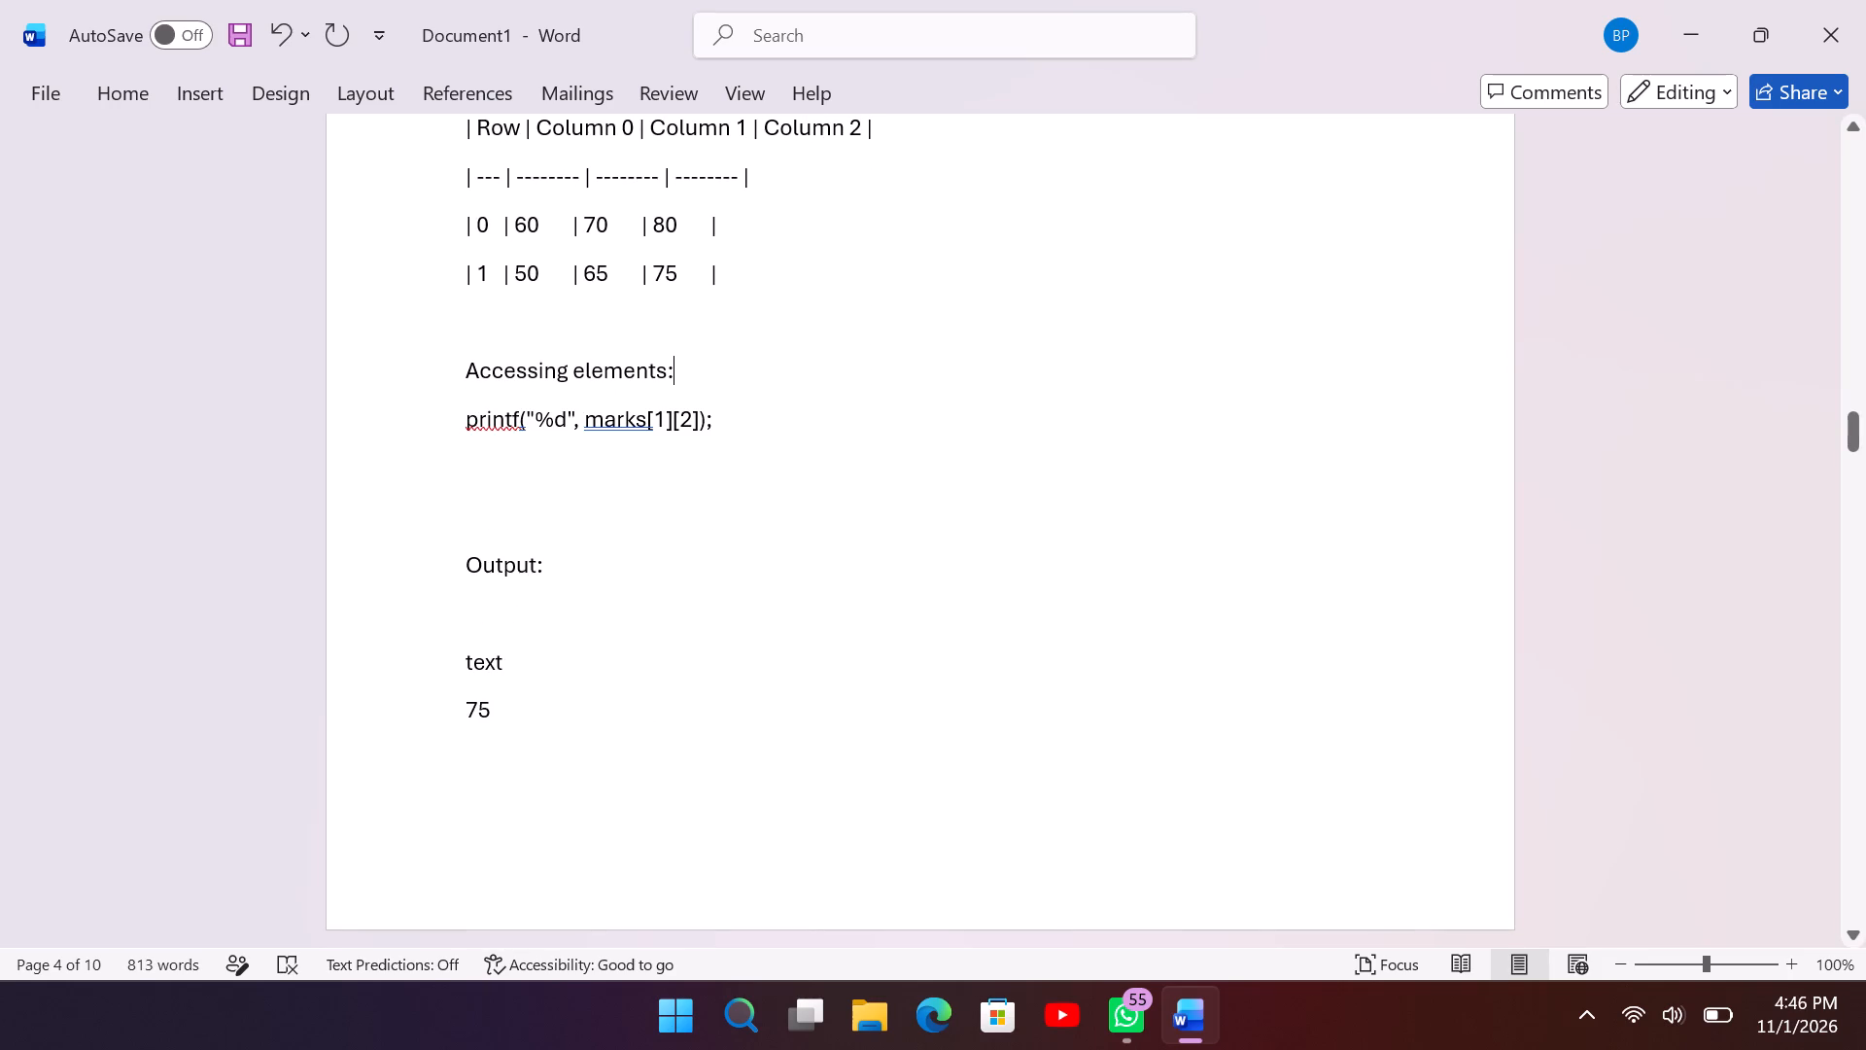
Make the "Accessing elements:" heading above the marks[1][2] printf line bold.
{"action": "left_click", "coordinate": [478, 371]}
{"action": "left_click", "coordinate": [458, 371]}
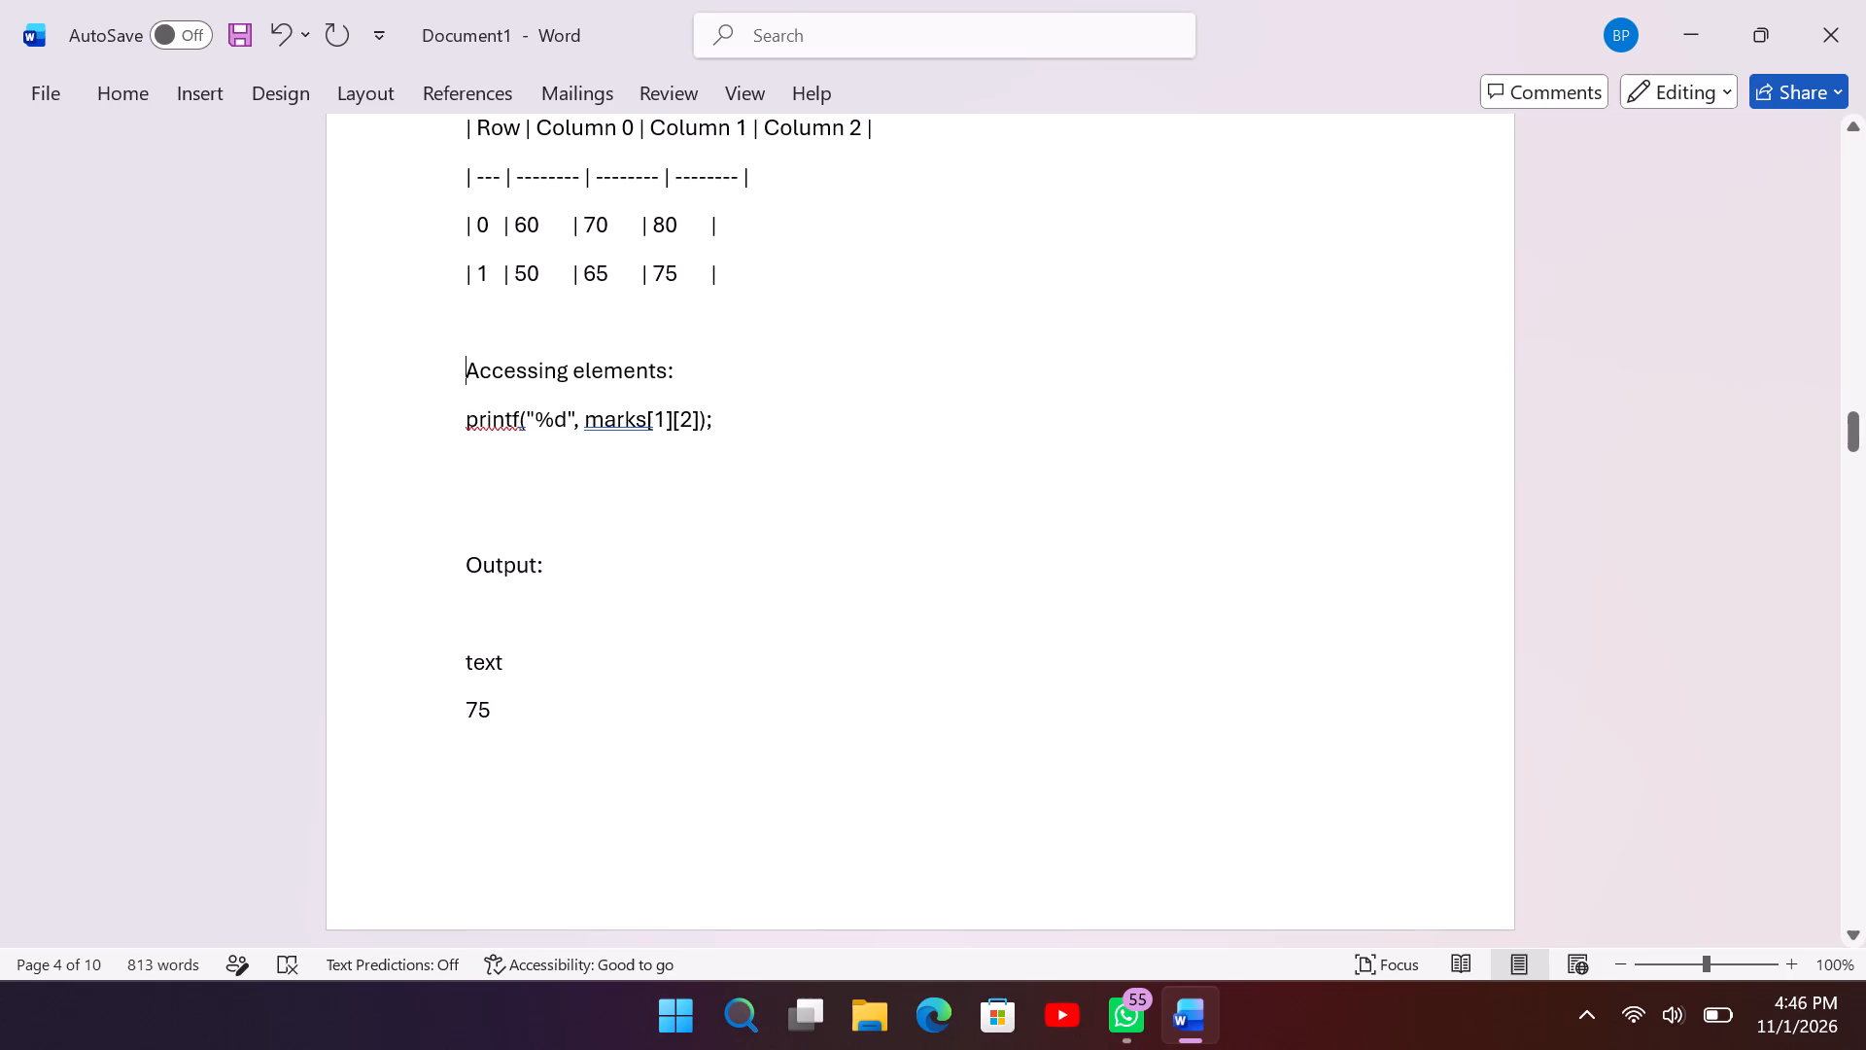
{"action": "left_click", "coordinate": [458, 371]}
{"action": "left_click_drag", "start_coordinate": [458, 371], "coordinate": [708, 360]}
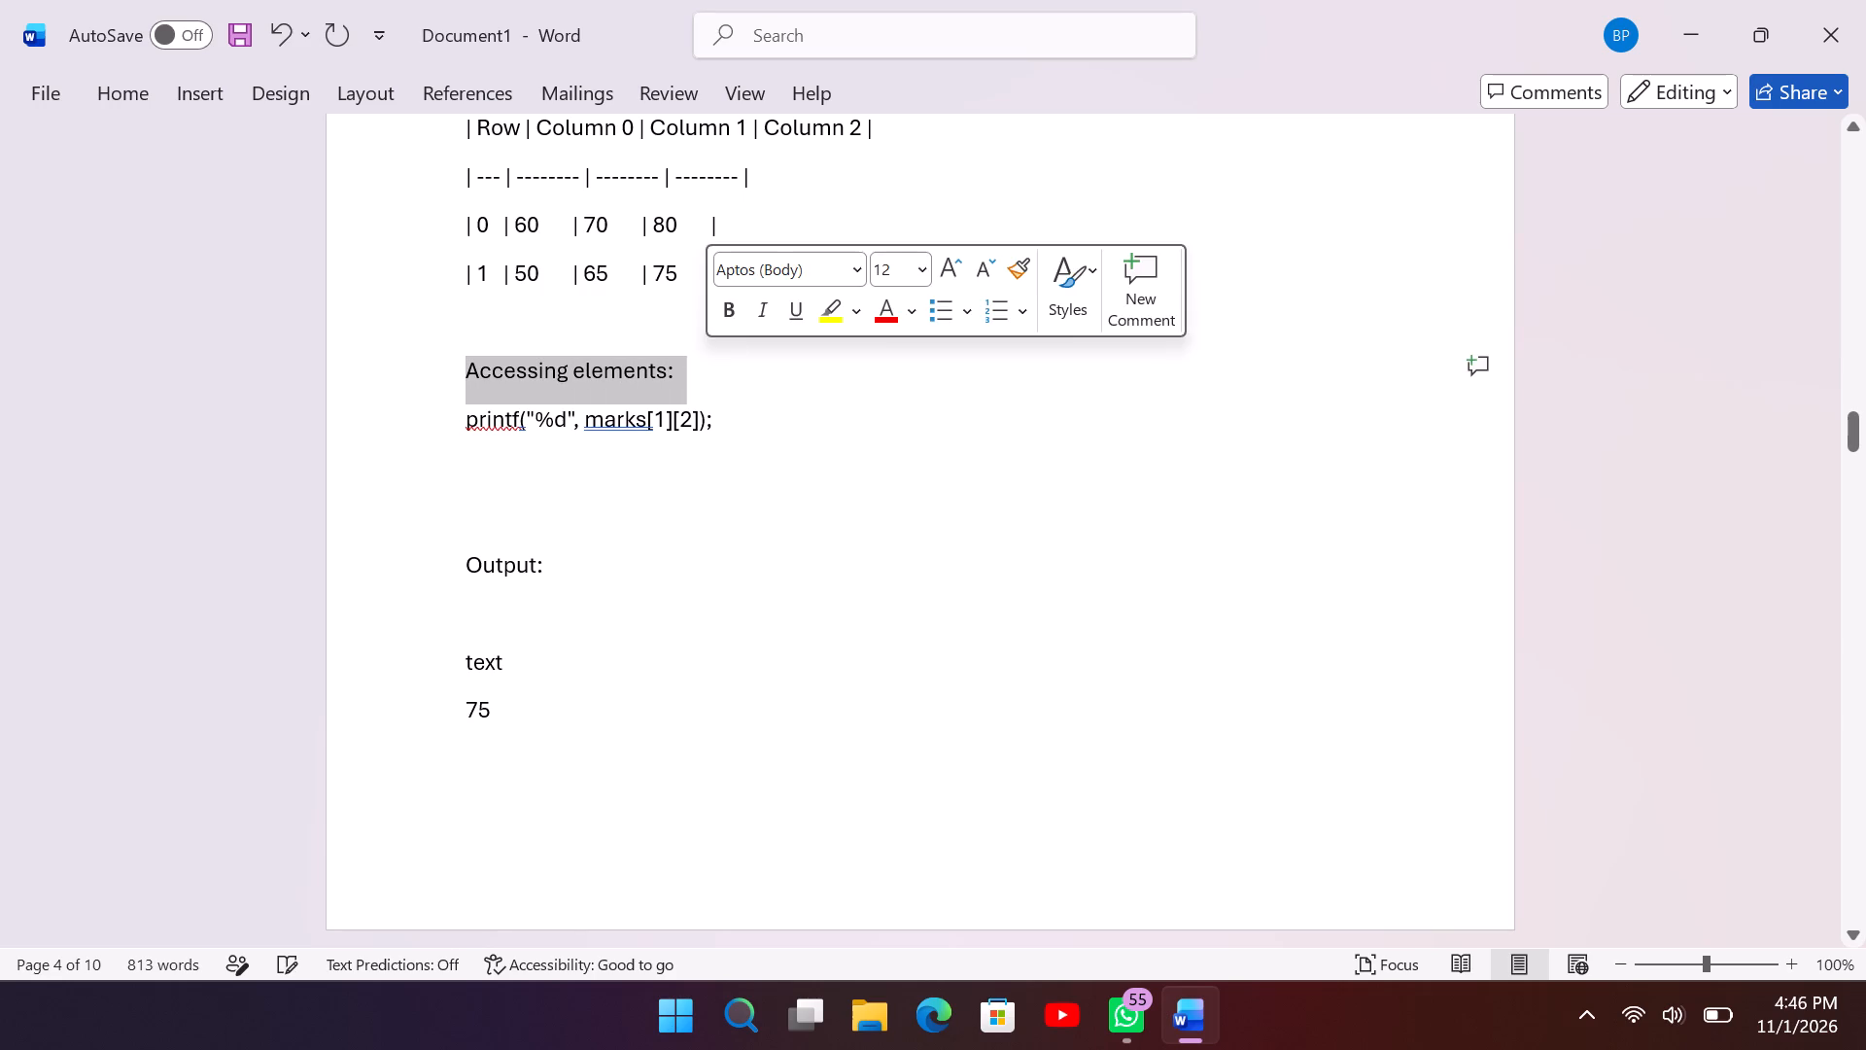
{"action": "left_click", "coordinate": [731, 320]}
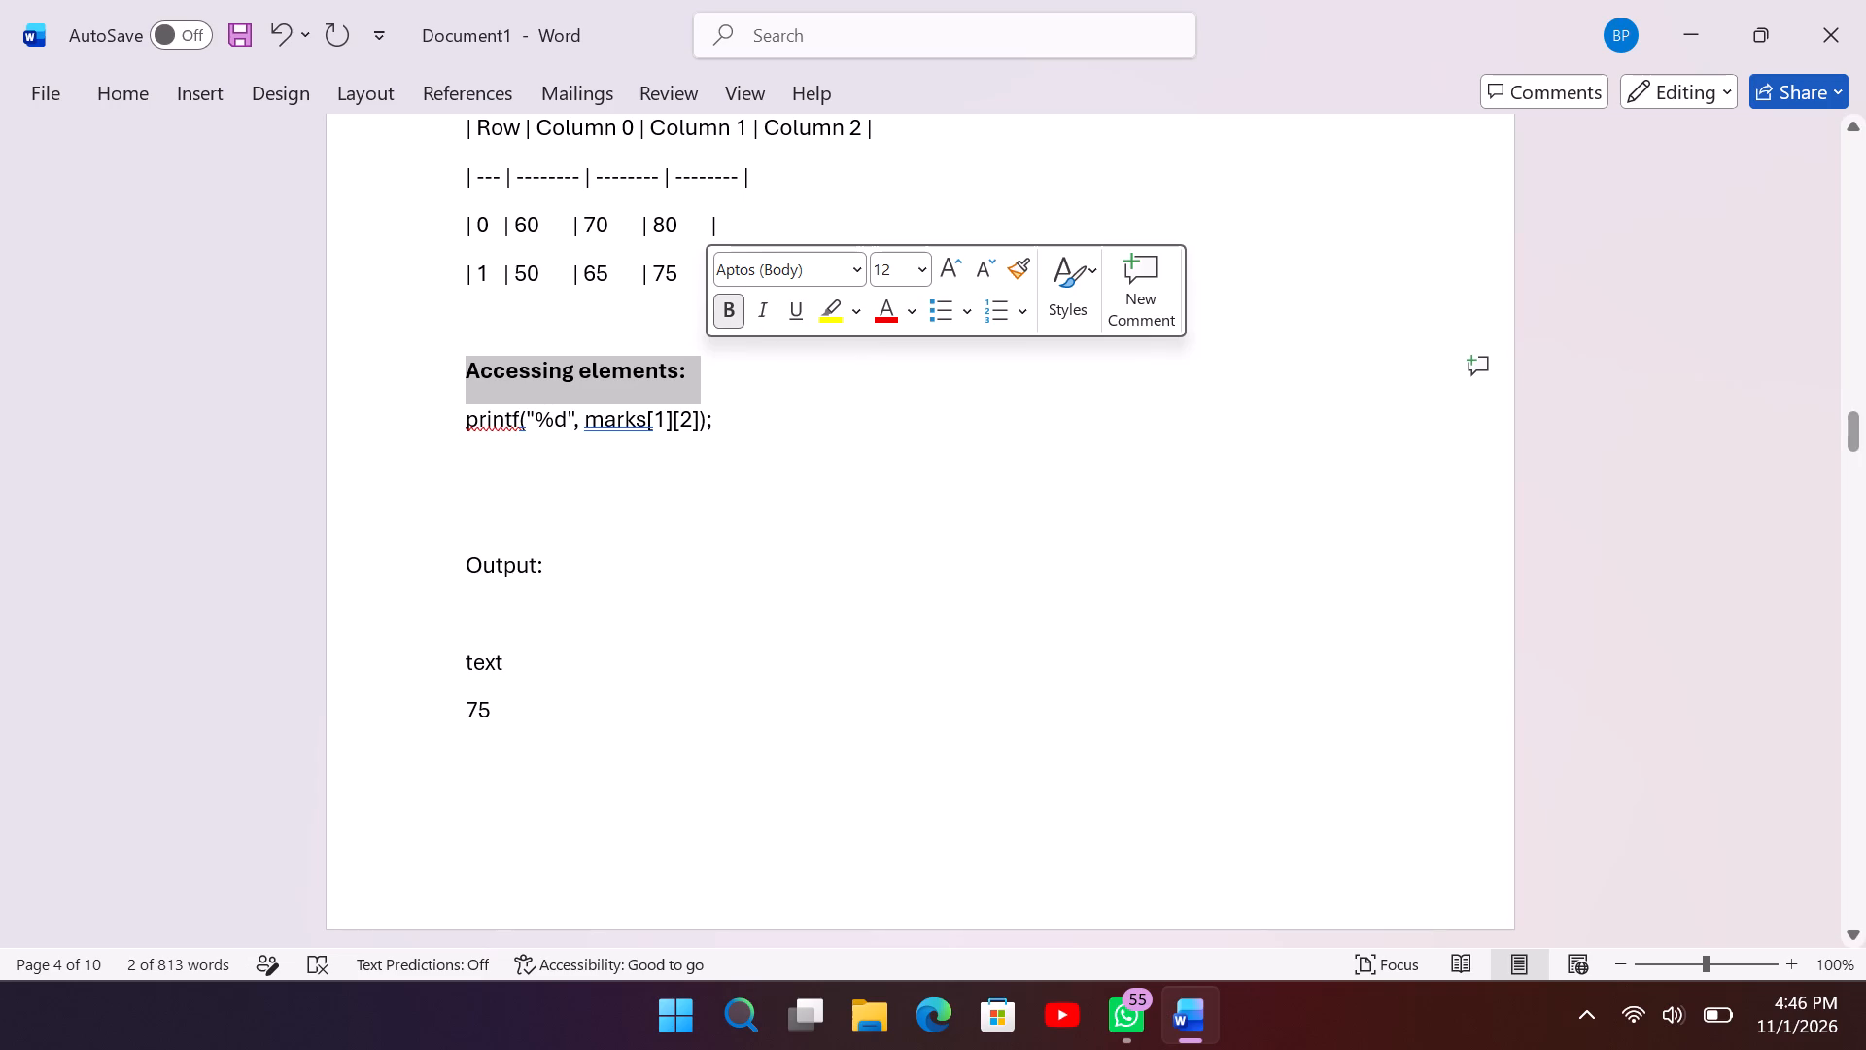
{"action": "left_click", "coordinate": [869, 486]}
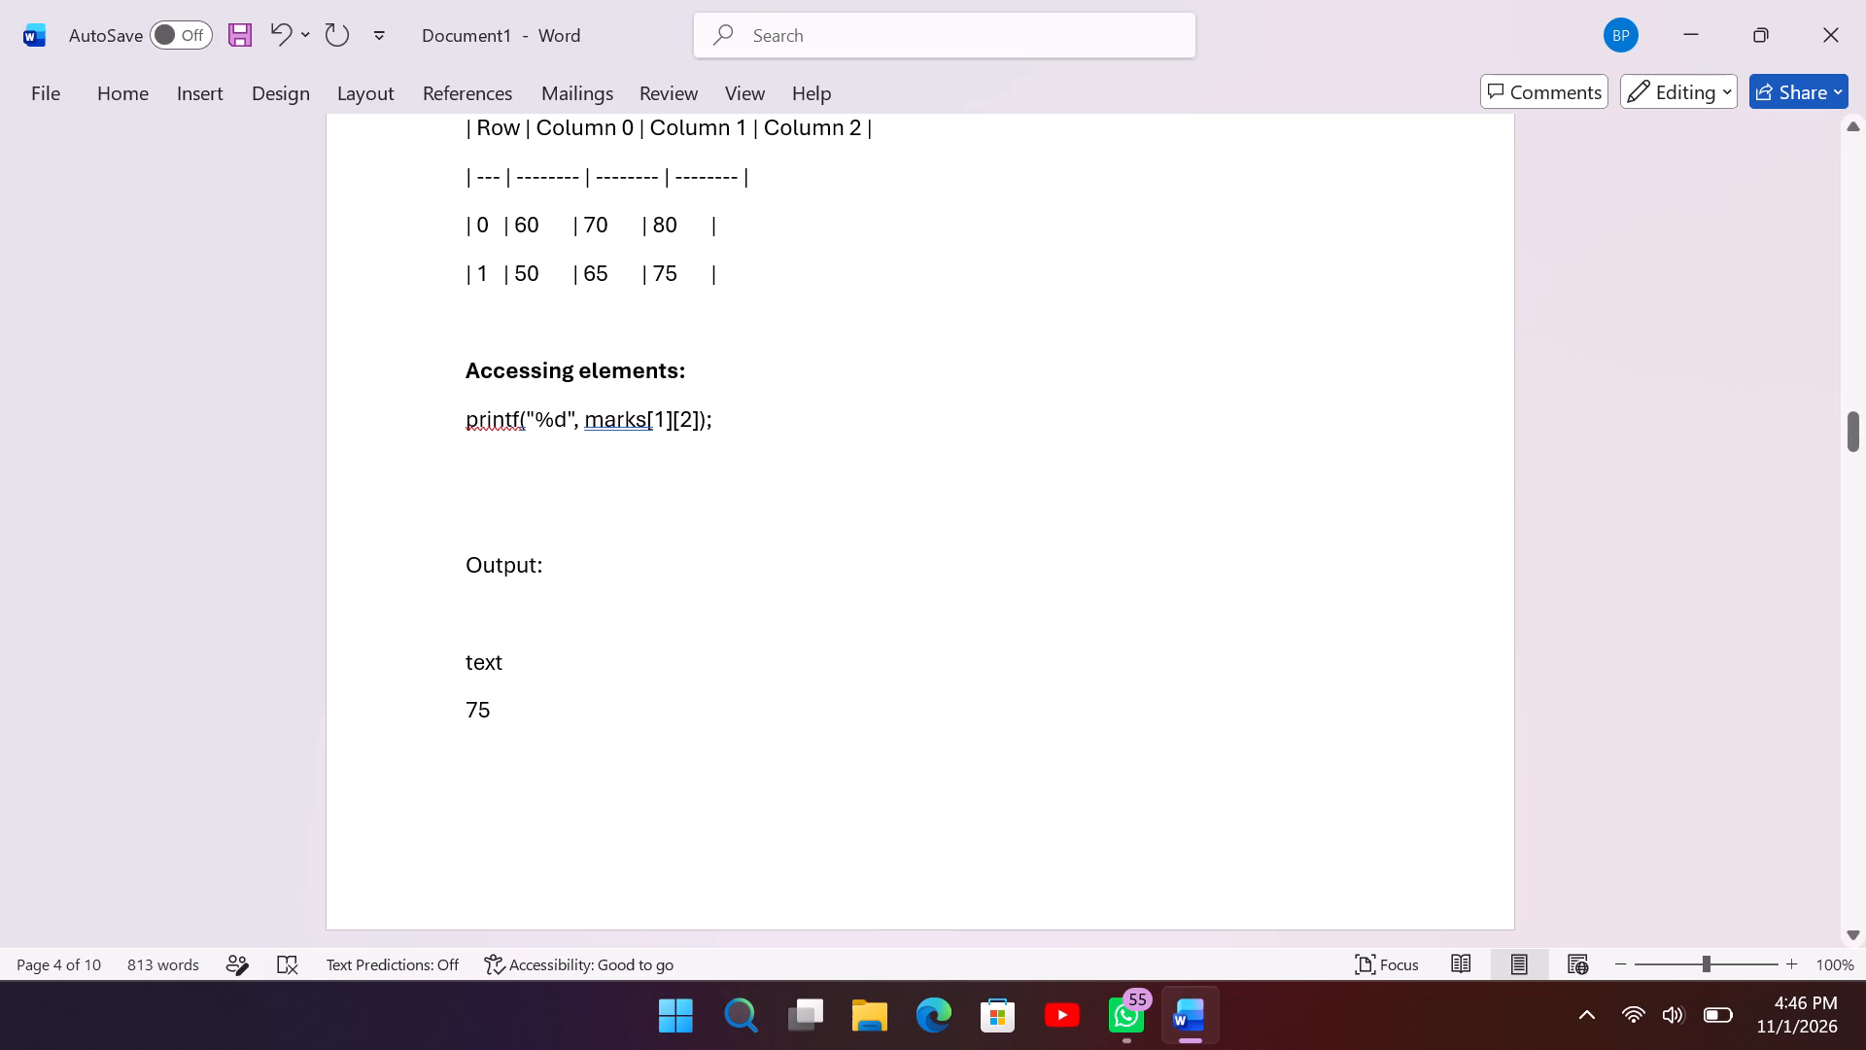
Remove the stray word "text" above 75 and the blank lines directly above and below the "Output:" line.
{"action": "left_click", "coordinate": [512, 490]}
{"action": "key", "text": "BackSpace"}
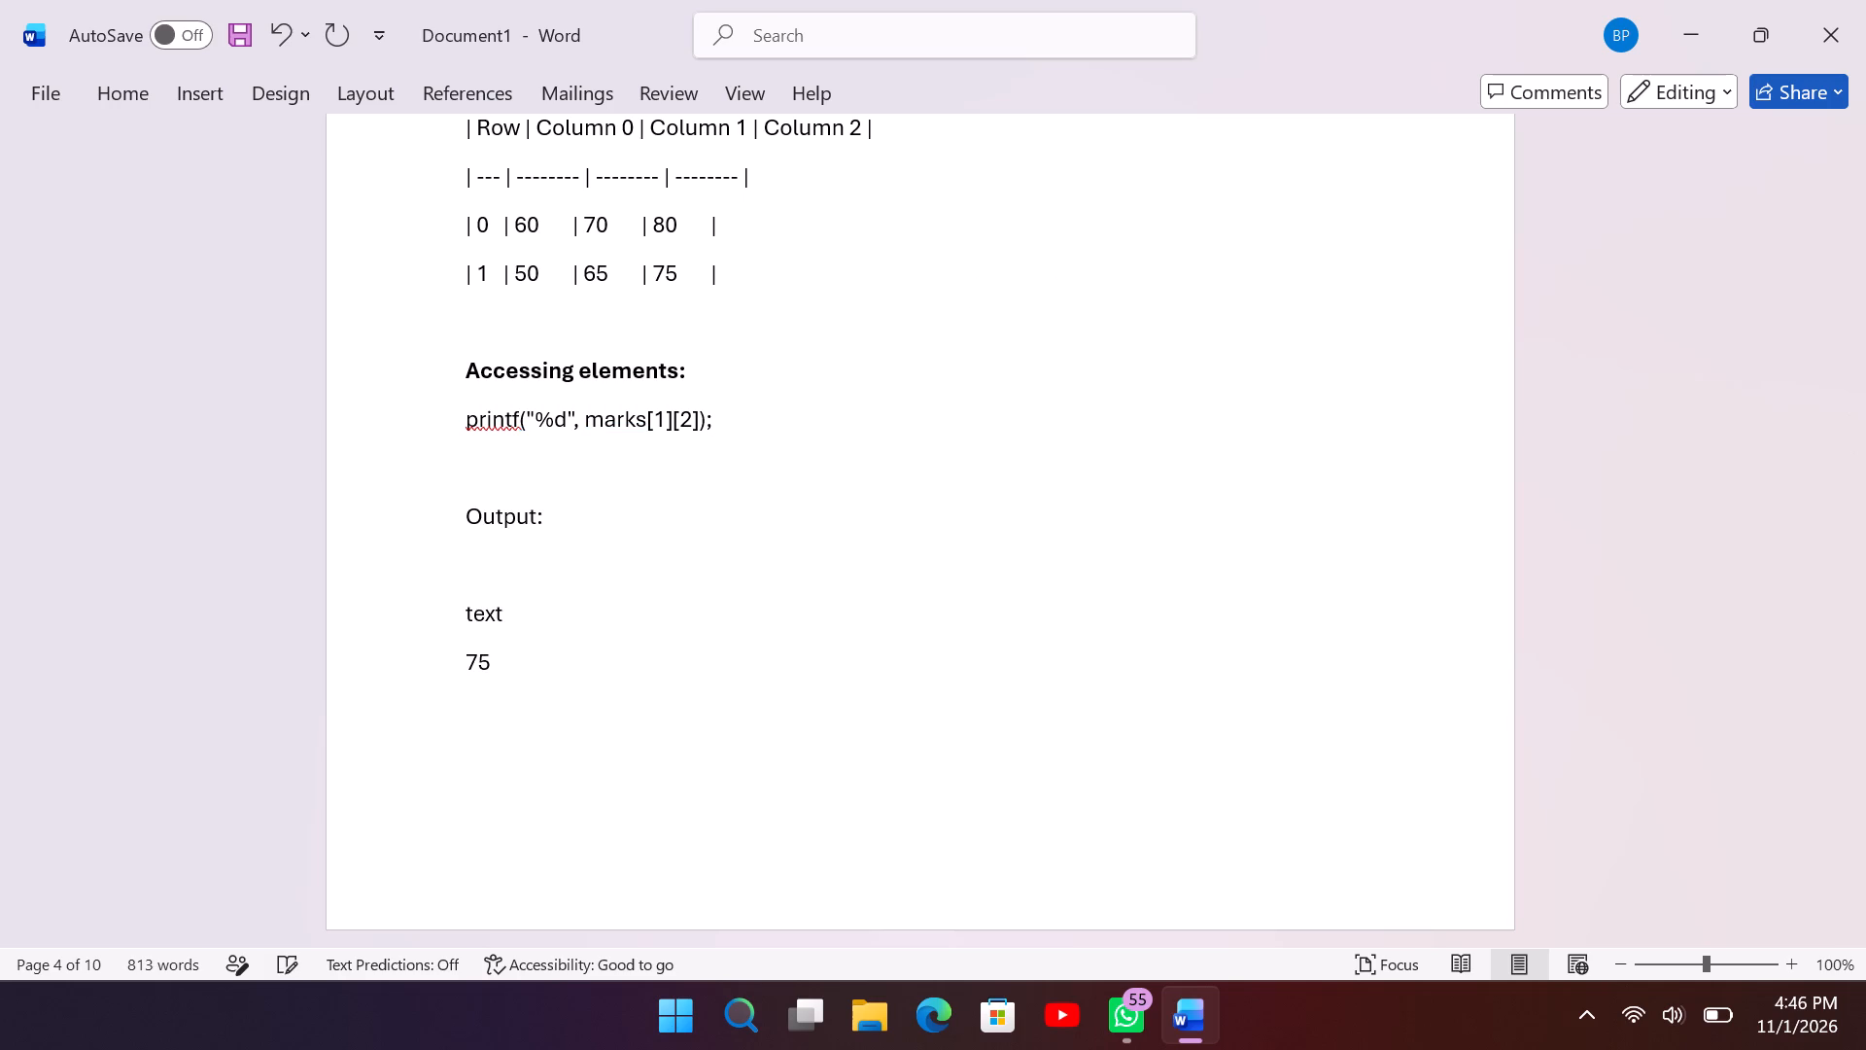
{"action": "left_click", "coordinate": [471, 560]}
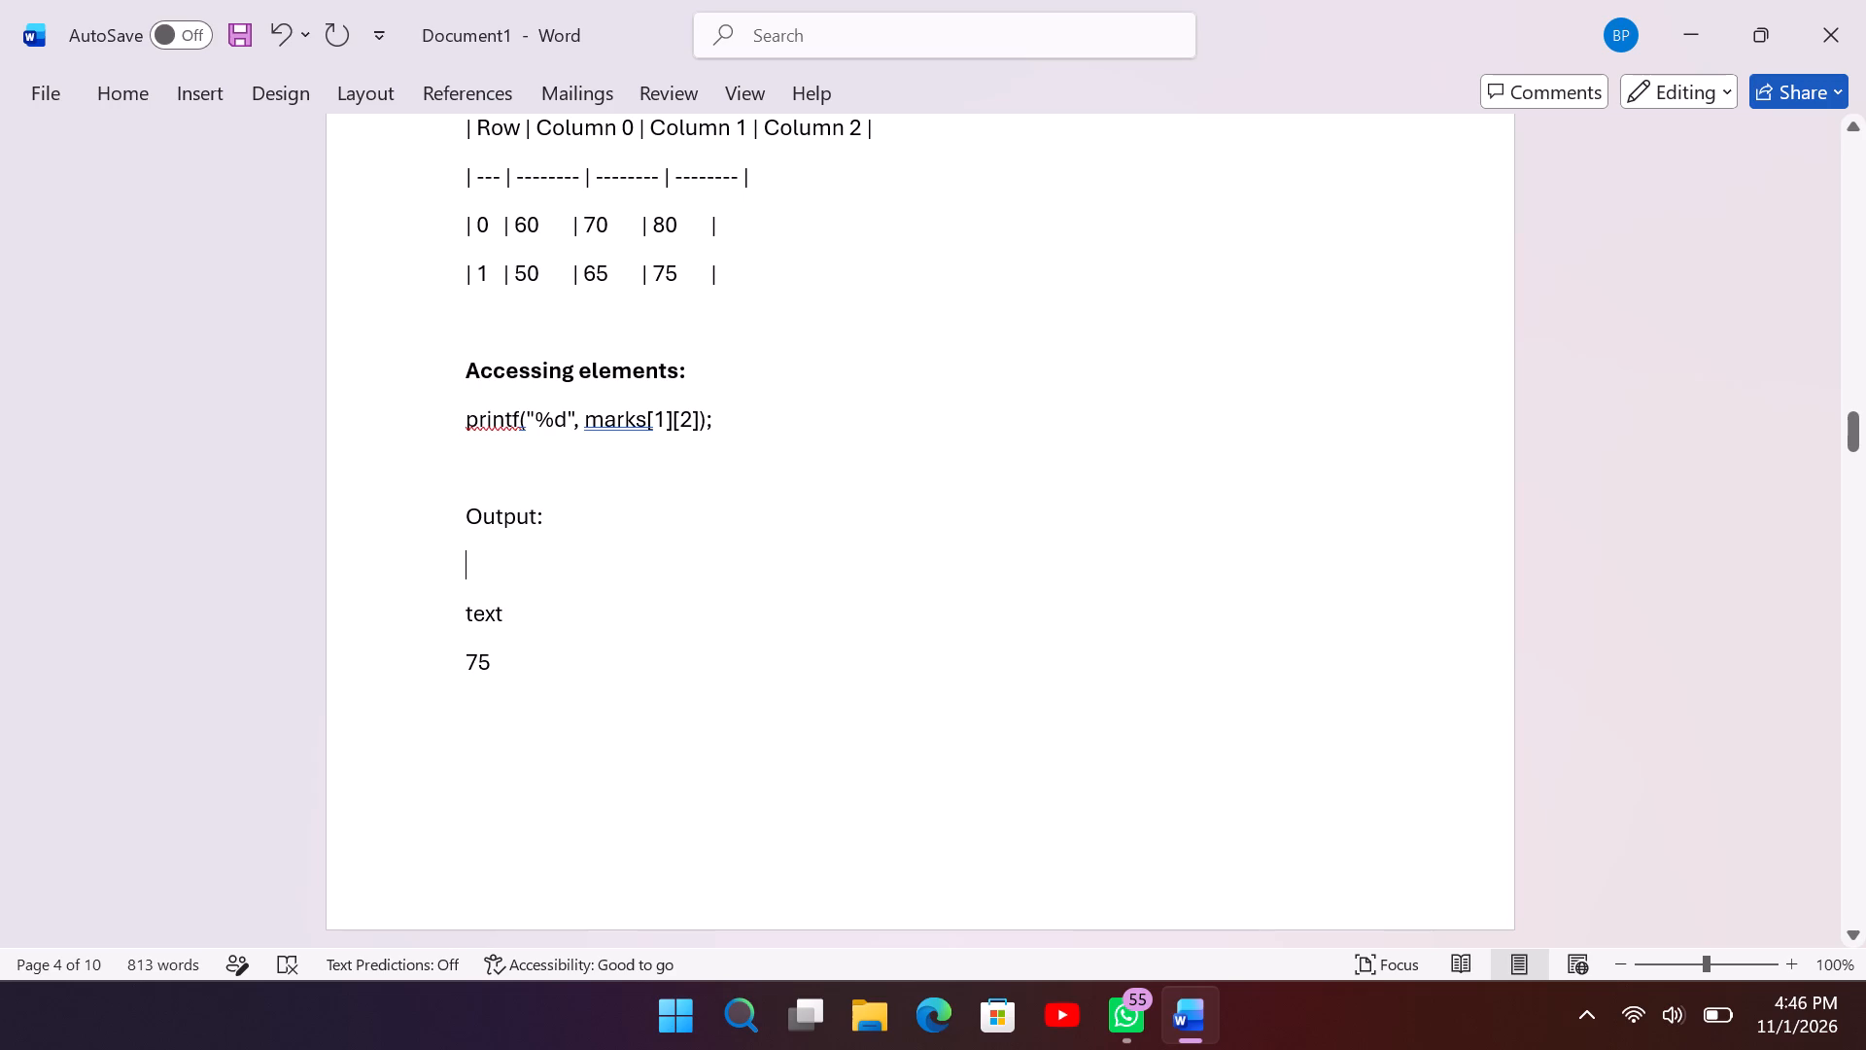
{"action": "left_click", "coordinate": [446, 620]}
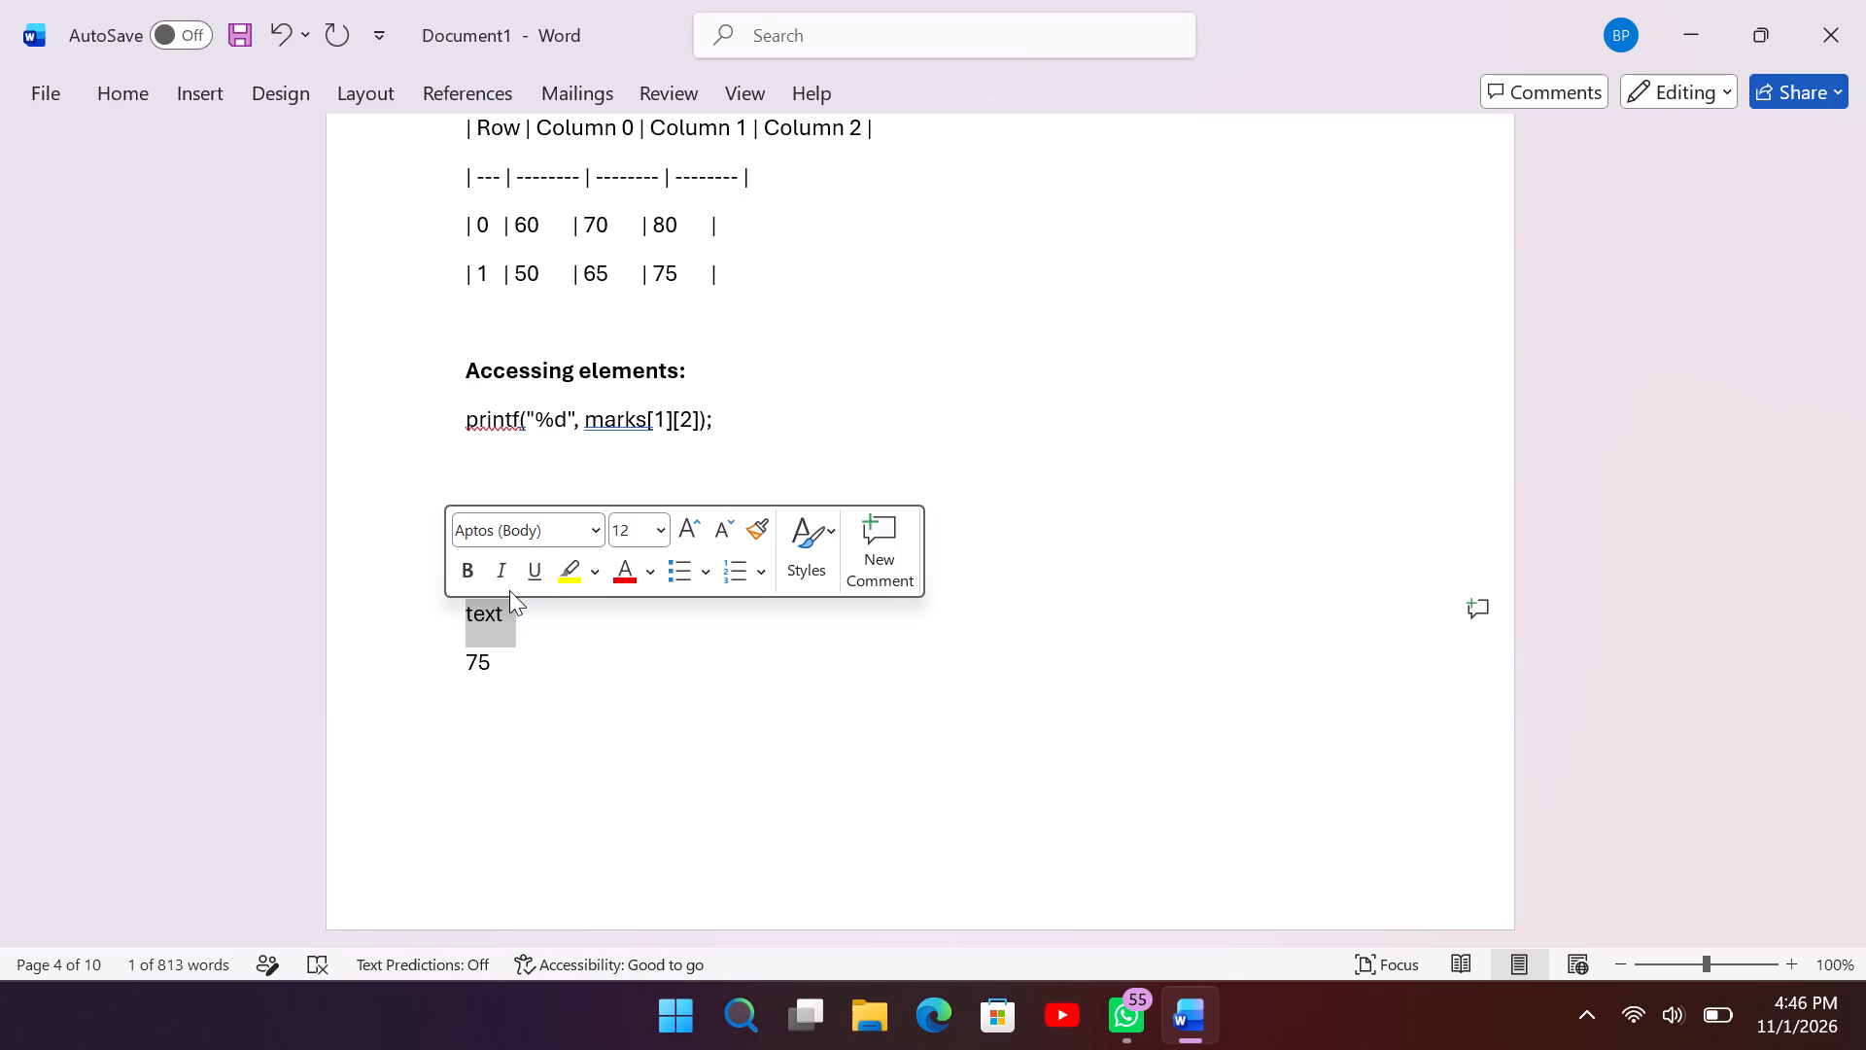
{"action": "key", "text": "Delete"}
{"action": "left_click", "coordinate": [451, 570]}
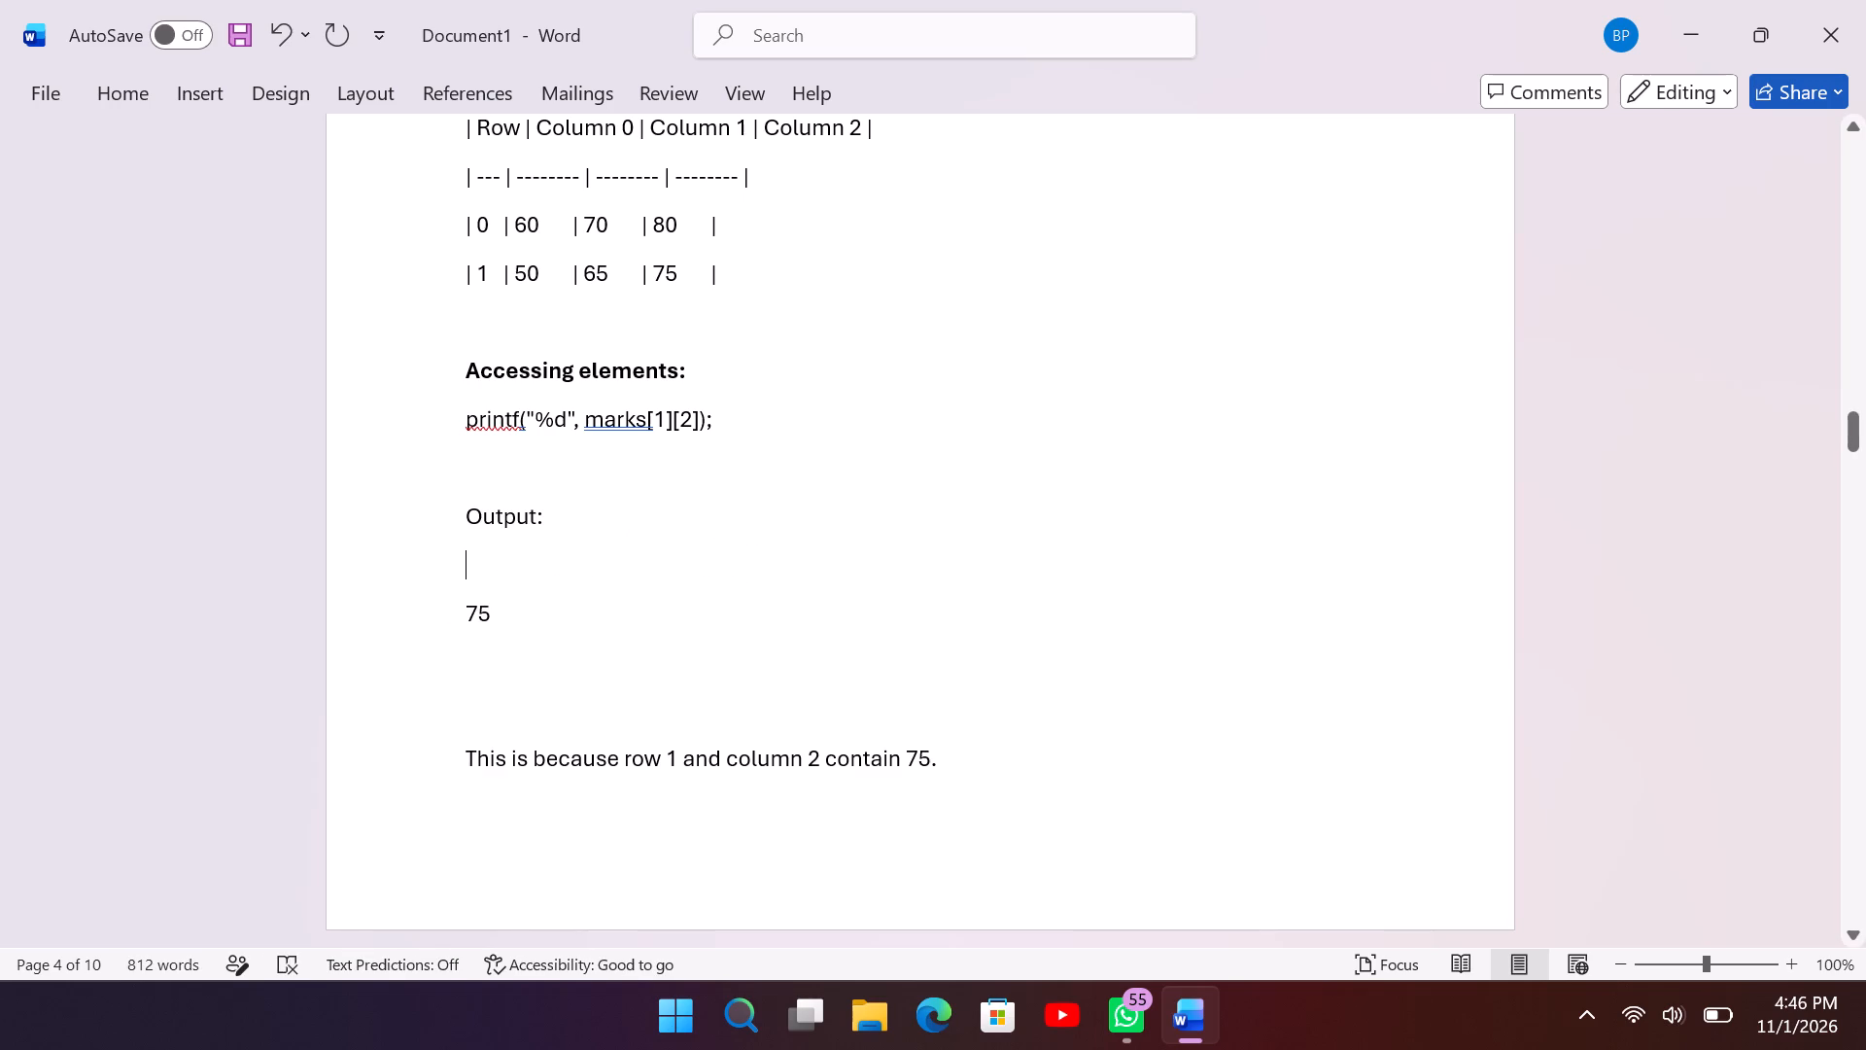
{"action": "key", "text": "BackSpace"}
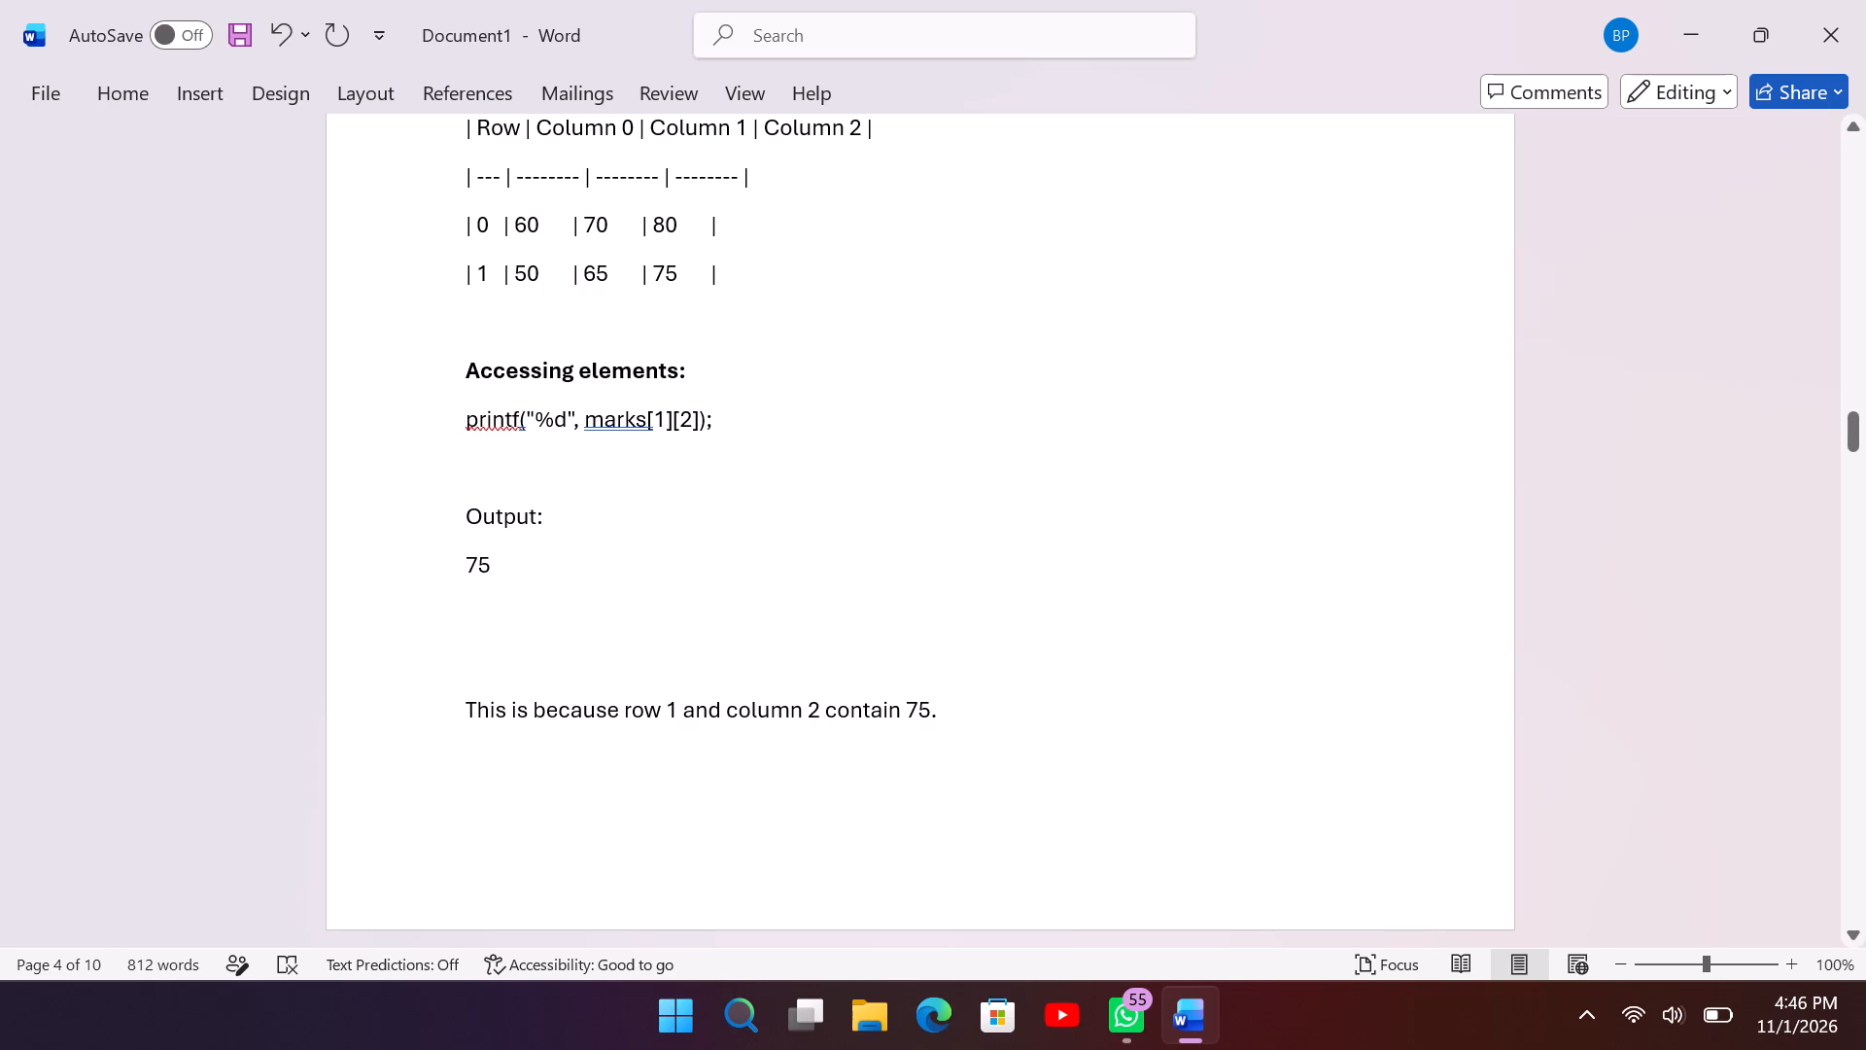
{"action": "left_click", "coordinate": [475, 484]}
{"action": "key", "text": "BackSpace"}
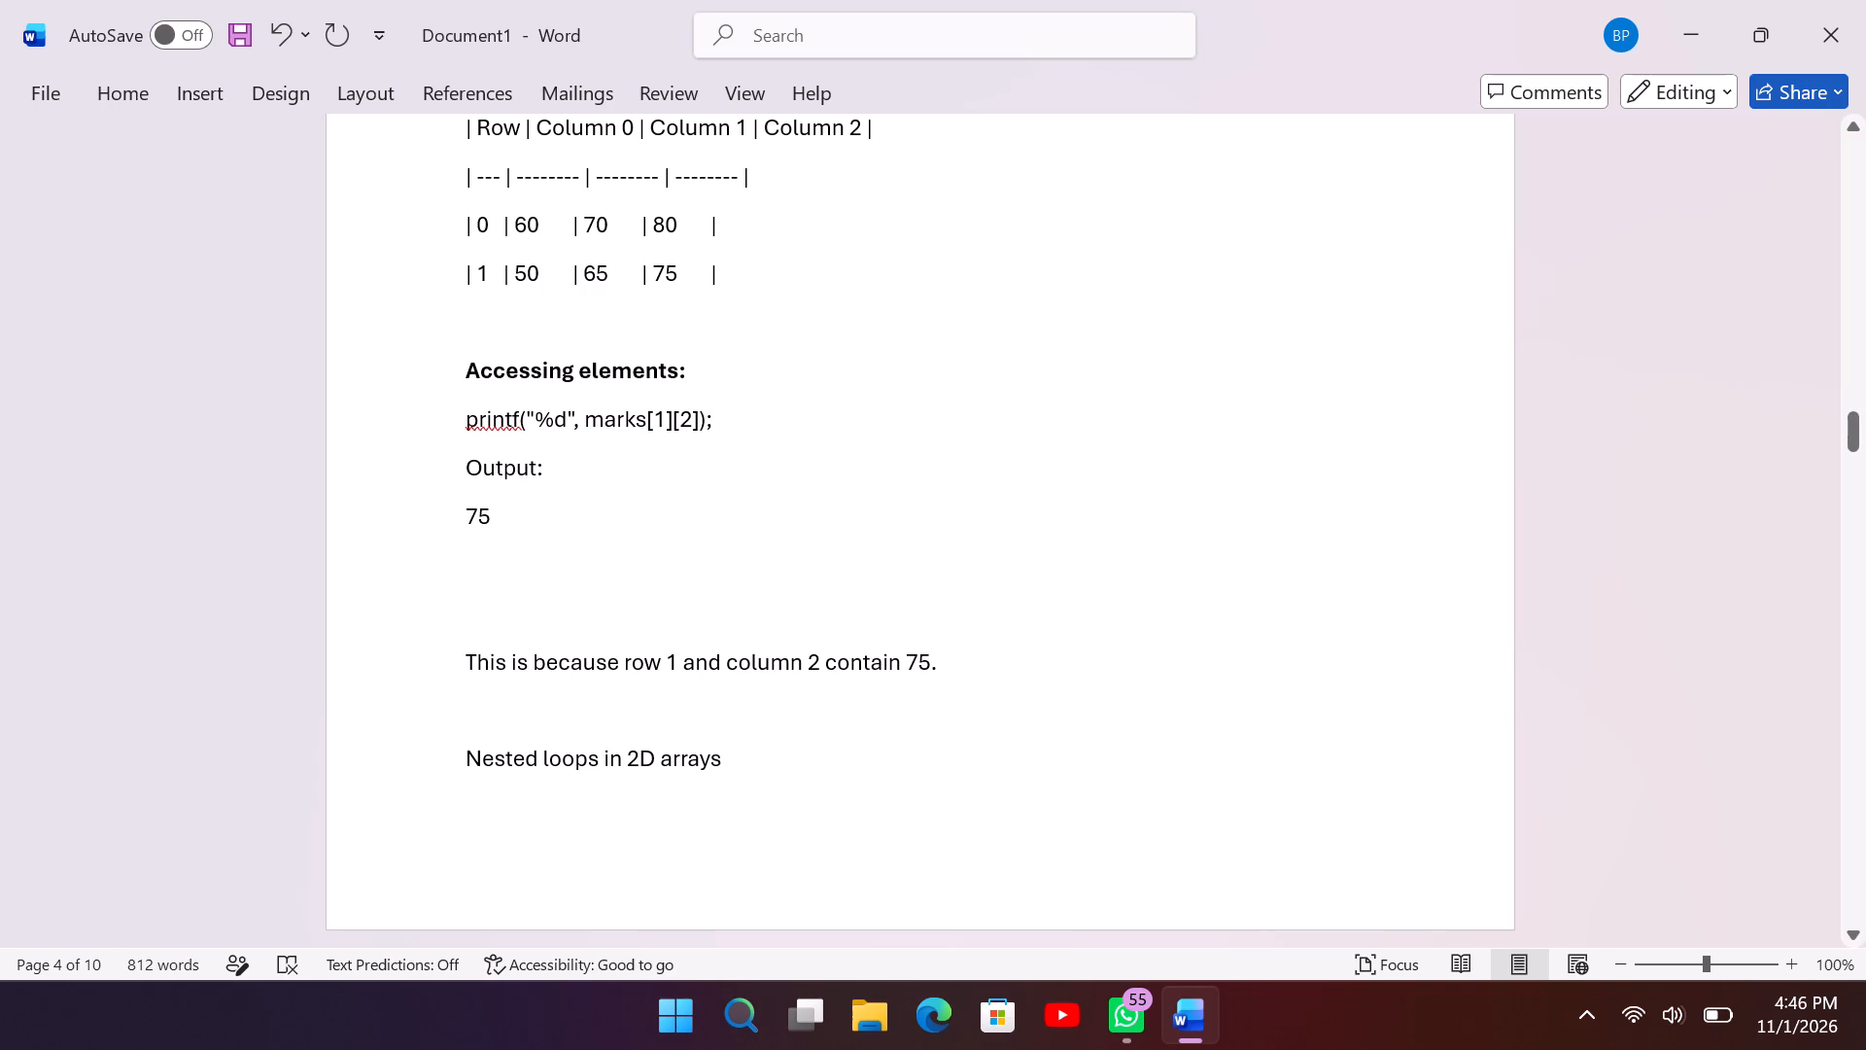
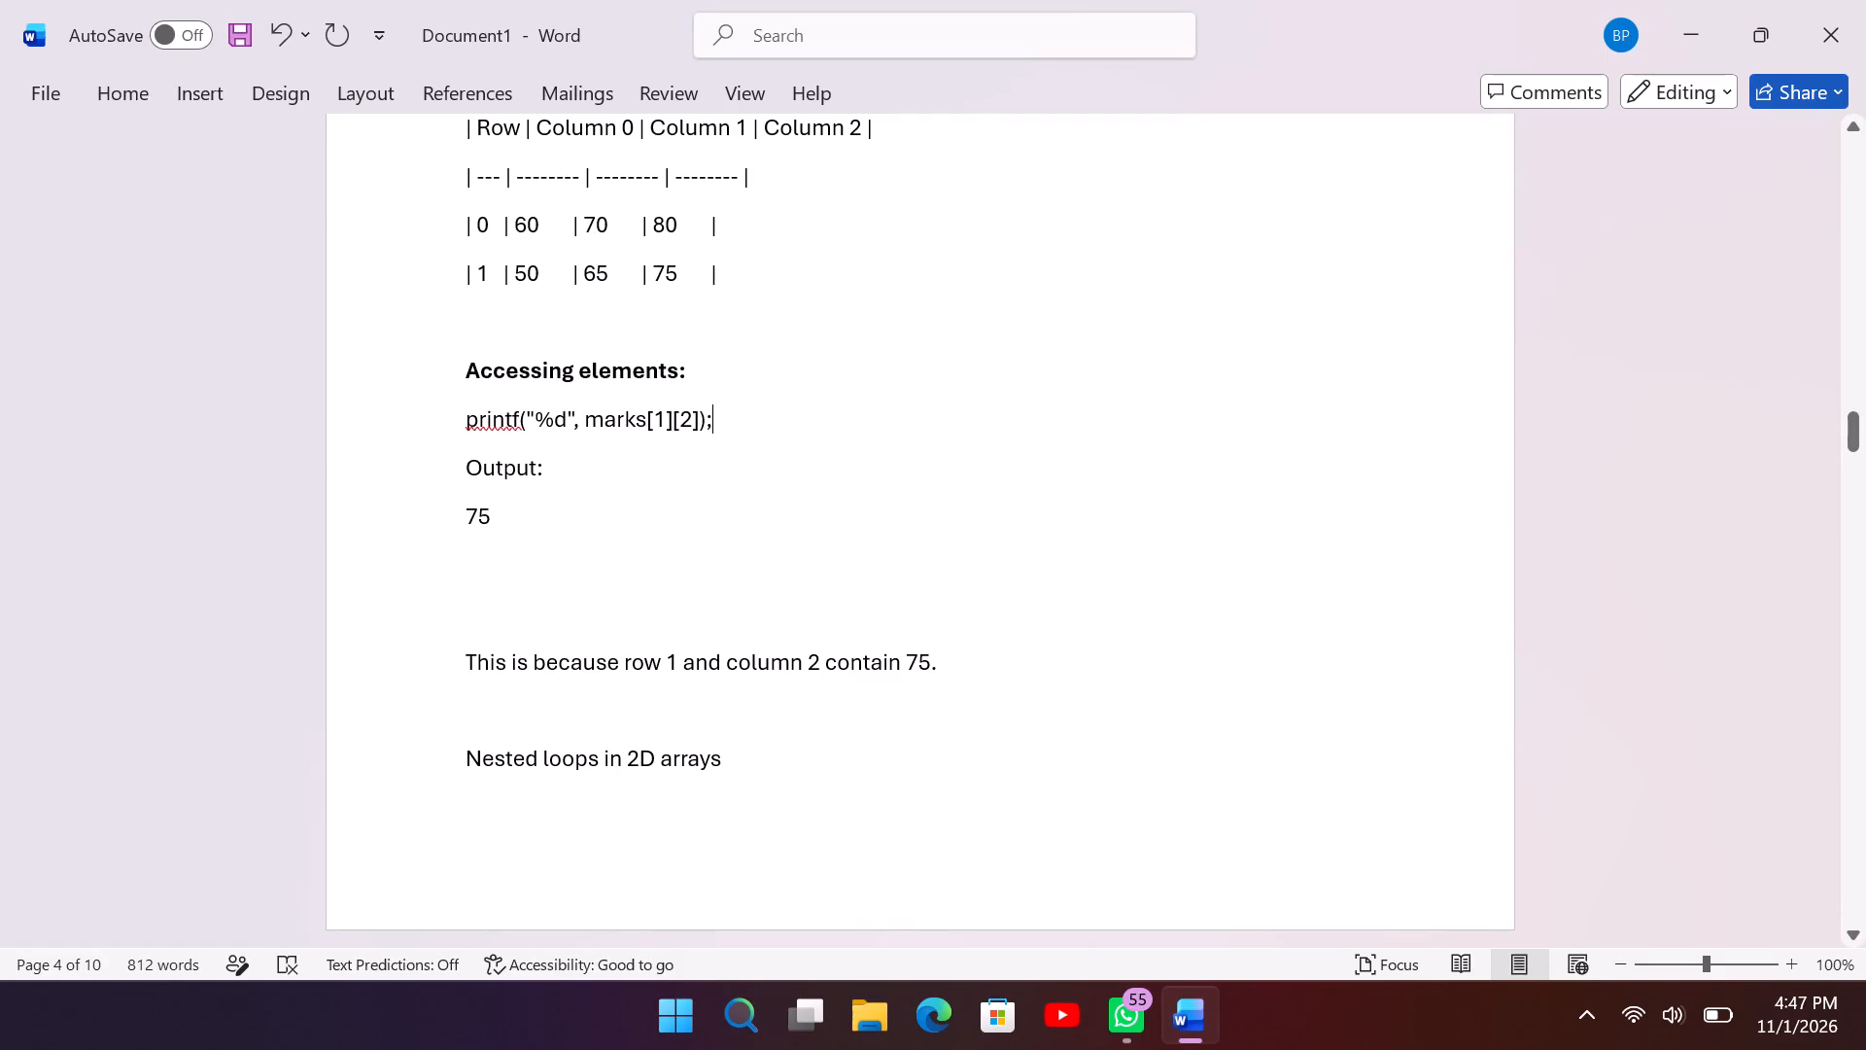
Delete the two blank lines between the output value 75 and "This is because row 1 and column 2 contain 75.".
{"action": "scroll", "coordinate": [594, 482], "scroll_direction": "down", "scroll_amount": 1}
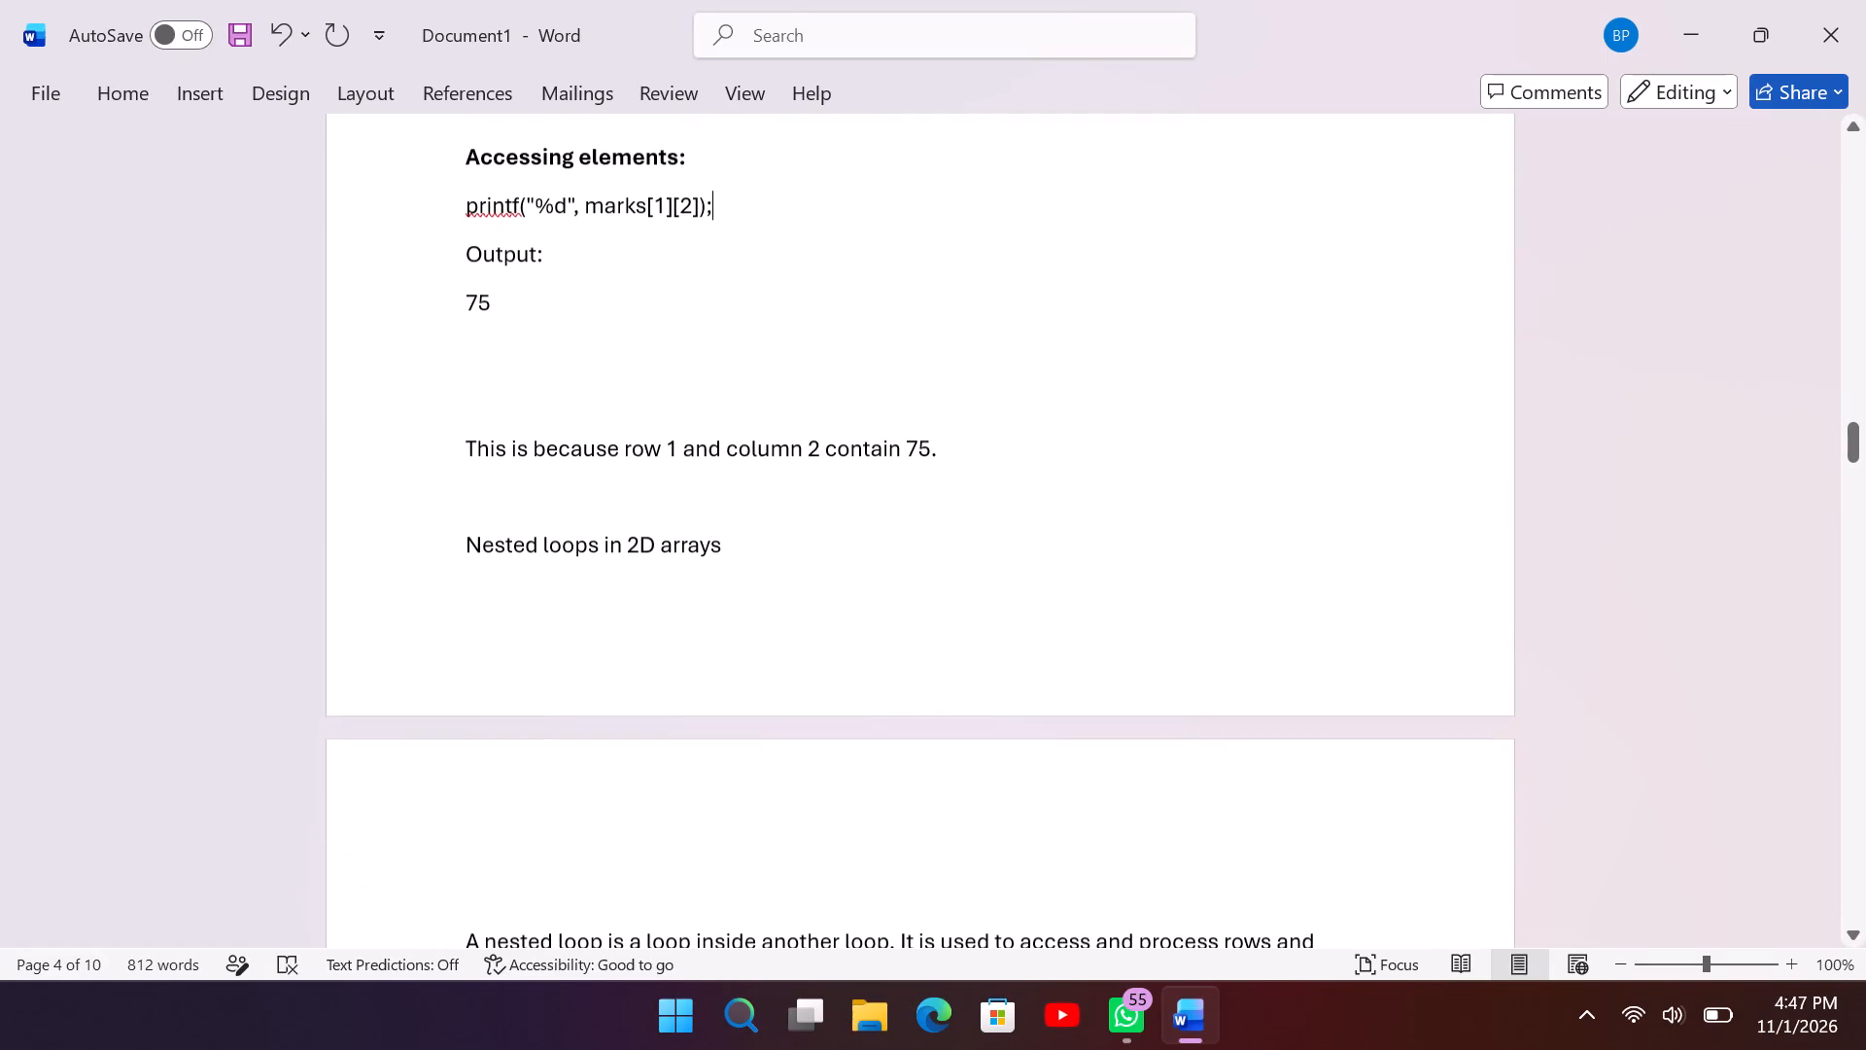
{"action": "left_click", "coordinate": [494, 388]}
{"action": "key", "text": "BackSpace"}
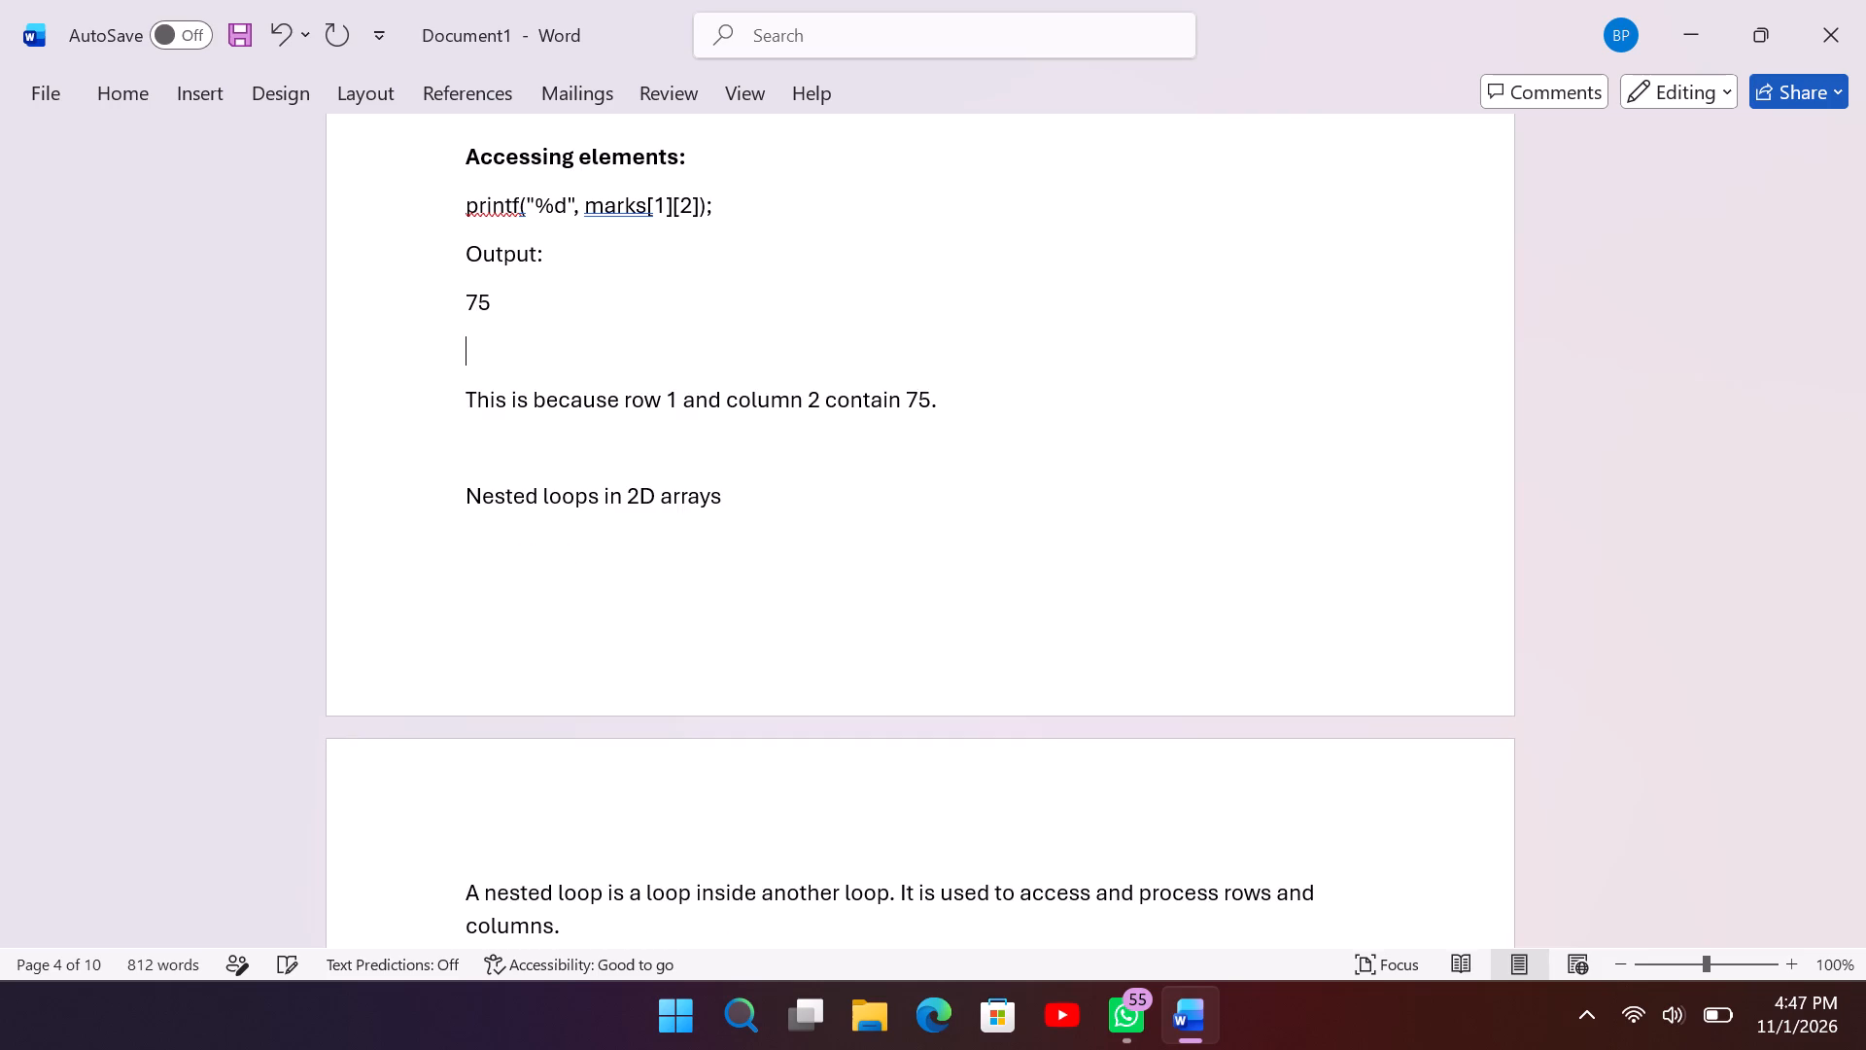
{"action": "key", "text": "BackSpace"}
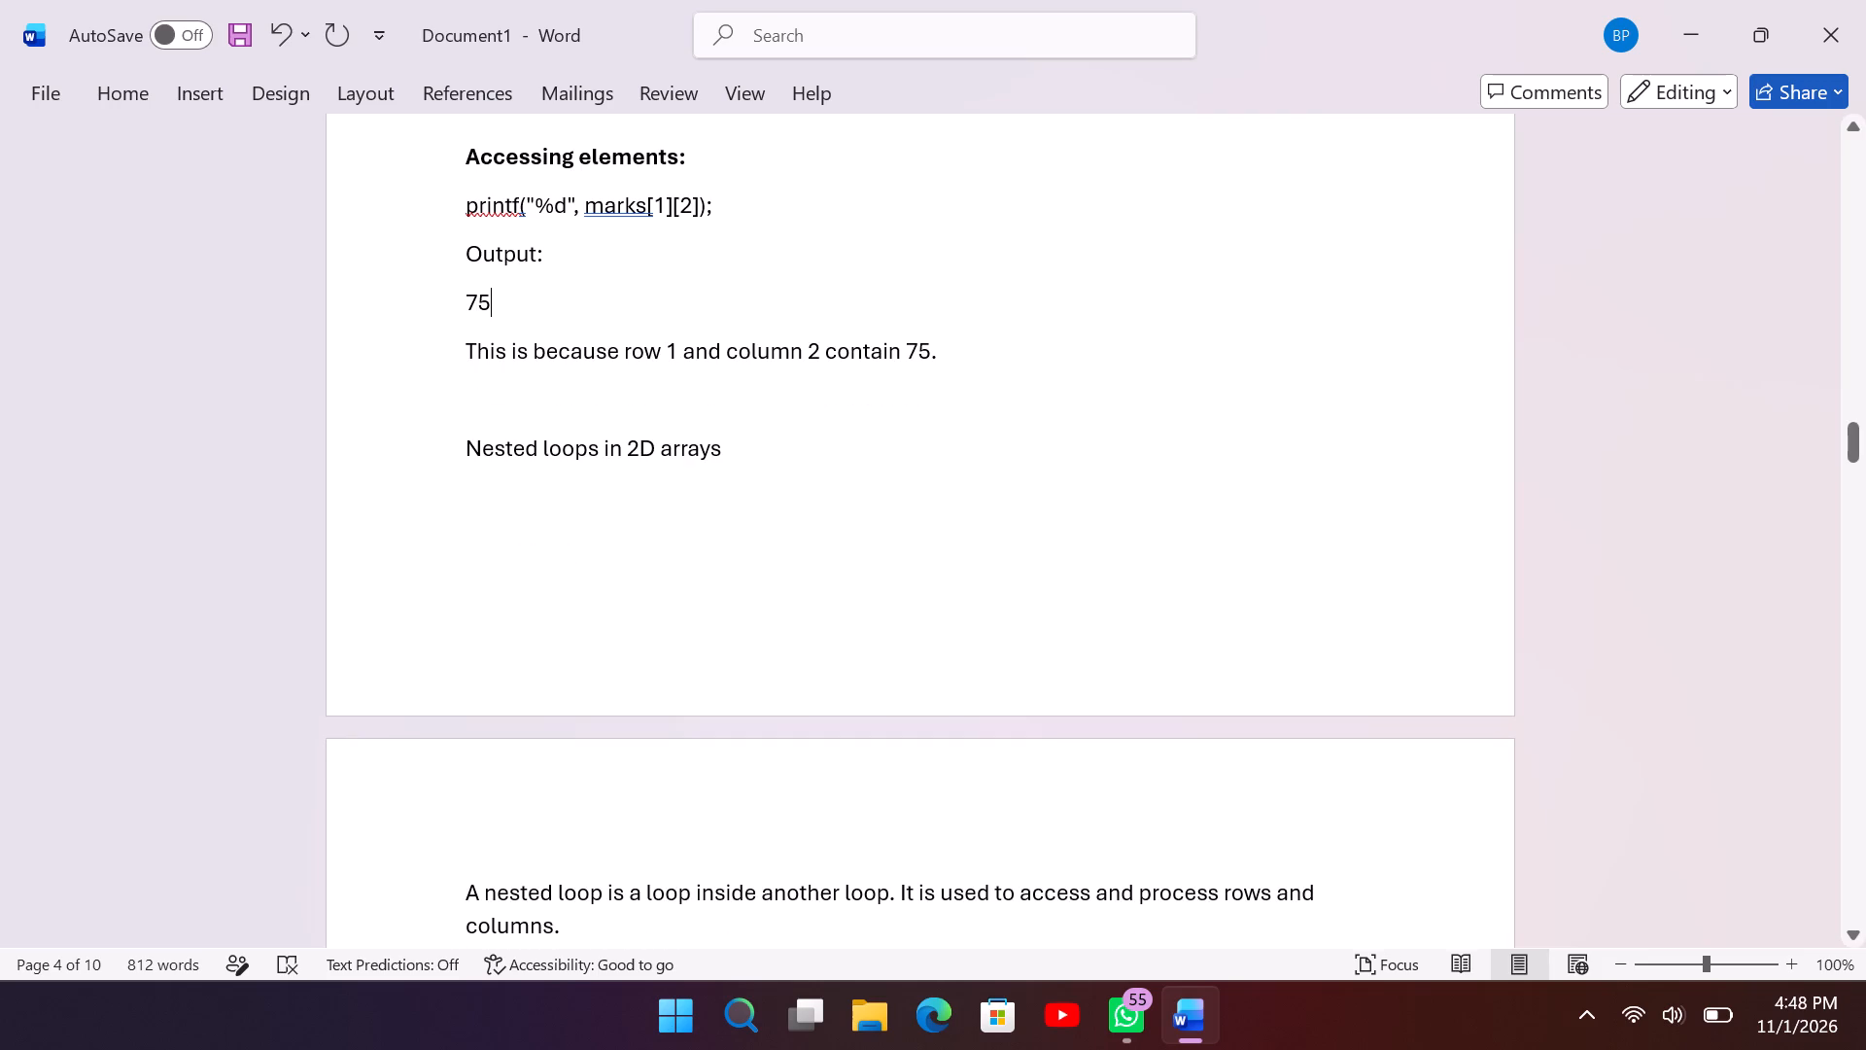
Make the "Nested loops in 2D arrays" heading bold.
{"action": "left_click", "coordinate": [466, 446]}
{"action": "left_click_drag", "start_coordinate": [443, 454], "coordinate": [676, 441]}
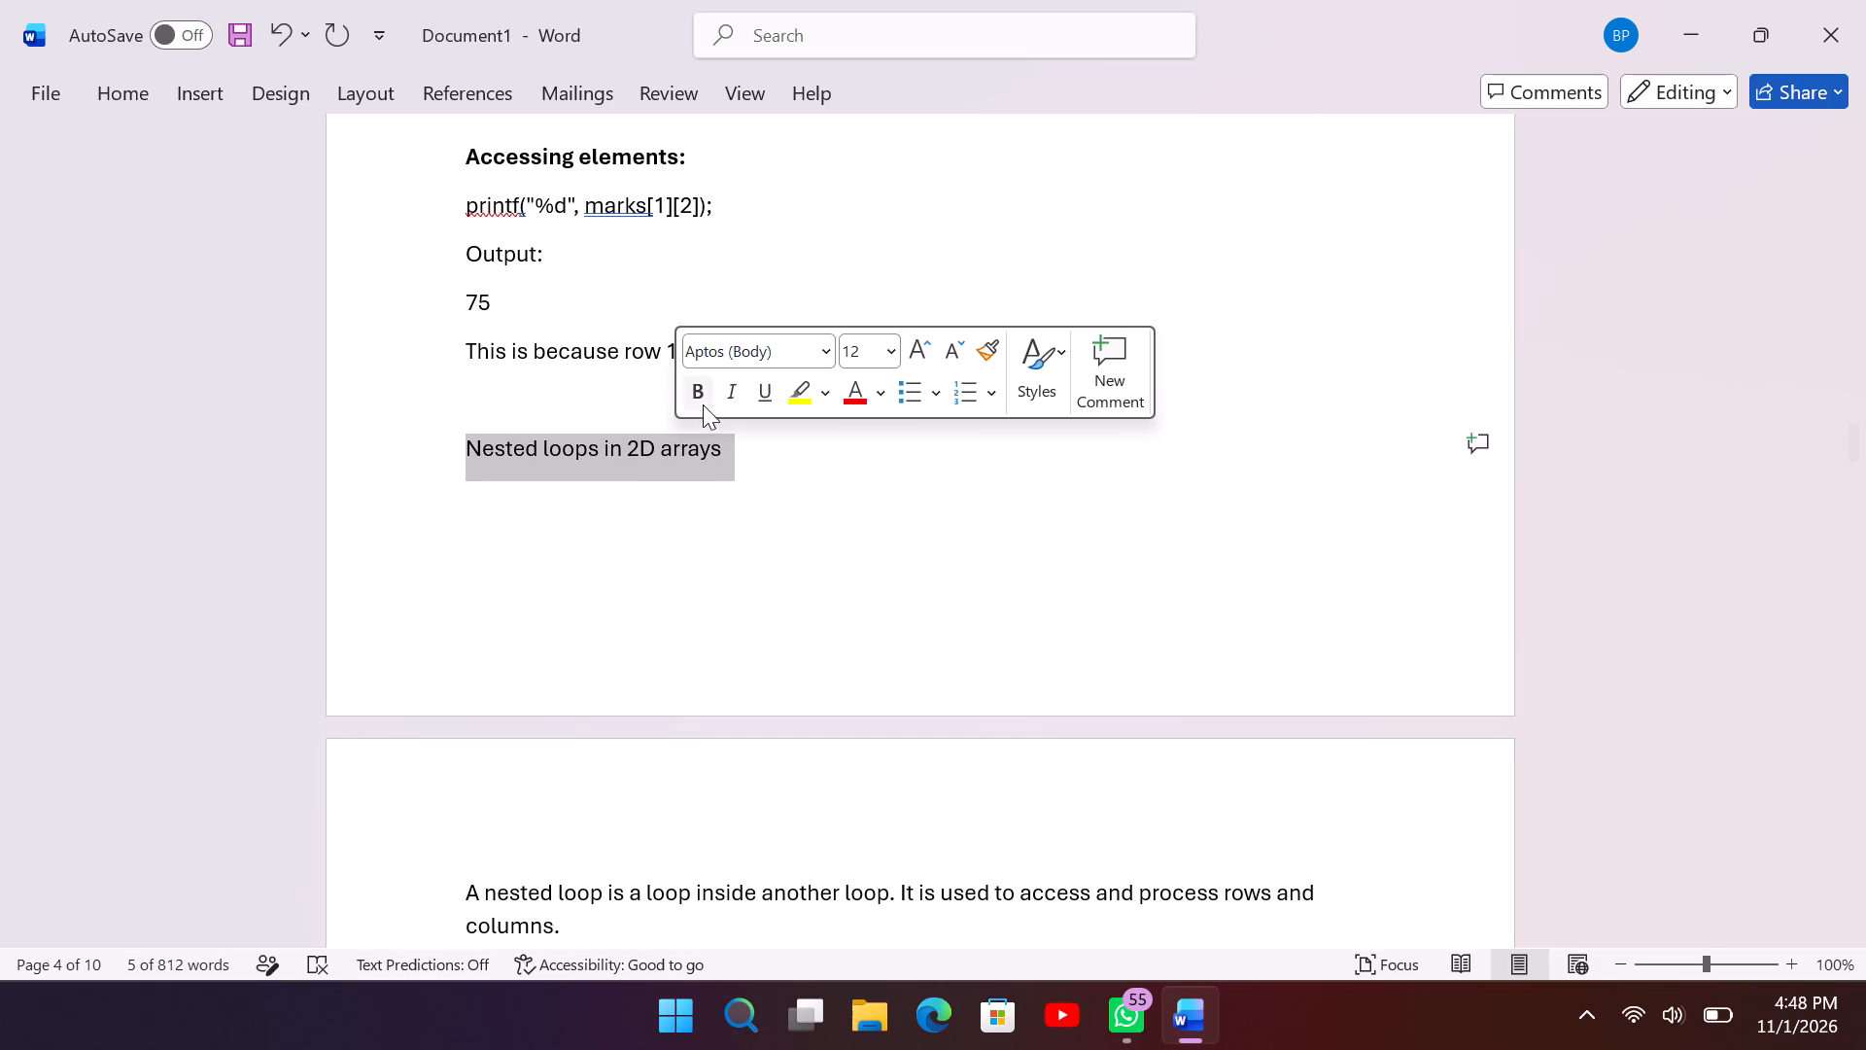
{"action": "left_click", "coordinate": [703, 401]}
{"action": "left_click", "coordinate": [621, 552]}
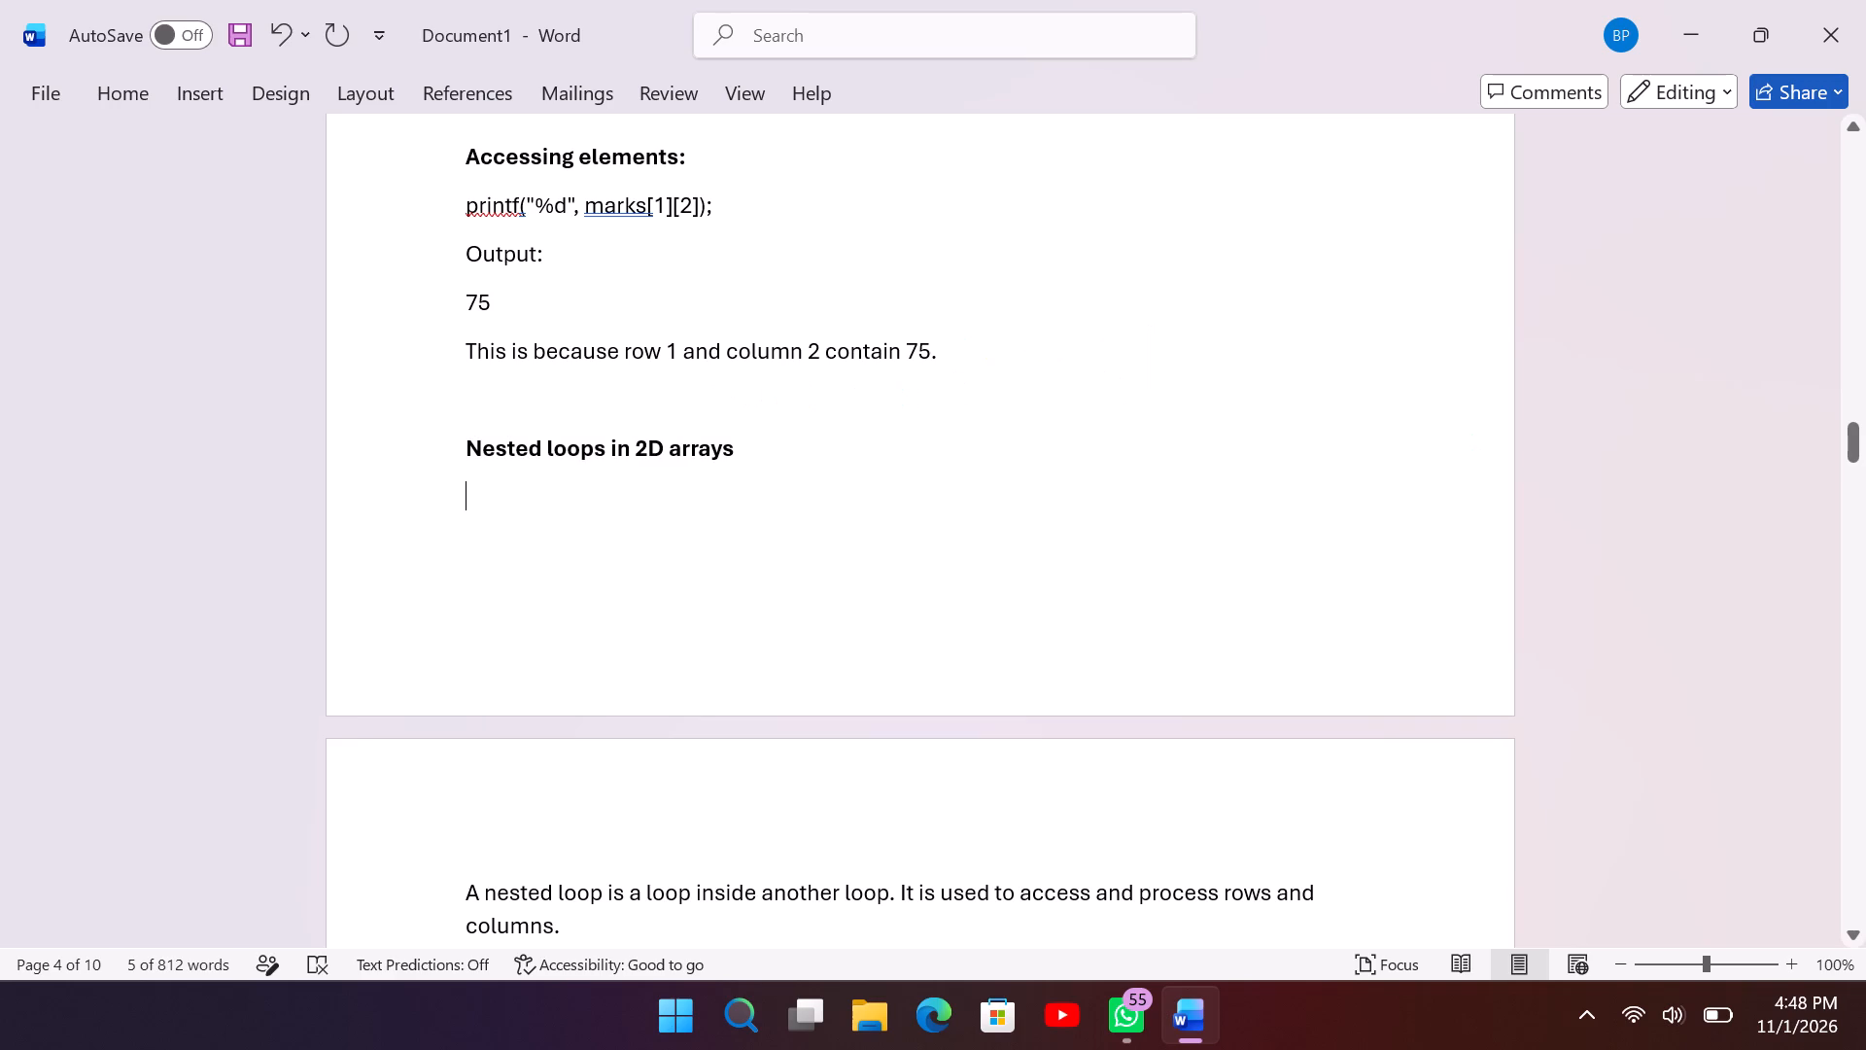
Delete the blank line between the "Nested loops in 2D arrays" heading and its explanatory paragraph.
{"action": "left_click", "coordinate": [524, 631]}
{"action": "key", "text": "BackSpace"}
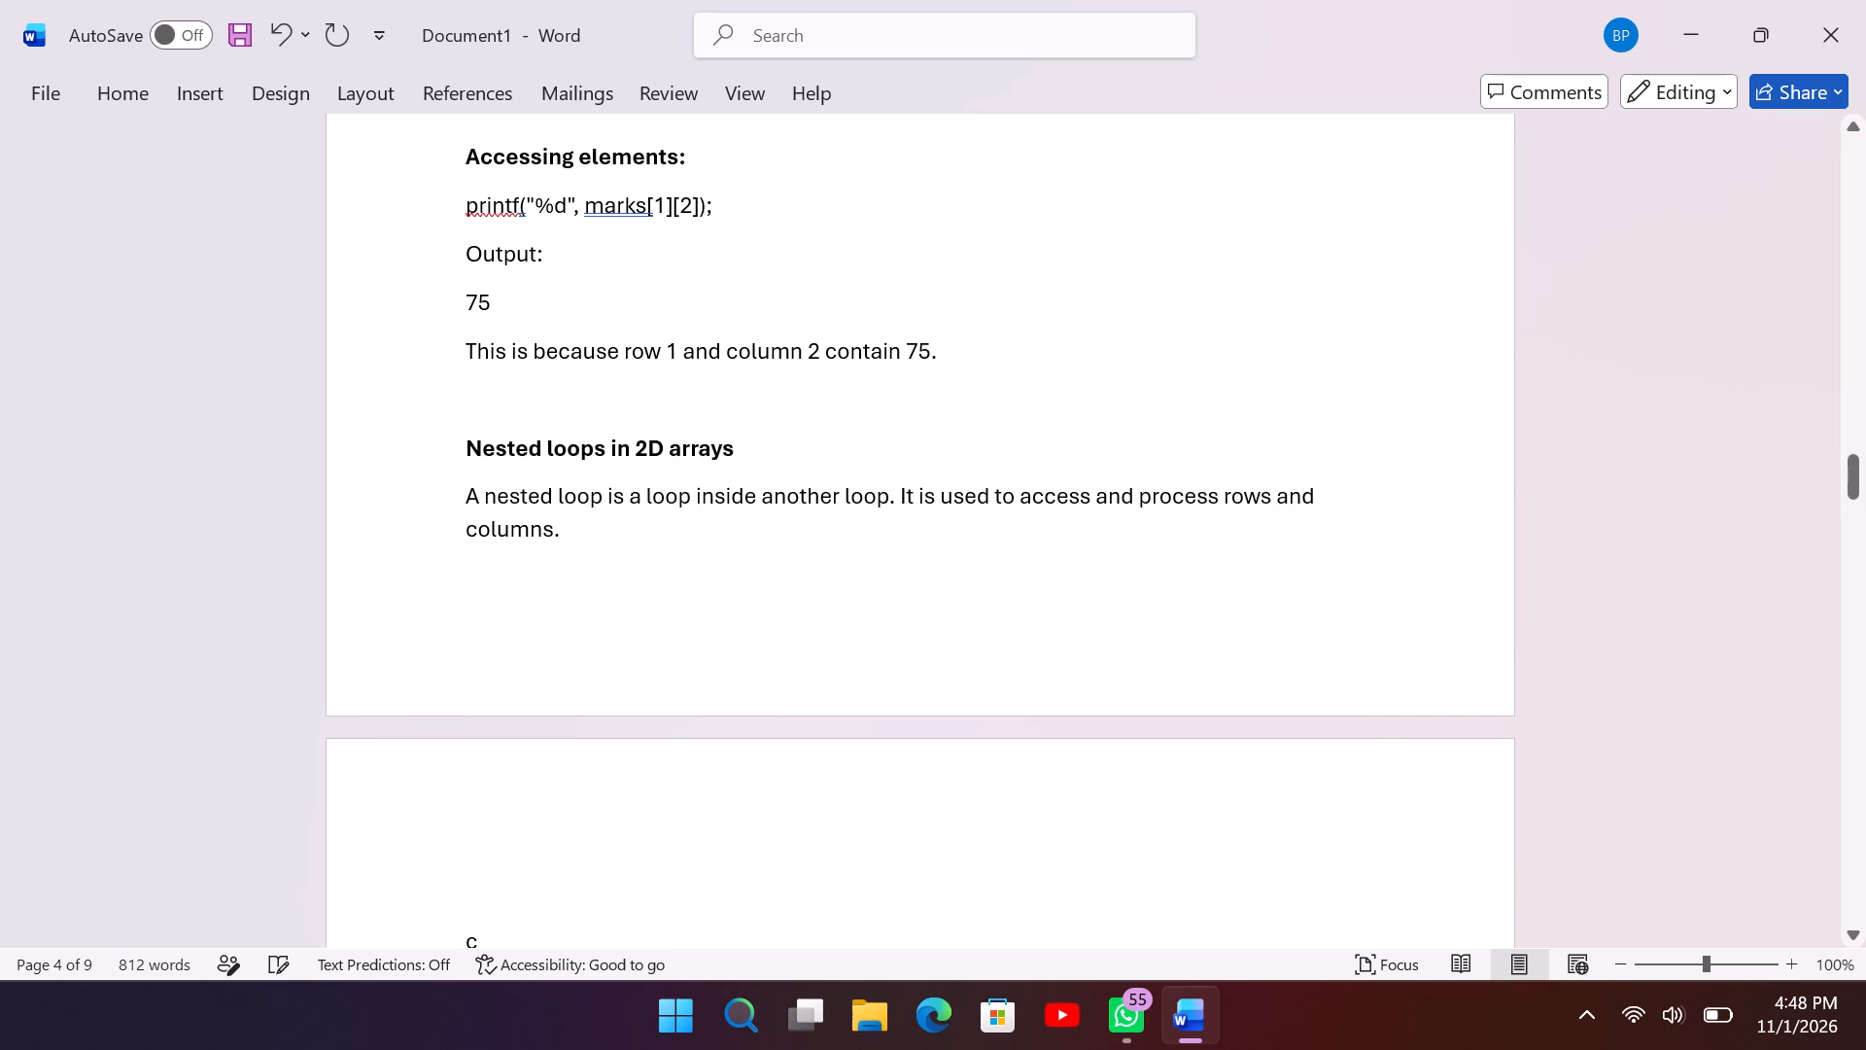
Remove the stray "c" and the blank lines above the for(i = 0; i < 2; i++) line.
{"action": "scroll", "coordinate": [658, 585], "scroll_direction": "down", "scroll_amount": 1}
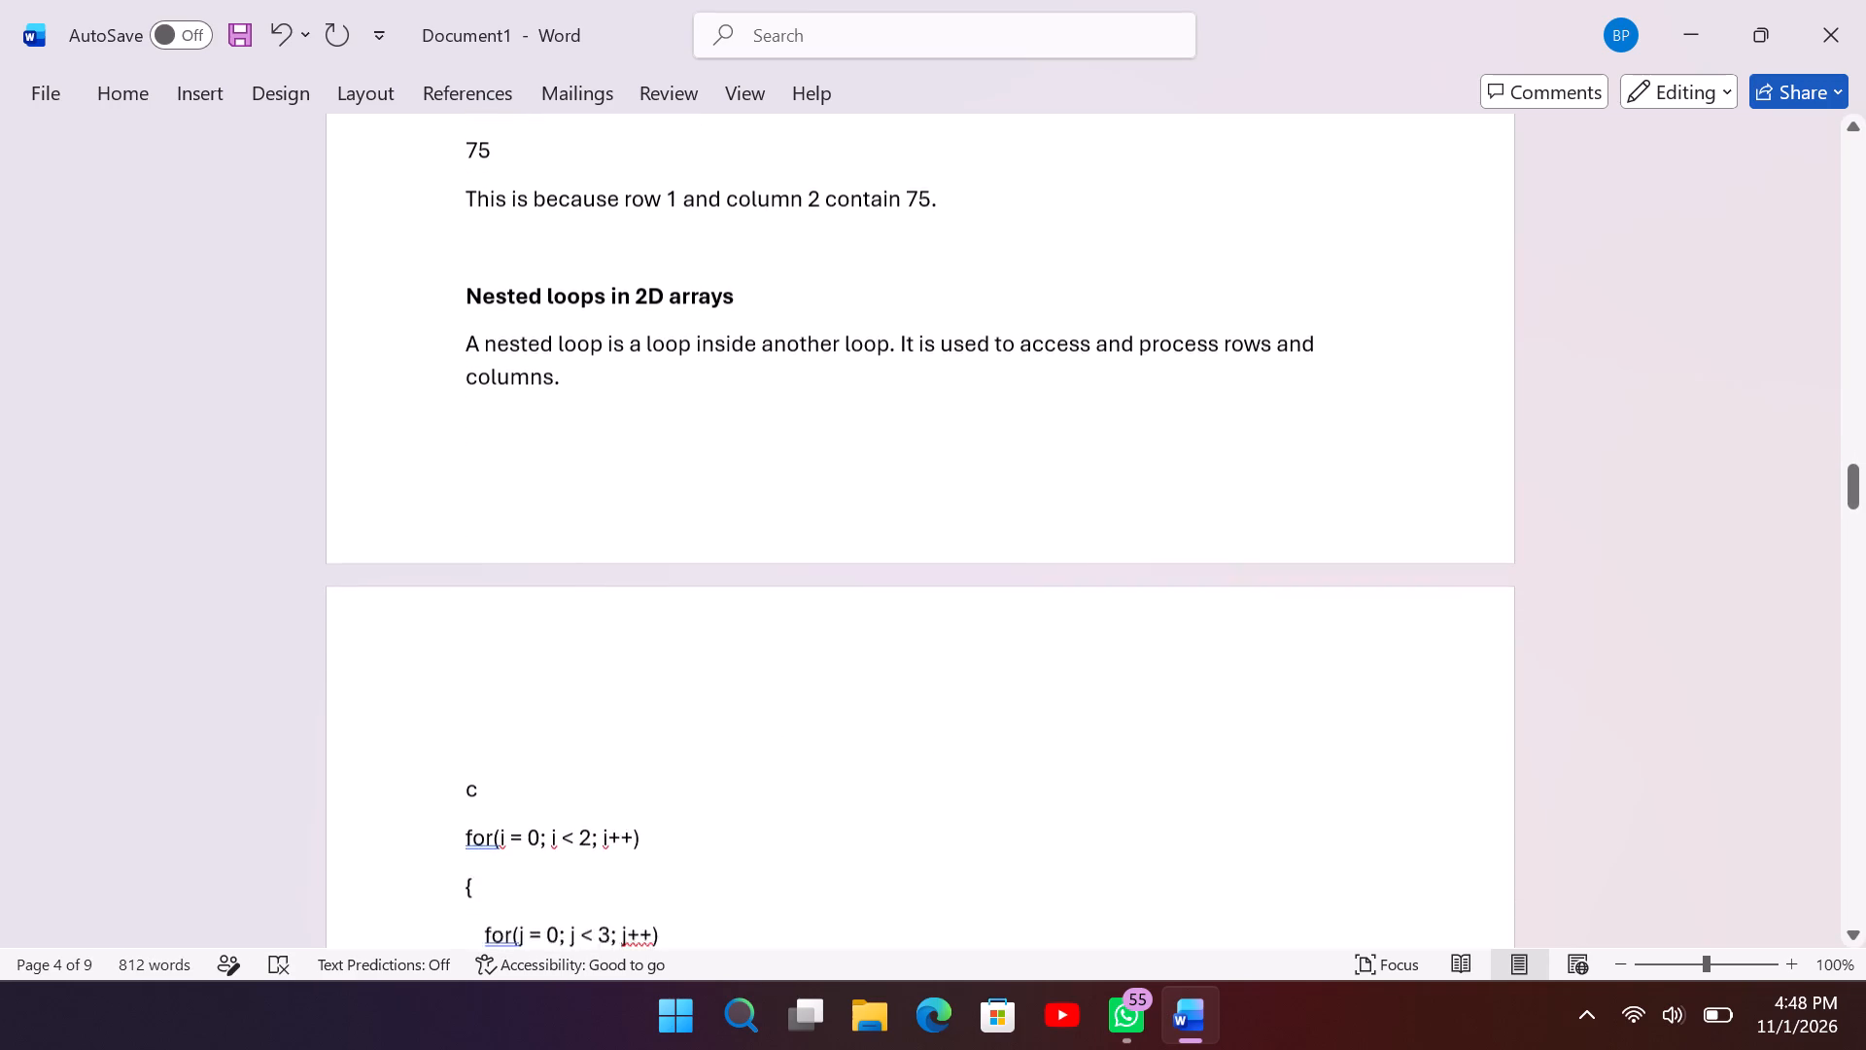
{"action": "scroll", "coordinate": [658, 585], "scroll_direction": "down", "scroll_amount": 2}
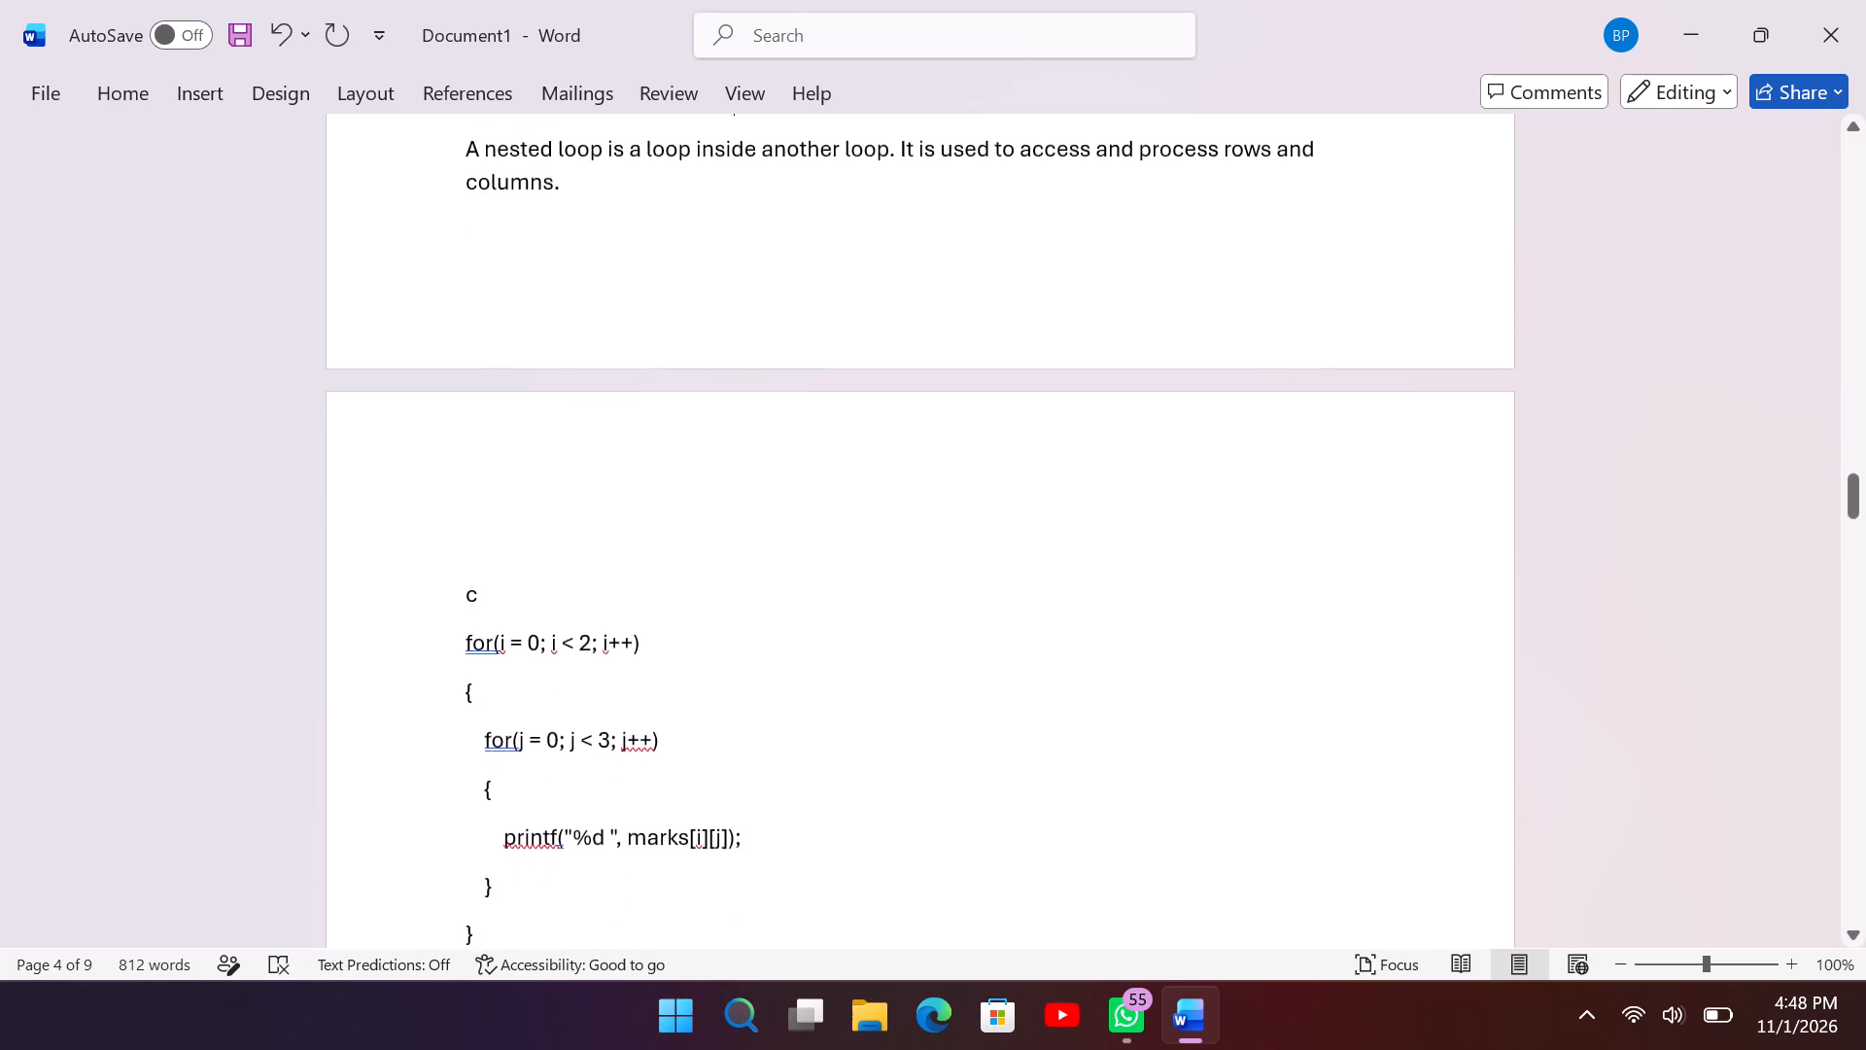
{"action": "scroll", "coordinate": [658, 585], "scroll_direction": "down", "scroll_amount": 1}
{"action": "scroll", "coordinate": [658, 585], "scroll_direction": "up", "scroll_amount": 1}
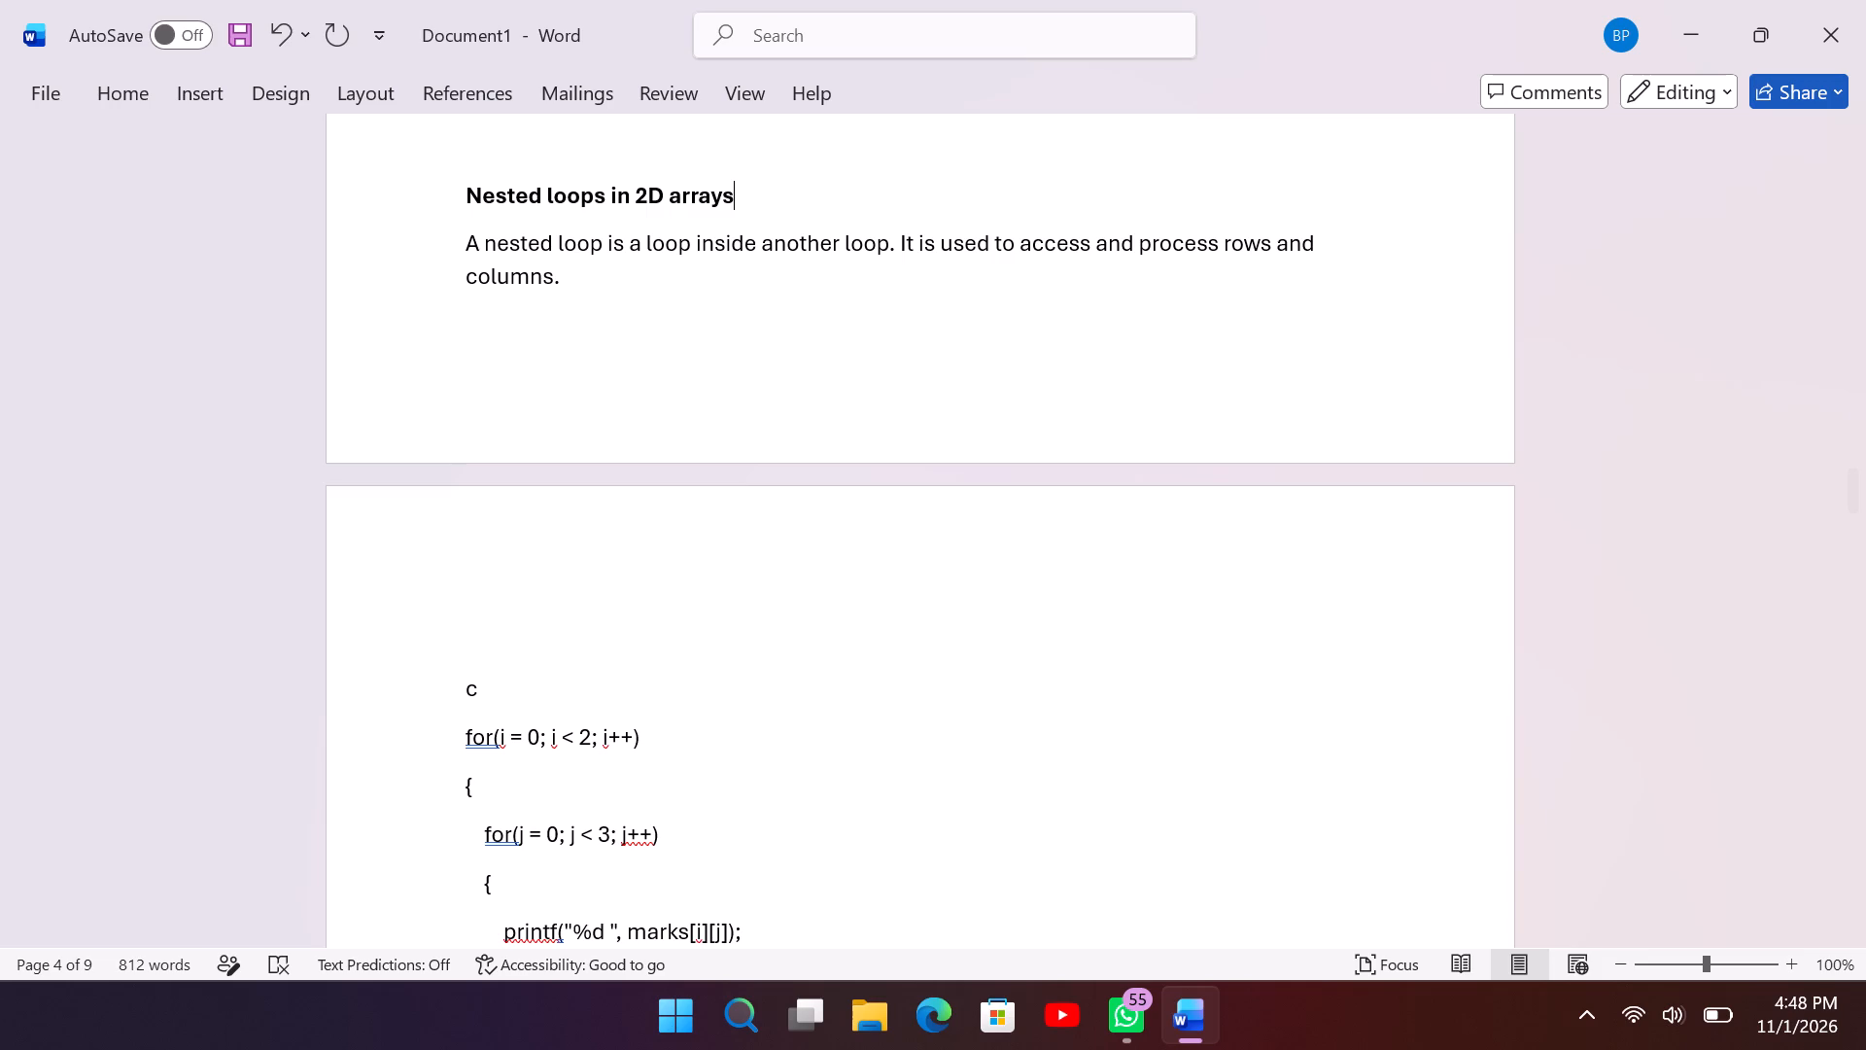
{"action": "scroll", "coordinate": [658, 535], "scroll_direction": "down", "scroll_amount": 2}
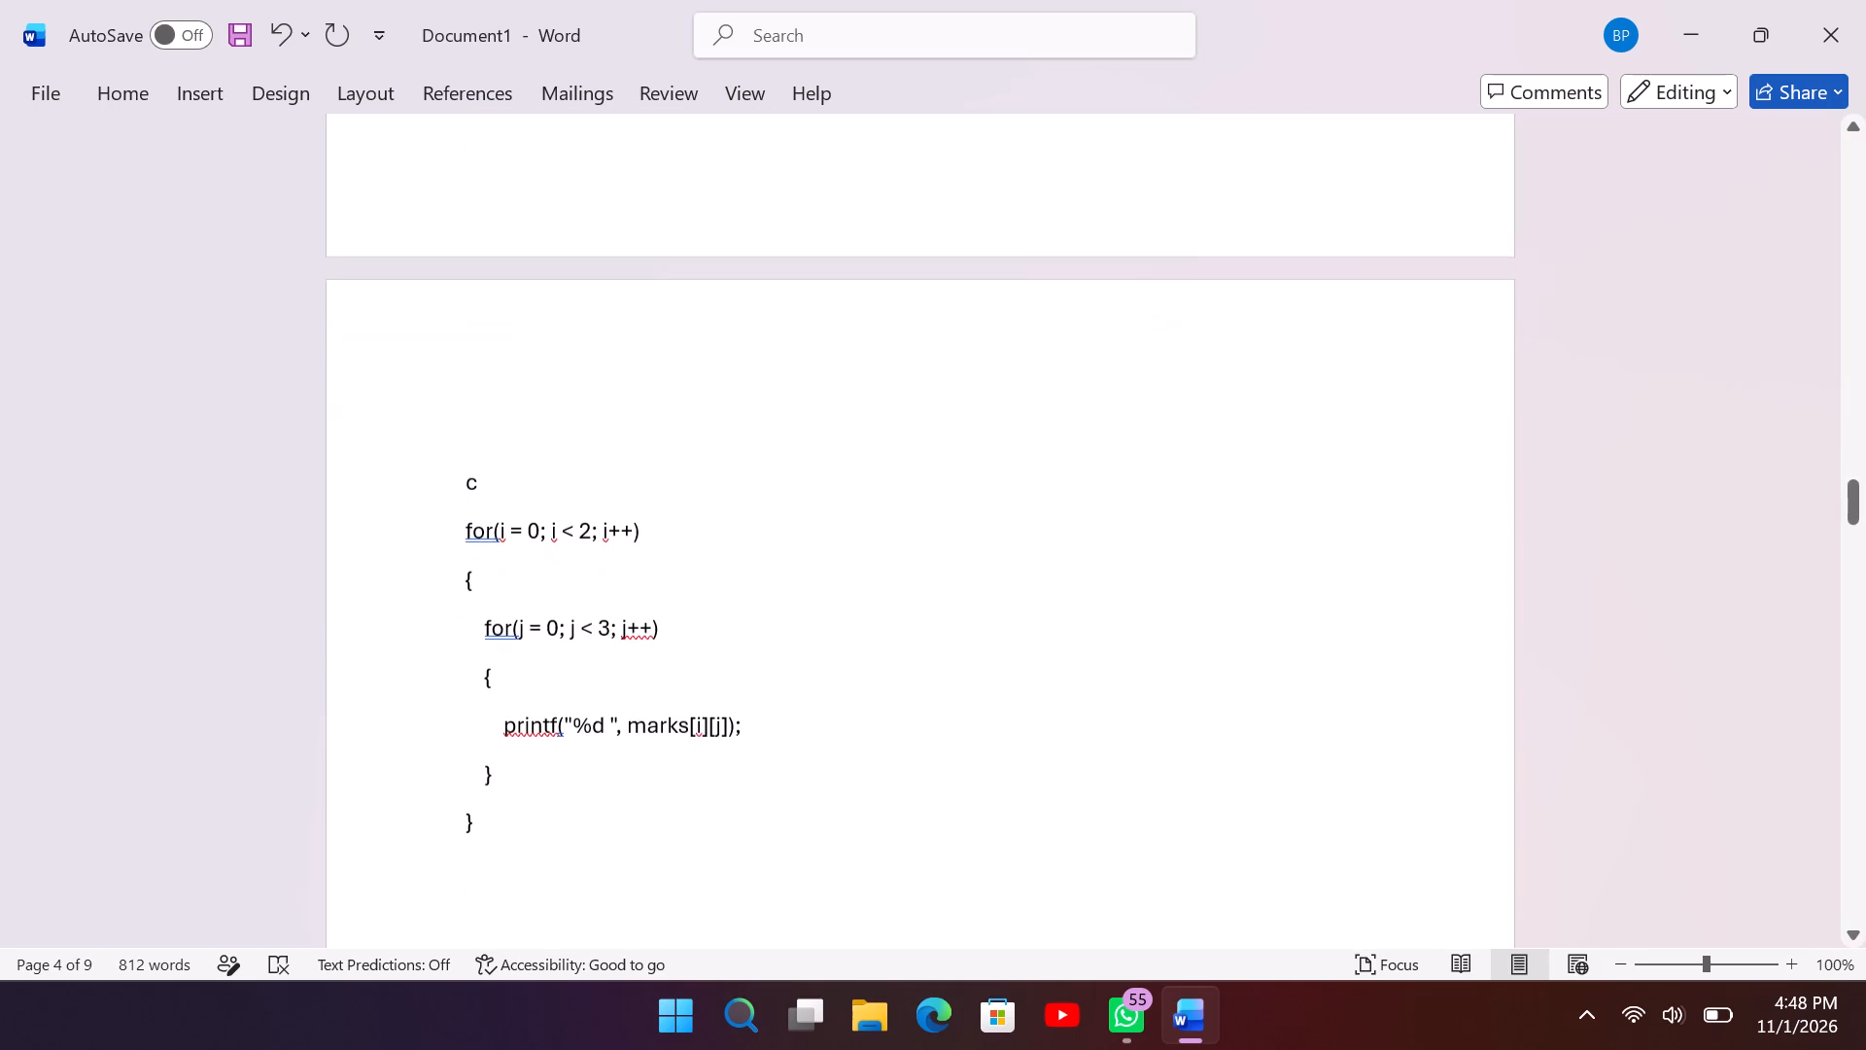
{"action": "left_click", "coordinate": [509, 486]}
{"action": "key", "text": "BackSpace"}
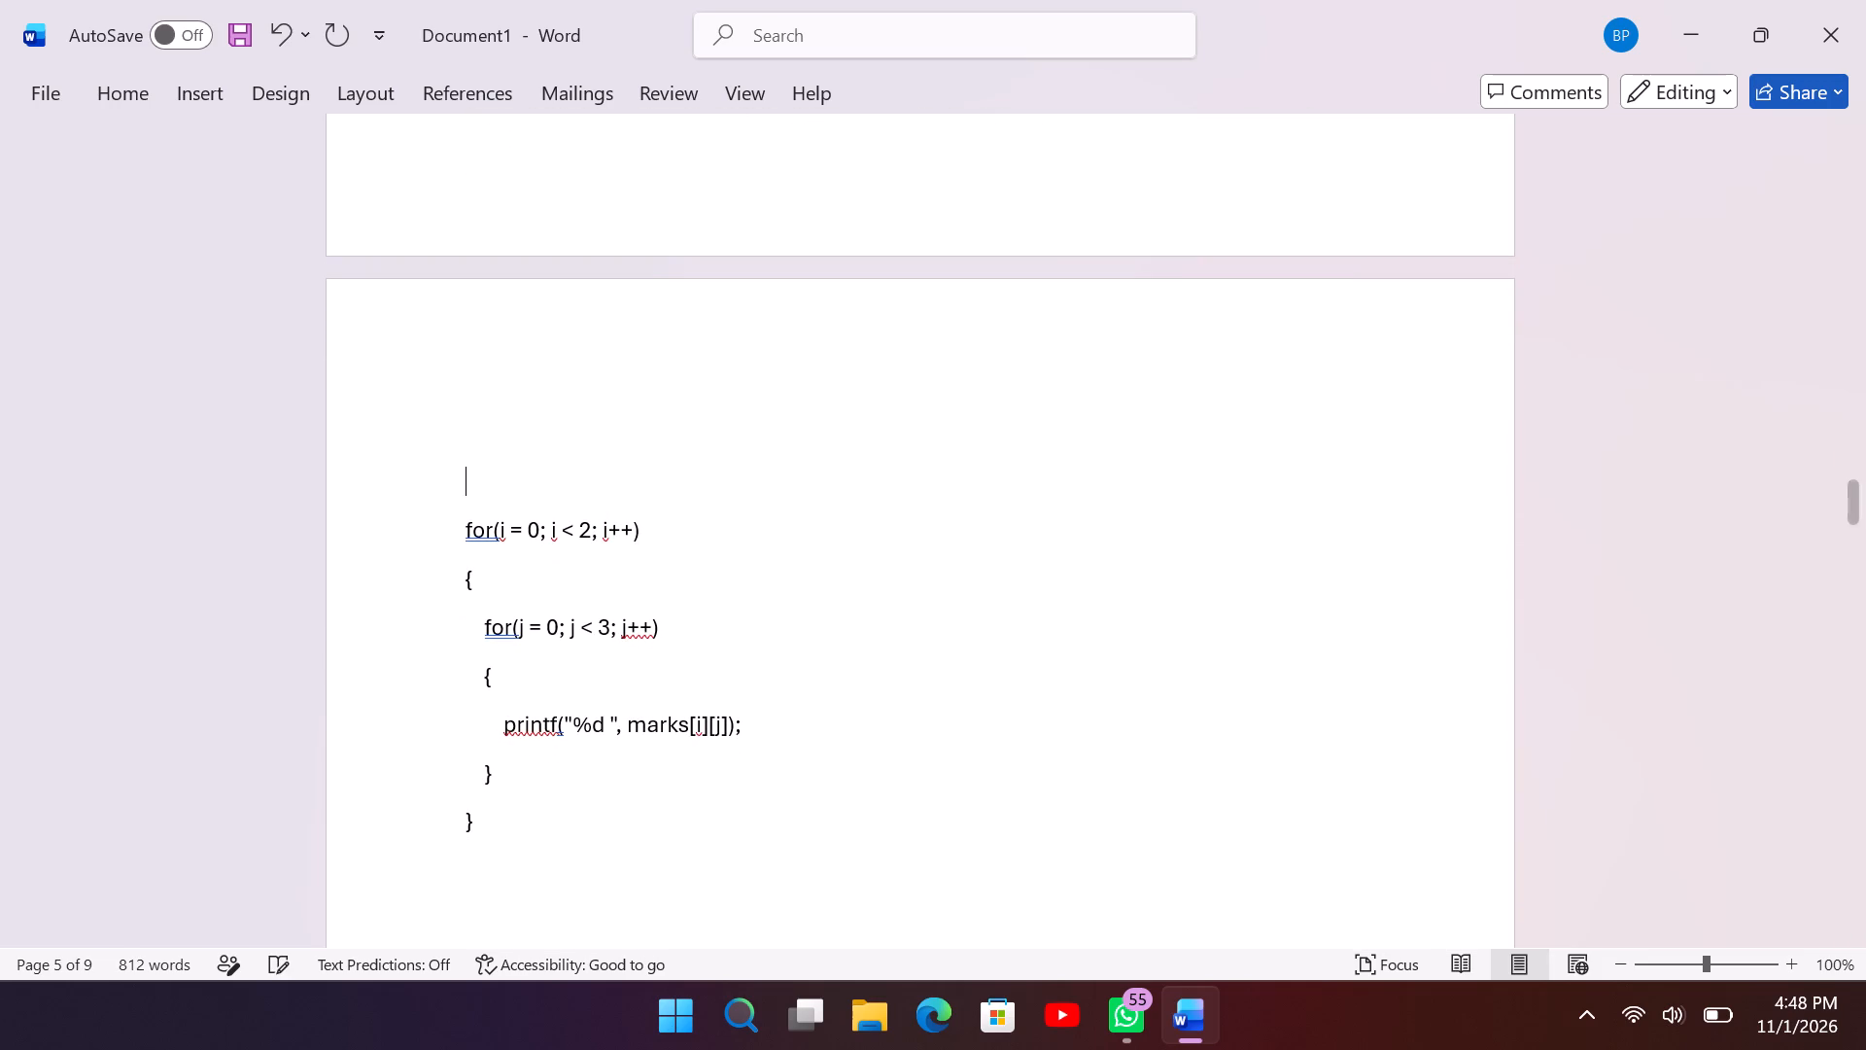
{"action": "key", "text": "BackSpace"}
{"action": "key", "text": "BackSpace"}
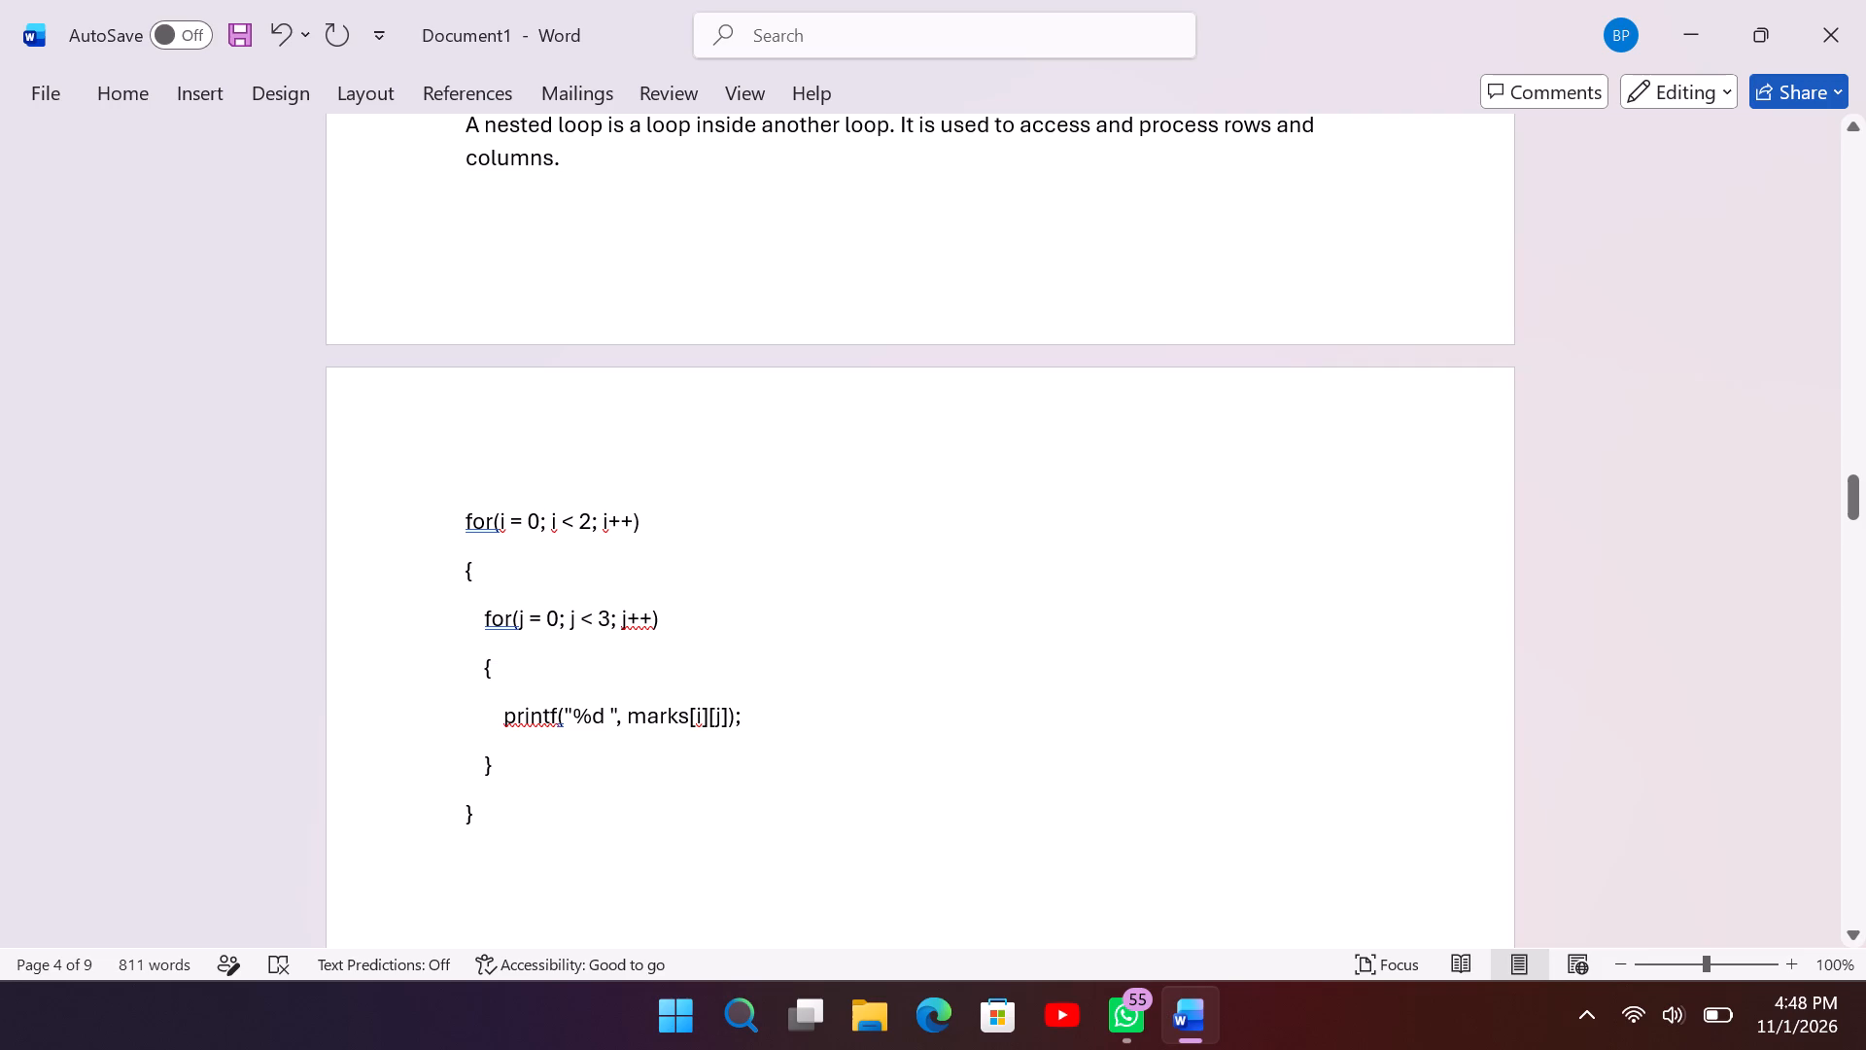
Remove a blank line below the nested loop code and retype the loop's final closing brace.
{"action": "left_click", "coordinate": [571, 551]}
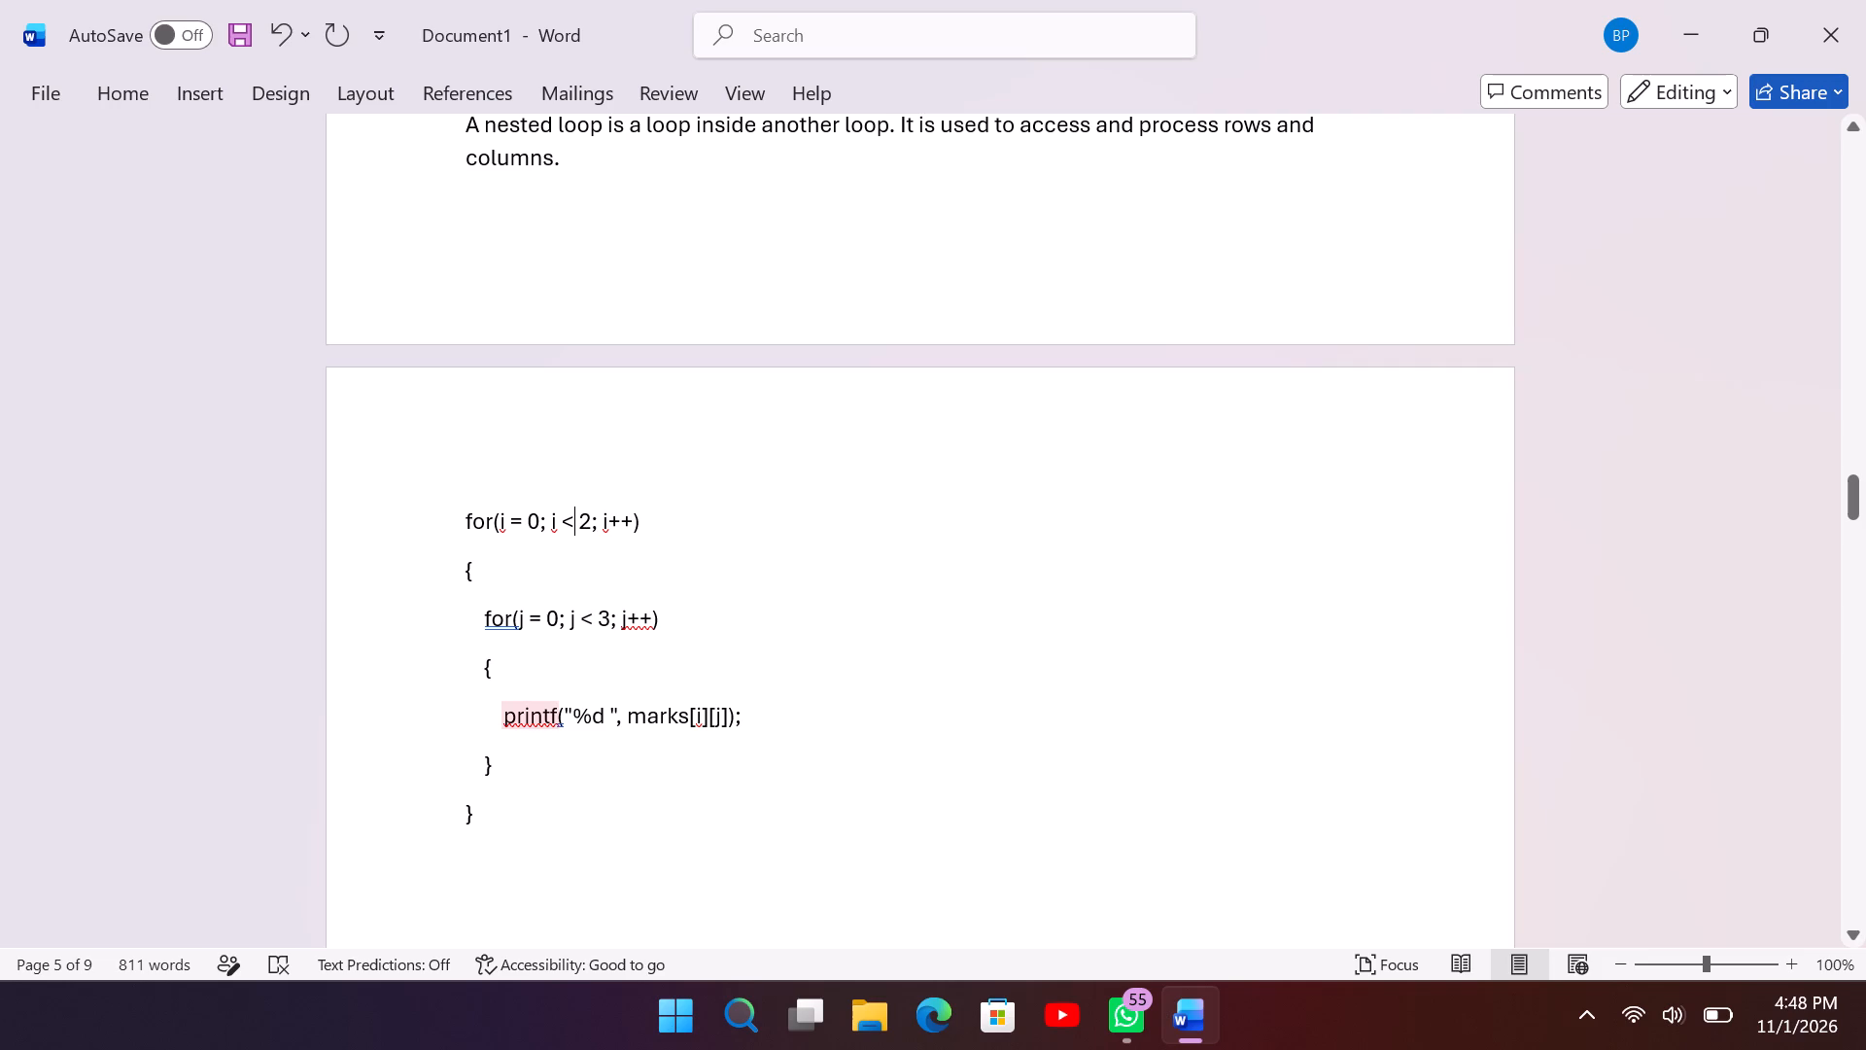
{"action": "scroll", "coordinate": [662, 728], "scroll_direction": "down", "scroll_amount": 1}
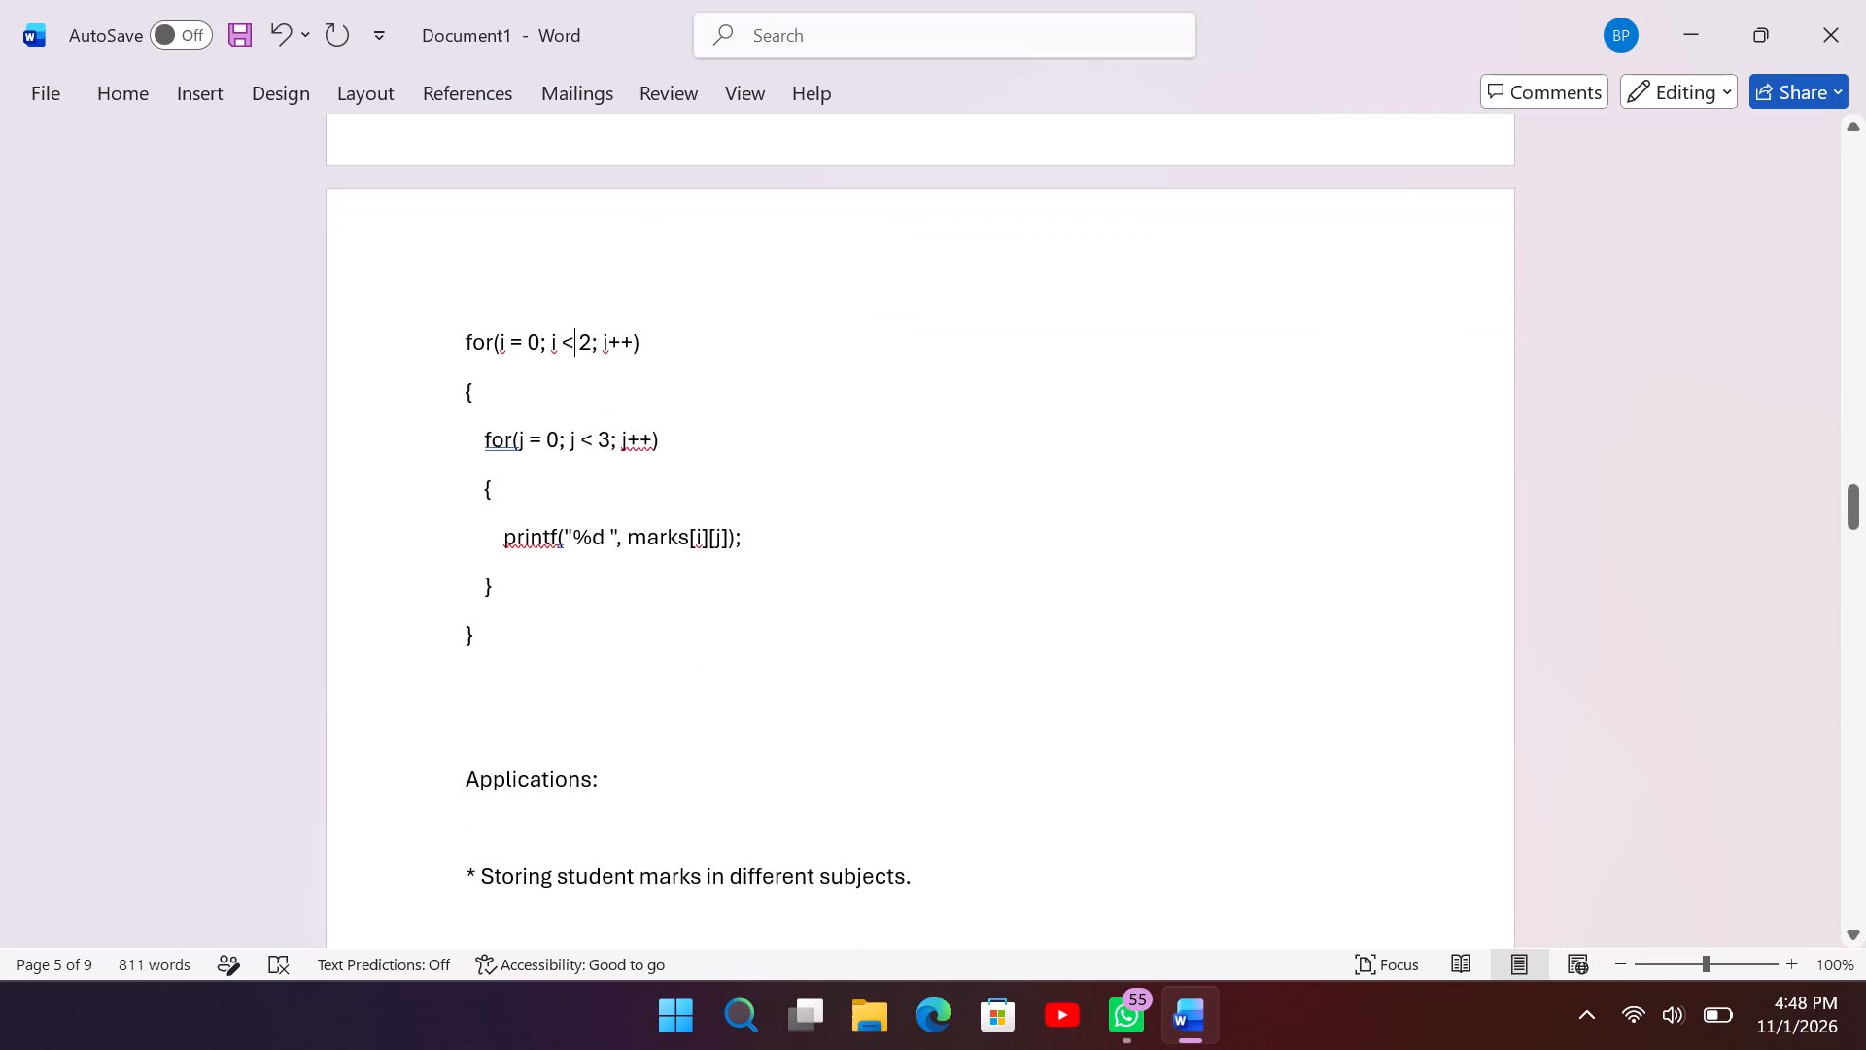
{"action": "scroll", "coordinate": [662, 728], "scroll_direction": "down", "scroll_amount": 1}
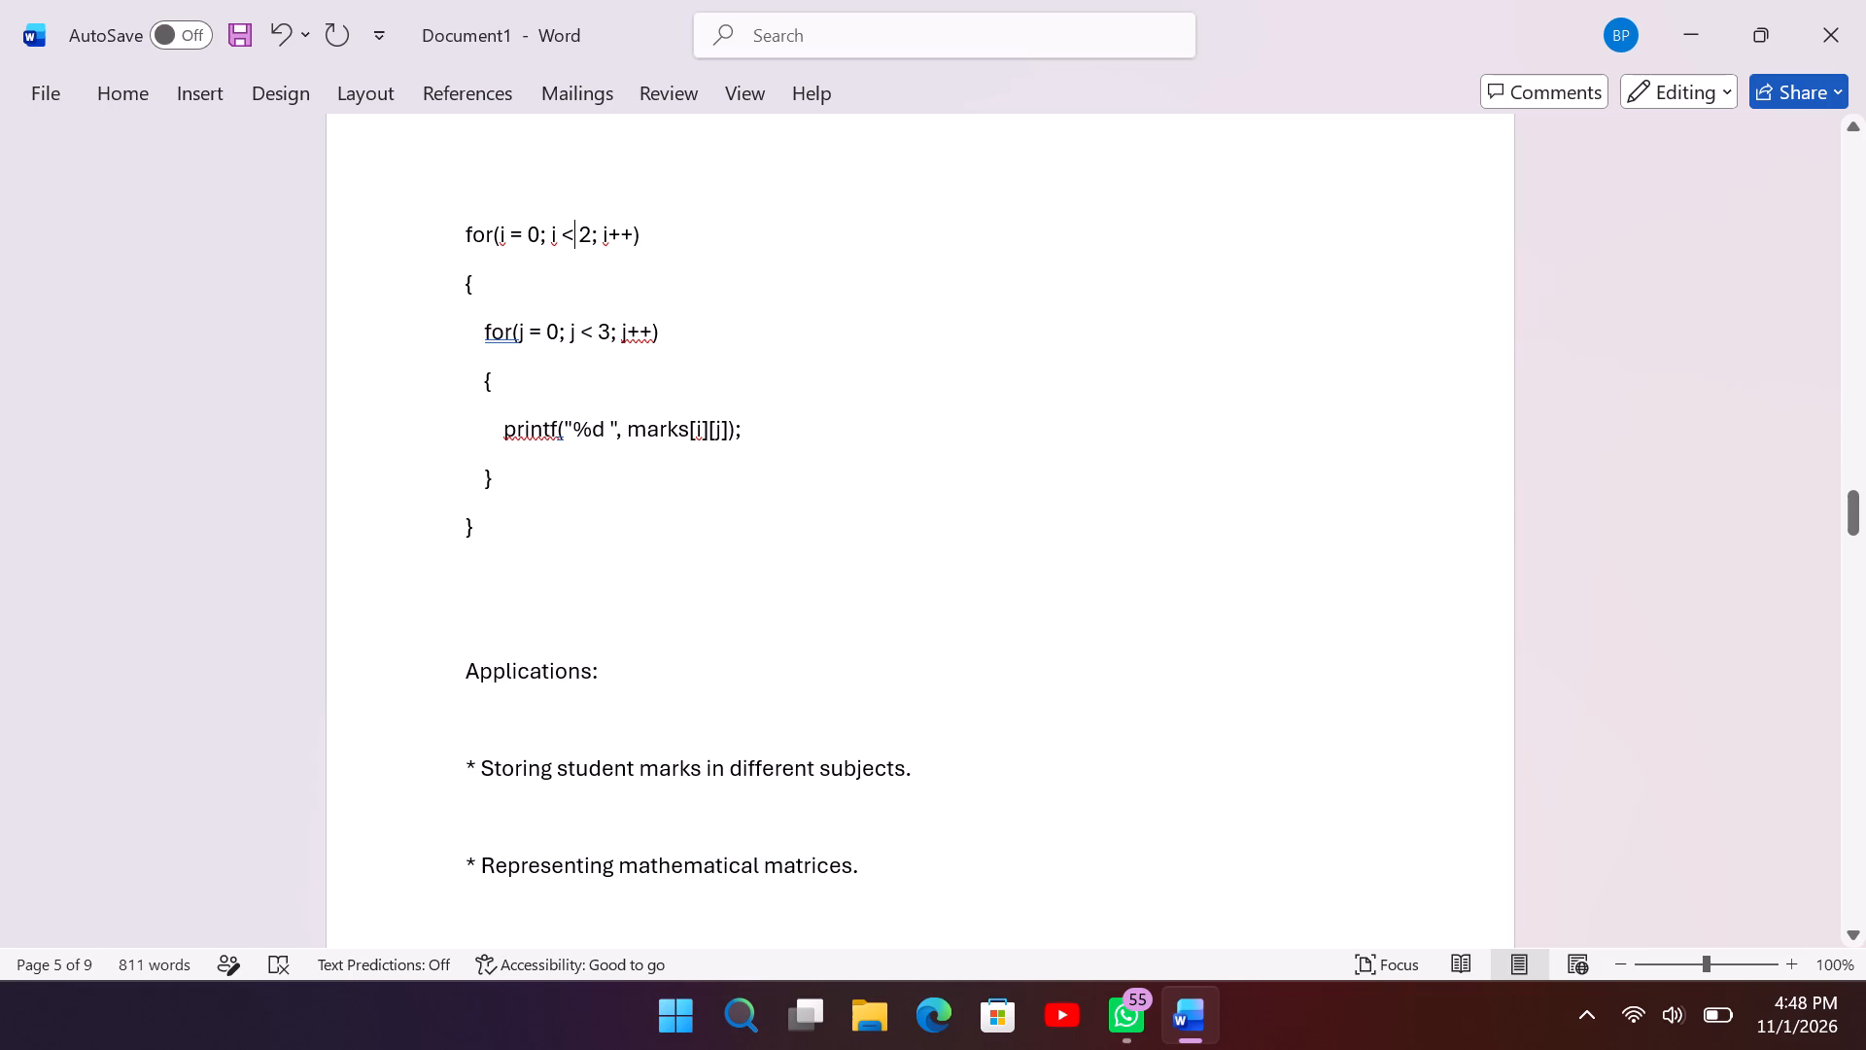
{"action": "left_click", "coordinate": [497, 605]}
{"action": "key", "text": "BackSpace"}
{"action": "key", "text": "BackSpace"}
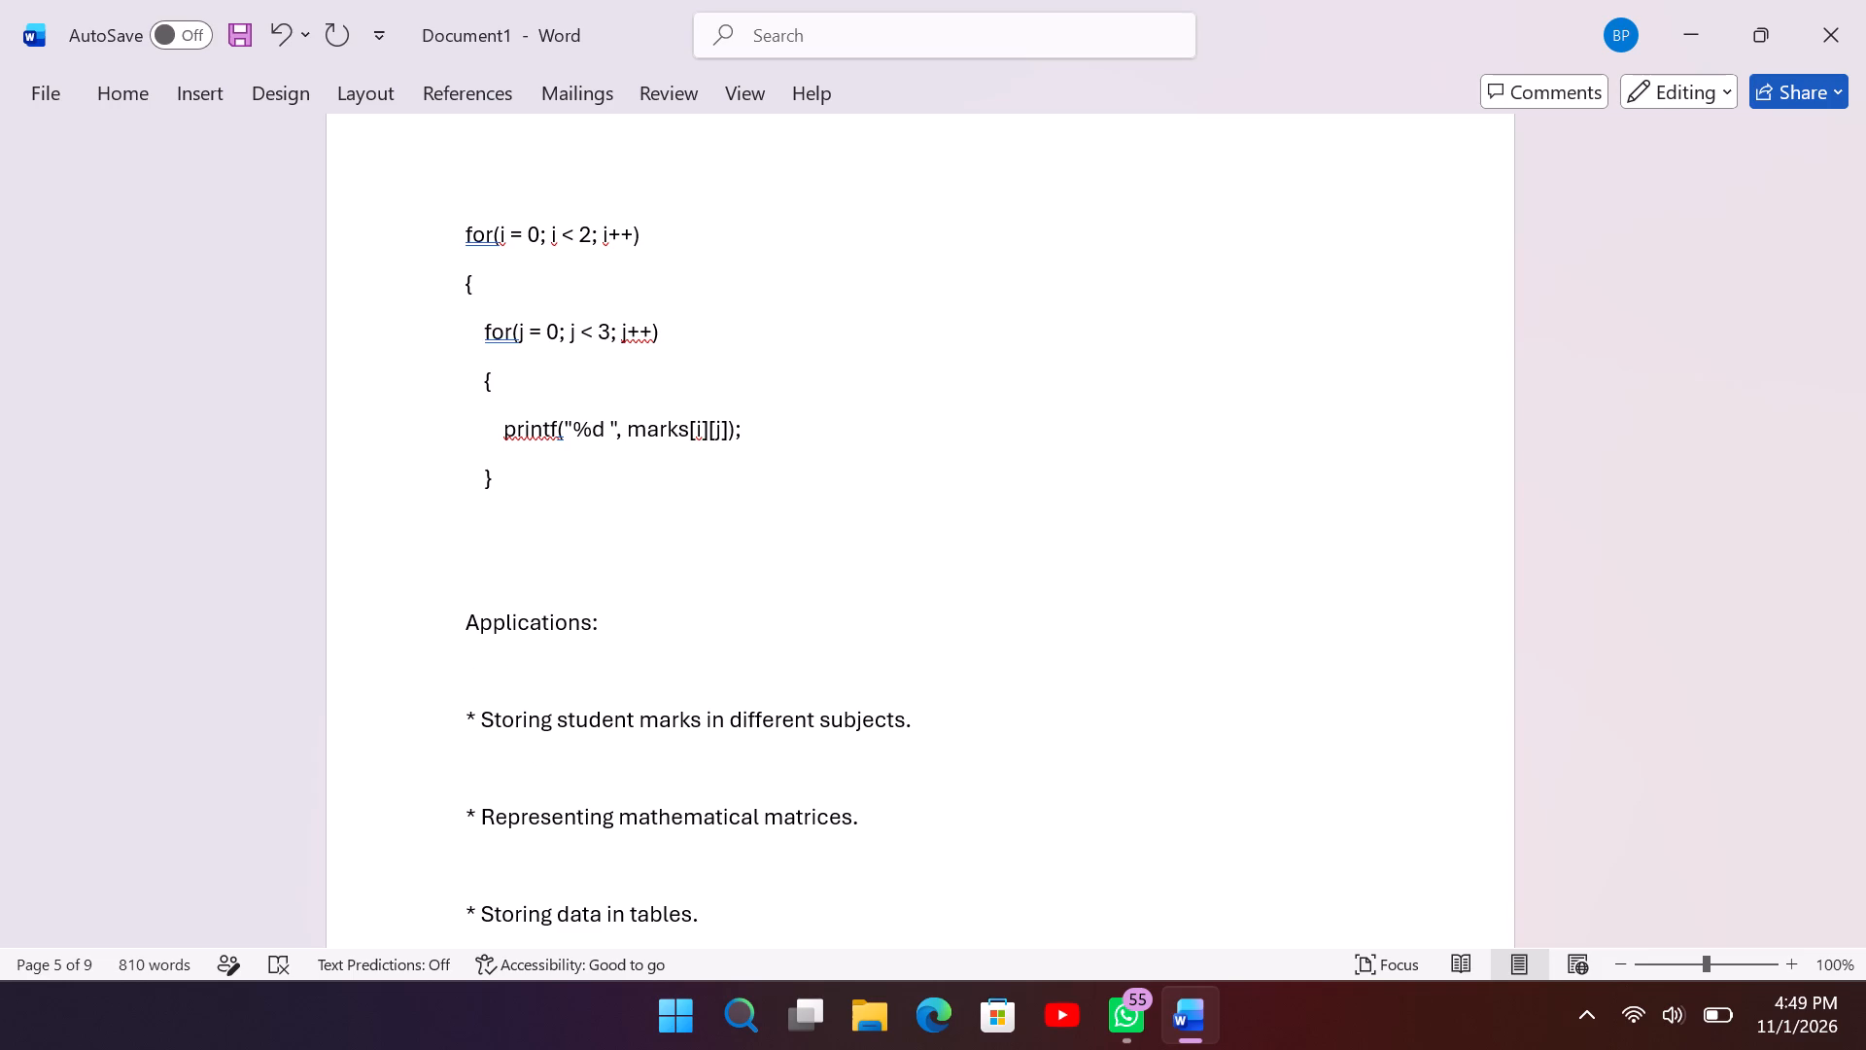
{"action": "key", "text": "shift+braceright"}
{"action": "key", "text": "shift+braceright"}
{"action": "key", "text": "shift+braceright"}
{"action": "key", "text": "BackSpace"}
{"action": "key", "text": "BackSpace"}
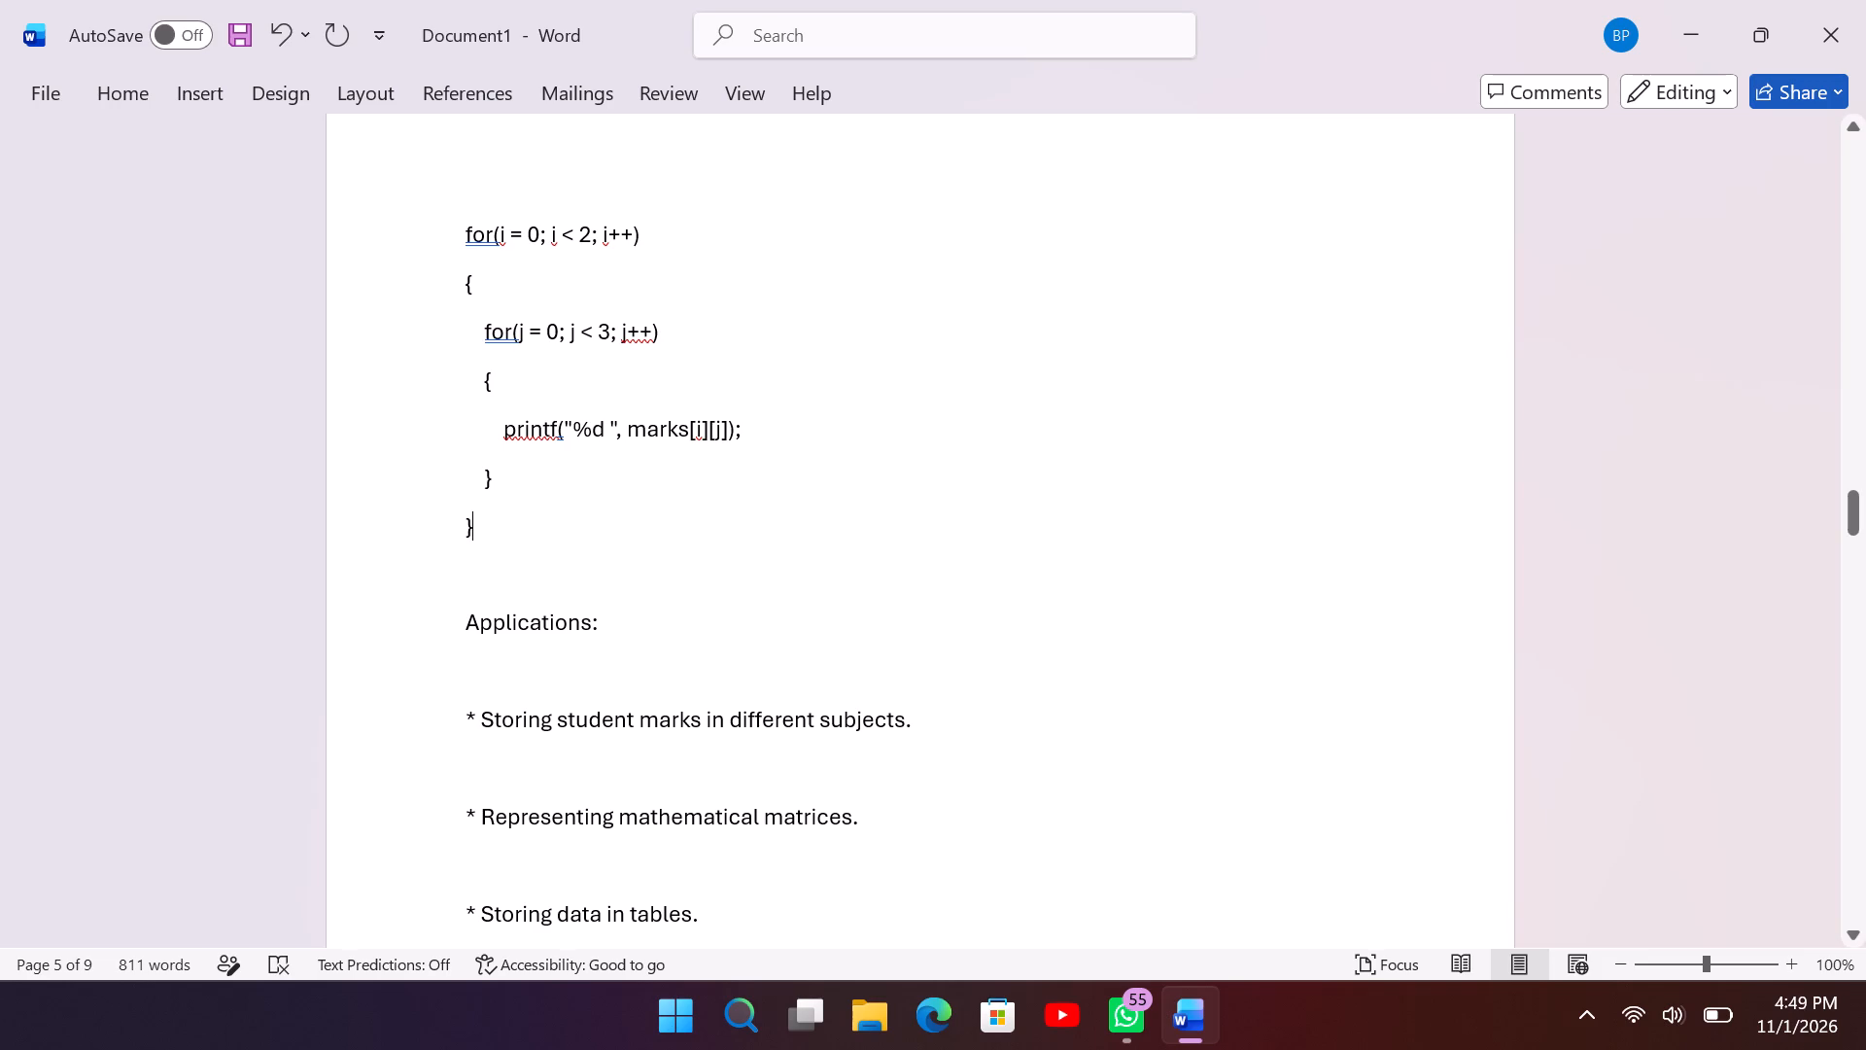
Make the "Applications:" heading below the nested loop code bold.
{"action": "left_click", "coordinate": [459, 611]}
{"action": "left_click_drag", "start_coordinate": [459, 611], "coordinate": [658, 632]}
{"action": "left_click", "coordinate": [669, 594]}
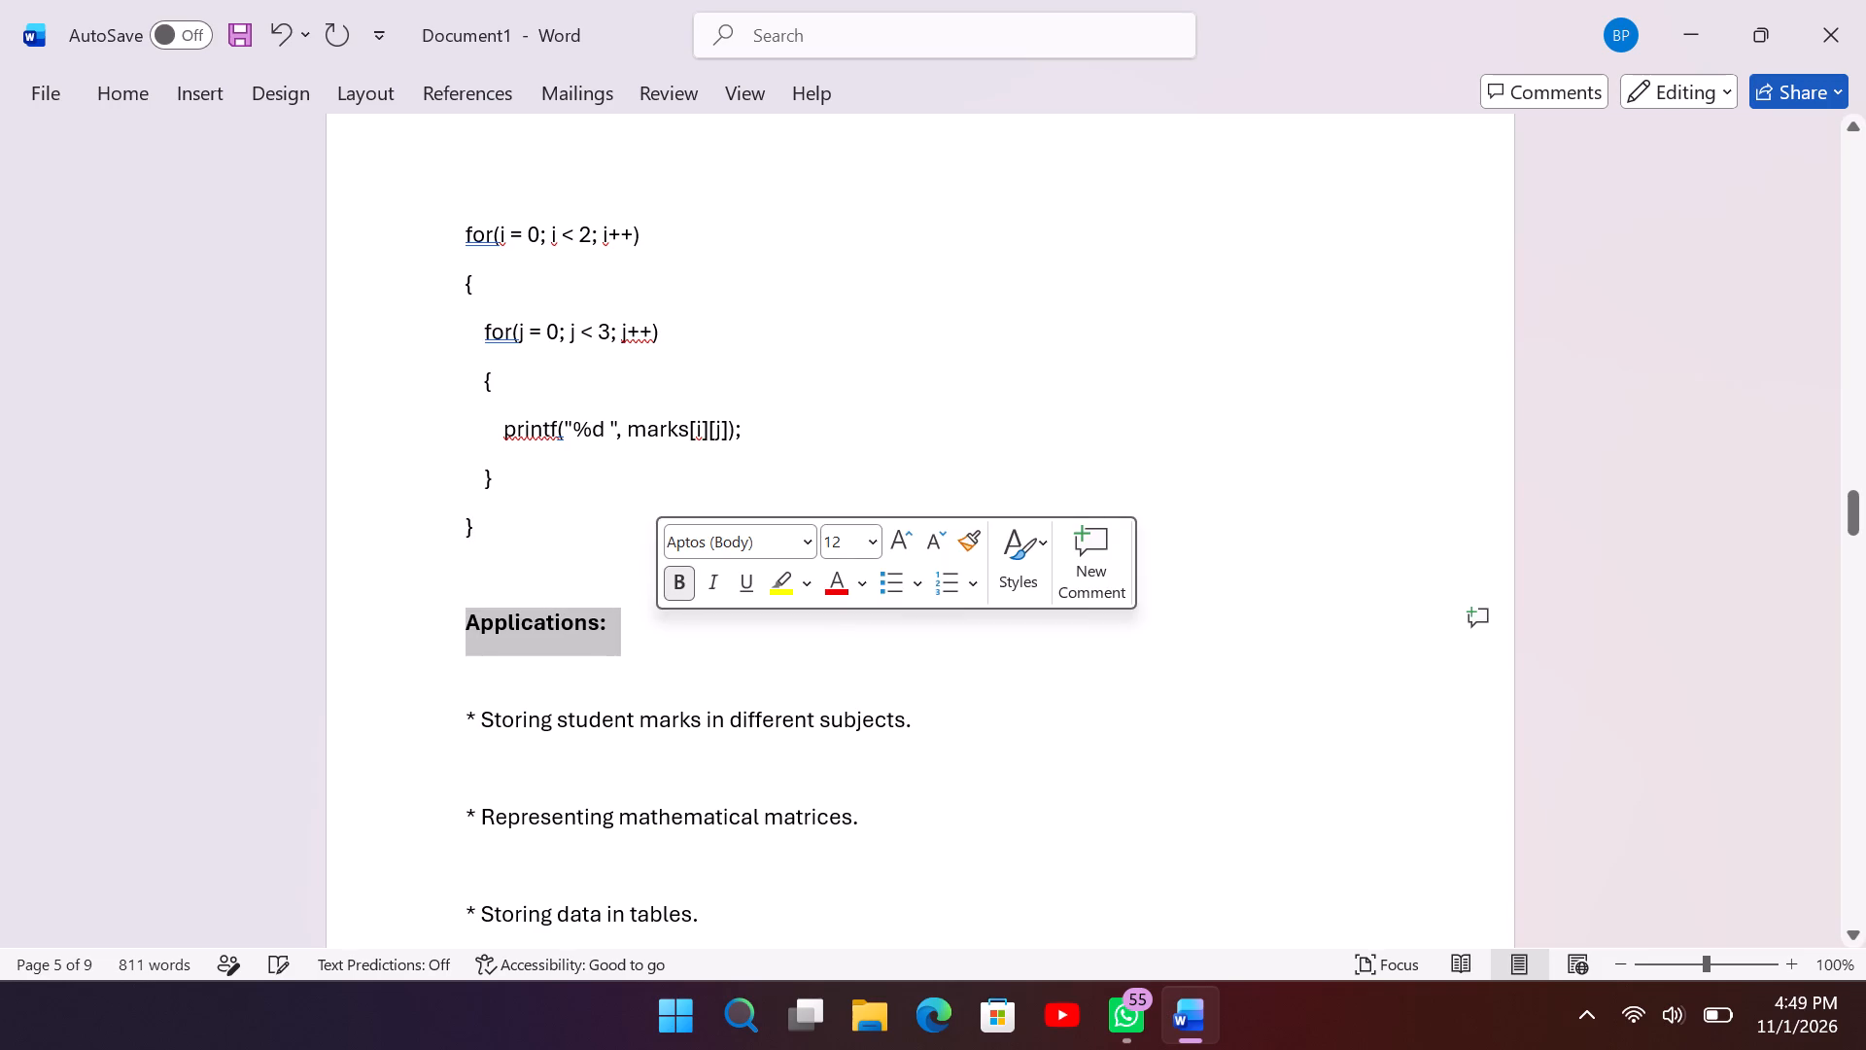
Delete the blank lines directly above and below the "Applications:" heading.
{"action": "left_click", "coordinate": [503, 575]}
{"action": "key", "text": "BackSpace"}
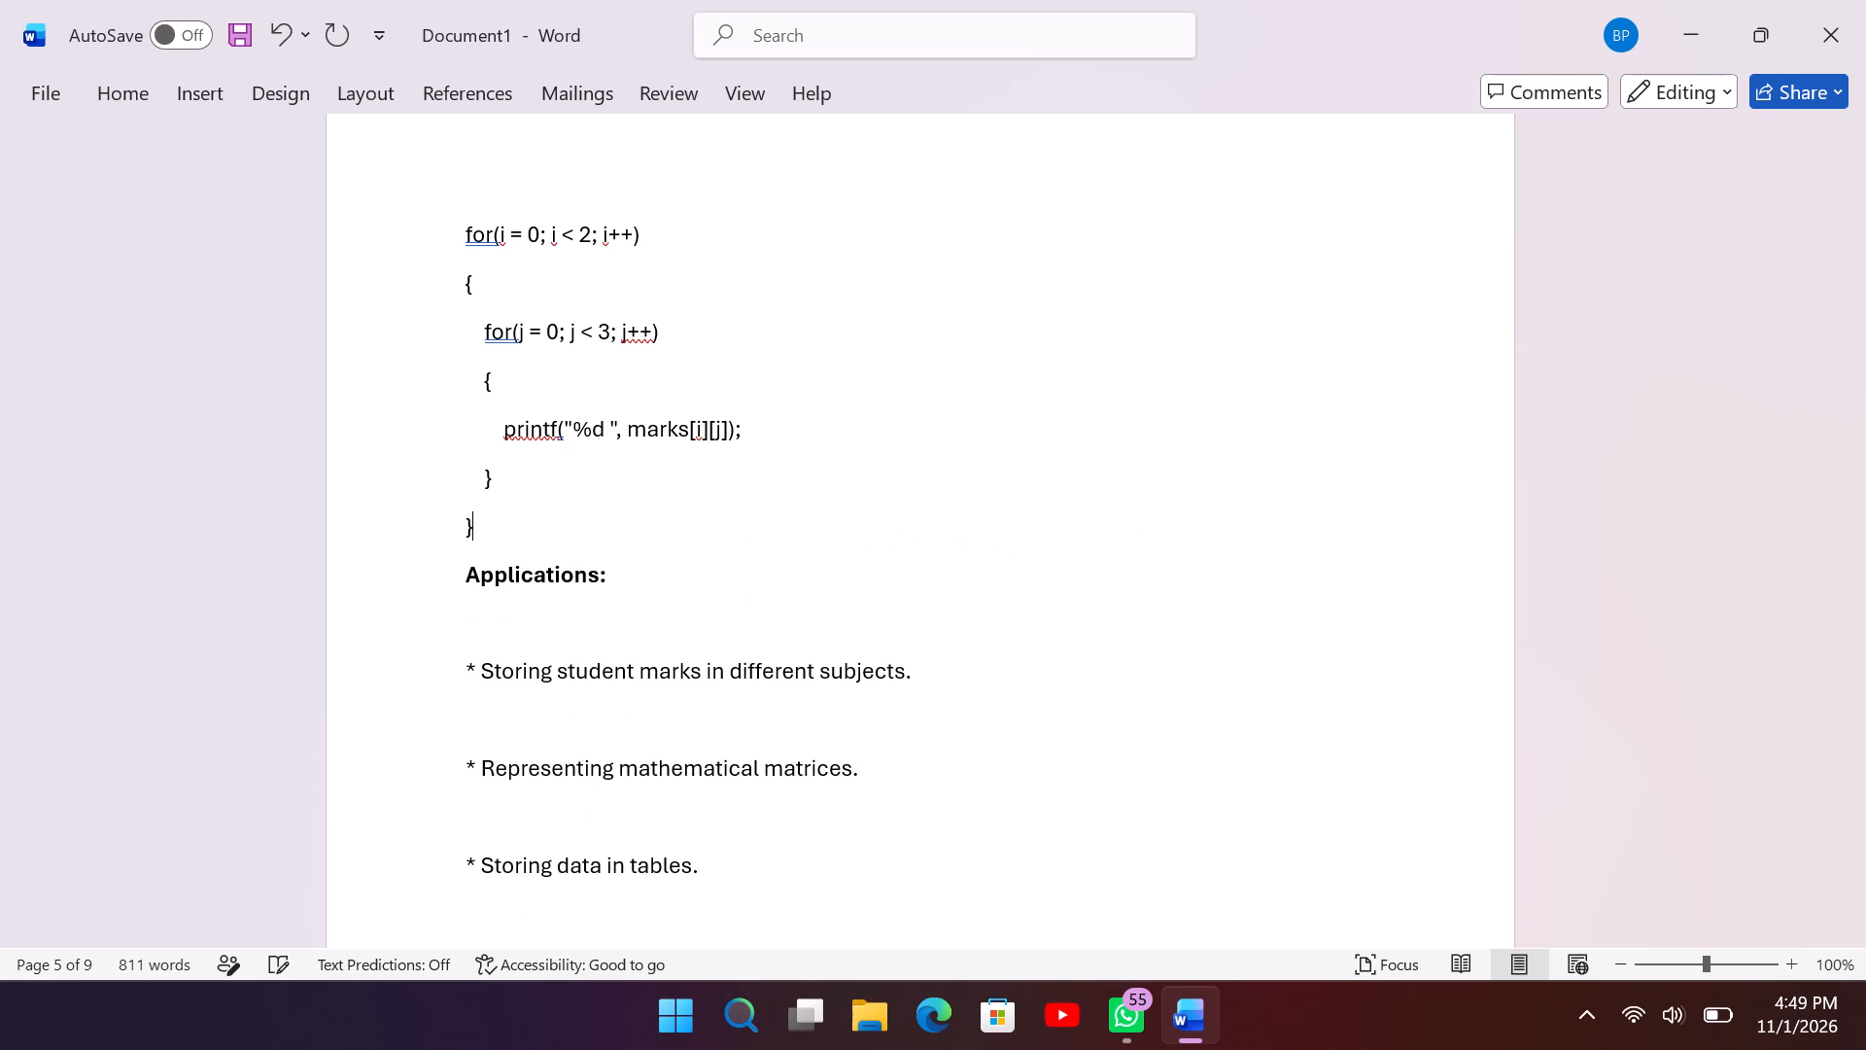
{"action": "left_click", "coordinate": [514, 638]}
{"action": "key", "text": "BackSpace"}
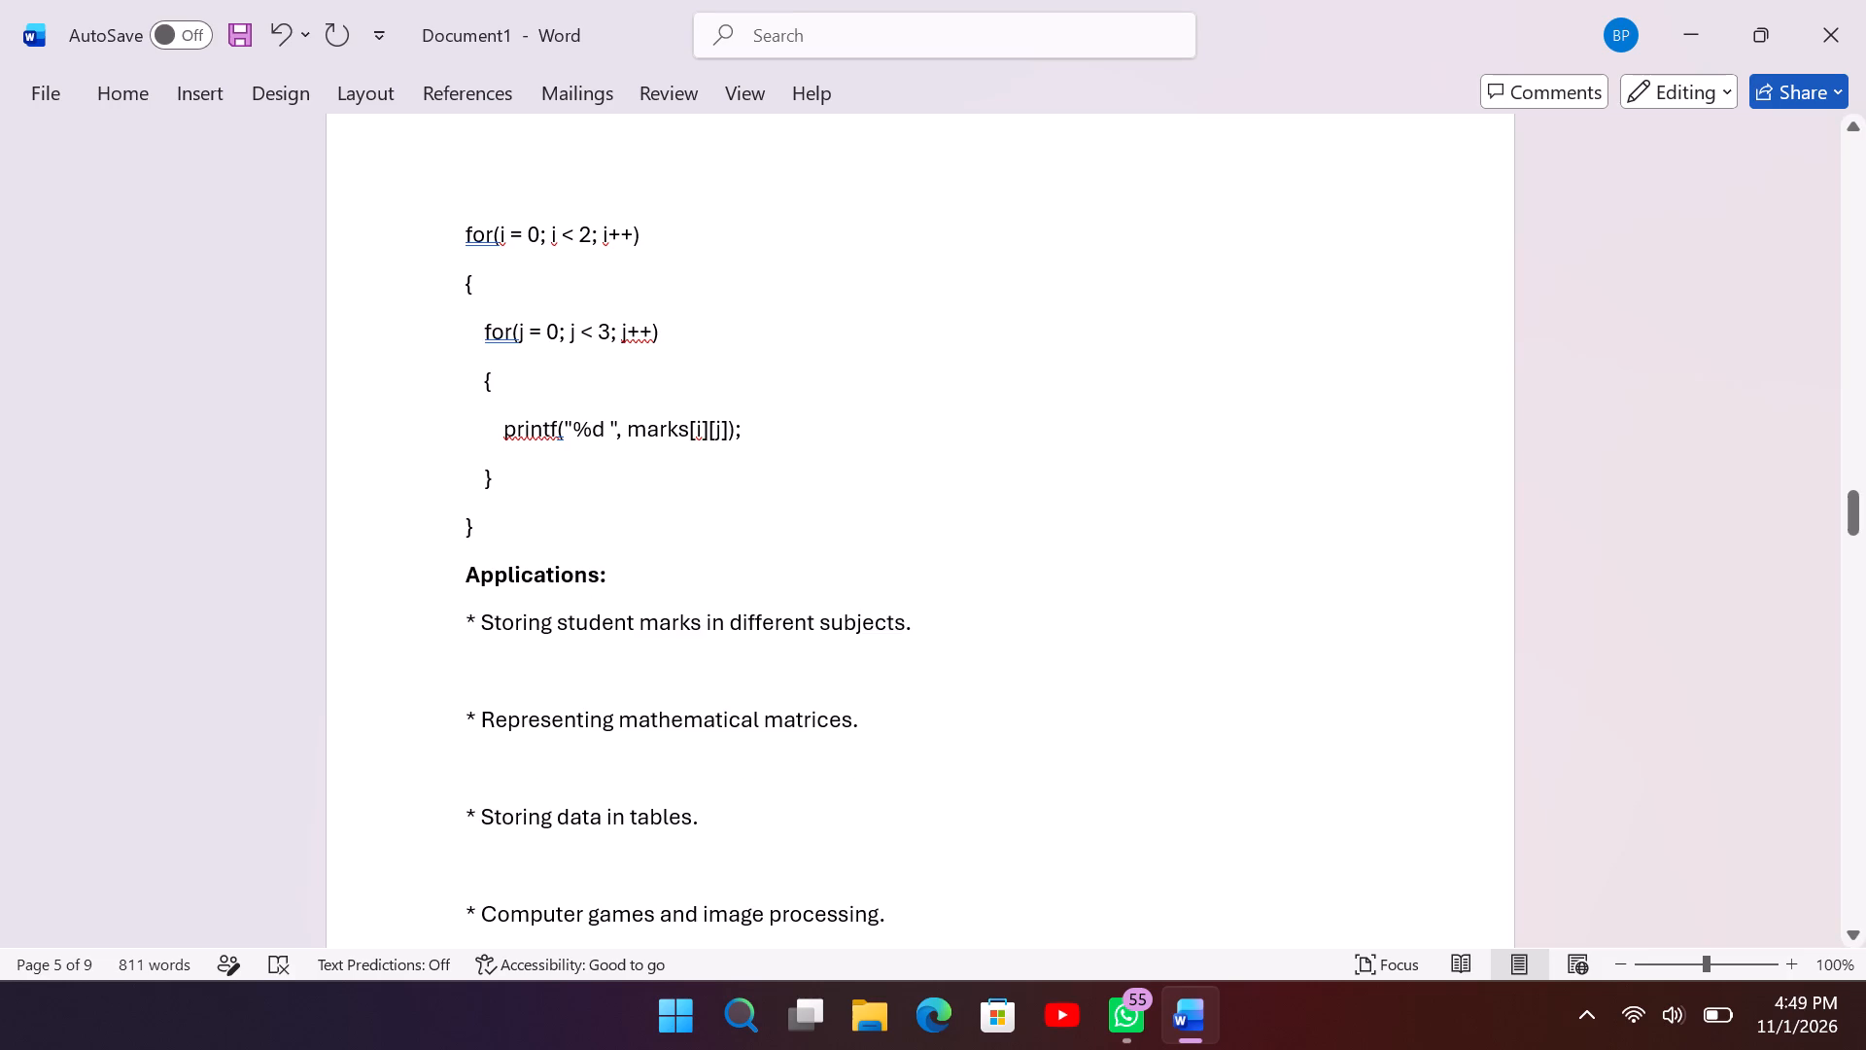
Remove the asterisks from the four application items and delete the blank lines between them.
{"action": "left_click", "coordinate": [476, 618]}
{"action": "key", "text": "BackSpace"}
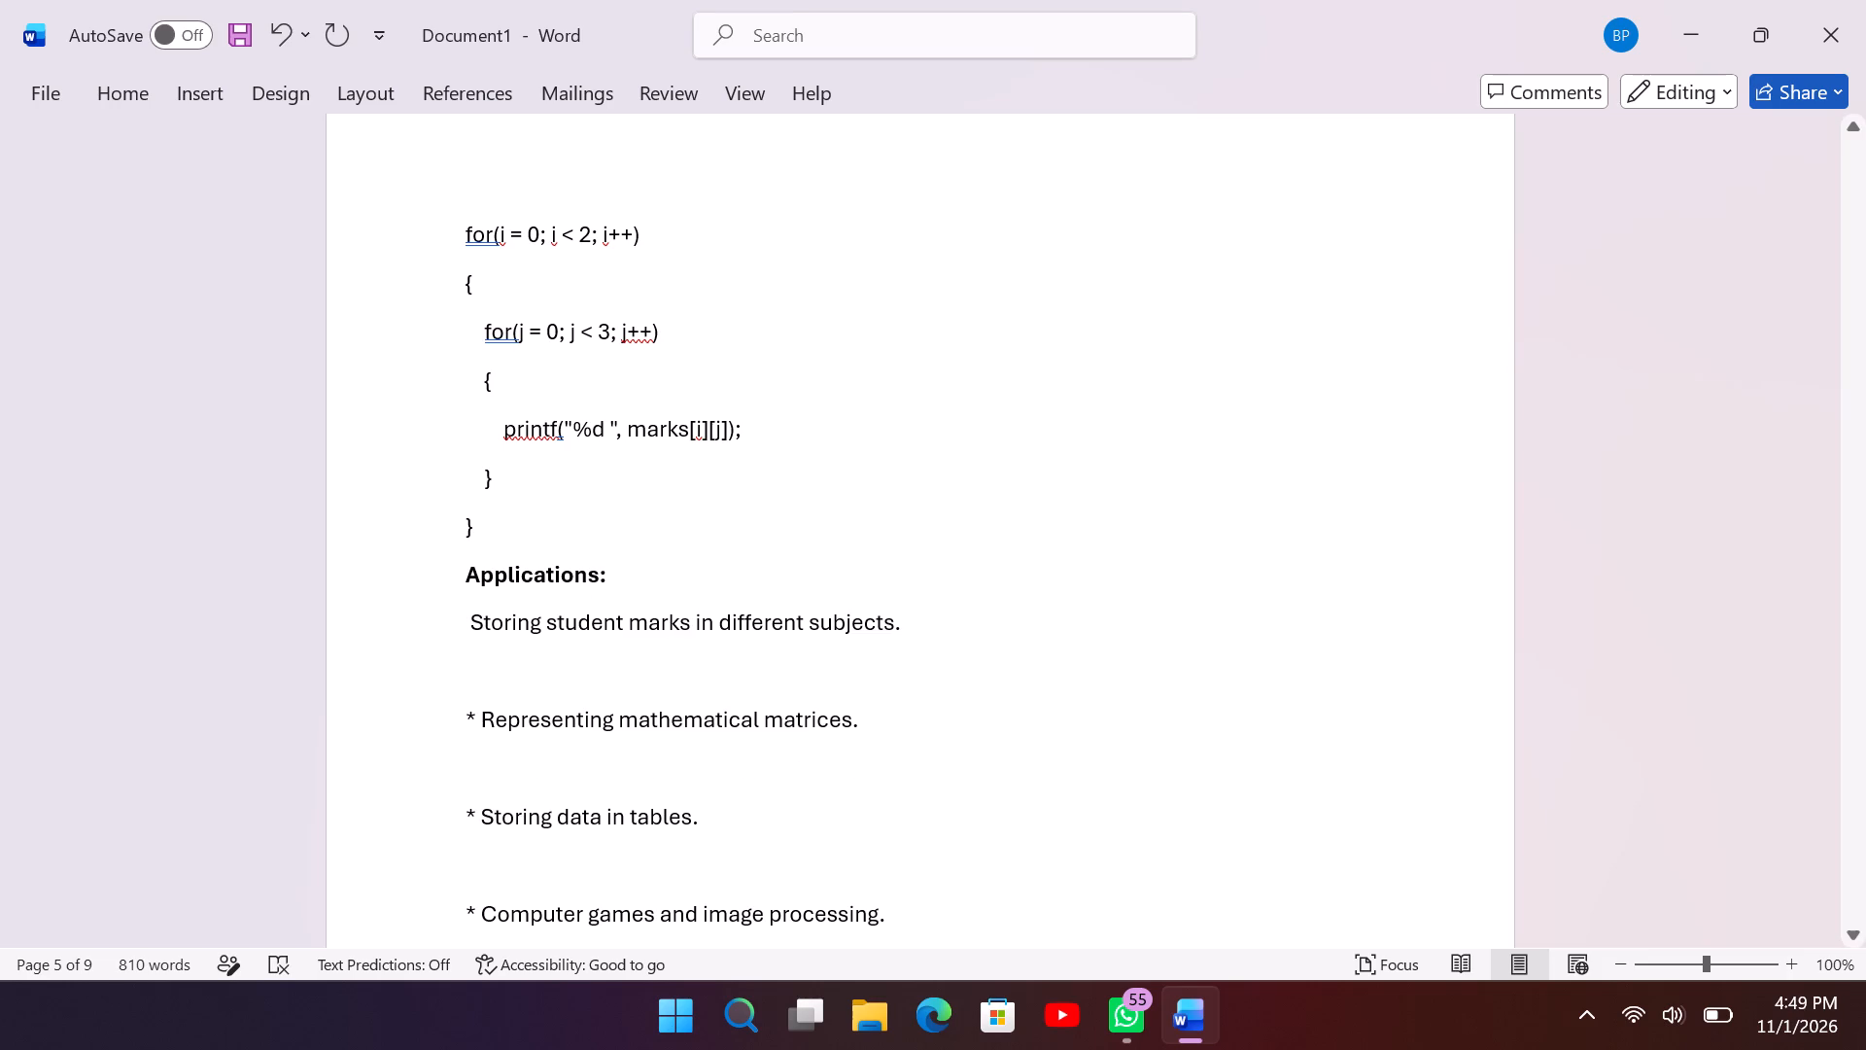
{"action": "left_click", "coordinate": [475, 707]}
{"action": "key", "text": "BackSpace"}
{"action": "key", "text": "BackSpace"}
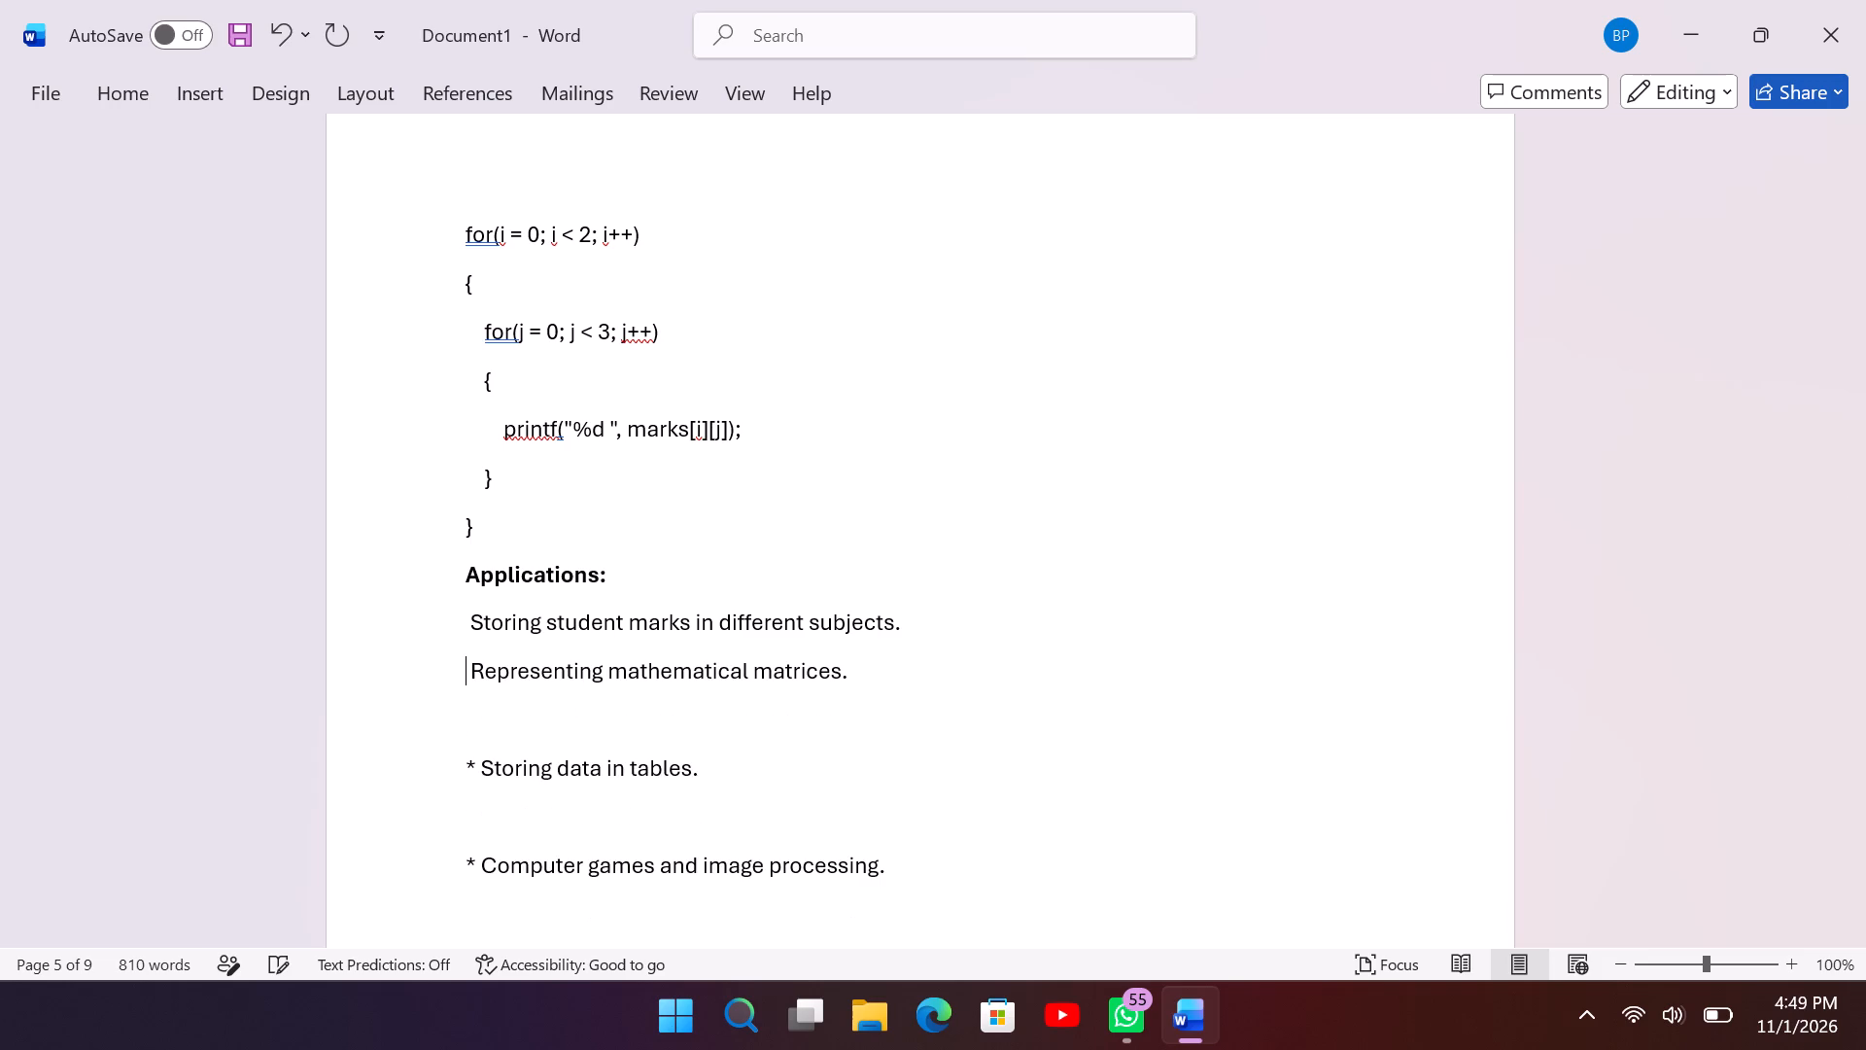
{"action": "left_click", "coordinate": [479, 766]}
{"action": "key", "text": "BackSpace"}
{"action": "key", "text": "BackSpace"}
{"action": "key", "text": "BackSpace"}
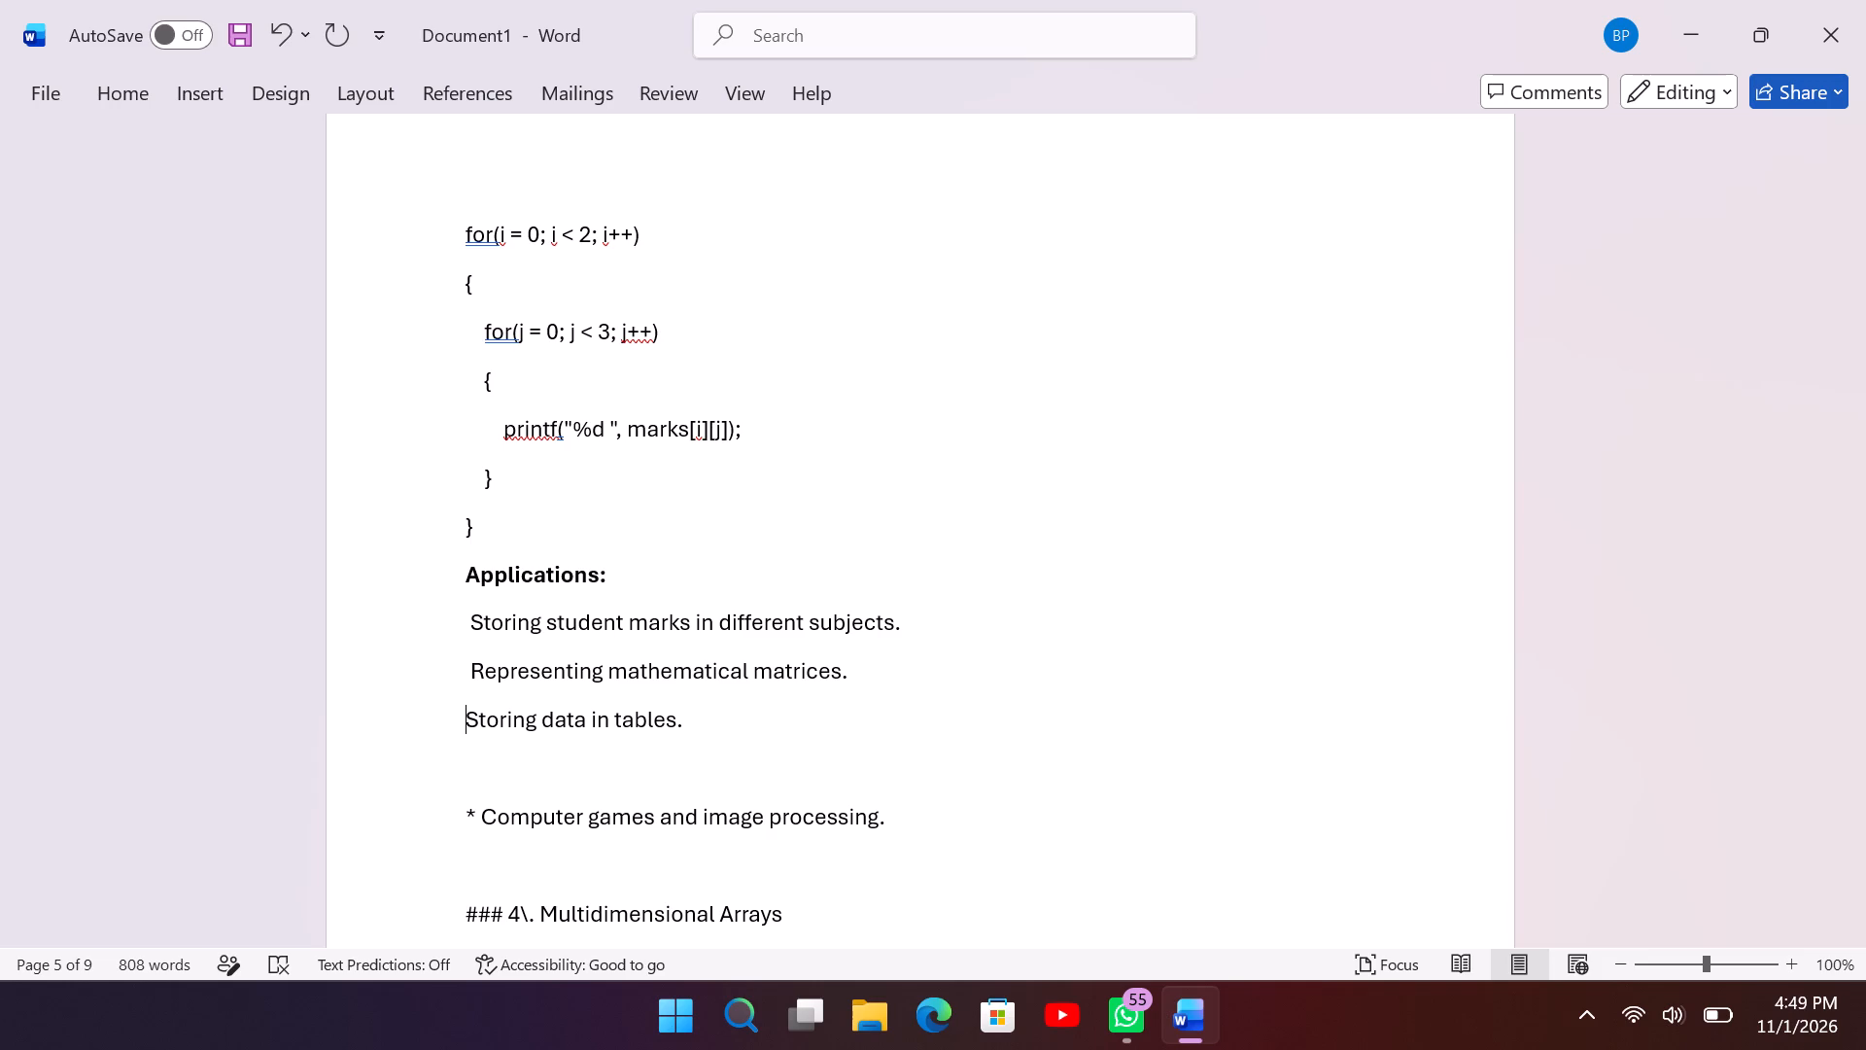
{"action": "left_click", "coordinate": [477, 817]}
{"action": "key", "text": "BackSpace"}
{"action": "key", "text": "BackSpace"}
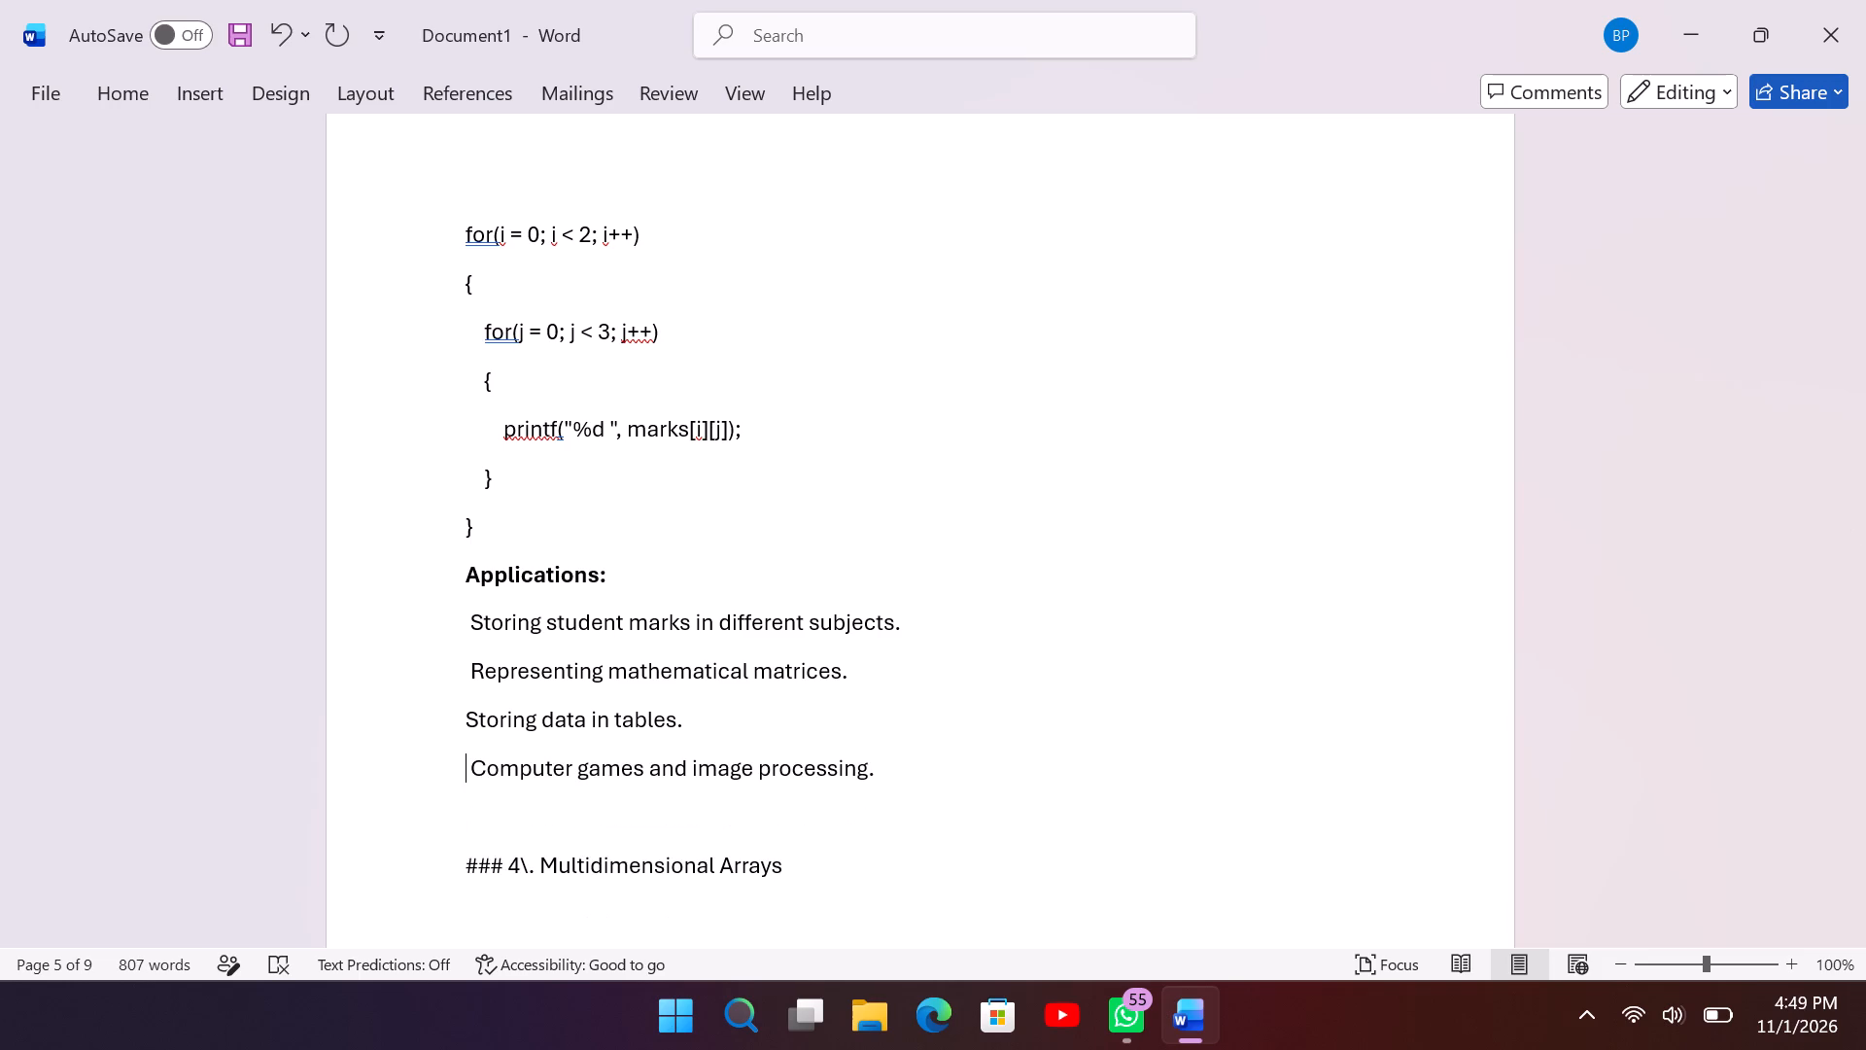
Remove the hash signs, the number 4 and the backslash from the start of the Multidimensional Arrays heading.
{"action": "scroll", "coordinate": [477, 817], "scroll_direction": "down", "scroll_amount": 1}
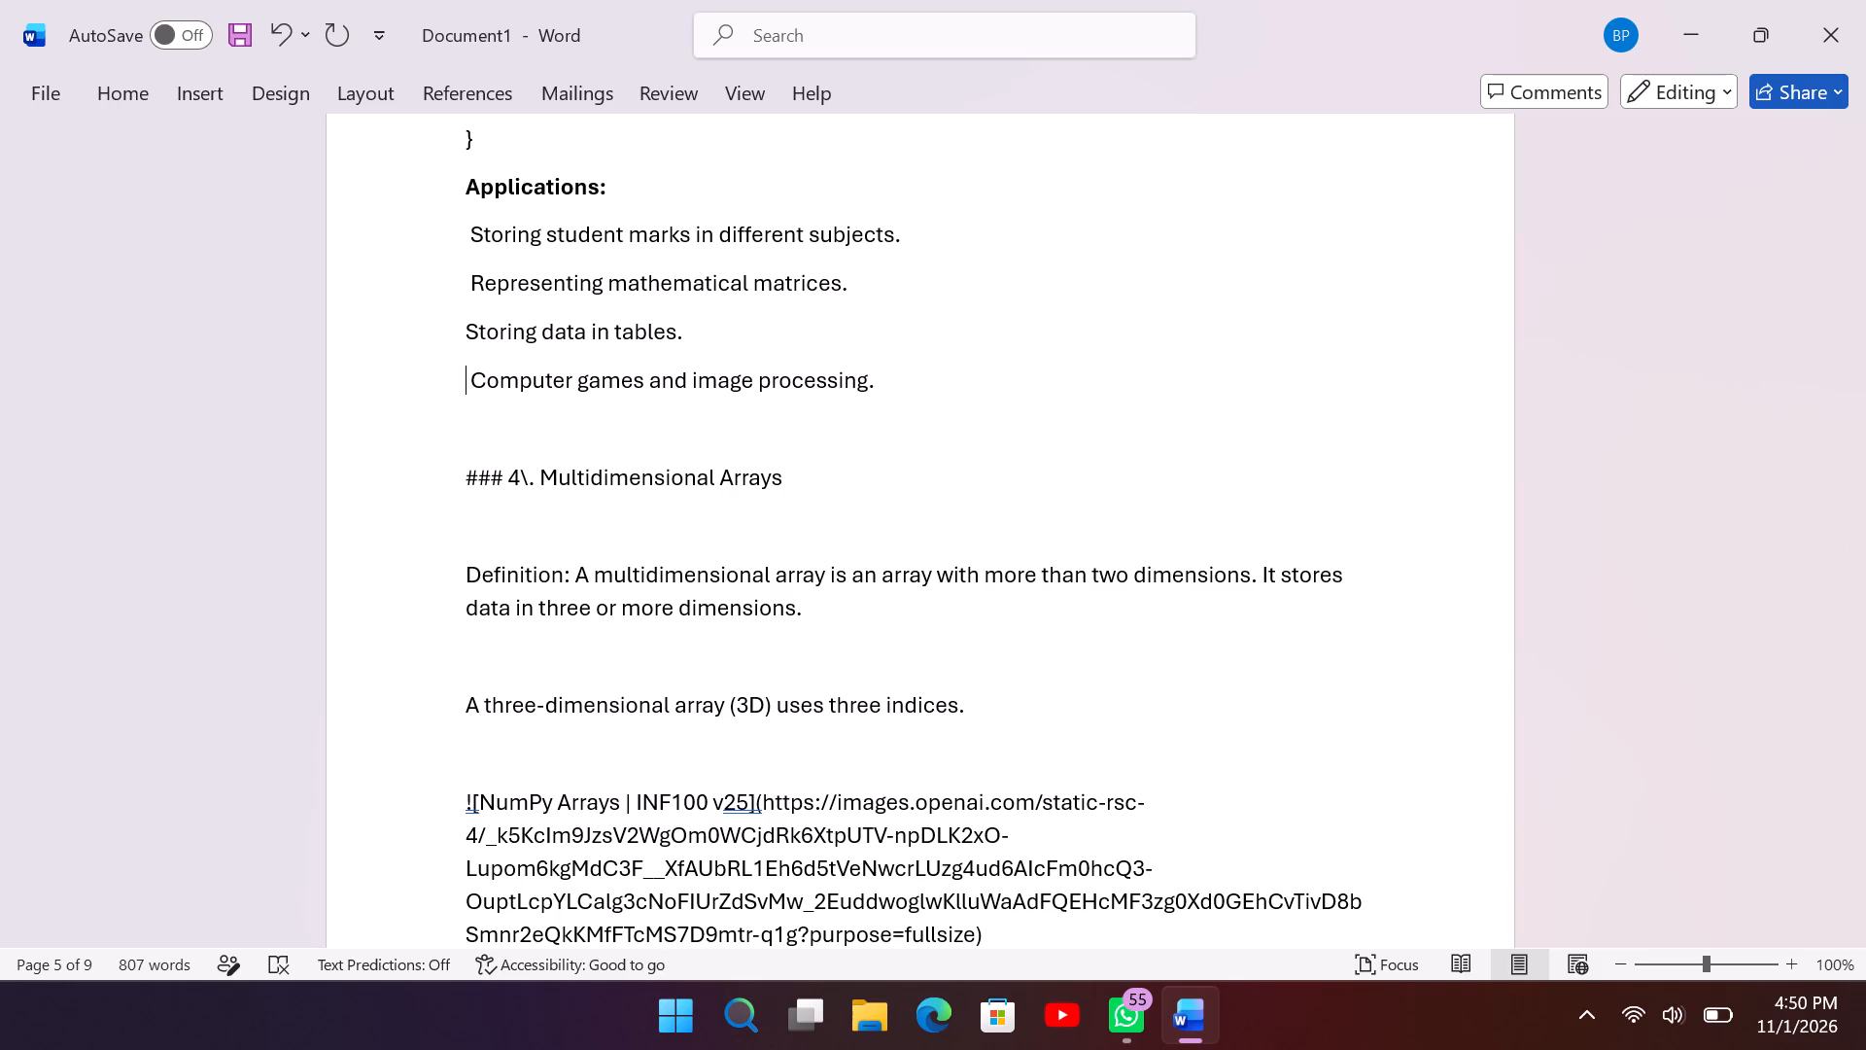
{"action": "double_click", "coordinate": [477, 817]}
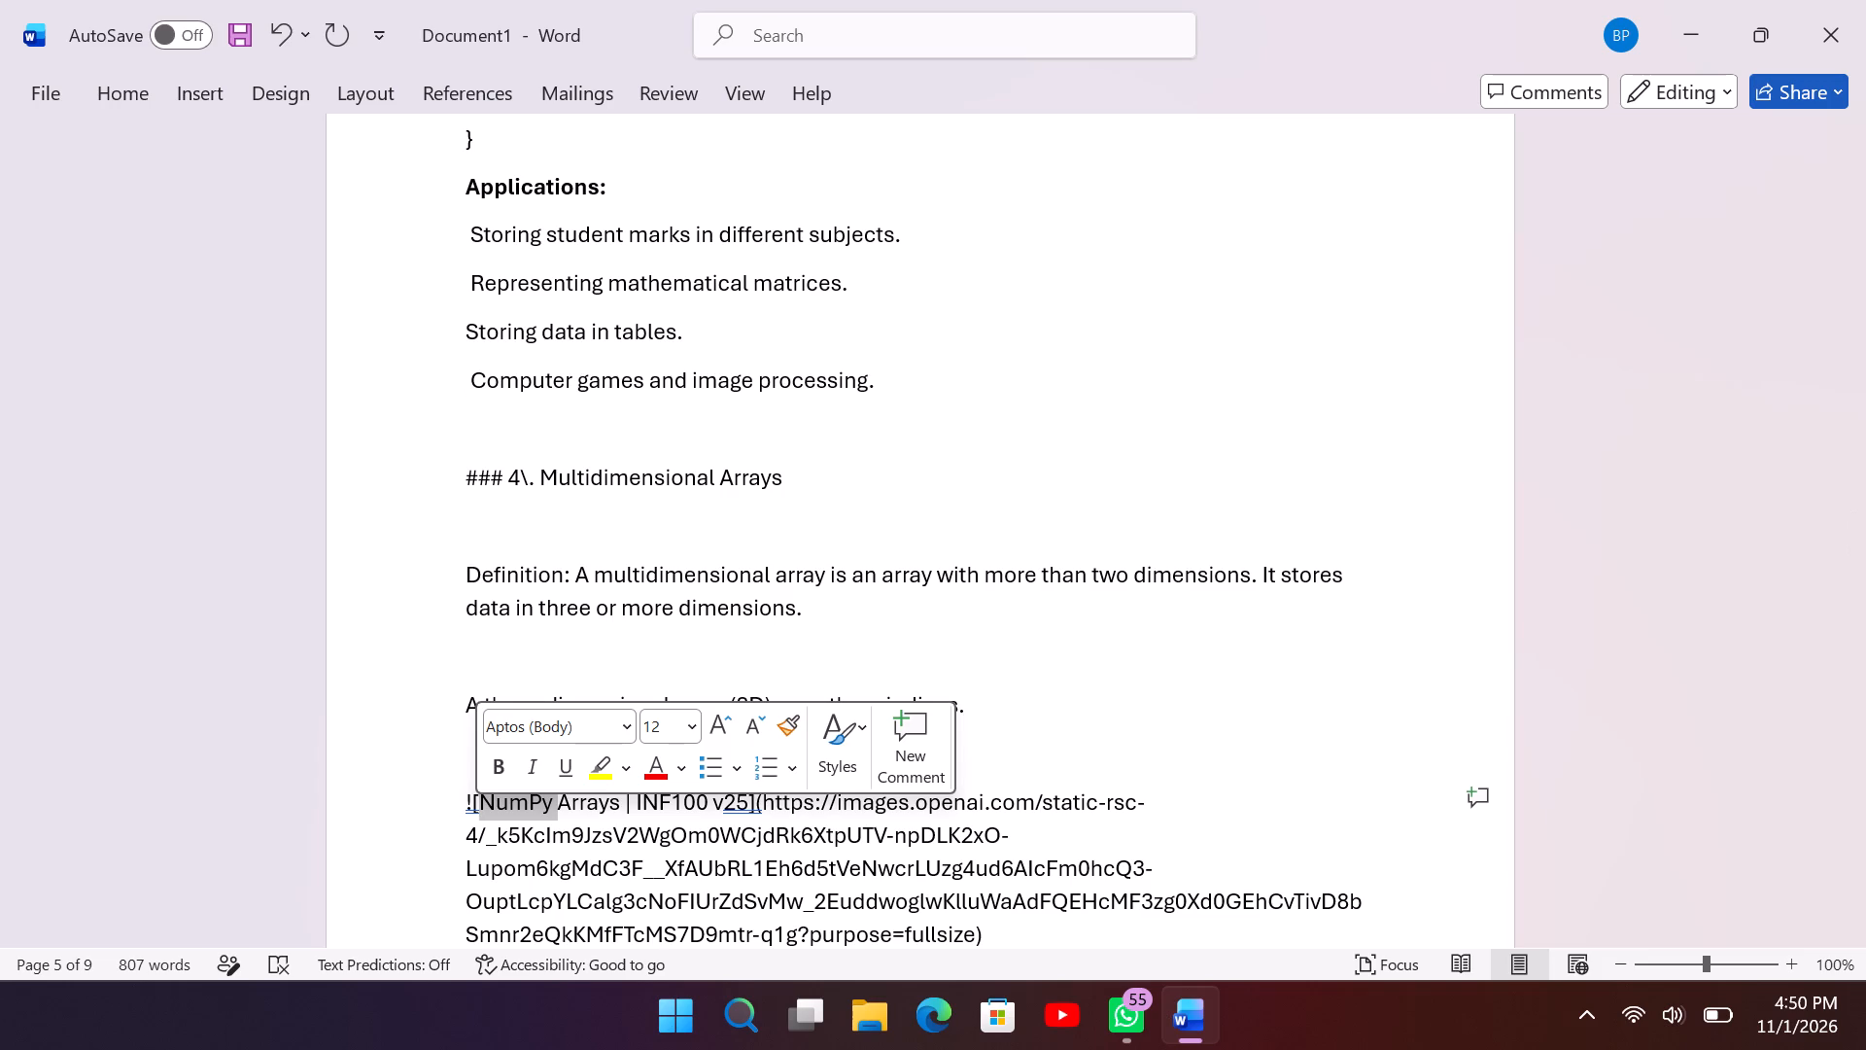
{"action": "left_click", "coordinate": [530, 473]}
{"action": "key", "text": "BackSpace"}
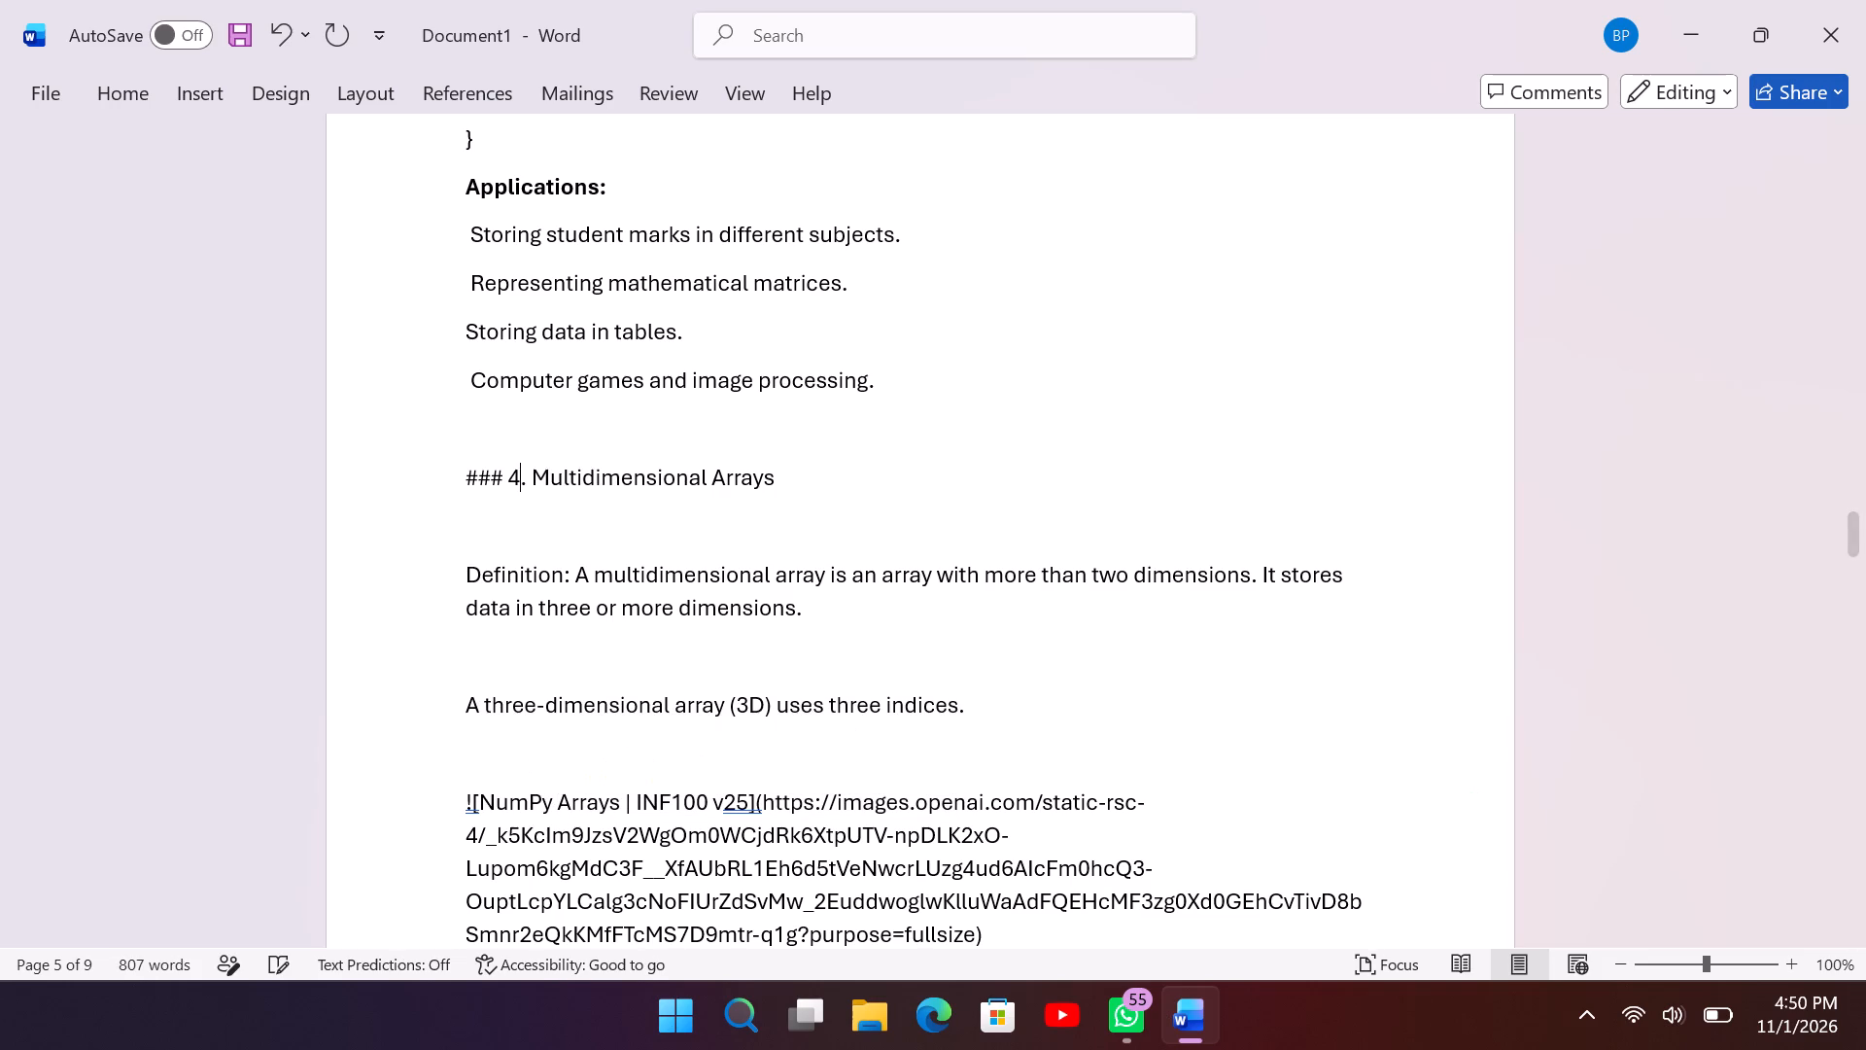
{"action": "key", "text": "BackSpace"}
{"action": "key", "text": "BackSpace"}
{"action": "key", "text": "BackSpace"}
{"action": "key", "text": "BackSpace"}
{"action": "key", "text": "BackSpace"}
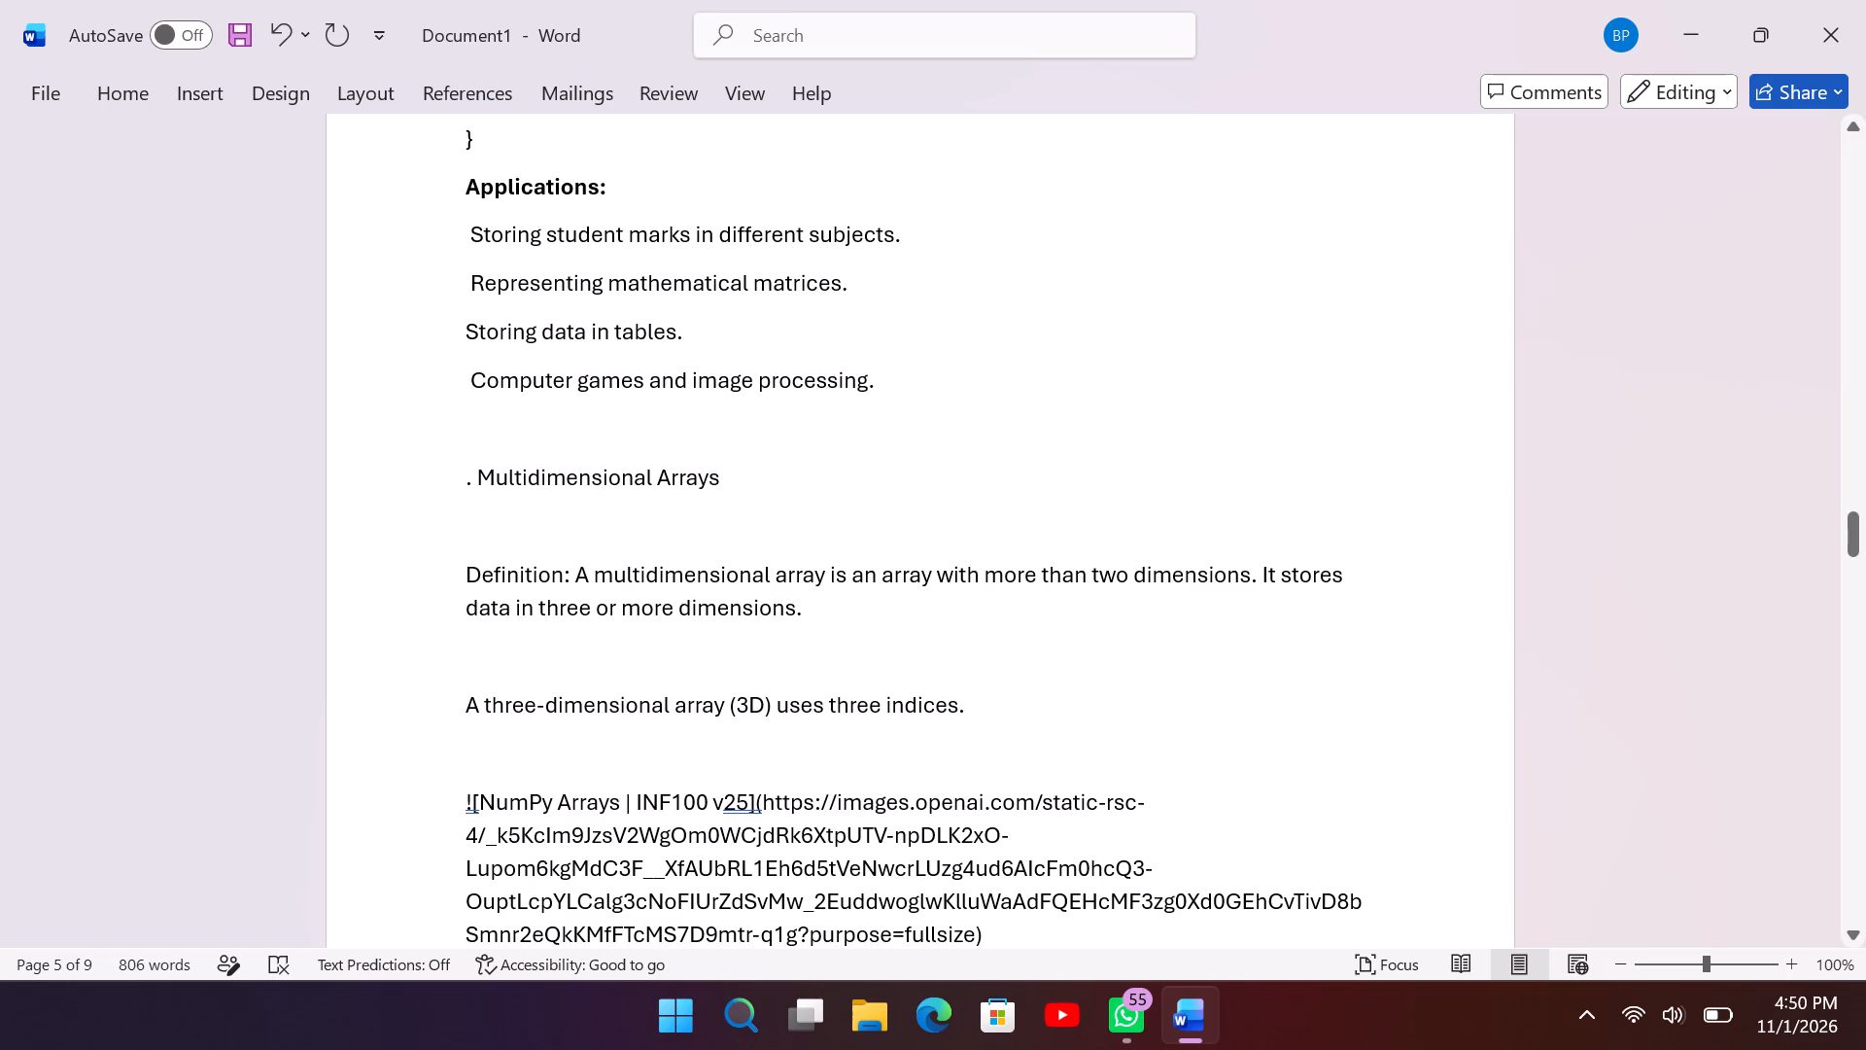
Make the "Multidimensional Arrays" heading bold.
{"action": "left_click_drag", "start_coordinate": [469, 478], "coordinate": [679, 532]}
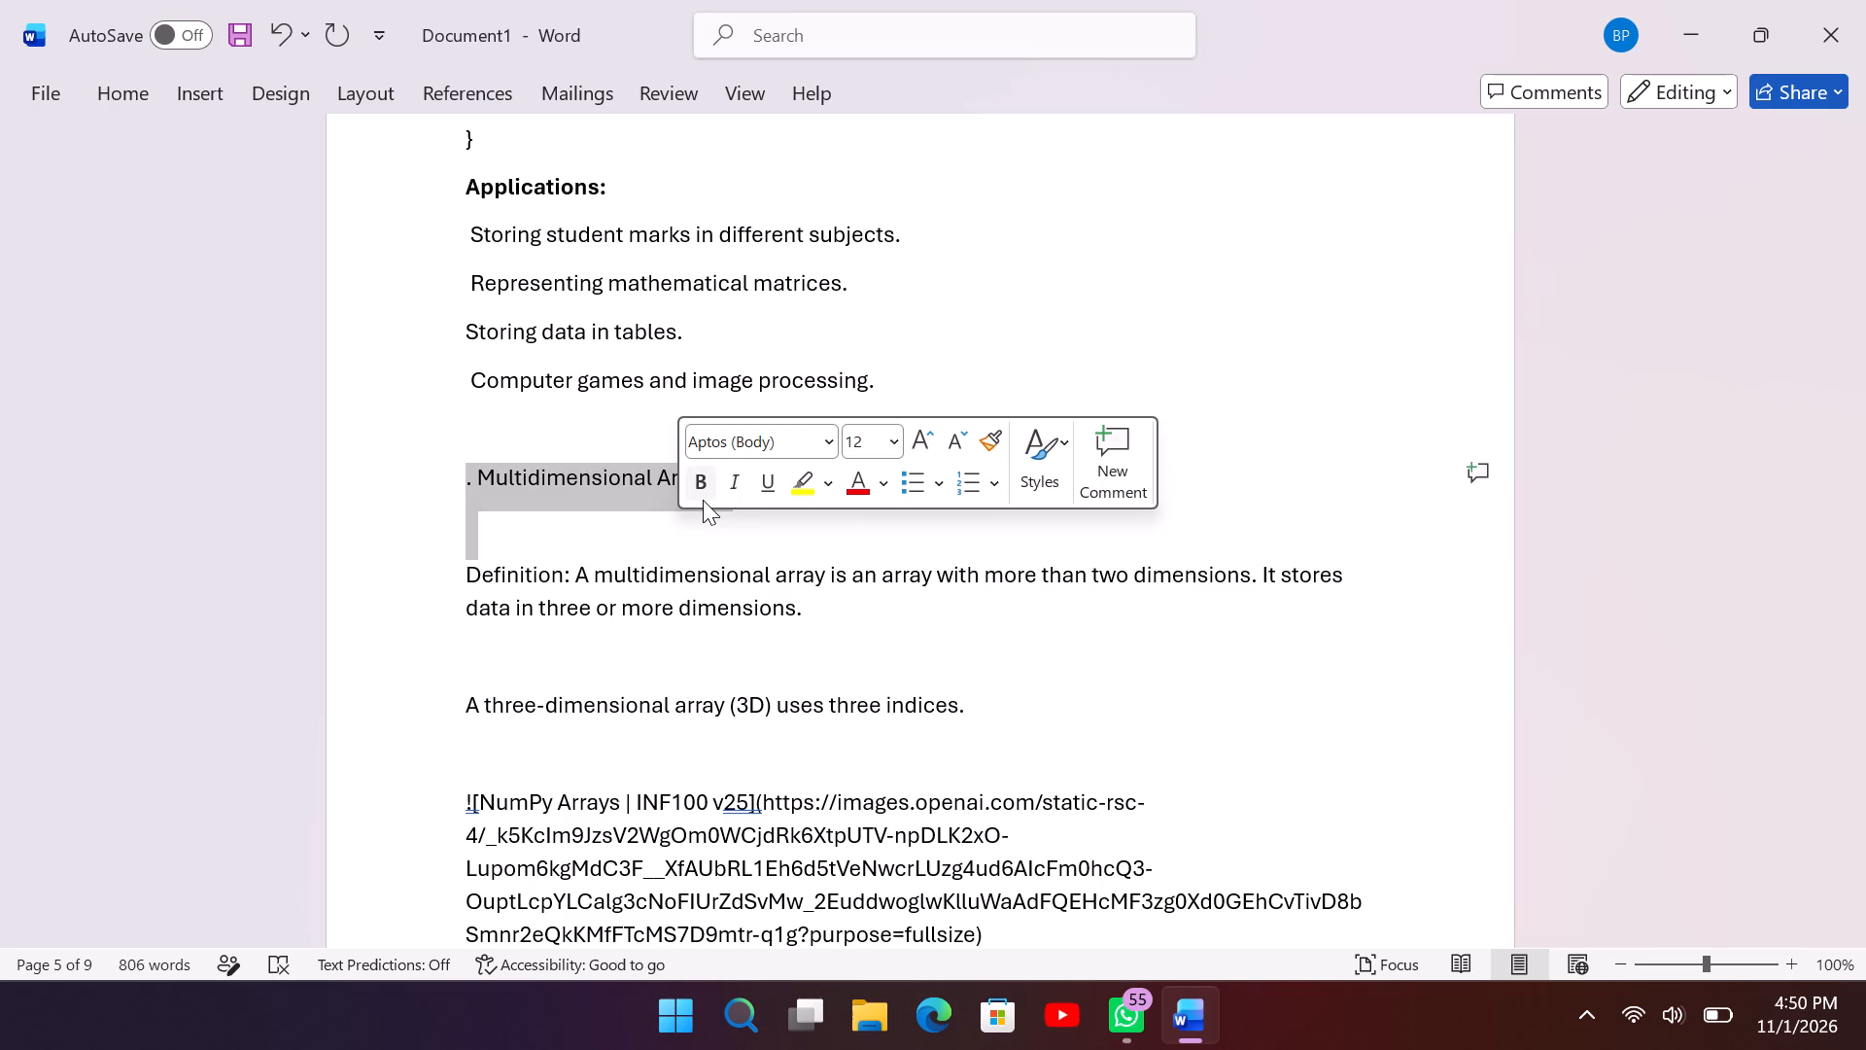
{"action": "left_click", "coordinate": [703, 500]}
{"action": "left_click", "coordinate": [699, 462]}
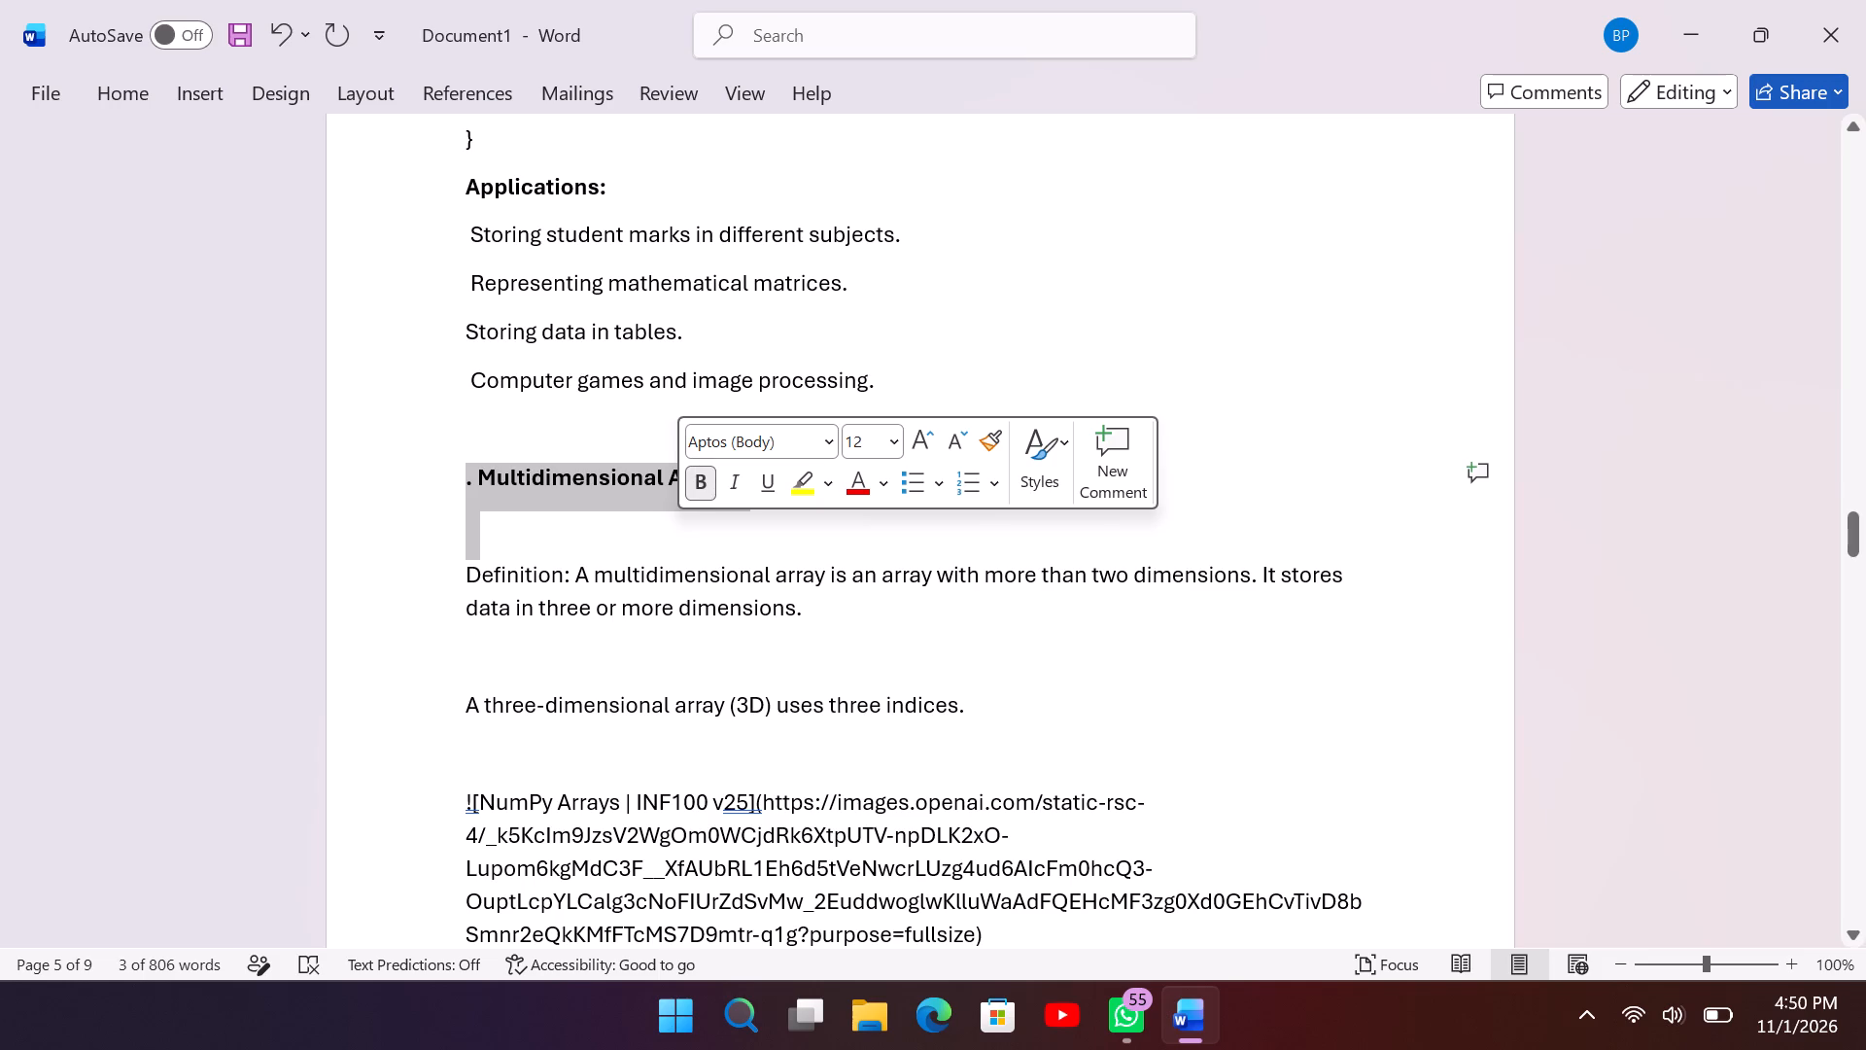
{"action": "left_click", "coordinate": [1152, 319]}
{"action": "scroll", "coordinate": [1152, 319], "scroll_direction": "down", "scroll_amount": 1}
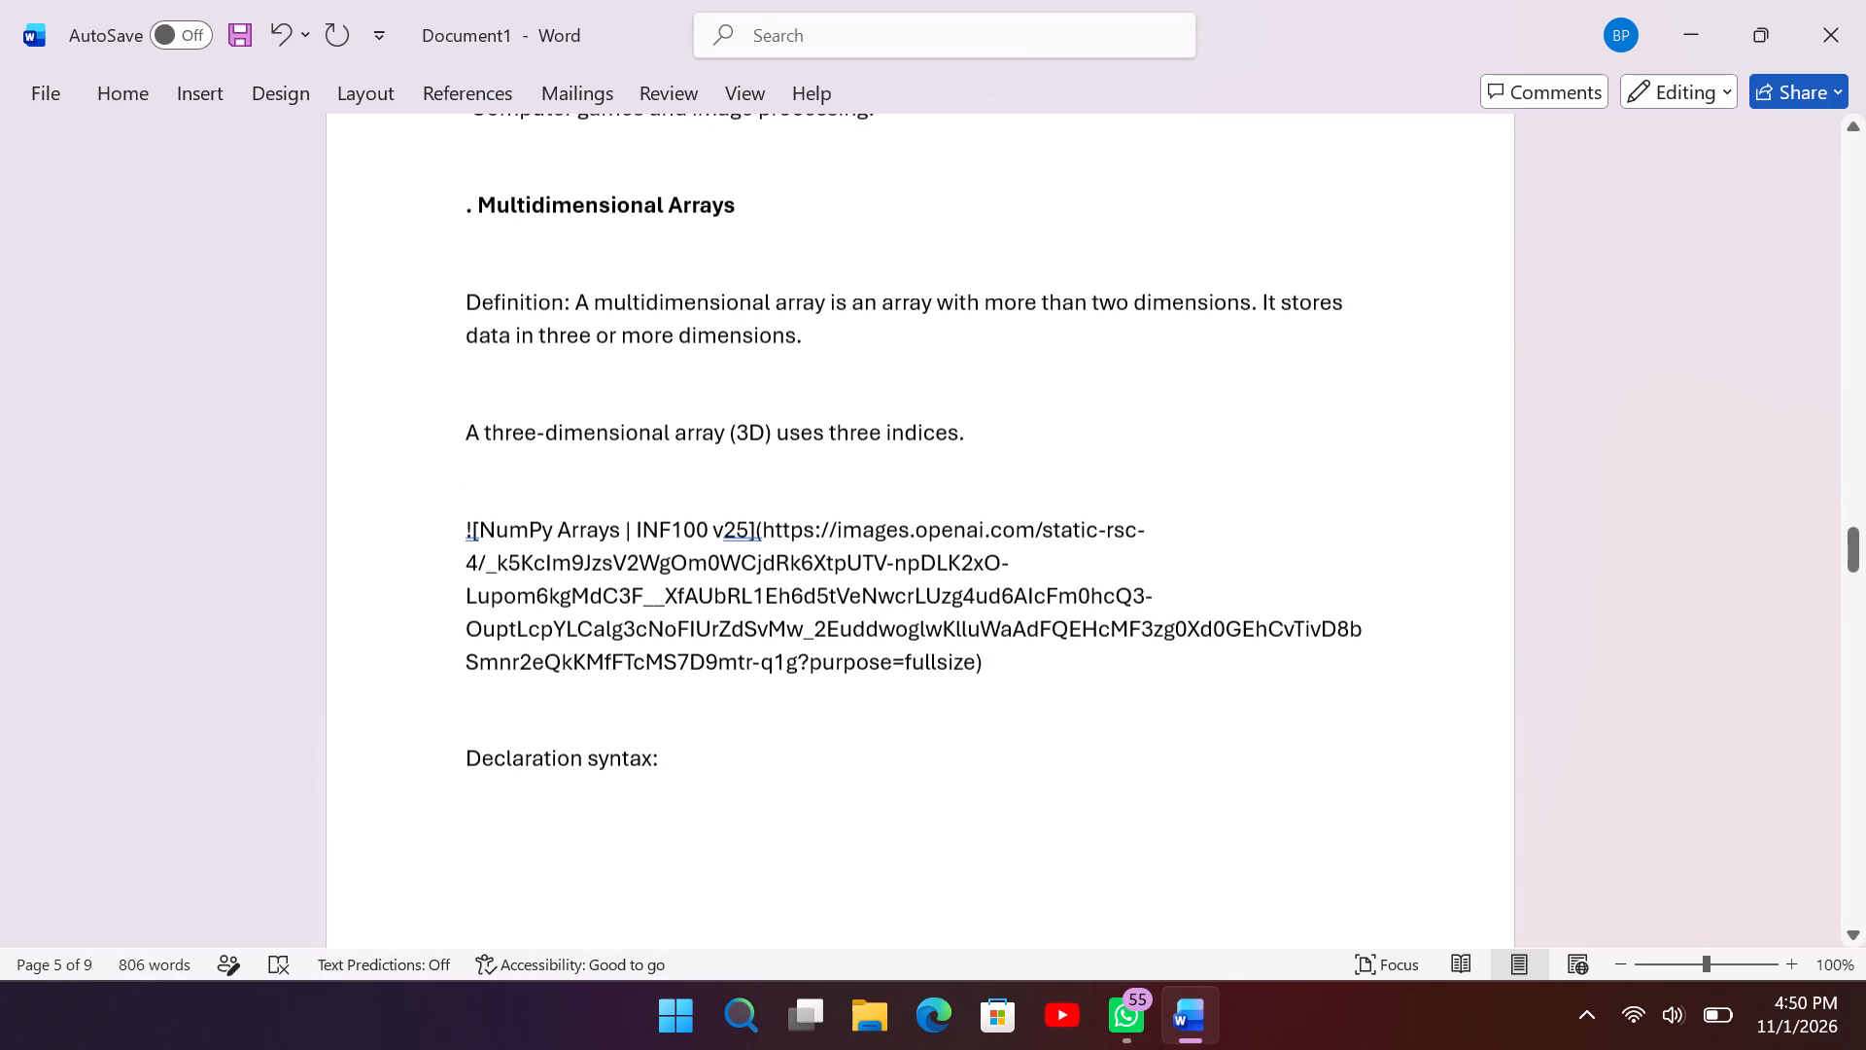
Remove the "Definition:" label under the Multidimensional Arrays heading and the blank lines above and below its paragraph.
{"action": "scroll", "coordinate": [1152, 319], "scroll_direction": "down", "scroll_amount": 2}
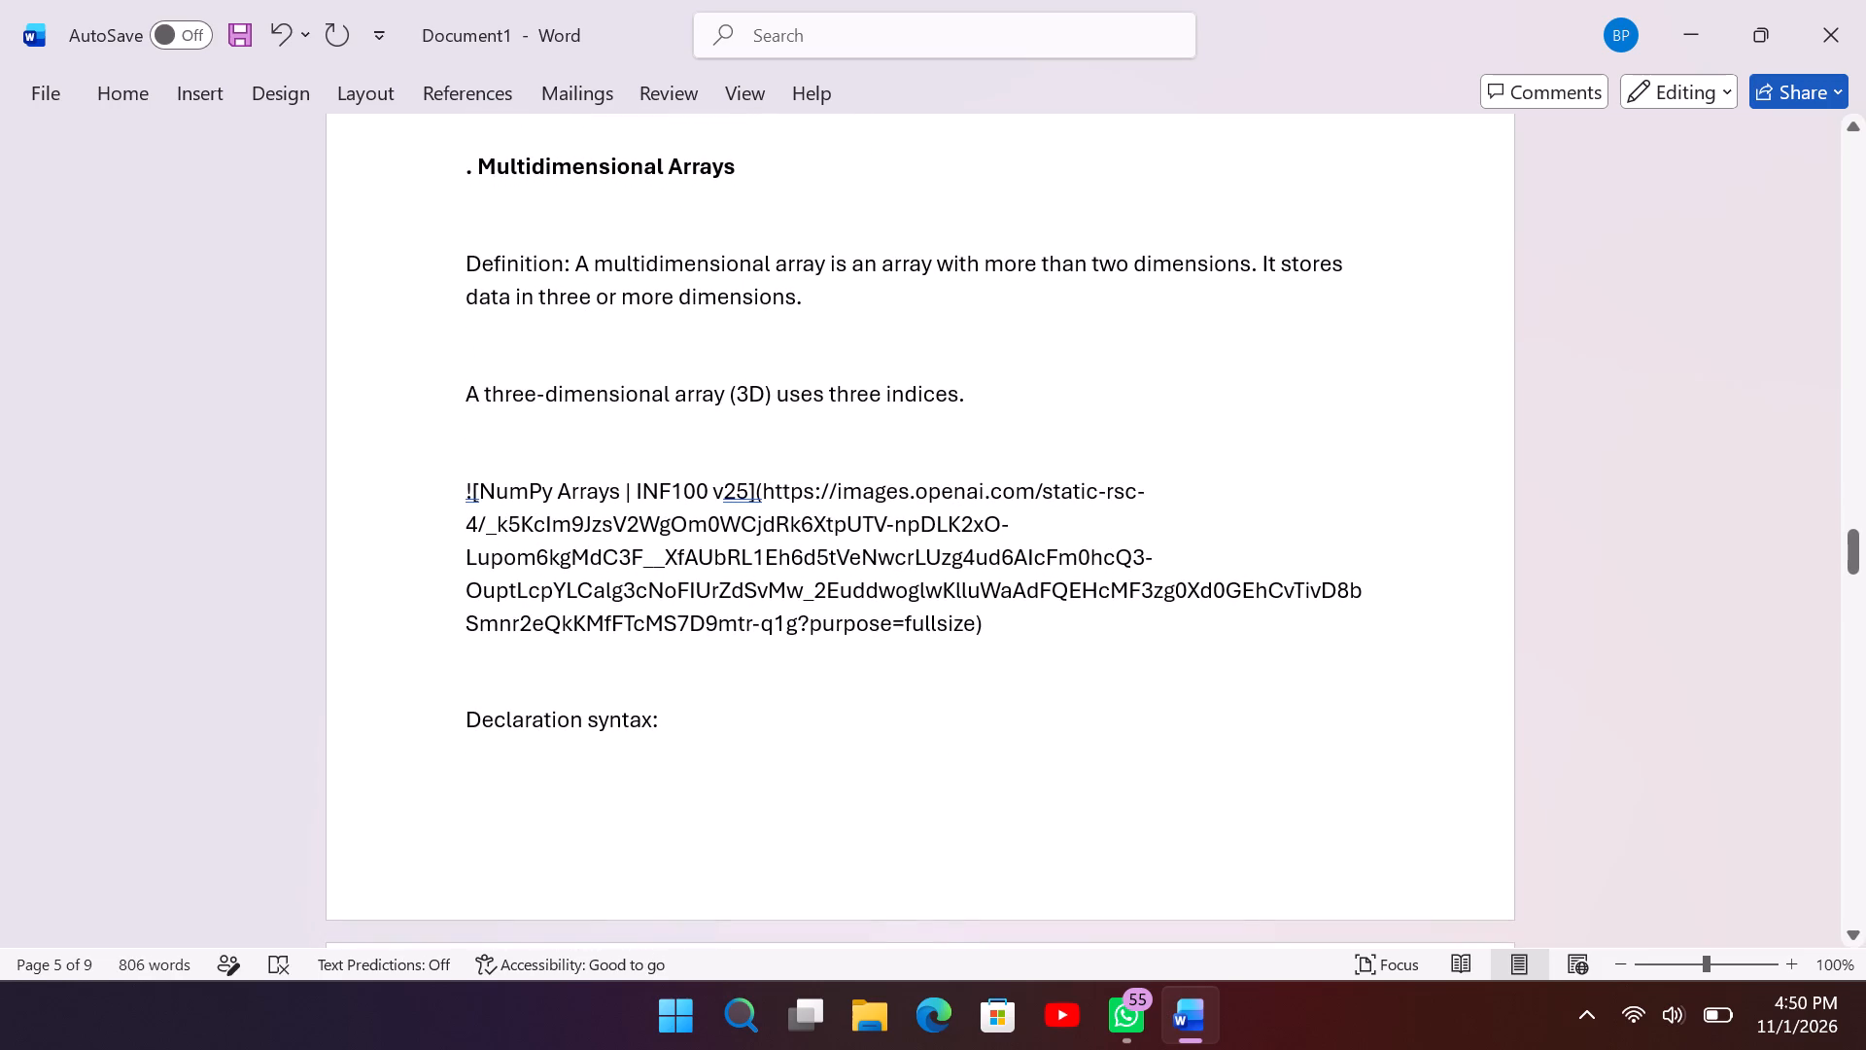
{"action": "left_click", "coordinate": [567, 261]}
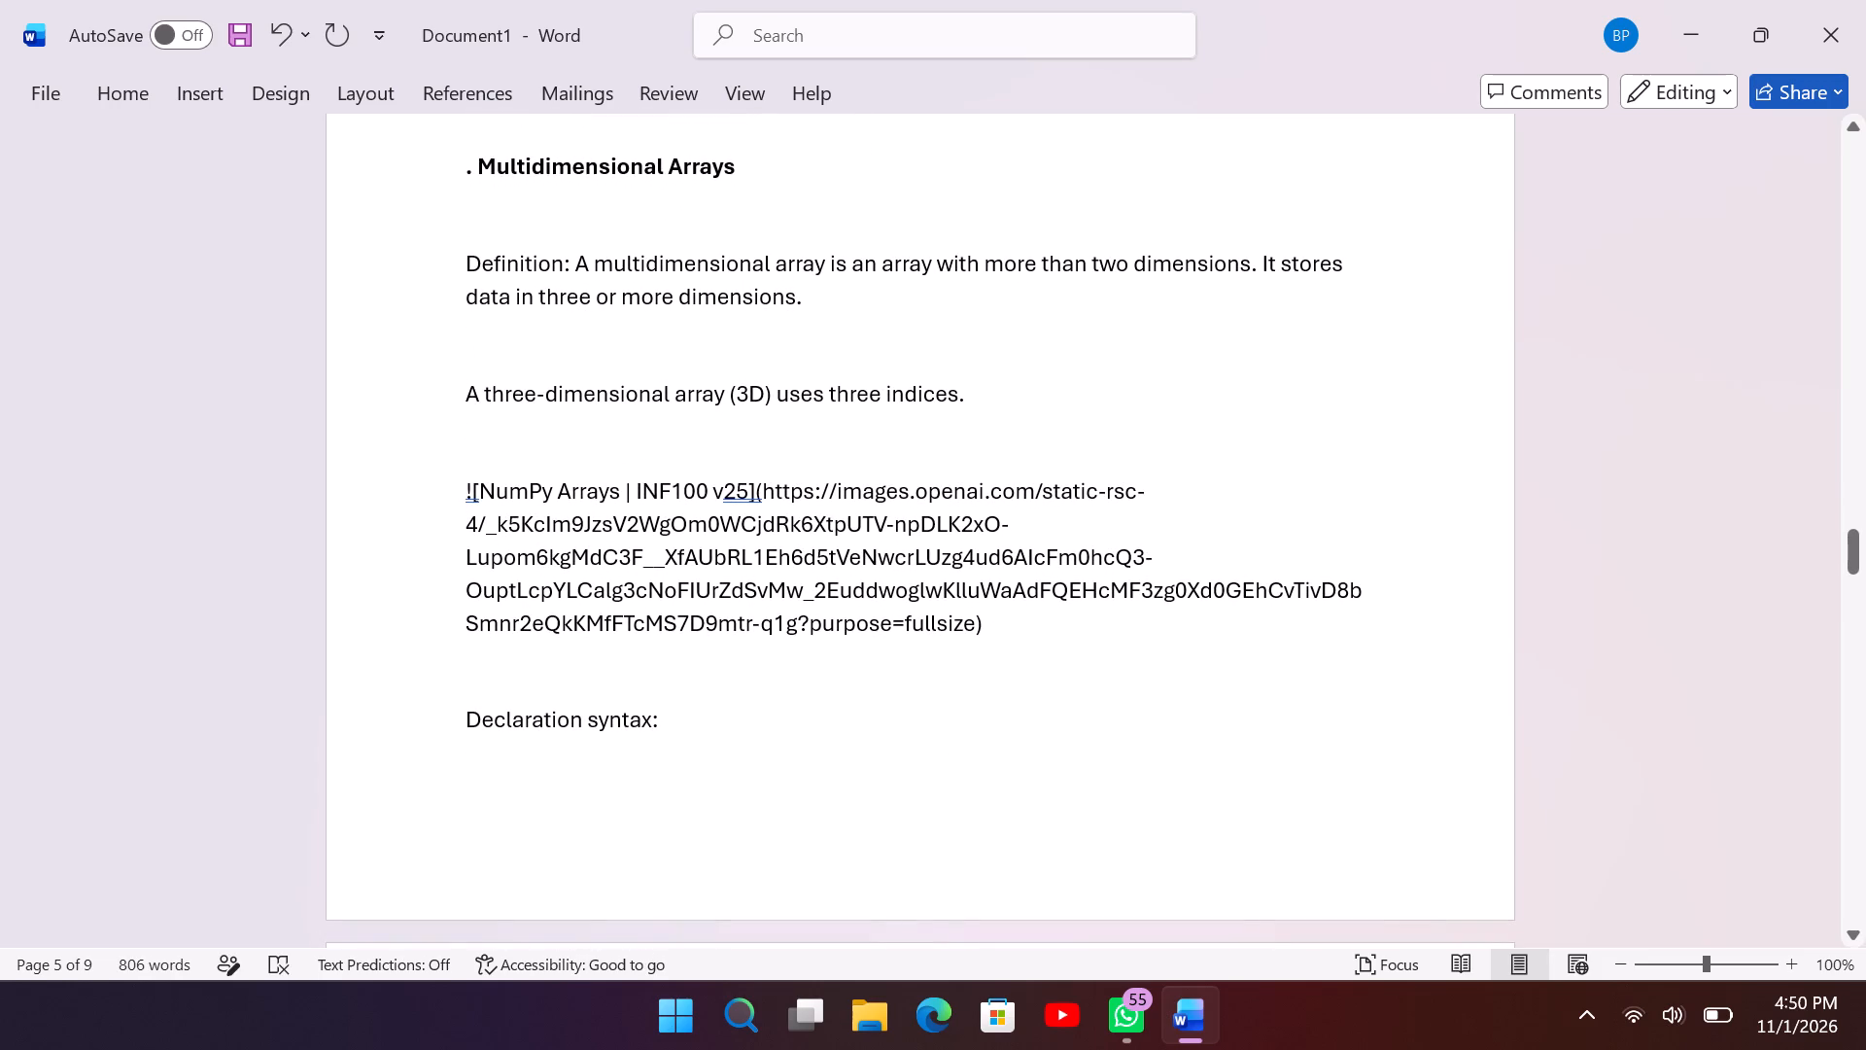
{"action": "left_click", "coordinate": [567, 262]}
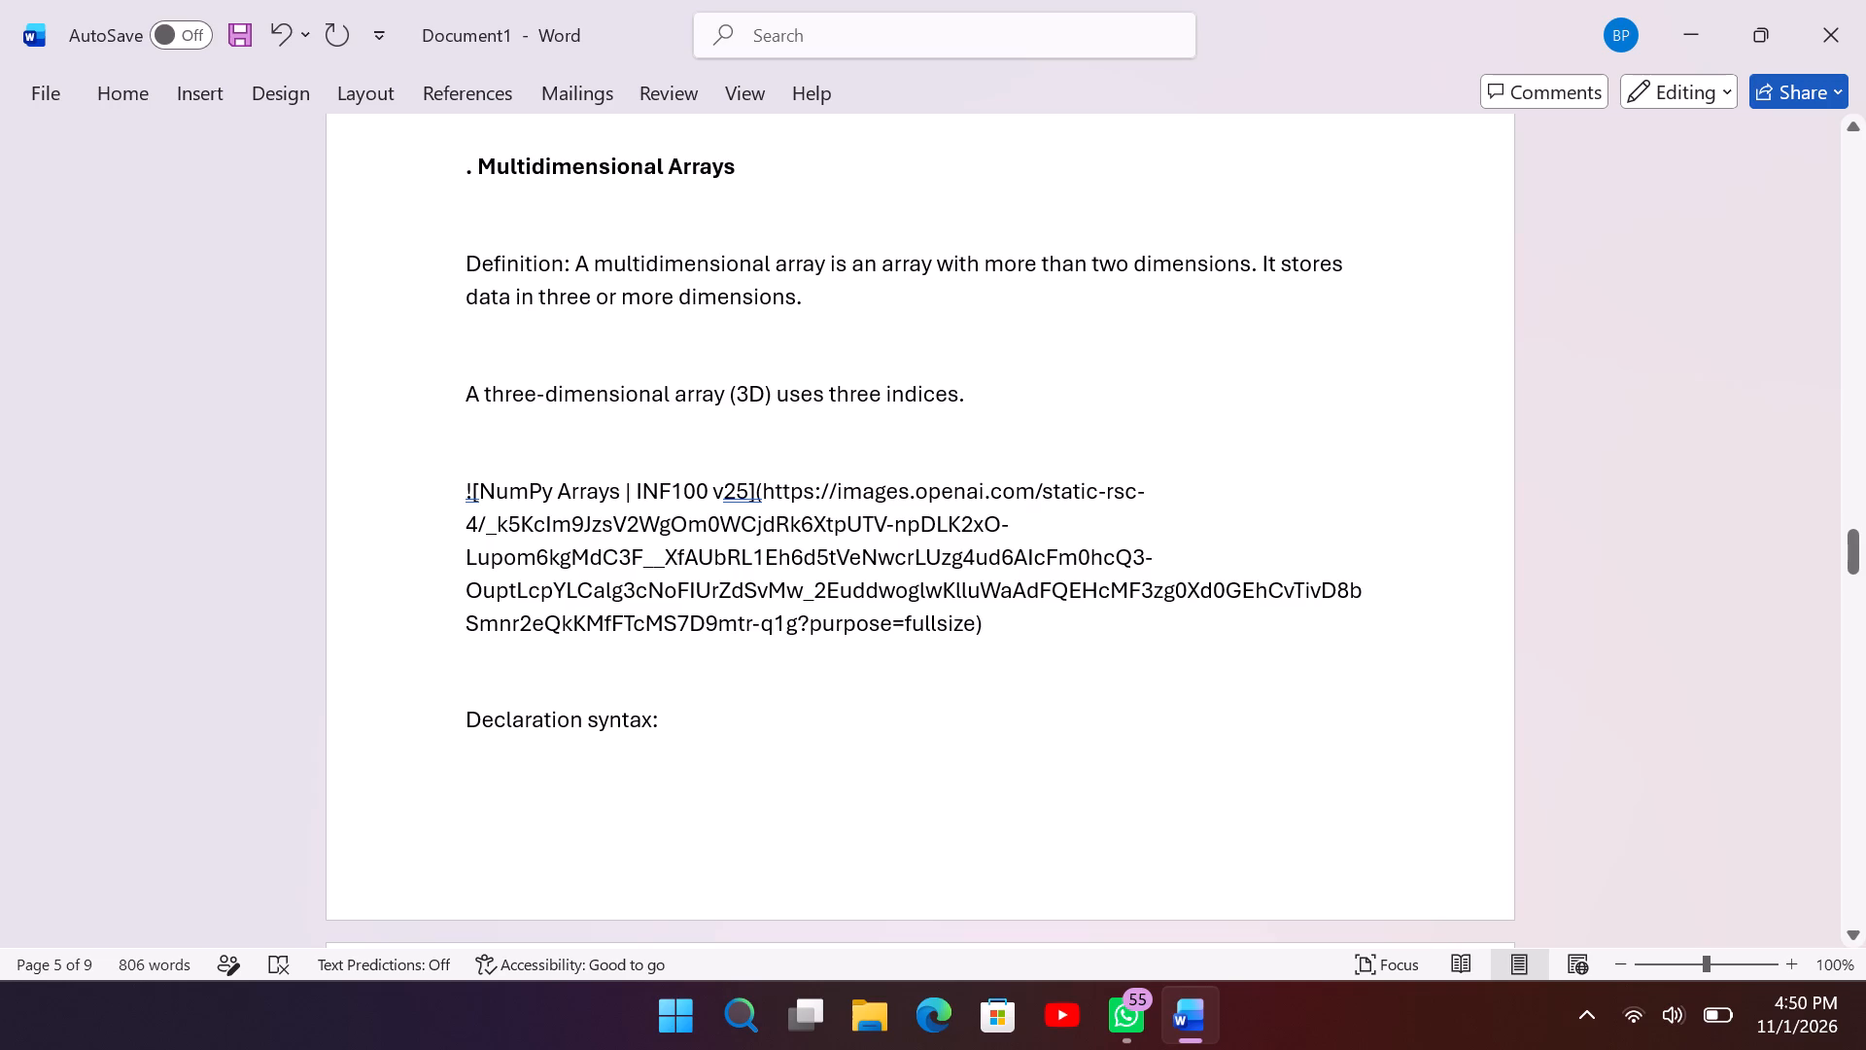
{"action": "left_click", "coordinate": [571, 266]}
{"action": "key", "text": "BackSpace"}
{"action": "key", "text": "BackSpace"}
{"action": "key", "text": "BackSpace"}
{"action": "key", "text": "BackSpace"}
{"action": "key", "text": "BackSpace"}
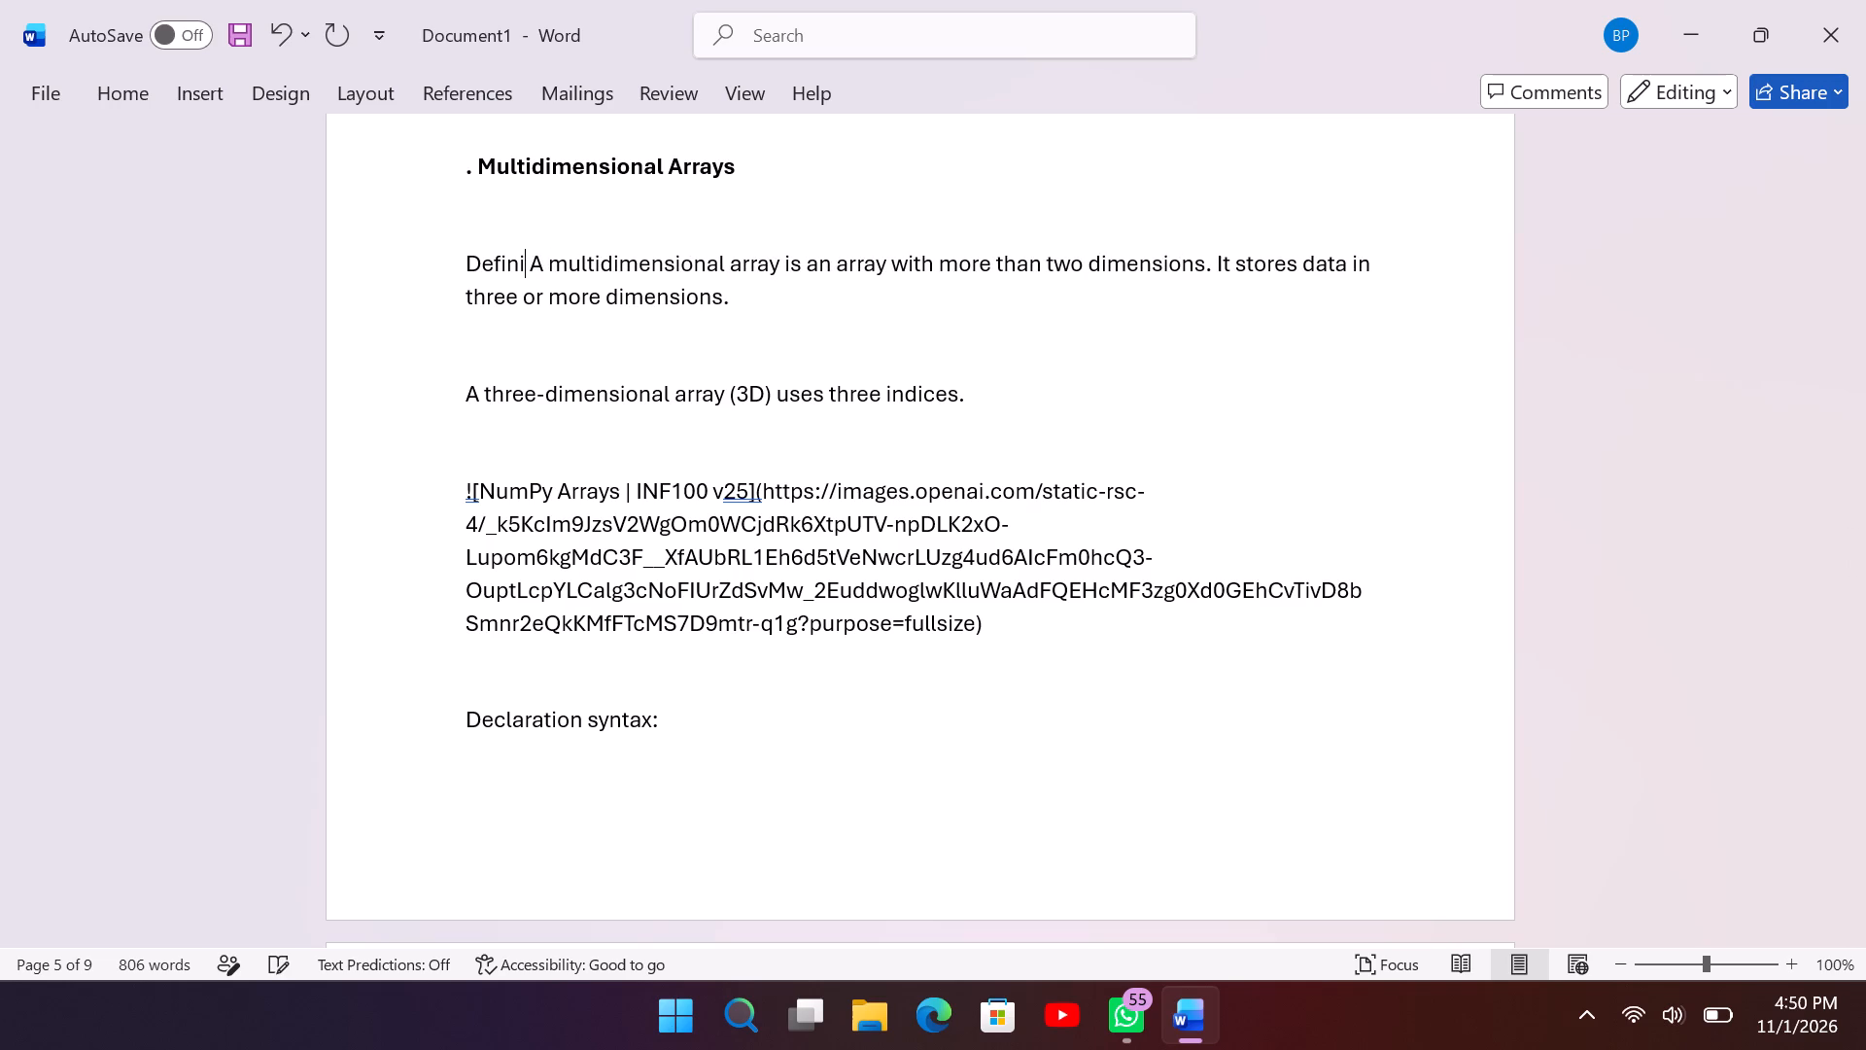
{"action": "key", "text": "BackSpace"}
{"action": "key", "text": "BackSpace"}
{"action": "key", "text": "BackSpace"}
{"action": "key", "text": "BackSpace"}
{"action": "key", "text": "BackSpace"}
{"action": "key", "text": "BackSpace"}
{"action": "key", "text": "BackSpace"}
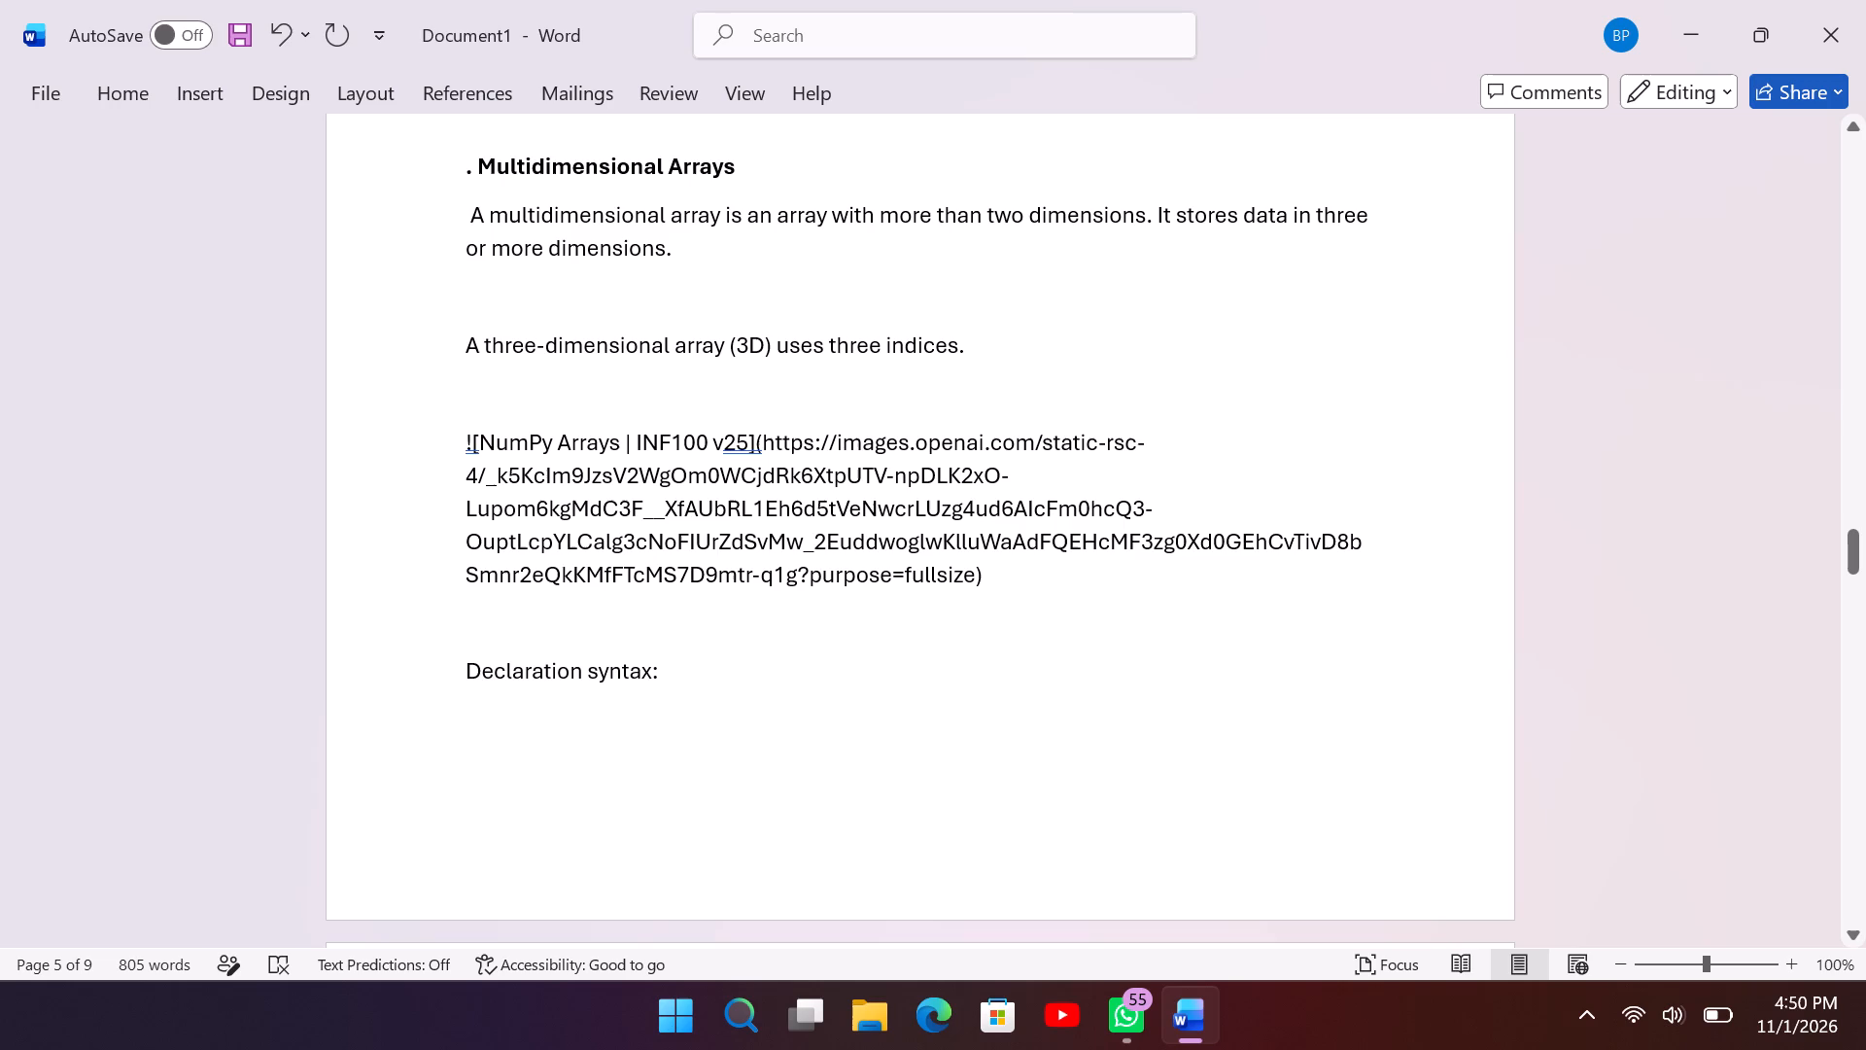
{"action": "left_click", "coordinate": [508, 300]}
{"action": "key", "text": "BackSpace"}
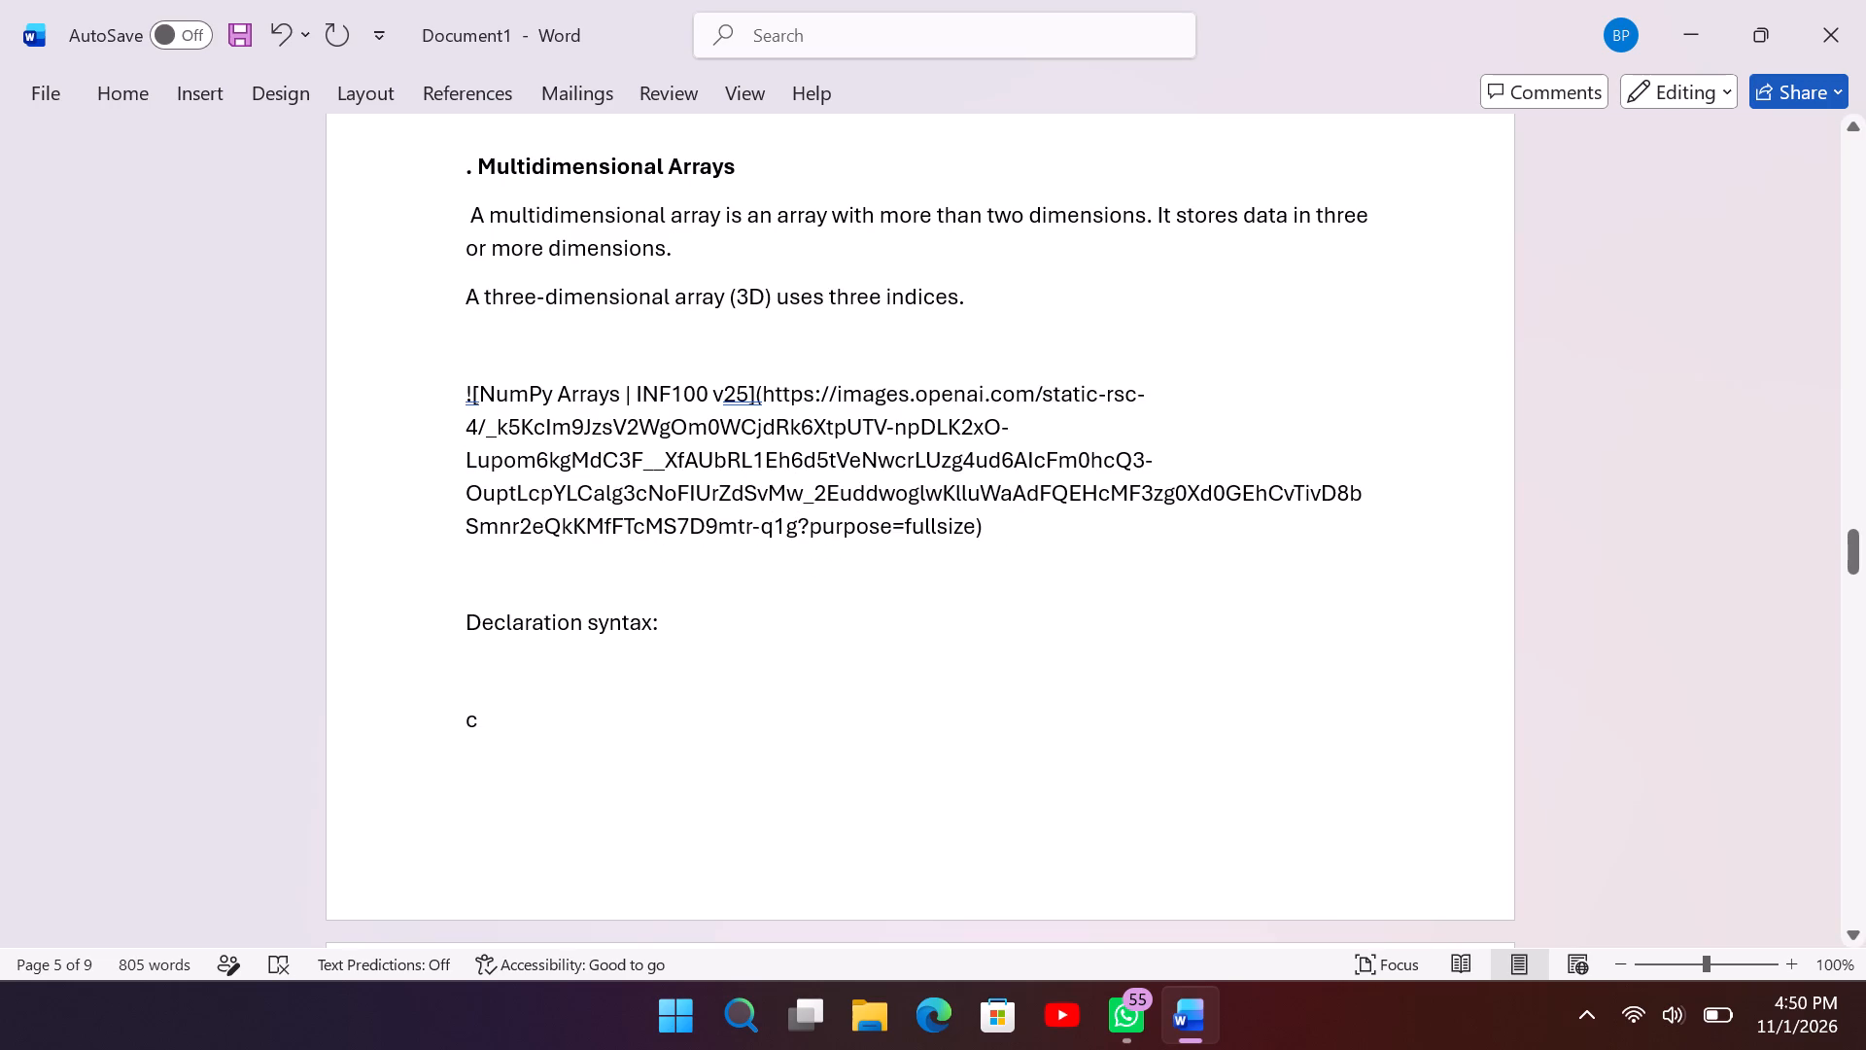
Delete the NumPy Arrays image link and the blank lines between the three-dimensional array sentence and "Declaration syntax:".
{"action": "left_click", "coordinate": [469, 379]}
{"action": "left_click_drag", "start_coordinate": [469, 379], "coordinate": [652, 457]}
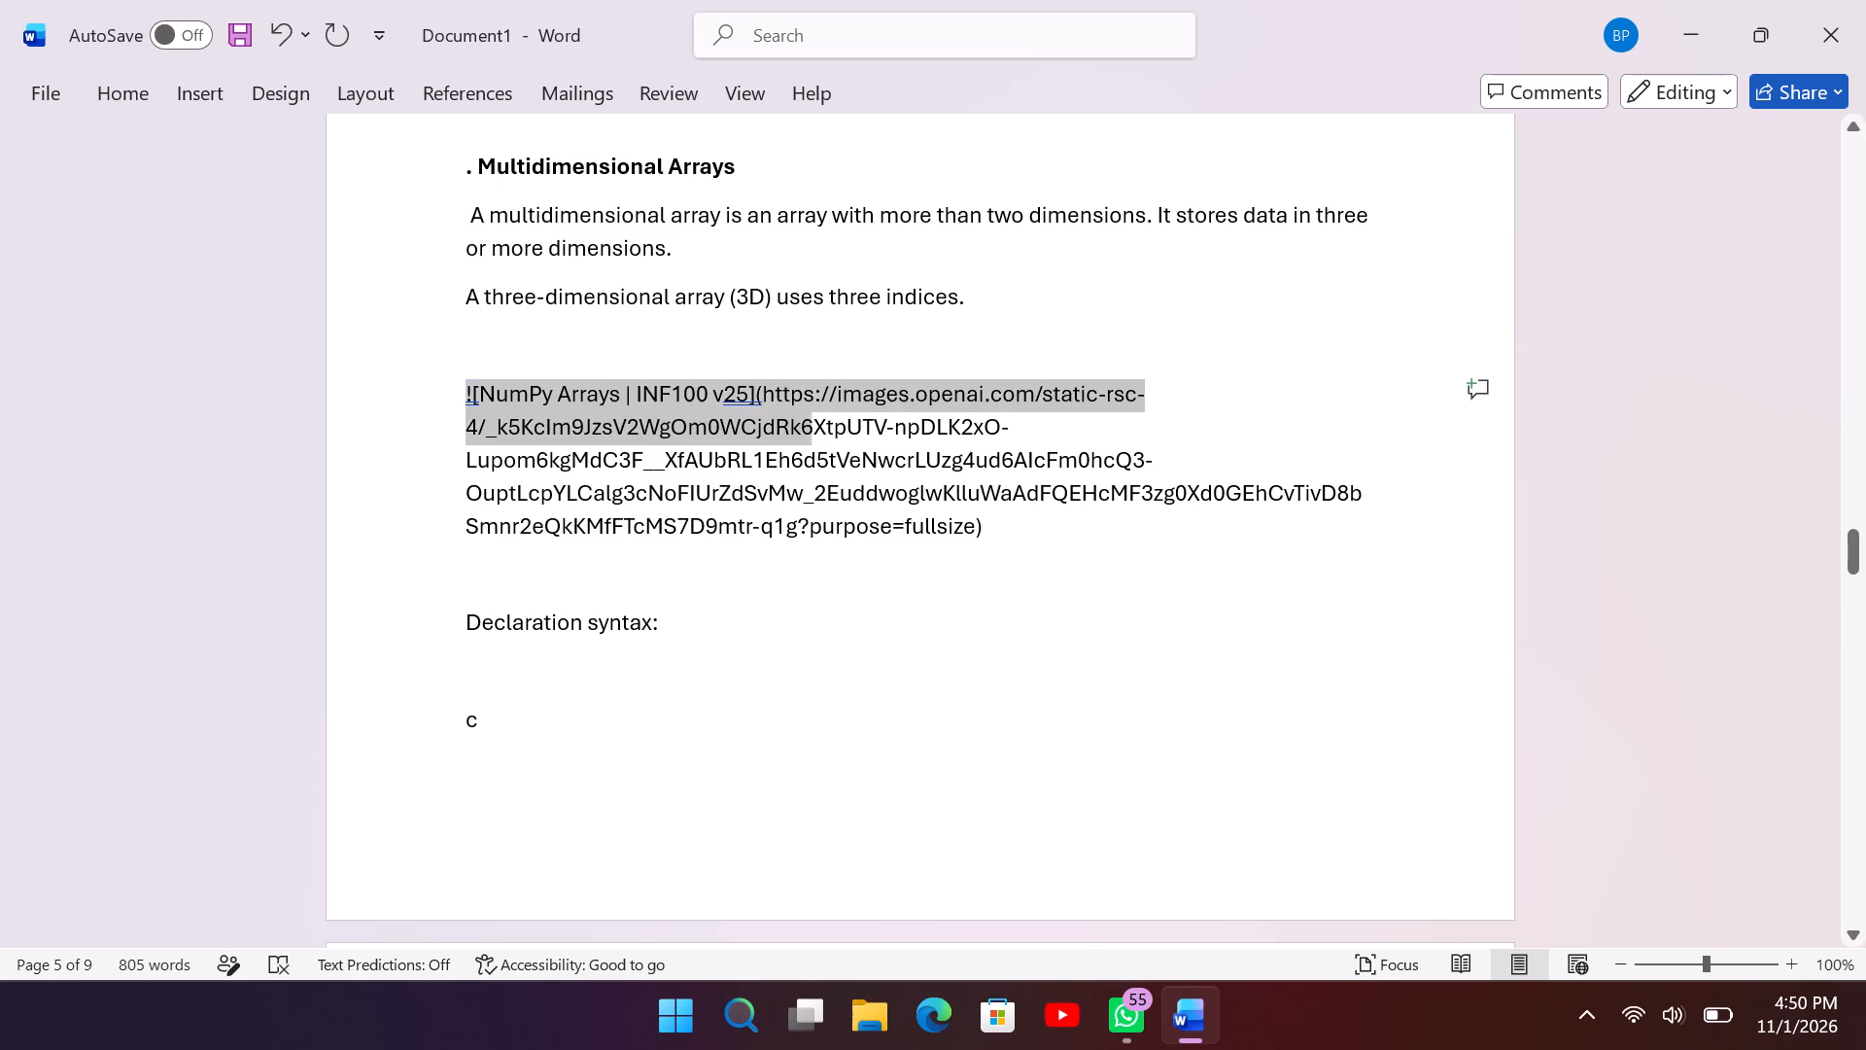
{"action": "left_click_drag", "start_coordinate": [652, 457], "coordinate": [799, 539]}
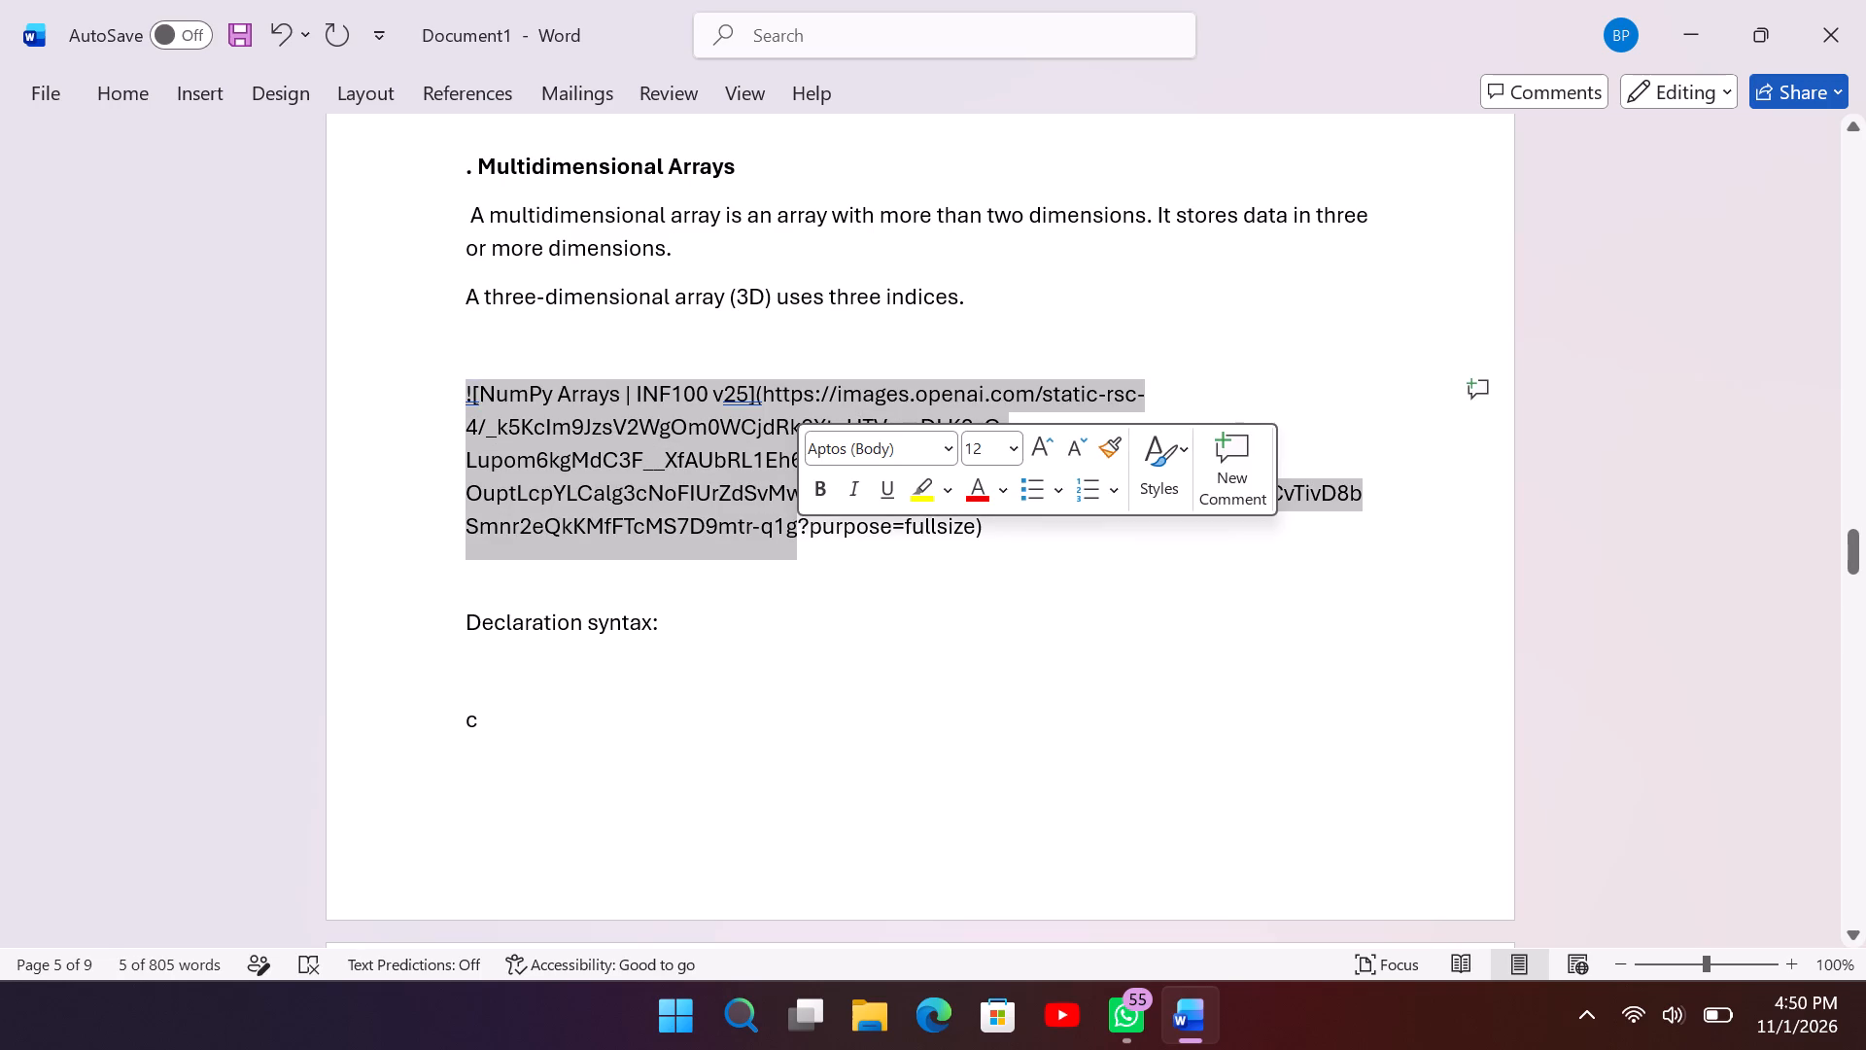
{"action": "left_click", "coordinate": [872, 558]}
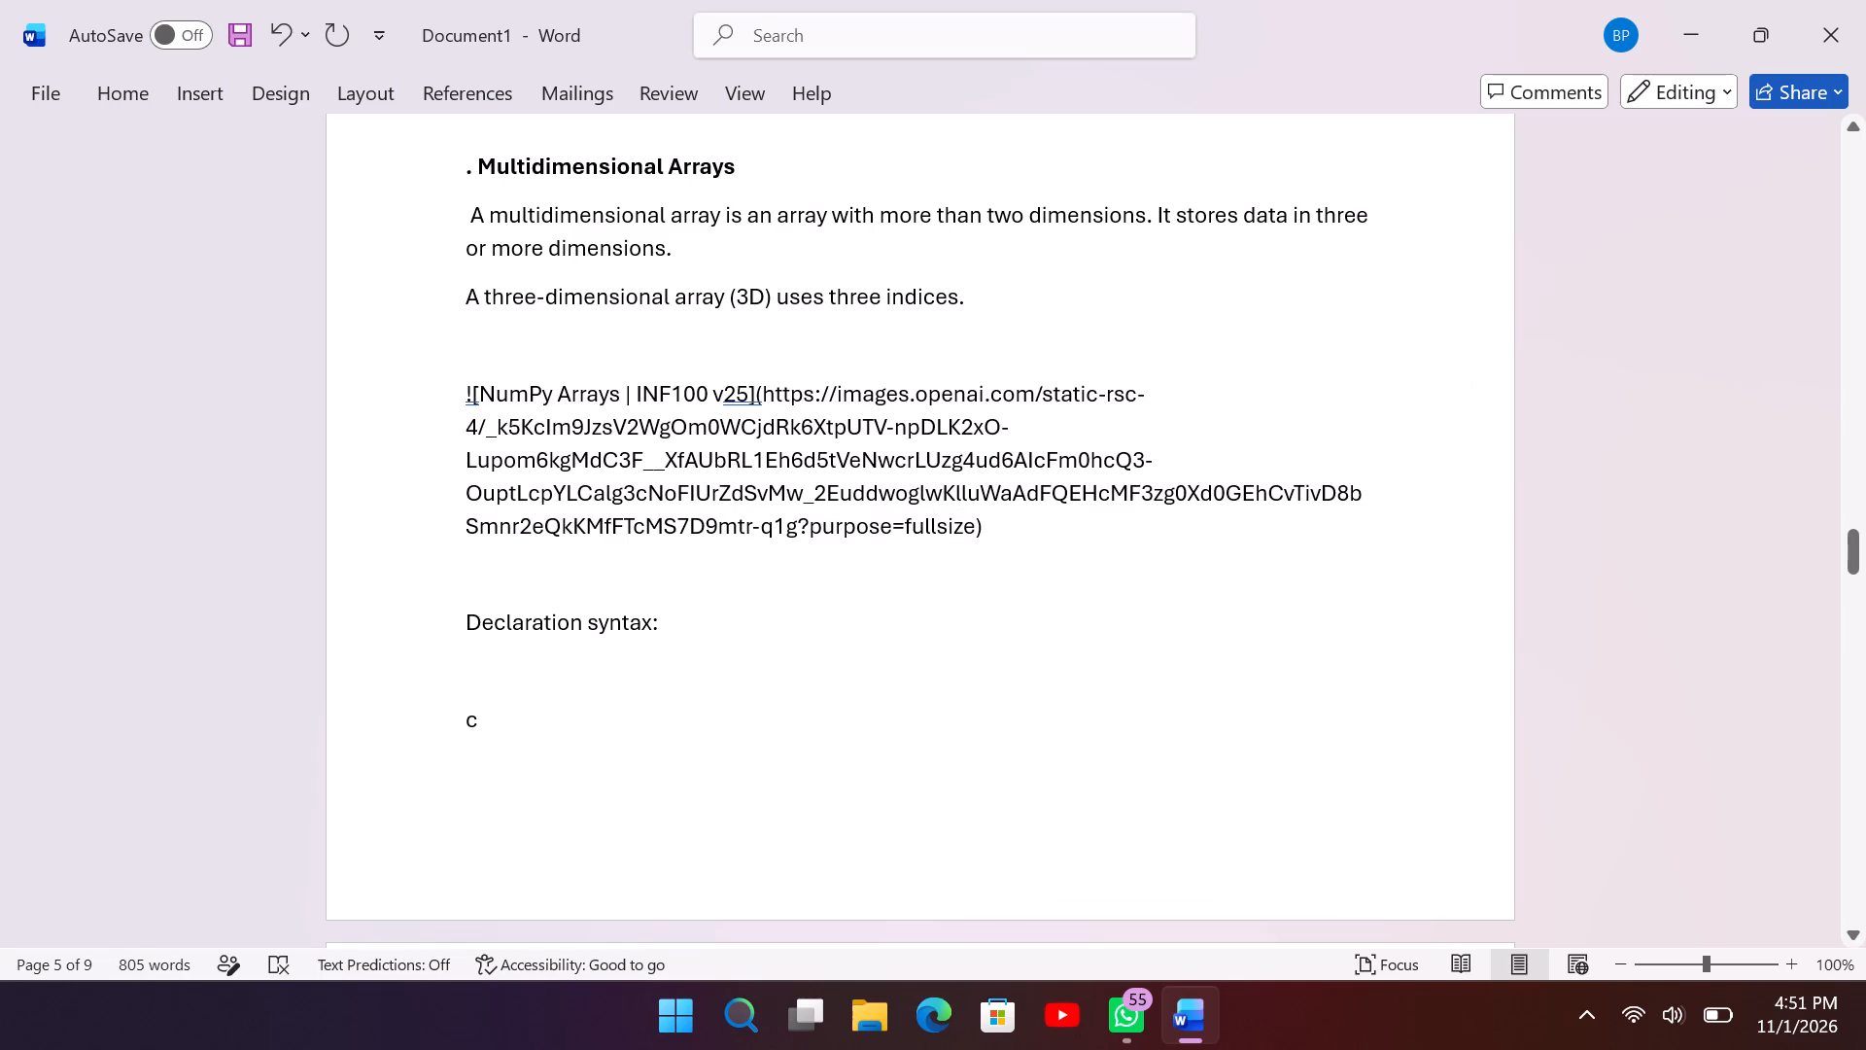
{"action": "left_click", "coordinate": [453, 382]}
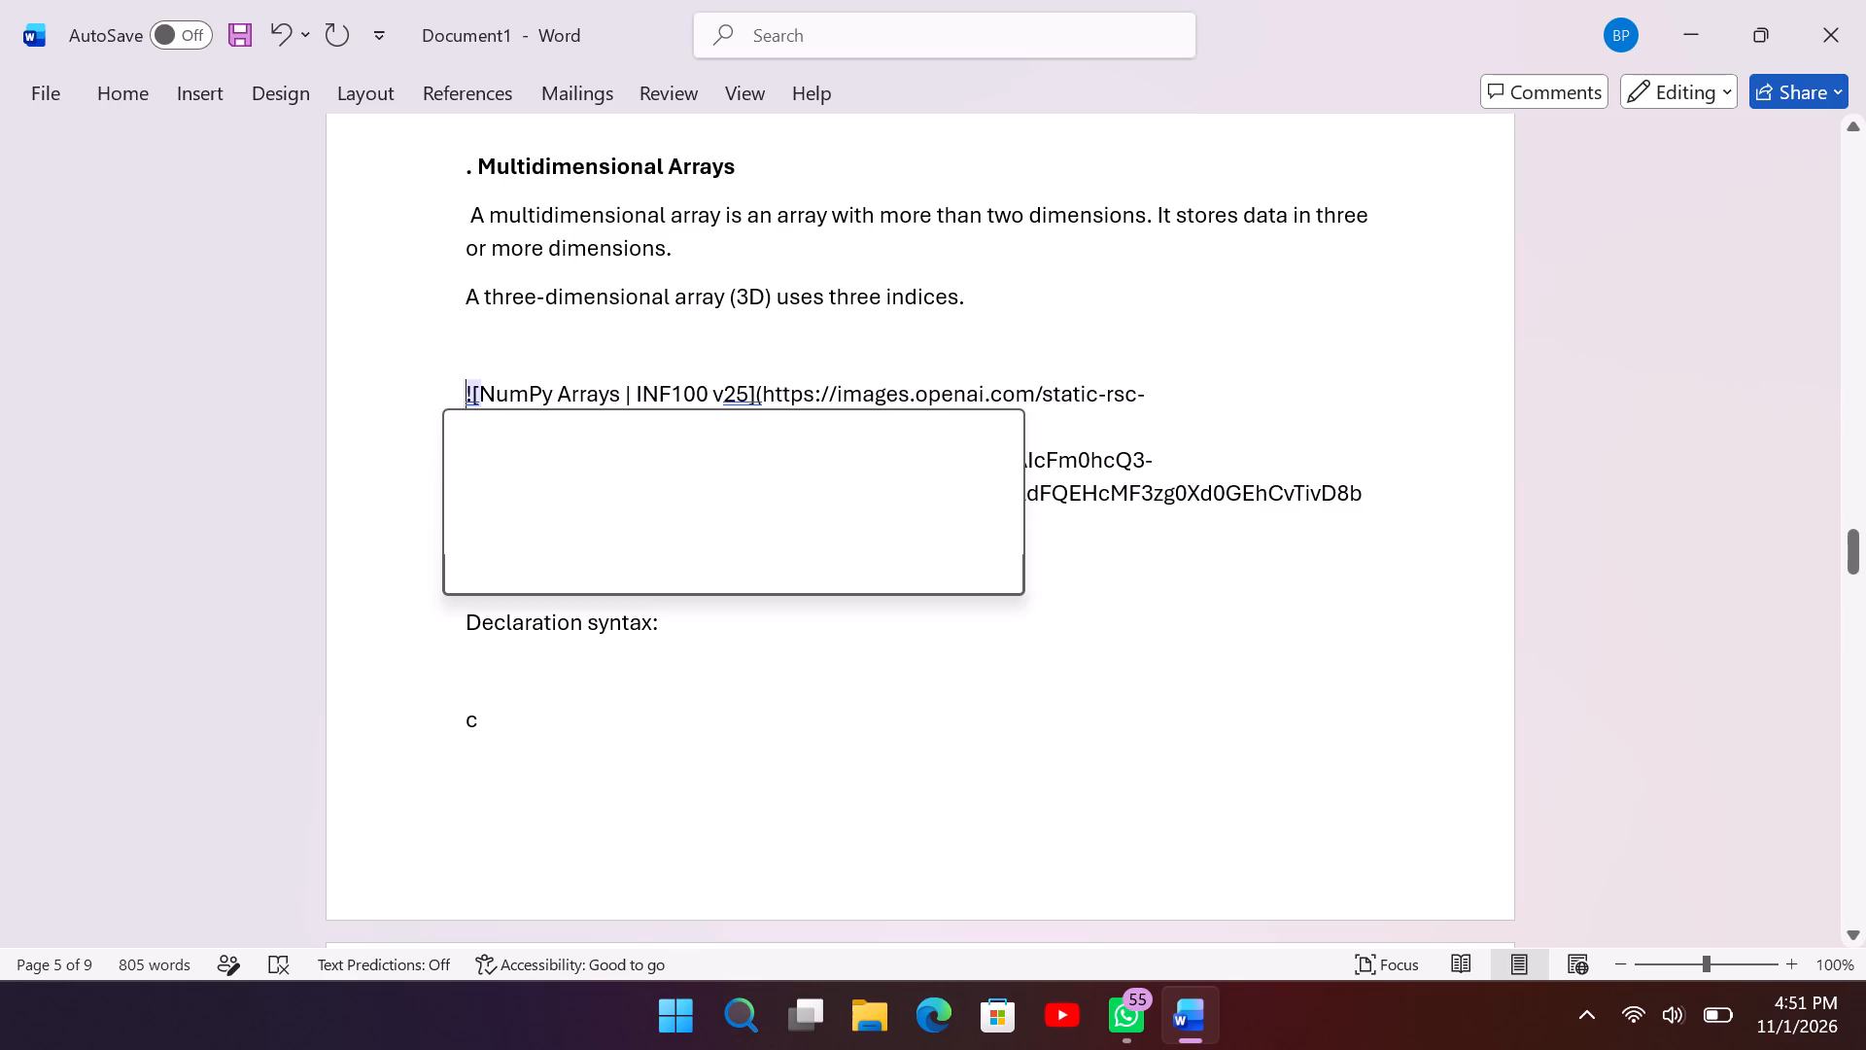
{"action": "left_click_drag", "start_coordinate": [453, 382], "coordinate": [1154, 567]}
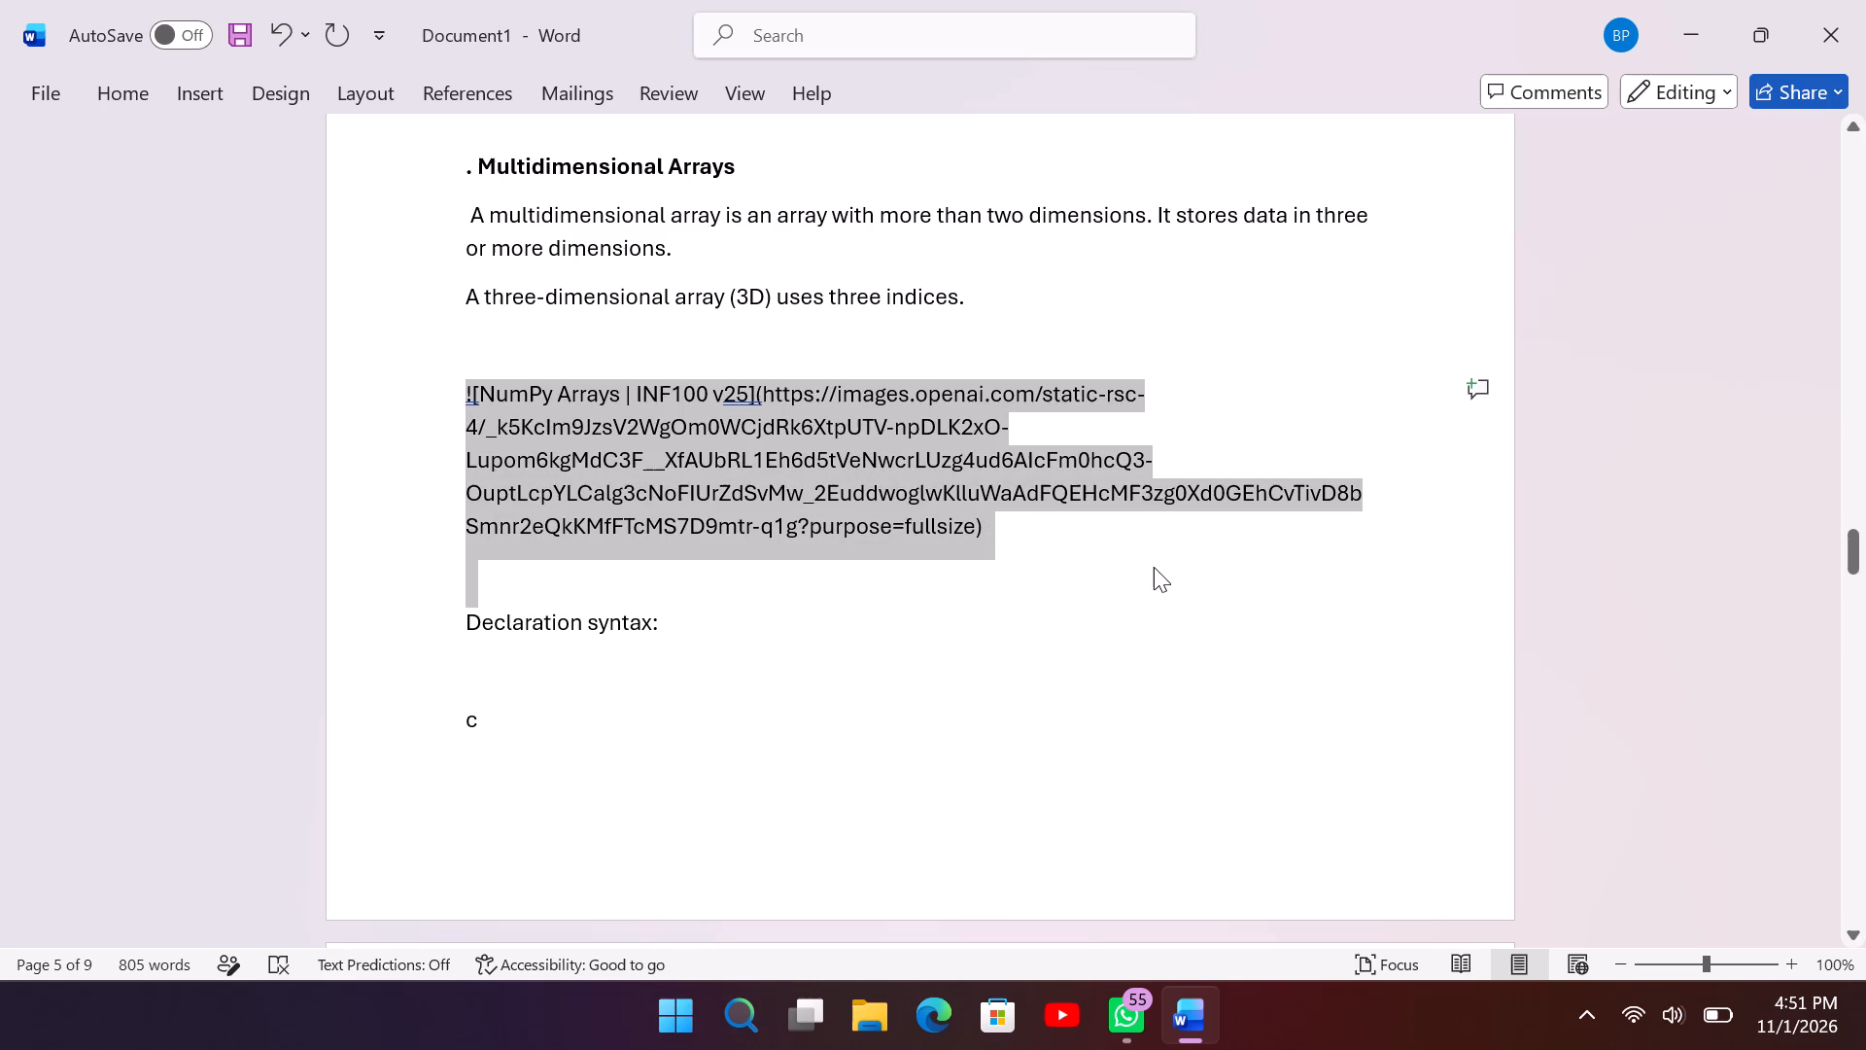
{"action": "left_click_drag", "start_coordinate": [1154, 567], "coordinate": [1152, 567]}
{"action": "key", "text": "BackSpace"}
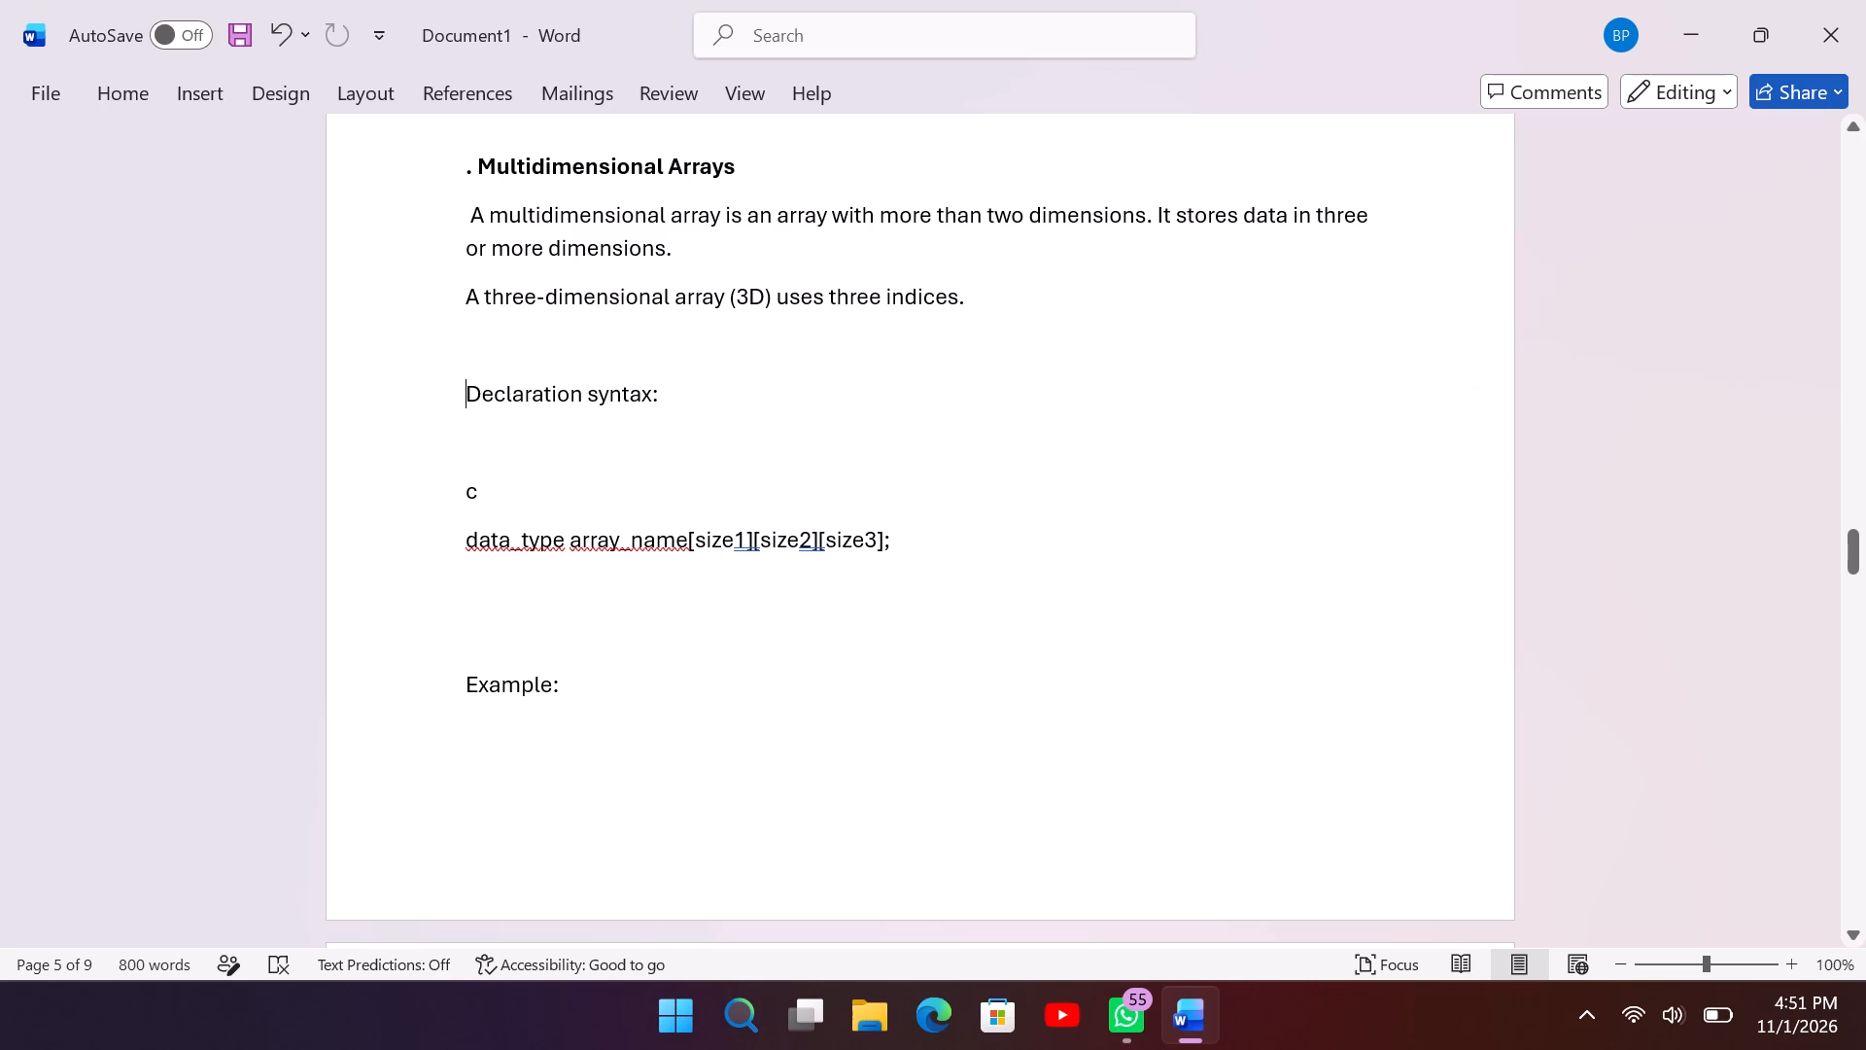
{"action": "key", "text": "BackSpace"}
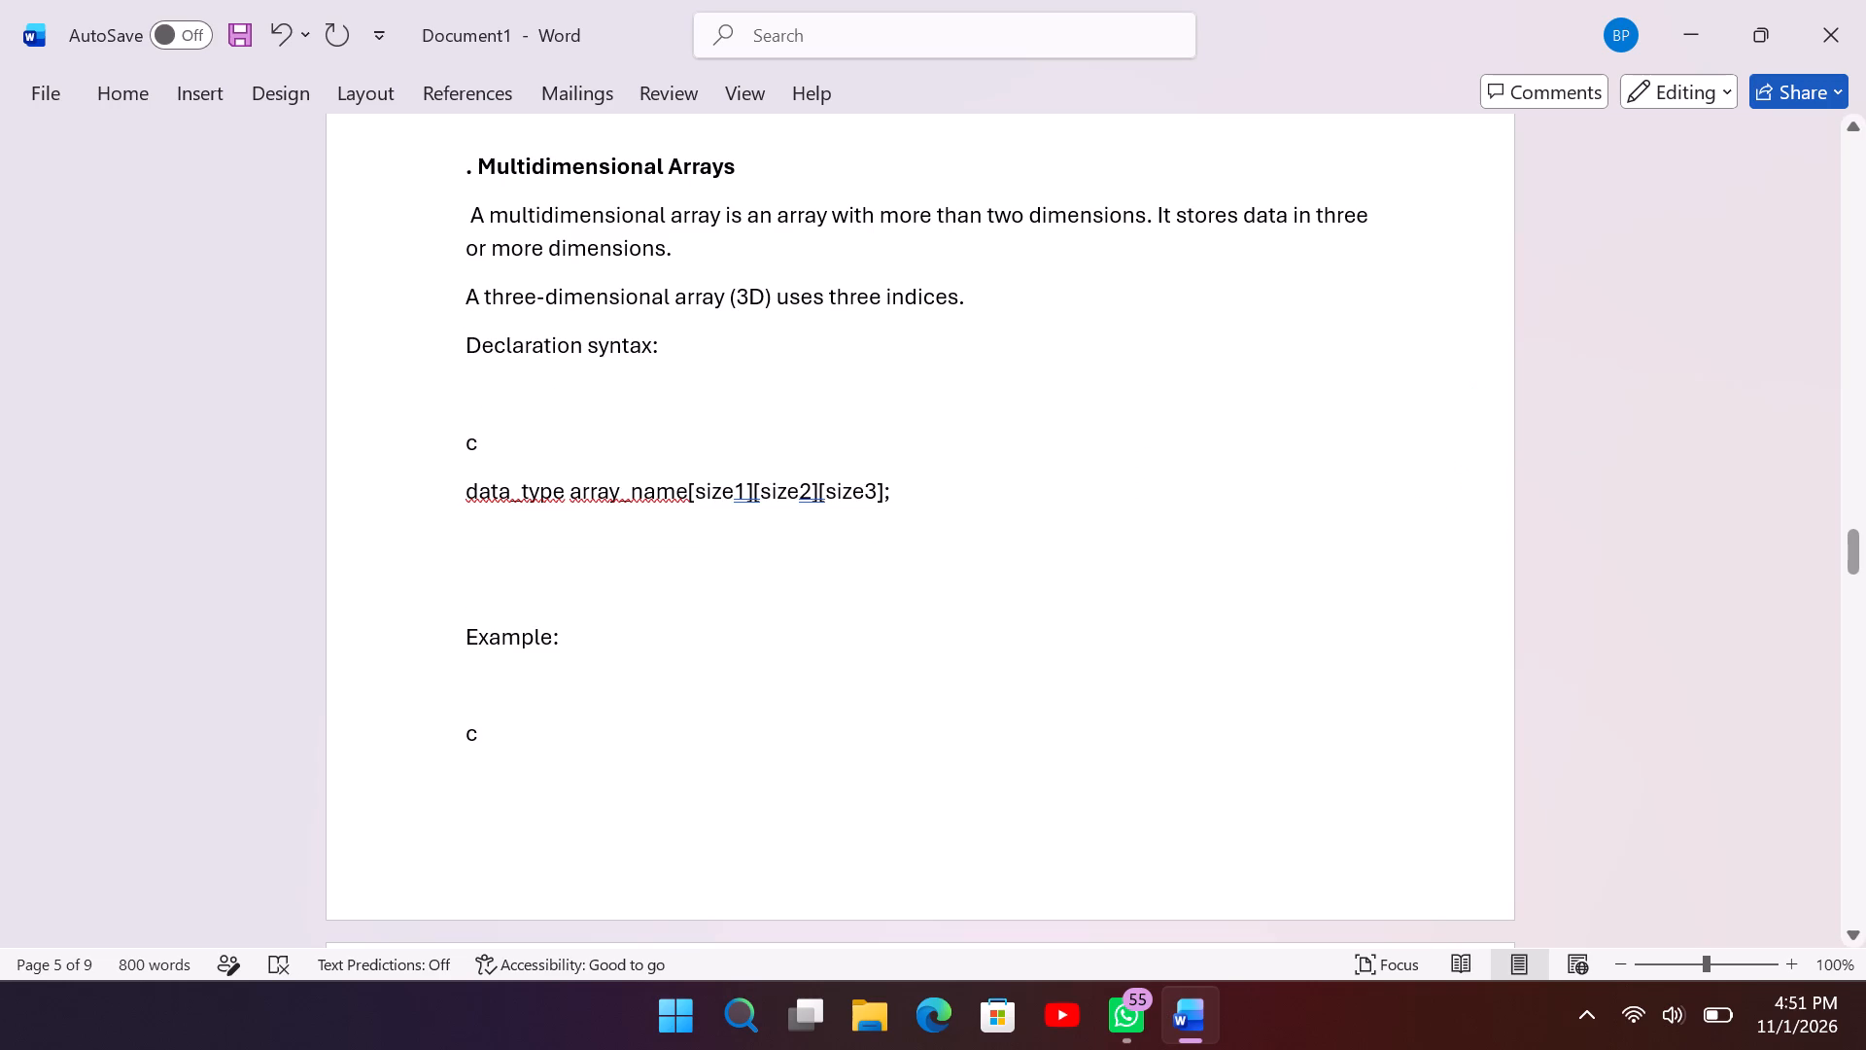
Delete the stray letter c and the blank line beneath "Declaration syntax:" in the Multidimensional Arrays section.
{"action": "left_click_drag", "start_coordinate": [1167, 573], "coordinate": [1301, 617]}
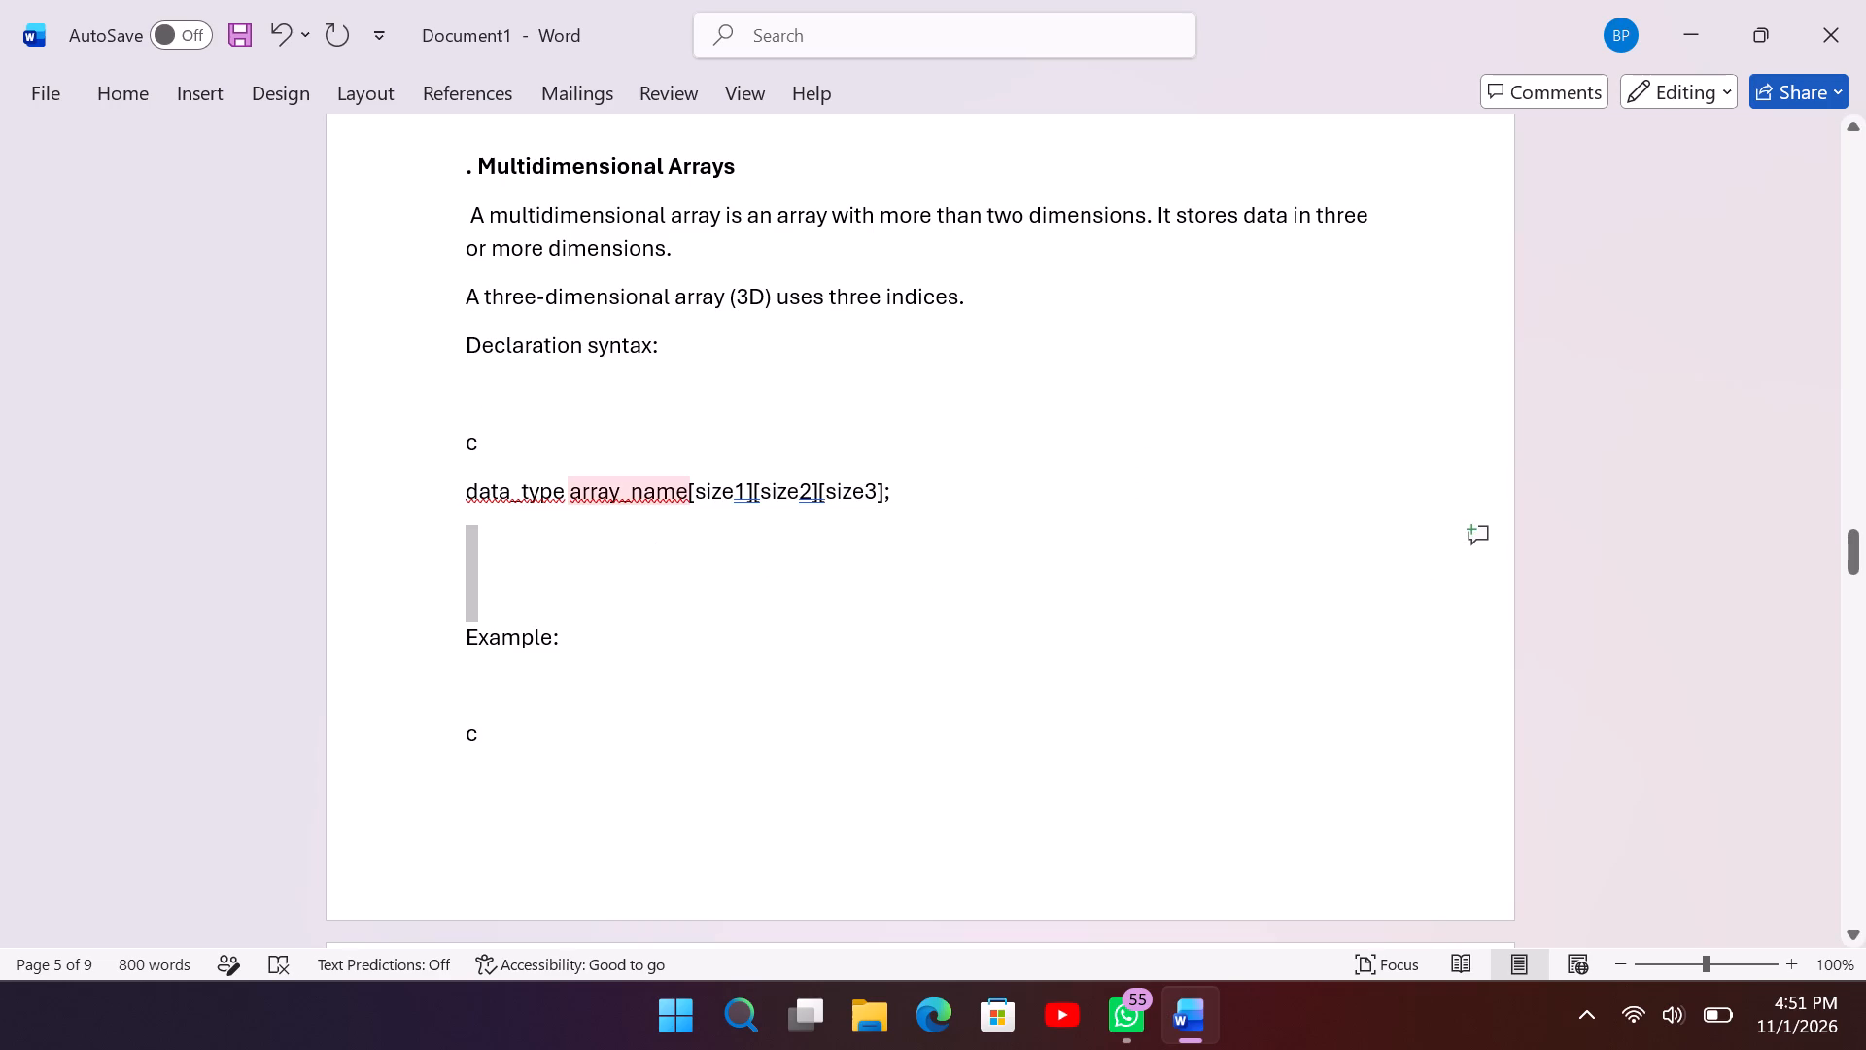
{"action": "left_click", "coordinate": [573, 403]}
{"action": "left_click", "coordinate": [502, 468]}
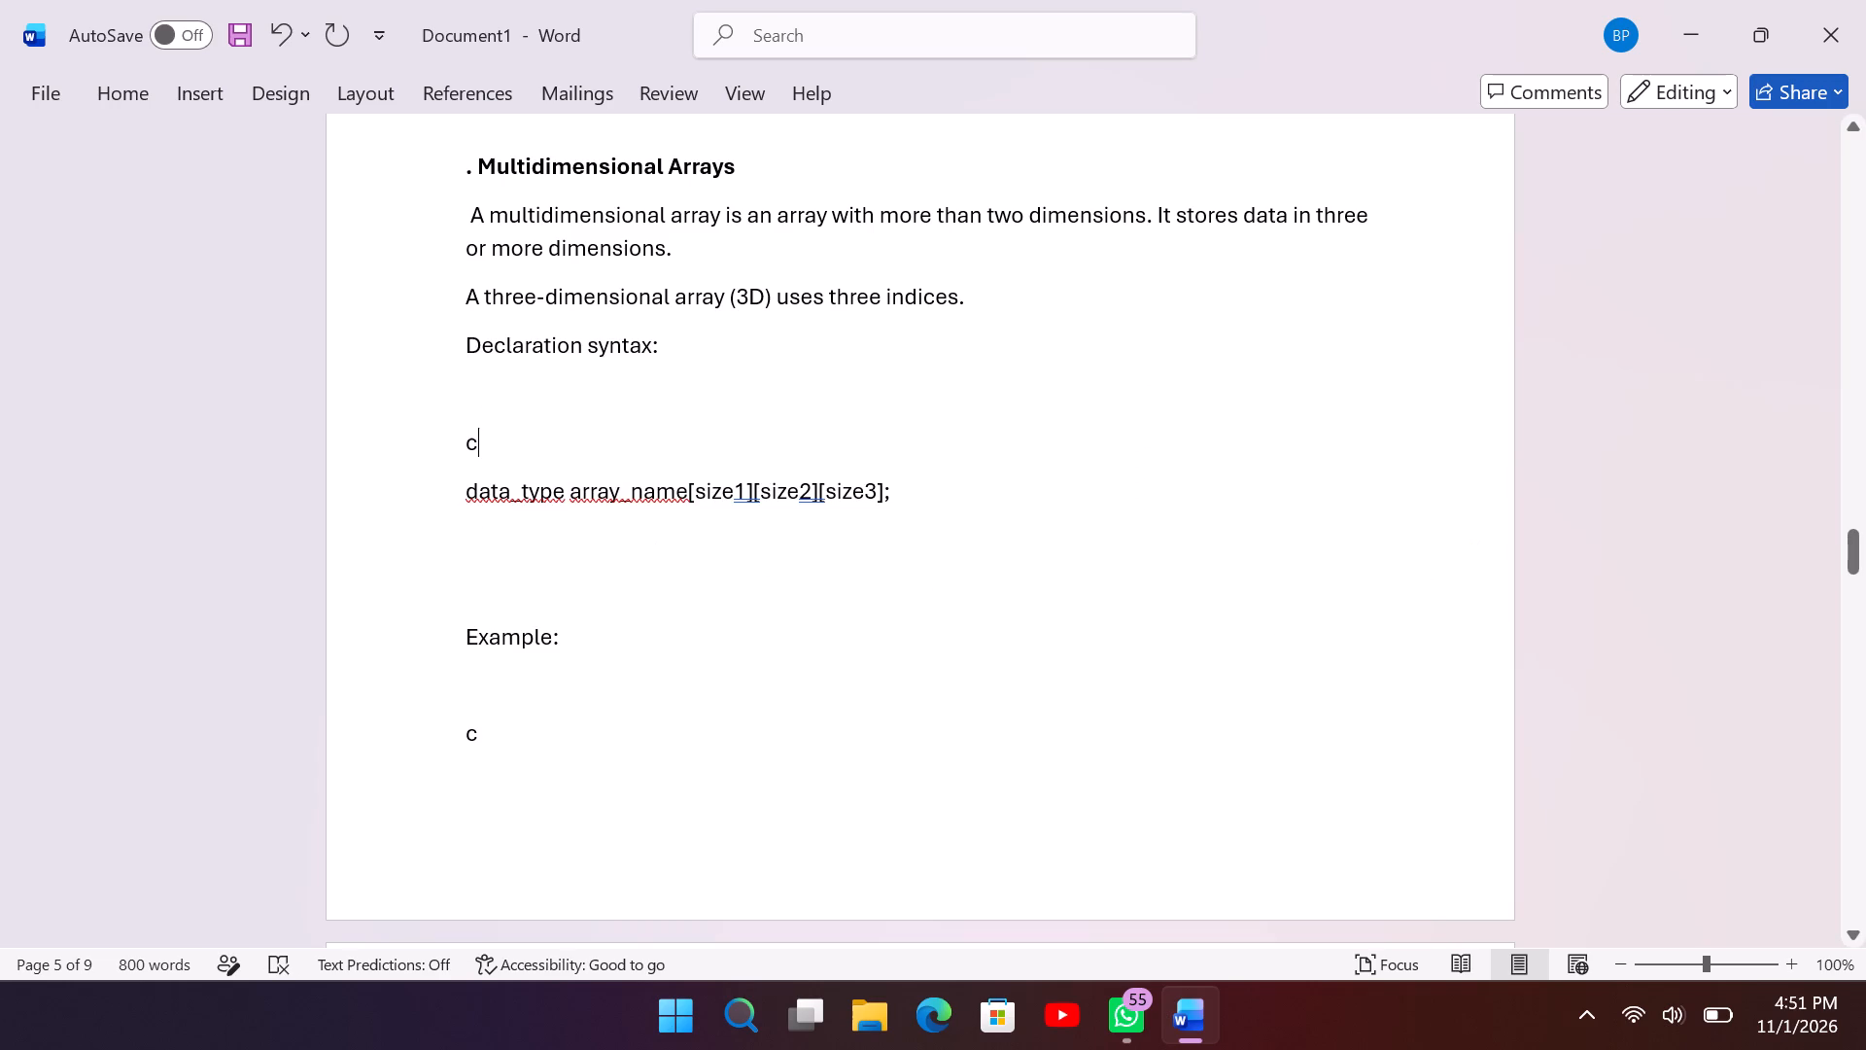
{"action": "key", "text": "BackSpace"}
{"action": "key", "text": "BackSpace"}
{"action": "key", "text": "BackSpace"}
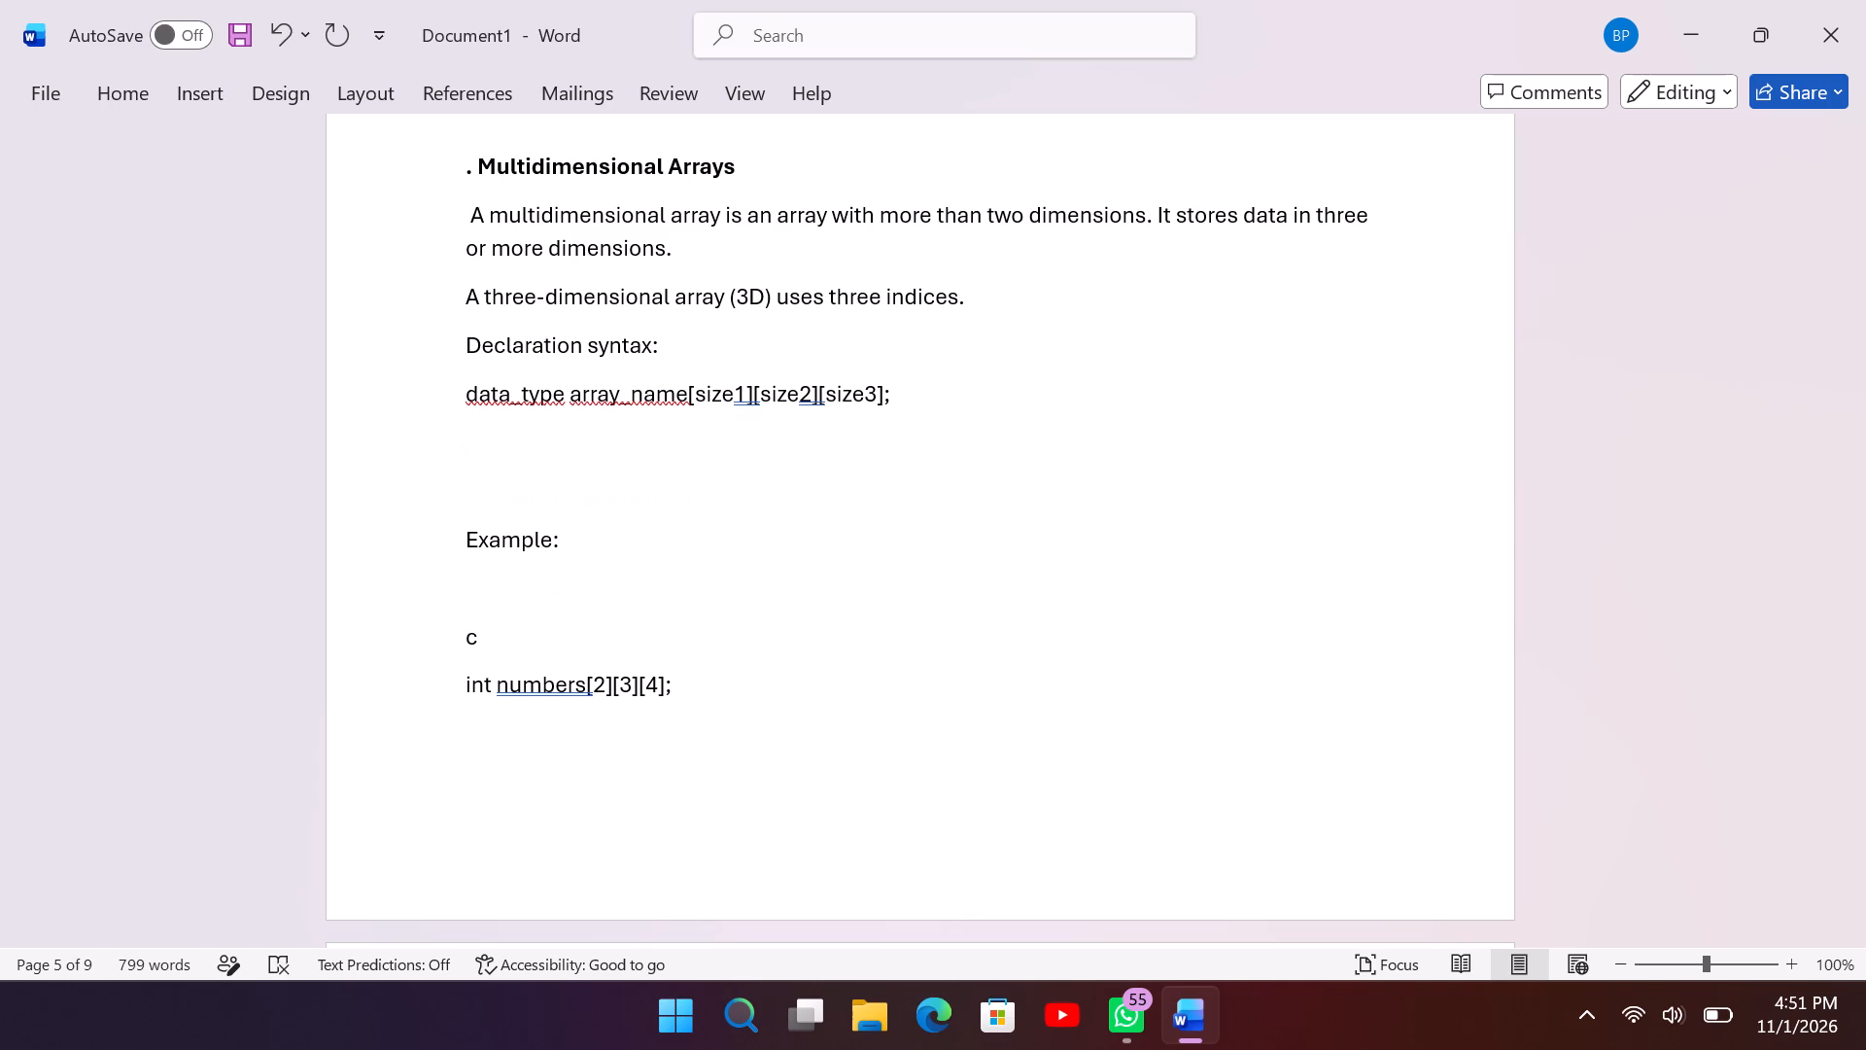
Insert a space before the underscore in both "data_type" and "array_name" in the three-size declaration line.
{"action": "left_click", "coordinate": [512, 397]}
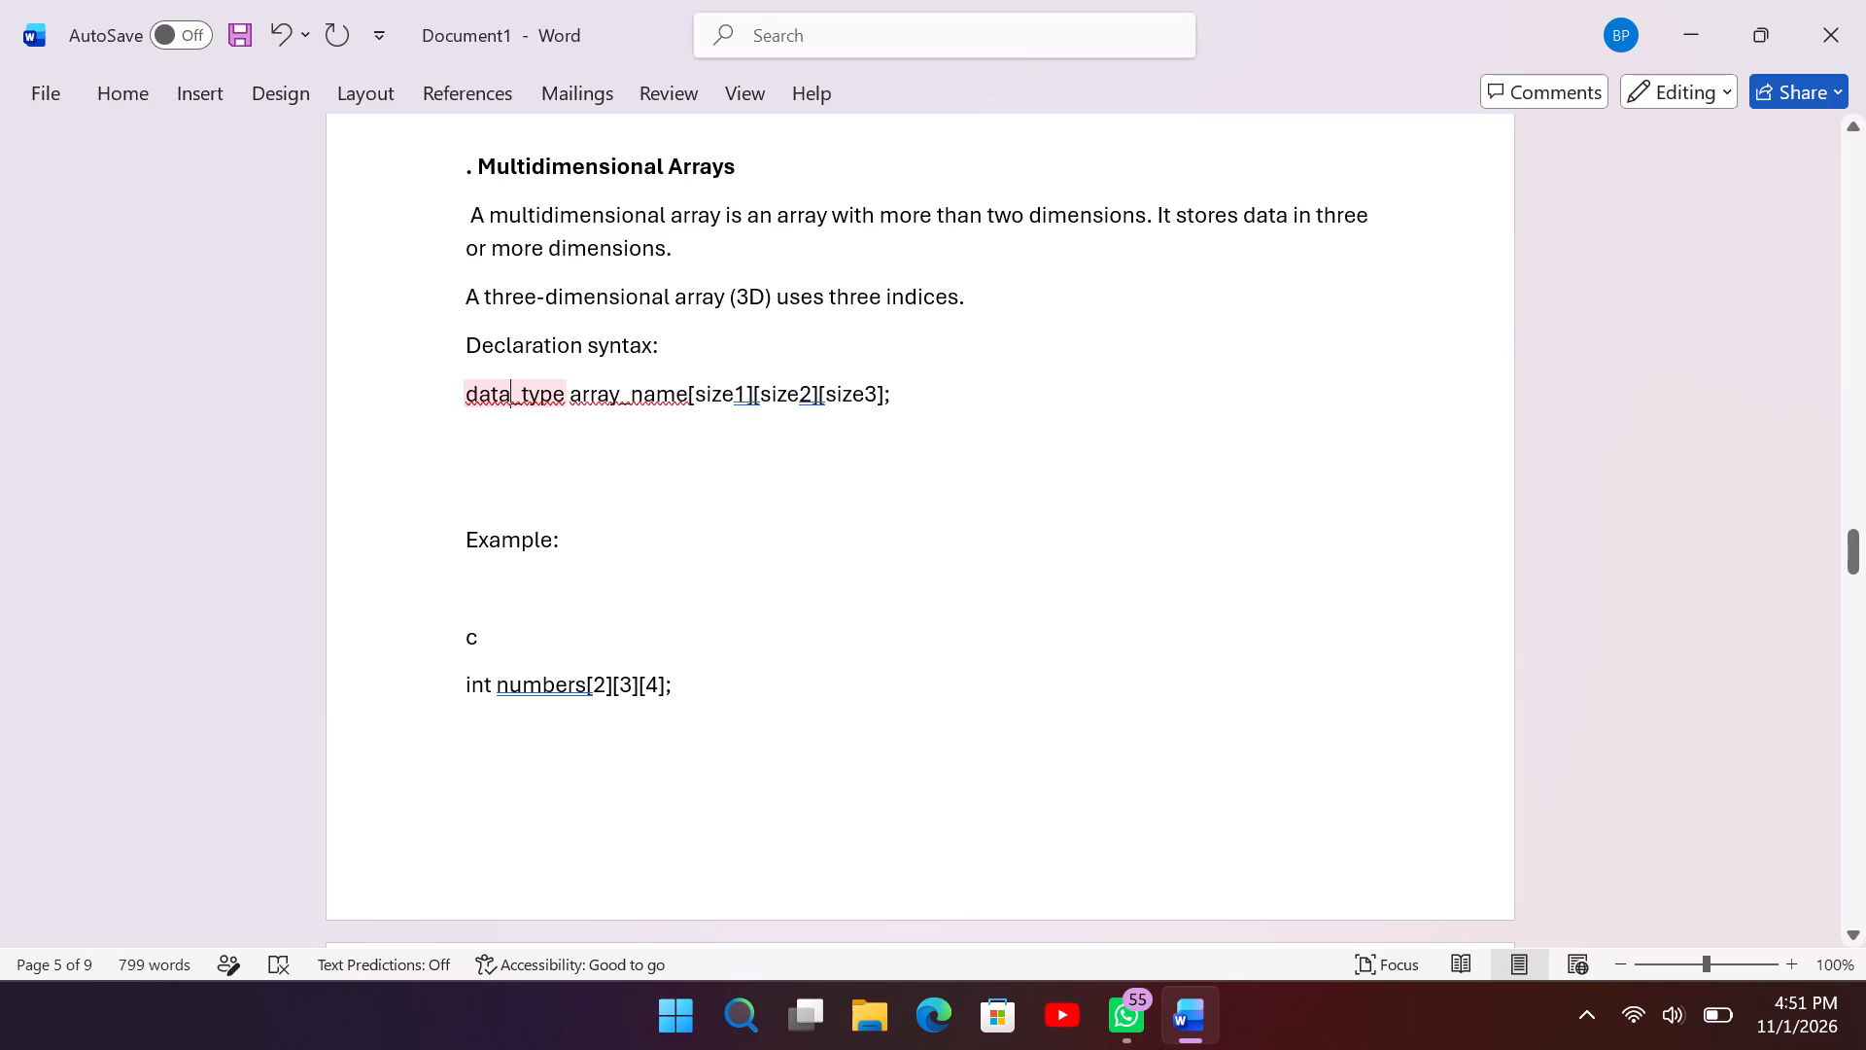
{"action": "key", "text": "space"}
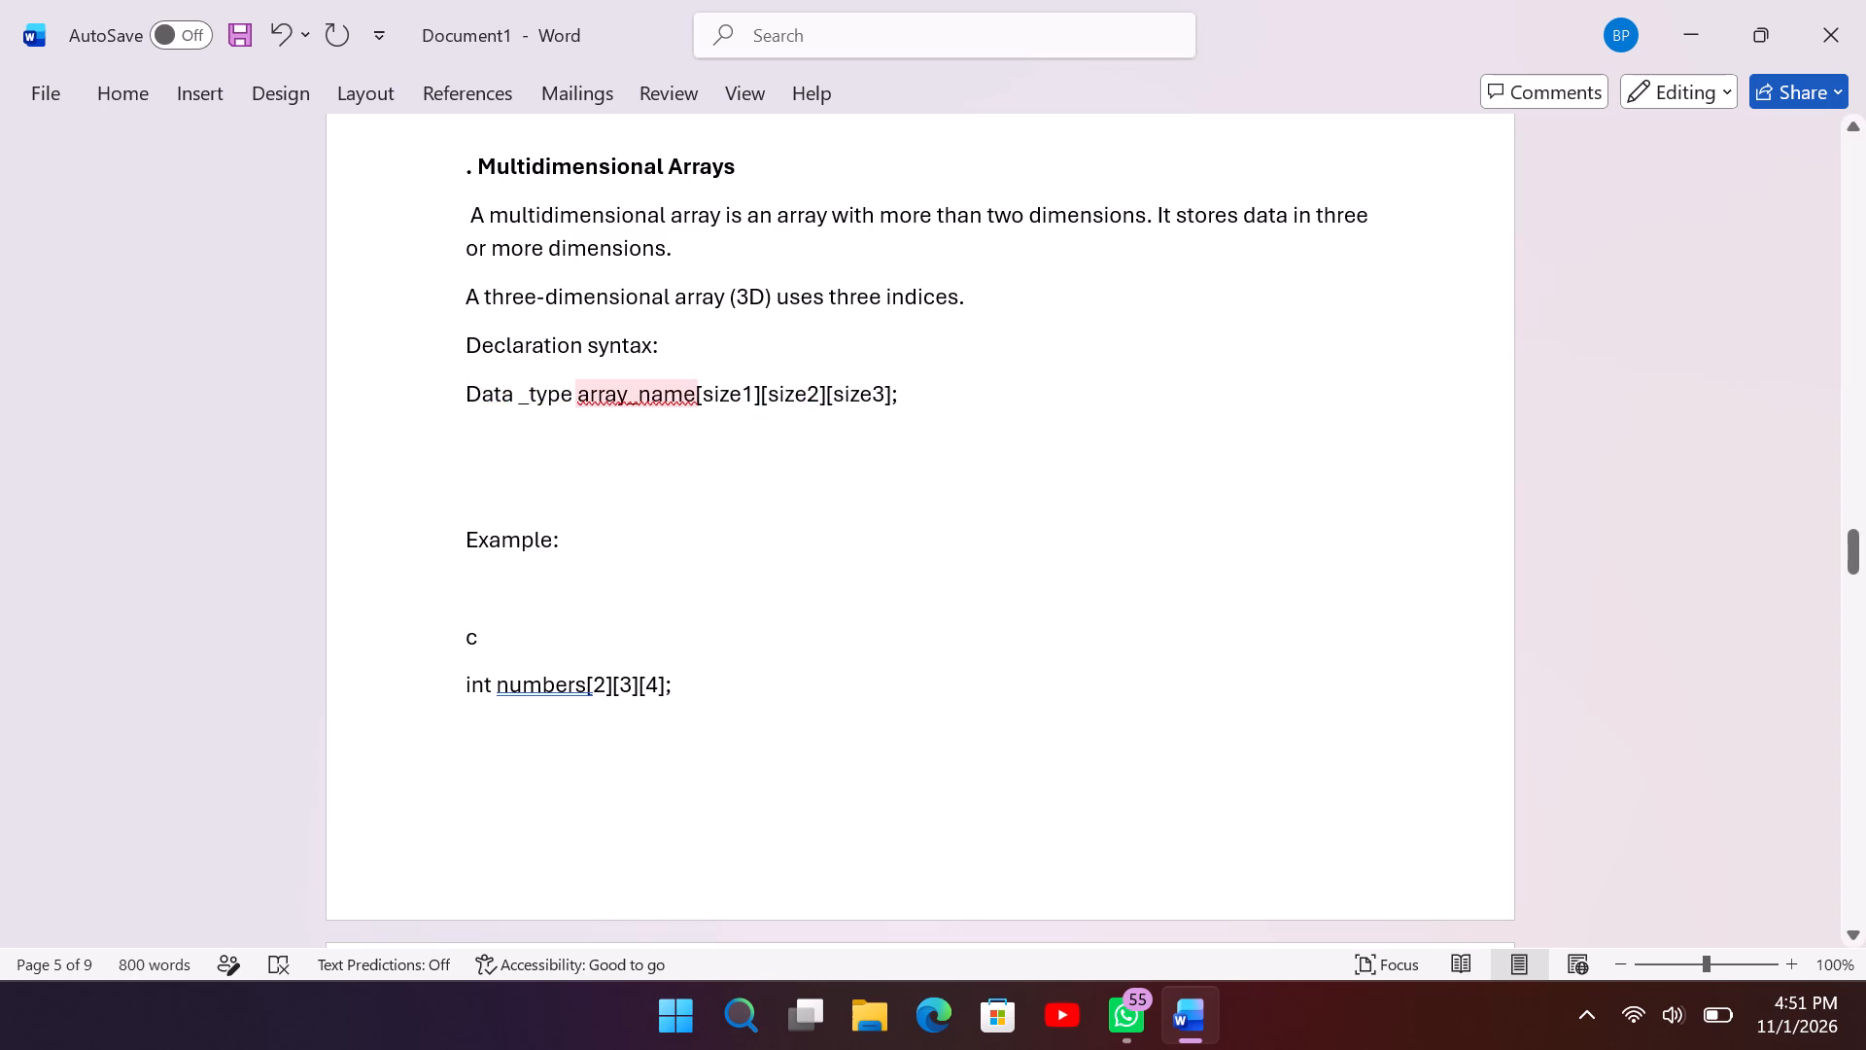
{"action": "left_click", "coordinate": [629, 396]}
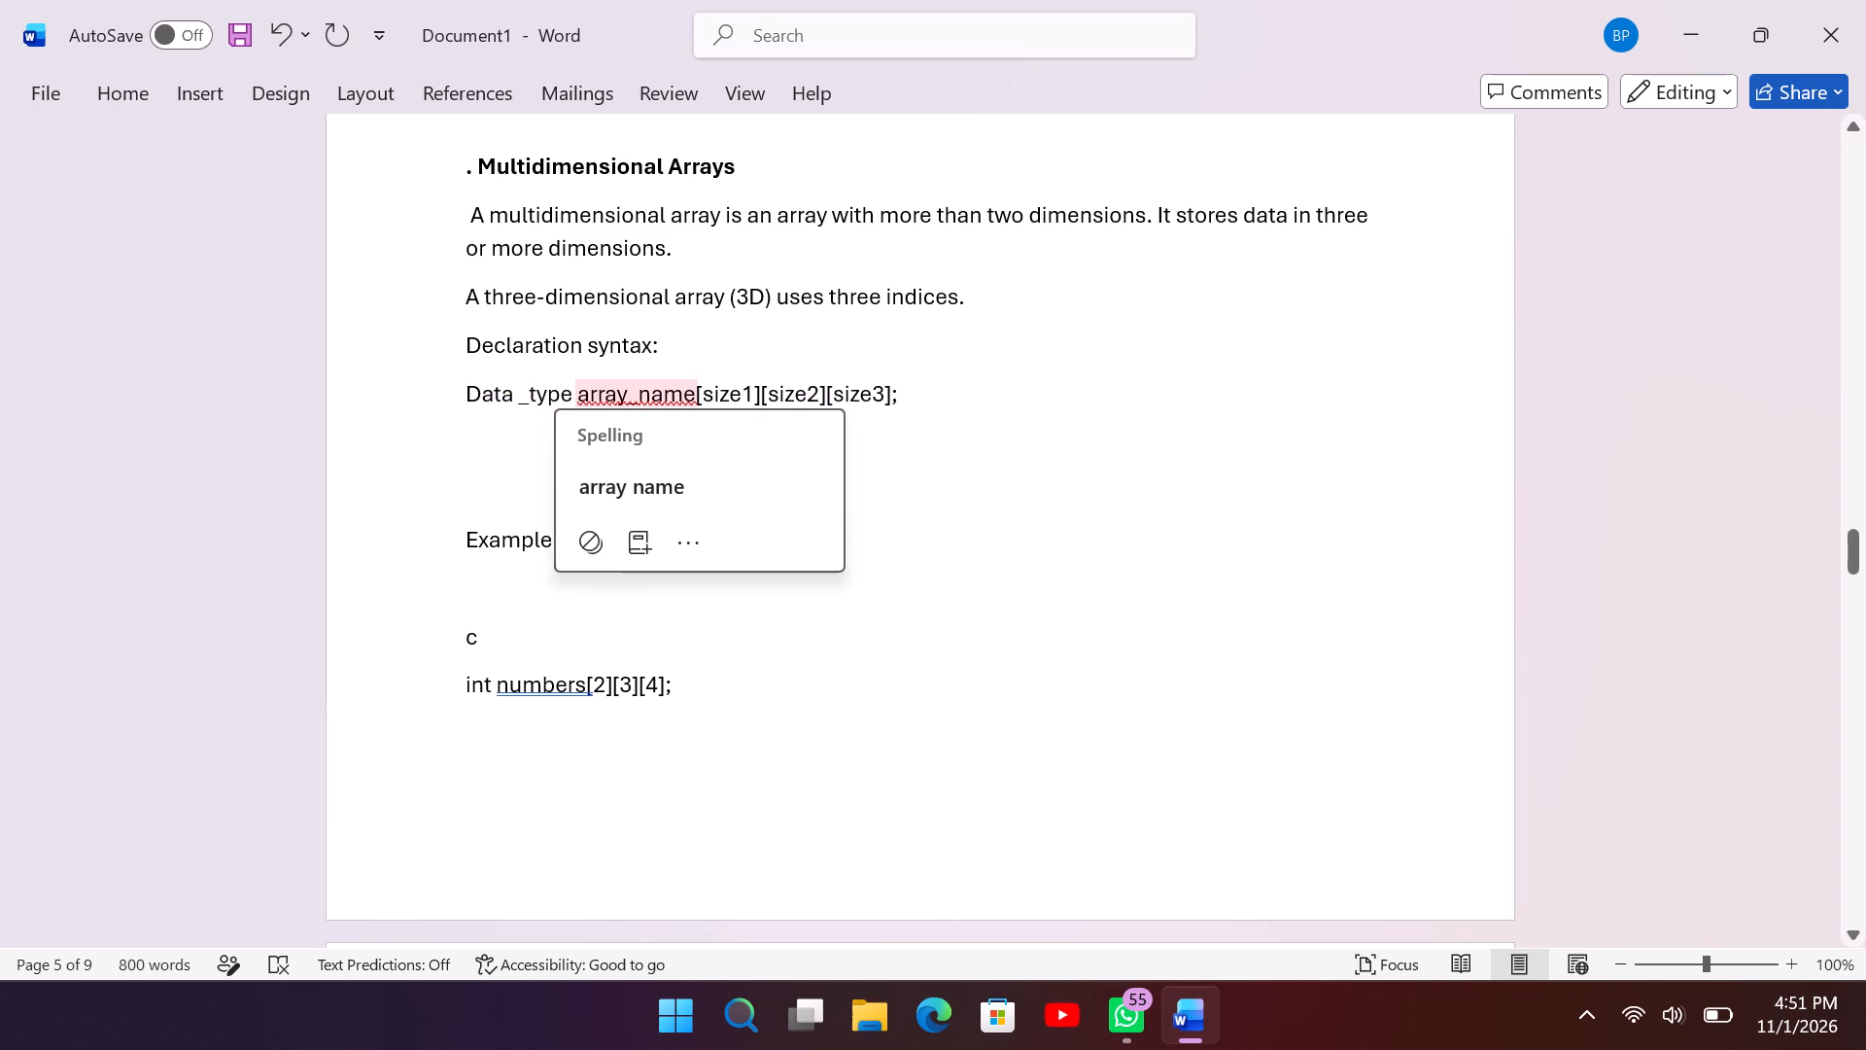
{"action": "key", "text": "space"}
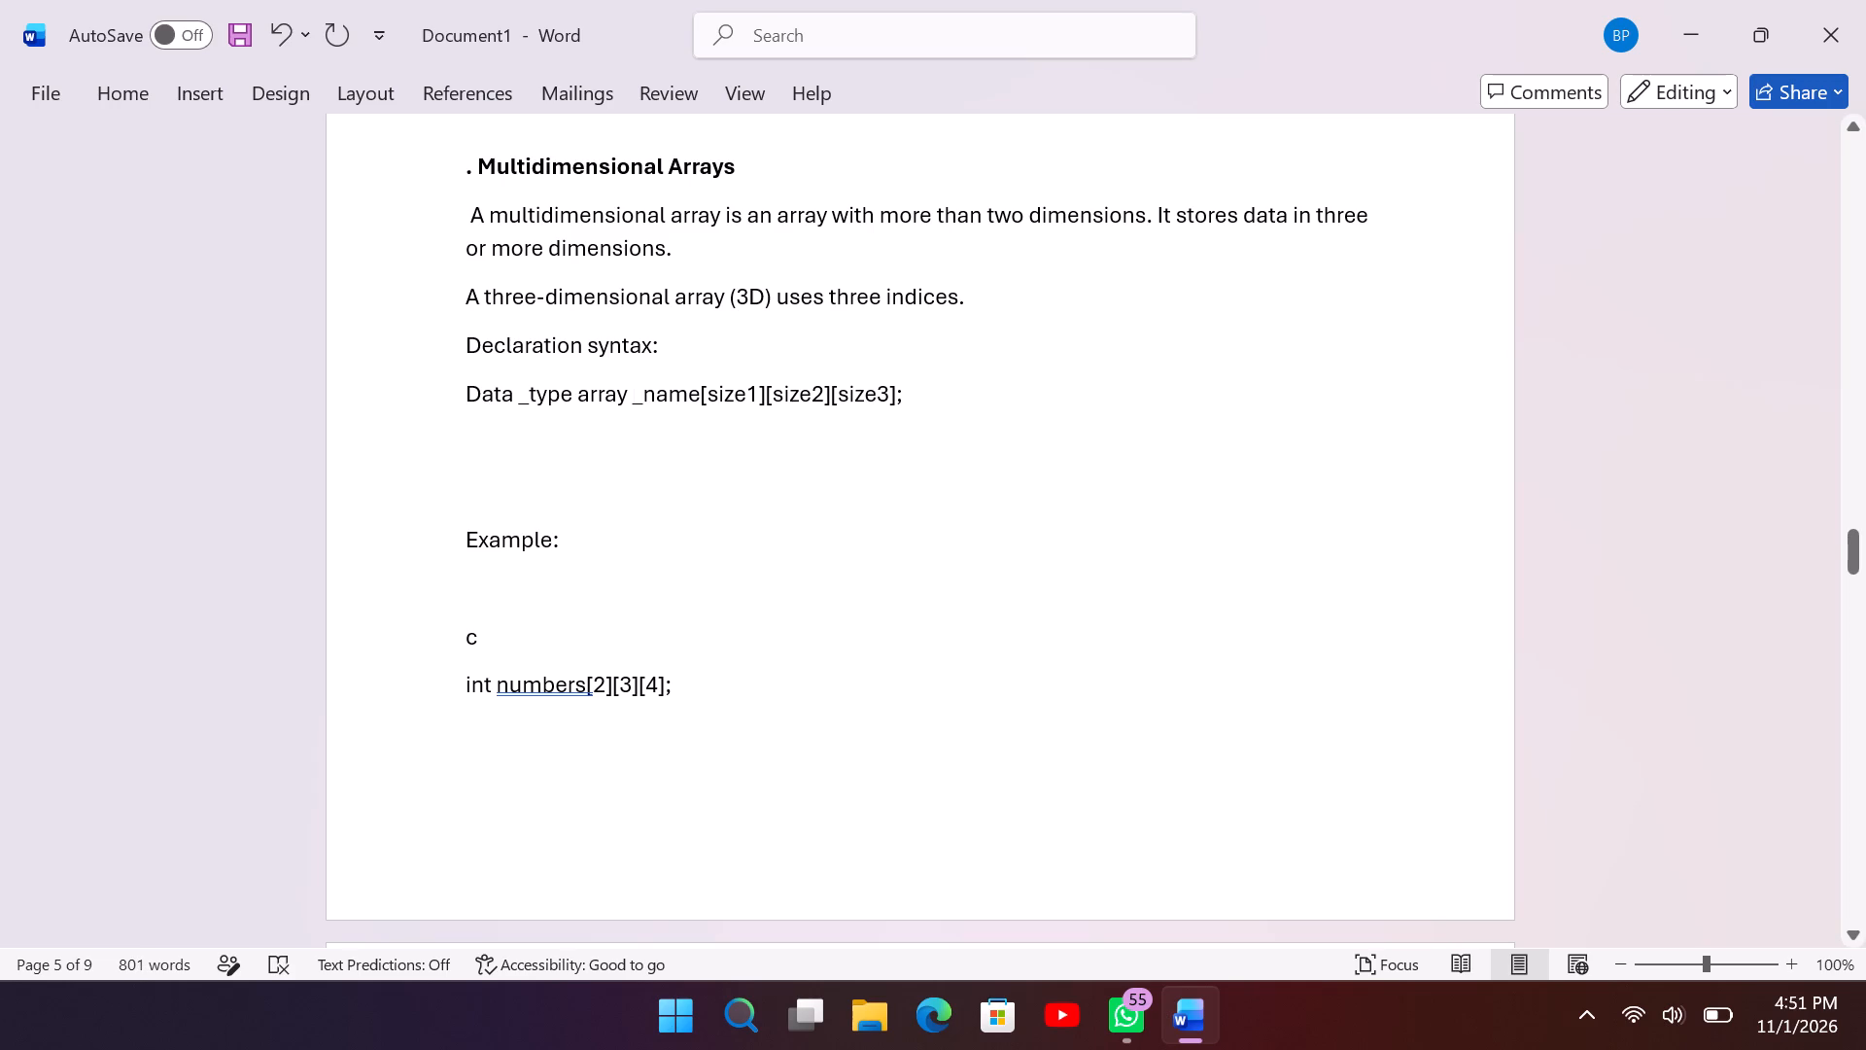
Delete the blank lines above and below "Example:" in the Multidimensional Arrays section, along with the stray letter c beneath it.
{"action": "left_click", "coordinate": [479, 510]}
{"action": "key", "text": "BackSpace"}
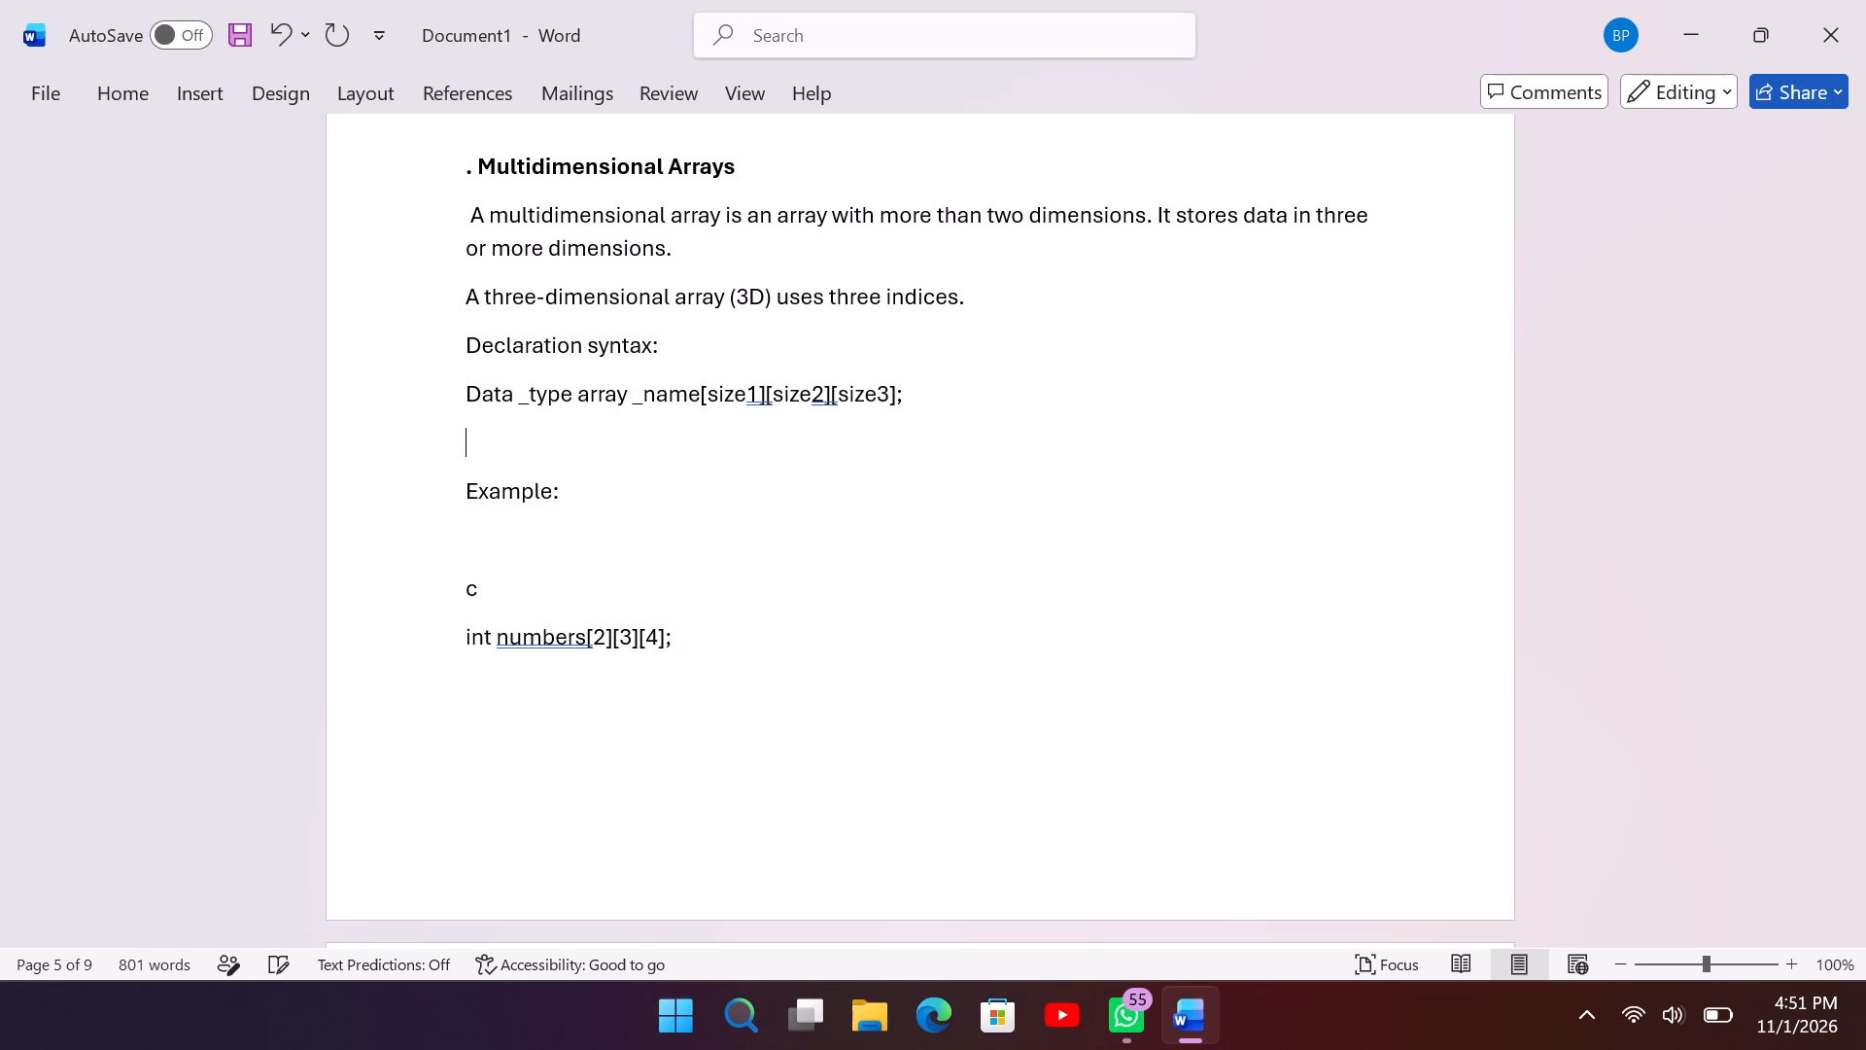
{"action": "key", "text": "BackSpace"}
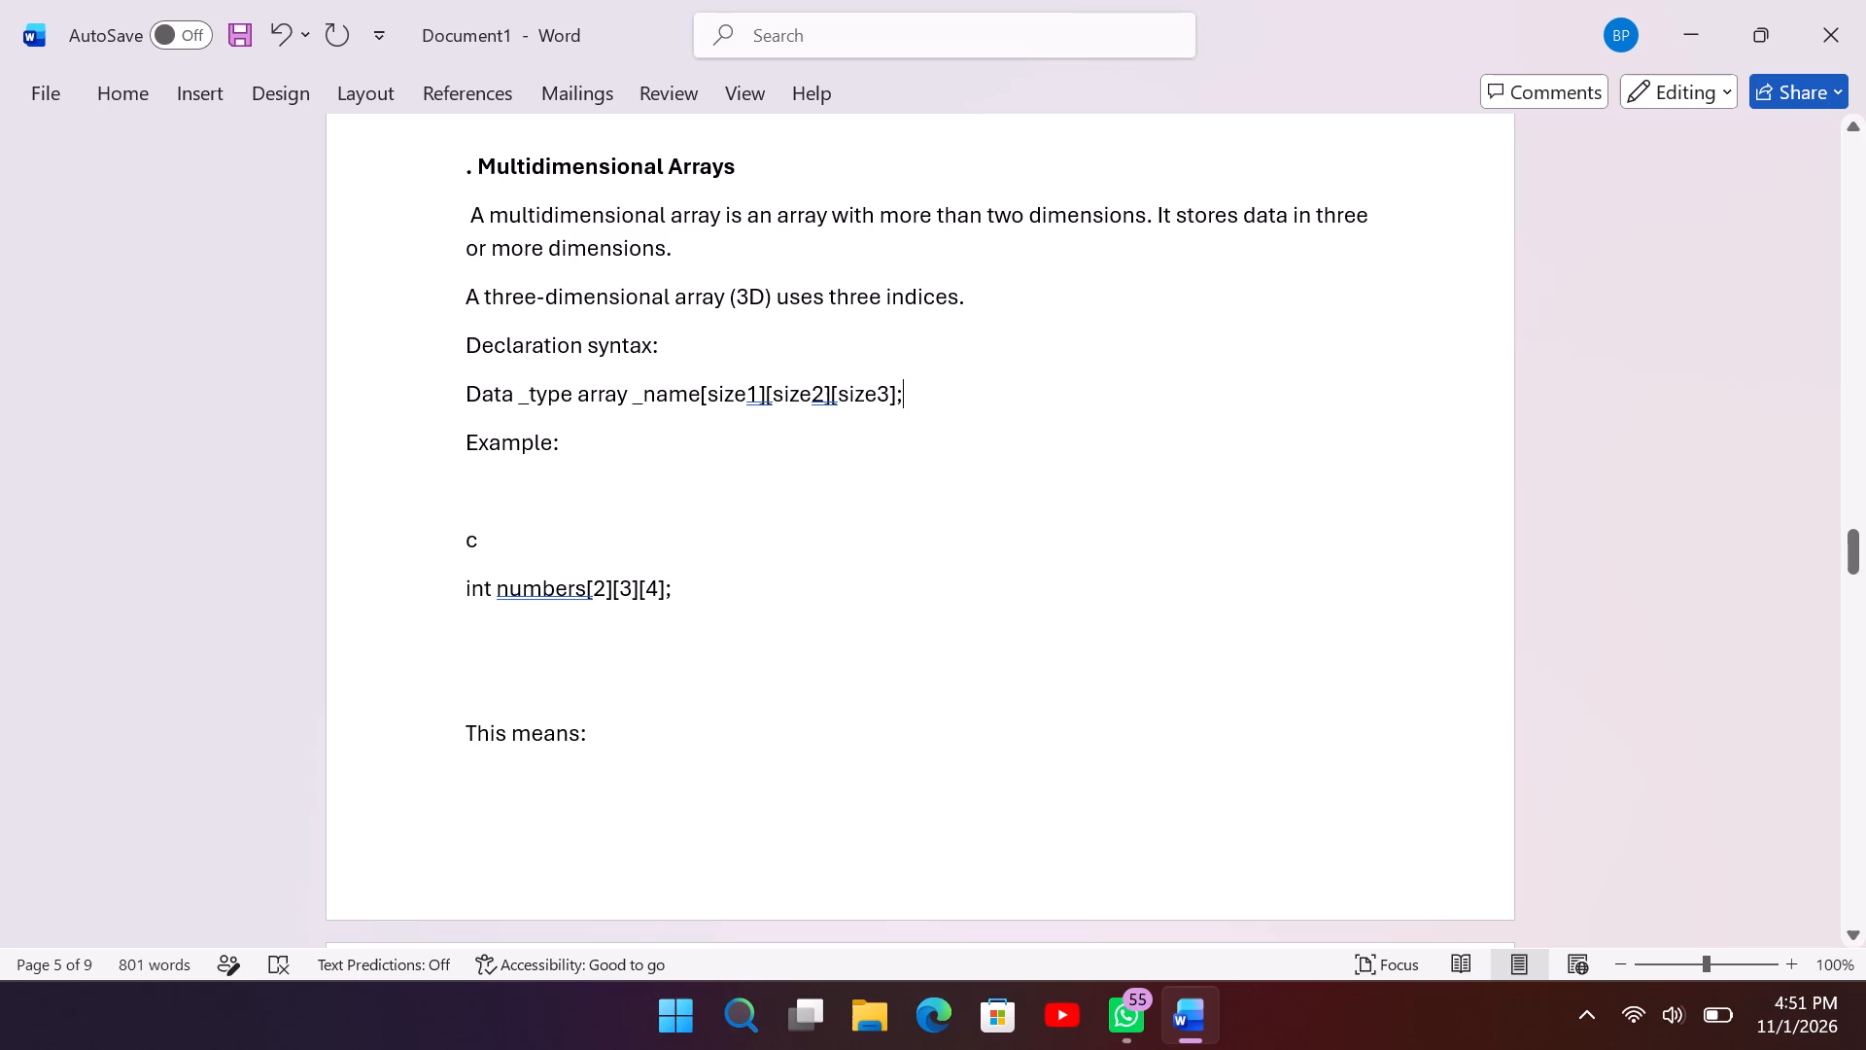
{"action": "left_click", "coordinate": [518, 534]}
{"action": "key", "text": "BackSpace"}
{"action": "key", "text": "BackSpace"}
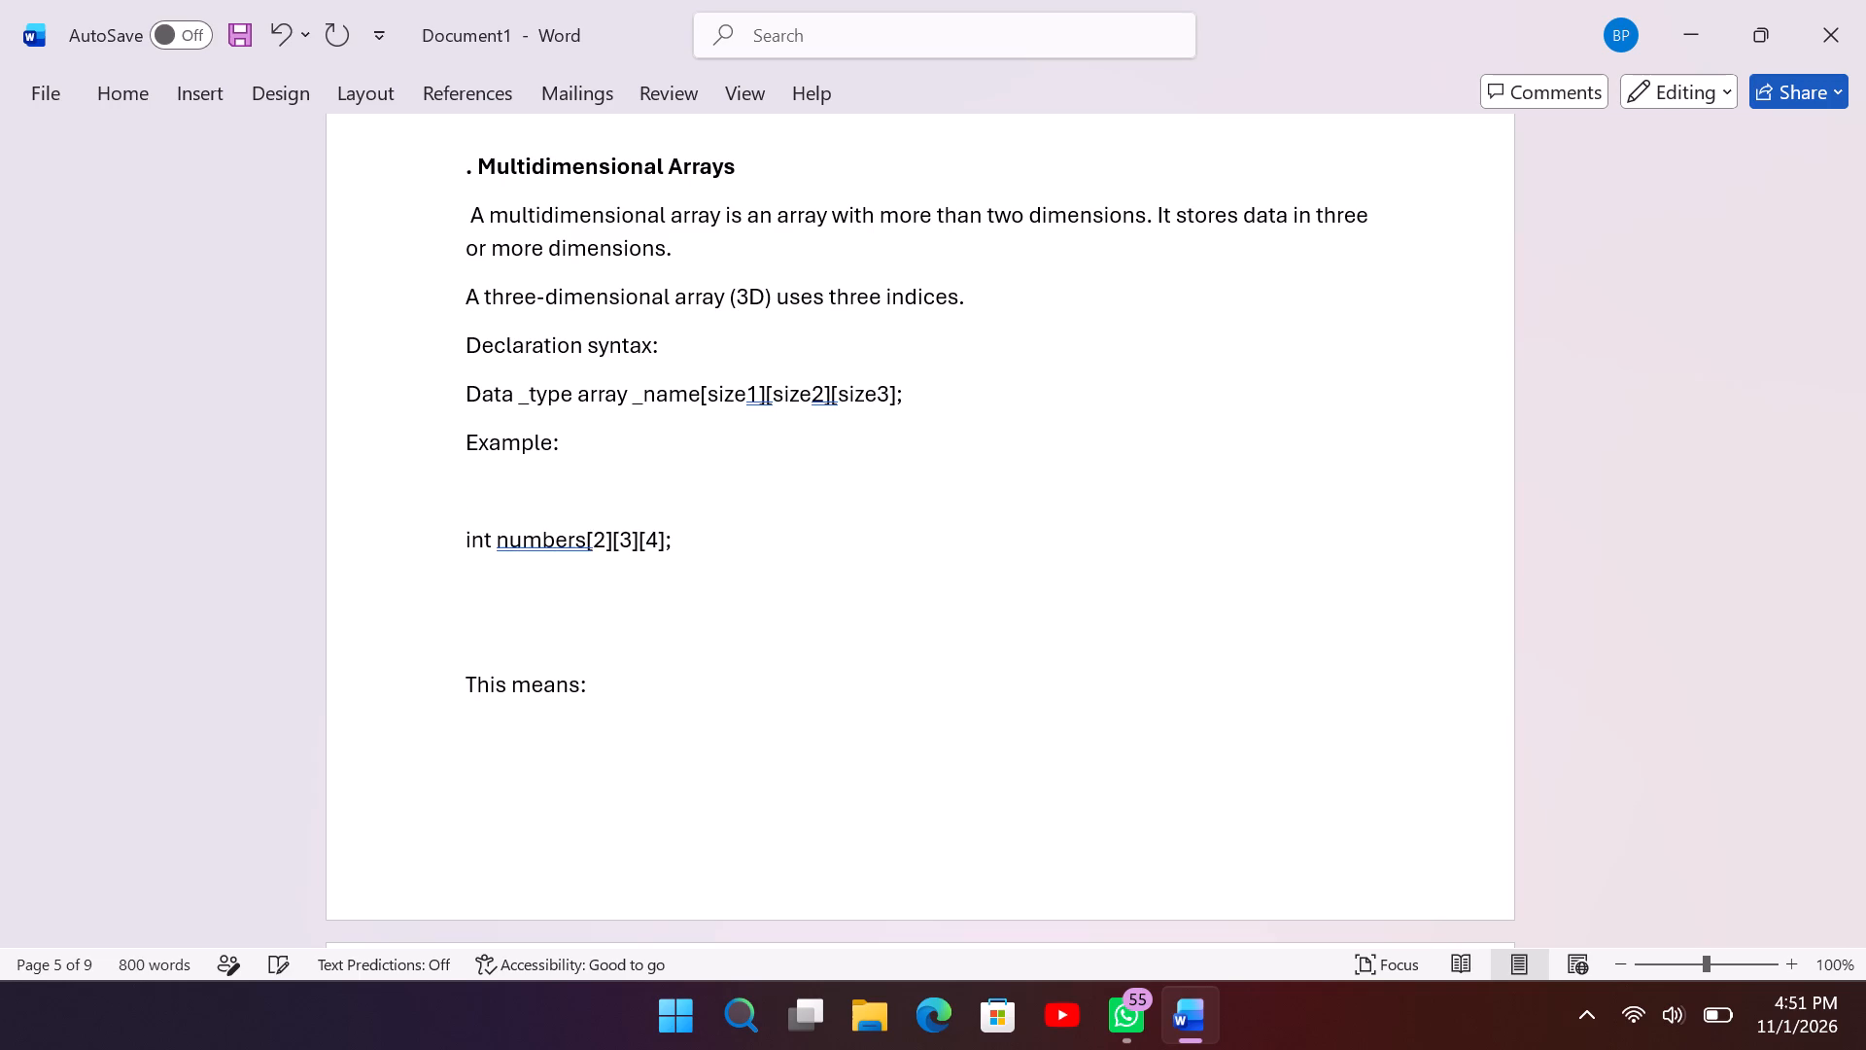
{"action": "key", "text": "BackSpace"}
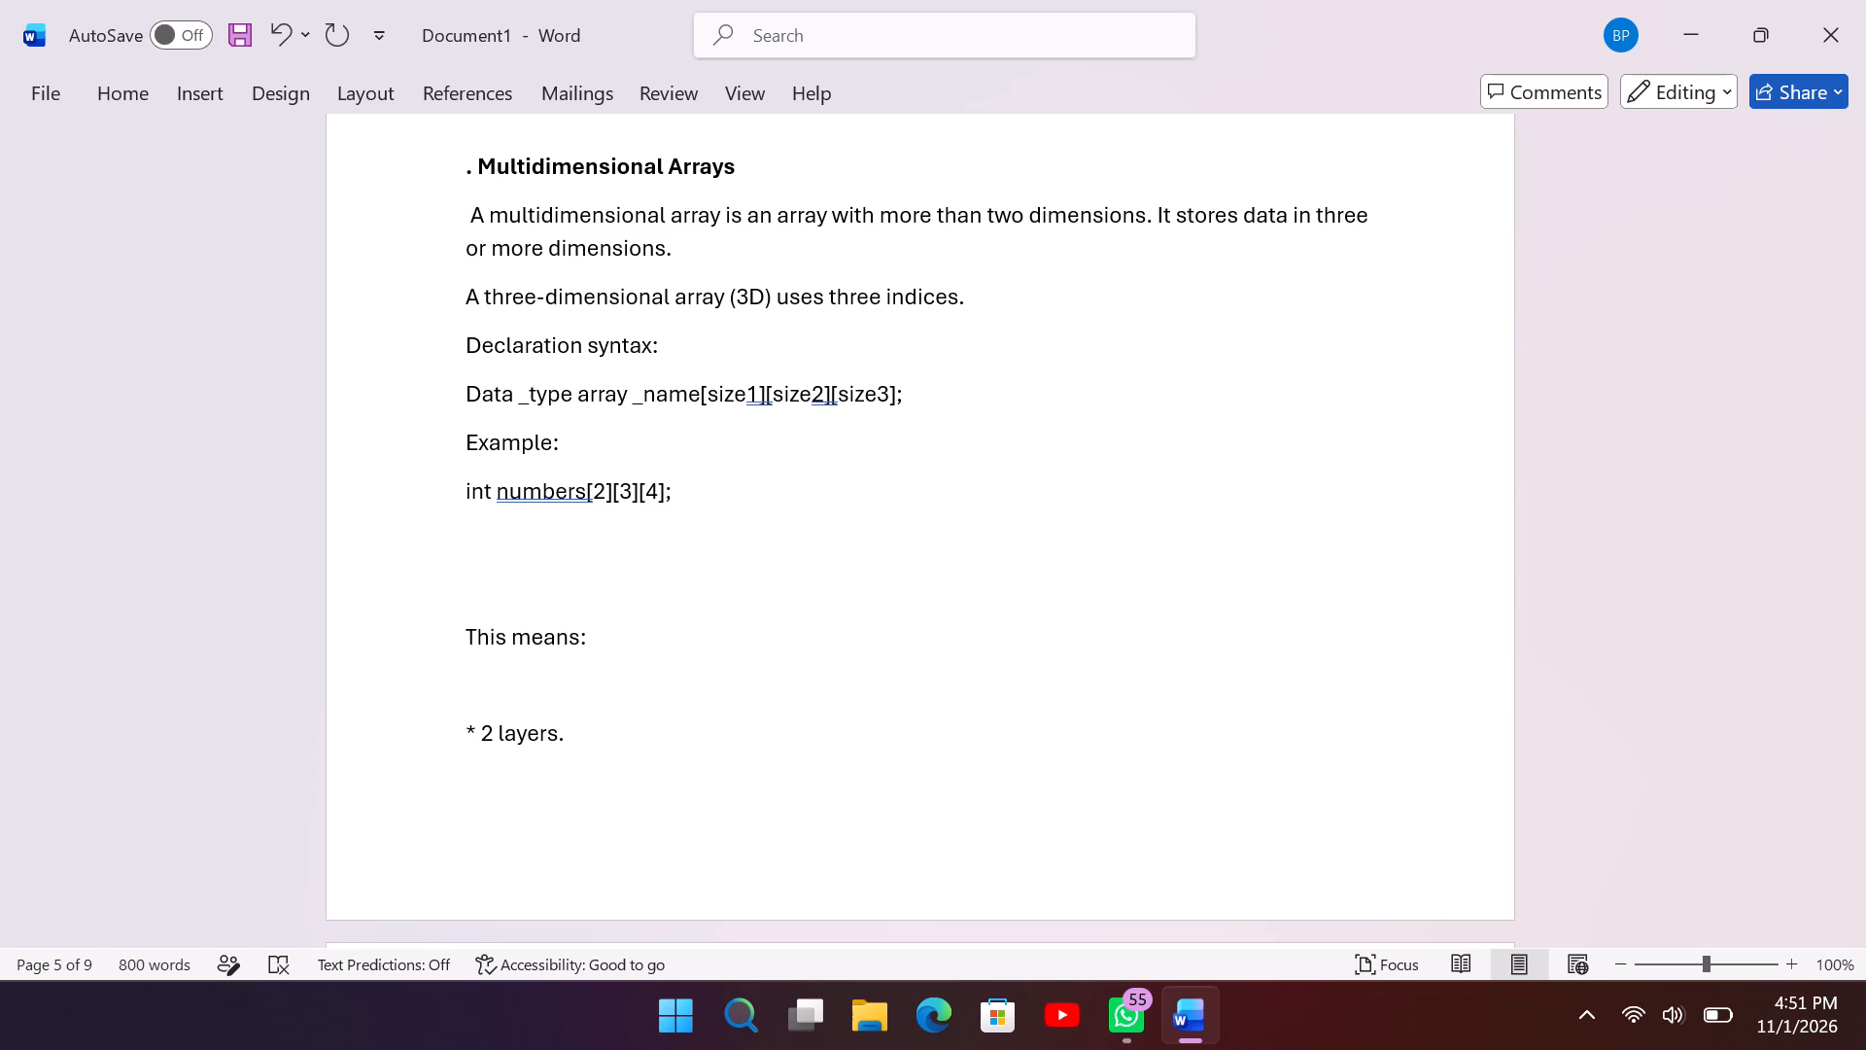
Delete the blank lines above and below "This means:" in the Multidimensional Arrays section.
{"action": "left_click", "coordinate": [503, 610]}
{"action": "key", "text": "BackSpace"}
{"action": "key", "text": "BackSpace"}
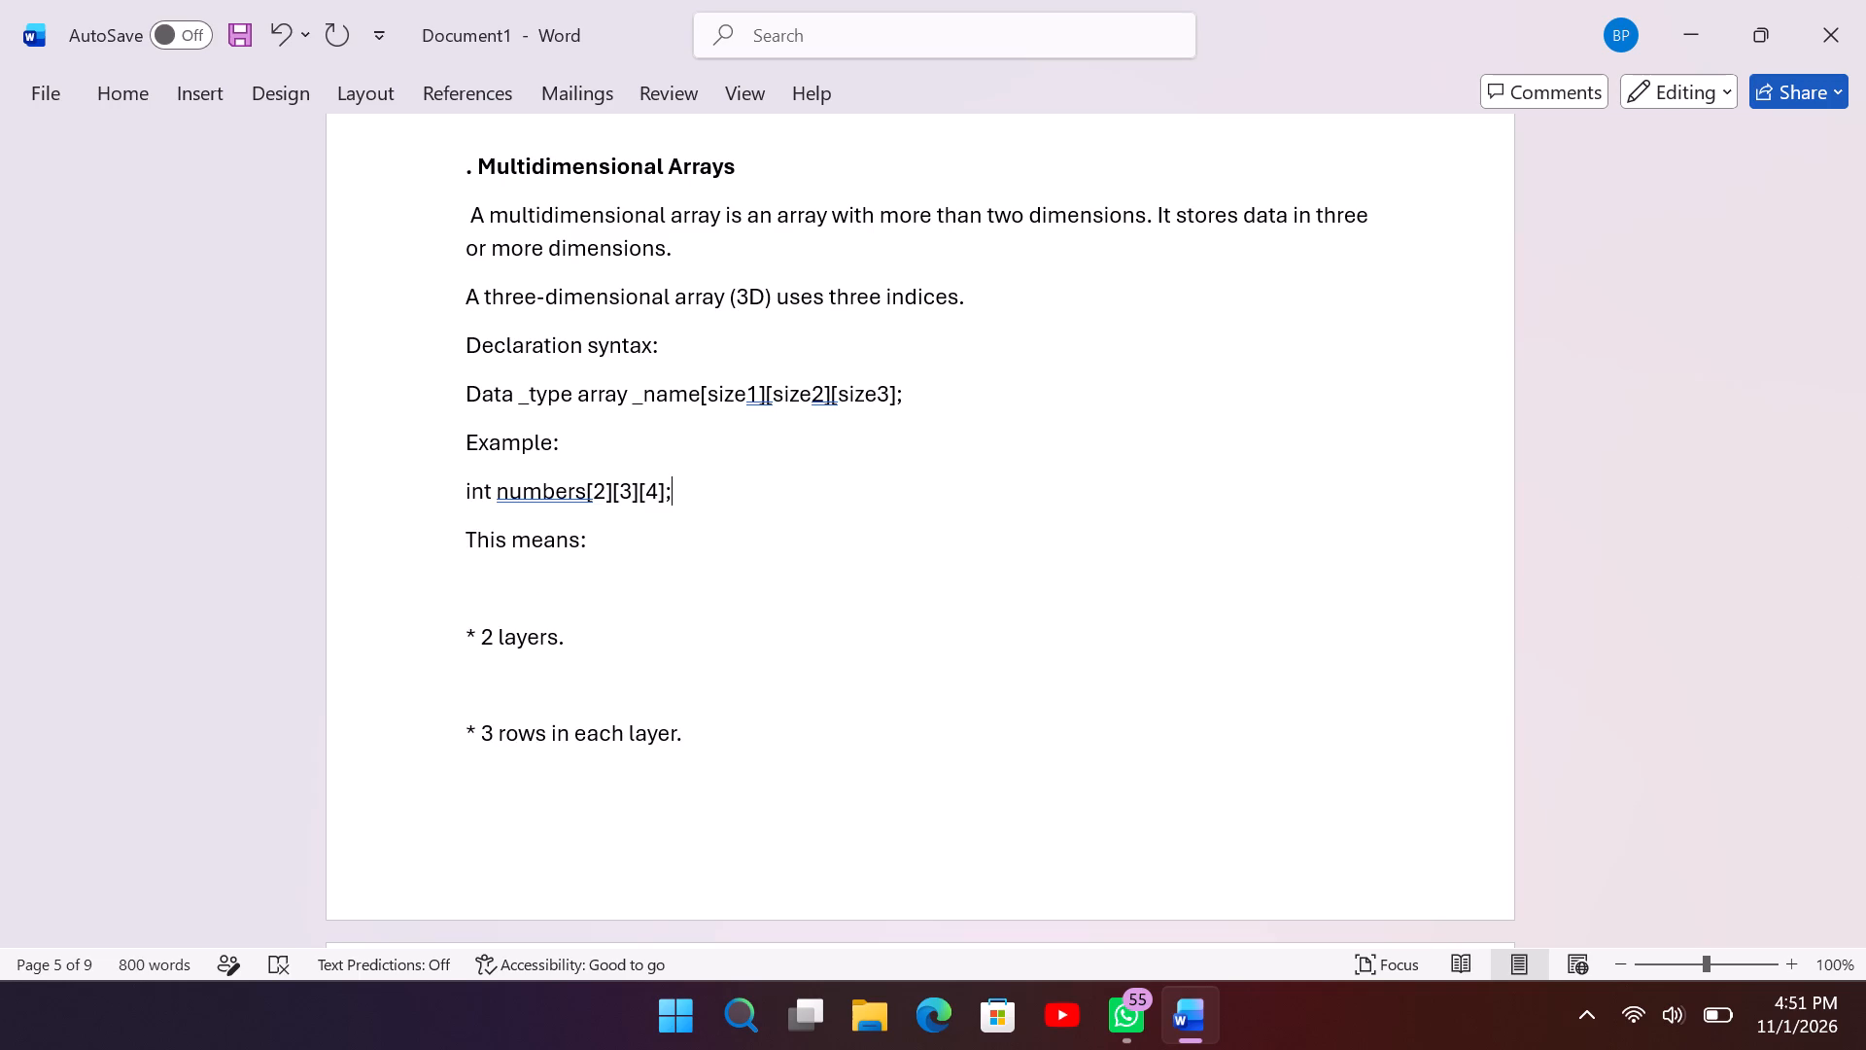
{"action": "left_click", "coordinate": [486, 602]}
{"action": "key", "text": "BackSpace"}
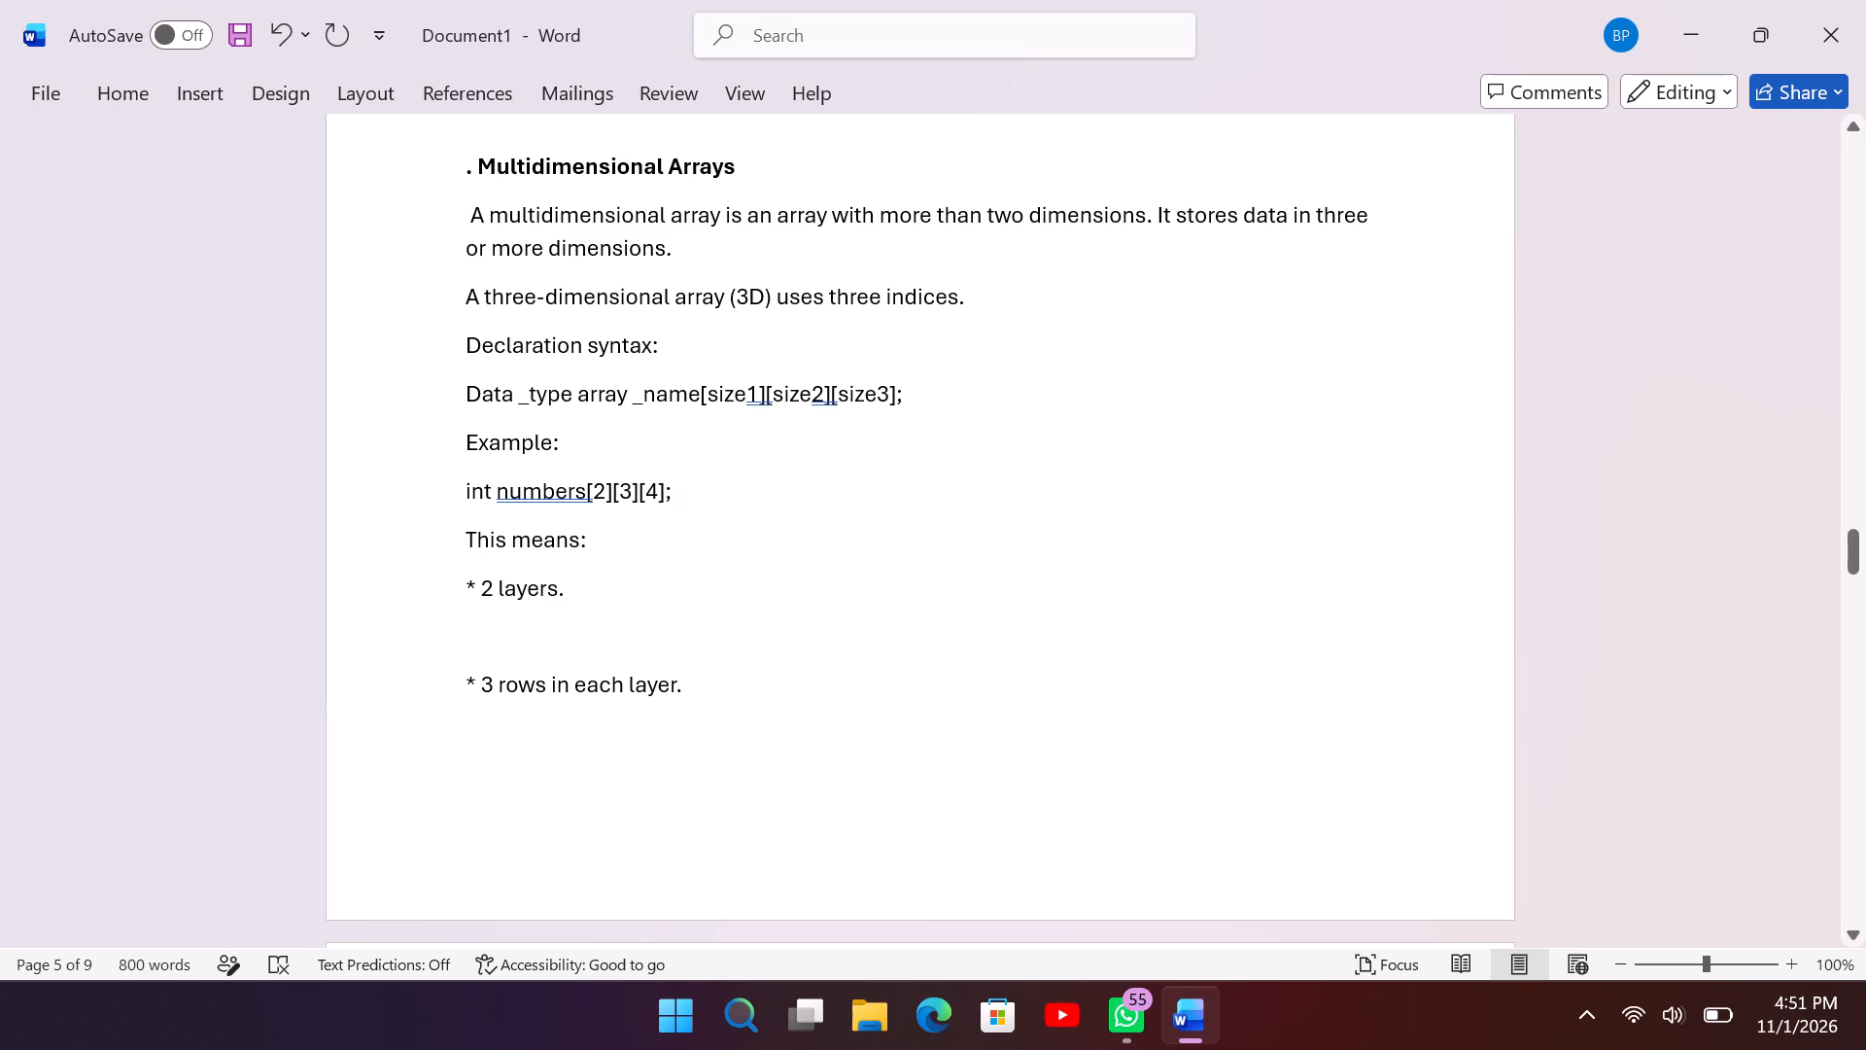
Remove the asterisks from the layers, rows and columns items under "This means:" and delete the blank lines between them.
{"action": "left_click", "coordinate": [476, 590]}
{"action": "key", "text": "BackSpace"}
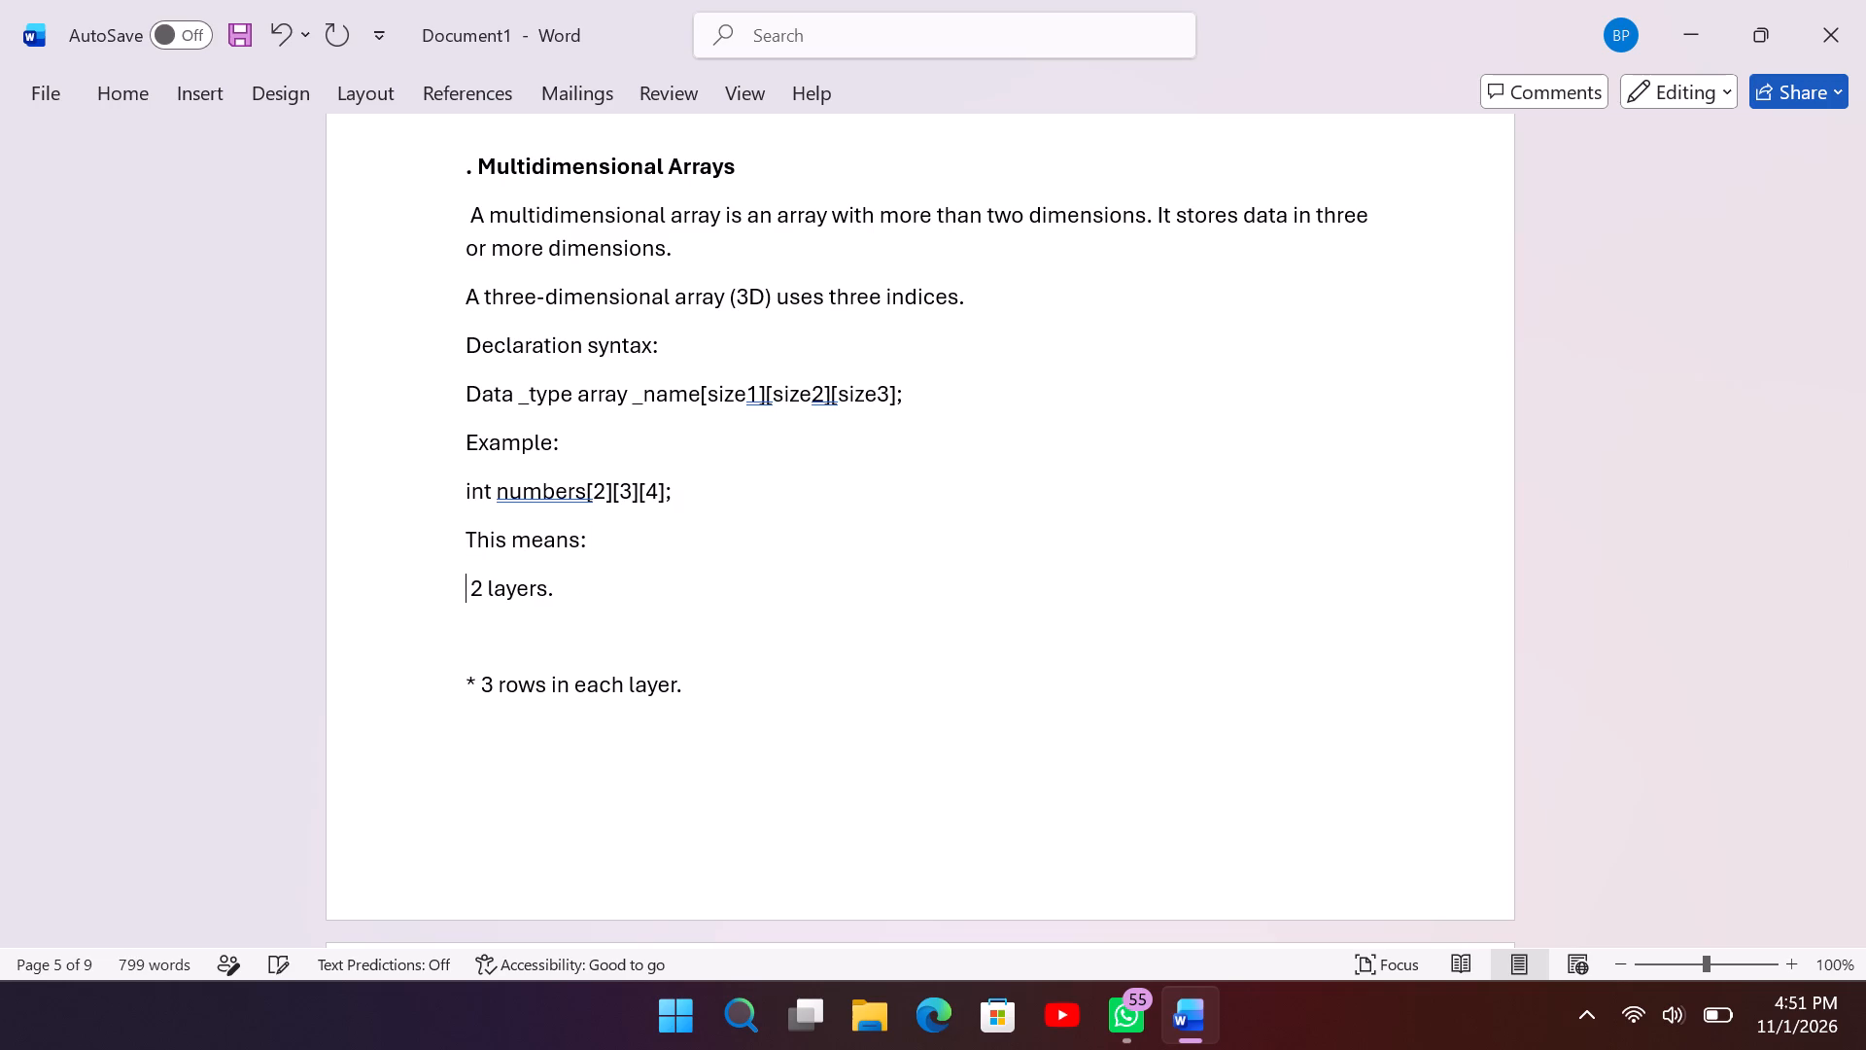
{"action": "left_click", "coordinate": [476, 647]}
{"action": "key", "text": "BackSpace"}
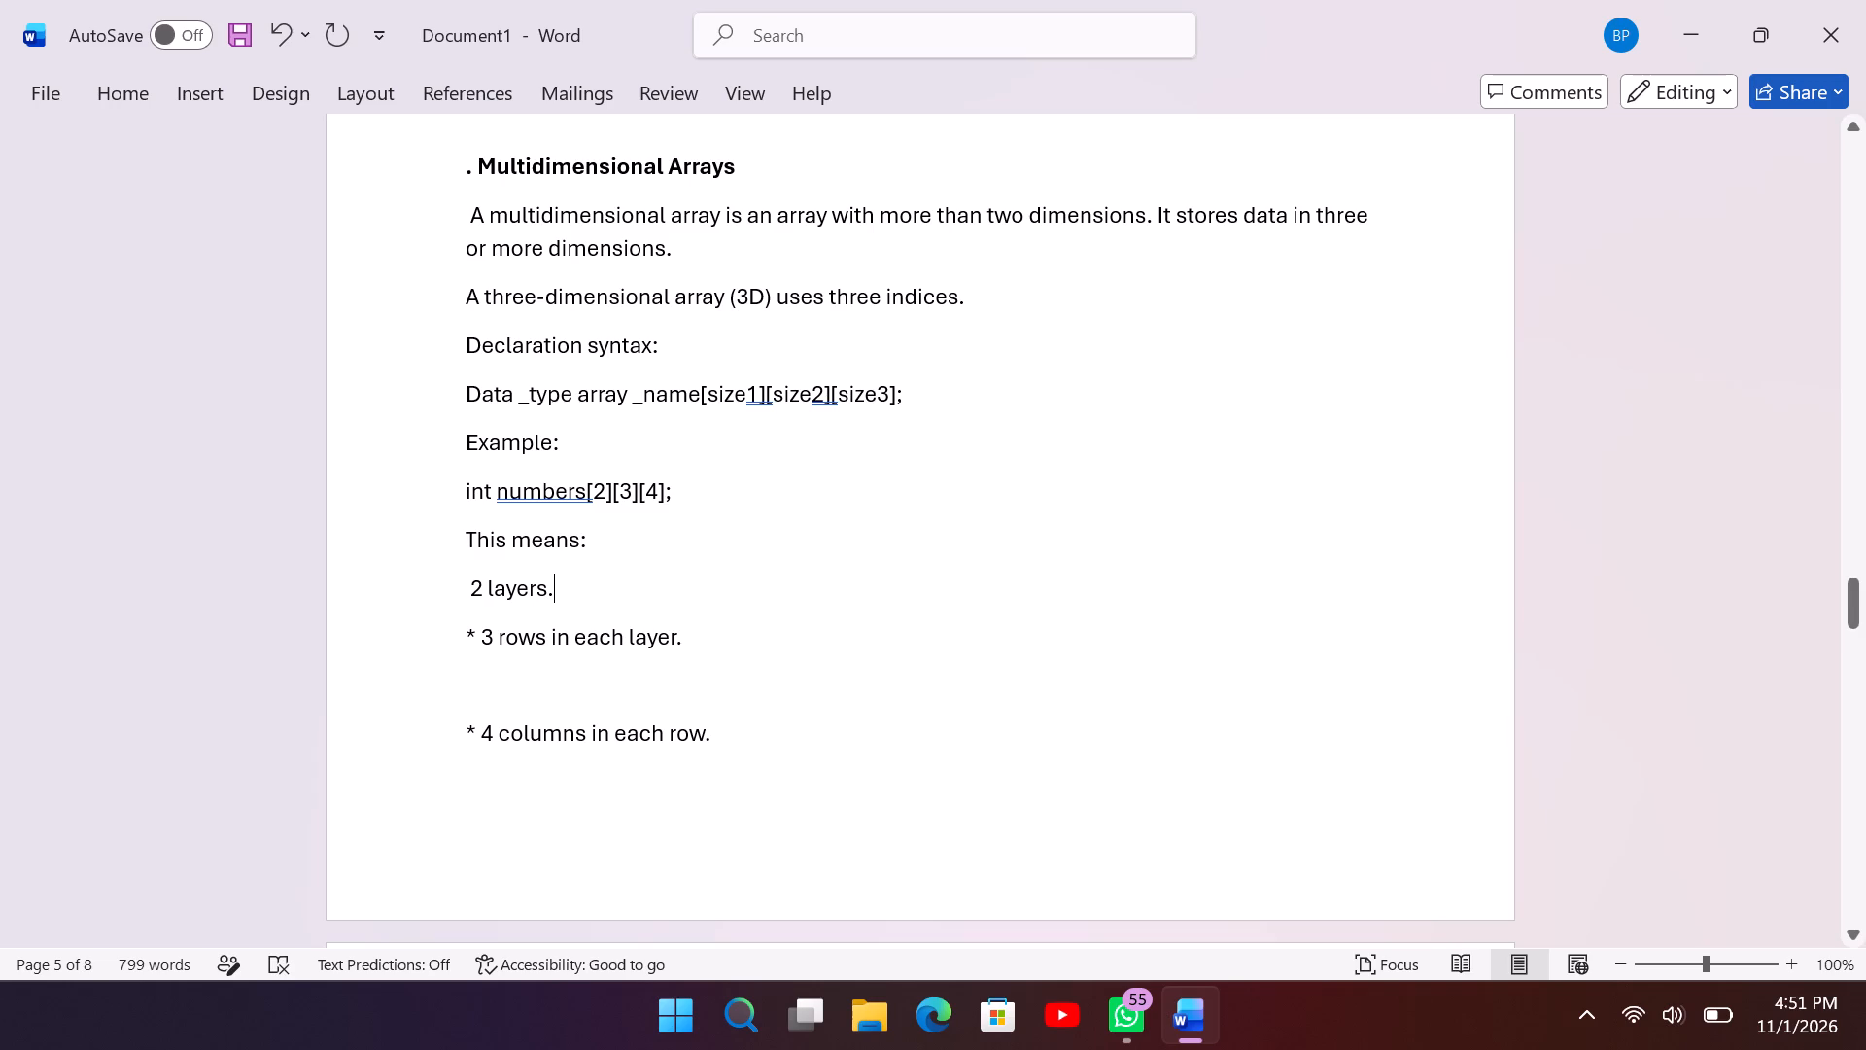
{"action": "left_click", "coordinate": [476, 631]}
{"action": "key", "text": "BackSpace"}
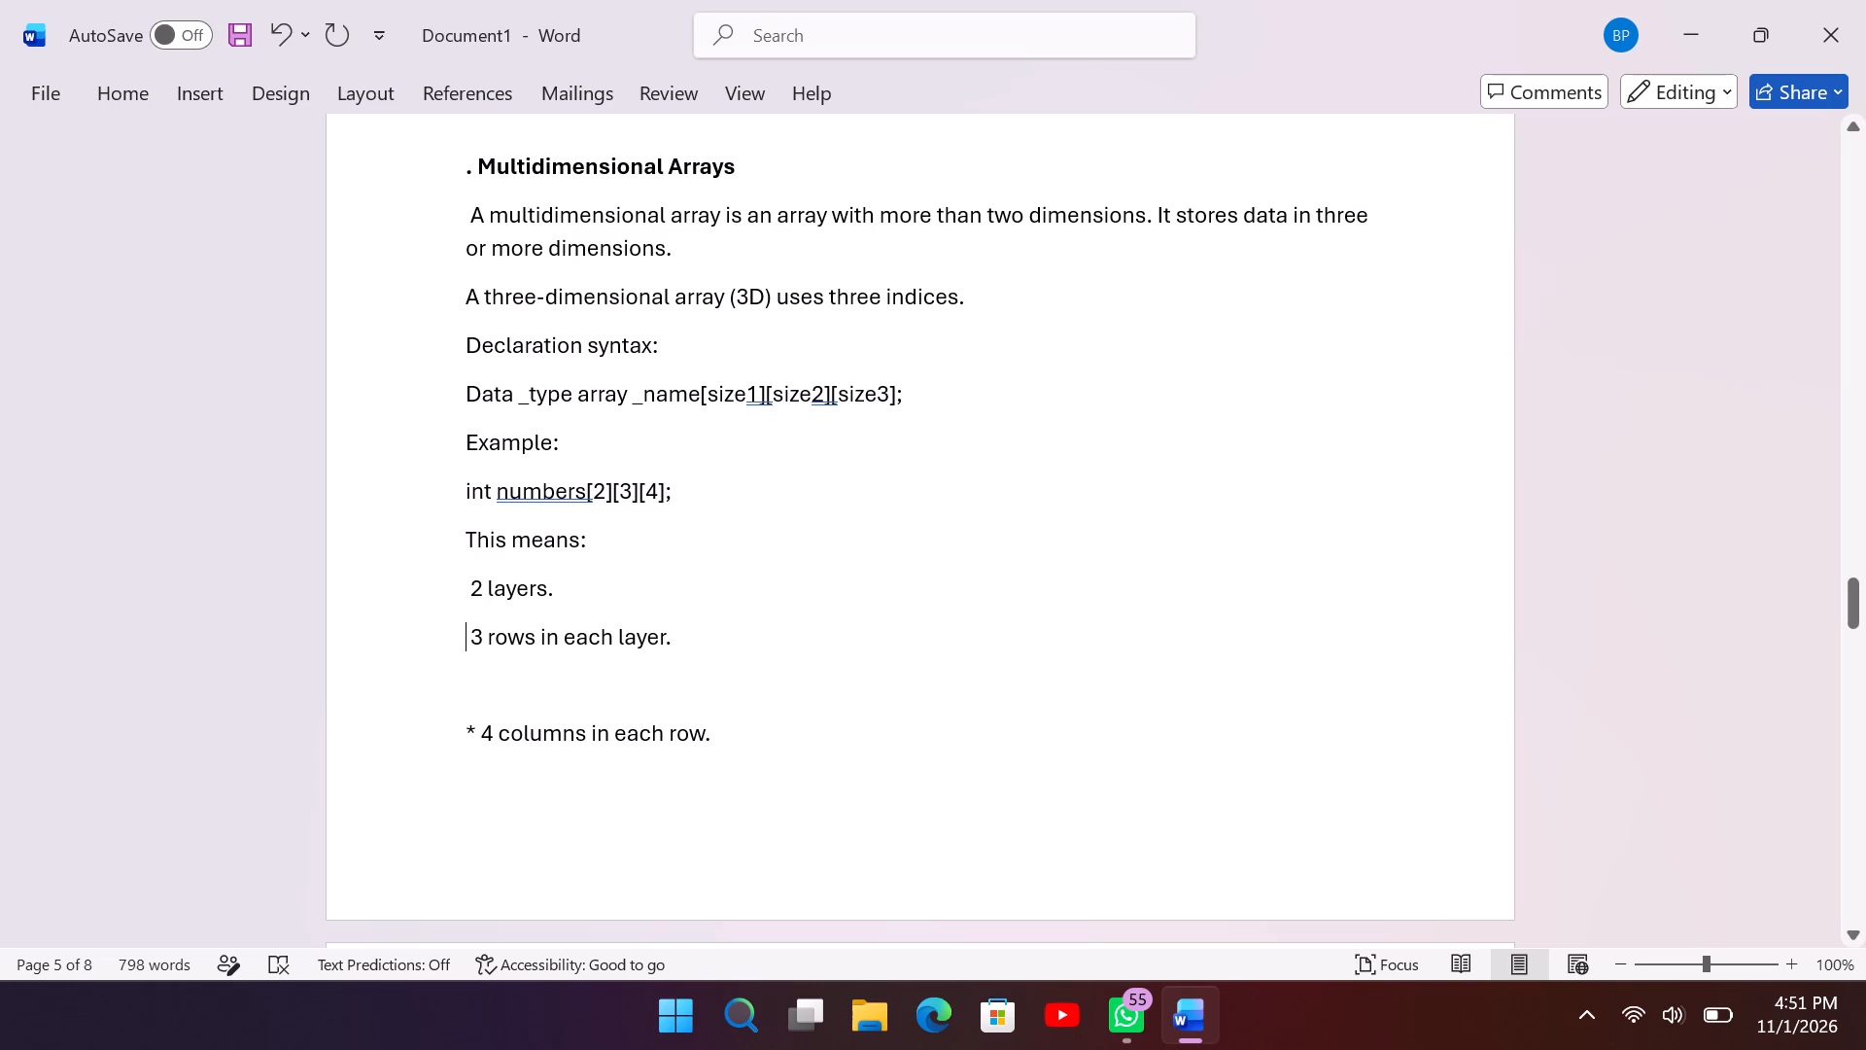
{"action": "left_click", "coordinate": [474, 728]}
{"action": "key", "text": "BackSpace"}
{"action": "key", "text": "BackSpace"}
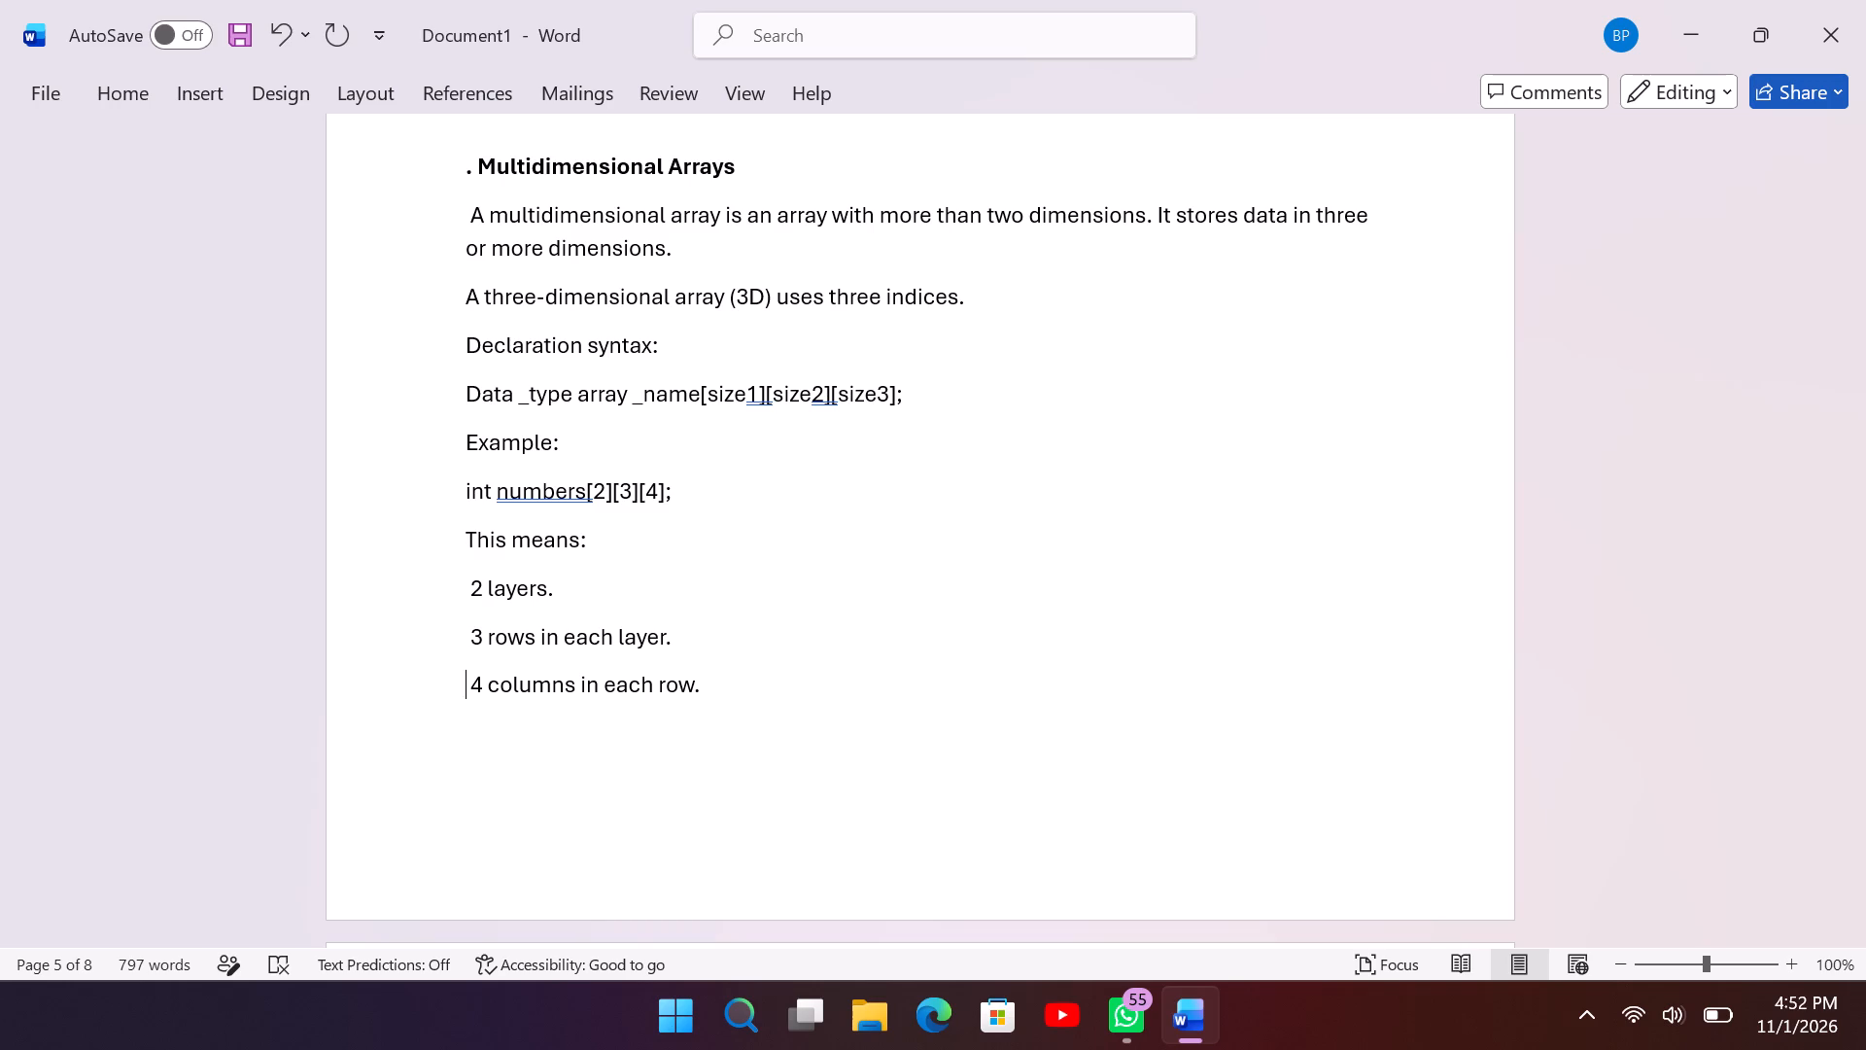
{"action": "scroll", "coordinate": [474, 728], "scroll_direction": "down", "scroll_amount": 1}
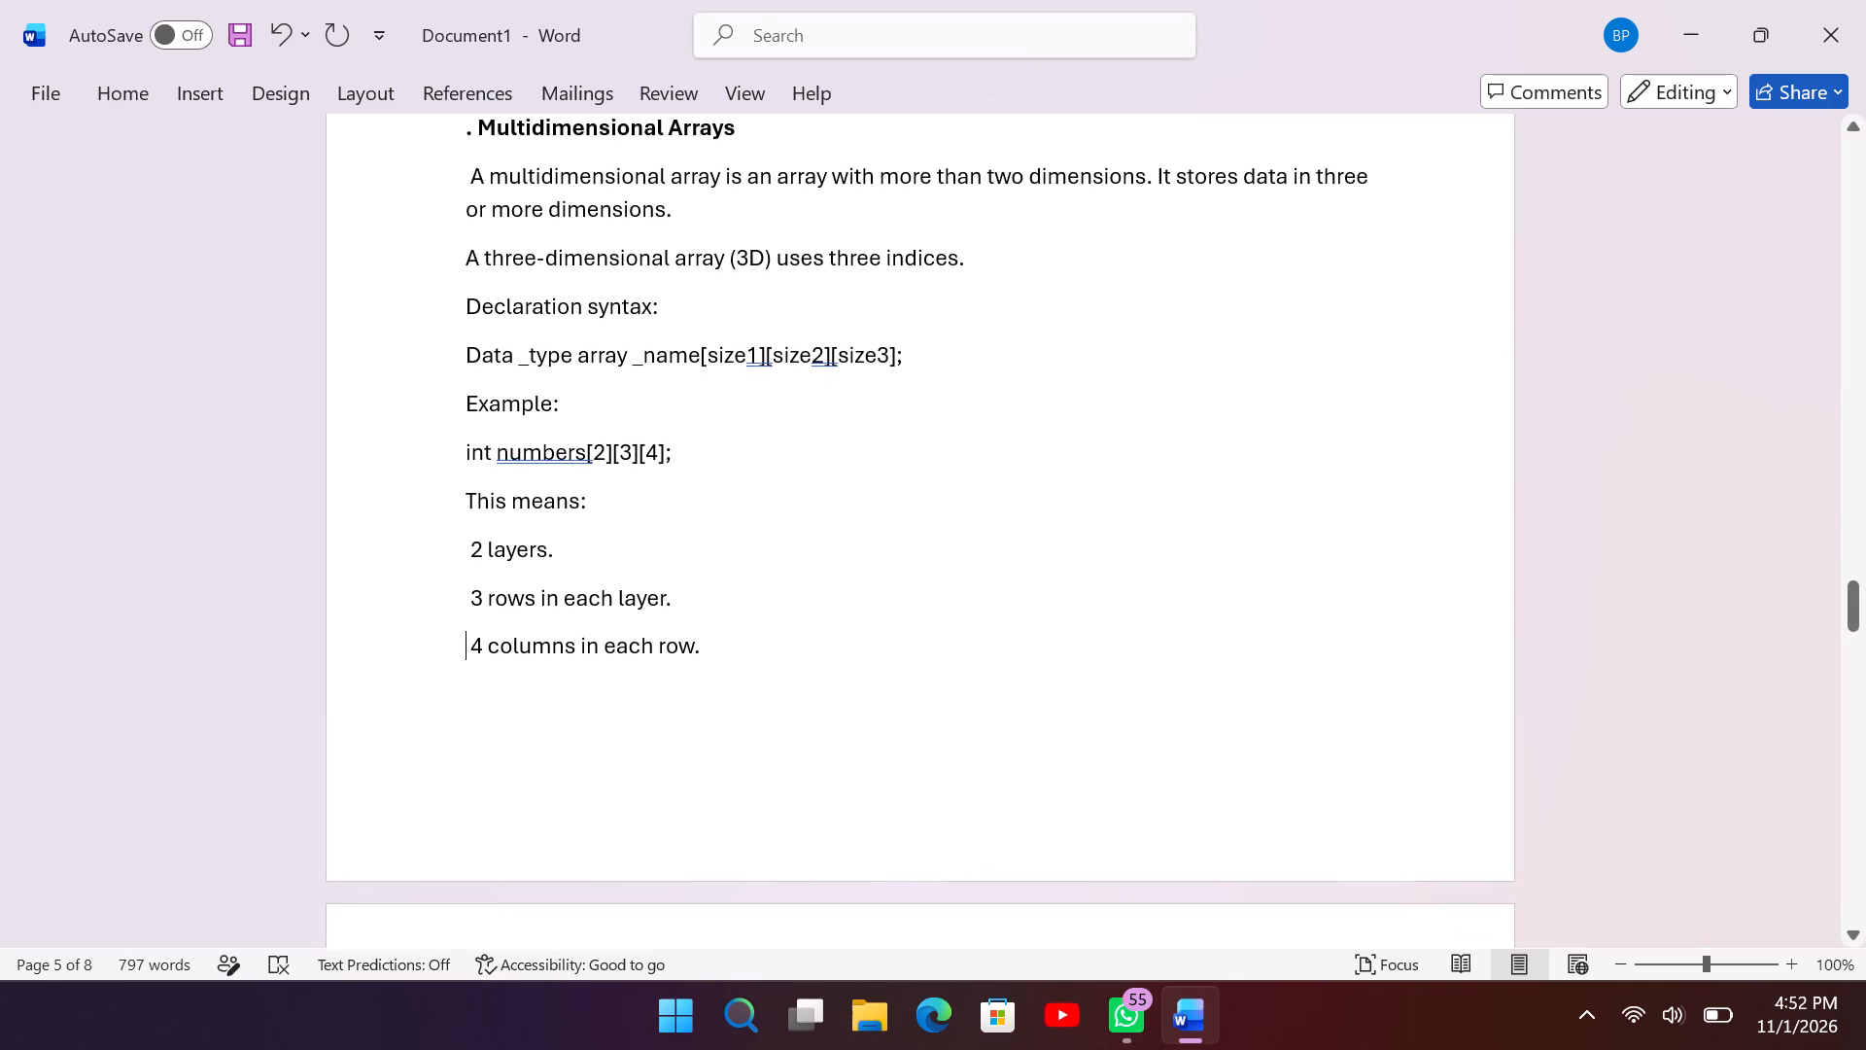
Delete the stray letter c and the blank line beneath "Initialization:" in the Multidimensional Arrays section.
{"action": "scroll", "coordinate": [474, 728], "scroll_direction": "down", "scroll_amount": 4}
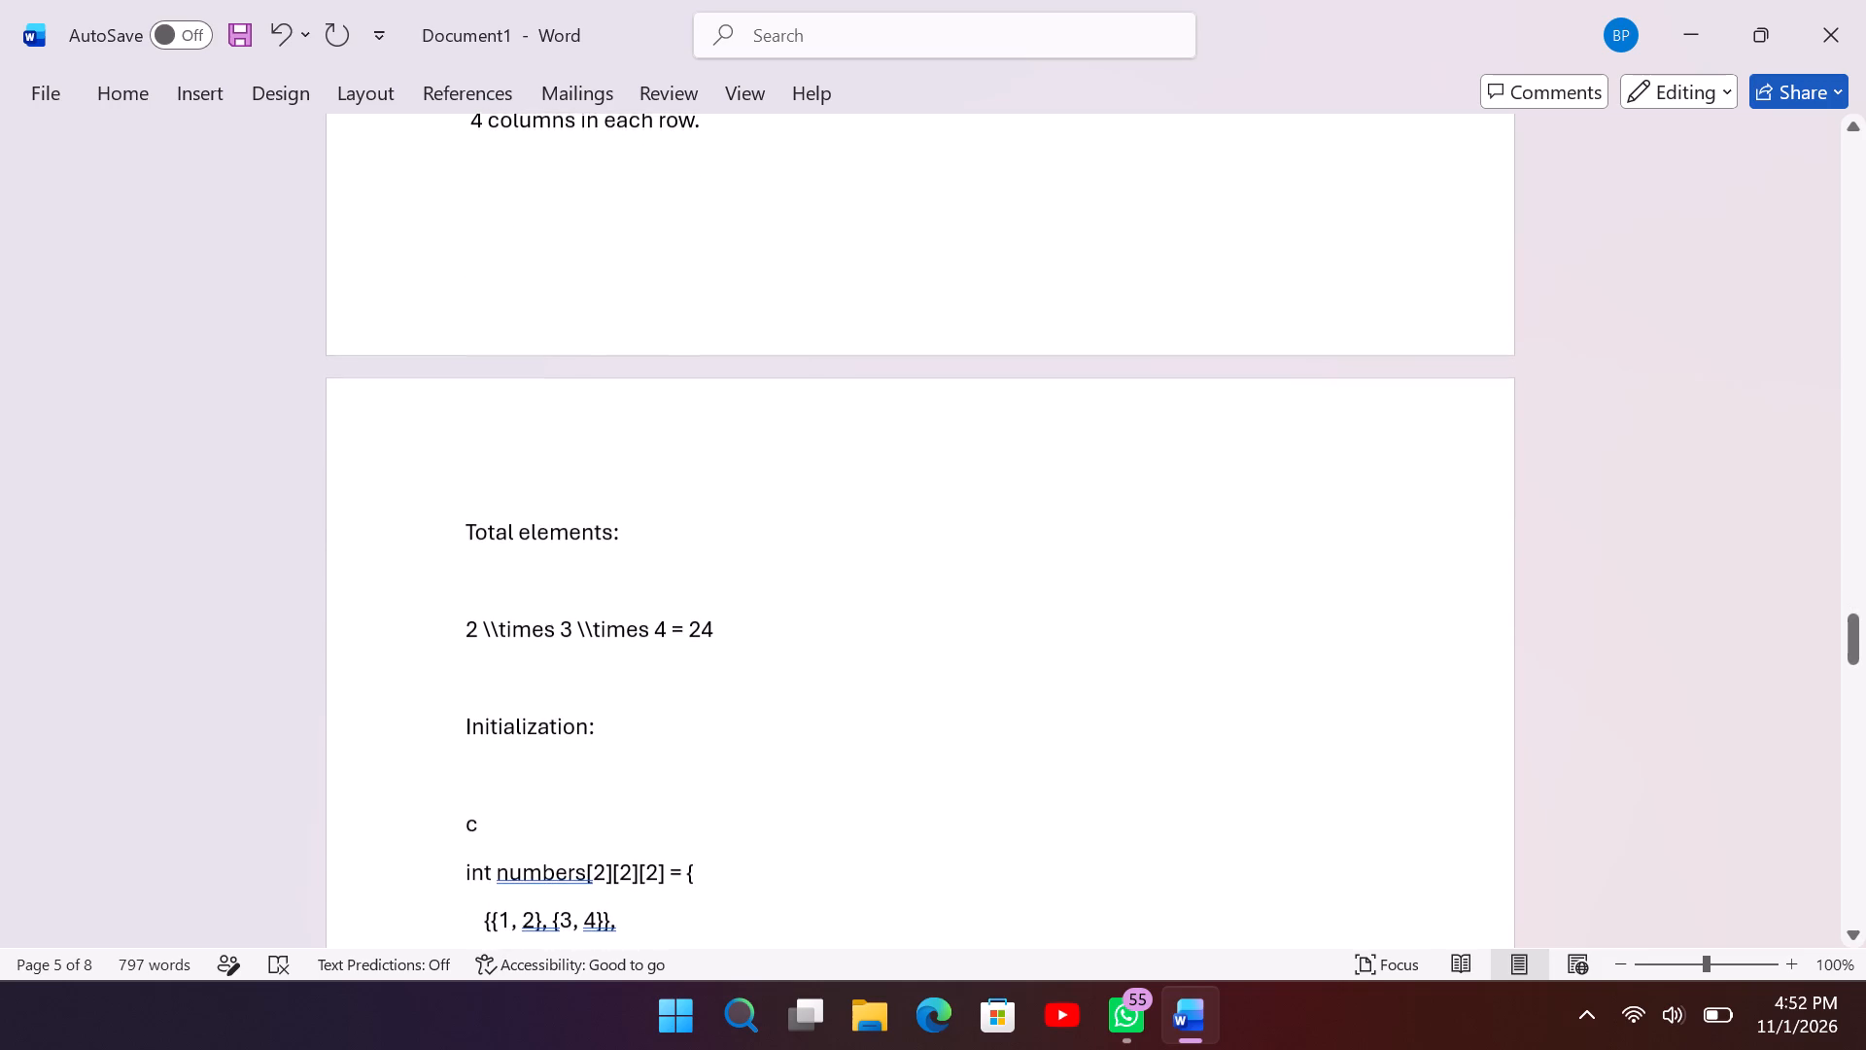
{"action": "scroll", "coordinate": [474, 728], "scroll_direction": "down", "scroll_amount": 2}
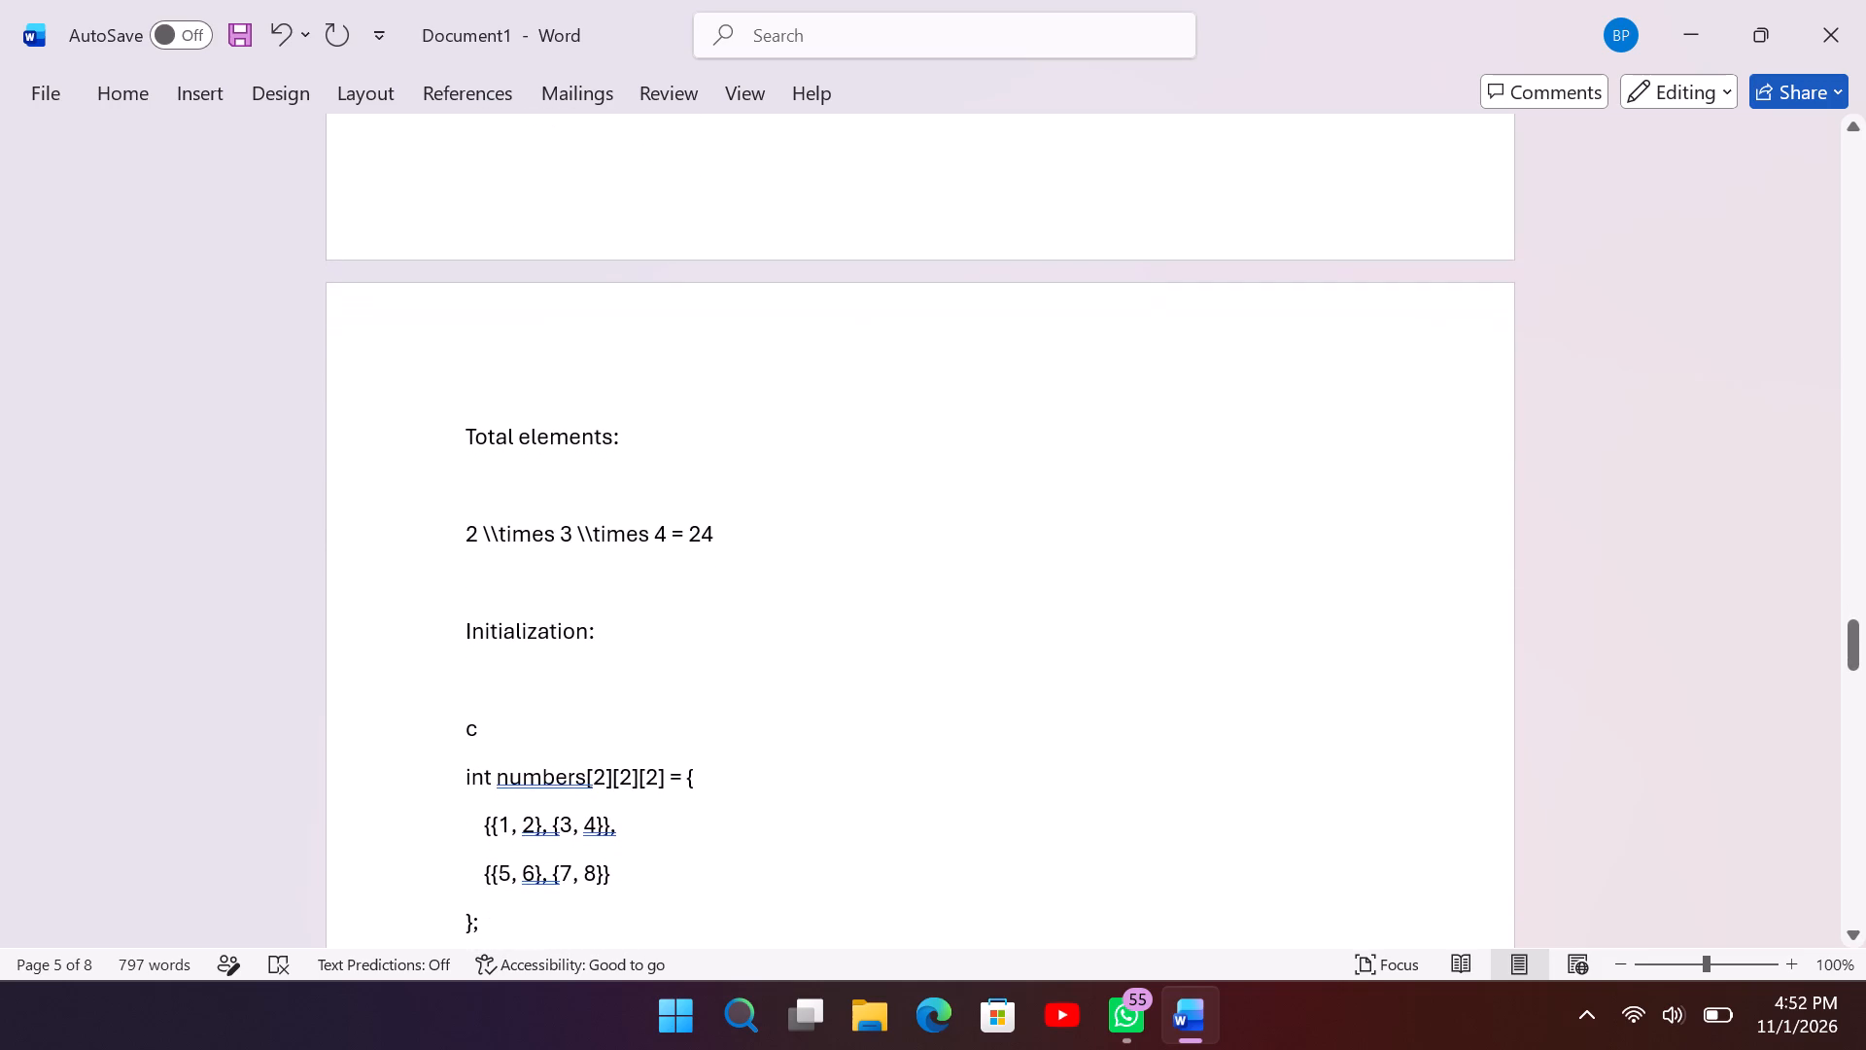
{"action": "scroll", "coordinate": [474, 728], "scroll_direction": "down", "scroll_amount": 1}
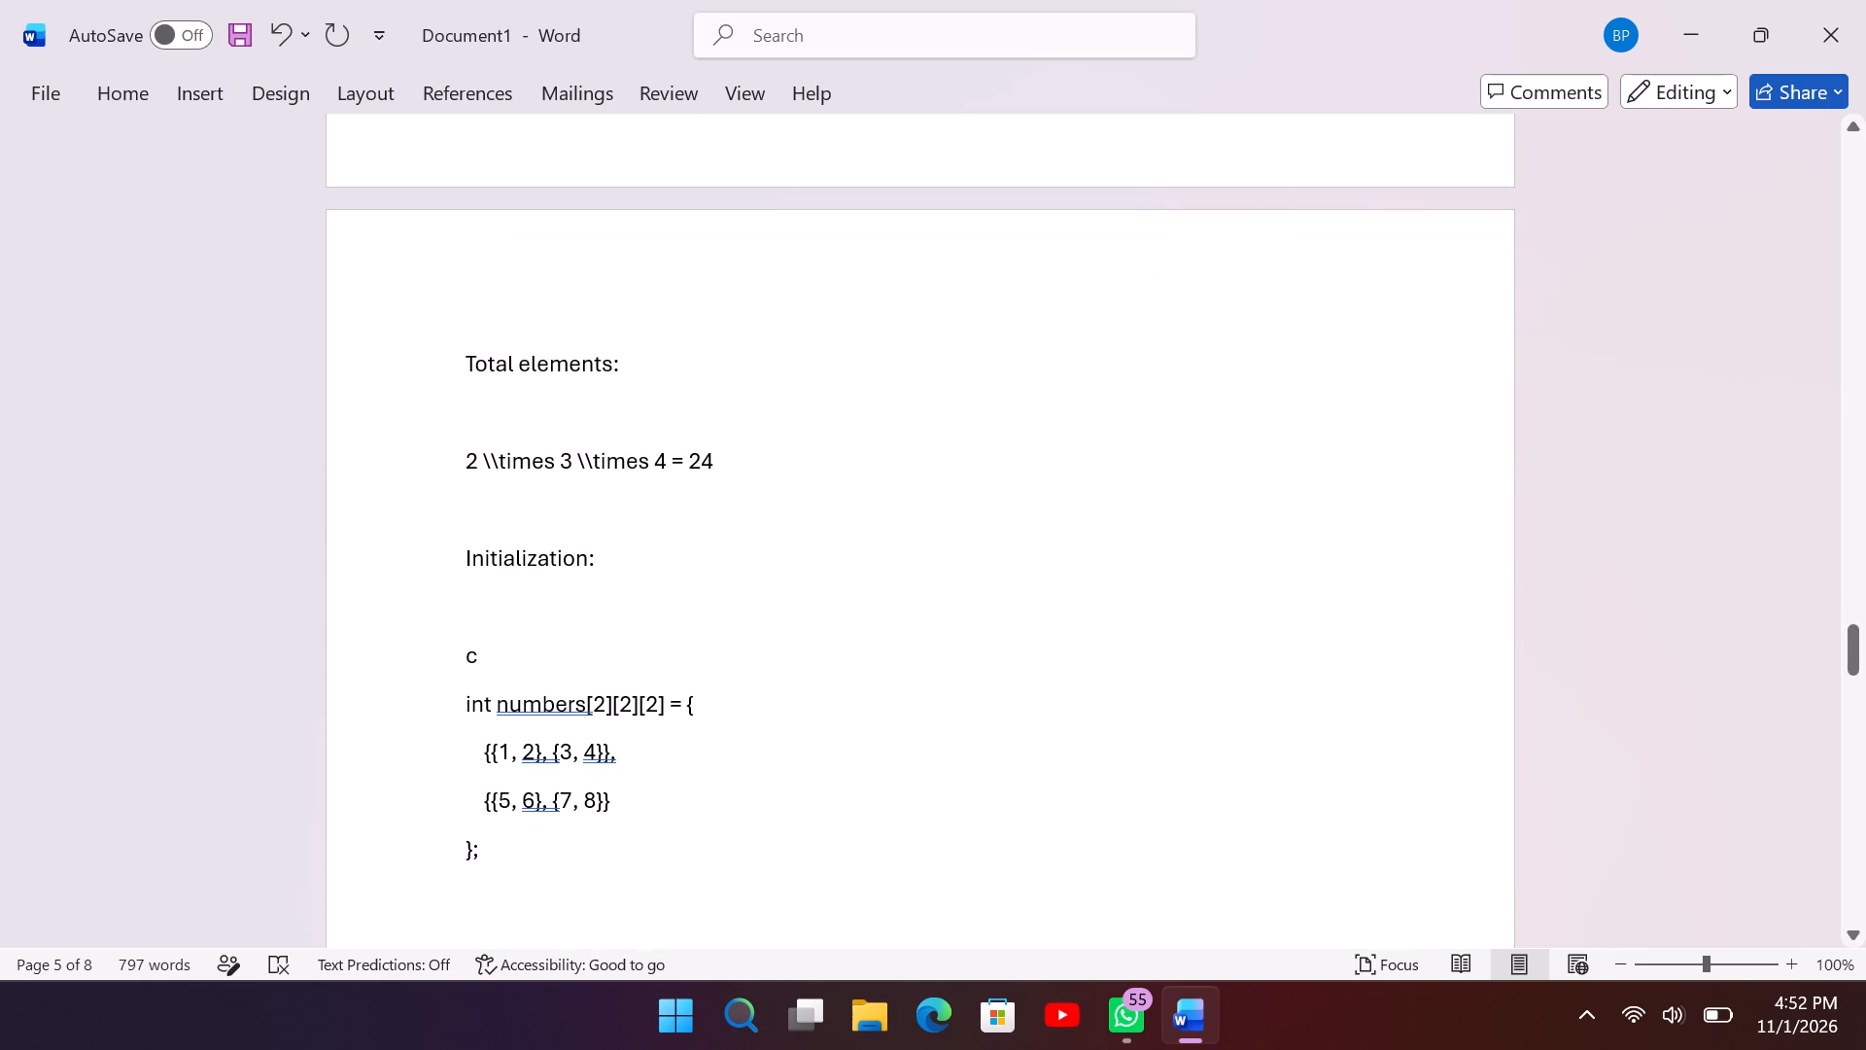
{"action": "left_click", "coordinate": [527, 632]}
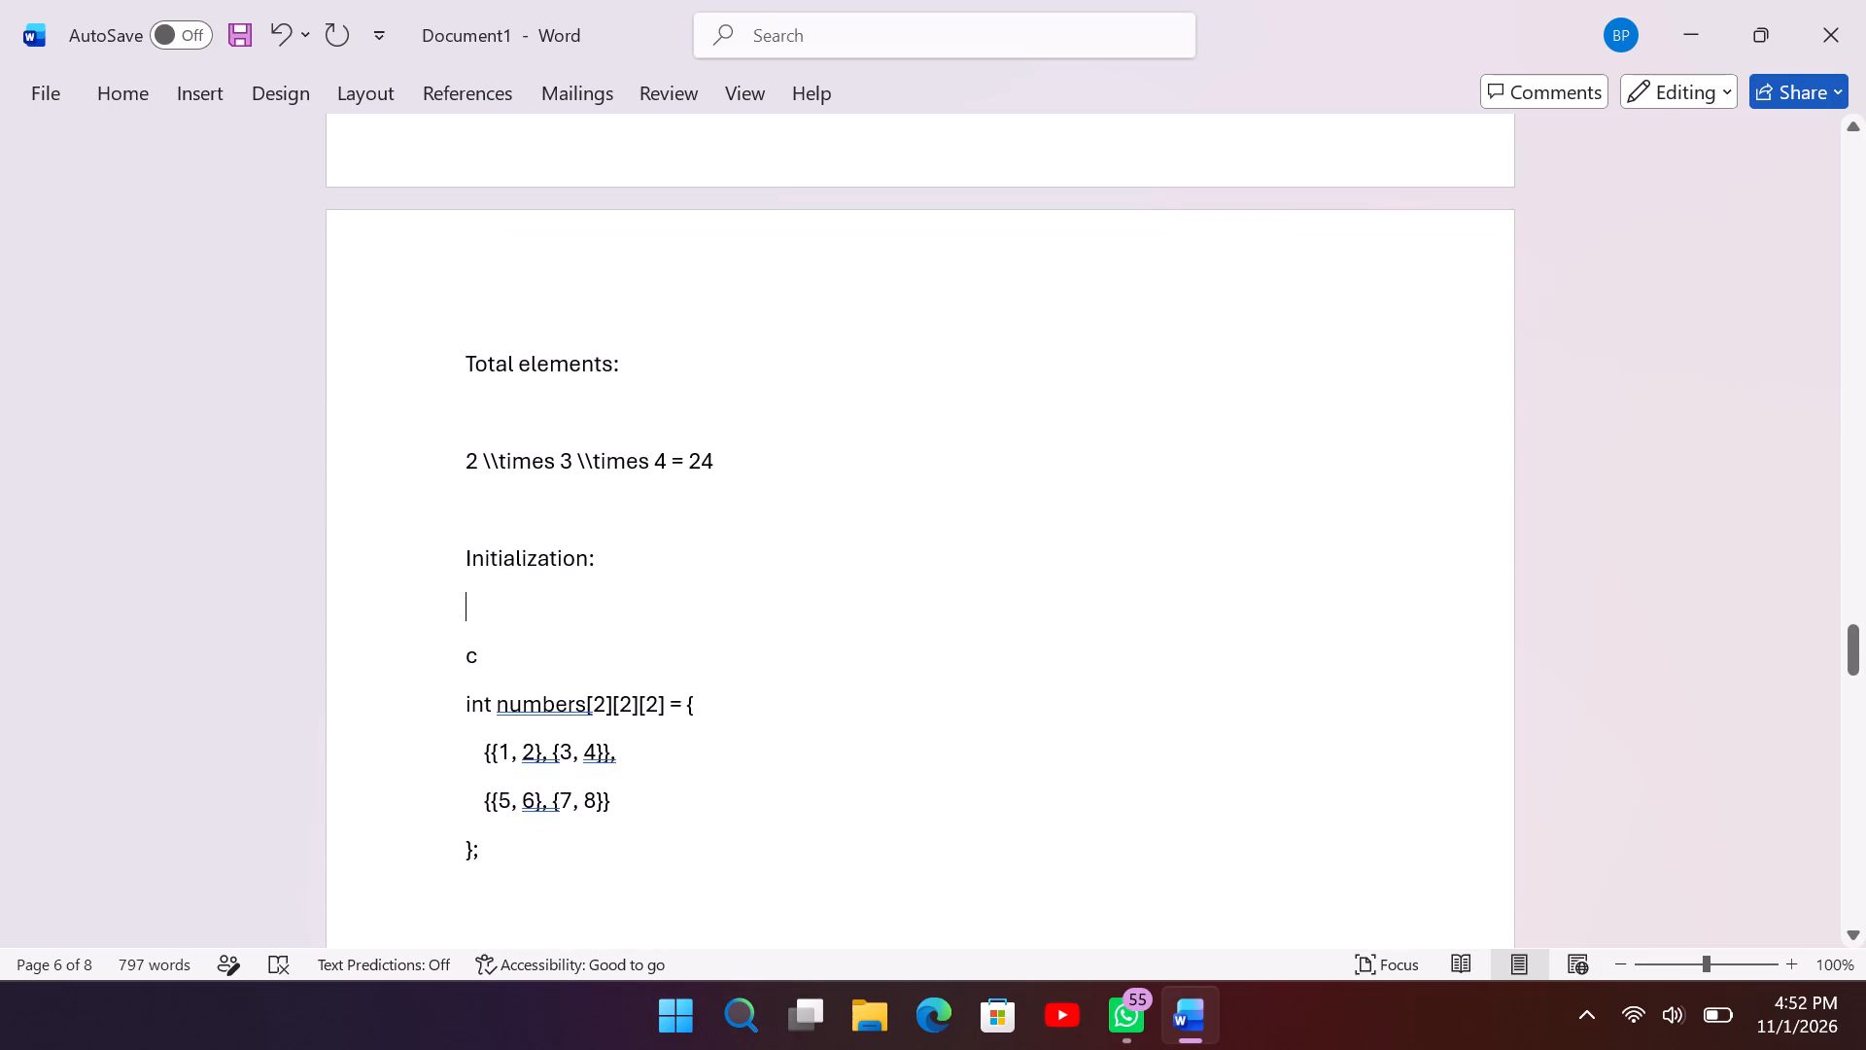
{"action": "left_click", "coordinate": [524, 666]}
{"action": "key", "text": "BackSpace"}
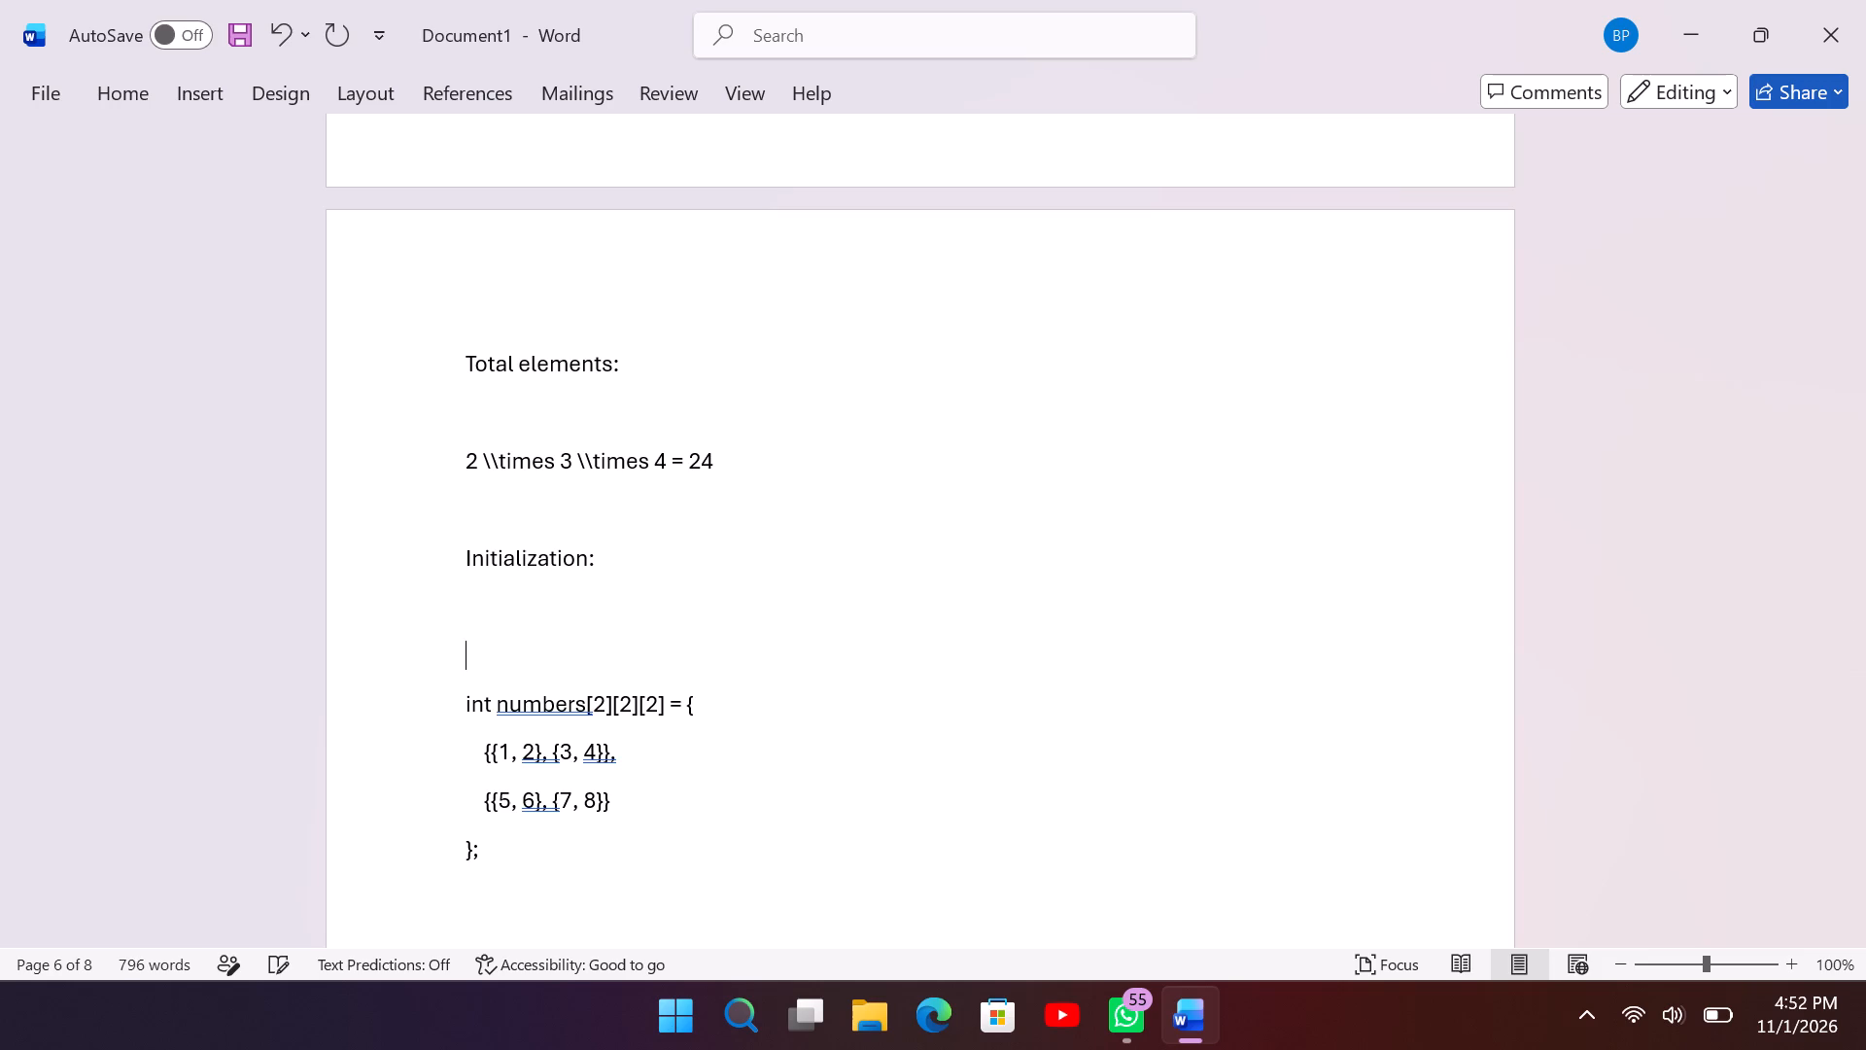
{"action": "key", "text": "BackSpace"}
{"action": "key", "text": "BackSpace"}
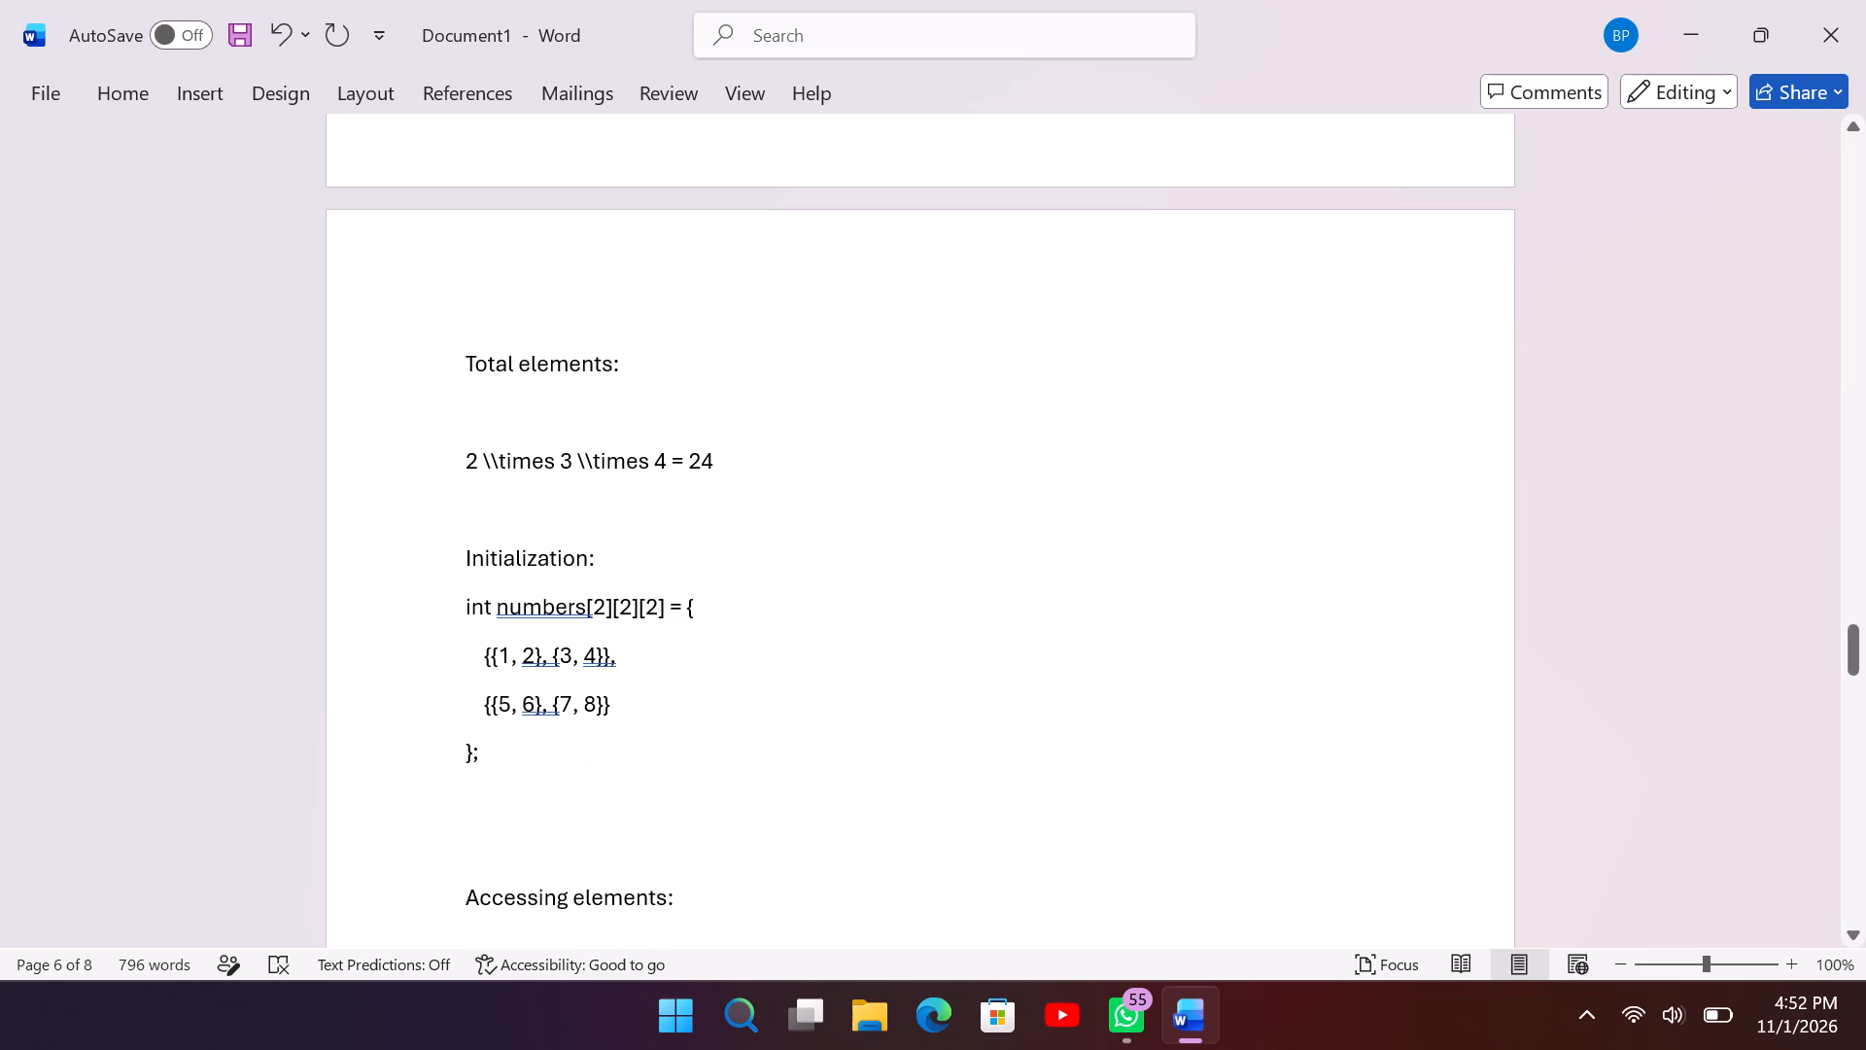
Delete the blank line between "Total elements:" and the multiplication line.
{"action": "left_click", "coordinate": [509, 405]}
{"action": "key", "text": "BackSpace"}
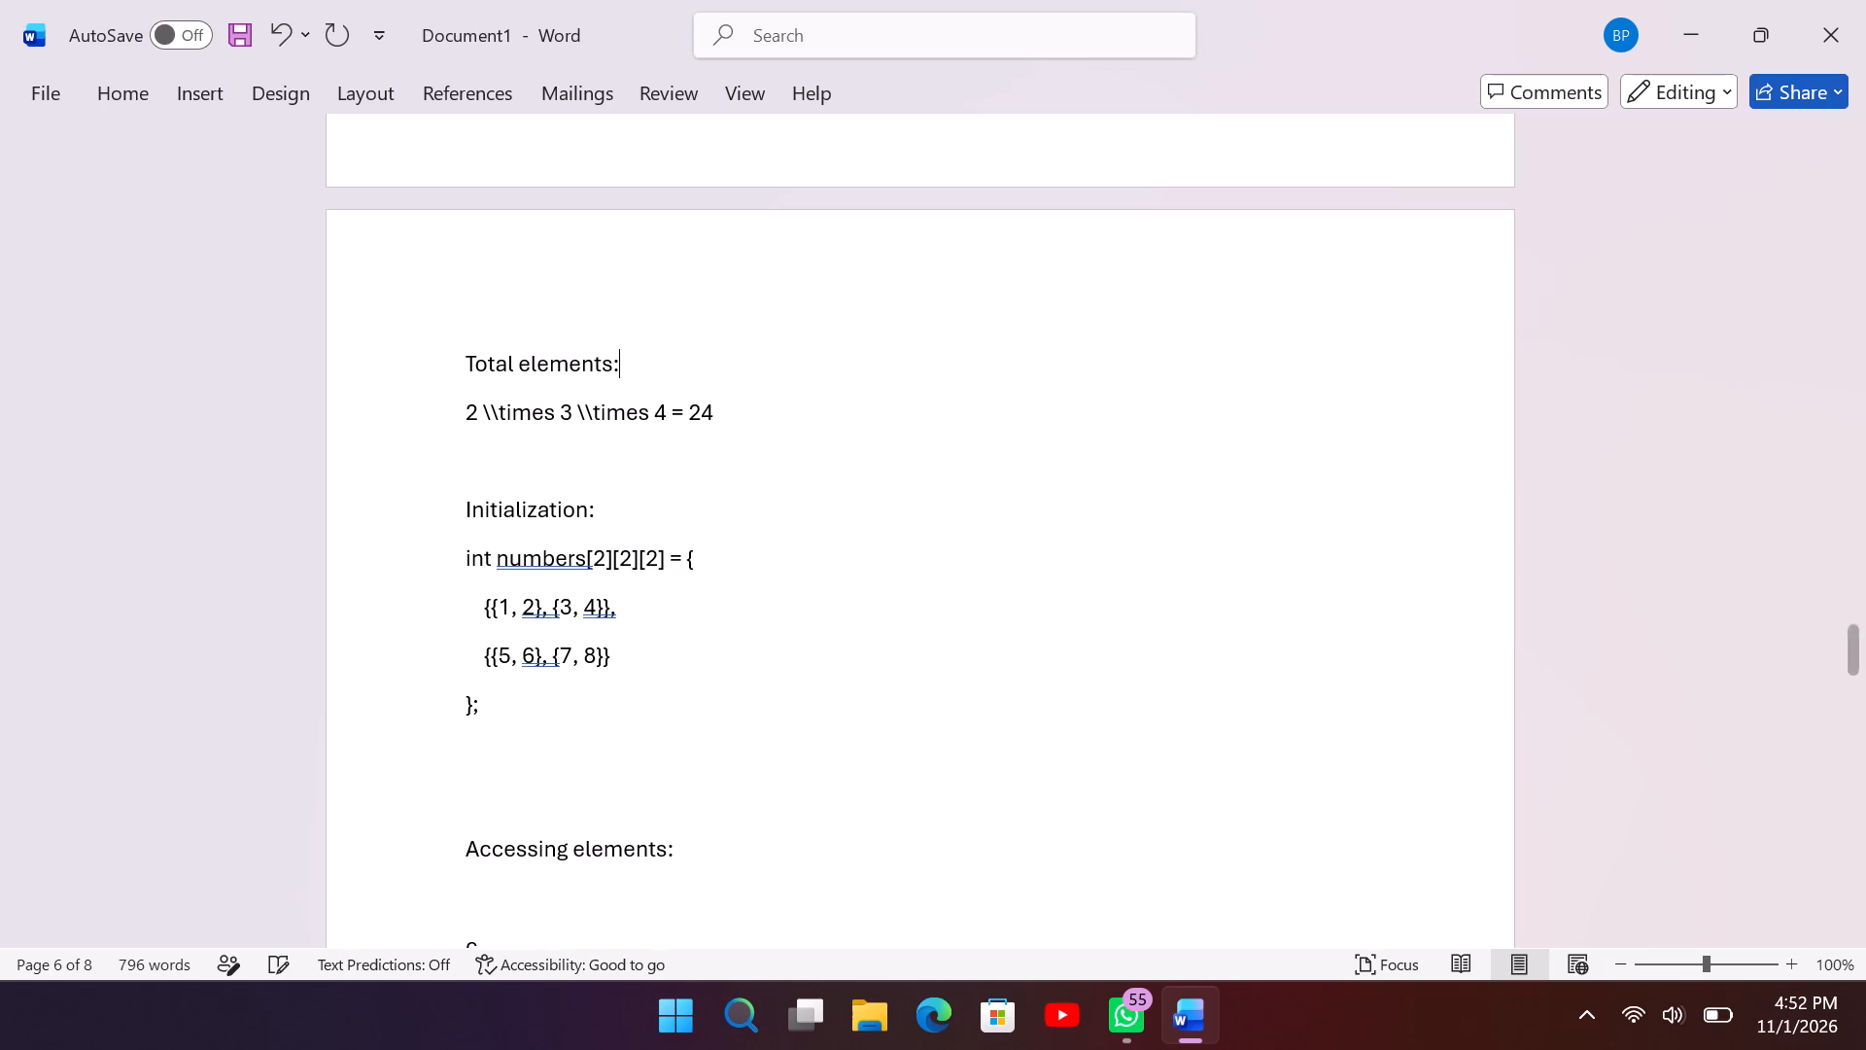
Make the "Initialization:" heading above the numbers[2][2][2] code bold.
{"action": "left_click", "coordinate": [481, 500]}
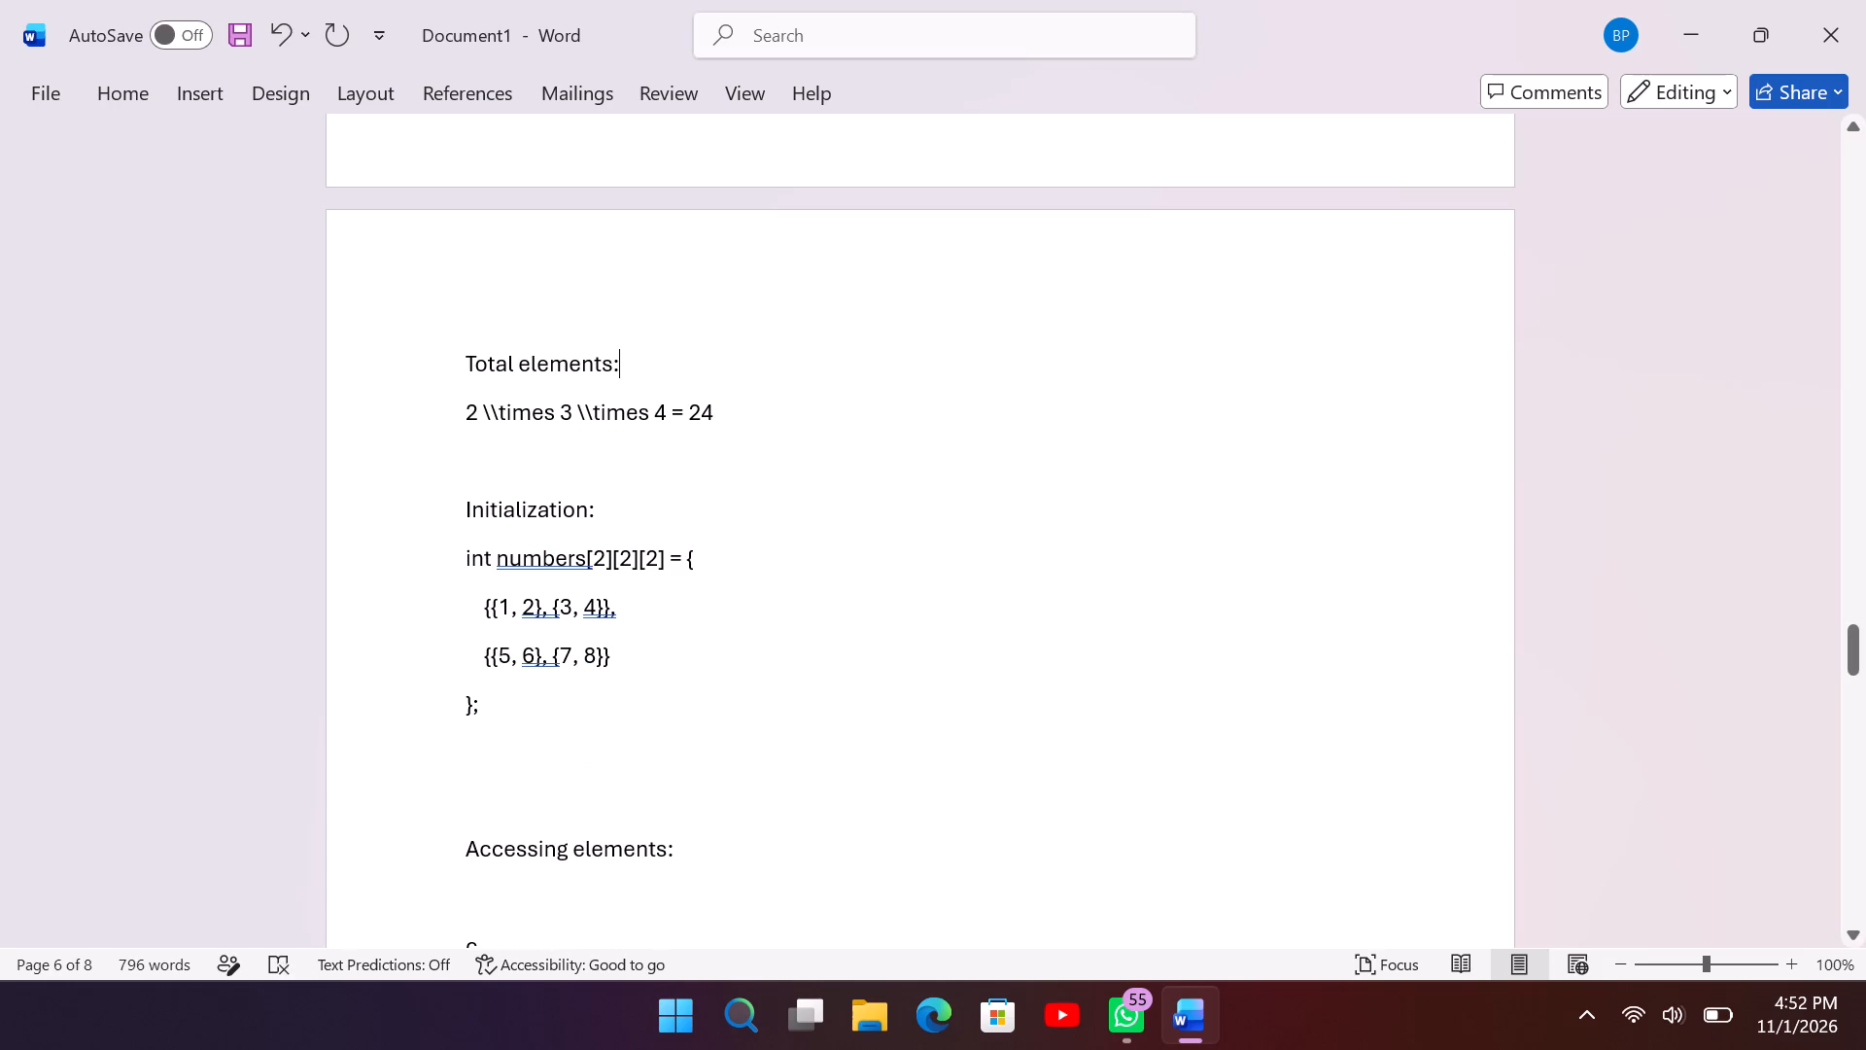
{"action": "left_click", "coordinate": [464, 500]}
{"action": "left_click_drag", "start_coordinate": [464, 500], "coordinate": [596, 509]}
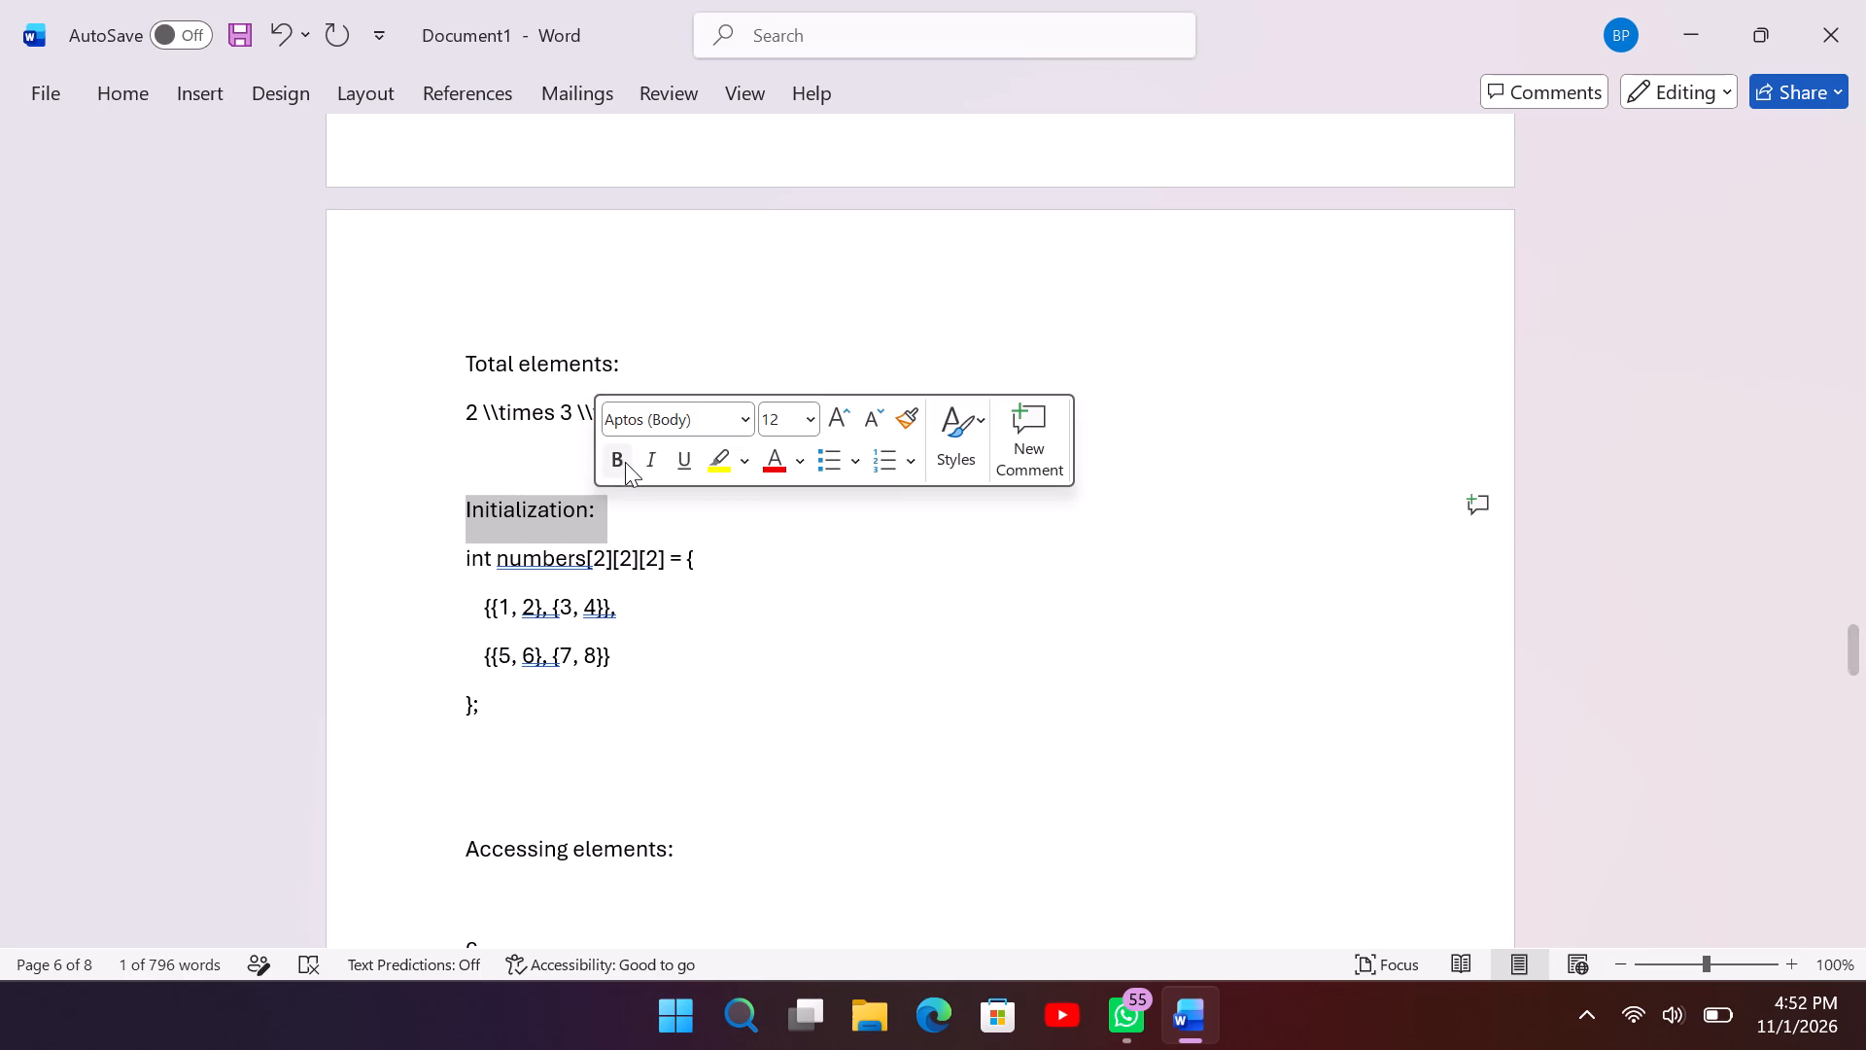
{"action": "left_click", "coordinate": [625, 460]}
{"action": "left_click", "coordinate": [544, 442]}
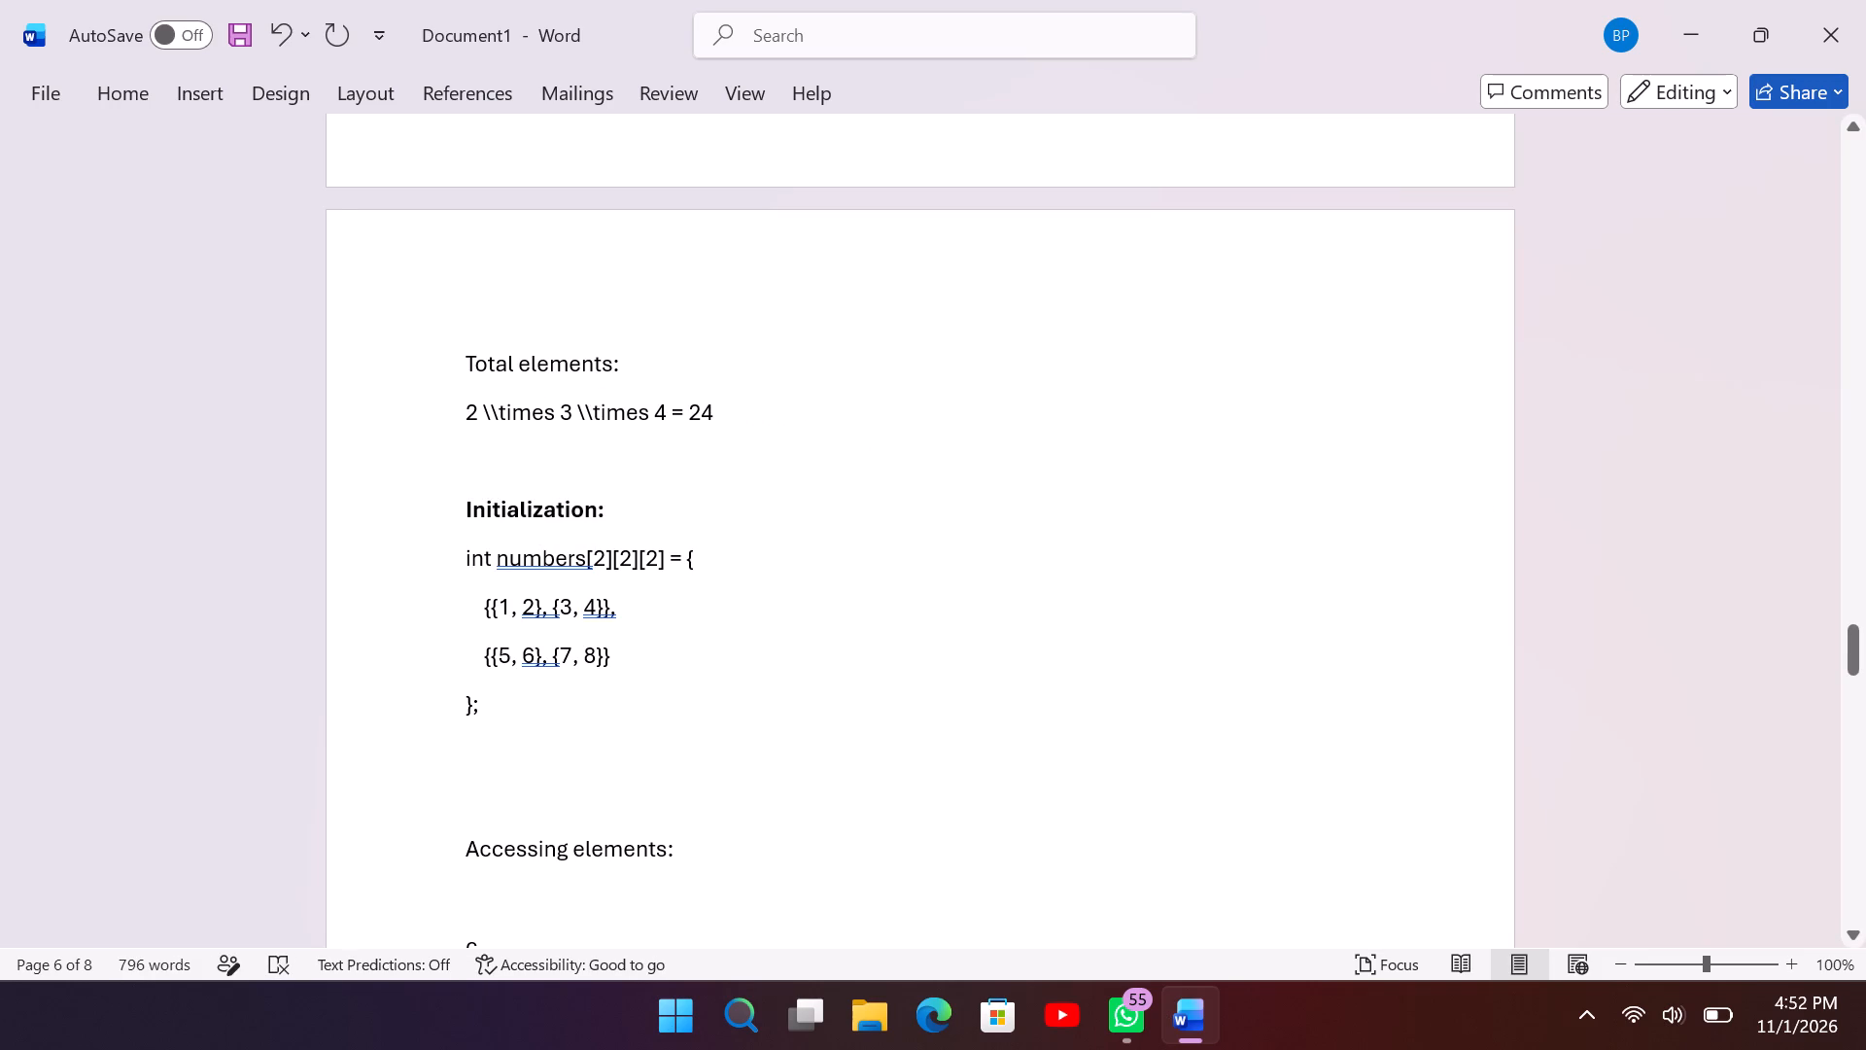
Delete one of the two blank lines above "Accessing elements:" and make that heading bold.
{"action": "left_click", "coordinate": [483, 779]}
{"action": "key", "text": "BackSpace"}
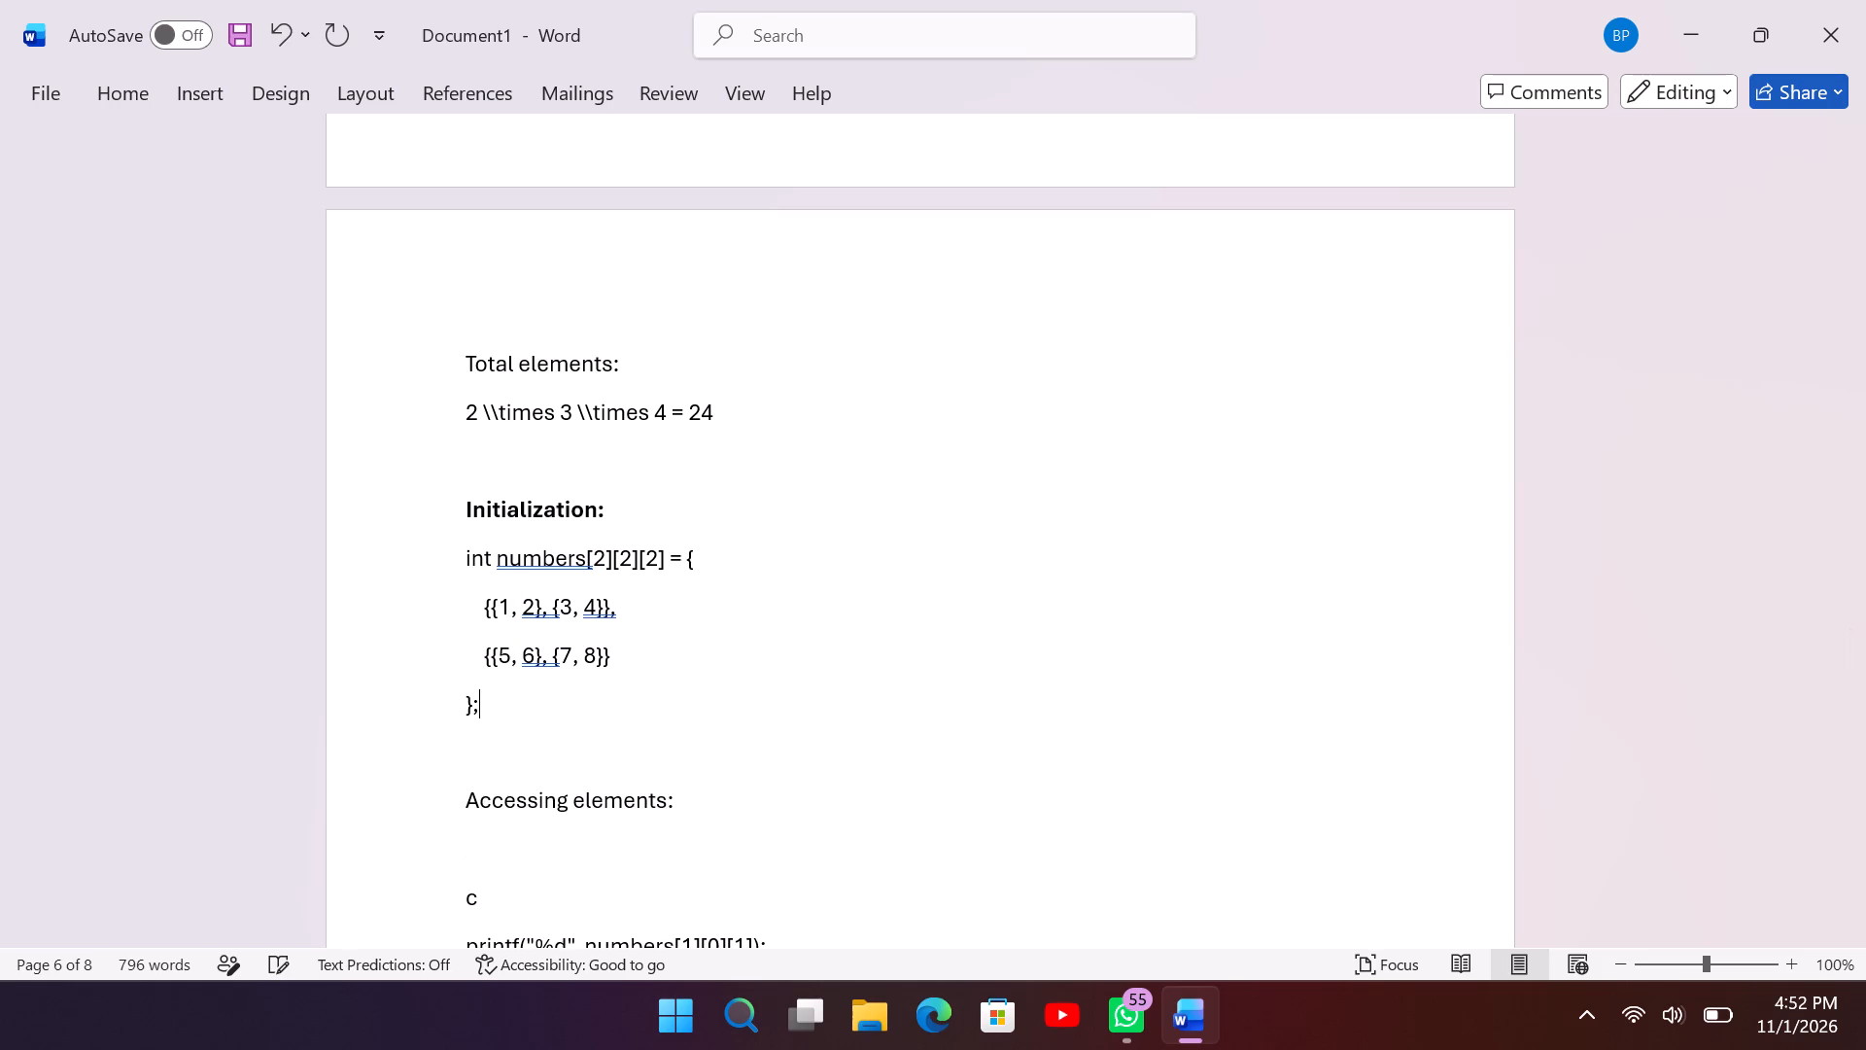
{"action": "scroll", "coordinate": [499, 833], "scroll_direction": "down", "scroll_amount": 1}
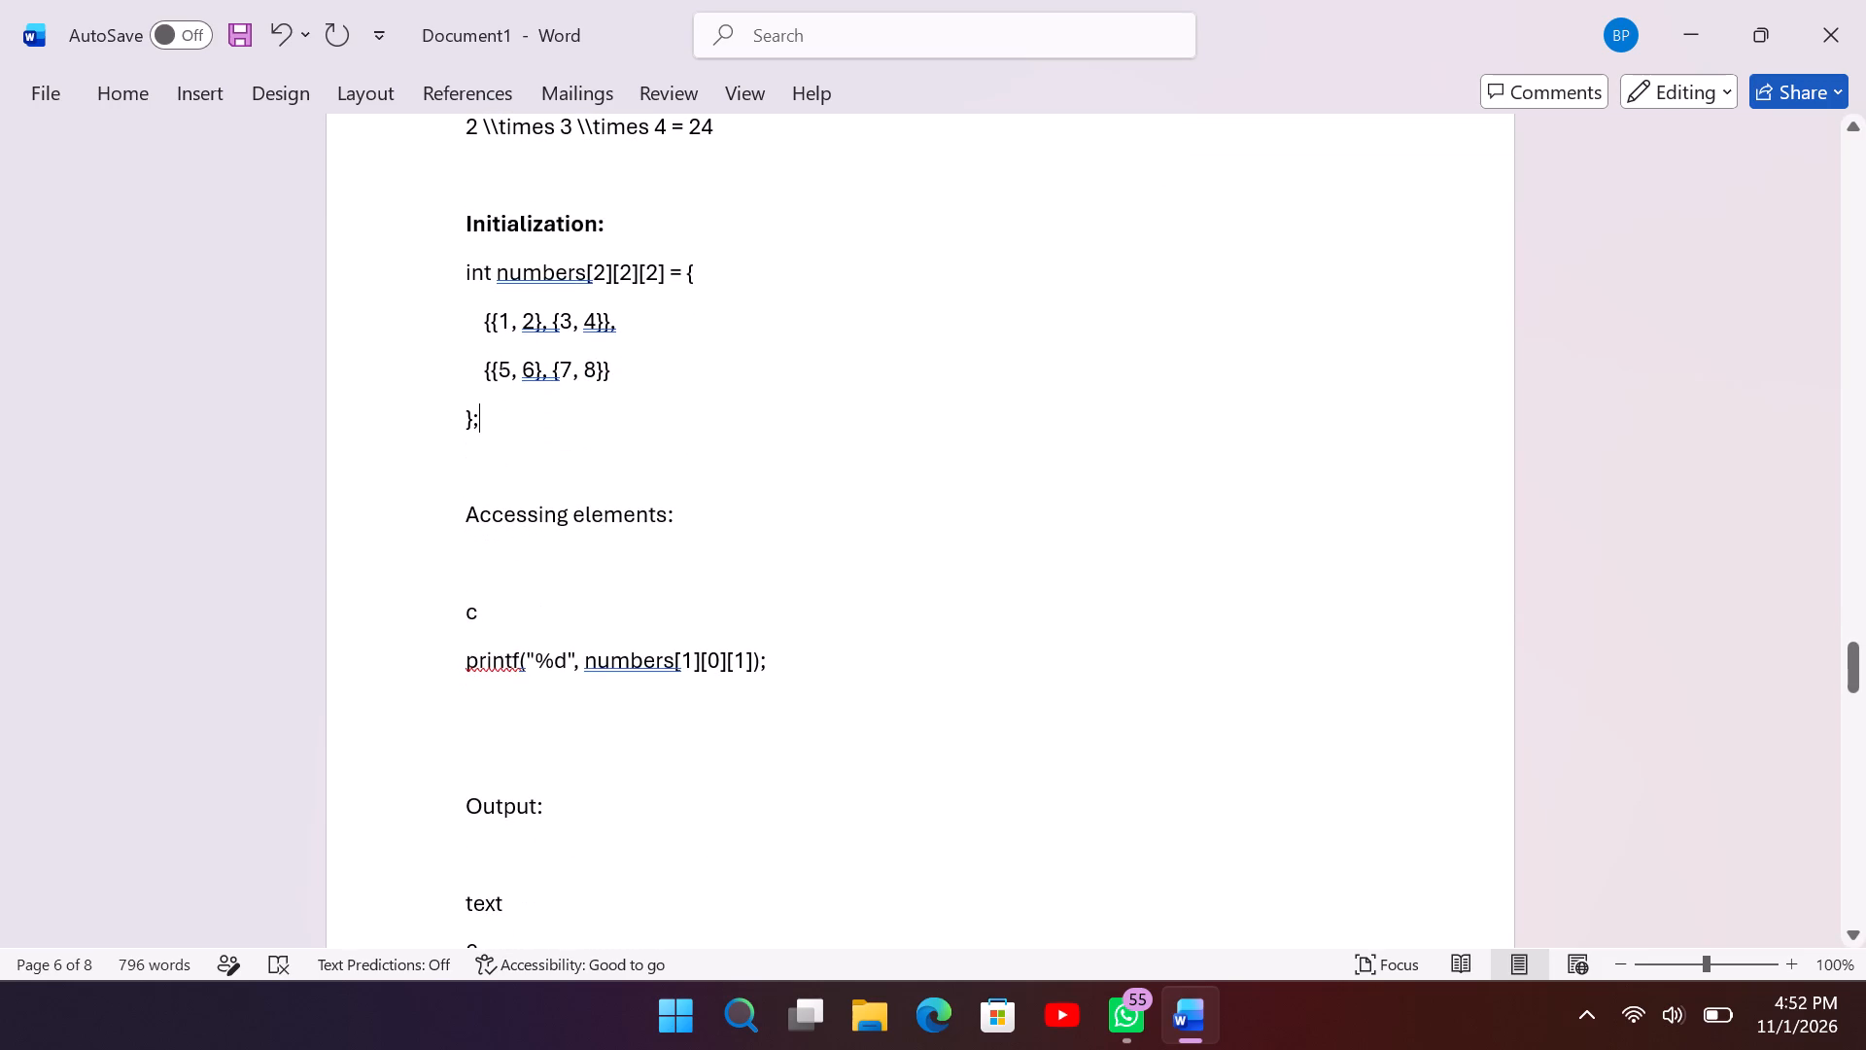
{"action": "left_click_drag", "start_coordinate": [462, 510], "coordinate": [685, 512]}
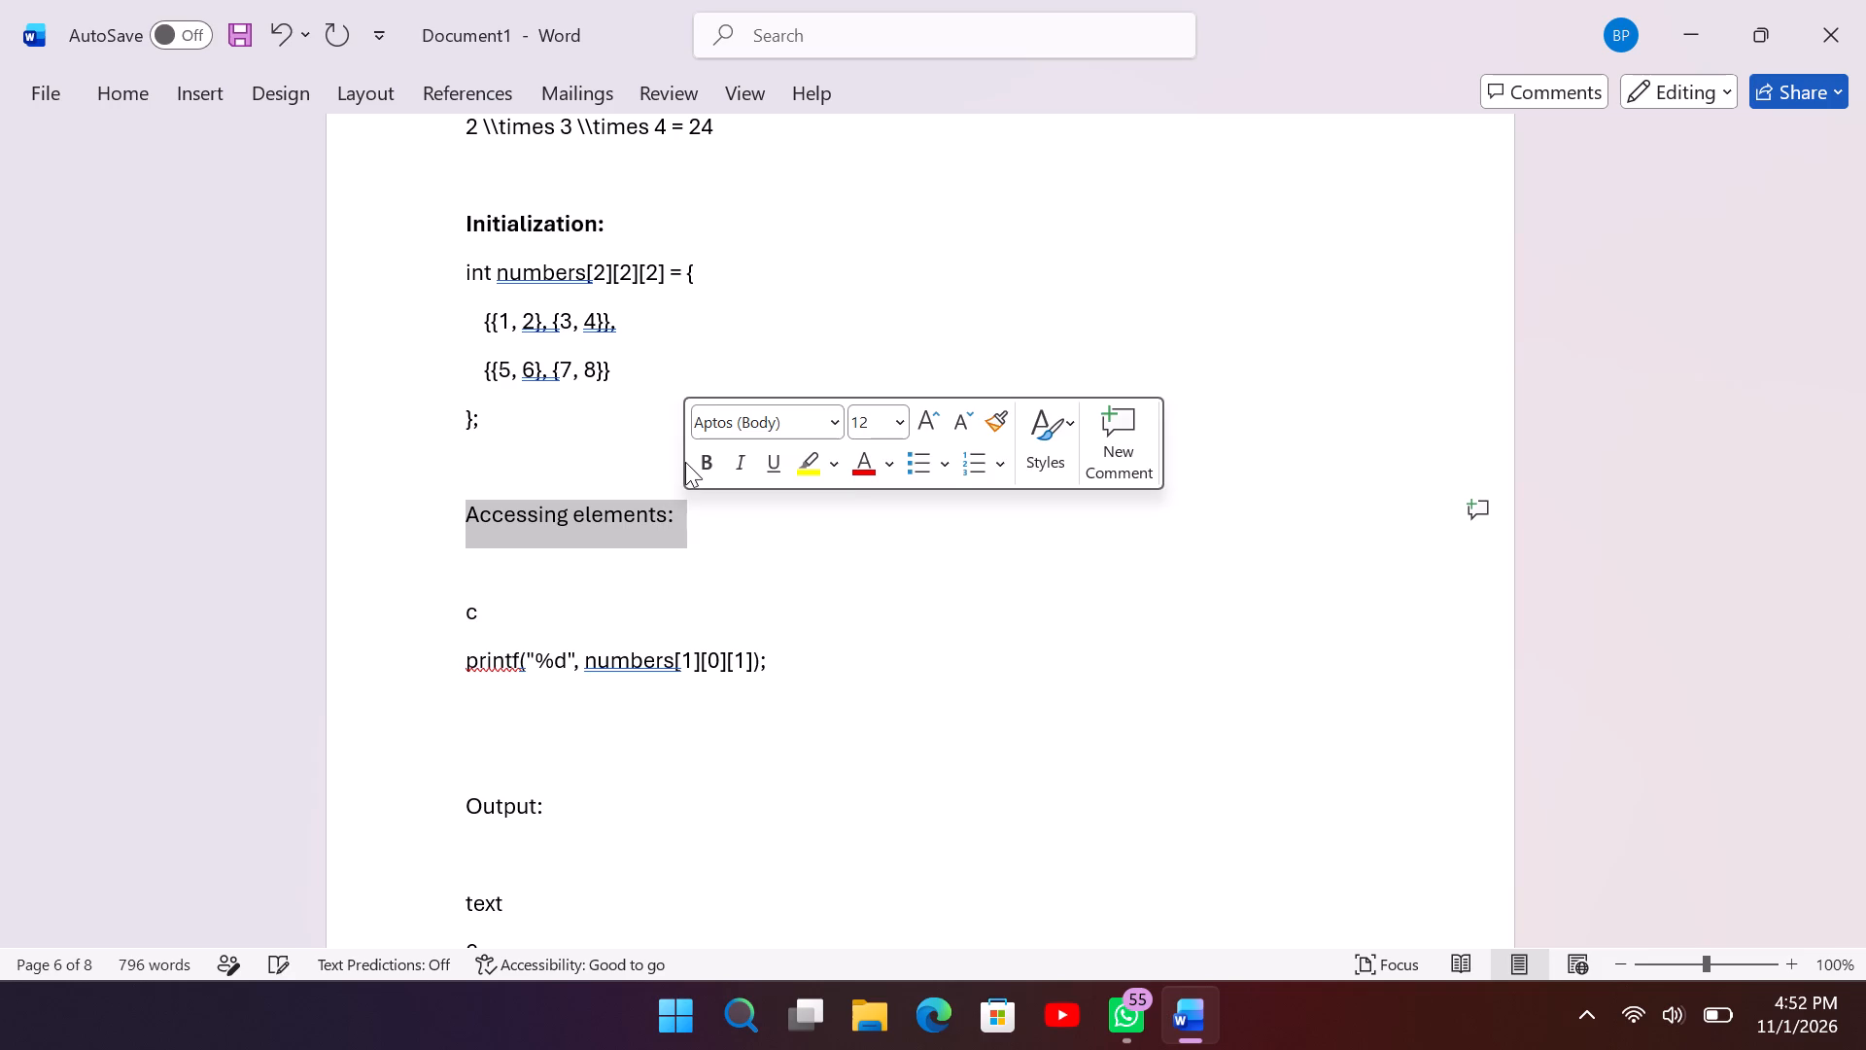
{"action": "left_click", "coordinate": [695, 464]}
{"action": "left_click", "coordinate": [681, 578]}
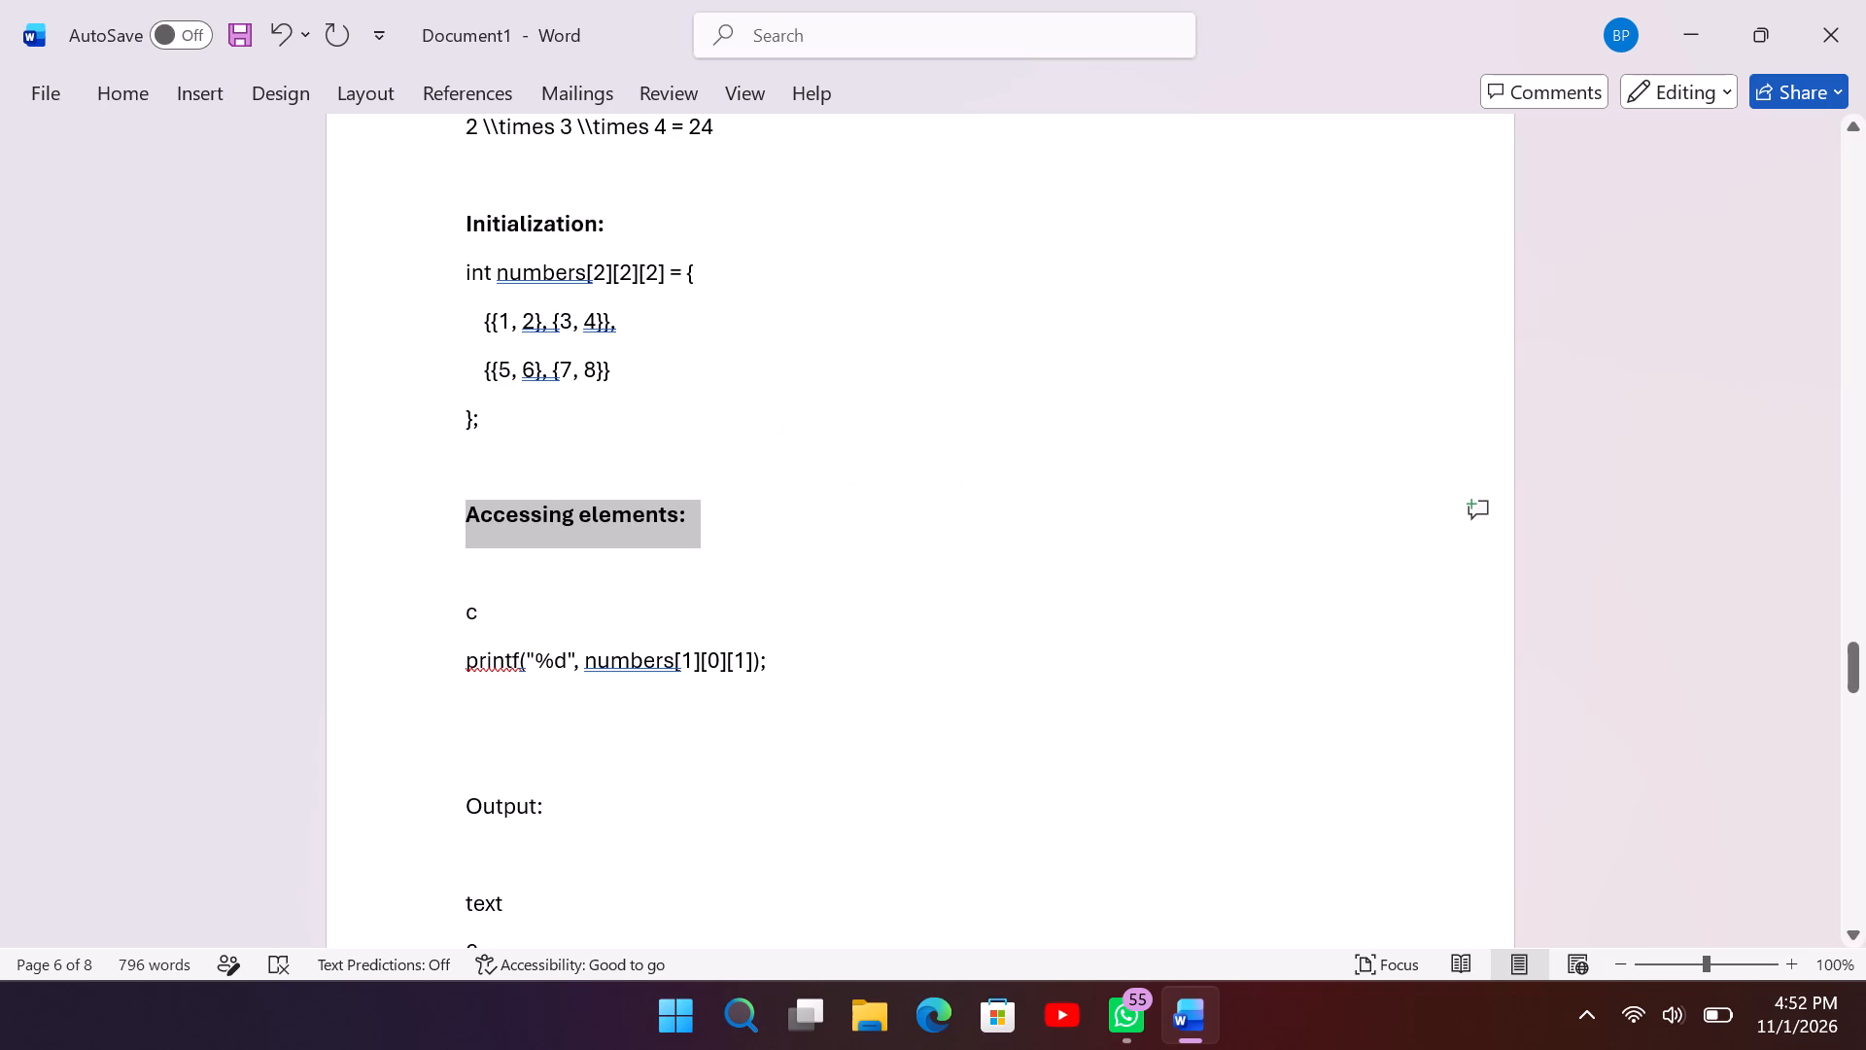
Delete the stray letter c and the blank line between "Accessing elements:" and the printf line.
{"action": "left_click", "coordinate": [536, 612]}
{"action": "key", "text": "BackSpace"}
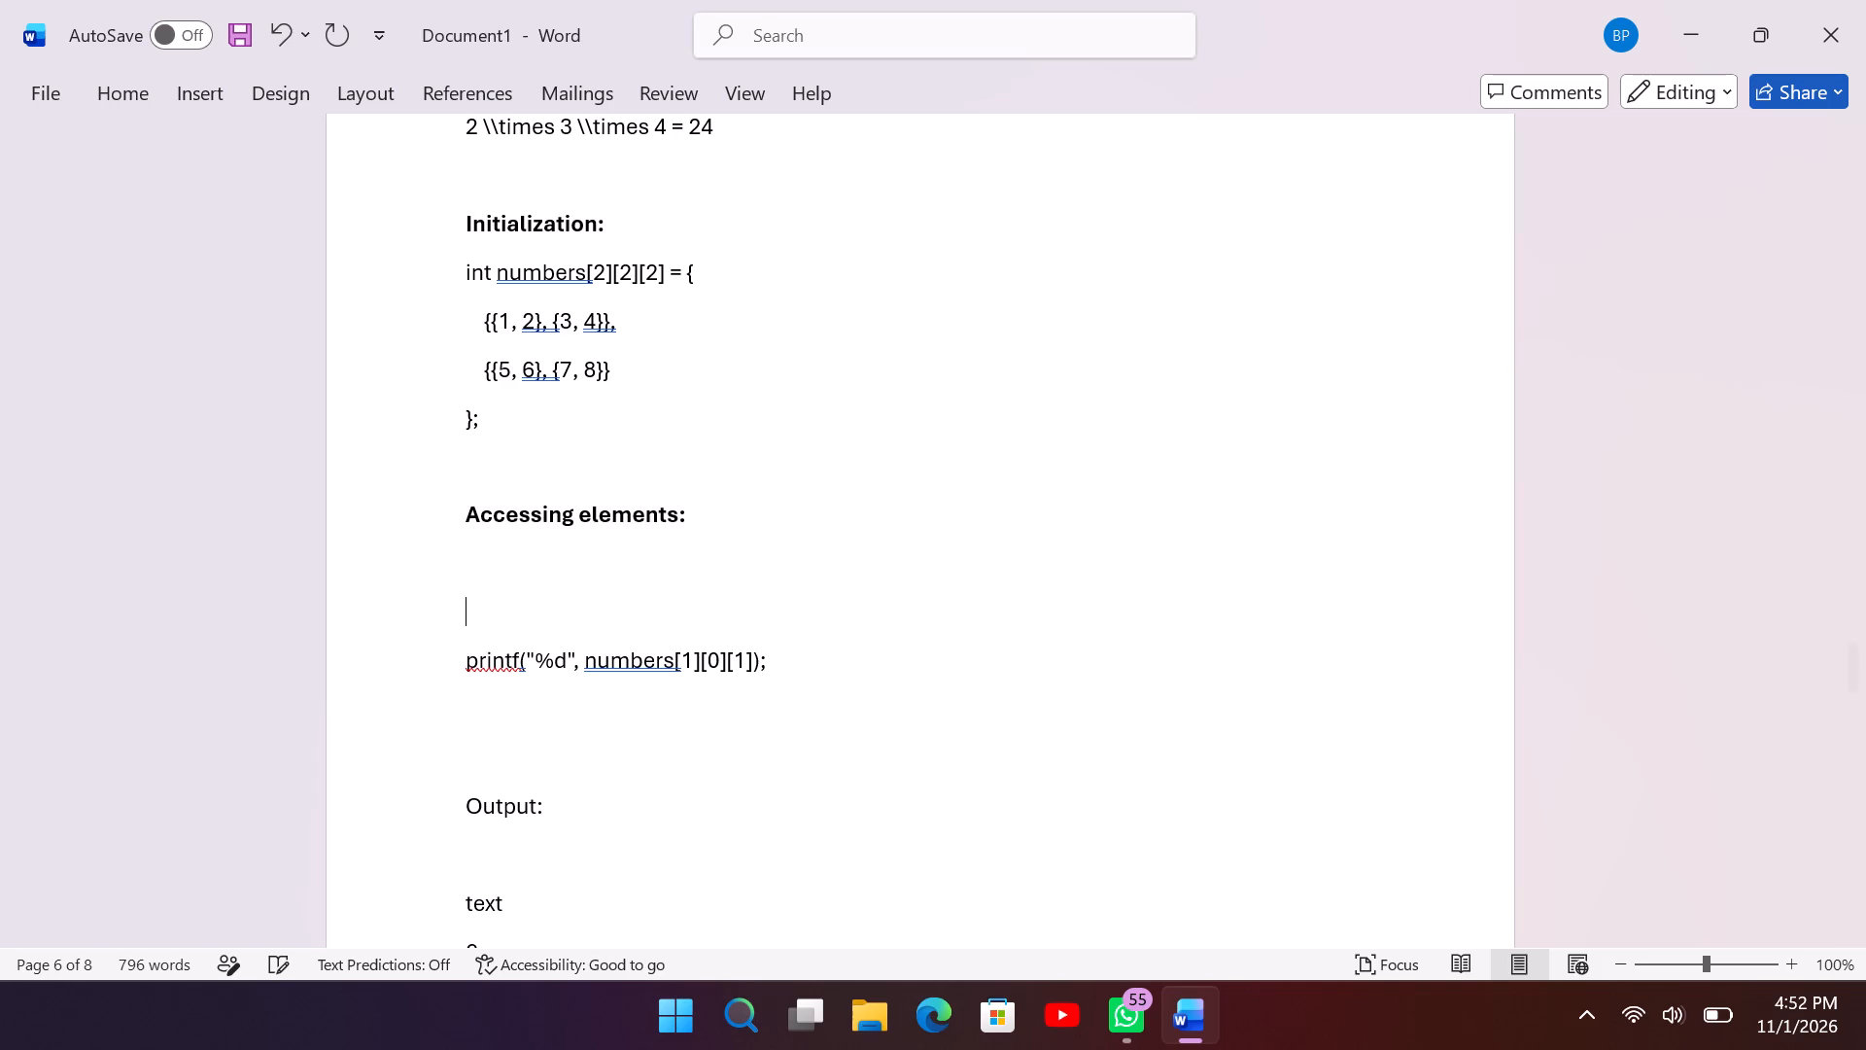
{"action": "key", "text": "BackSpace"}
{"action": "key", "text": "BackSpace"}
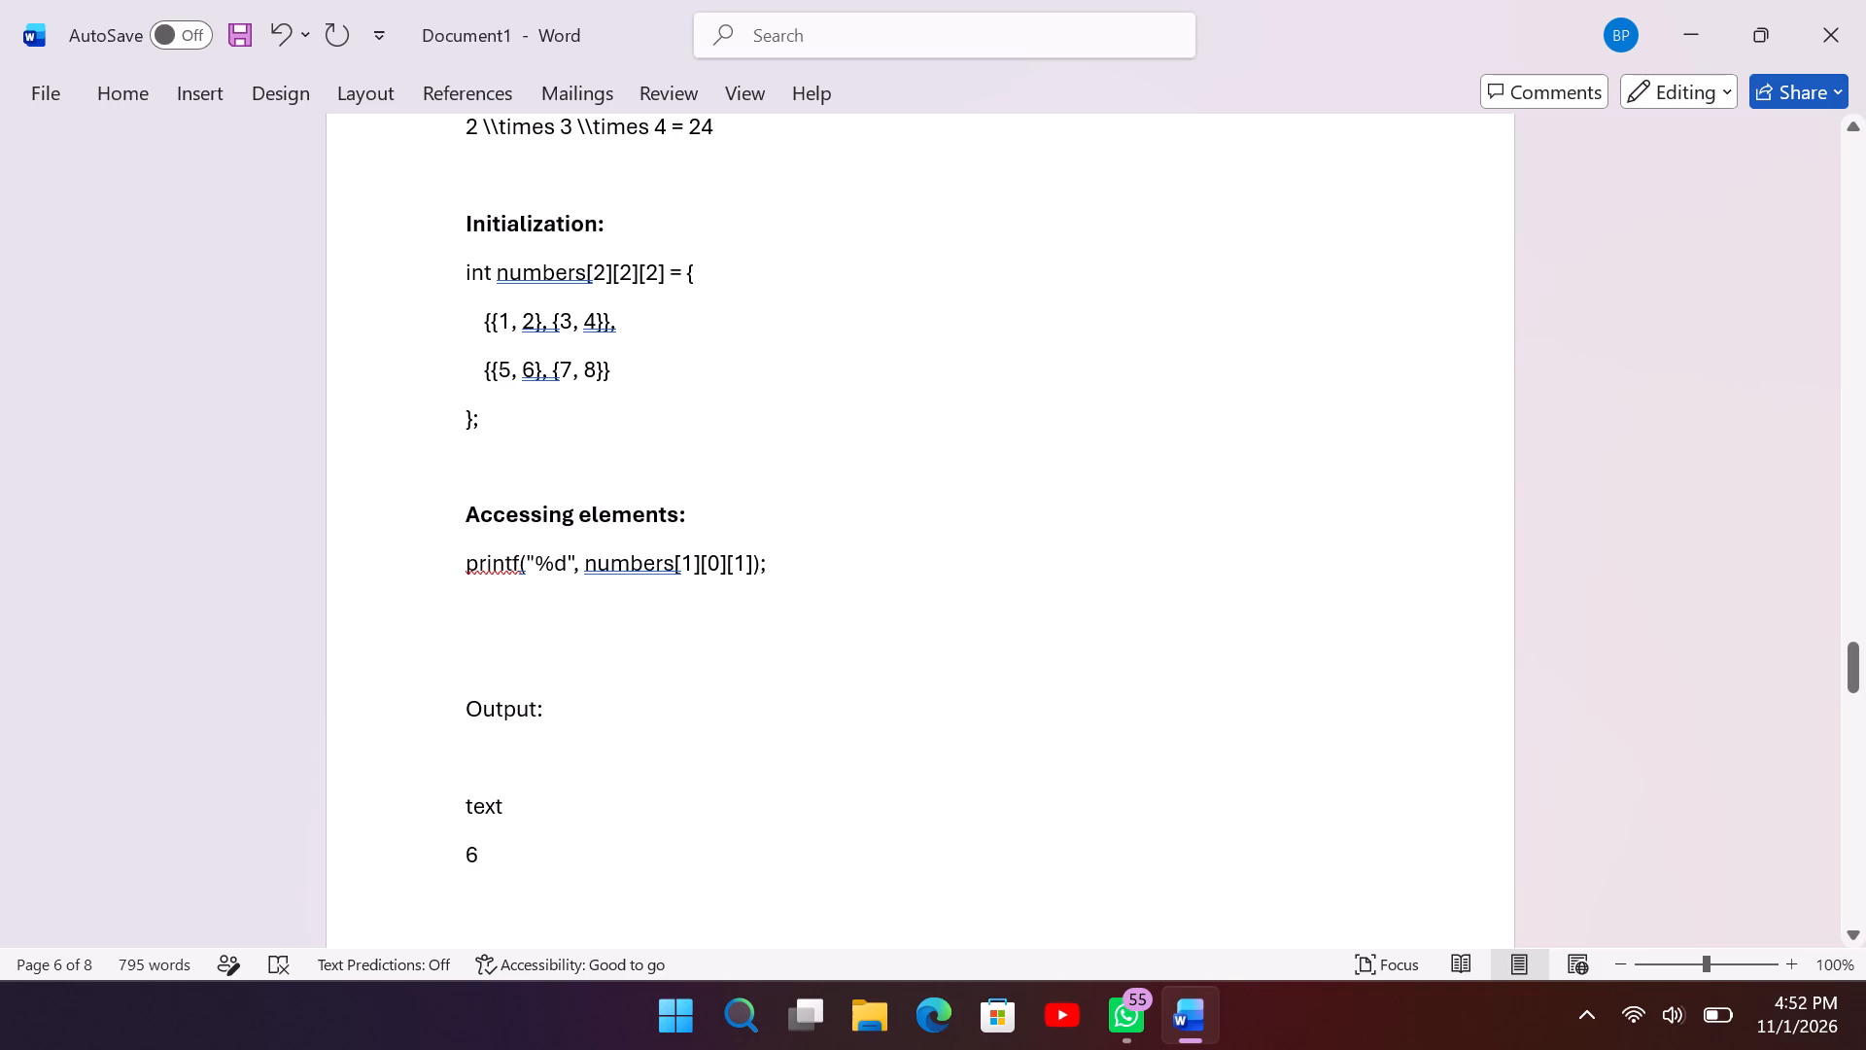
Delete the blank lines above and below "Output:" following the numbers[1][0][1] printf line, along with the stray label "text".
{"action": "left_click", "coordinate": [525, 657]}
{"action": "key", "text": "BackSpace"}
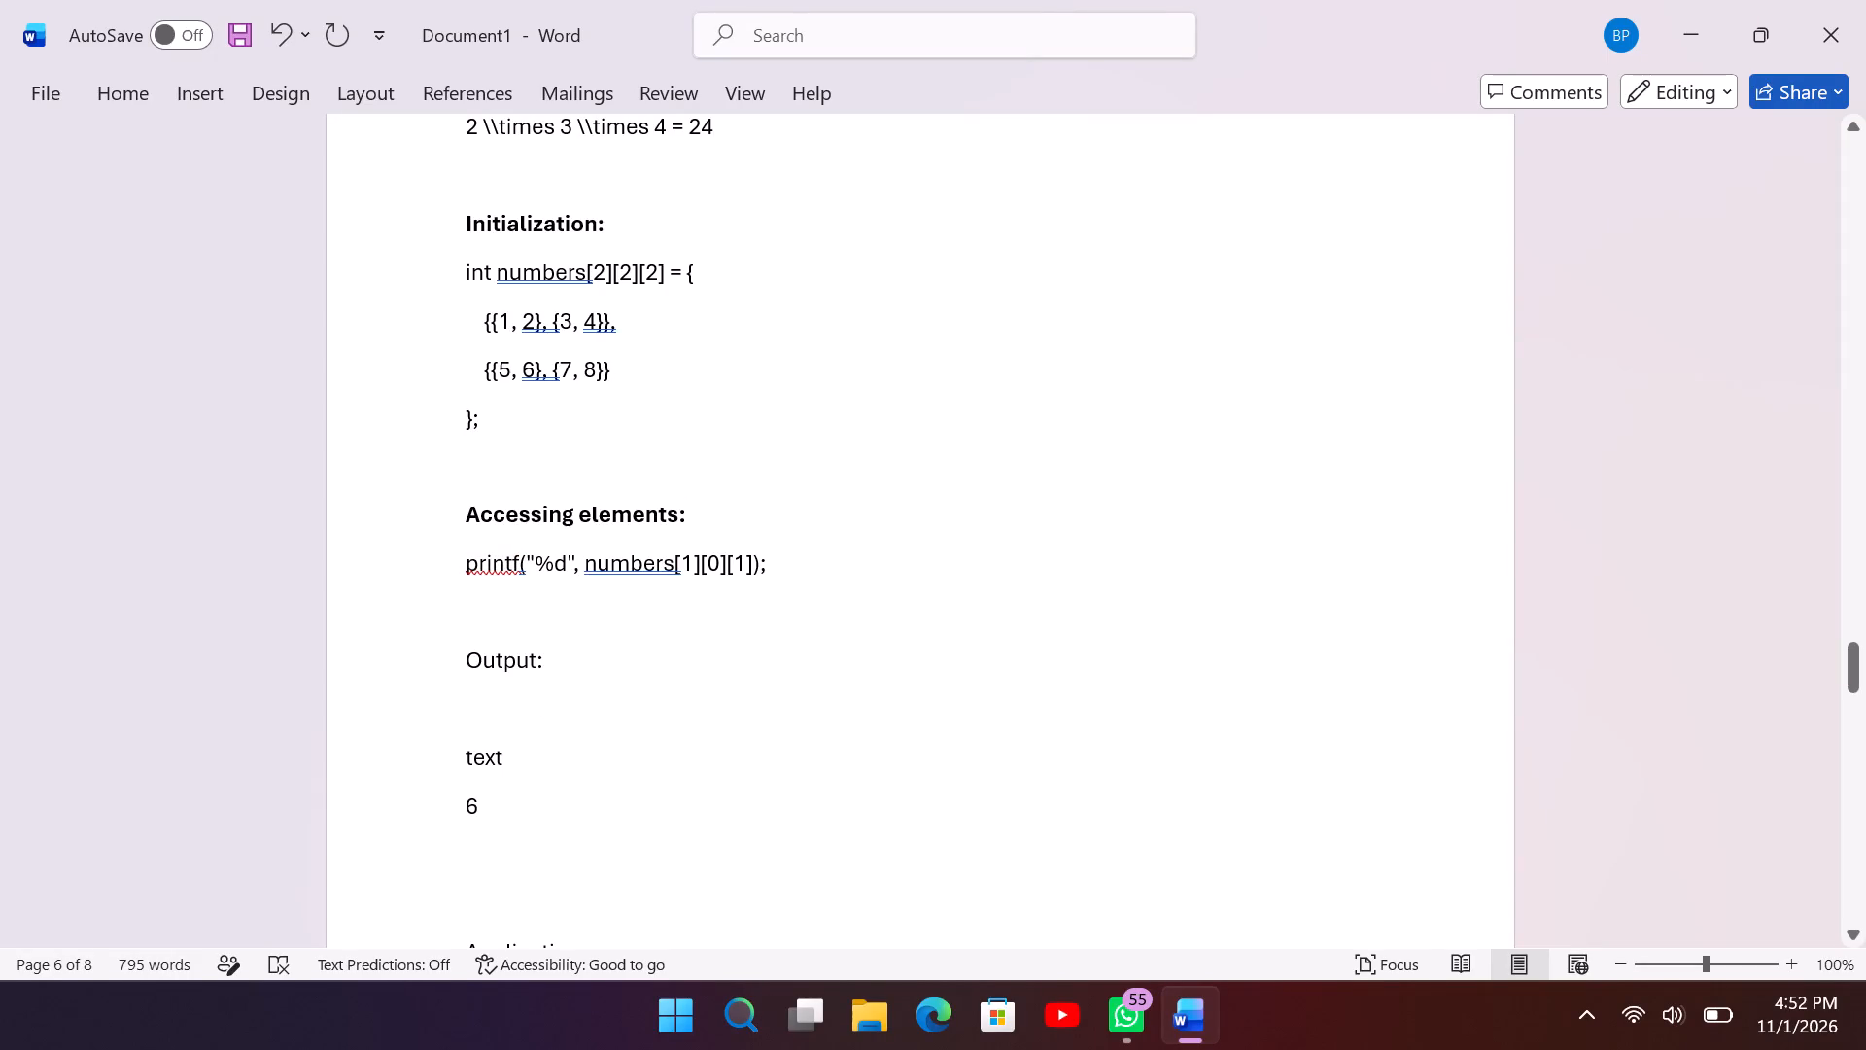
{"action": "left_click_drag", "start_coordinate": [463, 758], "coordinate": [527, 765]}
{"action": "left_click_drag", "start_coordinate": [527, 765], "coordinate": [528, 765]}
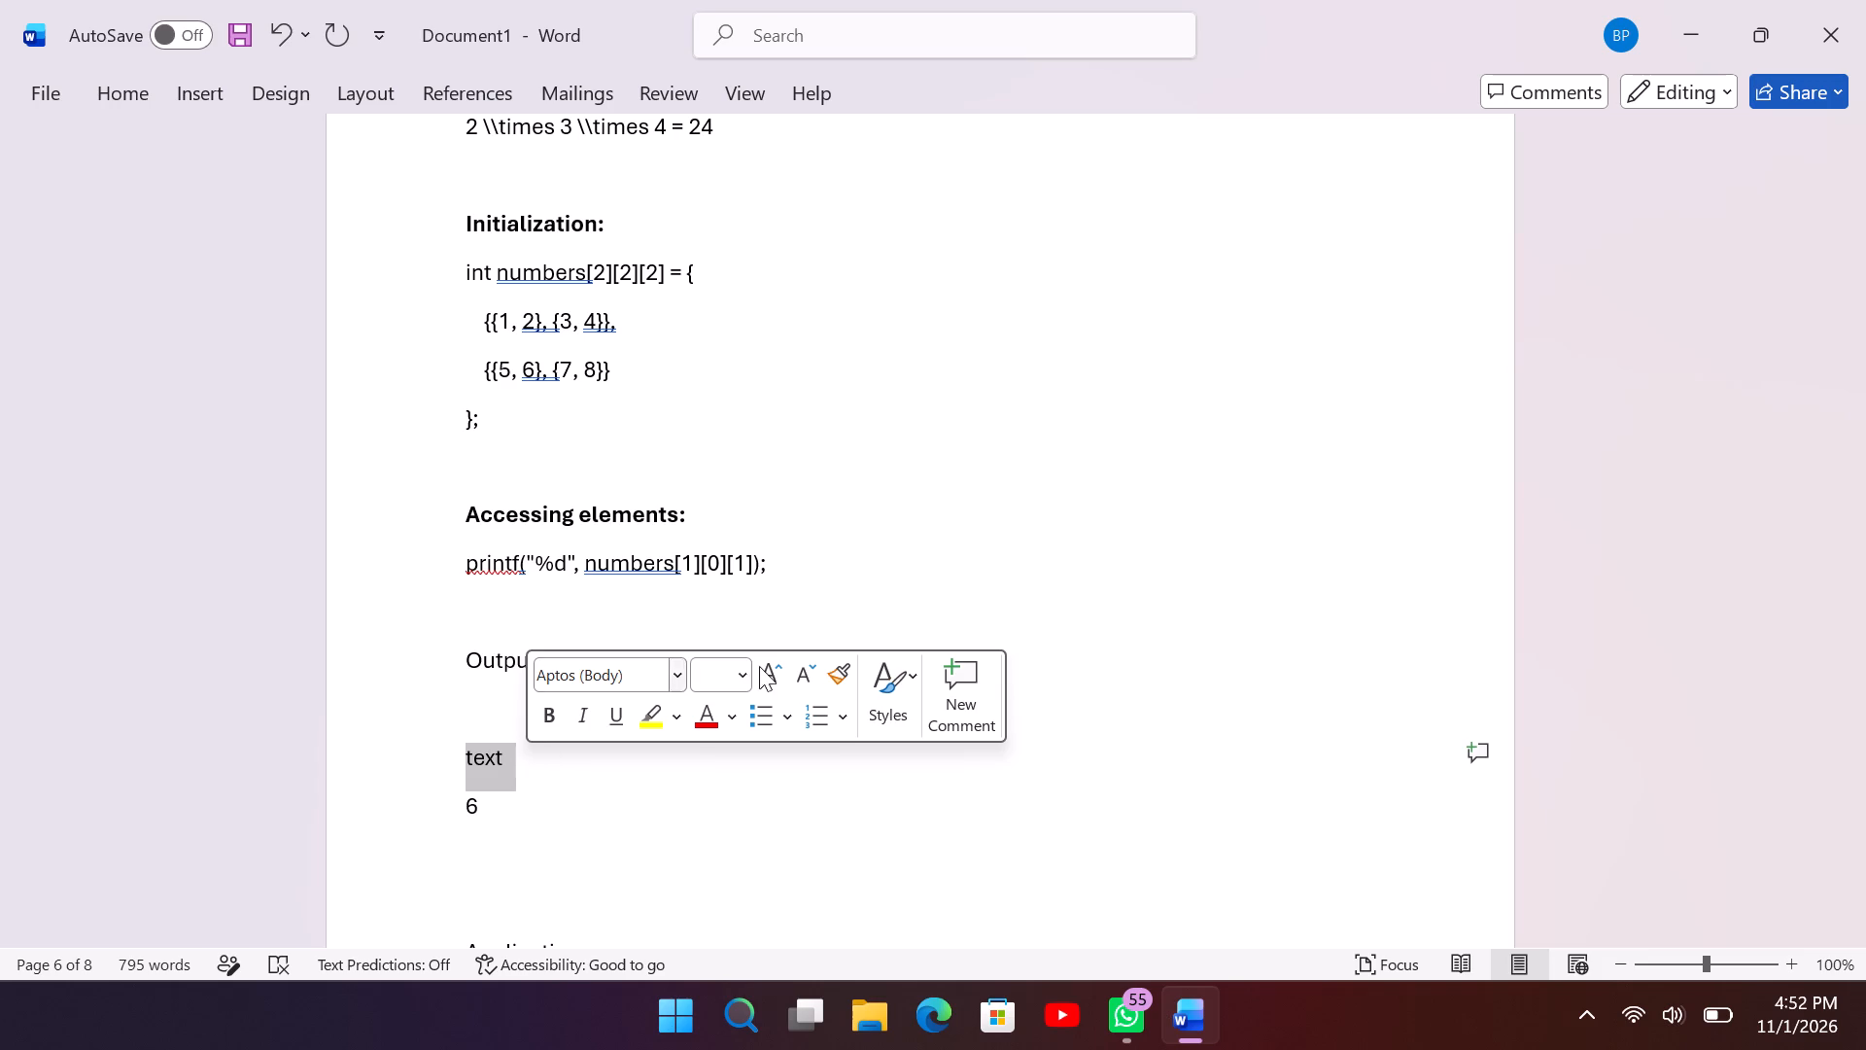
{"action": "key", "text": "BackSpace"}
{"action": "key", "text": "BackSpace"}
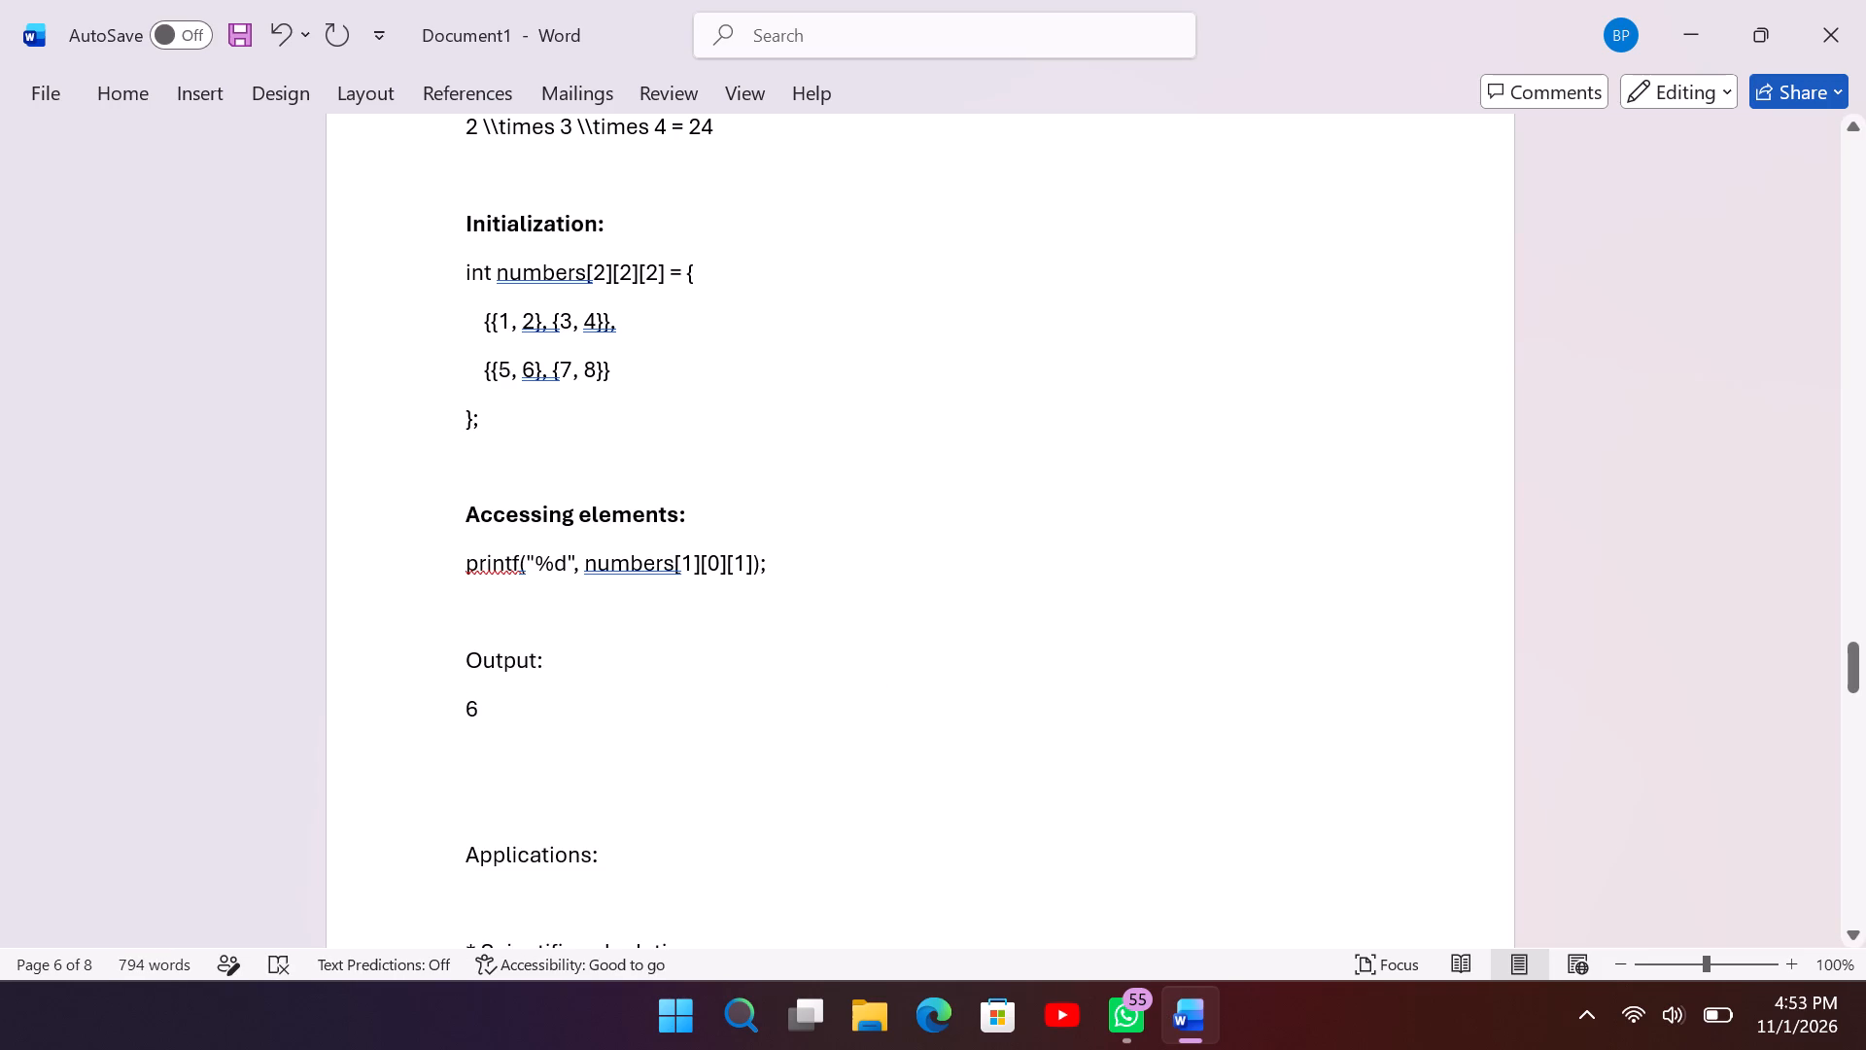
{"action": "left_click", "coordinate": [469, 607]}
{"action": "key", "text": "BackSpace"}
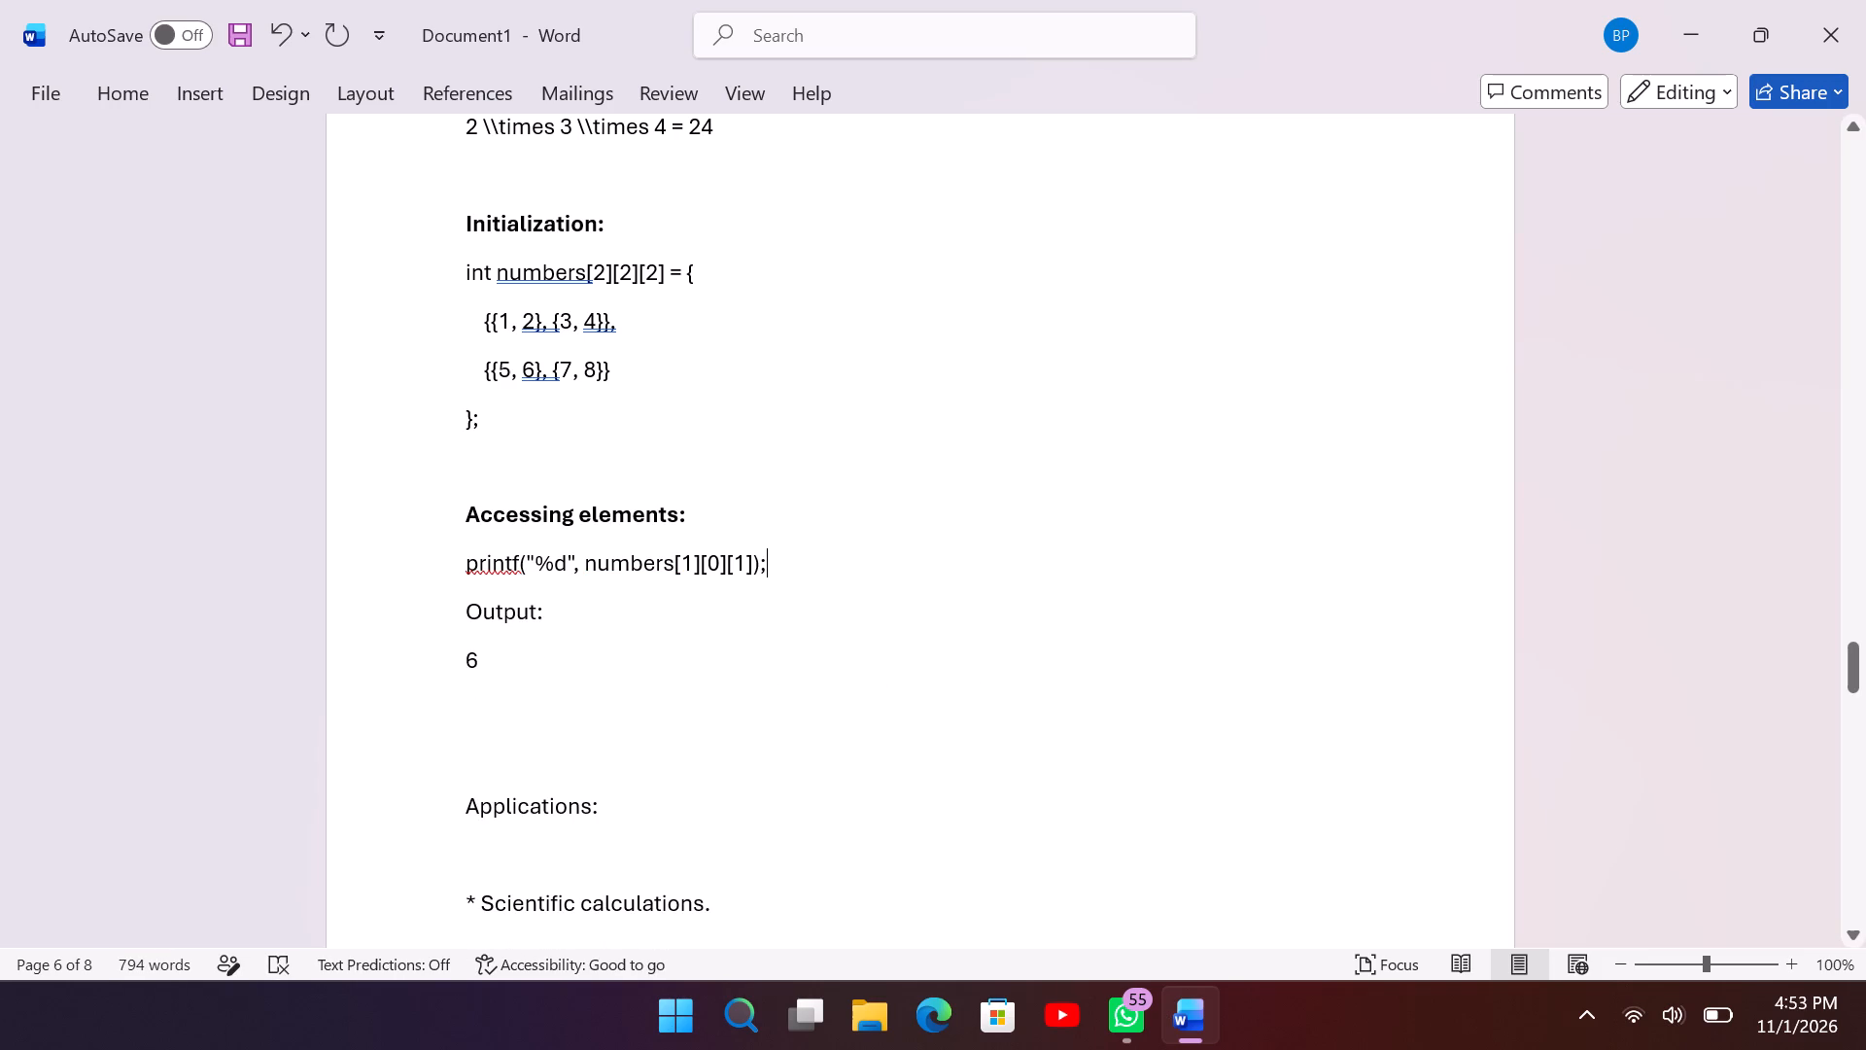
Delete one of the two blank lines above "Applications:" in the Multidimensional Arrays section and make that heading bold.
{"action": "scroll", "coordinate": [487, 741], "scroll_direction": "down", "scroll_amount": 1}
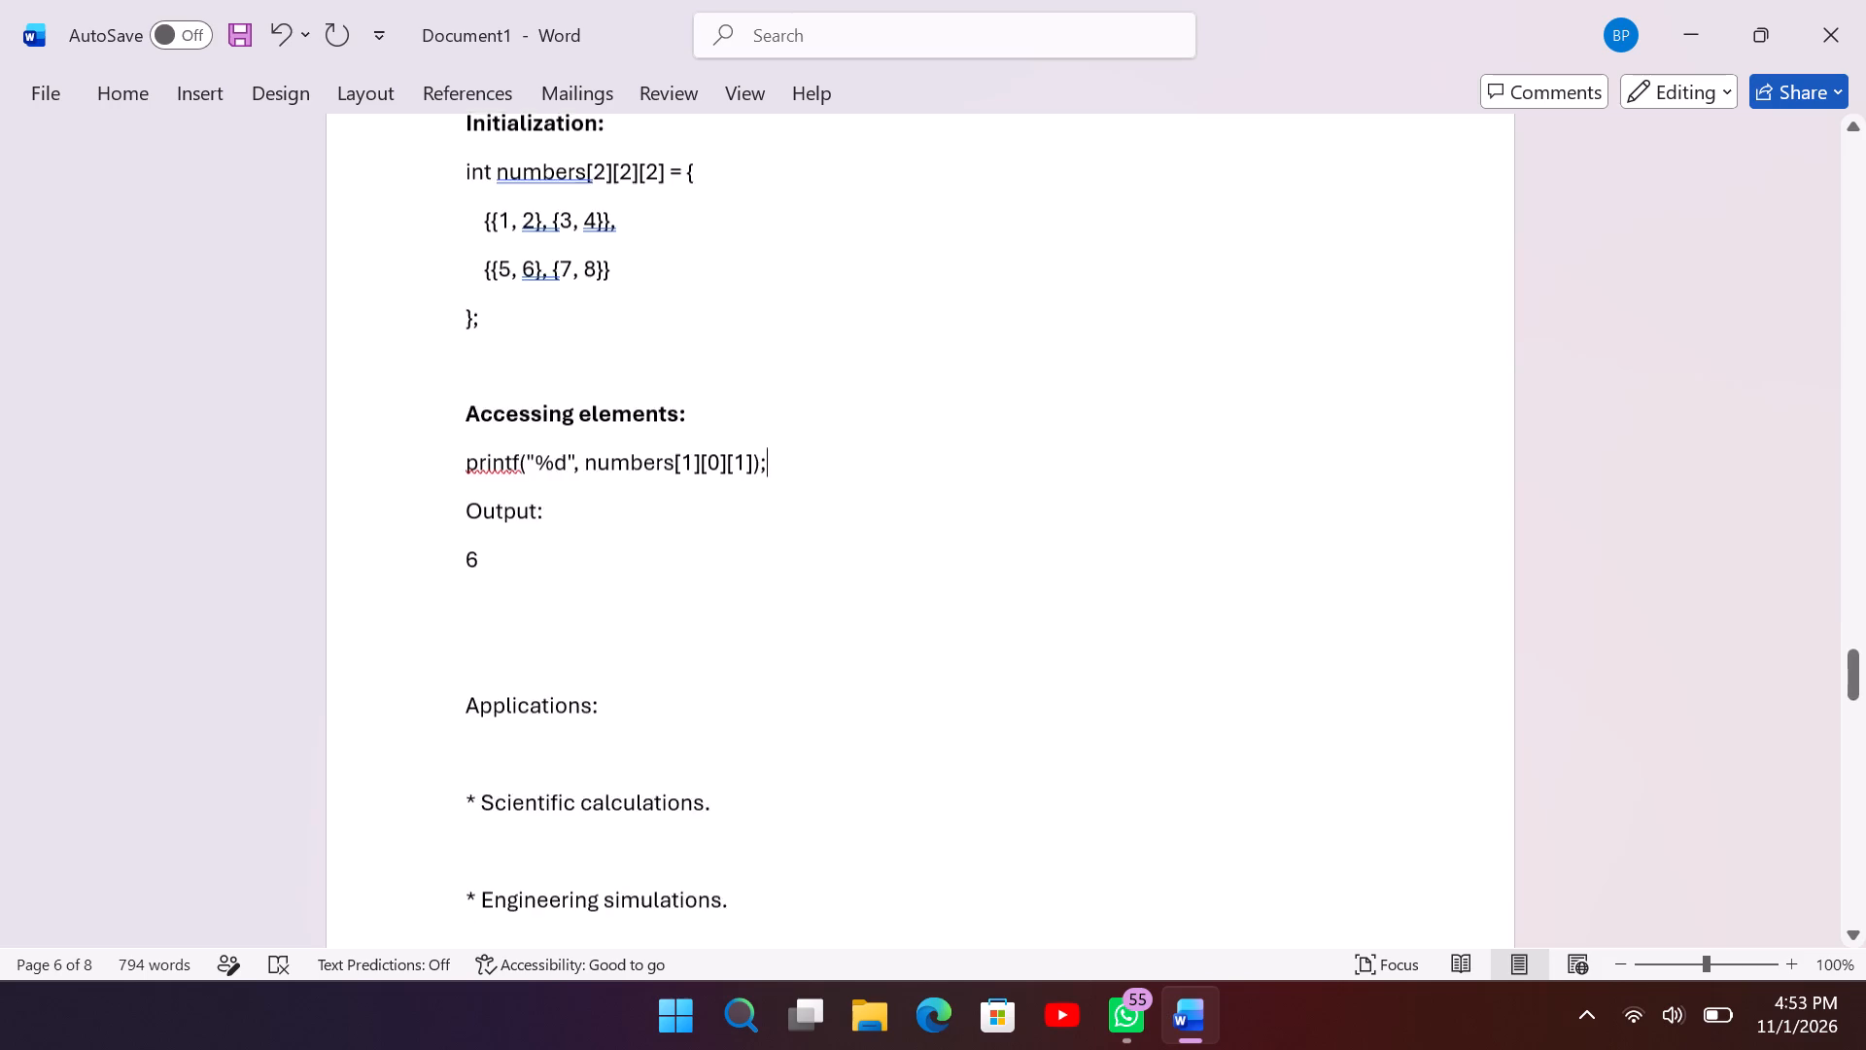
{"action": "scroll", "coordinate": [487, 741], "scroll_direction": "down", "scroll_amount": 2}
{"action": "left_click", "coordinate": [466, 461]}
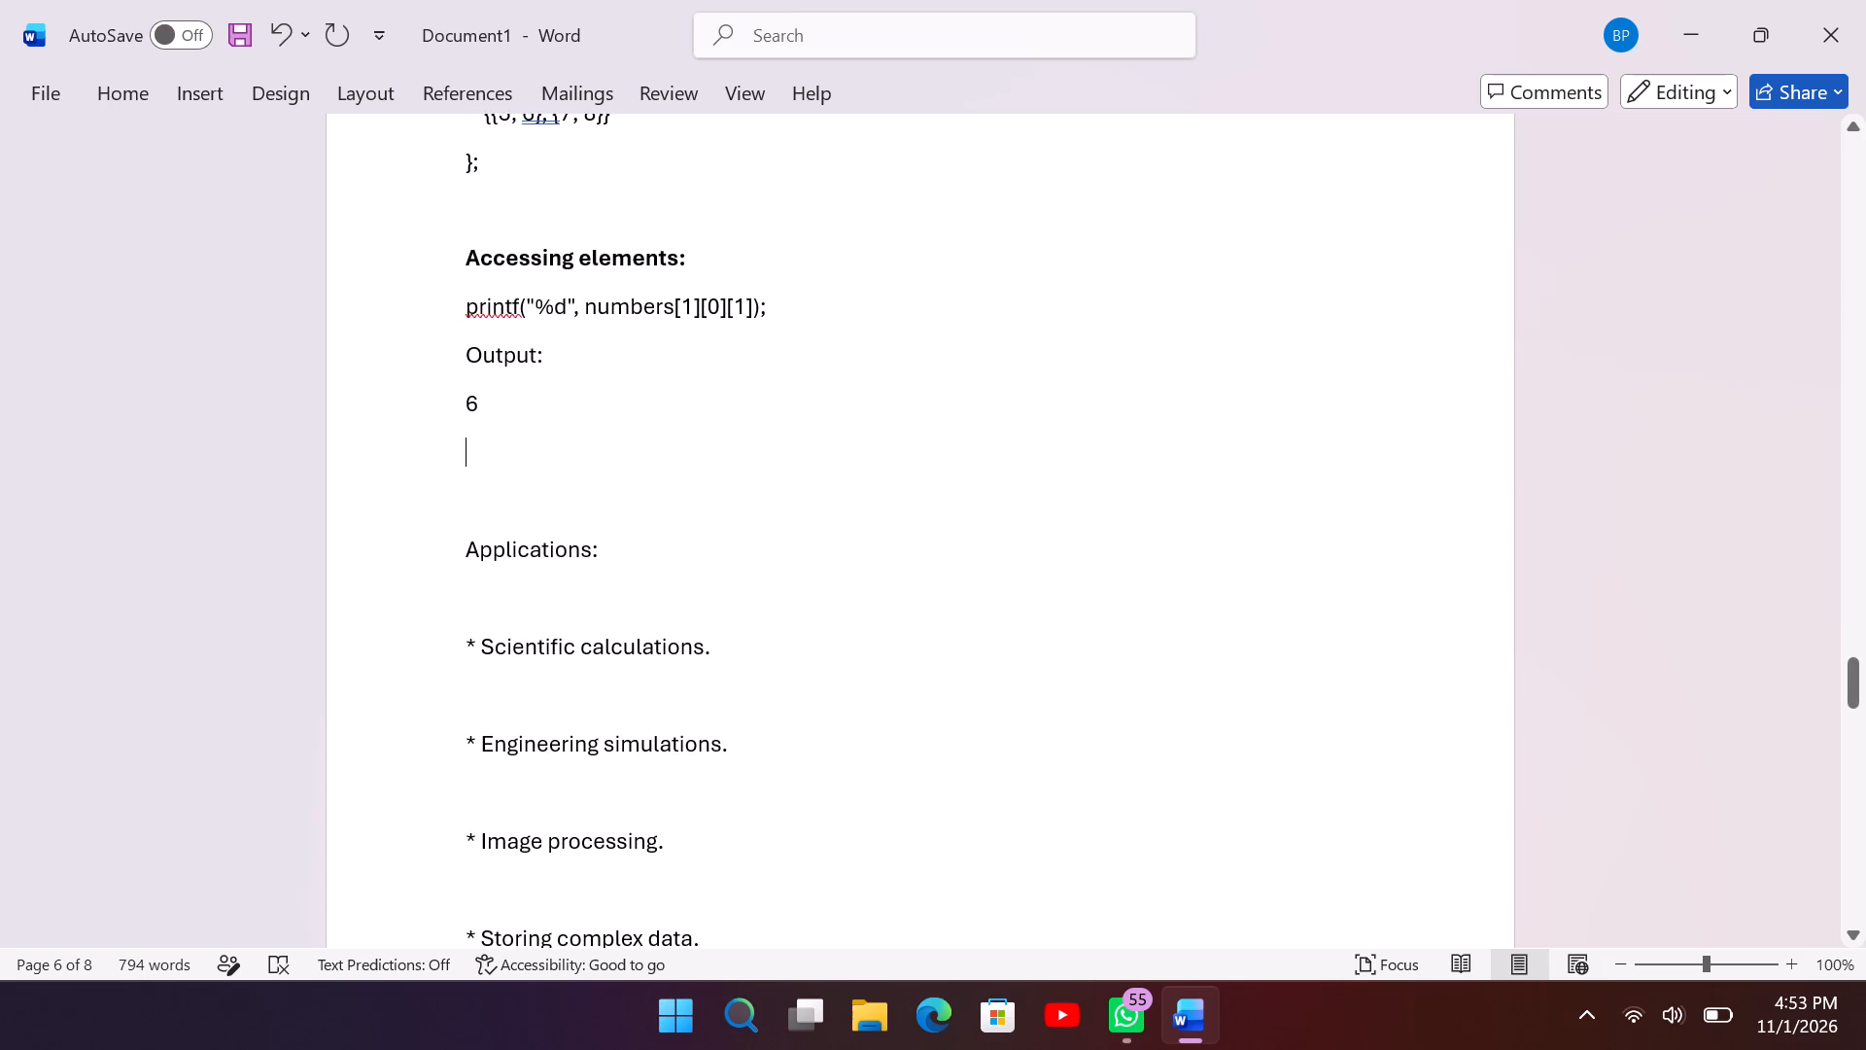
{"action": "key", "text": "BackSpace"}
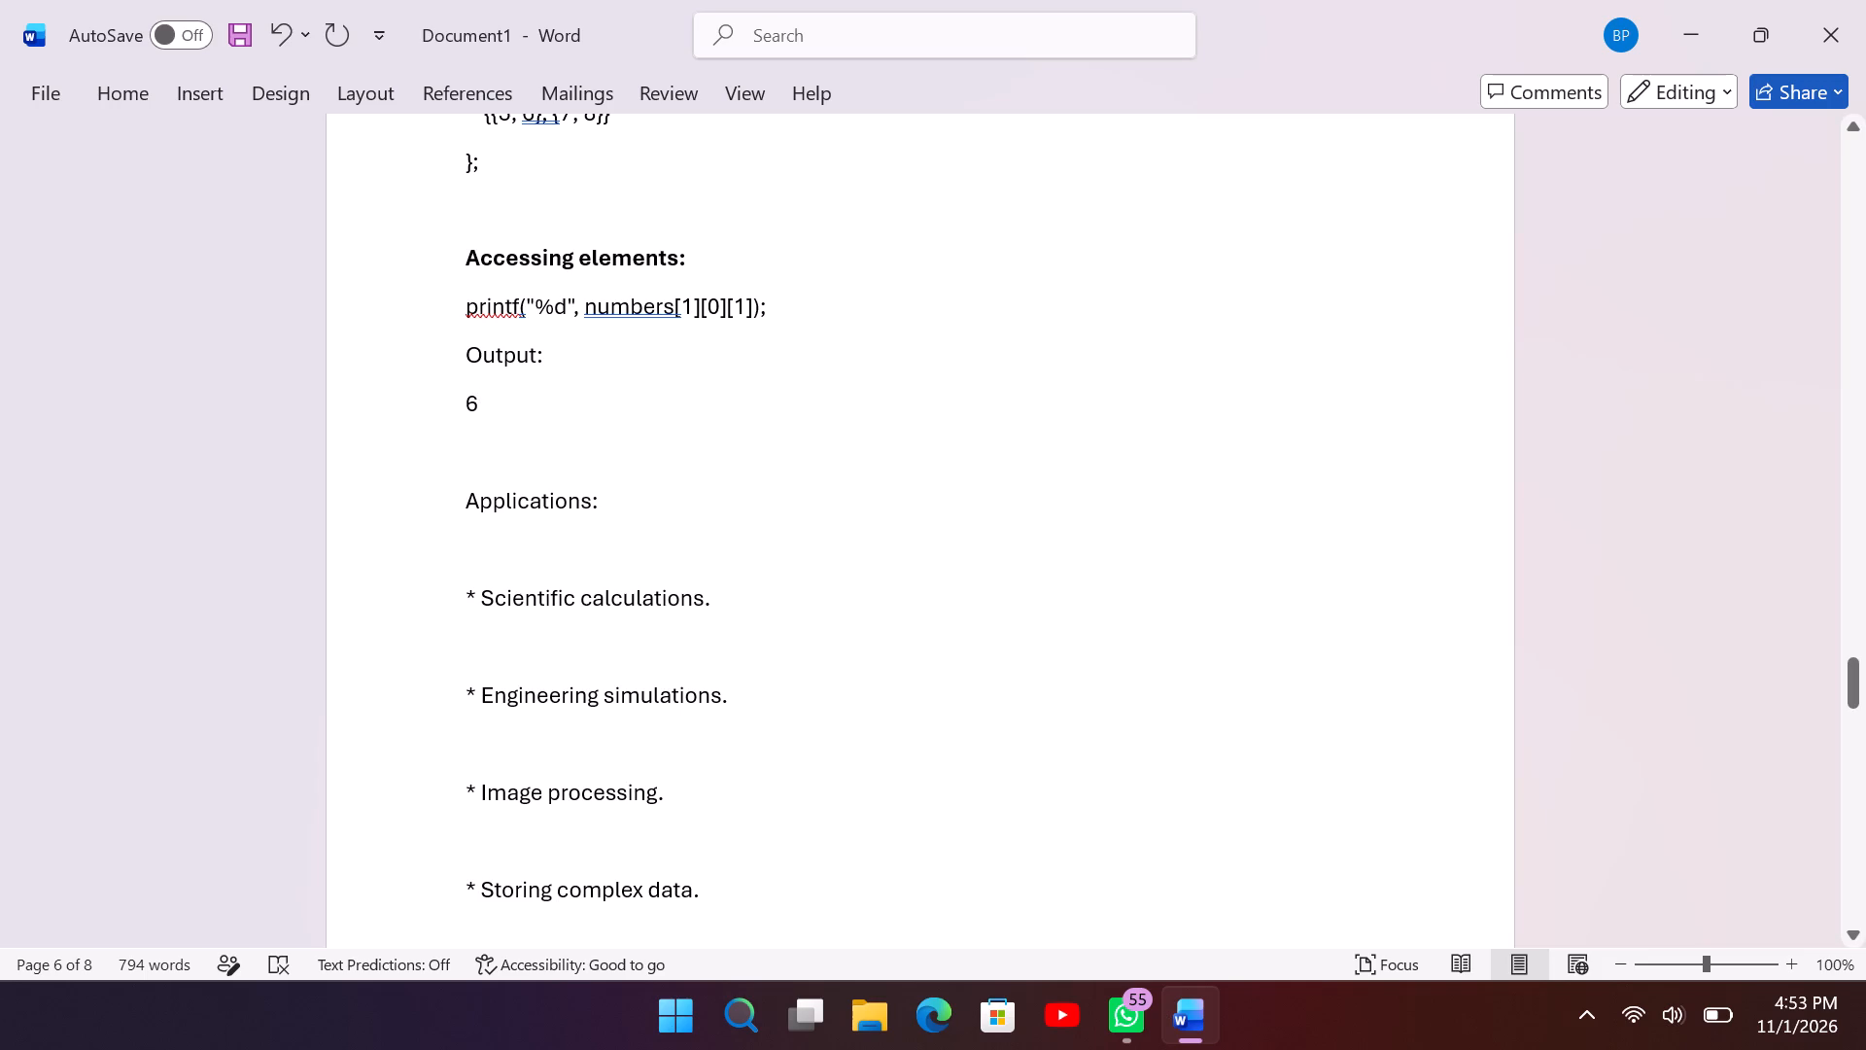
{"action": "left_click_drag", "start_coordinate": [465, 505], "coordinate": [639, 511]}
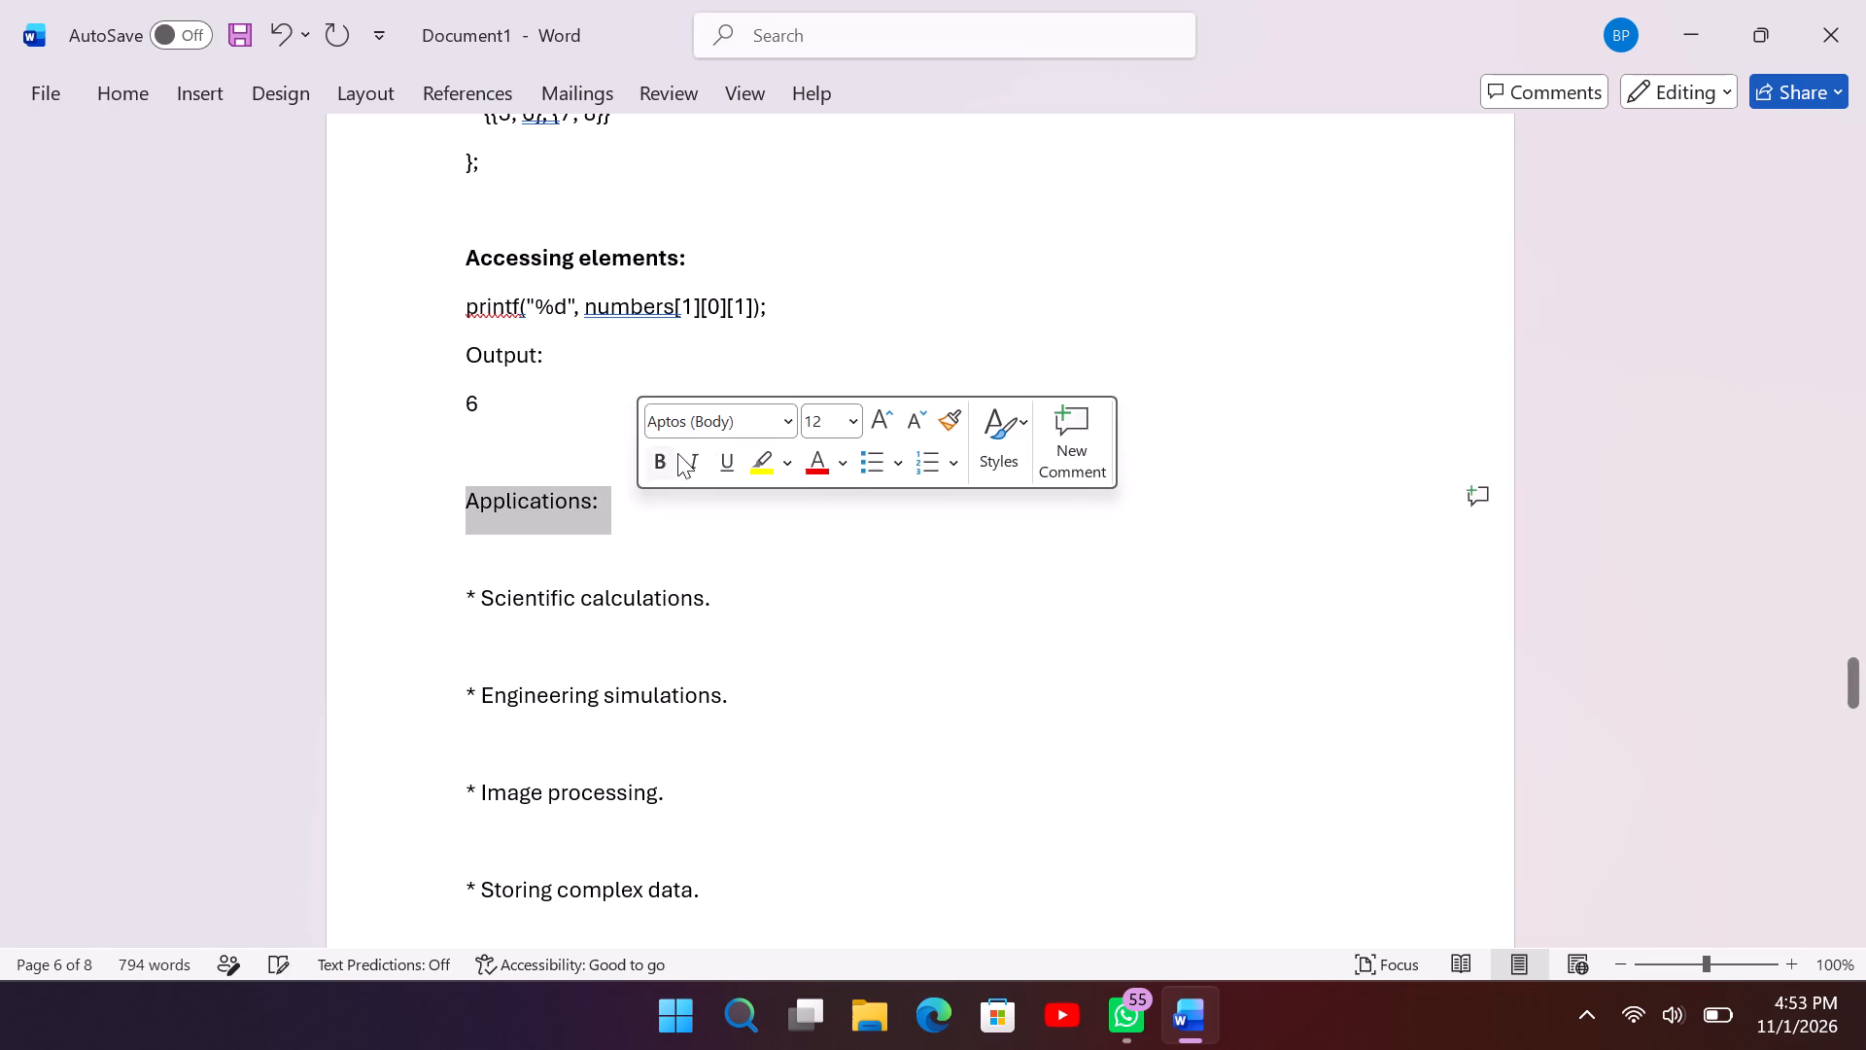
{"action": "left_click", "coordinate": [663, 458]}
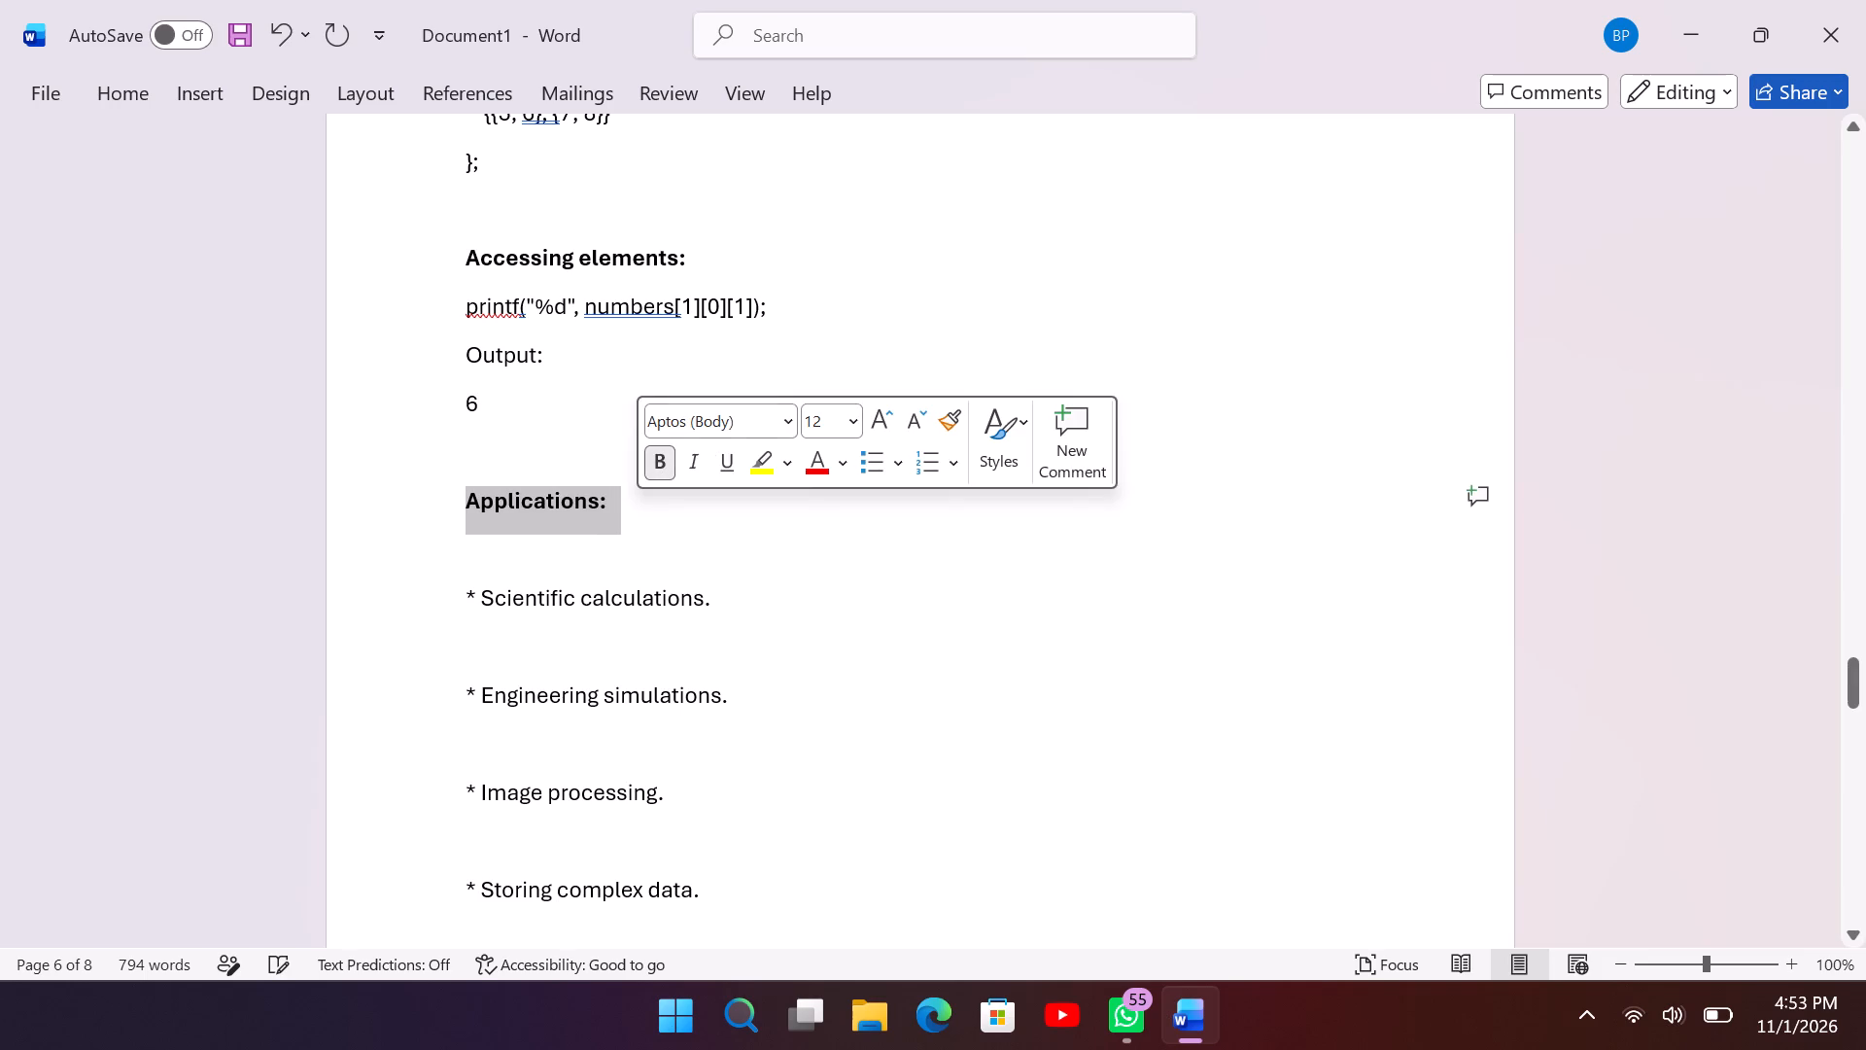
{"action": "left_click", "coordinate": [679, 562]}
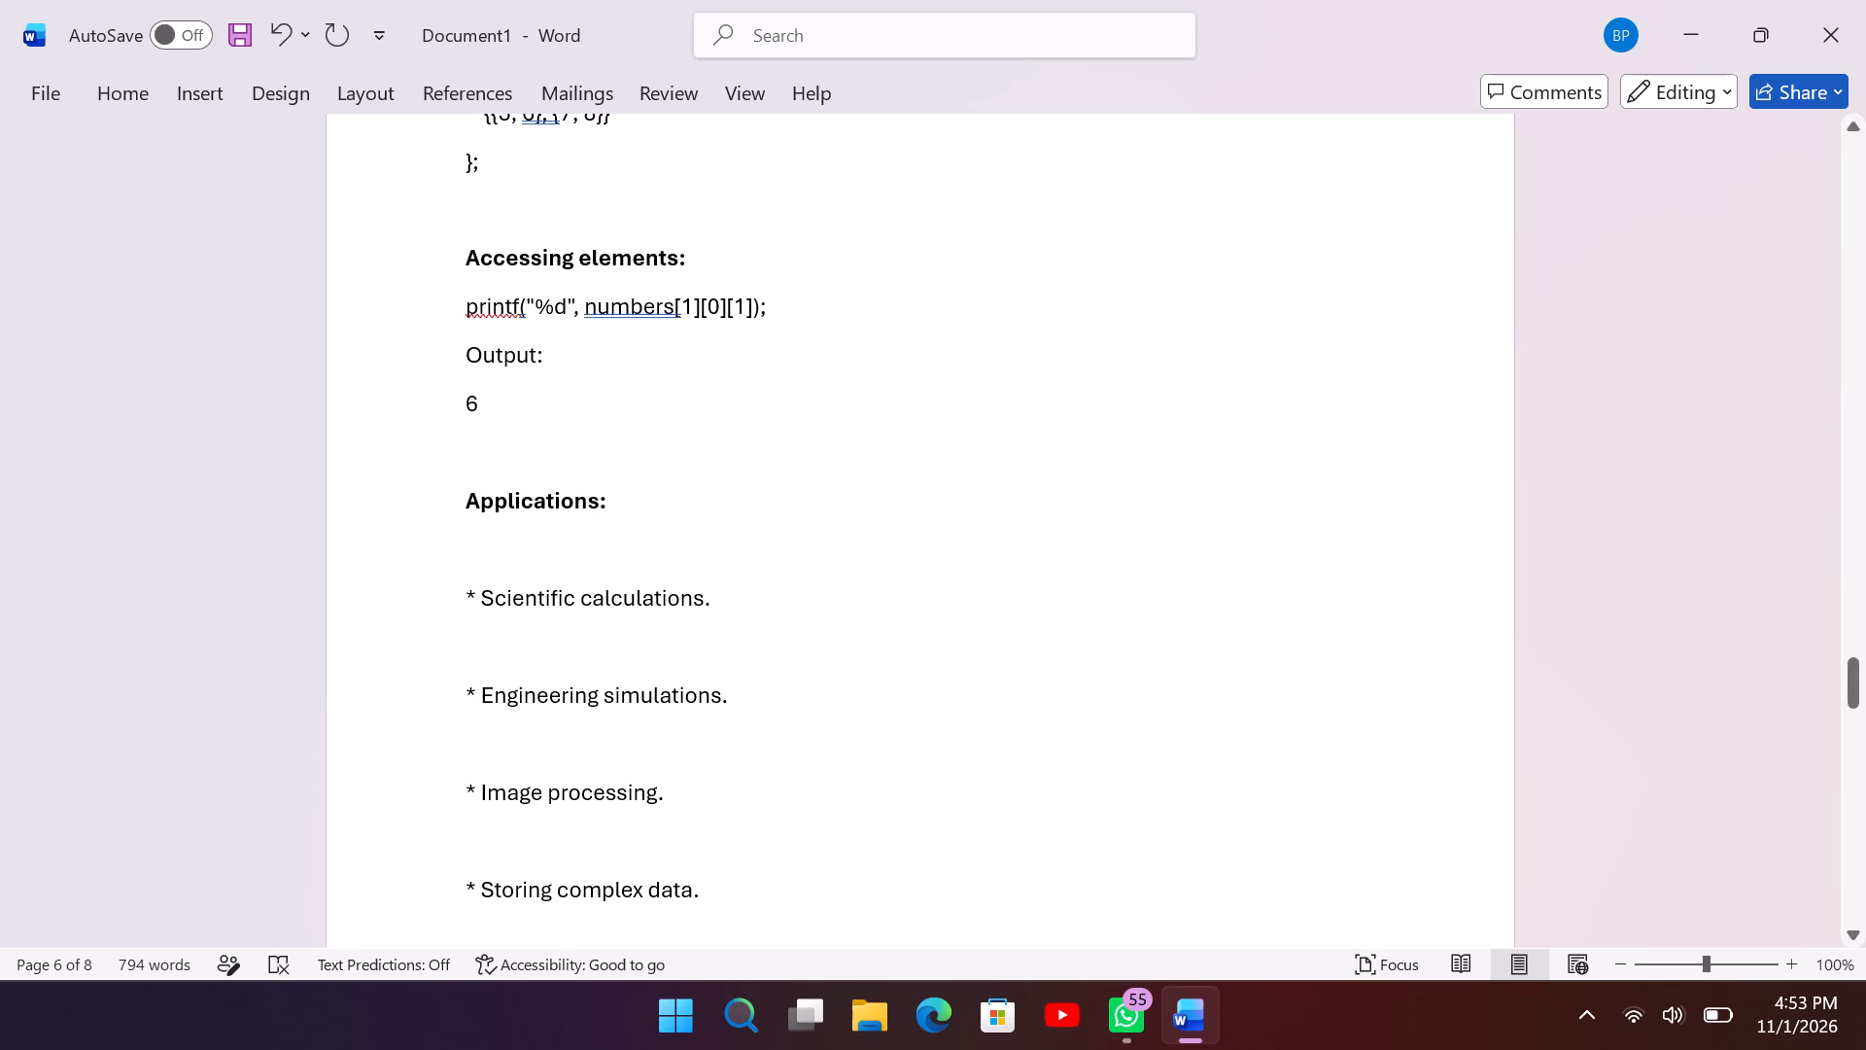
Delete the asterisks and the blank lines above "Scientific calculations.", "Engineering simulations." and "Image processing." under "Applications:".
{"action": "left_click", "coordinate": [475, 599]}
{"action": "key", "text": "BackSpace"}
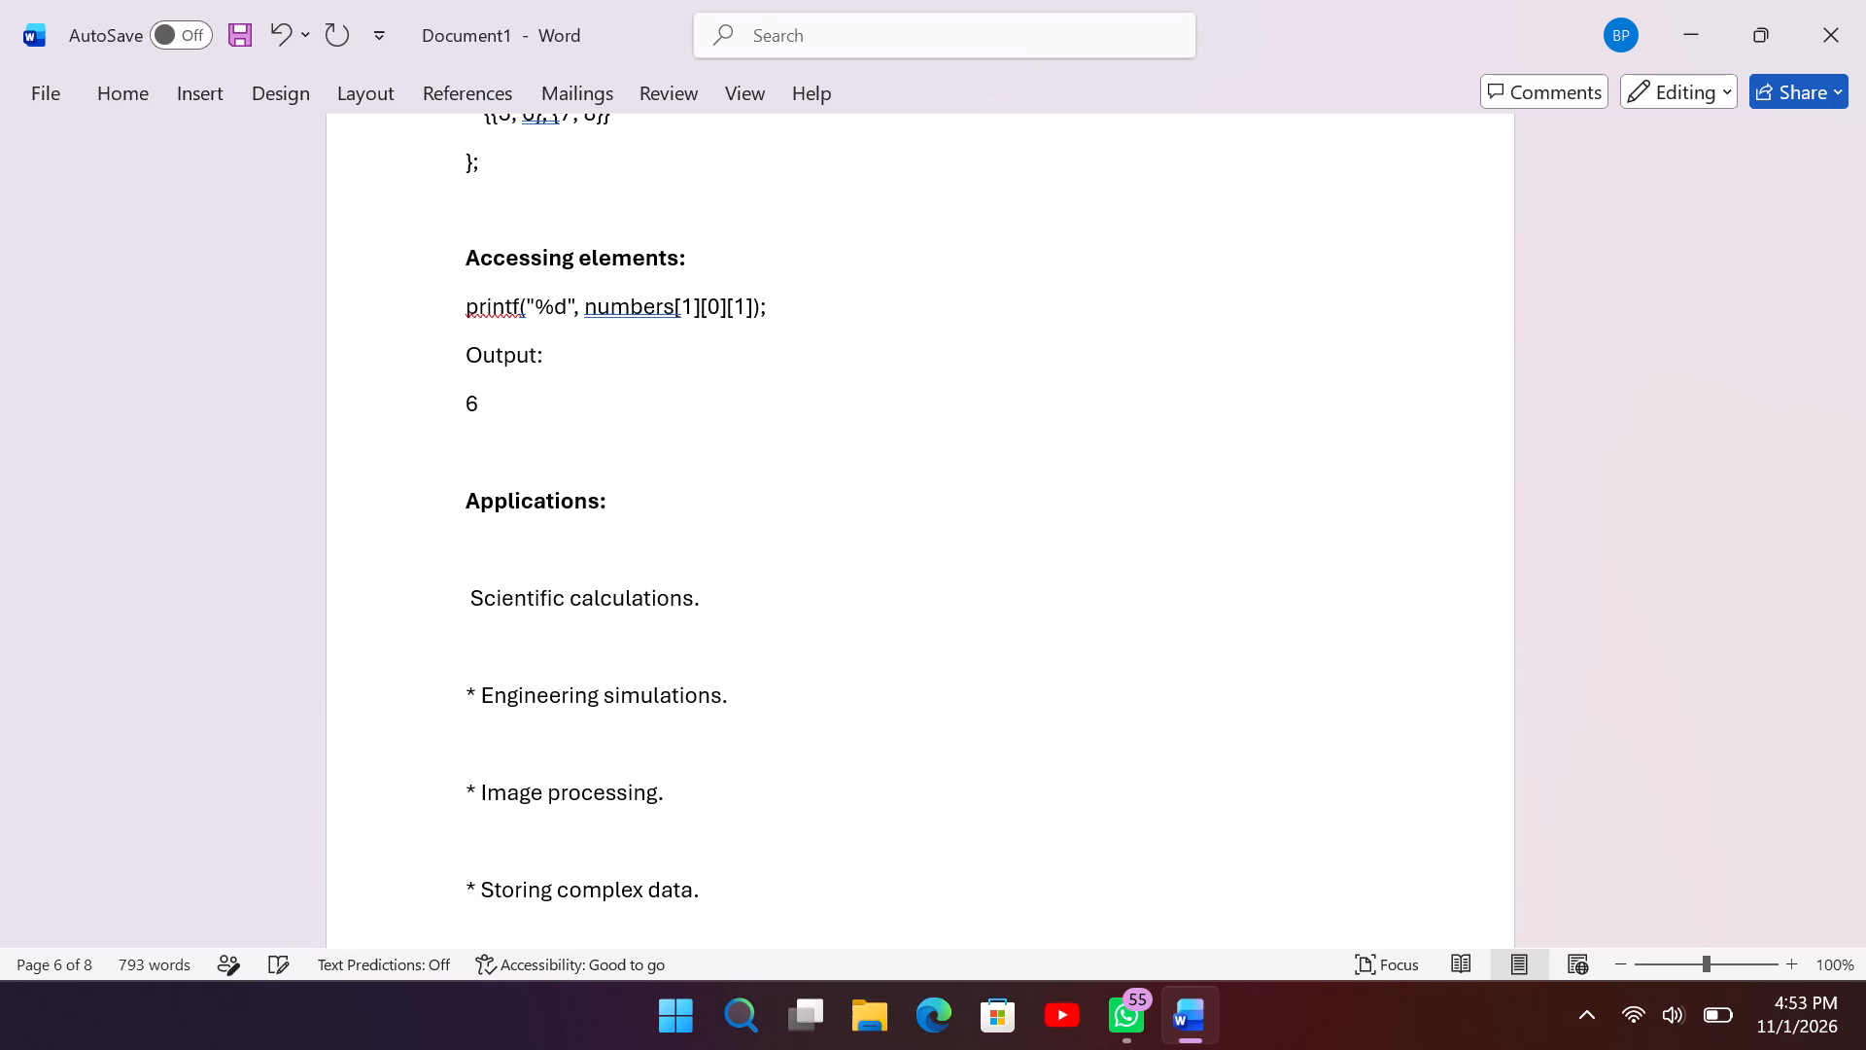
{"action": "key", "text": "BackSpace"}
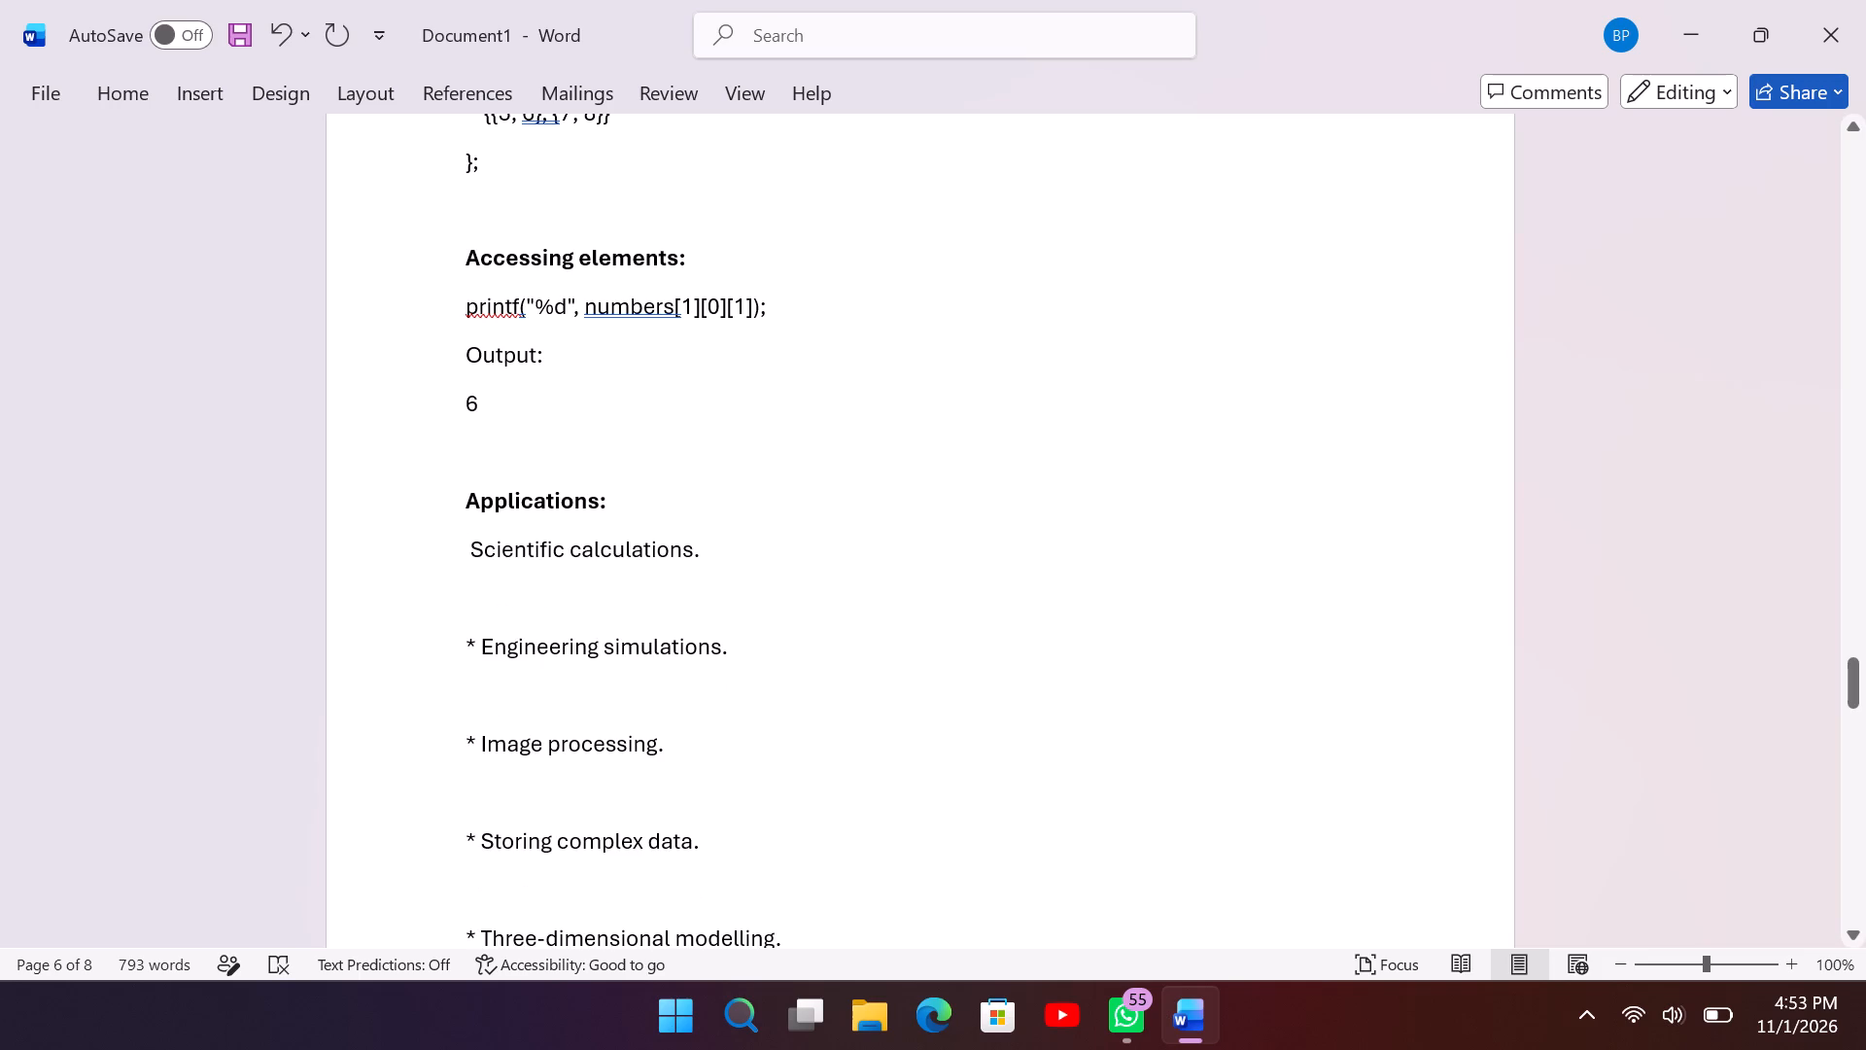
{"action": "left_click", "coordinate": [478, 653]}
{"action": "key", "text": "BackSpace"}
{"action": "key", "text": "BackSpace"}
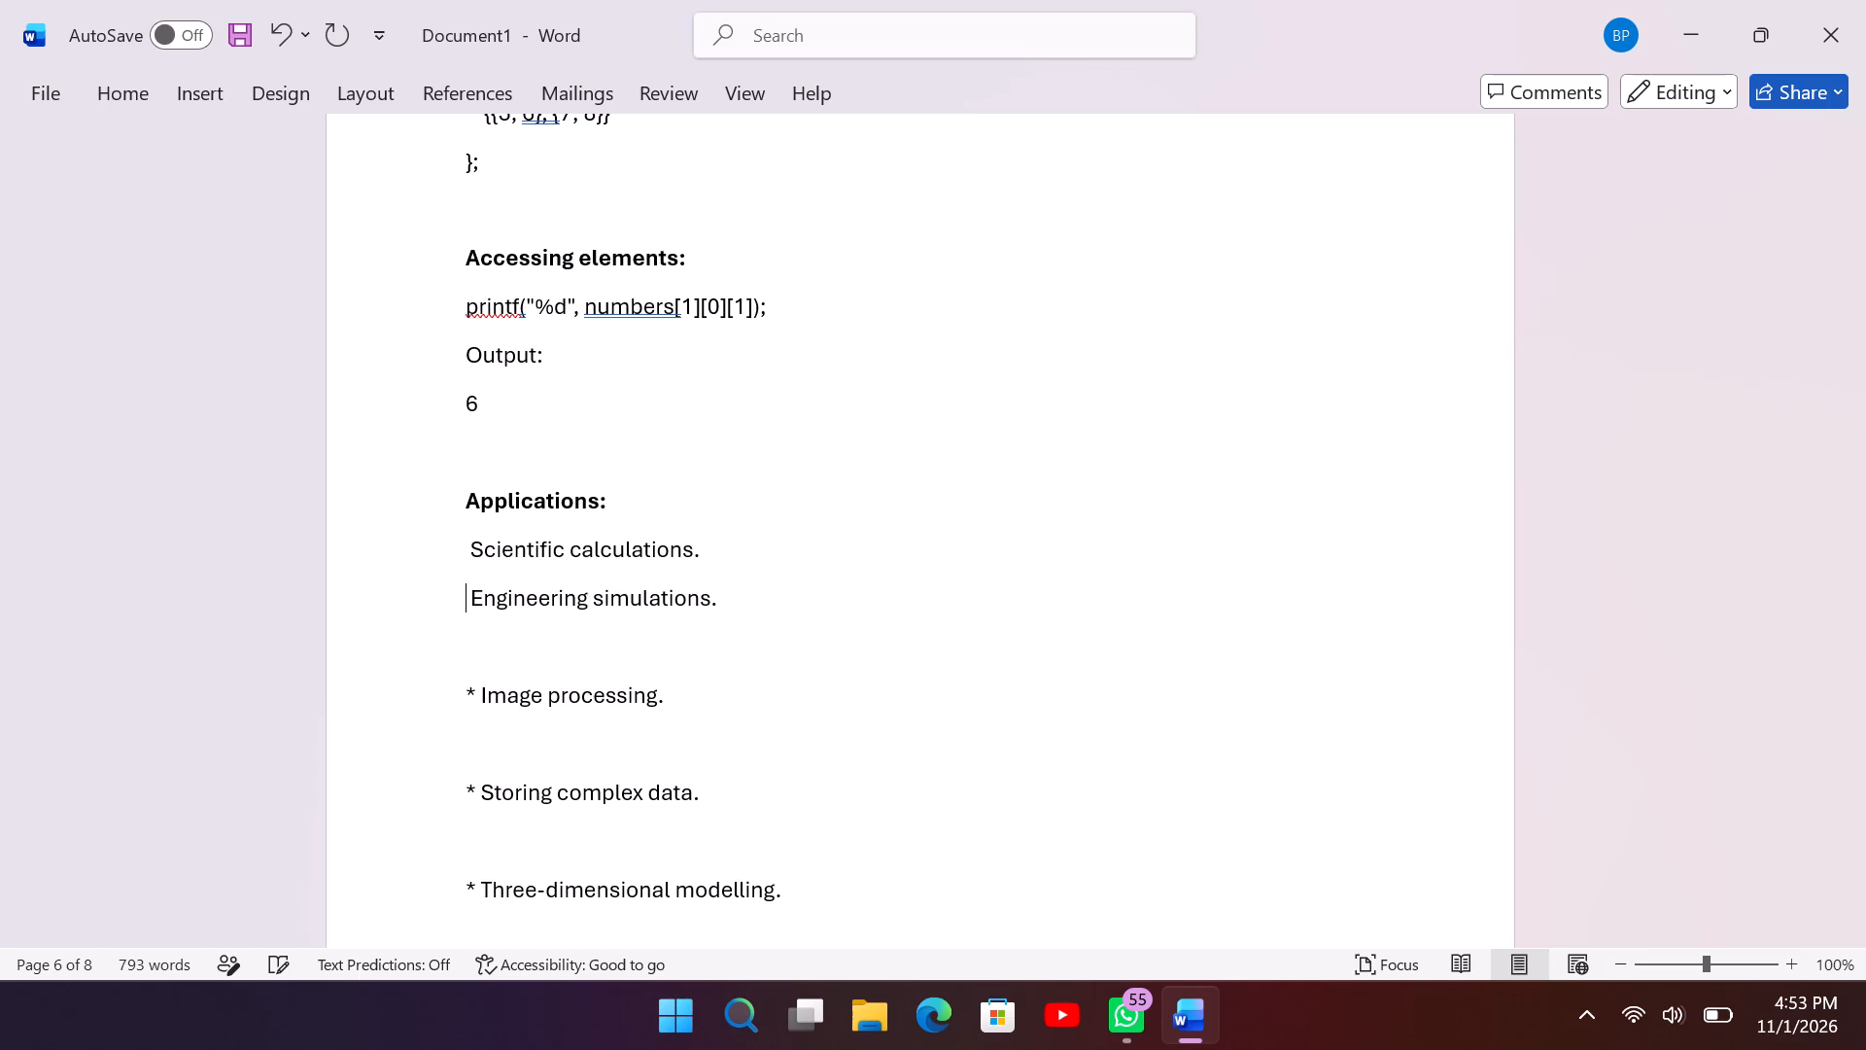
{"action": "left_click", "coordinate": [482, 690]}
{"action": "key", "text": "BackSpace"}
{"action": "key", "text": "BackSpace"}
{"action": "key", "text": "BackSpace"}
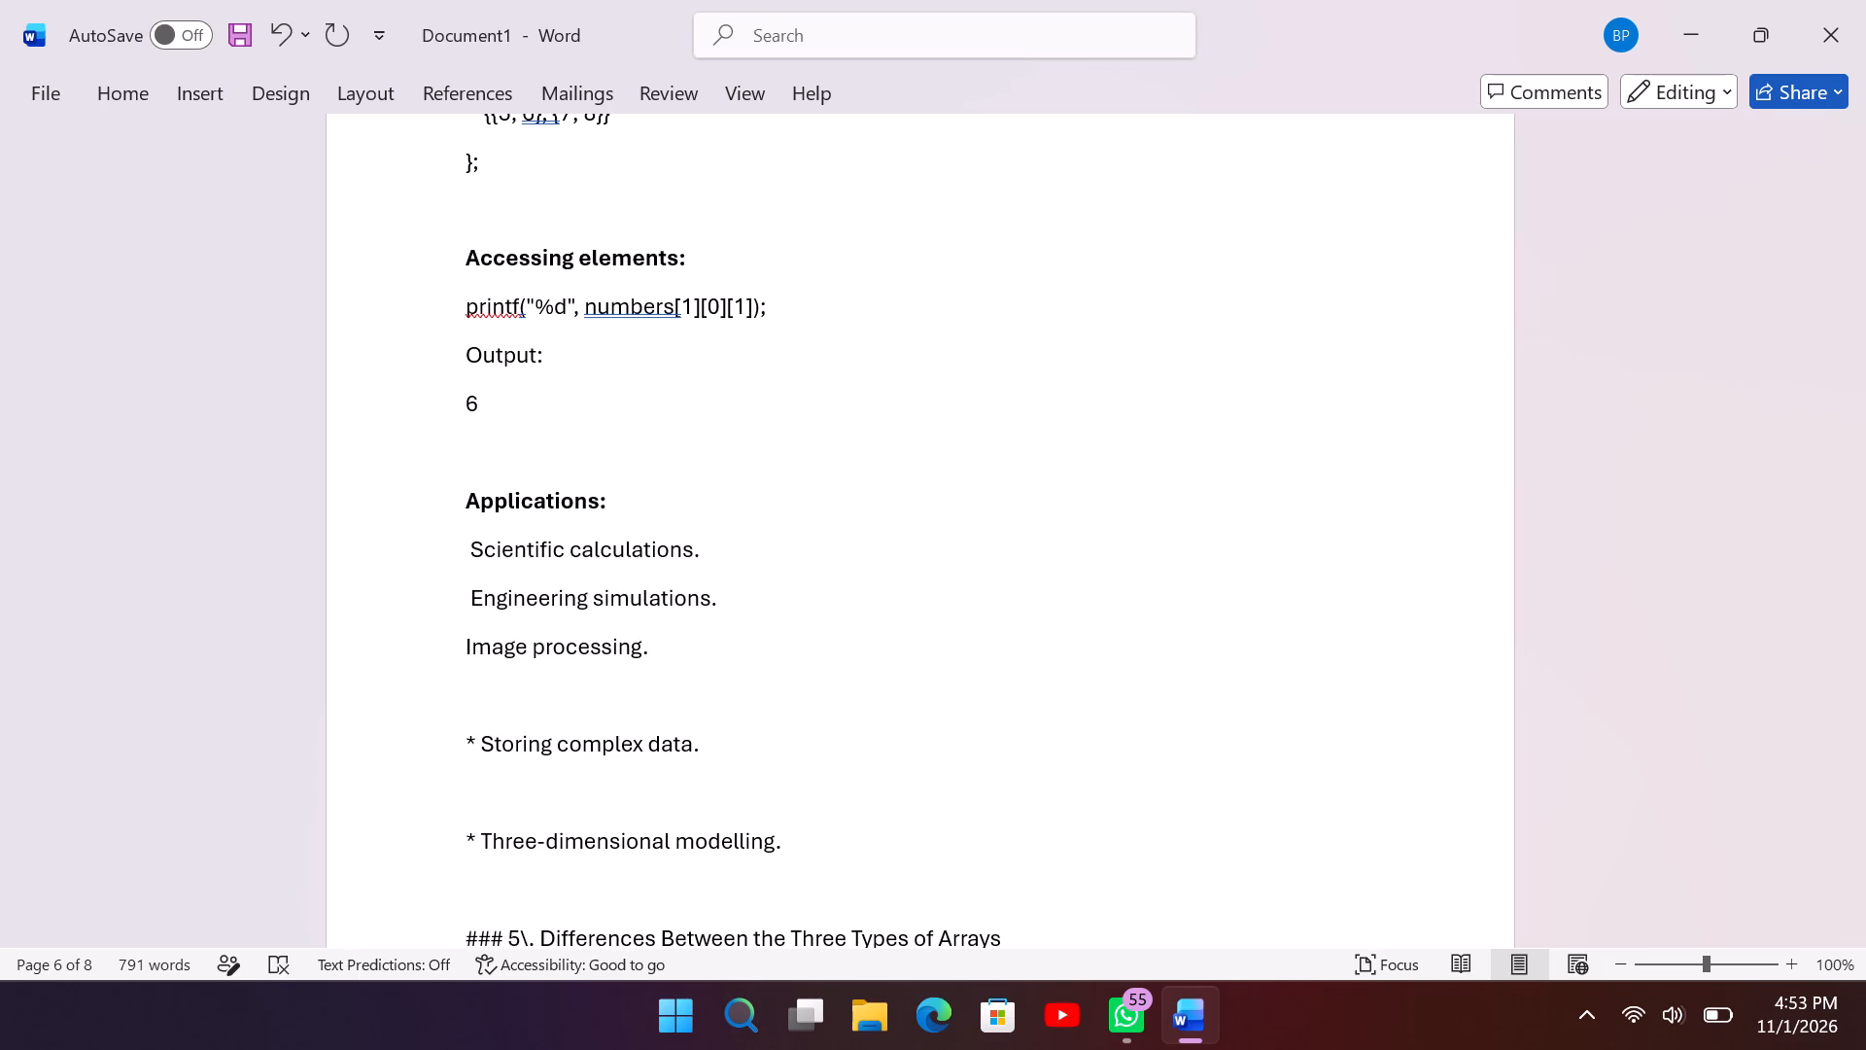
Delete the asterisks and the blank lines above "Storing complex data." and "Three-dimensional modelling." in the same list.
{"action": "left_click", "coordinate": [481, 741]}
{"action": "key", "text": "BackSpace"}
{"action": "key", "text": "BackSpace"}
{"action": "key", "text": "BackSpace"}
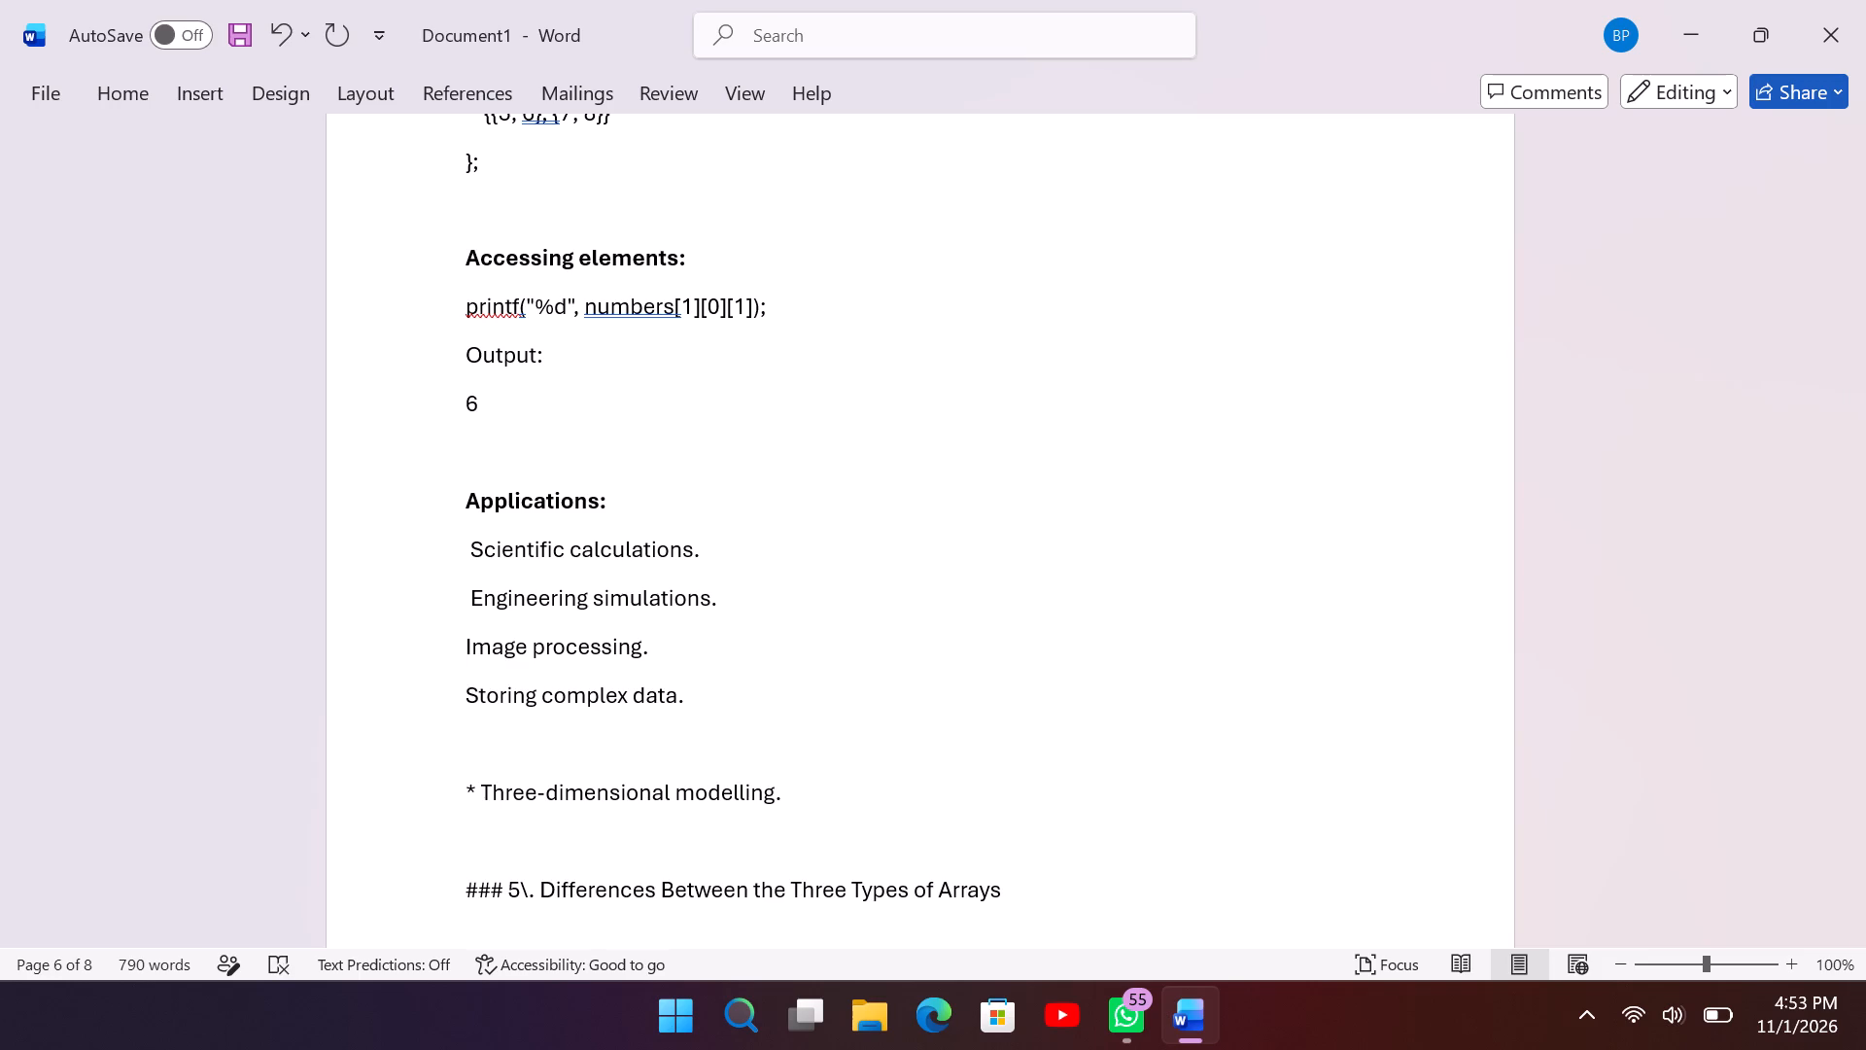
{"action": "left_click", "coordinate": [471, 786]}
{"action": "key", "text": "BackSpace"}
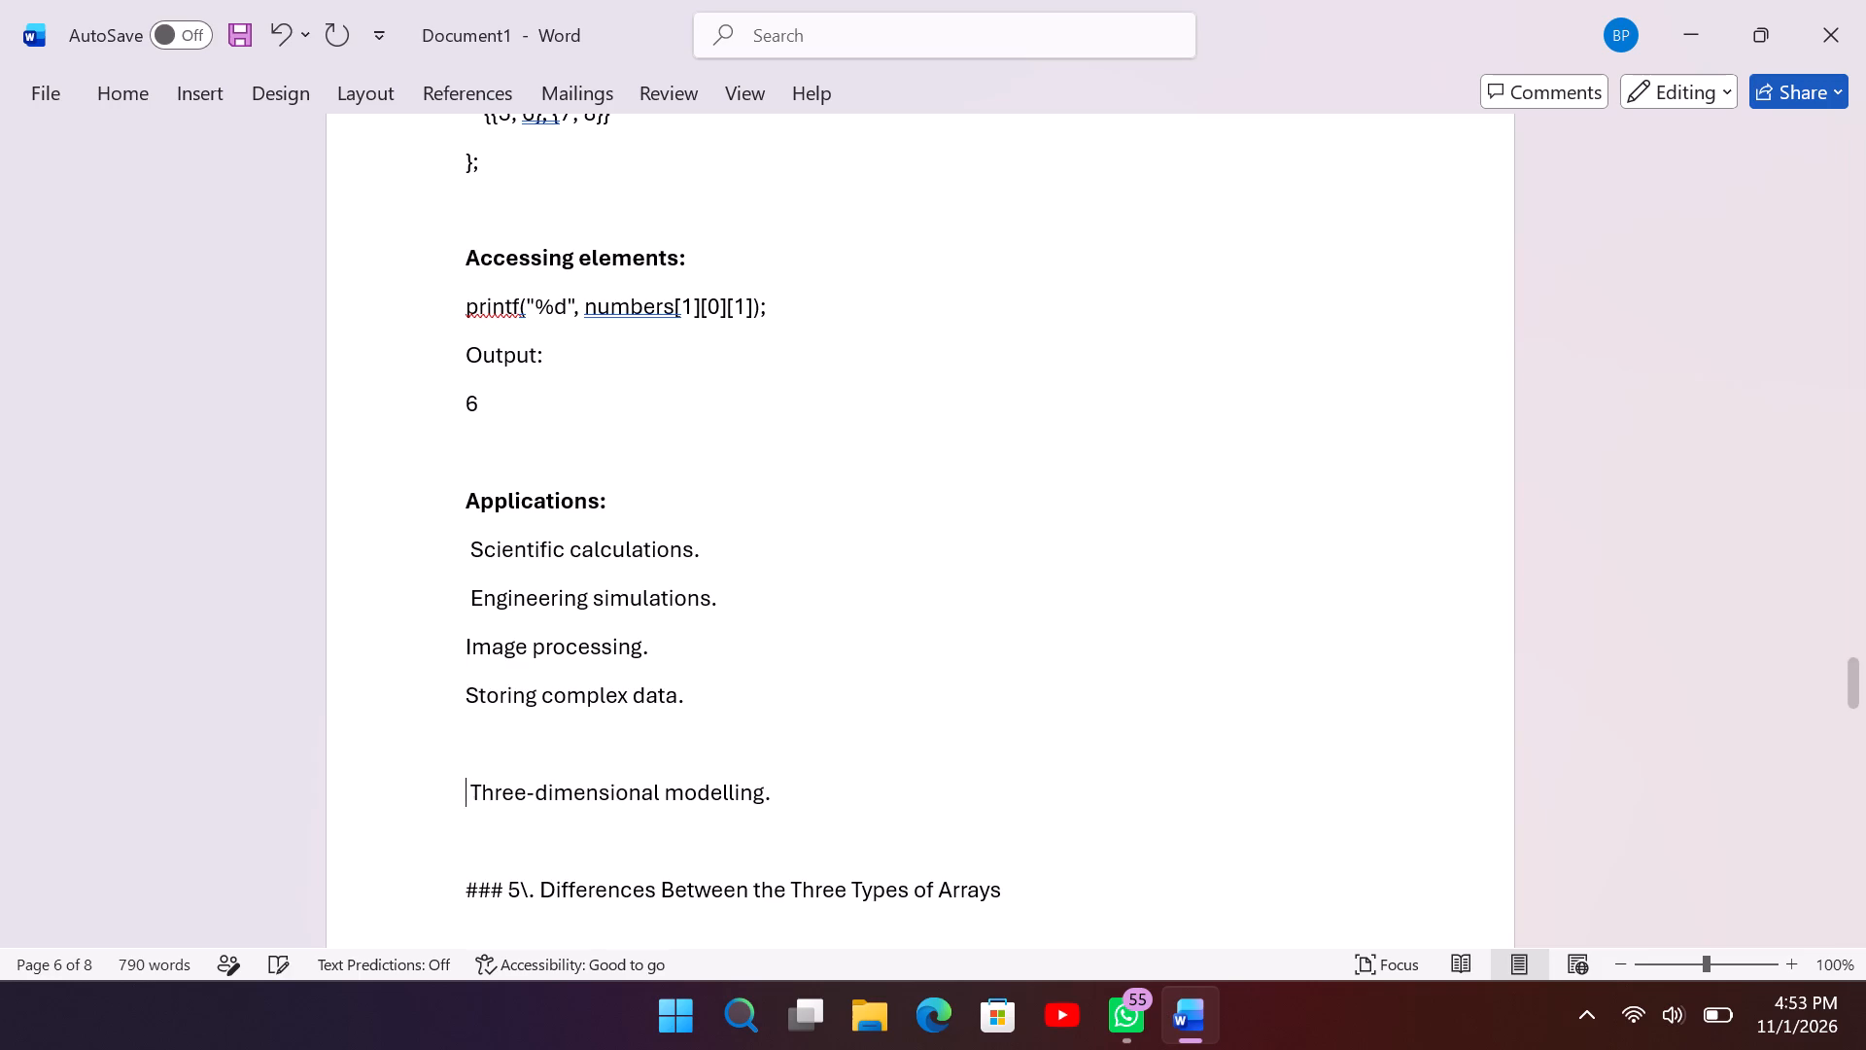
{"action": "key", "text": "BackSpace"}
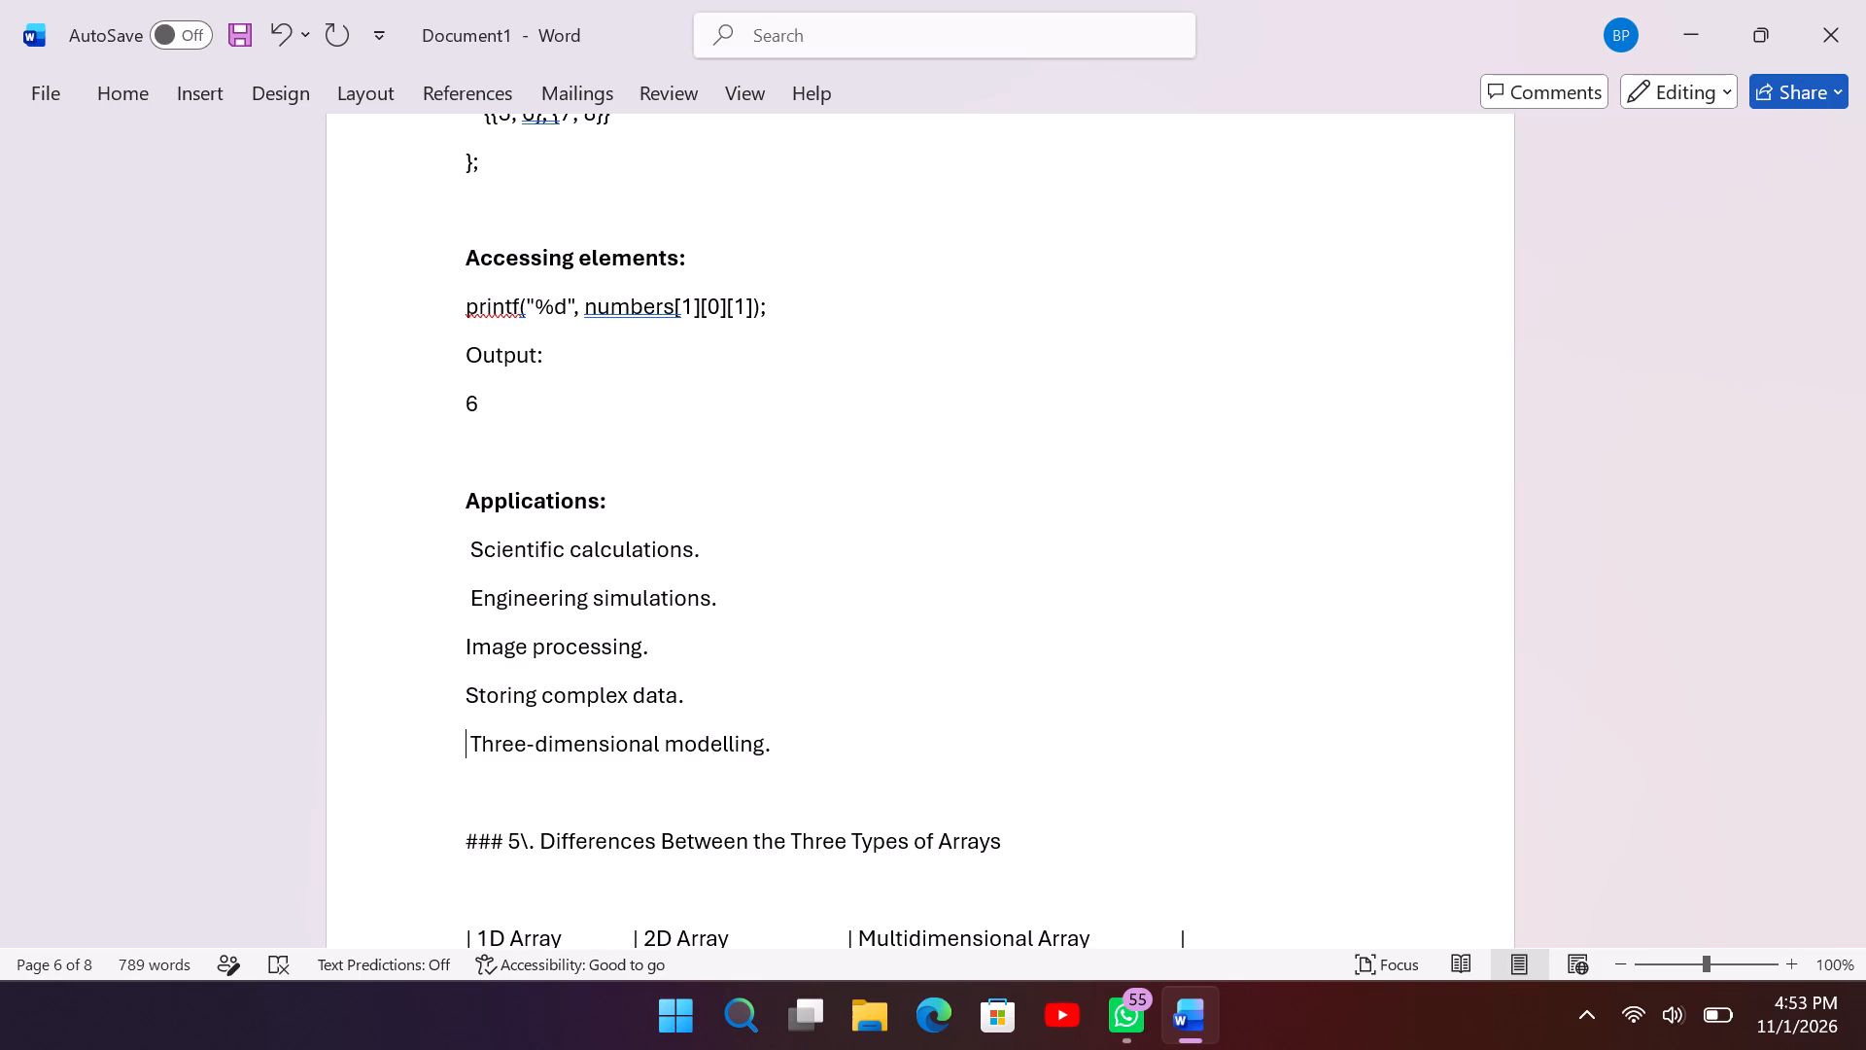
Delete the "### 5\." prefix and the blank line before the heading "Differences Between the Three Types of Arrays".
{"action": "scroll", "coordinate": [471, 786], "scroll_direction": "down", "scroll_amount": 3}
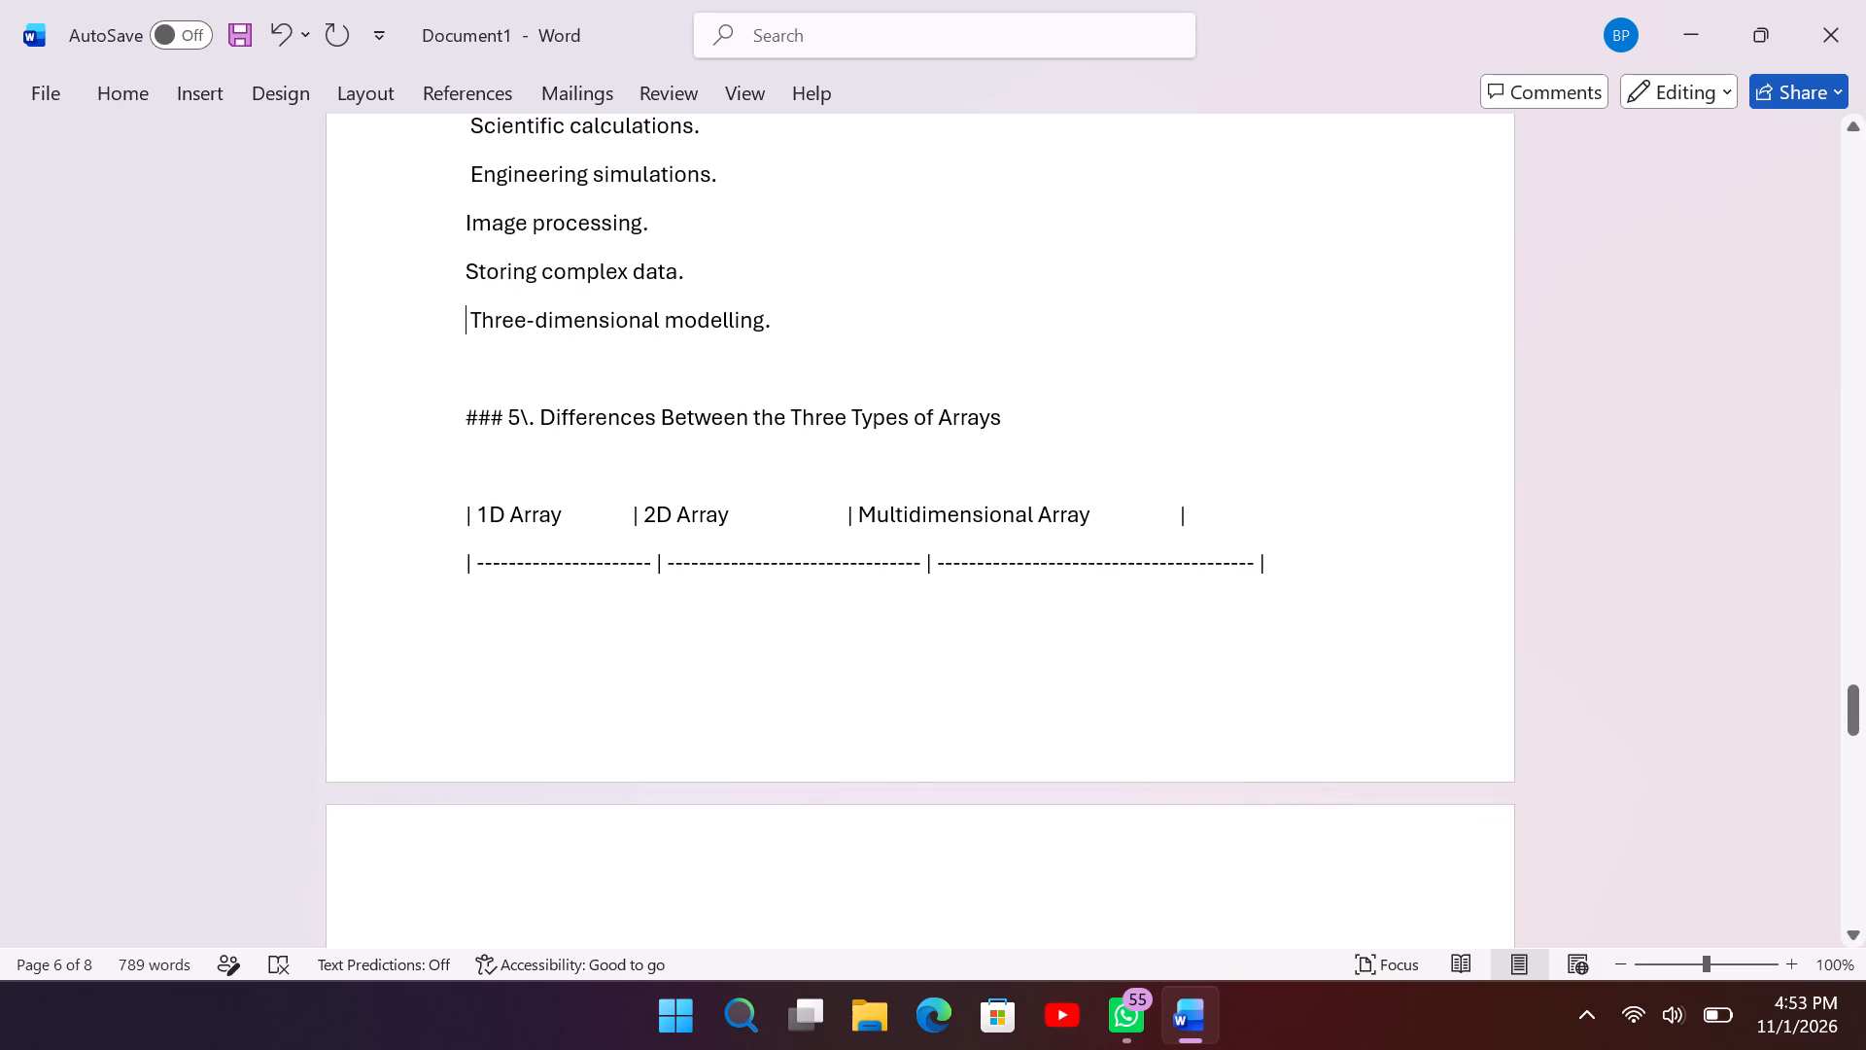
{"action": "scroll", "coordinate": [474, 736], "scroll_direction": "down", "scroll_amount": 1}
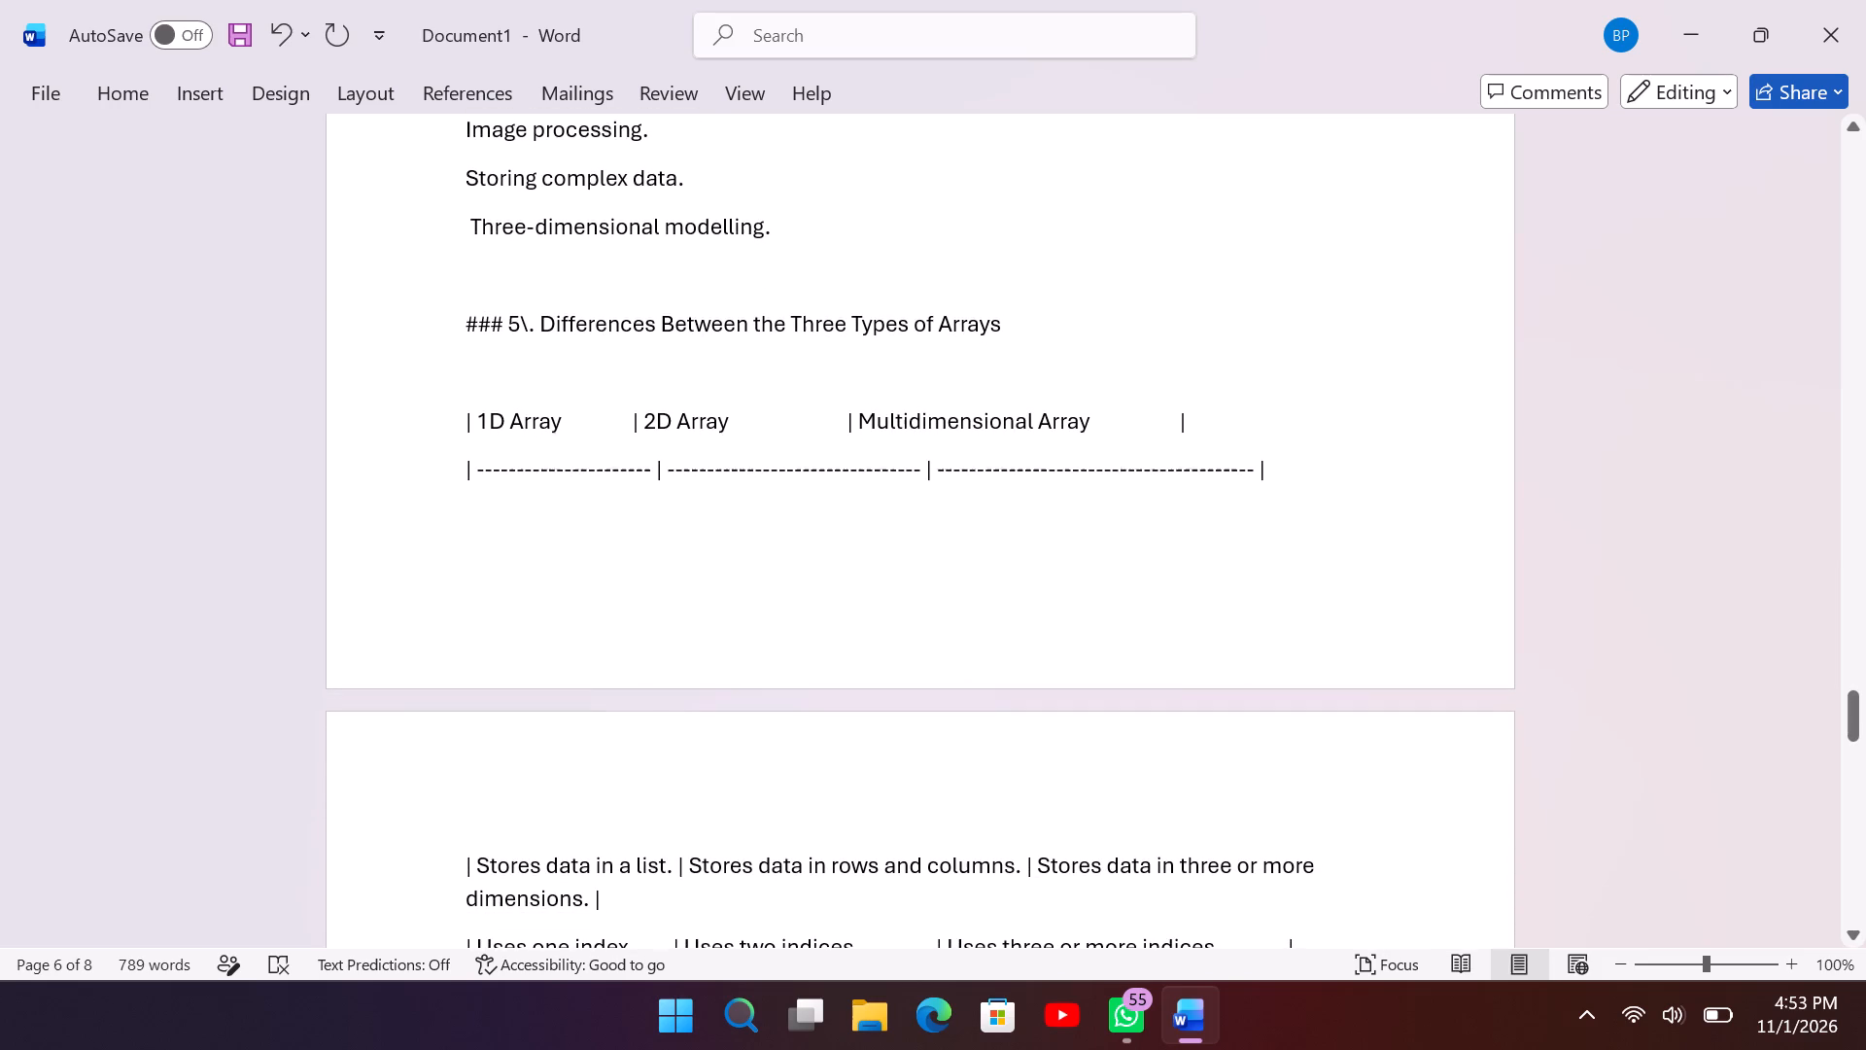
{"action": "left_click", "coordinate": [541, 327]}
{"action": "key", "text": "BackSpace"}
{"action": "key", "text": "BackSpace"}
{"action": "key", "text": "BackSpace"}
{"action": "key", "text": "BackSpace"}
{"action": "key", "text": "BackSpace"}
{"action": "key", "text": "BackSpace"}
{"action": "key", "text": "BackSpace"}
{"action": "key", "text": "BackSpace"}
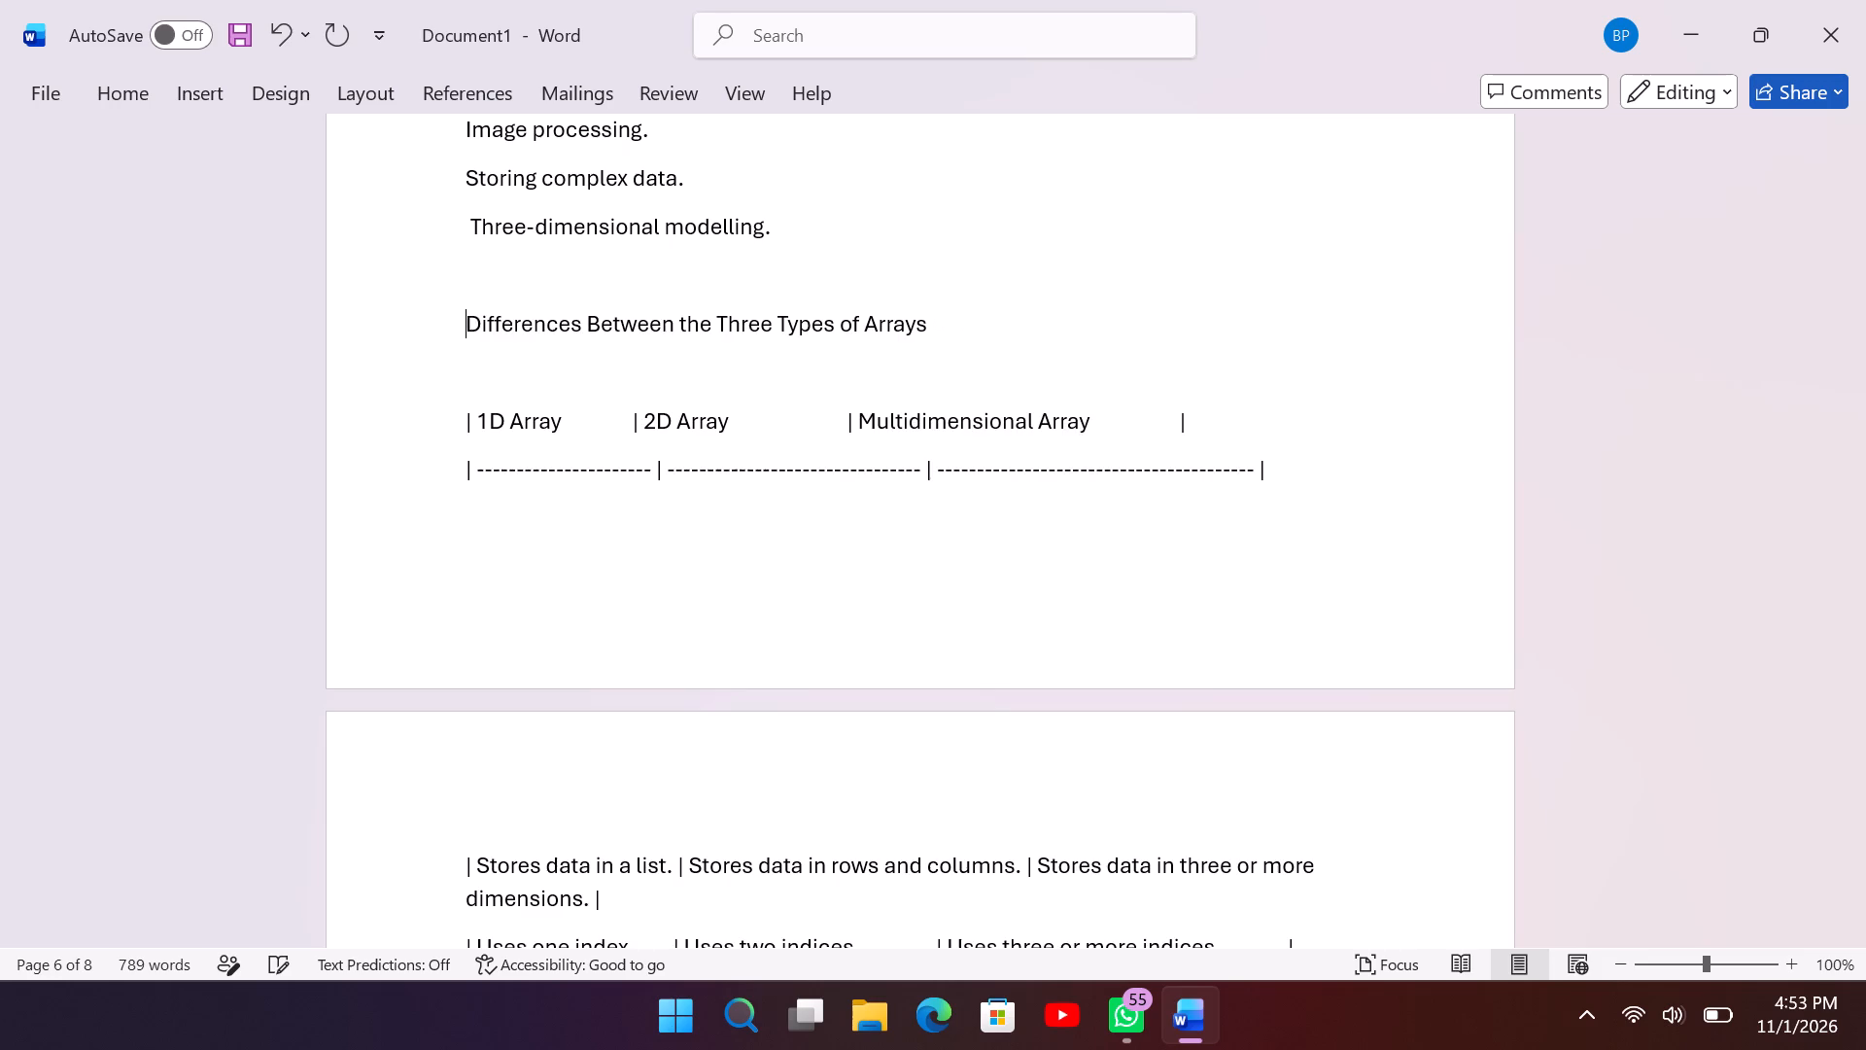
{"action": "key", "text": "BackSpace"}
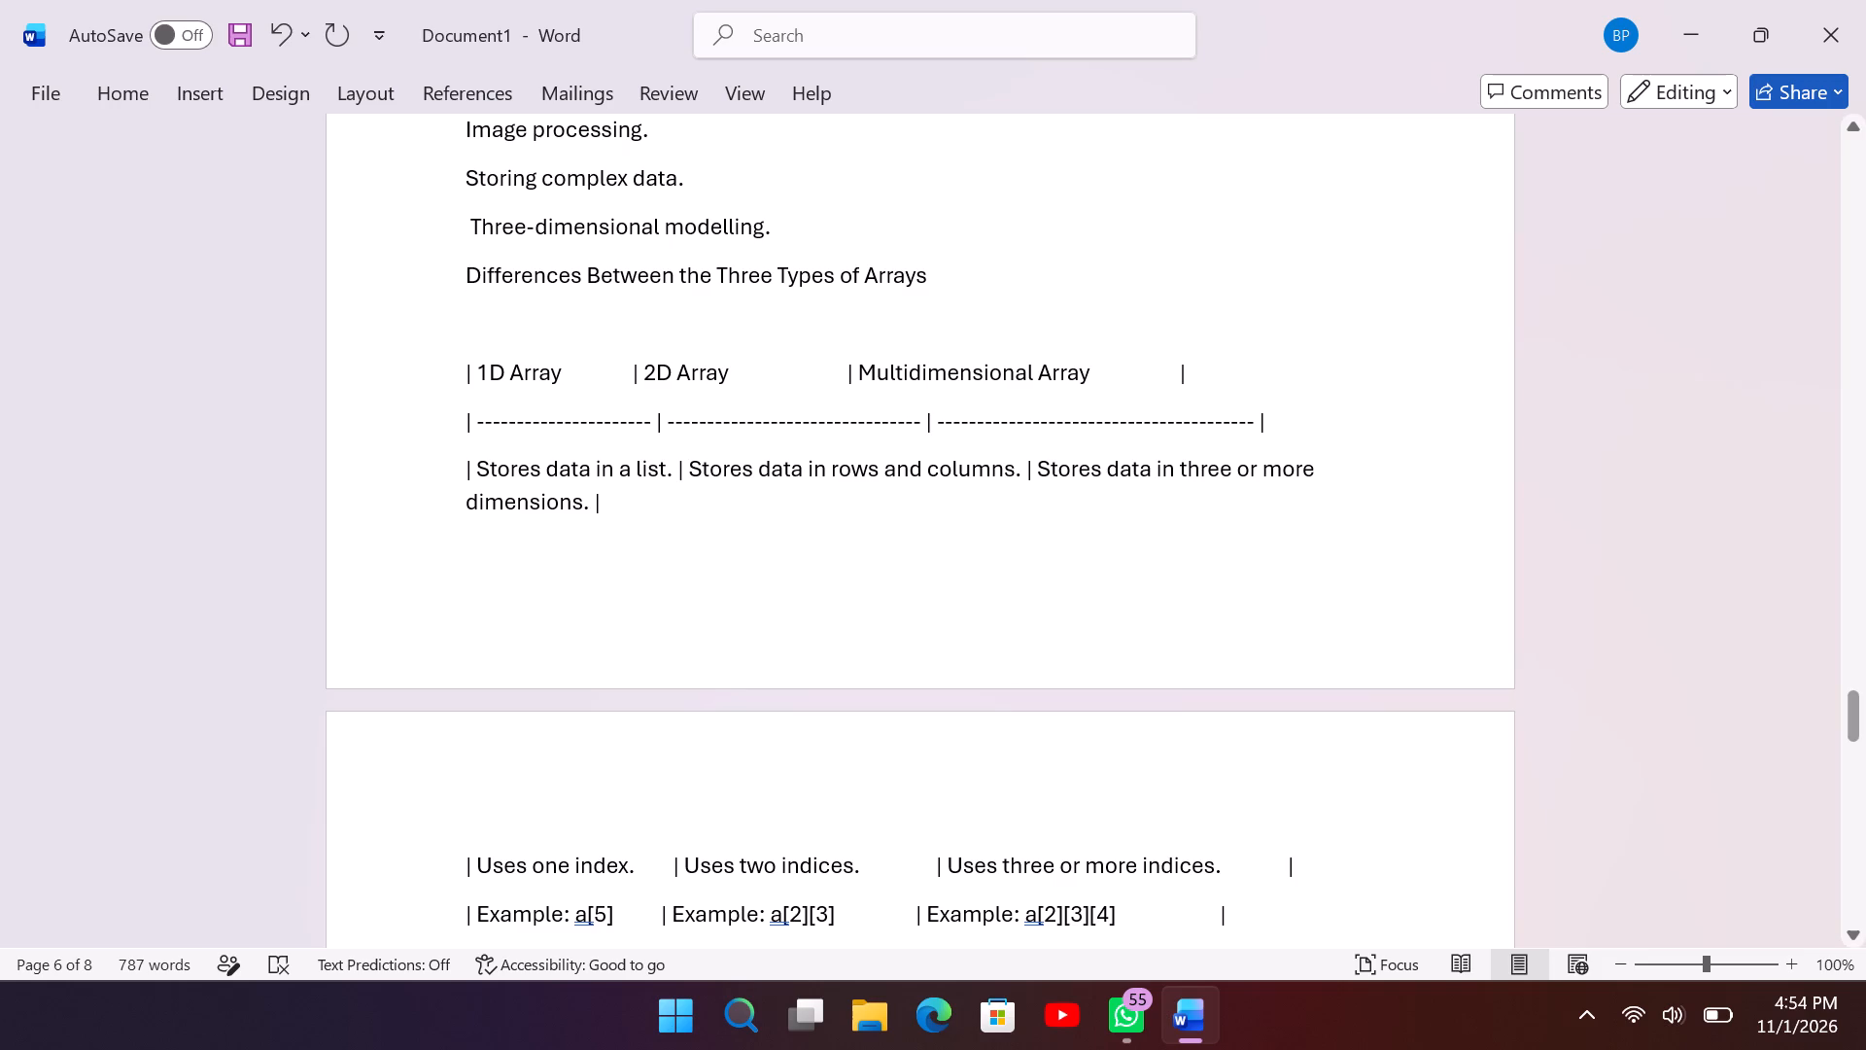
Turn the pipe-separated comparison lines, from "1D Array" through the "Example" line and the blank line below it, into a table.
{"action": "left_click_drag", "start_coordinate": [451, 364], "coordinate": [546, 427]}
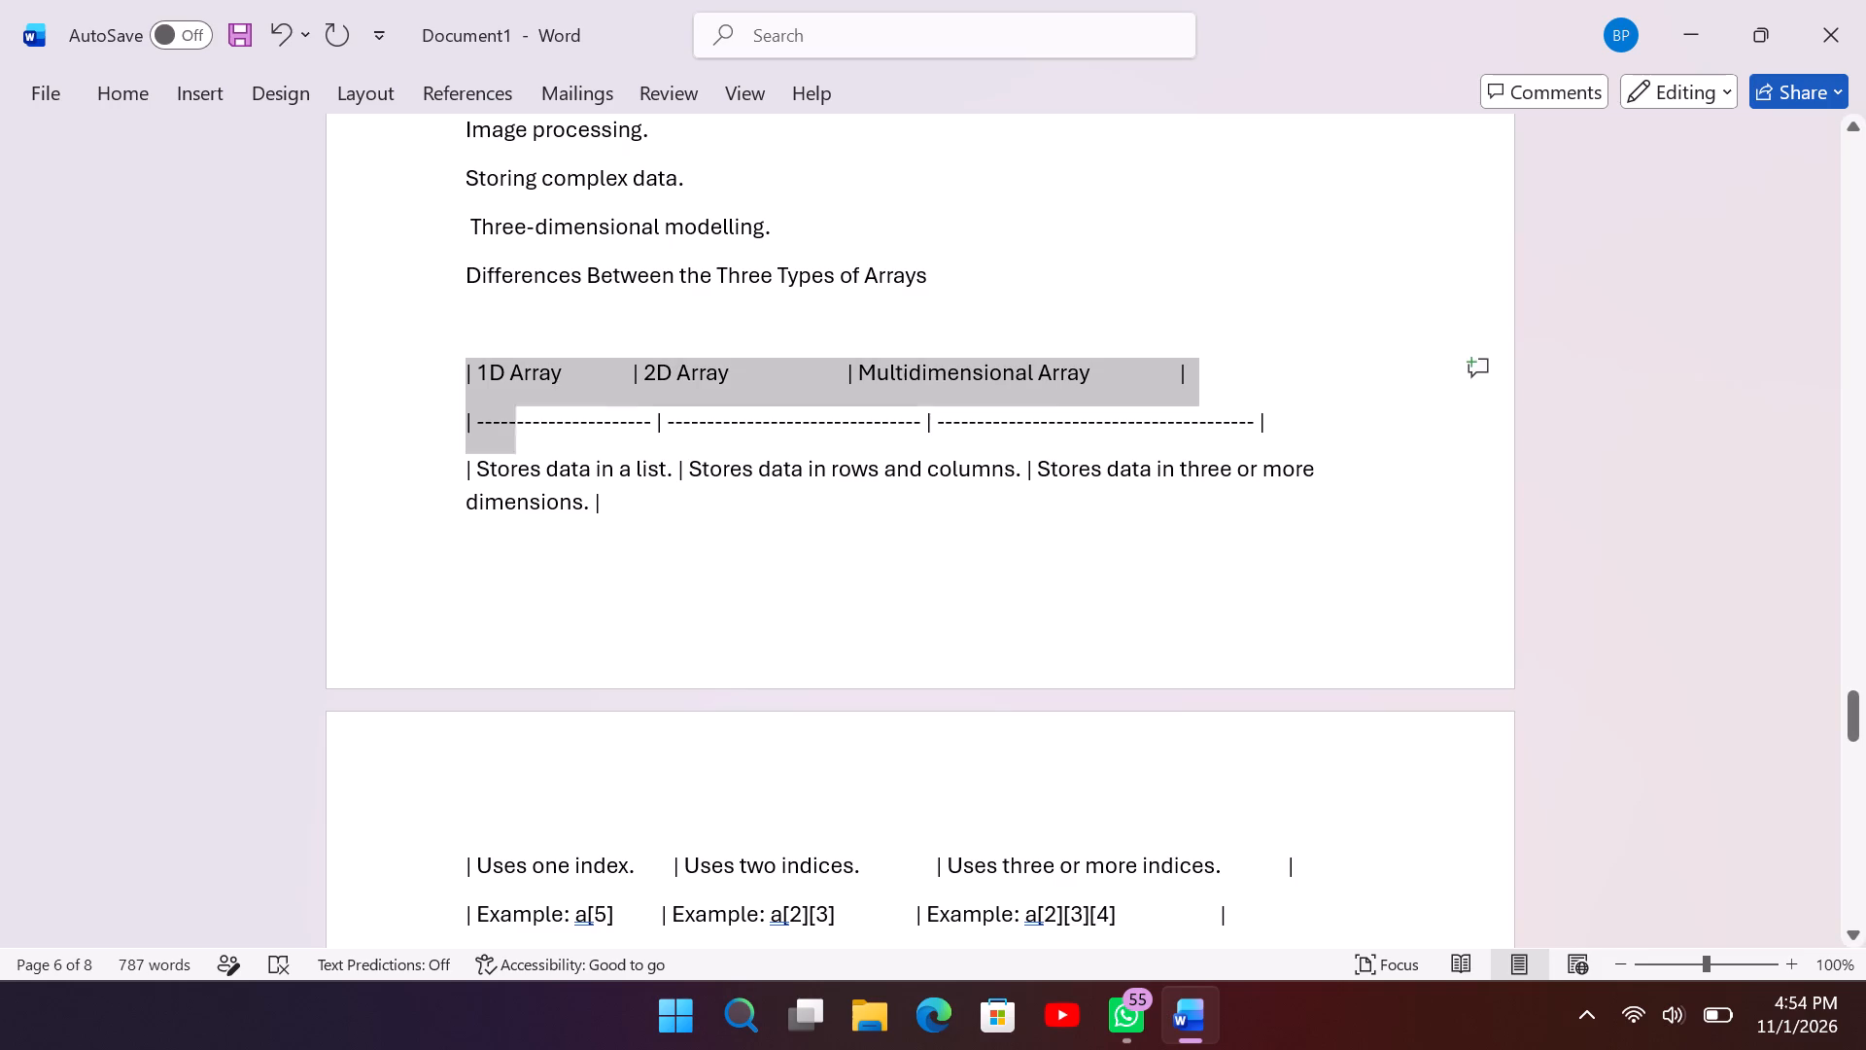
{"action": "left_click_drag", "start_coordinate": [546, 427], "coordinate": [1134, 891]}
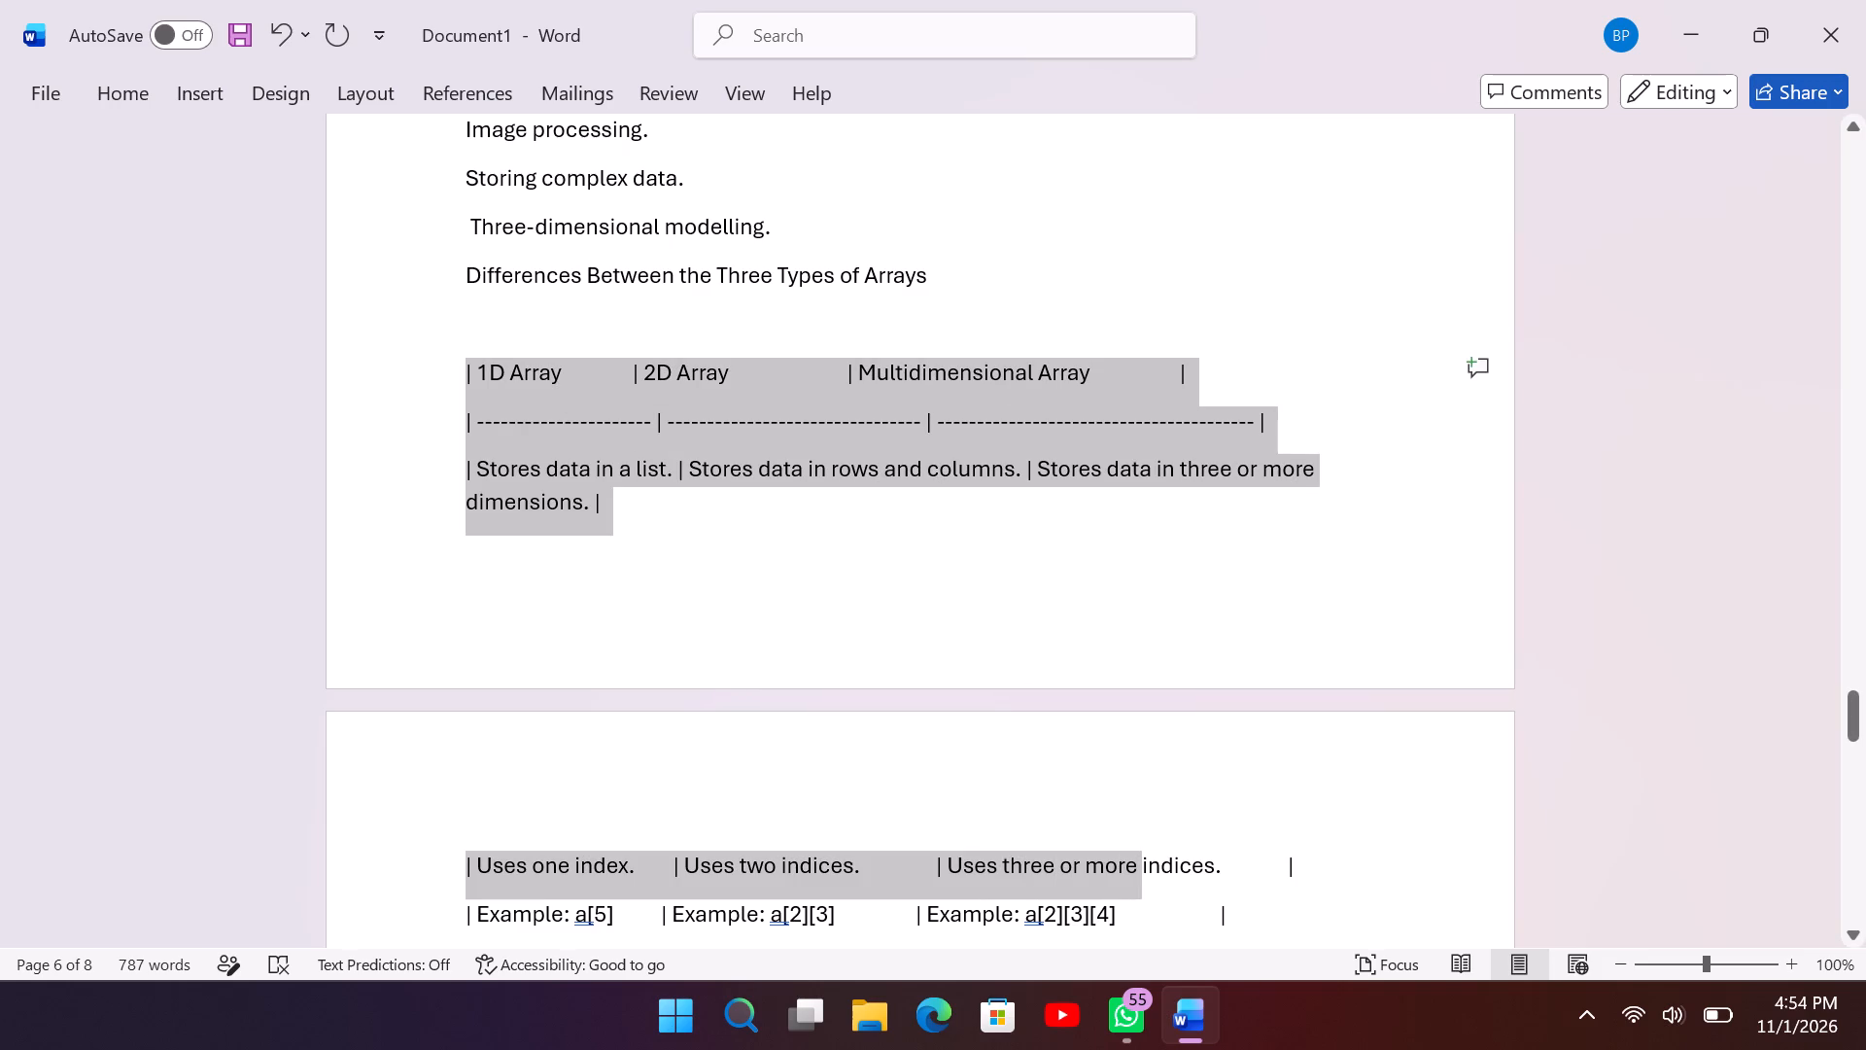
{"action": "left_click_drag", "start_coordinate": [1134, 891], "coordinate": [1177, 873]}
{"action": "scroll", "coordinate": [1183, 917], "scroll_direction": "down", "scroll_amount": 2}
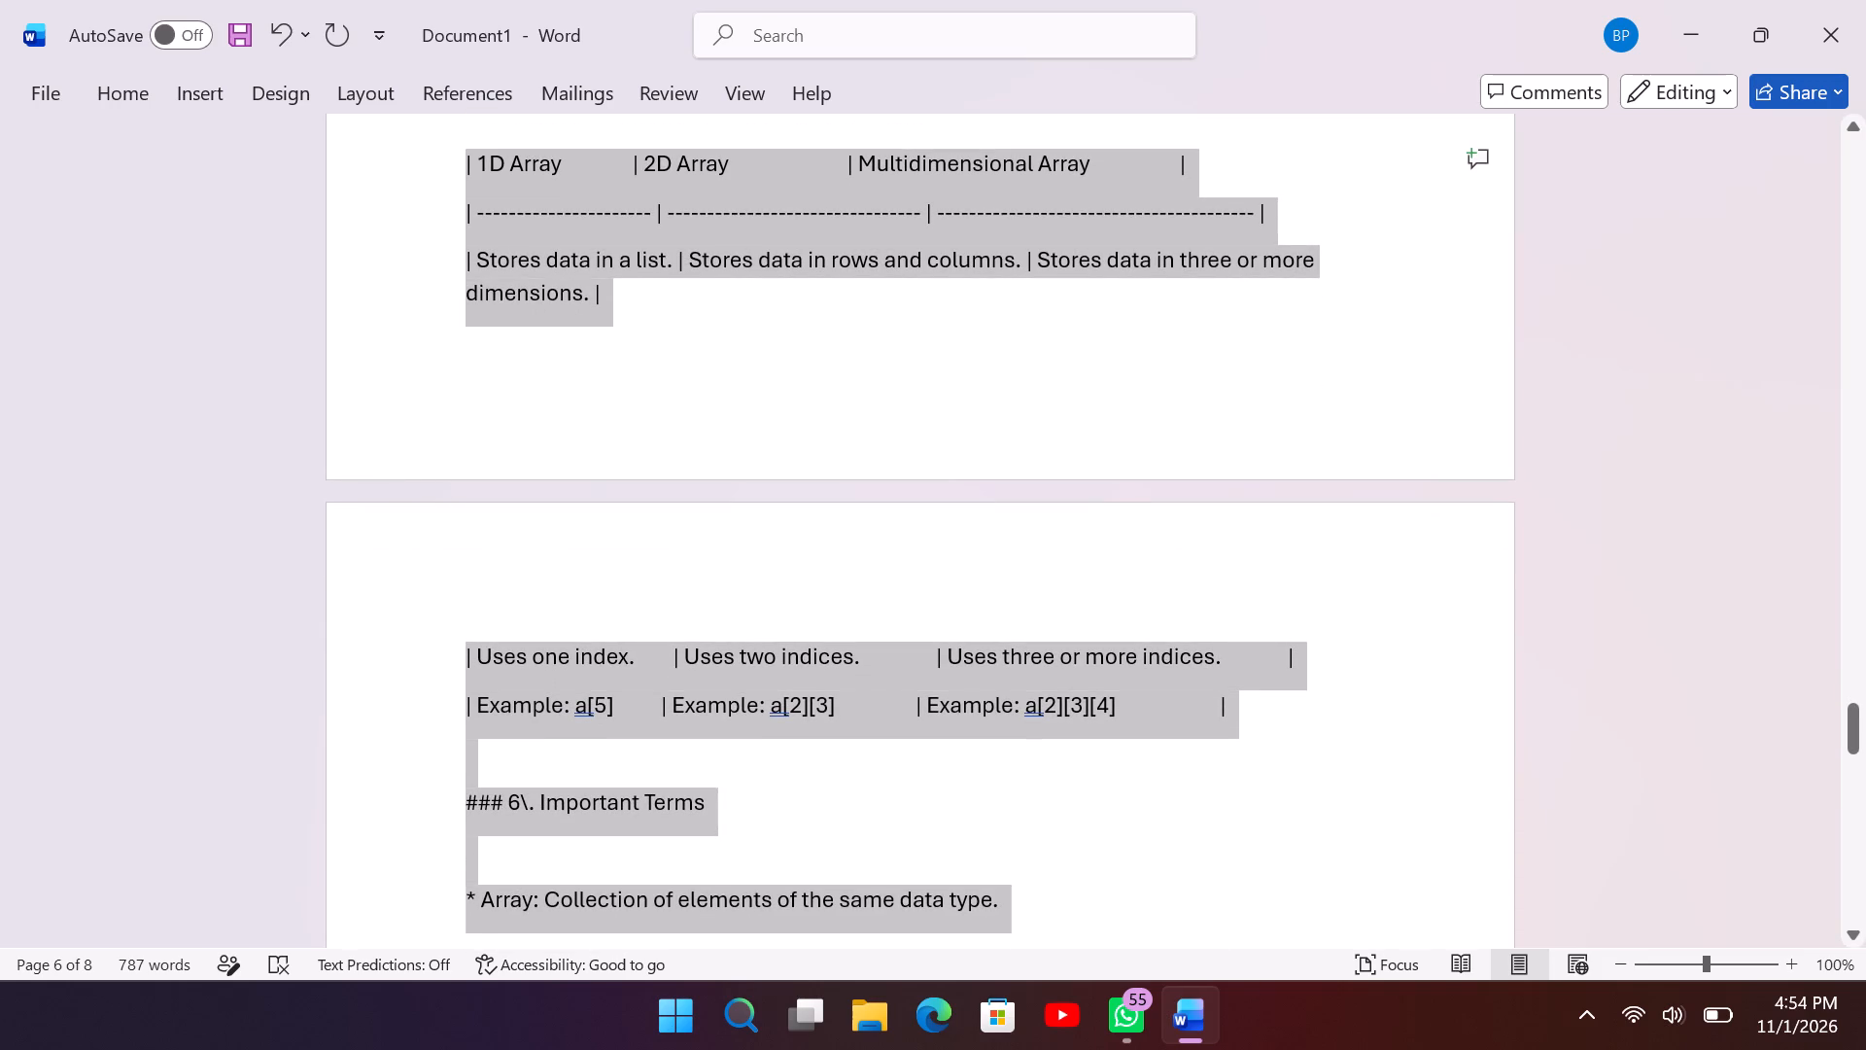
{"action": "left_click_drag", "start_coordinate": [1177, 873], "coordinate": [1187, 770]}
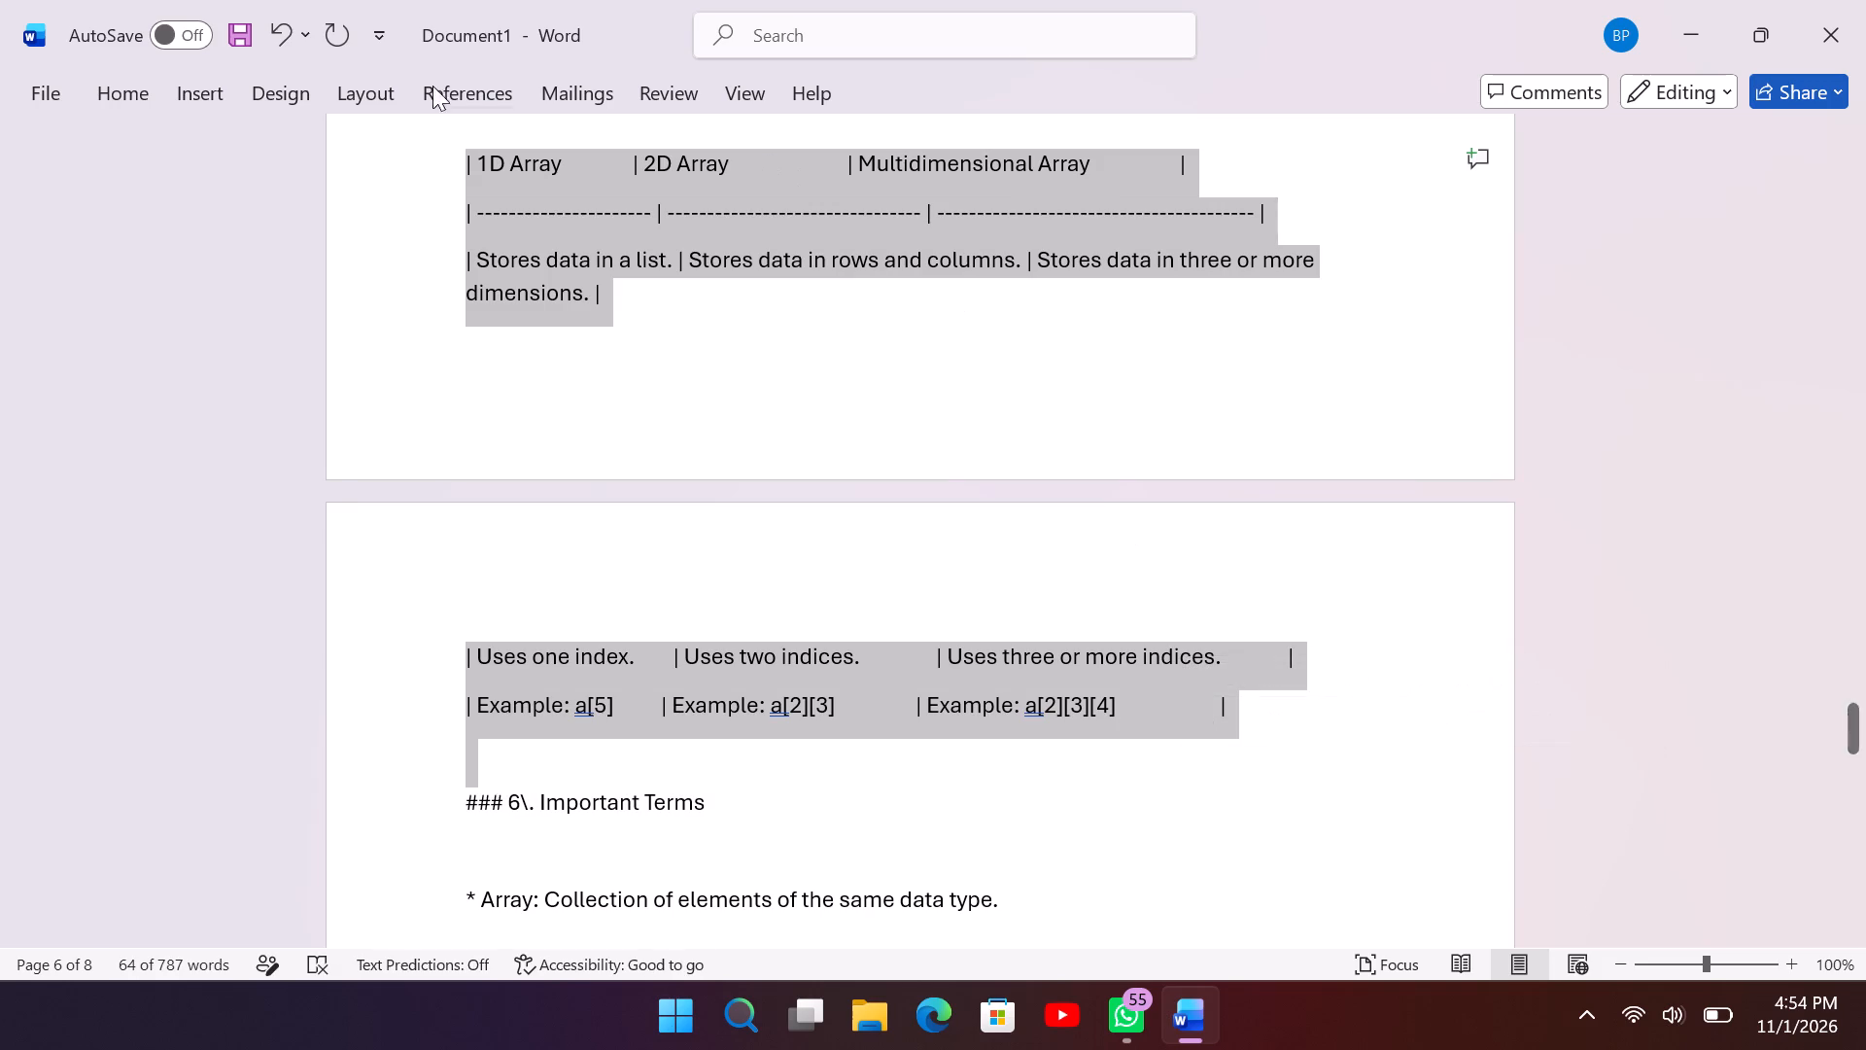
{"action": "left_click", "coordinate": [210, 87]}
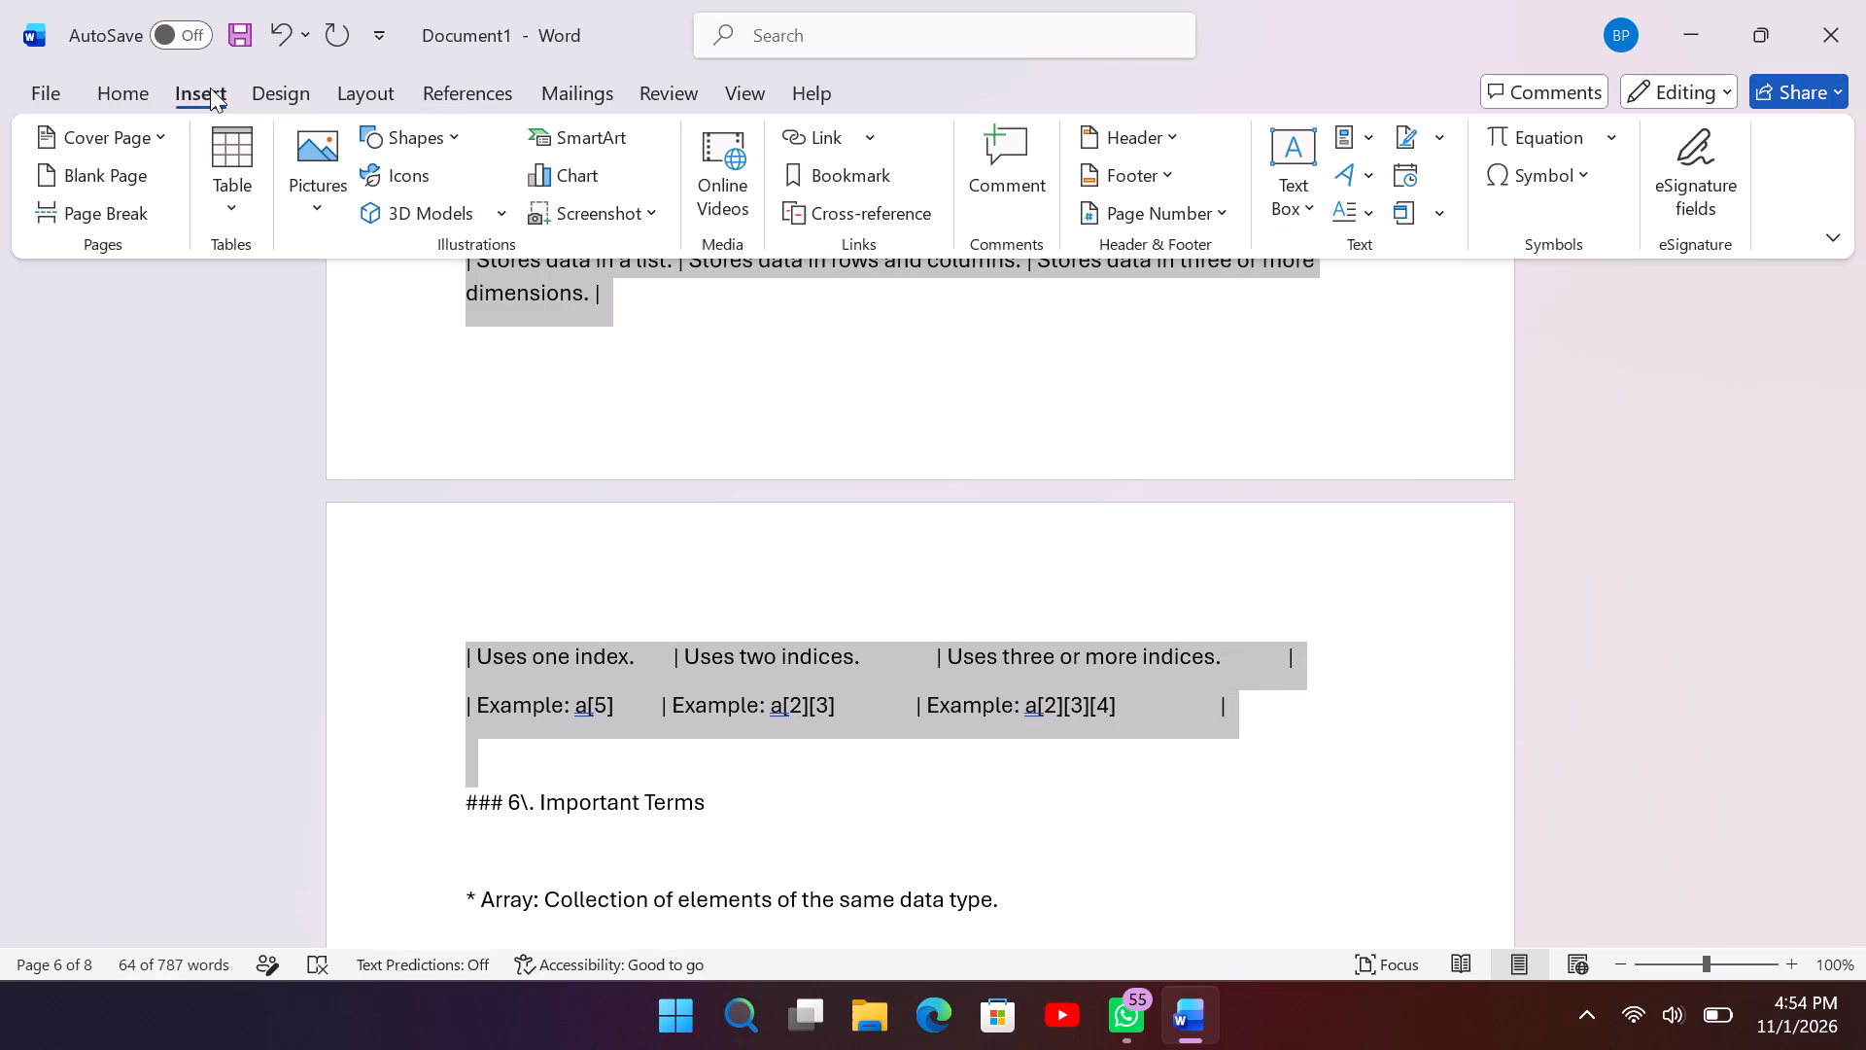
{"action": "left_click", "coordinate": [237, 149]}
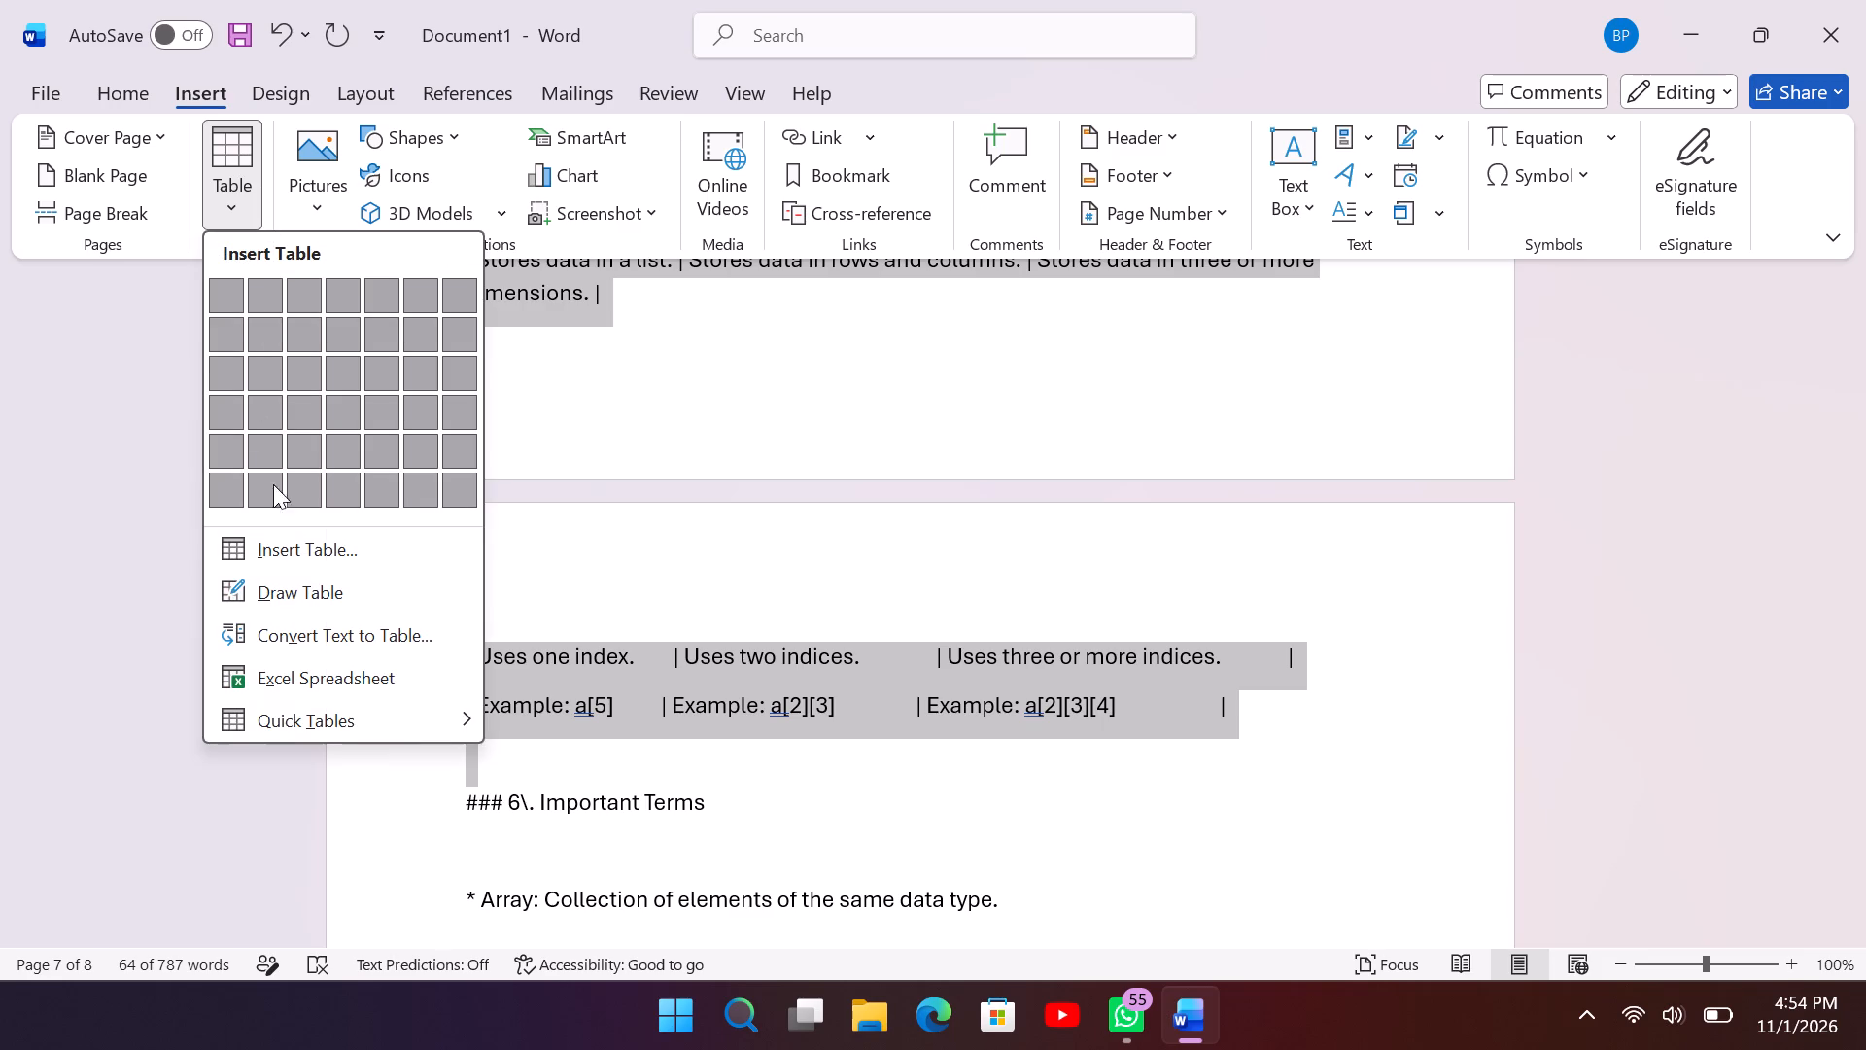
{"action": "left_click", "coordinate": [289, 553]}
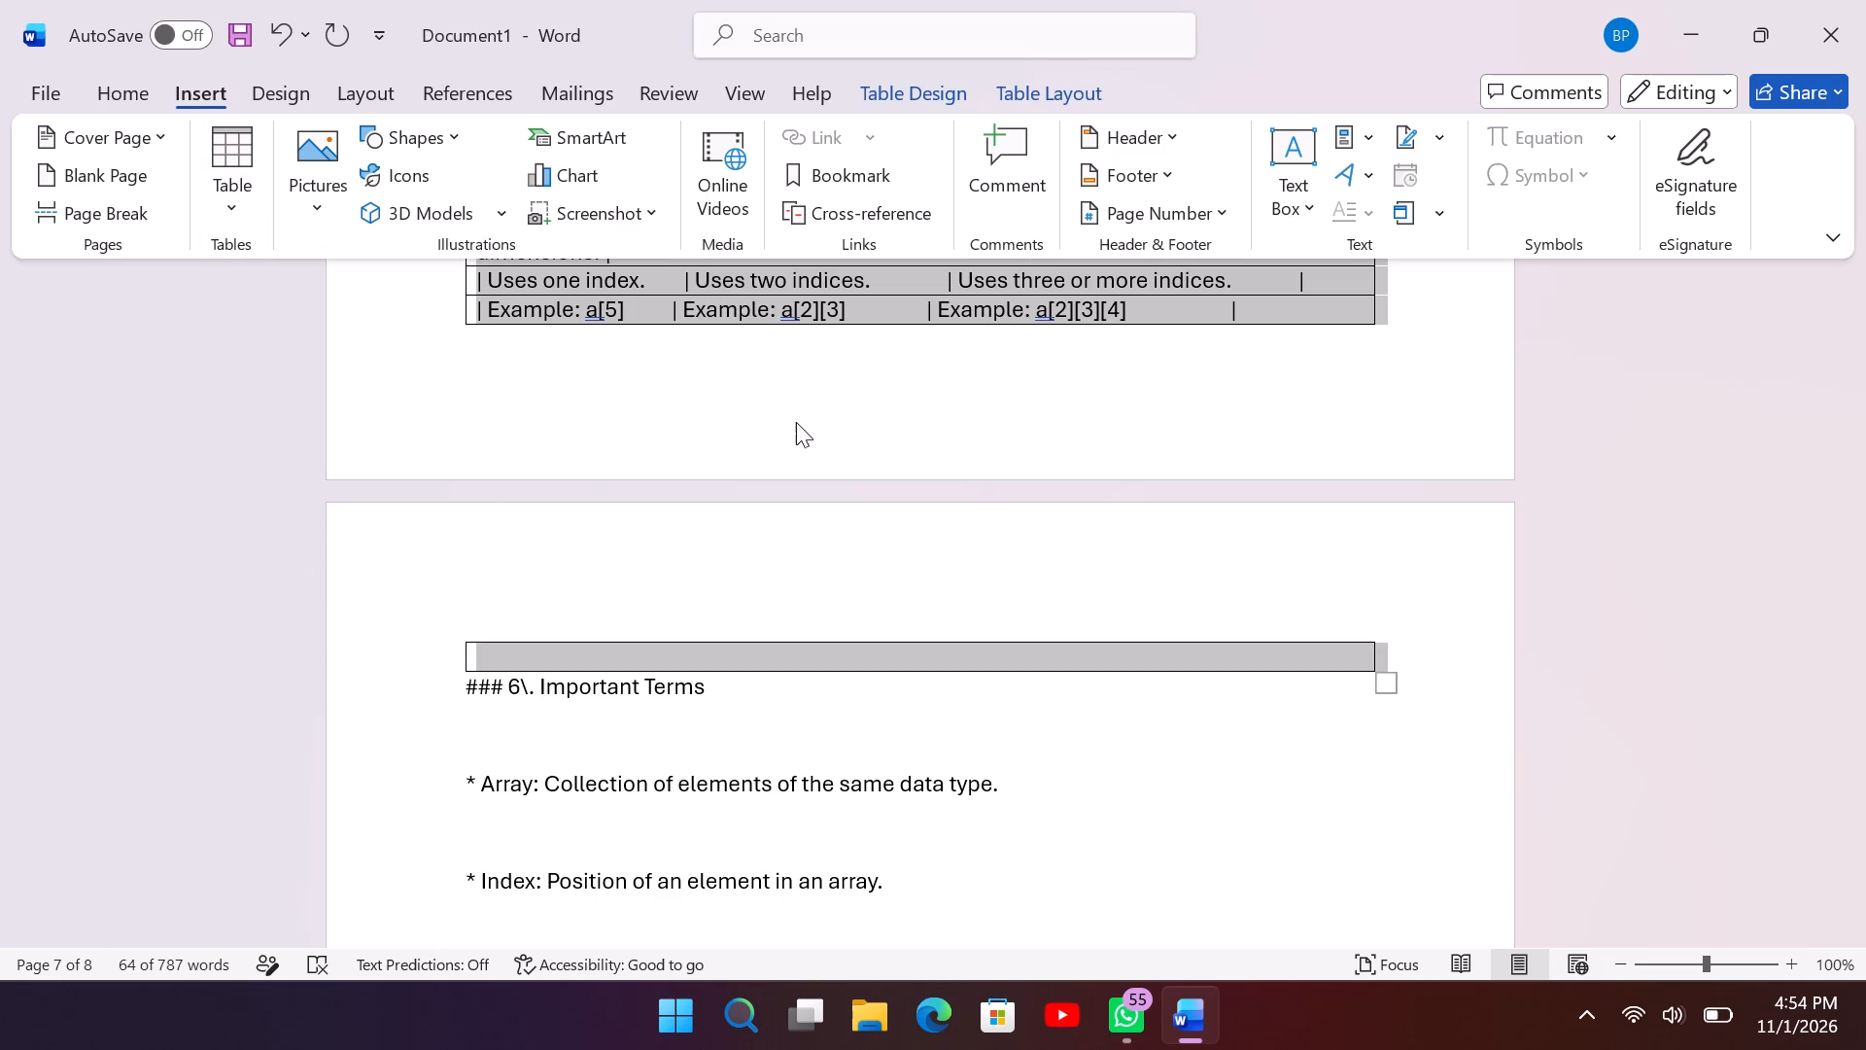
{"action": "scroll", "coordinate": [796, 422], "scroll_direction": "up", "scroll_amount": 2}
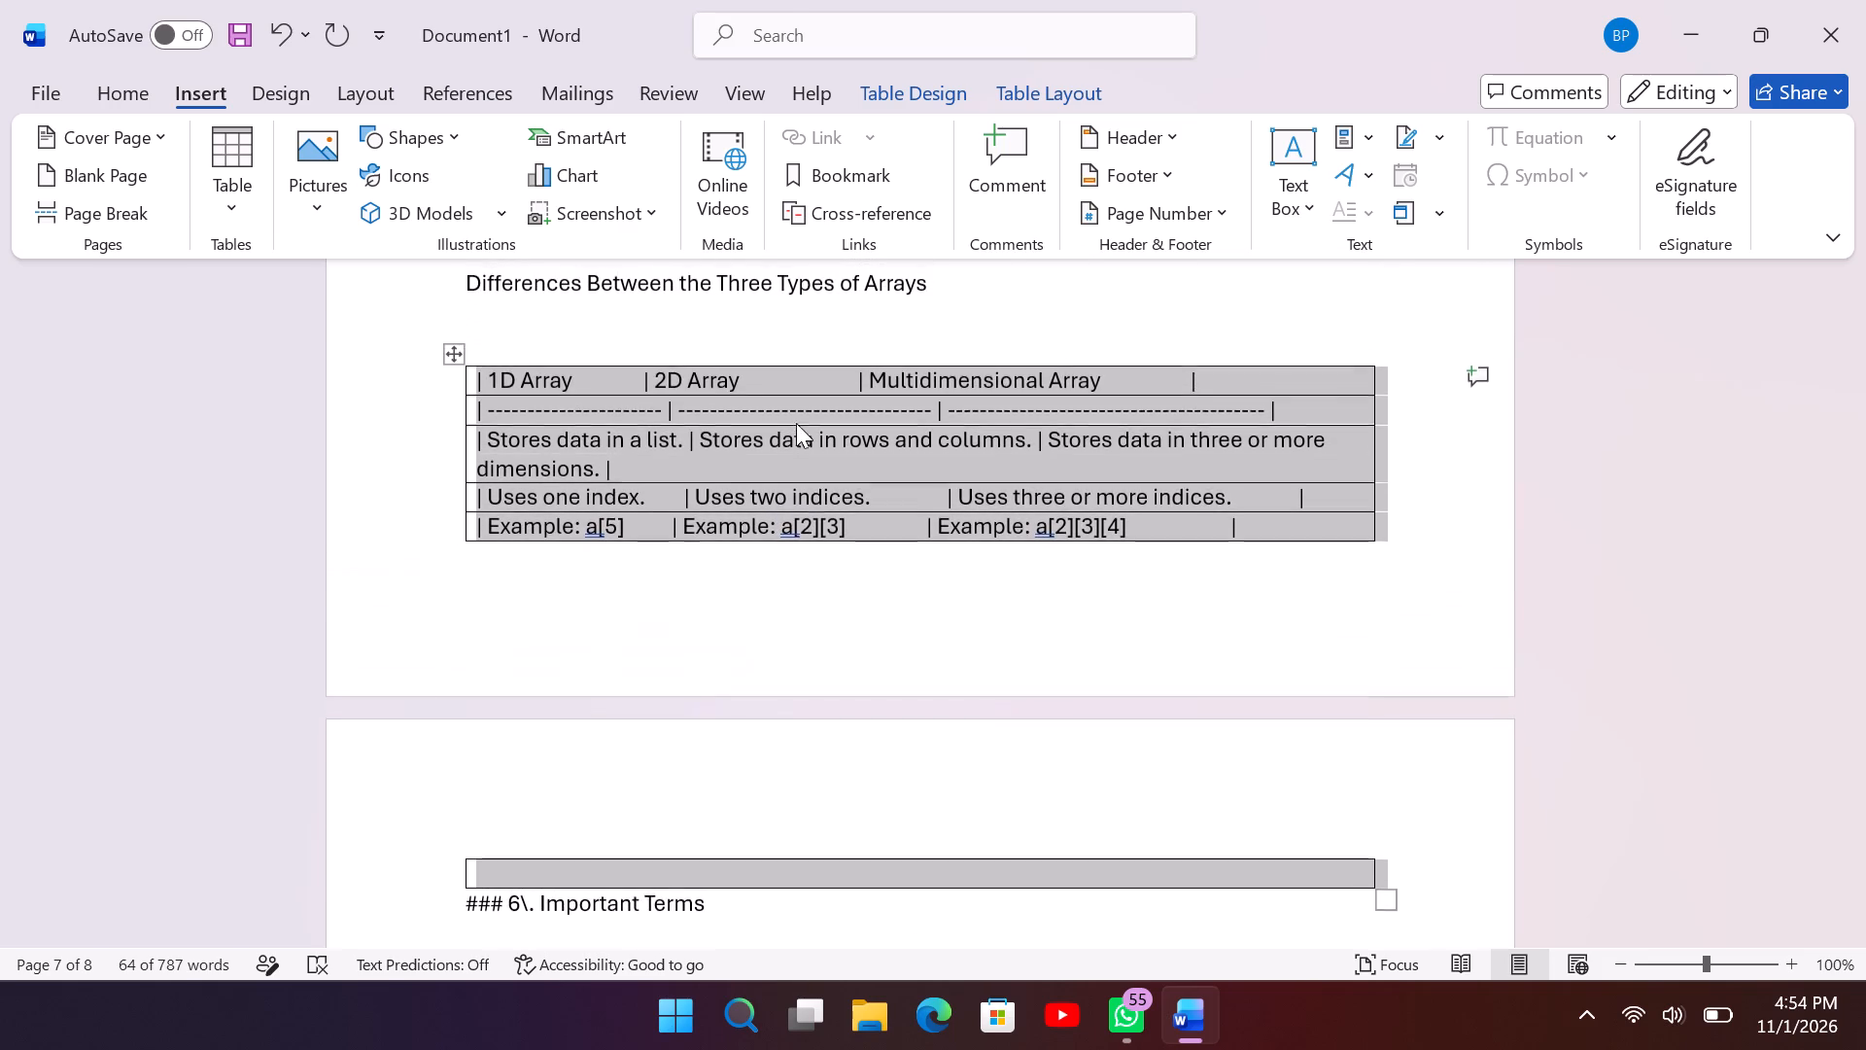
{"action": "left_click", "coordinate": [788, 571]}
{"action": "double_click", "coordinate": [788, 571]}
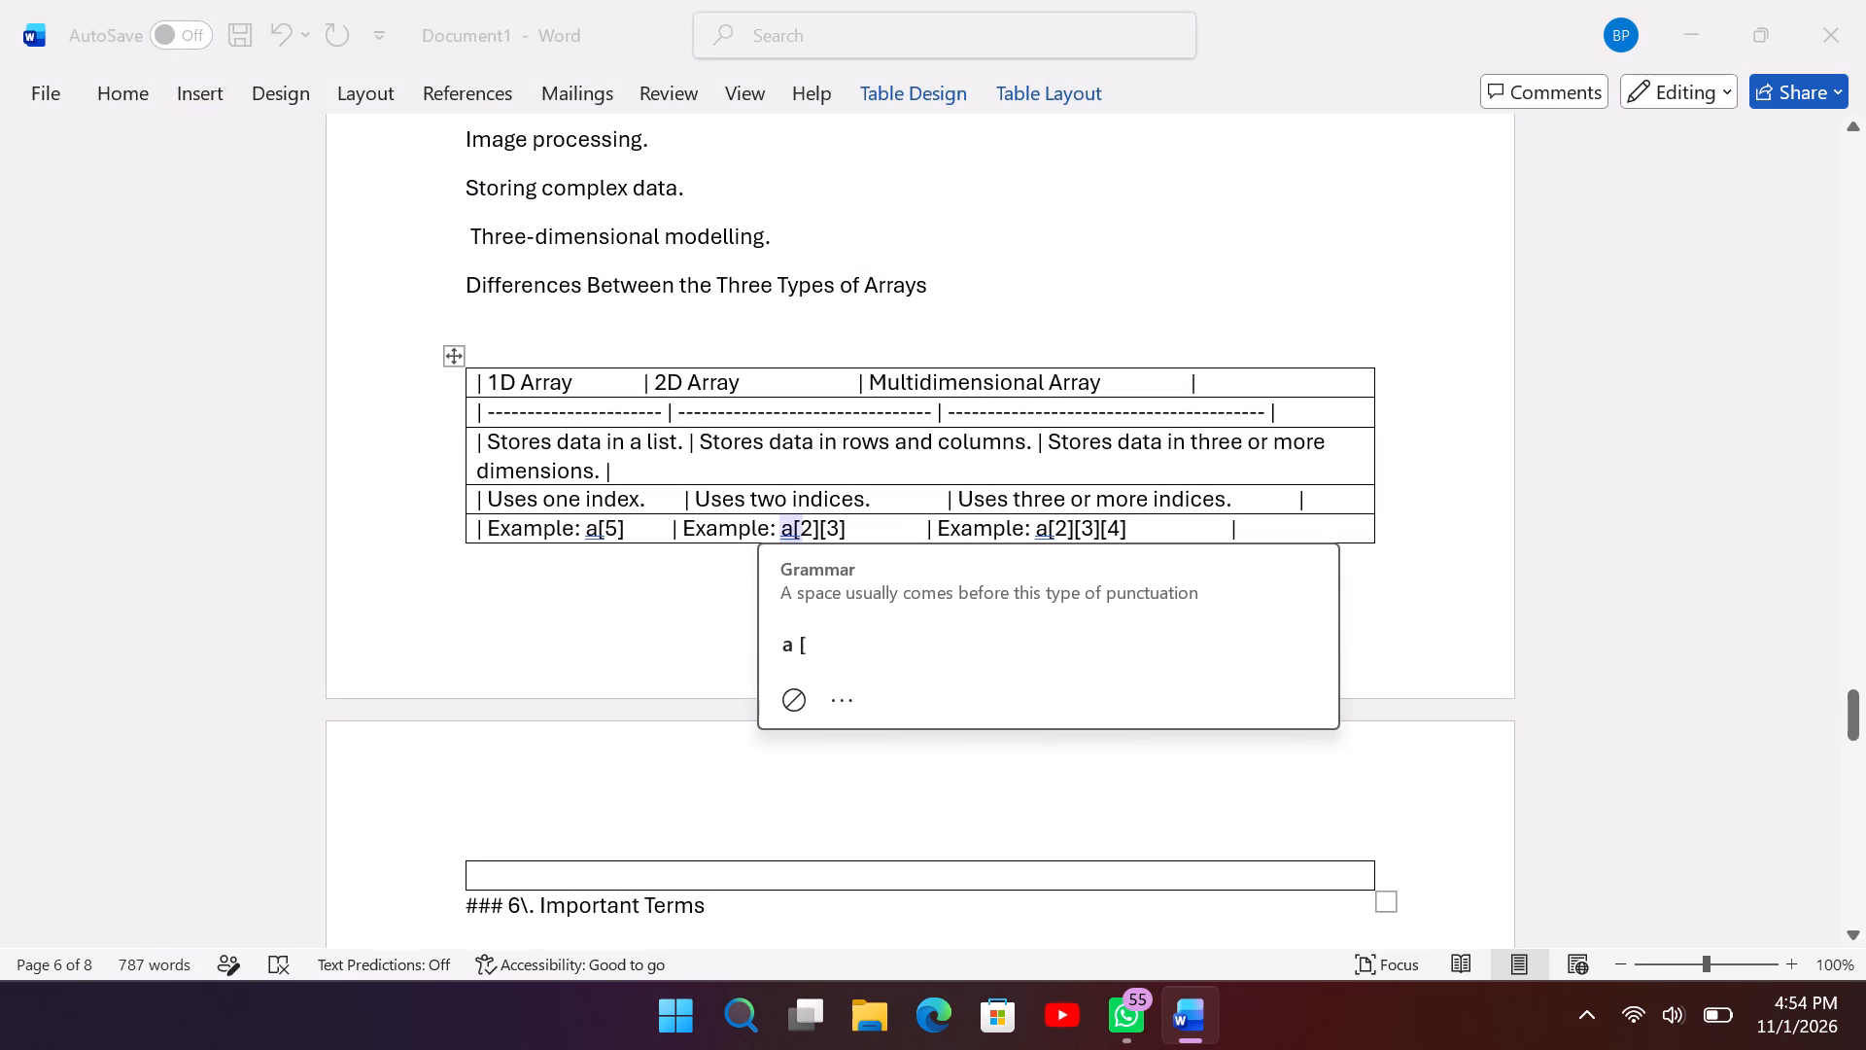
{"action": "left_click", "coordinate": [654, 649]}
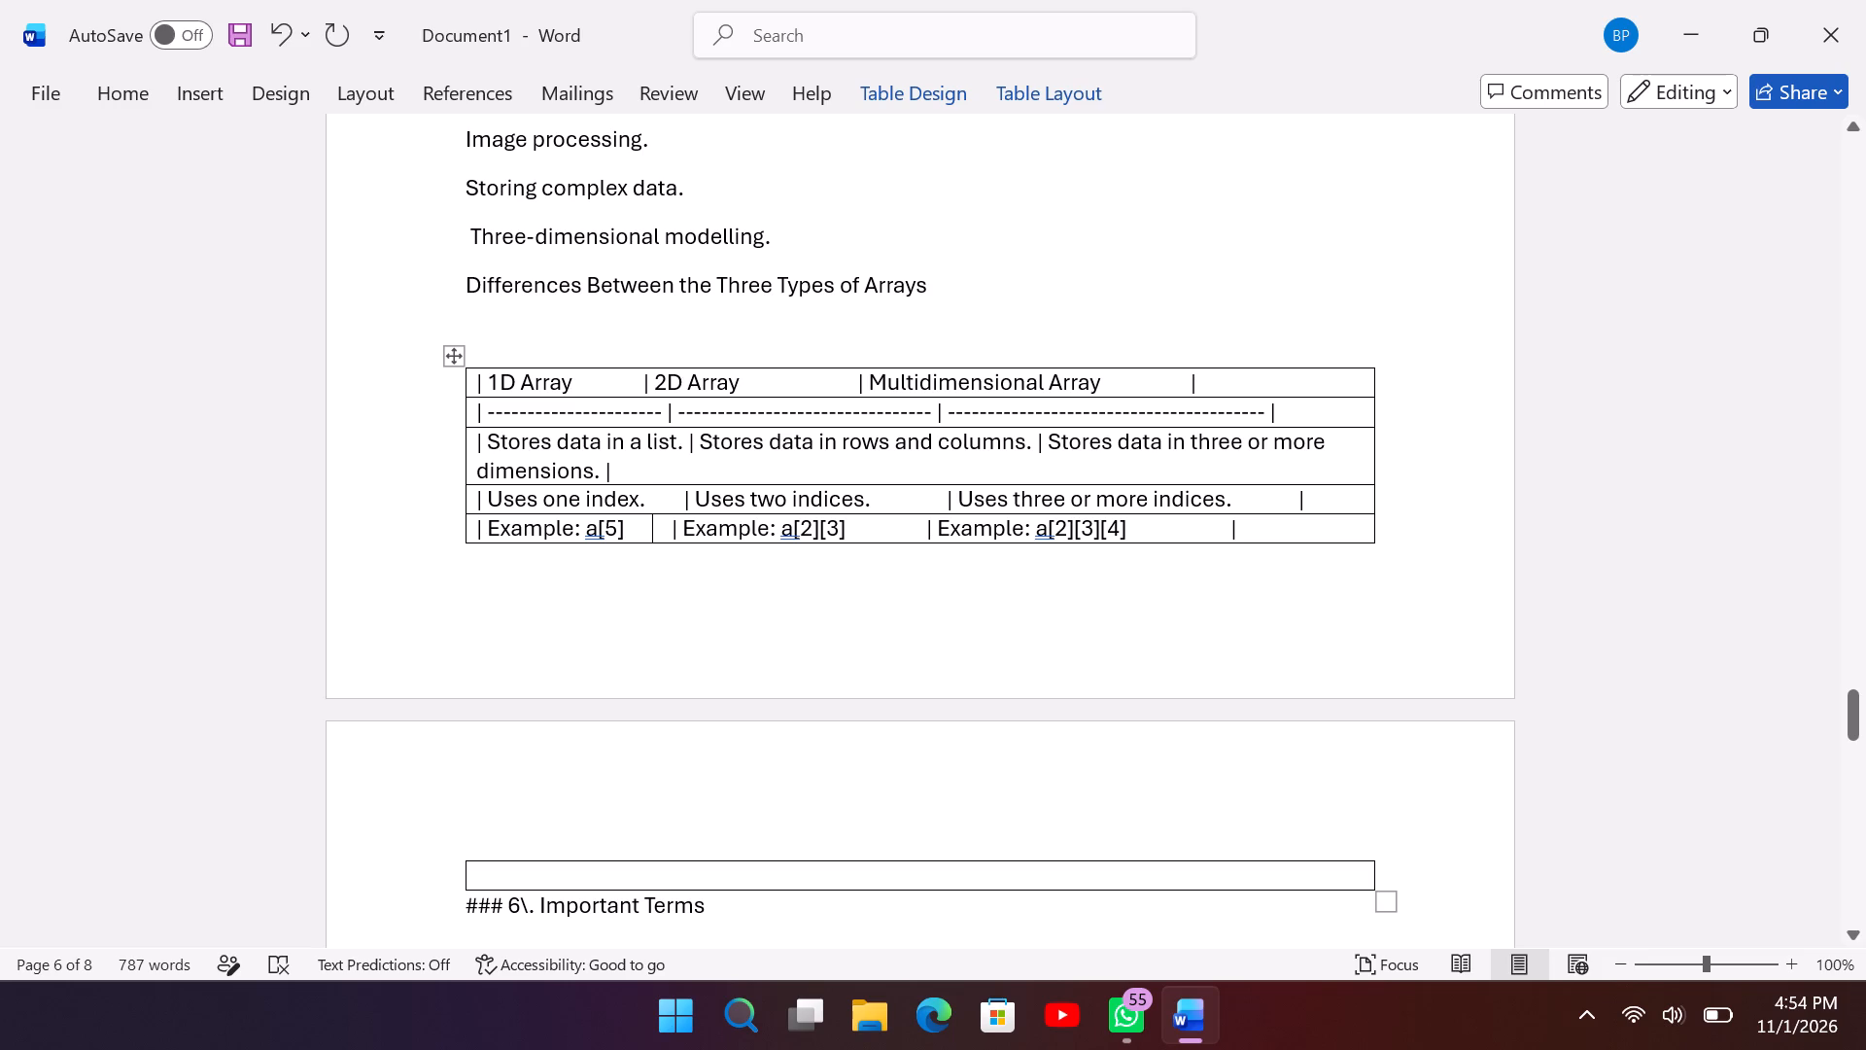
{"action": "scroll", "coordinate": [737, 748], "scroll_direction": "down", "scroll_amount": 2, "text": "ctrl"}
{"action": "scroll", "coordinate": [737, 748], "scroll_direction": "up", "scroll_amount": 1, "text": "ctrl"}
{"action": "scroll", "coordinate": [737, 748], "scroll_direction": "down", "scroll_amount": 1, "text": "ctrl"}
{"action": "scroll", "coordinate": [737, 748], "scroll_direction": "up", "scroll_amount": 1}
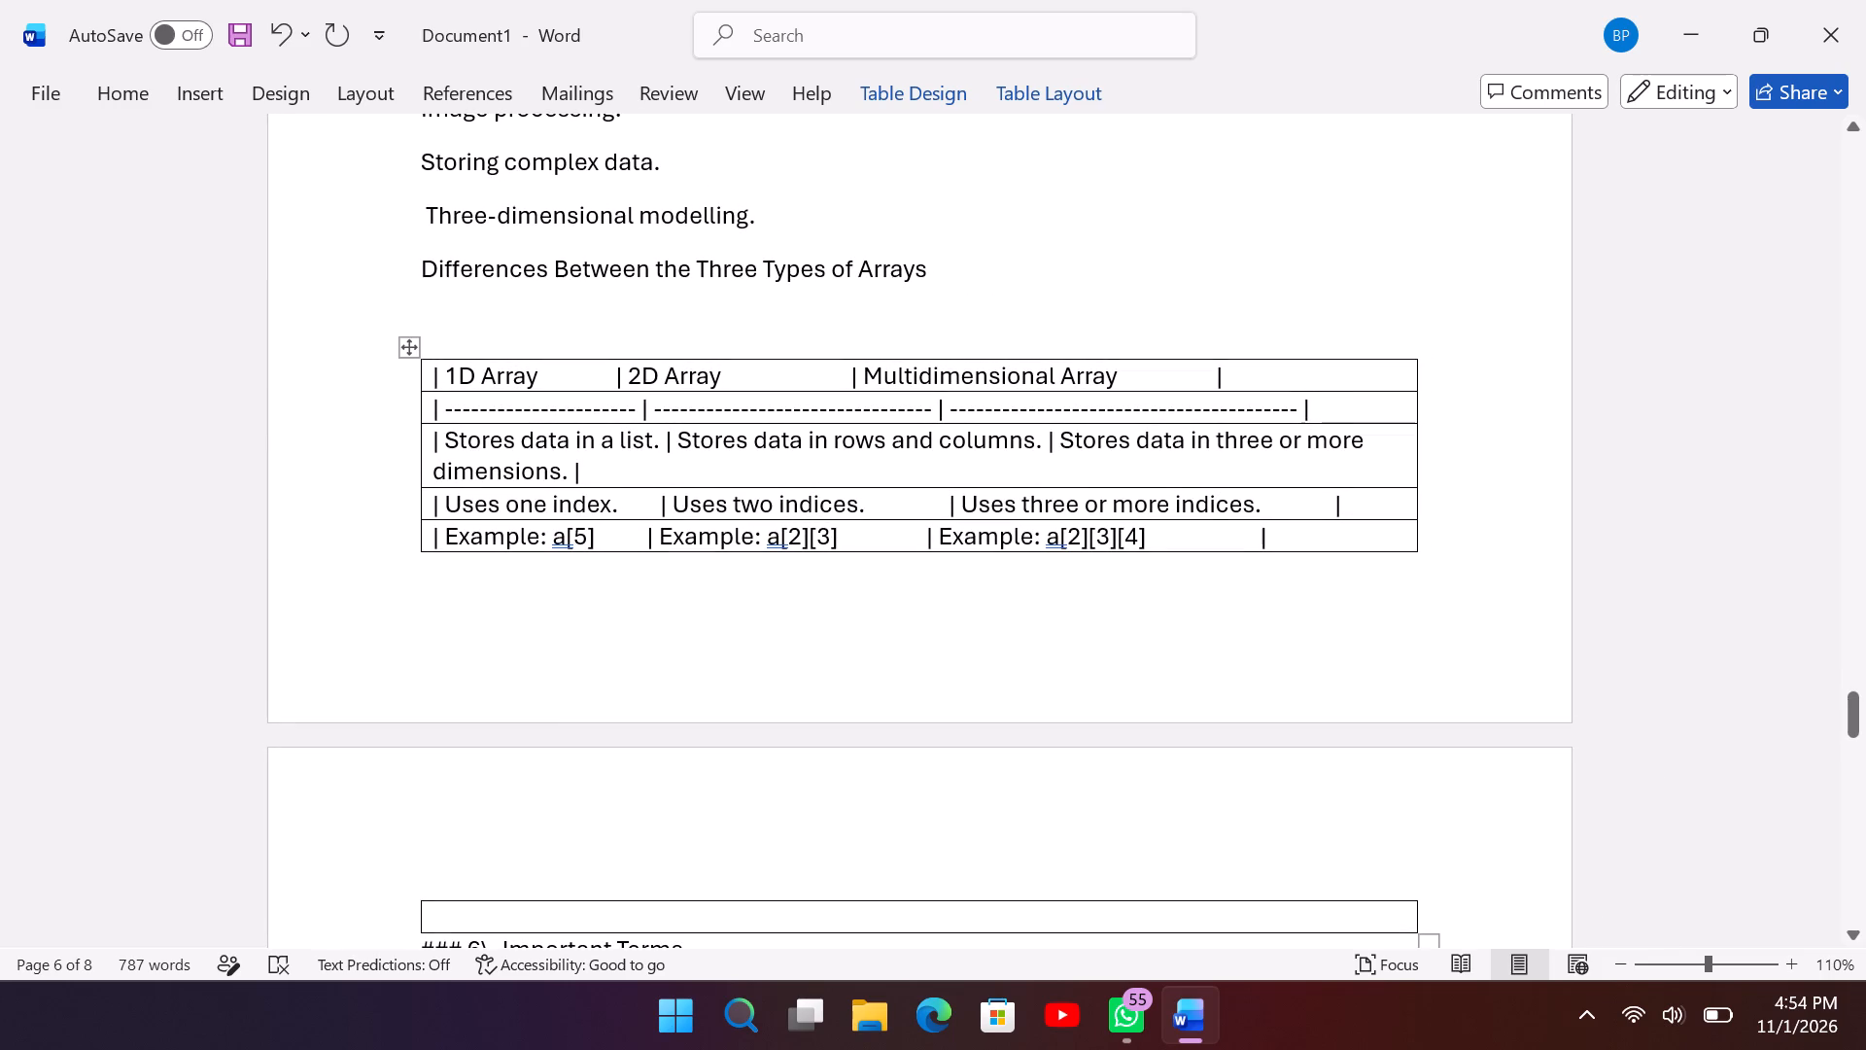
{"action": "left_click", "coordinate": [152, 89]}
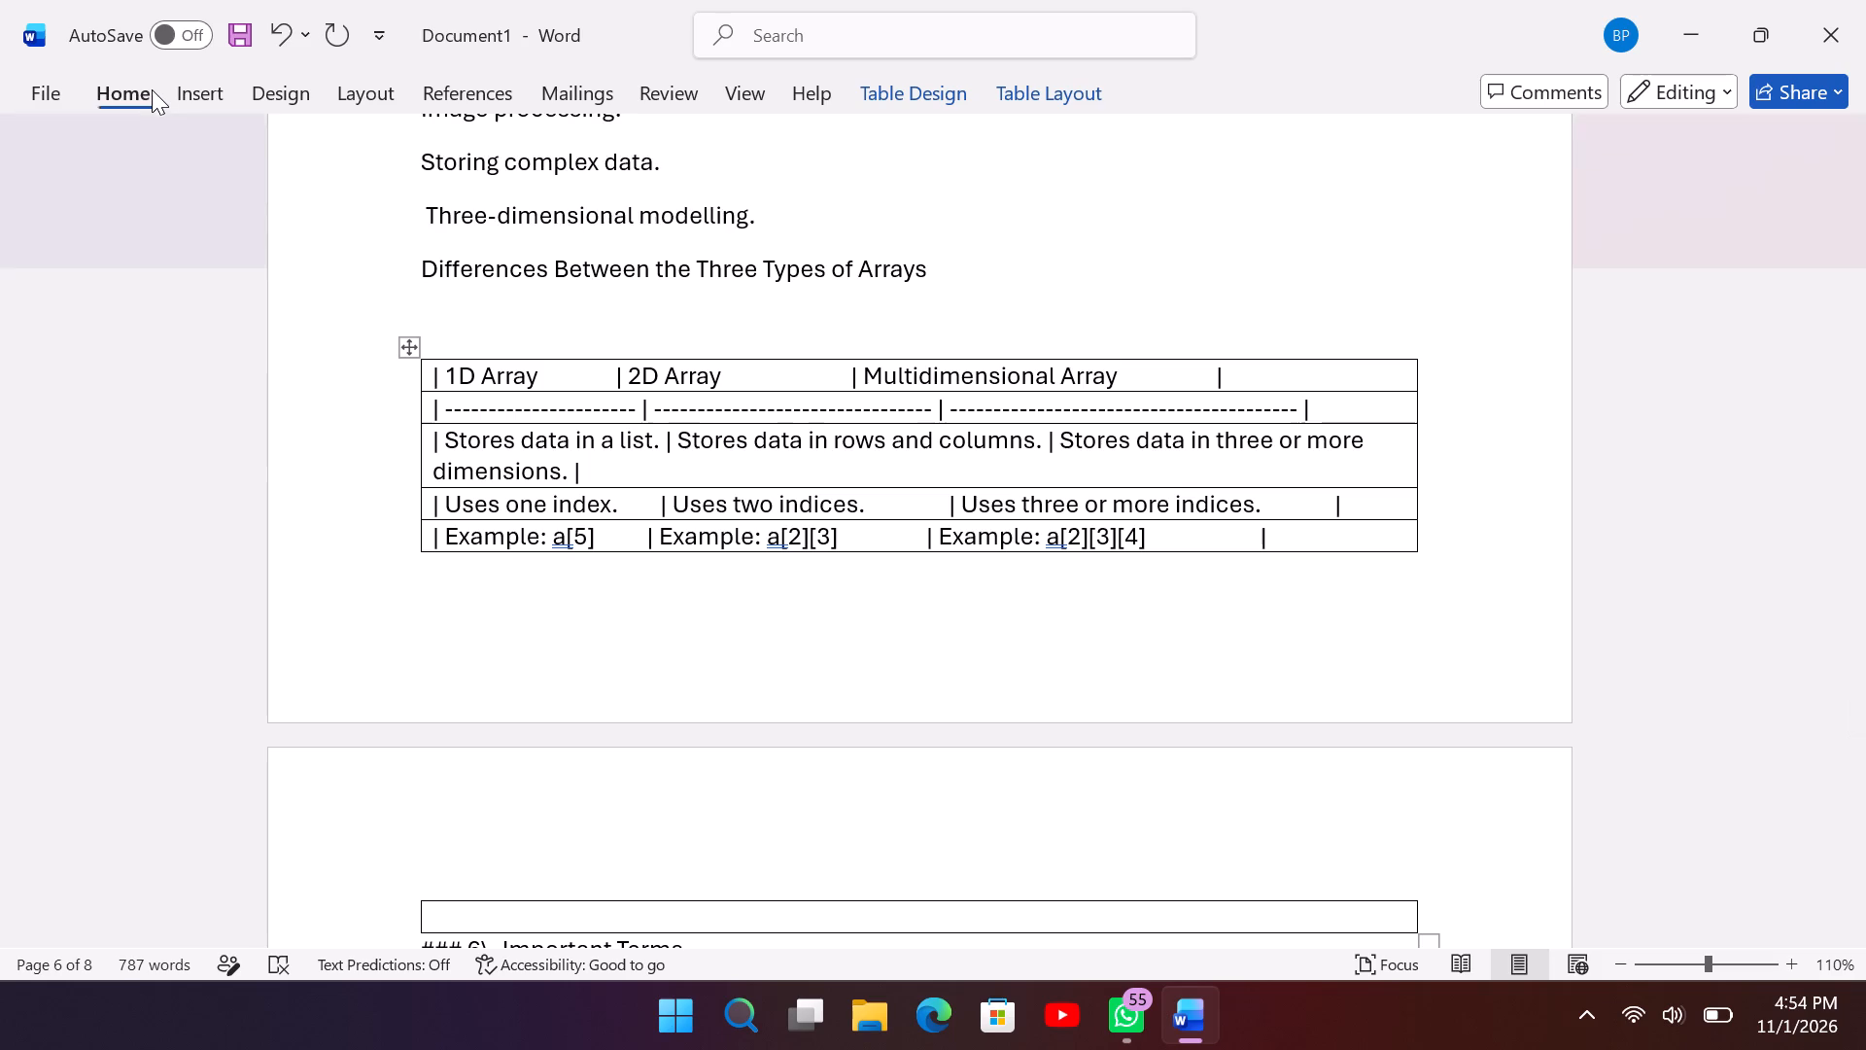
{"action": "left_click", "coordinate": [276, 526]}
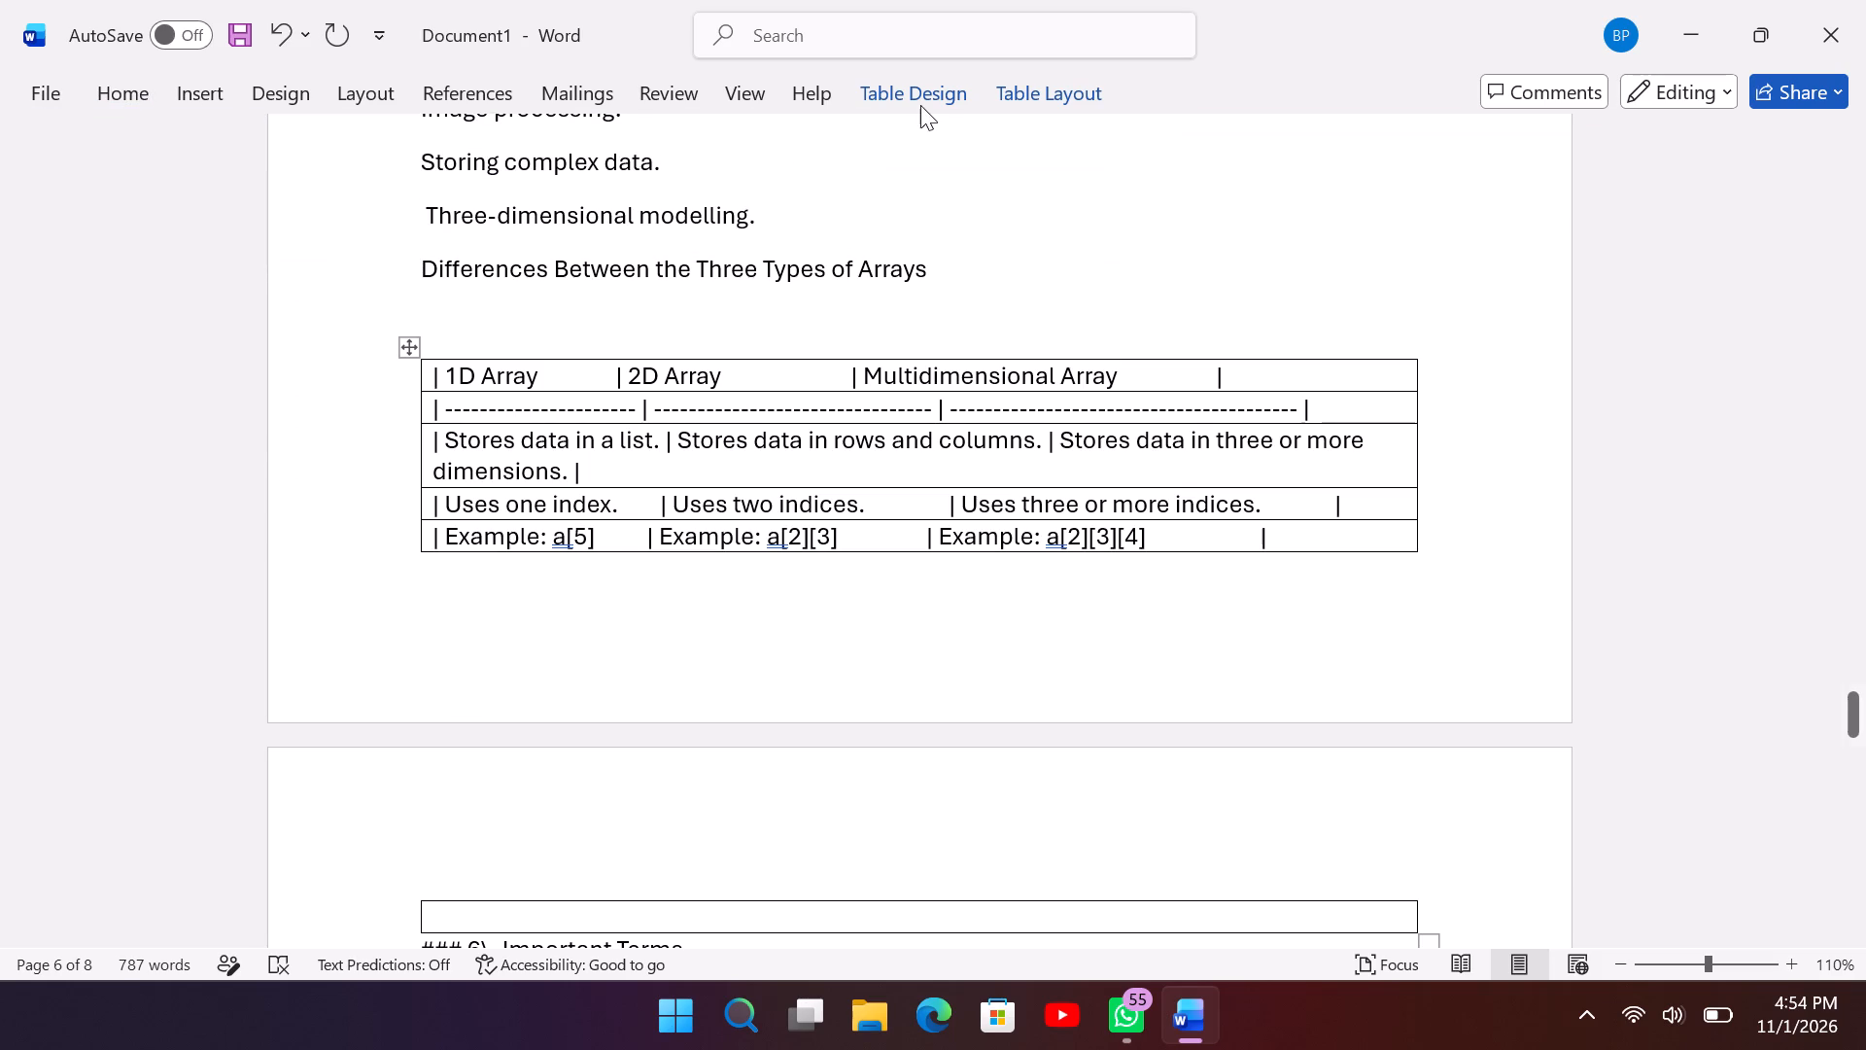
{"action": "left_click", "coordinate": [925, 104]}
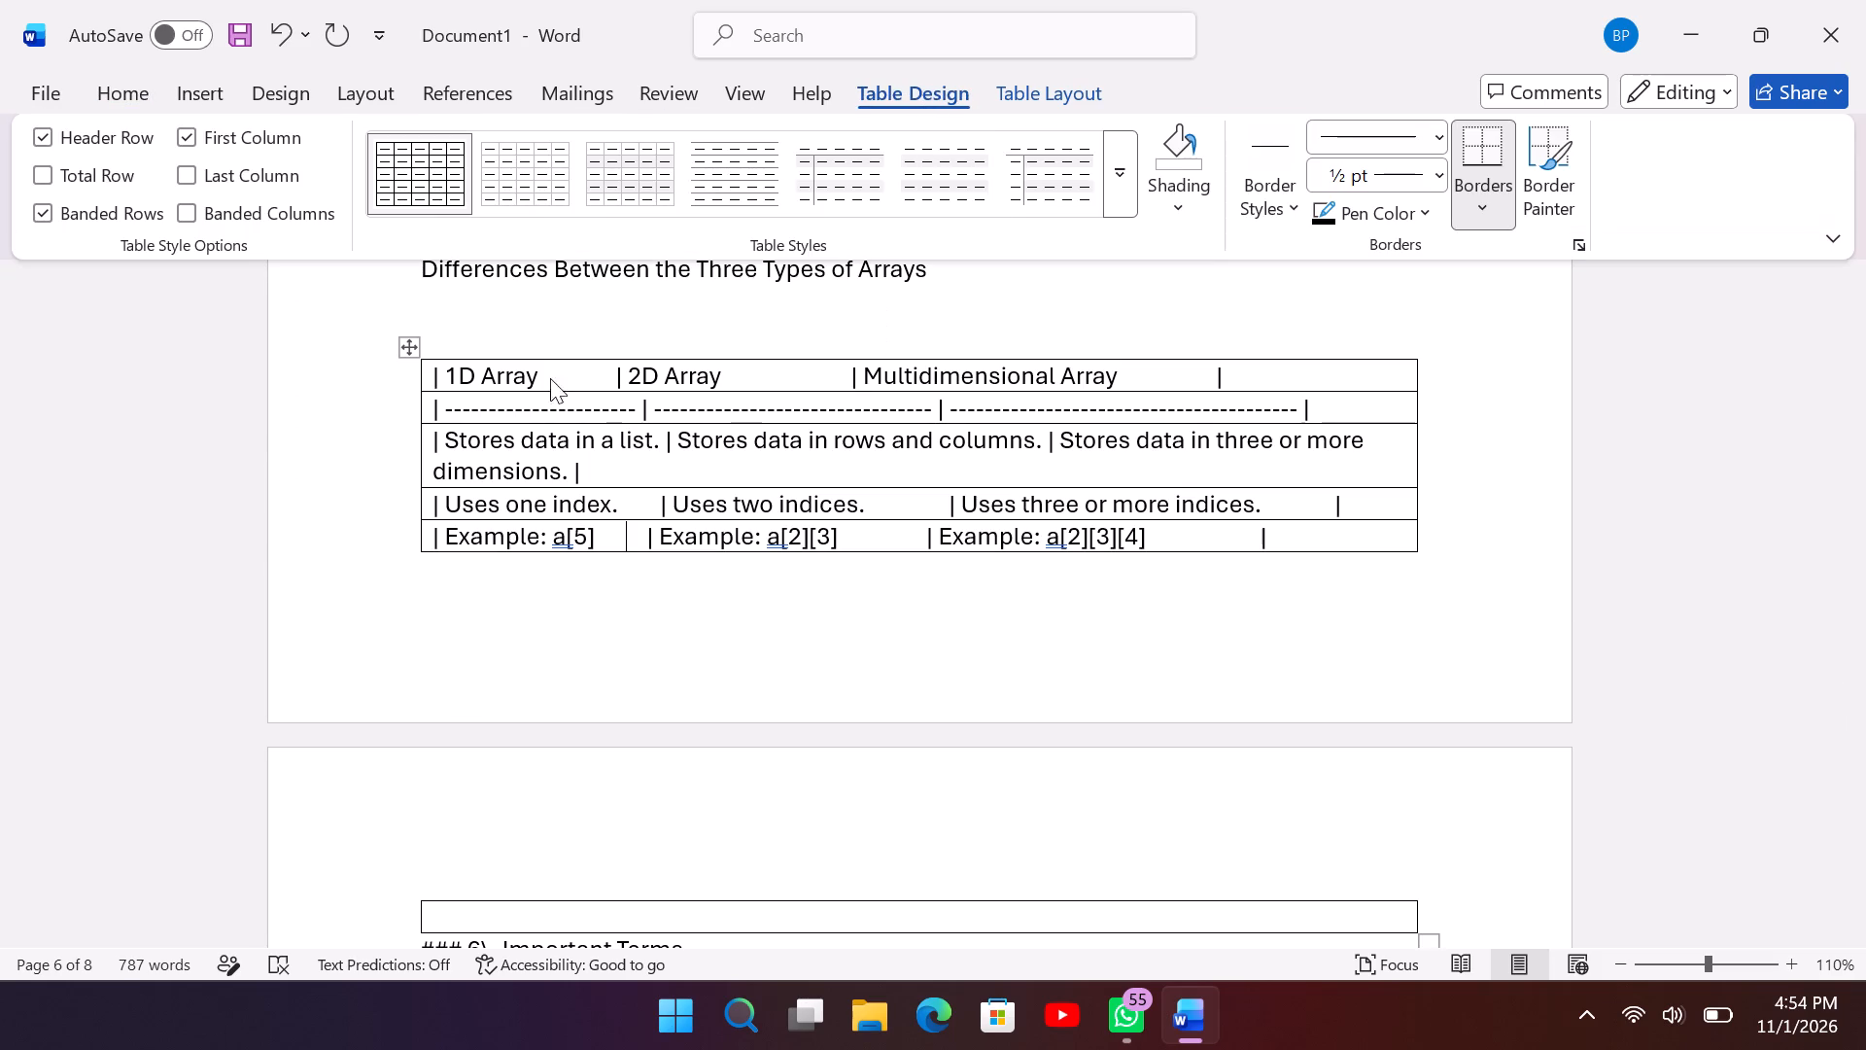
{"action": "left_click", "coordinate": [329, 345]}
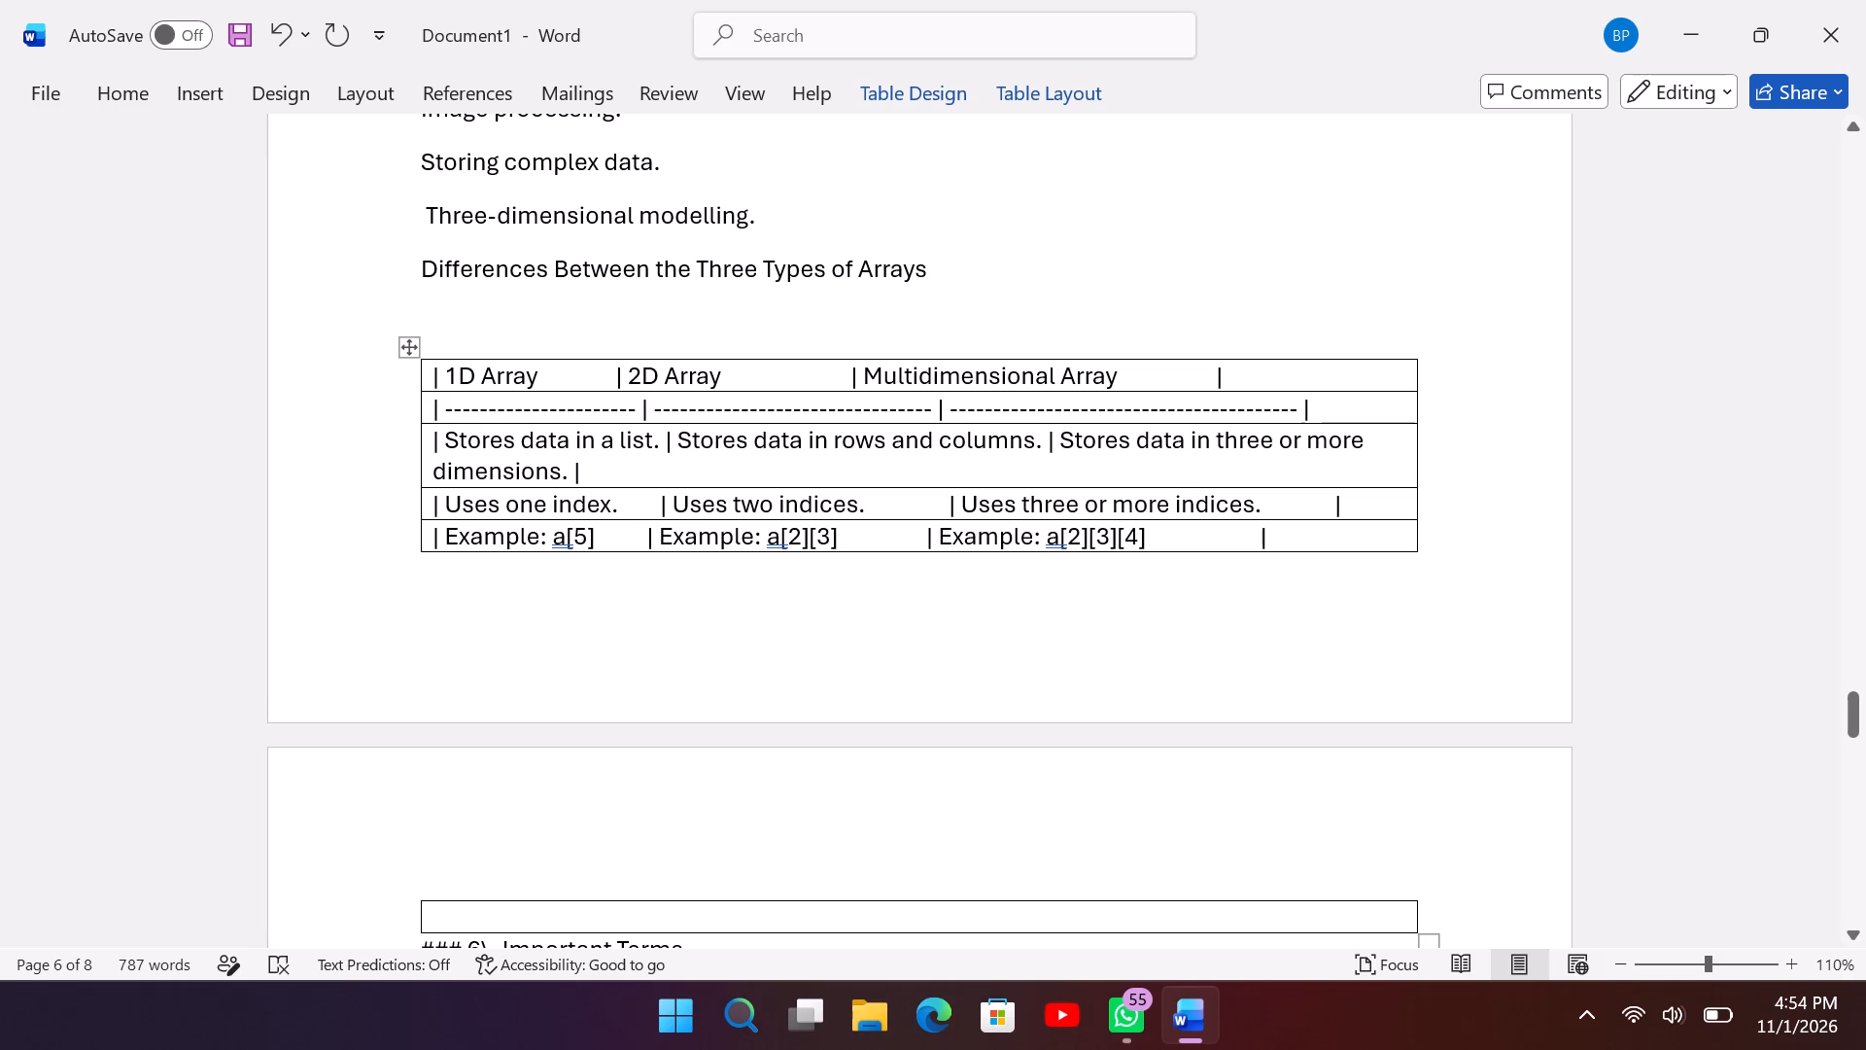
Select the dashed separator row in the array comparison table and apply Delete Columns to it.
{"action": "left_click", "coordinate": [446, 407]}
{"action": "left_click", "coordinate": [432, 407]}
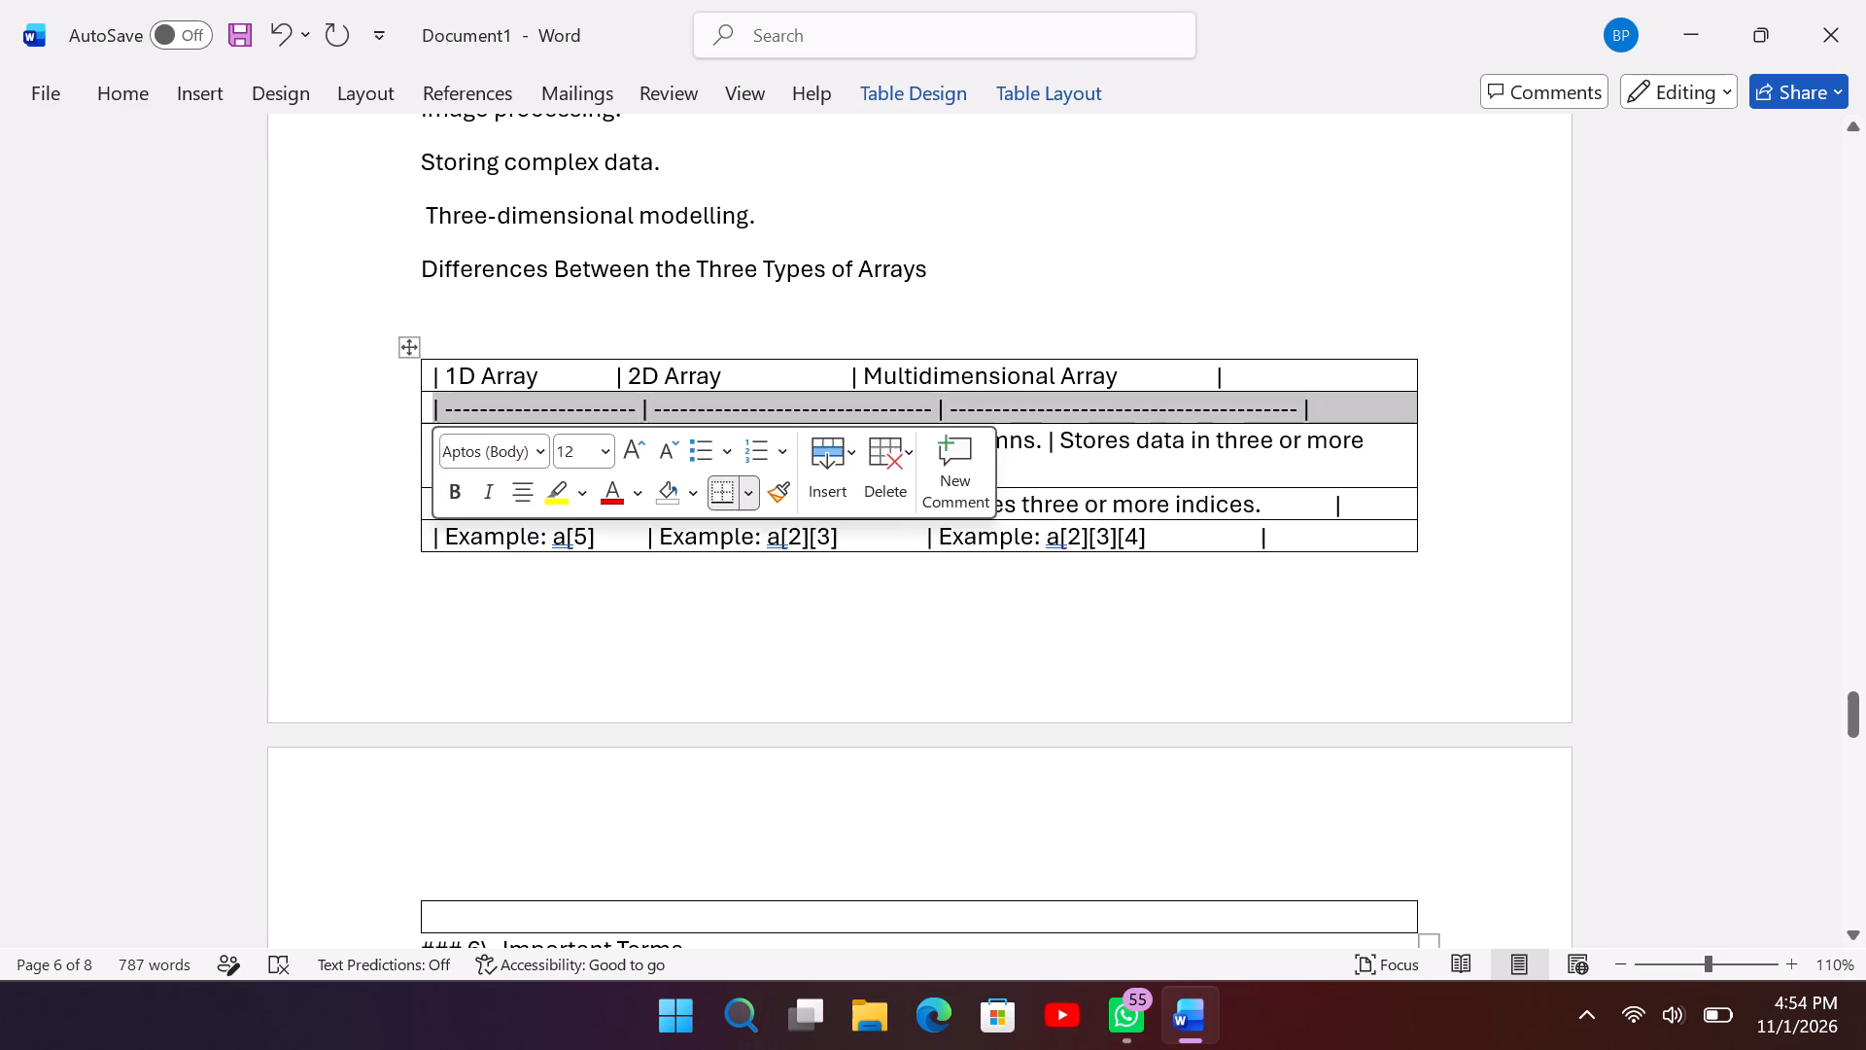
{"action": "left_click", "coordinate": [387, 399]}
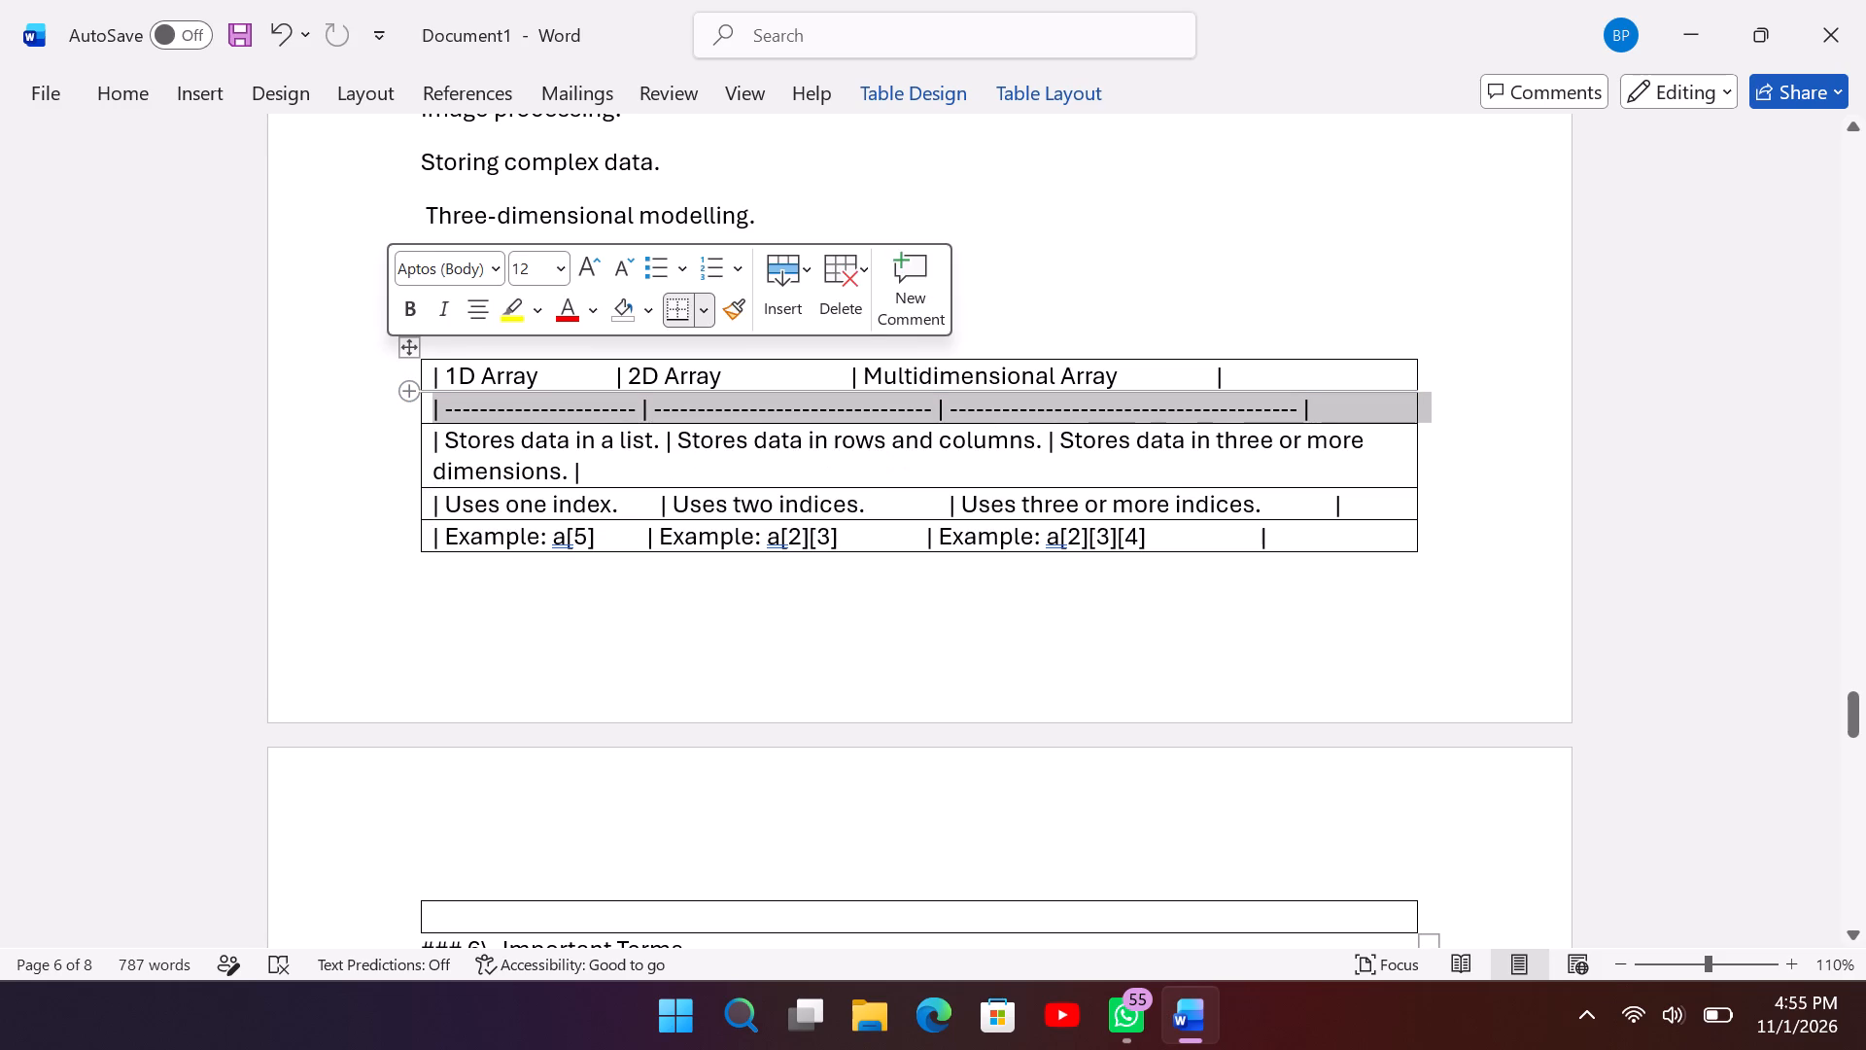
{"action": "left_click", "coordinate": [426, 397]}
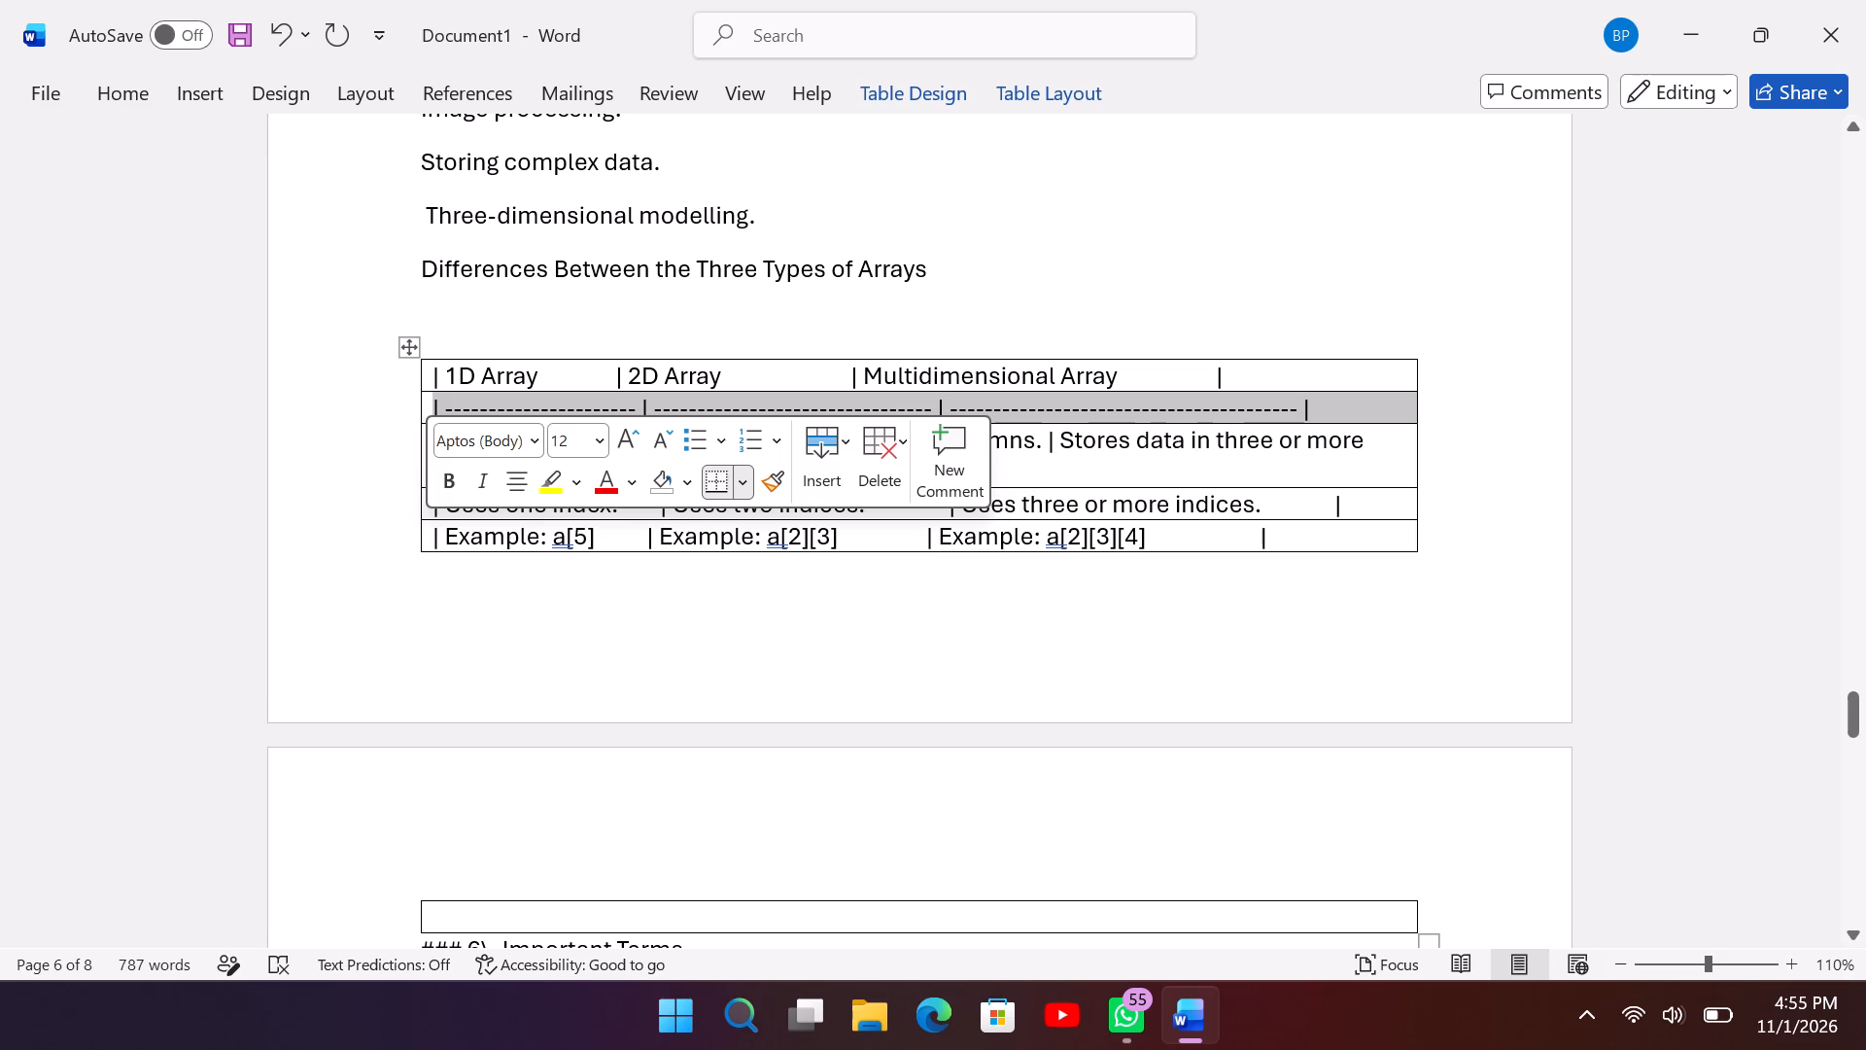
{"action": "left_click", "coordinate": [869, 437]}
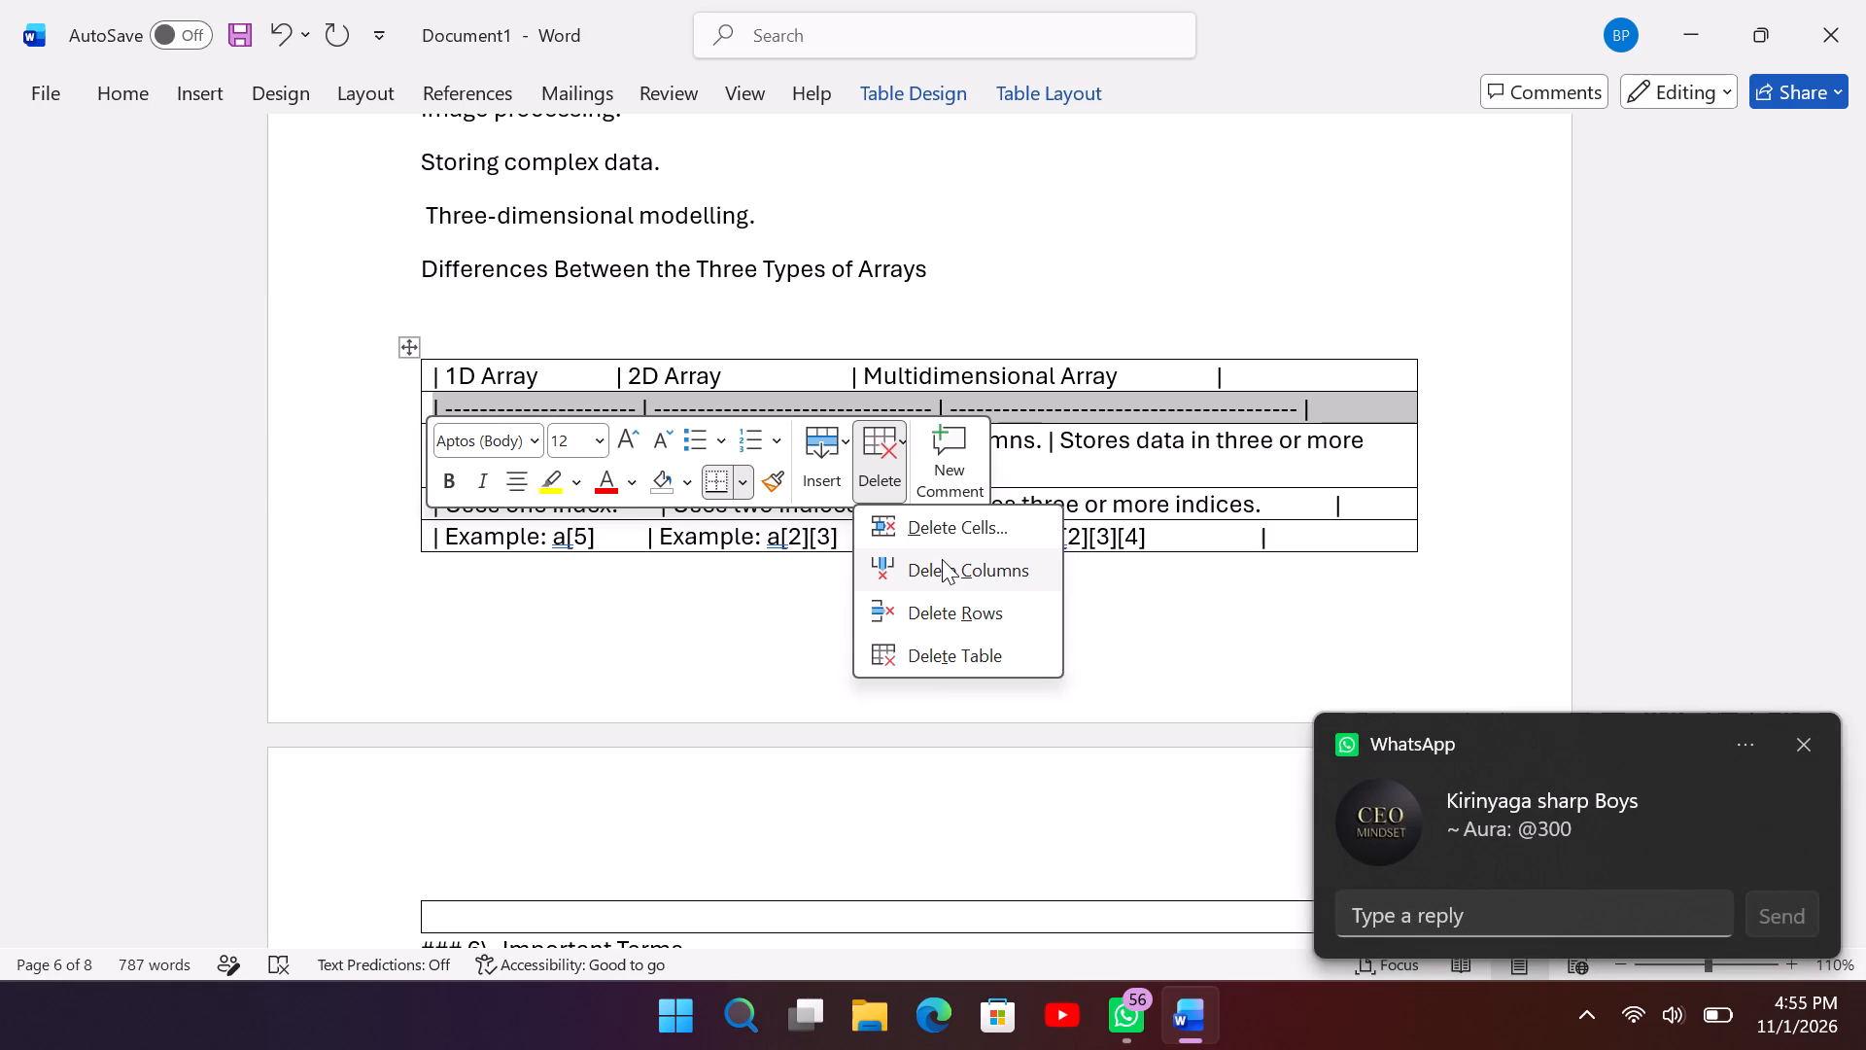
{"action": "left_click", "coordinate": [942, 559]}
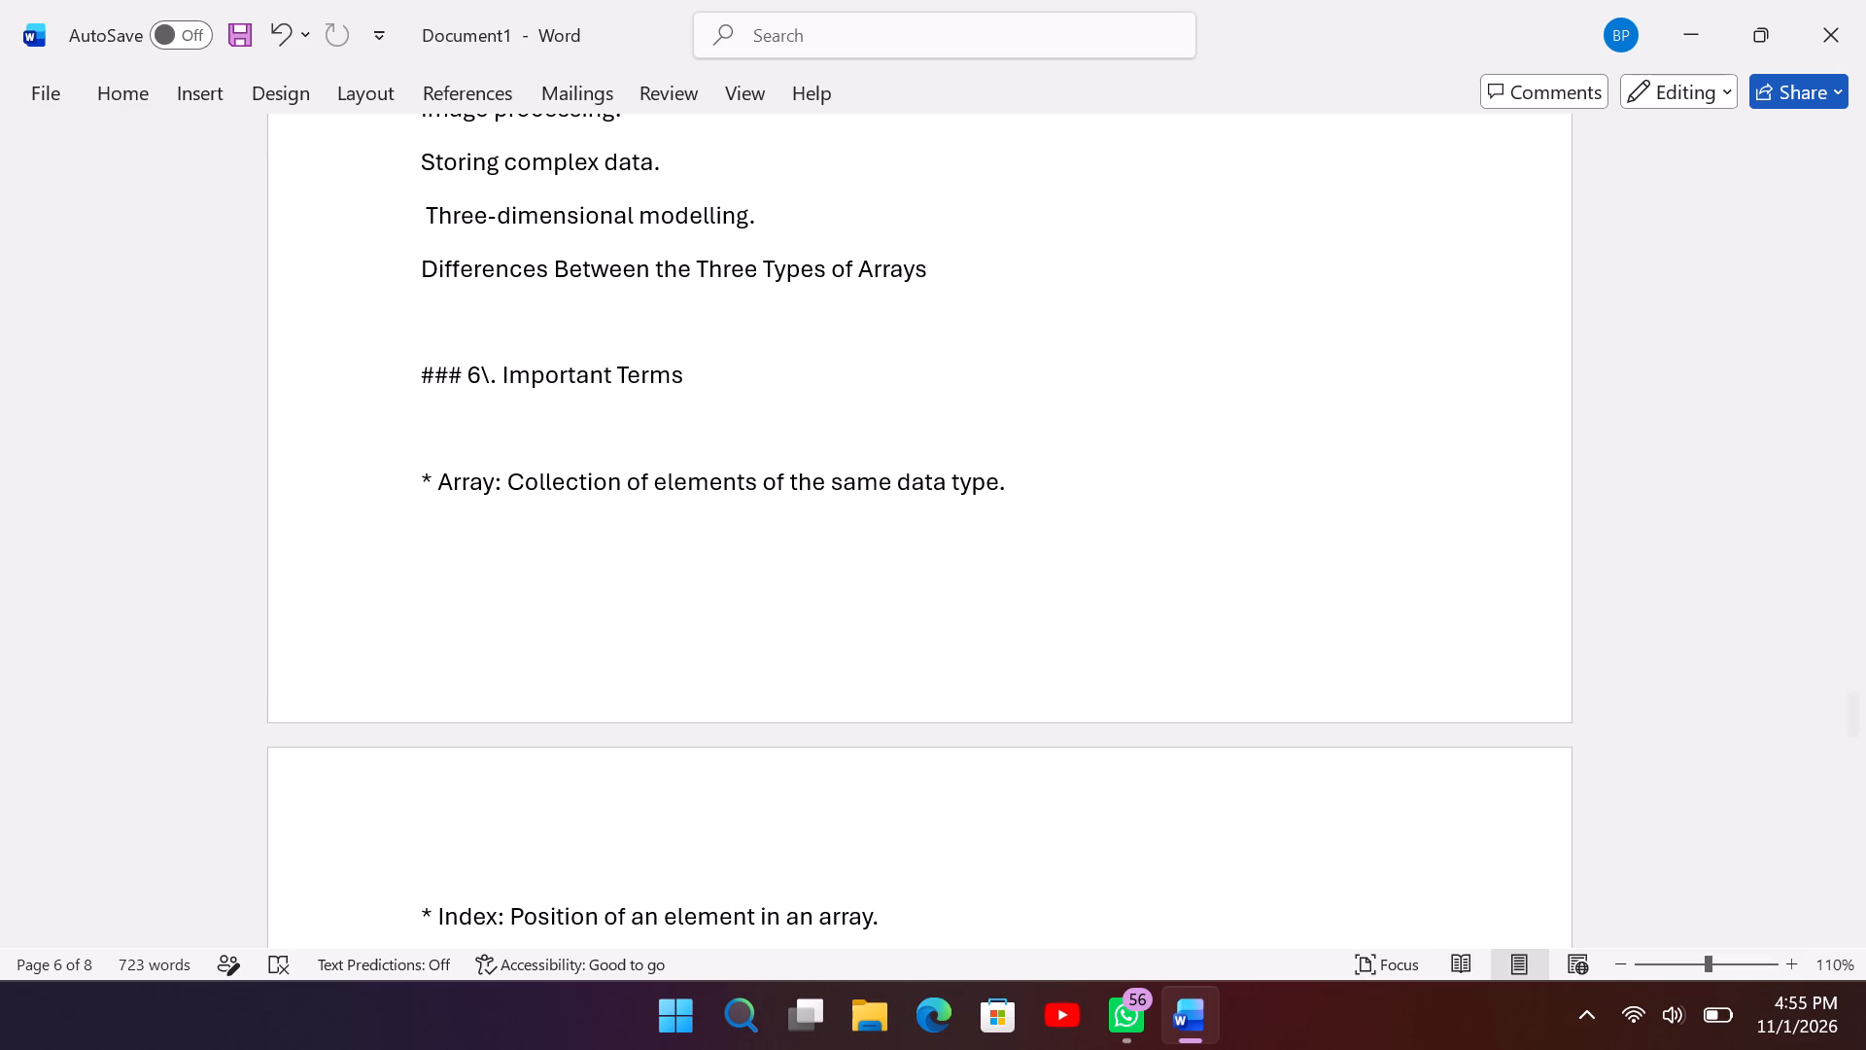
Undo the column deletion in the array comparison table.
{"action": "key", "text": "ctrl+z"}
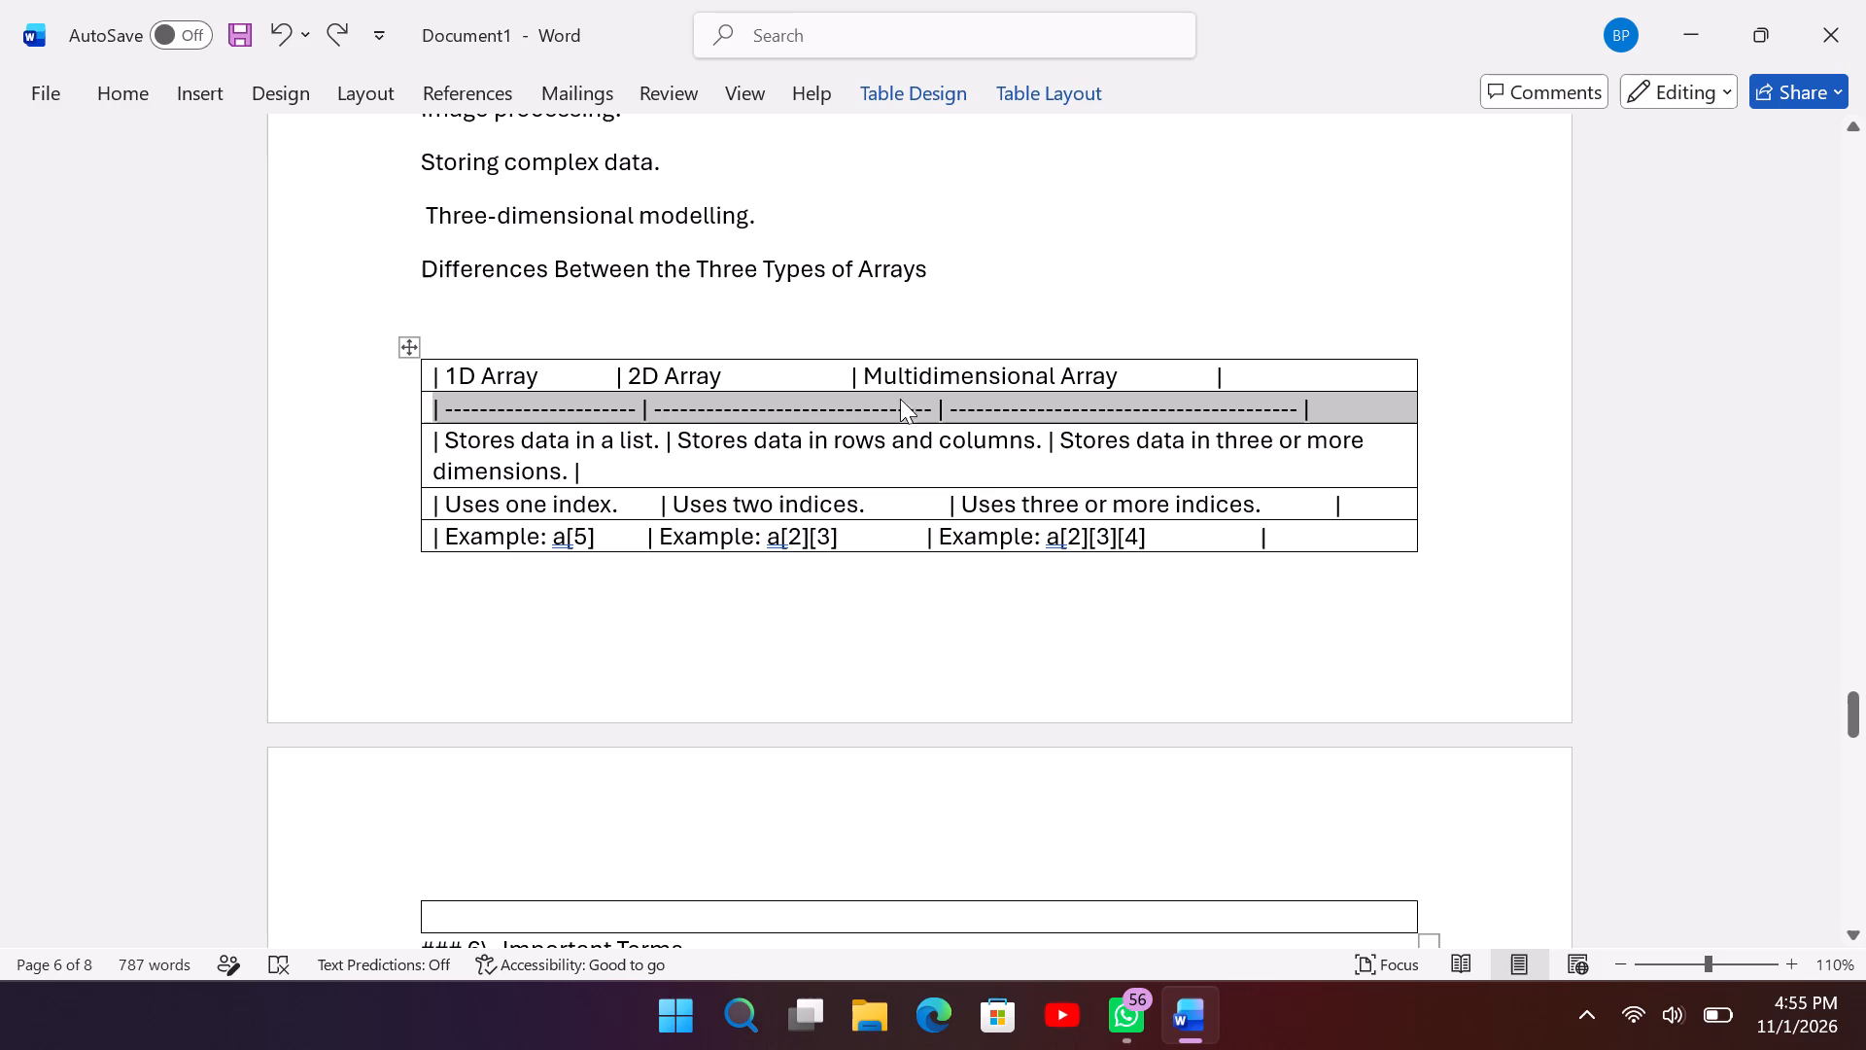
Clear all dashes and pipe characters from the separator row below the "1D Array" header row of the comparison table.
{"action": "left_click", "coordinate": [630, 402]}
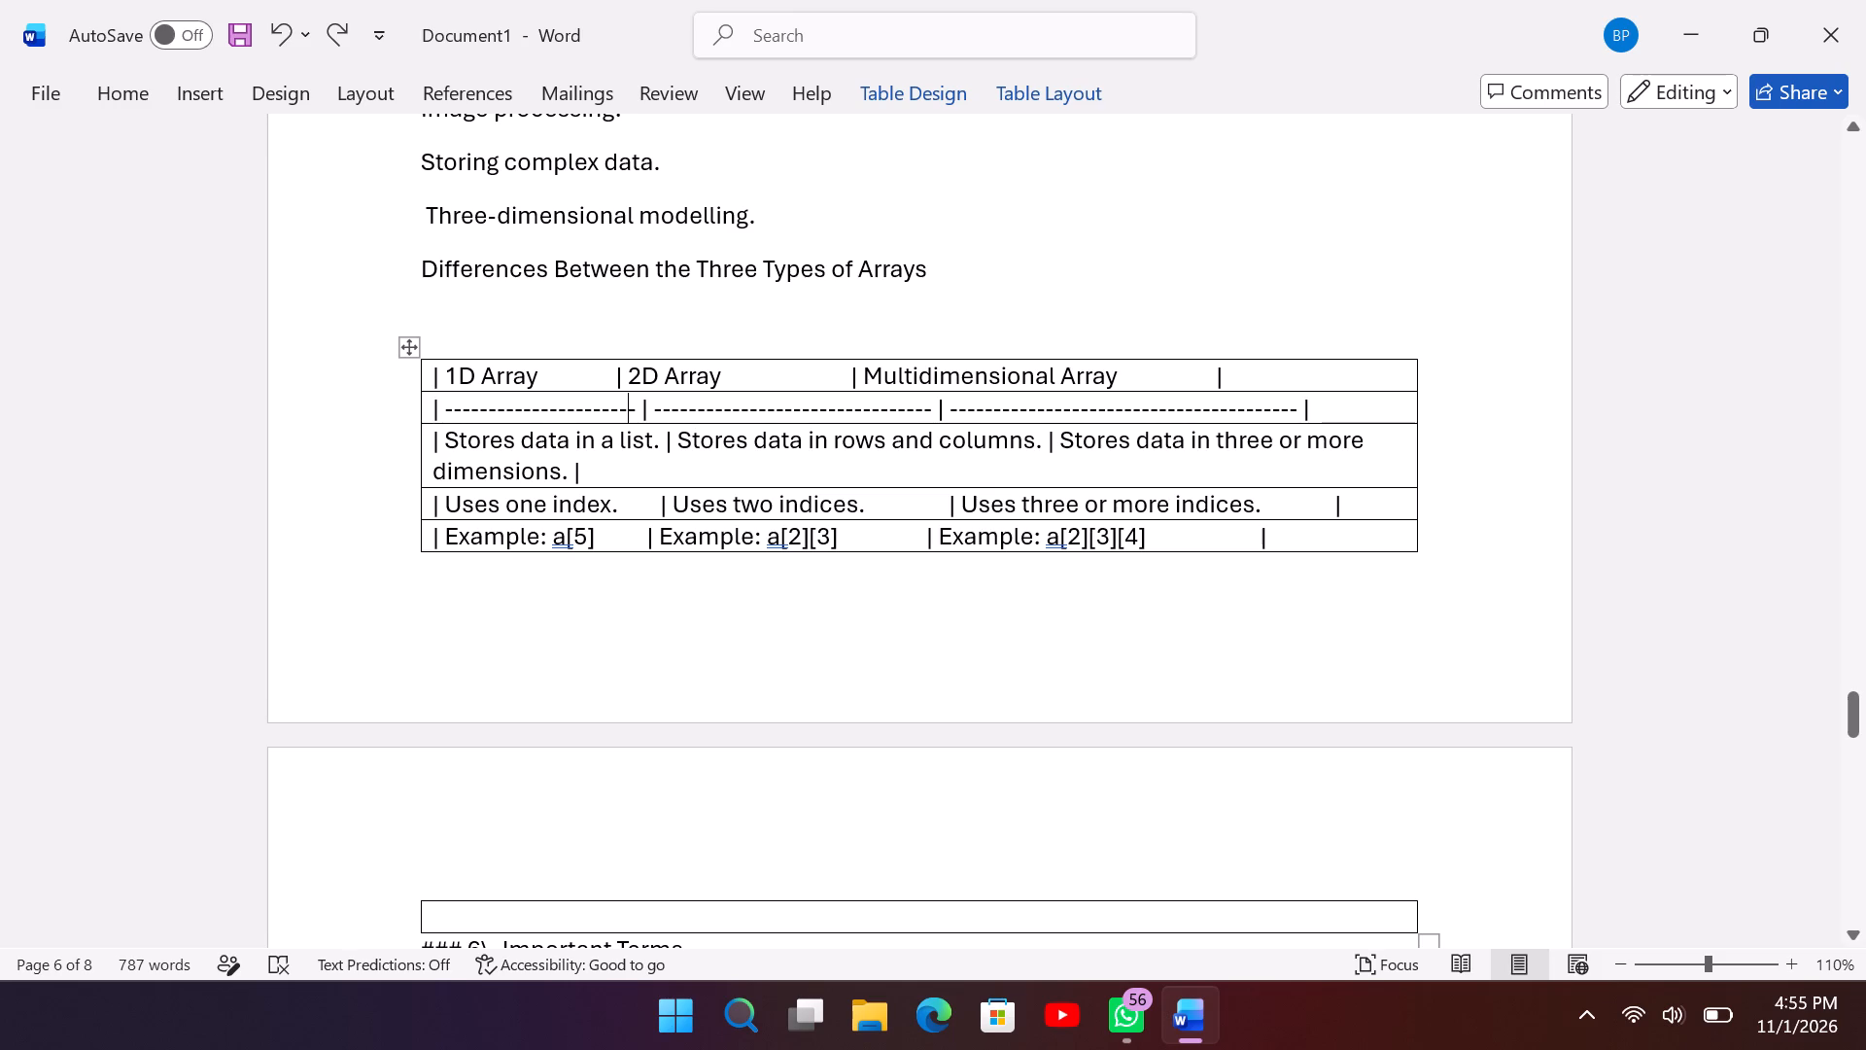
{"action": "left_click", "coordinate": [636, 414]}
{"action": "key", "text": "BackSpace"}
{"action": "key", "text": "BackSpace"}
{"action": "key", "text": "BackSpace"}
{"action": "key", "text": "BackSpace"}
{"action": "key", "text": "BackSpace"}
{"action": "key", "text": "BackSpace"}
{"action": "key", "text": "BackSpace"}
{"action": "key", "text": "BackSpace"}
{"action": "key", "text": "BackSpace"}
{"action": "key", "text": "BackSpace"}
{"action": "key", "text": "BackSpace"}
{"action": "key", "text": "BackSpace"}
{"action": "key", "text": "BackSpace"}
{"action": "key", "text": "BackSpace"}
{"action": "key", "text": "BackSpace"}
{"action": "key", "text": "BackSpace"}
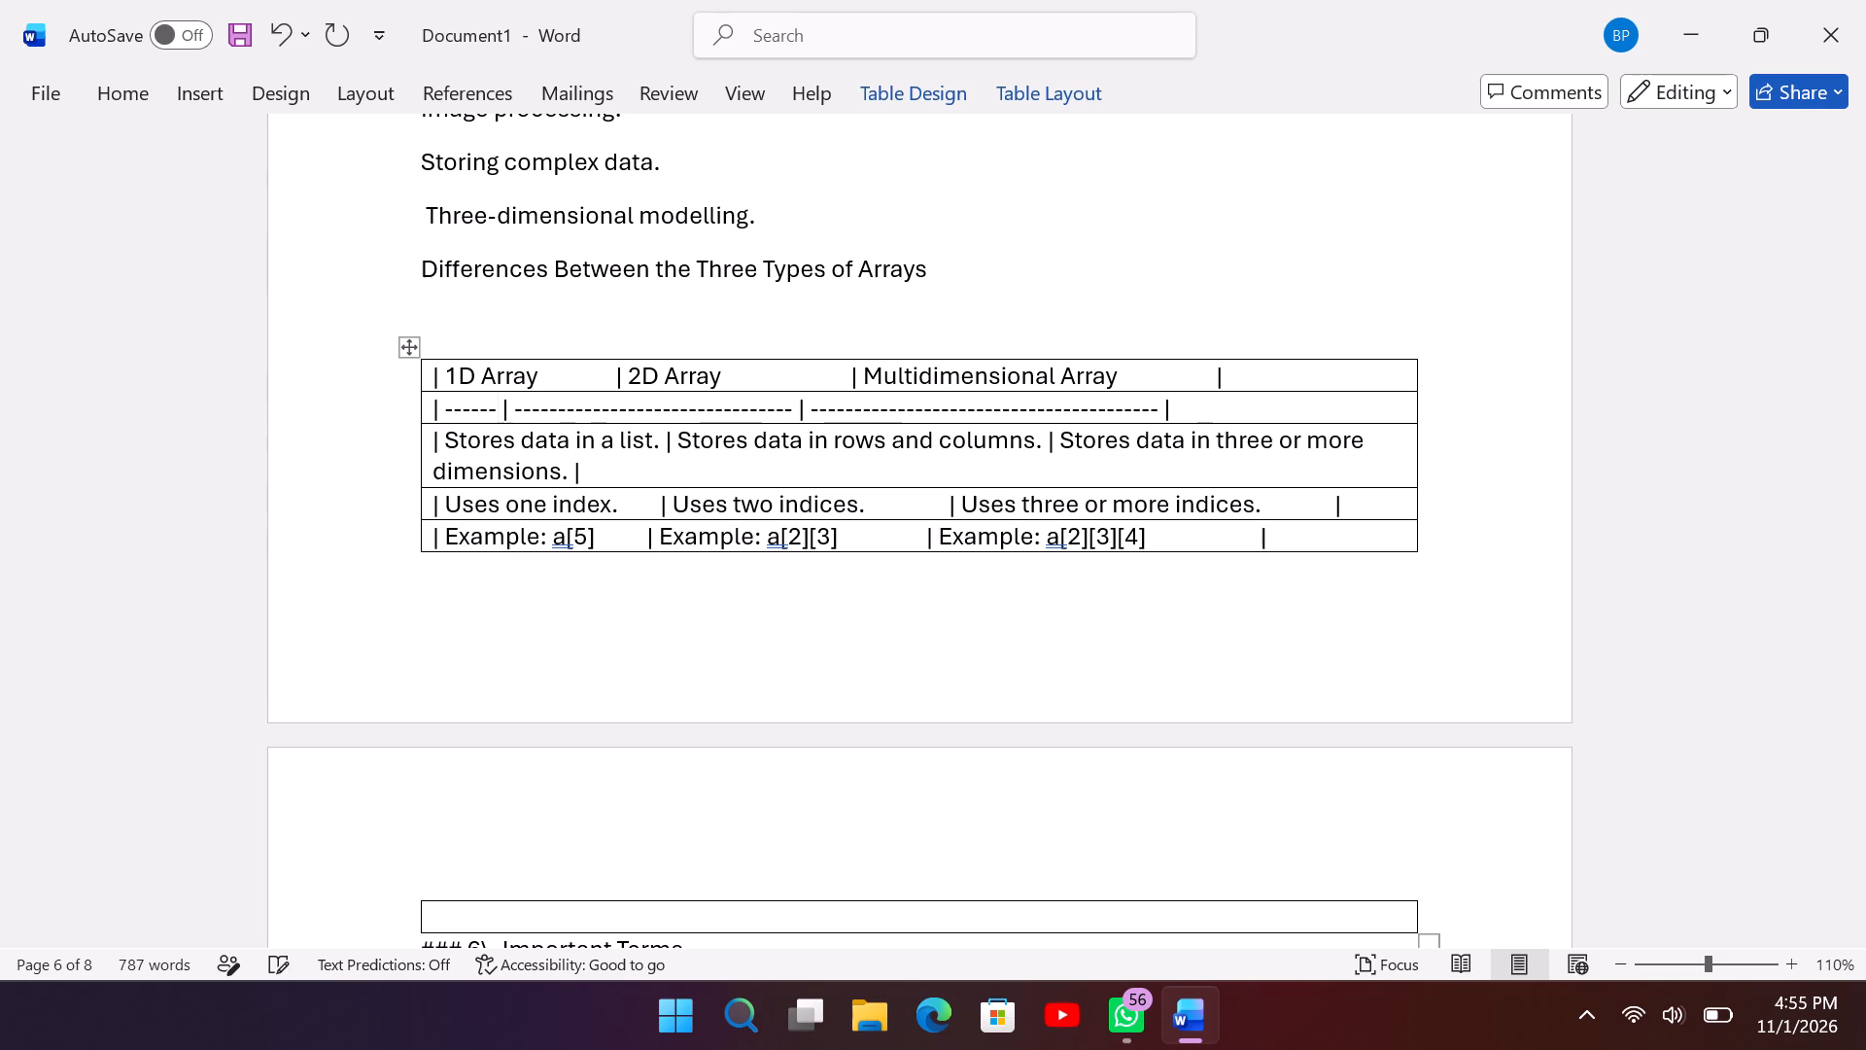
{"action": "key", "text": "BackSpace"}
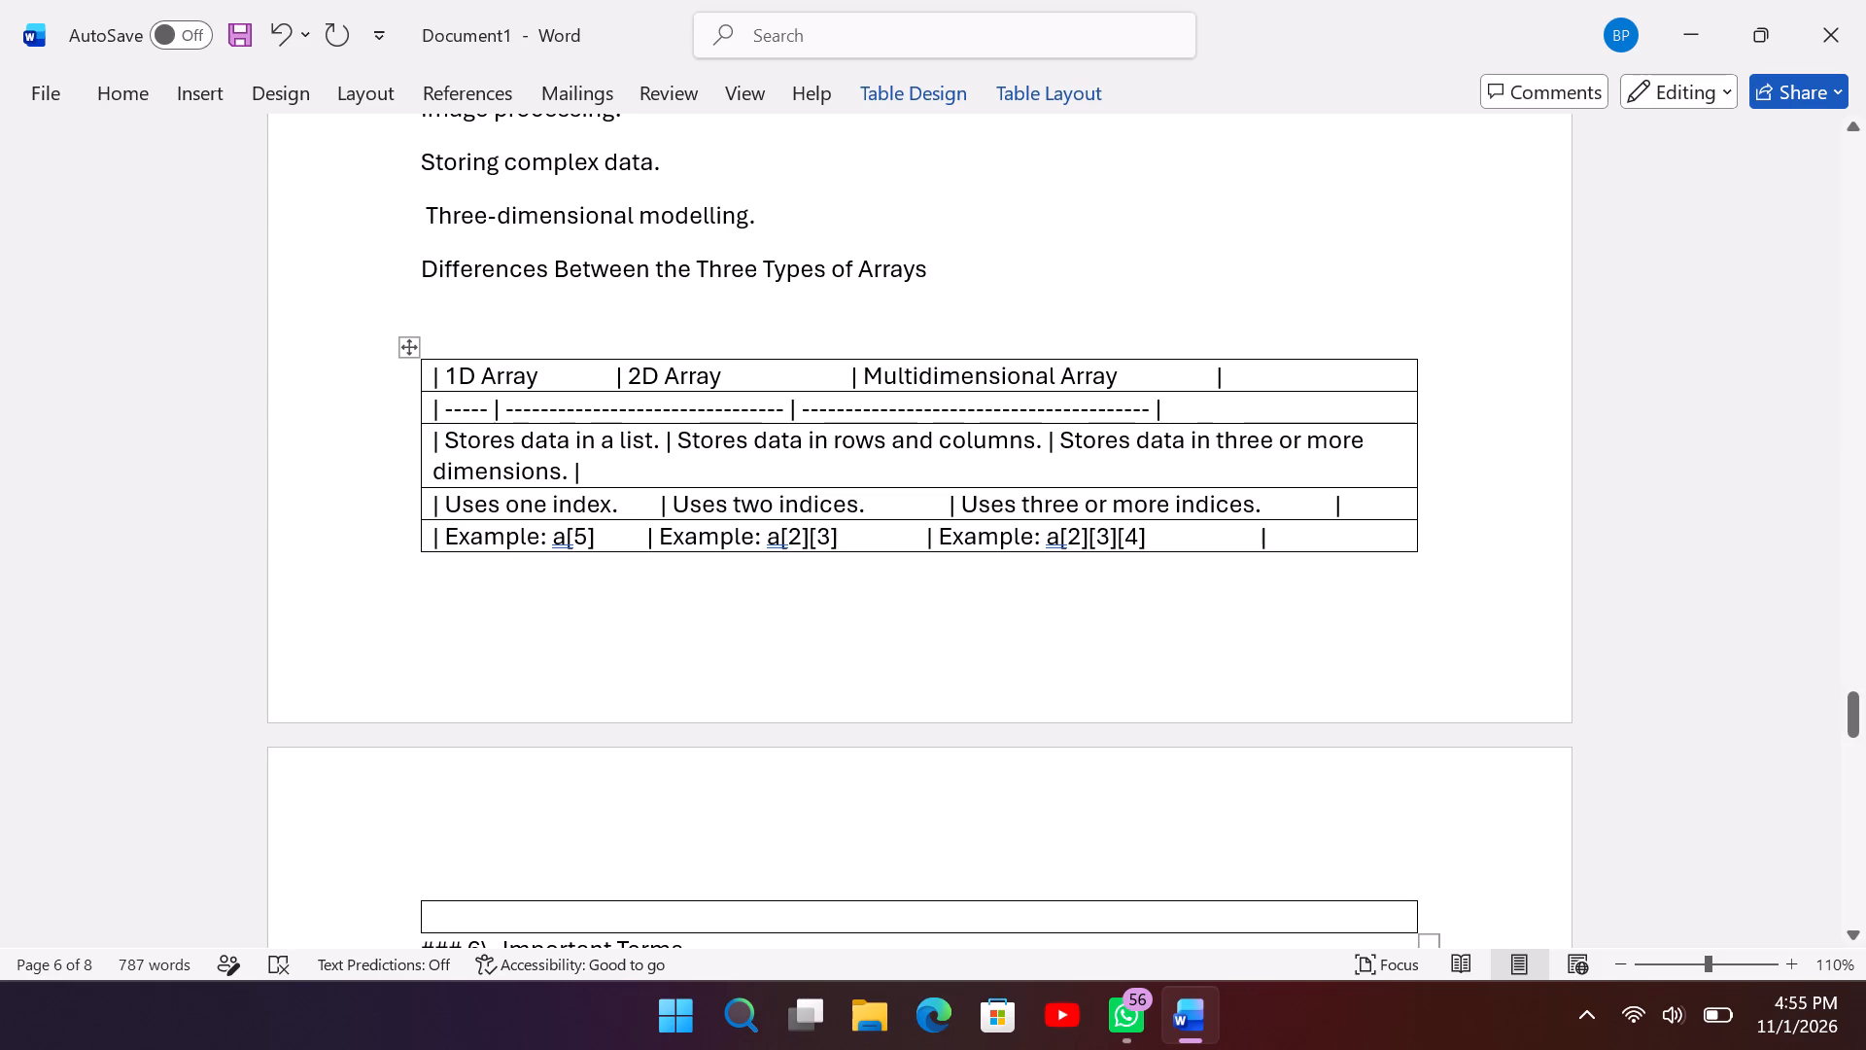
{"action": "left_click", "coordinate": [1160, 405]}
{"action": "key", "text": "BackSpace"}
{"action": "key", "text": "BackSpace"}
{"action": "key", "text": "BackSpace"}
{"action": "key", "text": "BackSpace"}
{"action": "key", "text": "BackSpace"}
{"action": "key", "text": "BackSpace"}
{"action": "key", "text": "BackSpace"}
{"action": "key", "text": "BackSpace"}
{"action": "key", "text": "BackSpace"}
{"action": "key", "text": "BackSpace"}
{"action": "key", "text": "BackSpace"}
{"action": "key", "text": "BackSpace"}
{"action": "key", "text": "BackSpace"}
{"action": "key", "text": "BackSpace"}
{"action": "key", "text": "BackSpace"}
{"action": "key", "text": "BackSpace"}
{"action": "key", "text": "BackSpace"}
{"action": "key", "text": "BackSpace"}
{"action": "key", "text": "BackSpace"}
{"action": "key", "text": "BackSpace"}
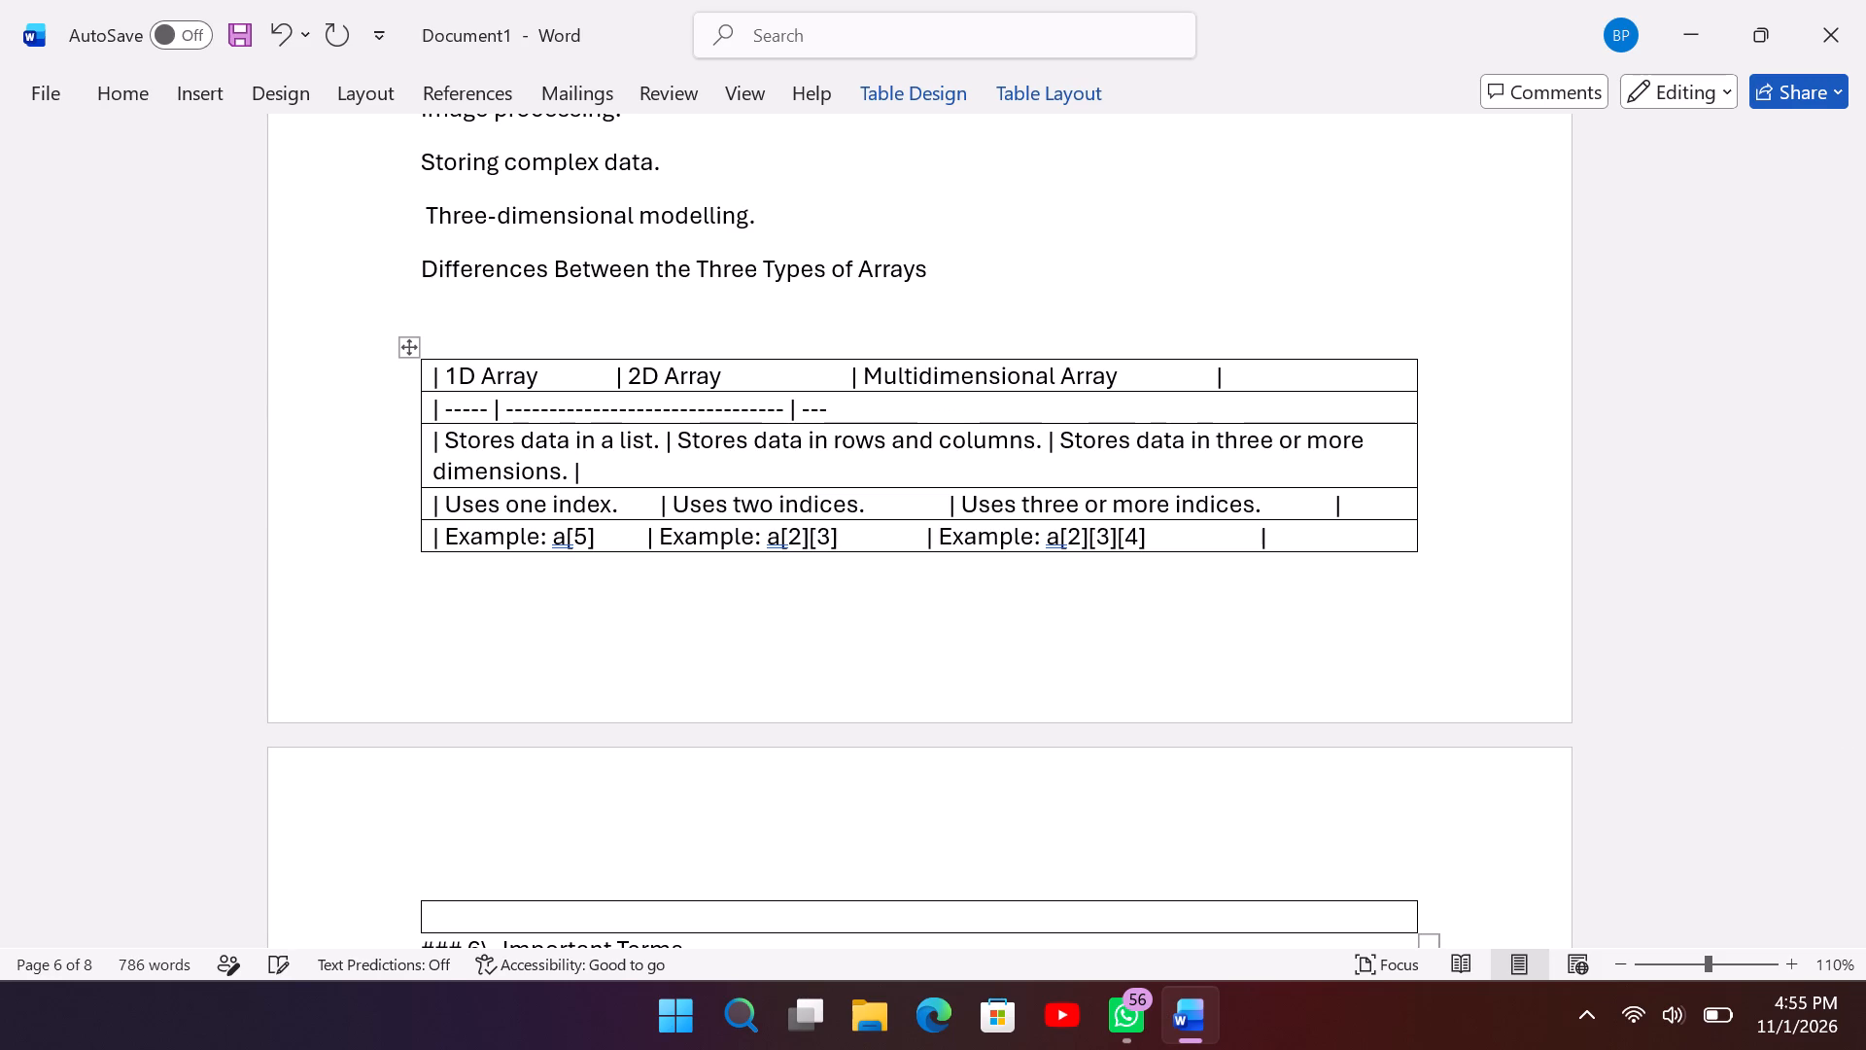
{"action": "key", "text": "BackSpace"}
{"action": "key", "text": "BackSpace"}
{"action": "key", "text": "BackSpace"}
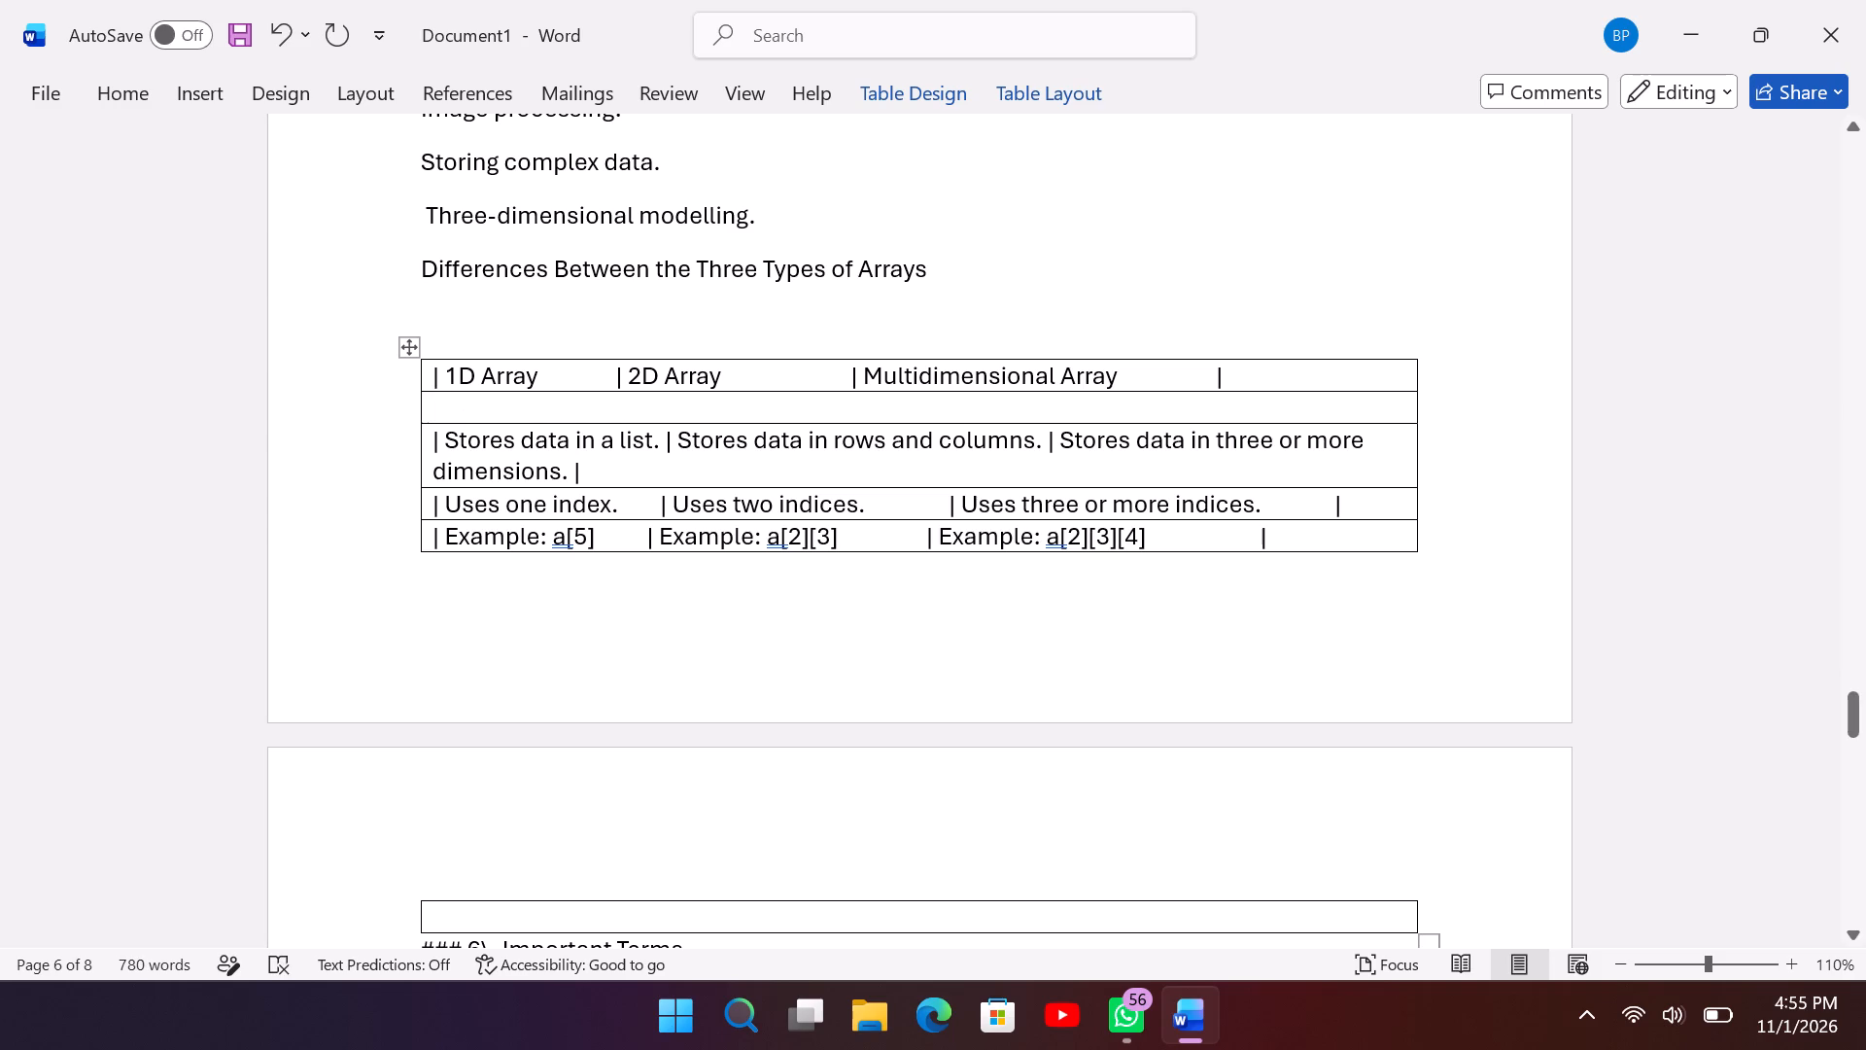
Remove the empty last row of the comparison table, above "### 6\. Important Terms", using Delete Cells with Shift cells left.
{"action": "scroll", "coordinate": [999, 560], "scroll_direction": "down", "scroll_amount": 1}
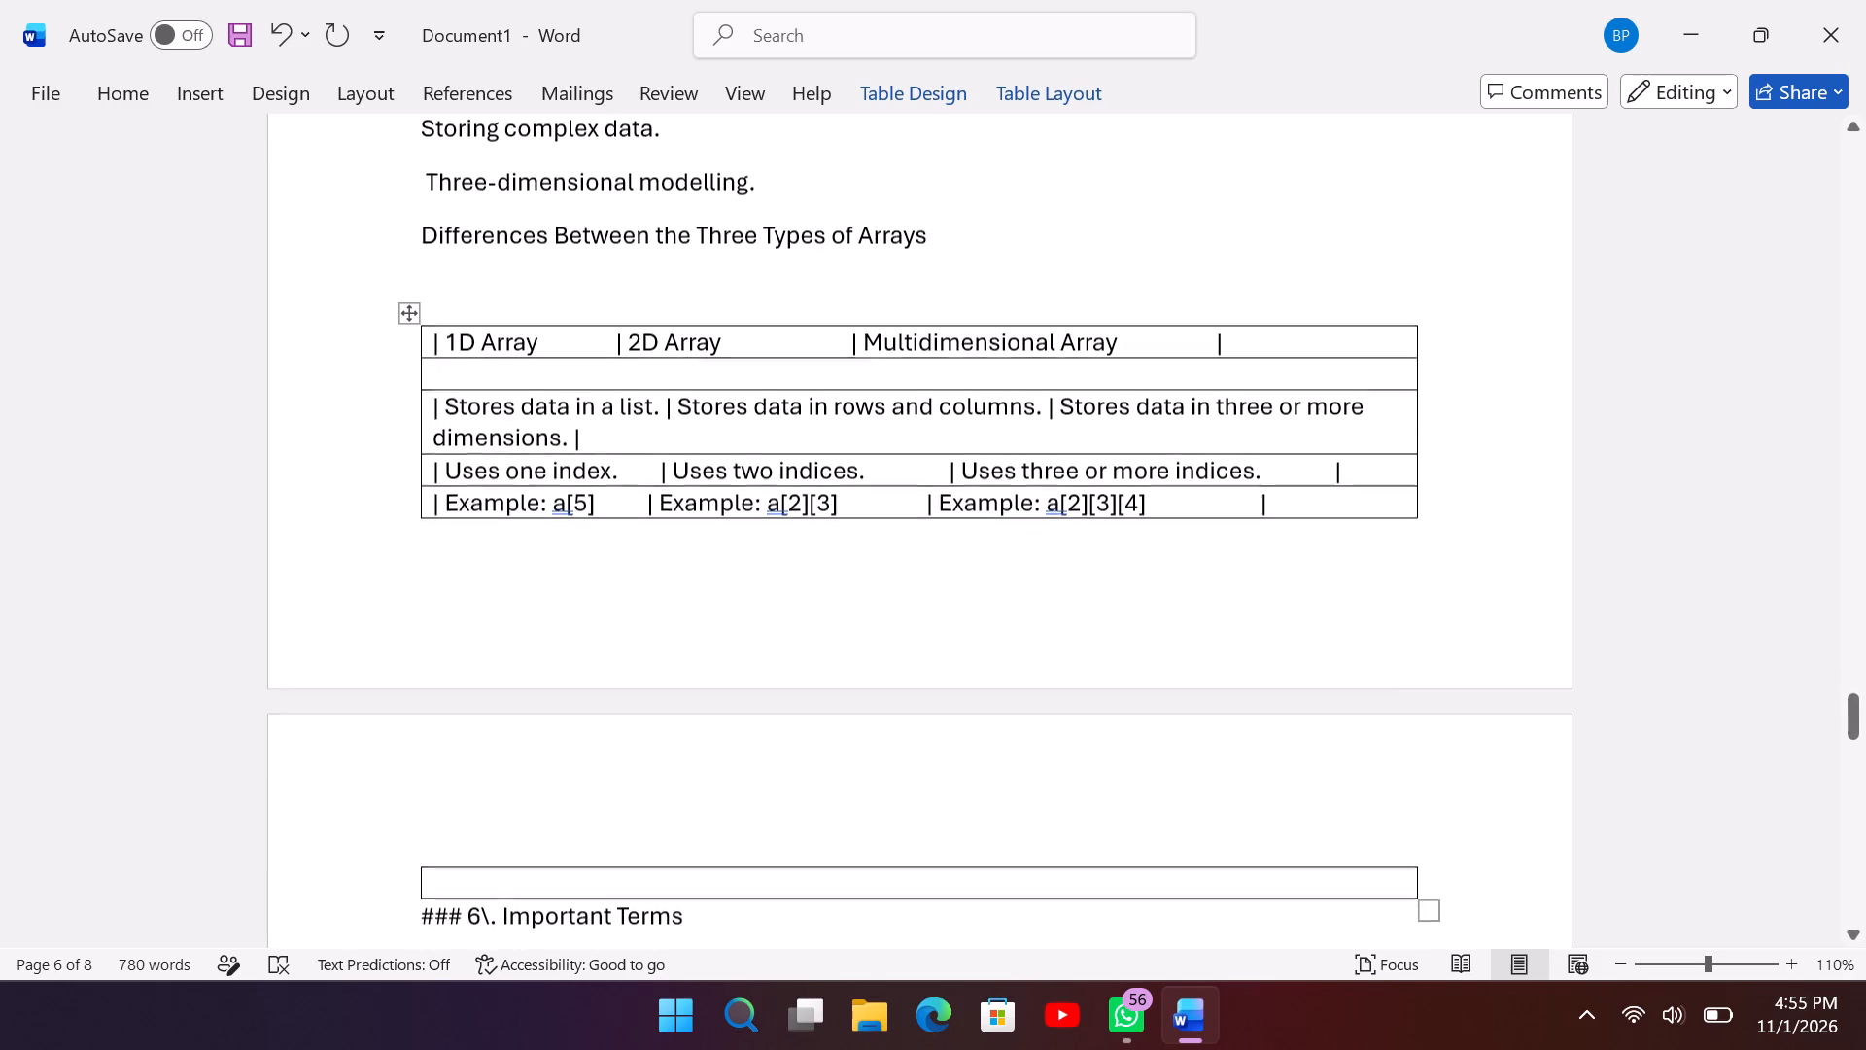
{"action": "scroll", "coordinate": [999, 560], "scroll_direction": "down", "scroll_amount": 3}
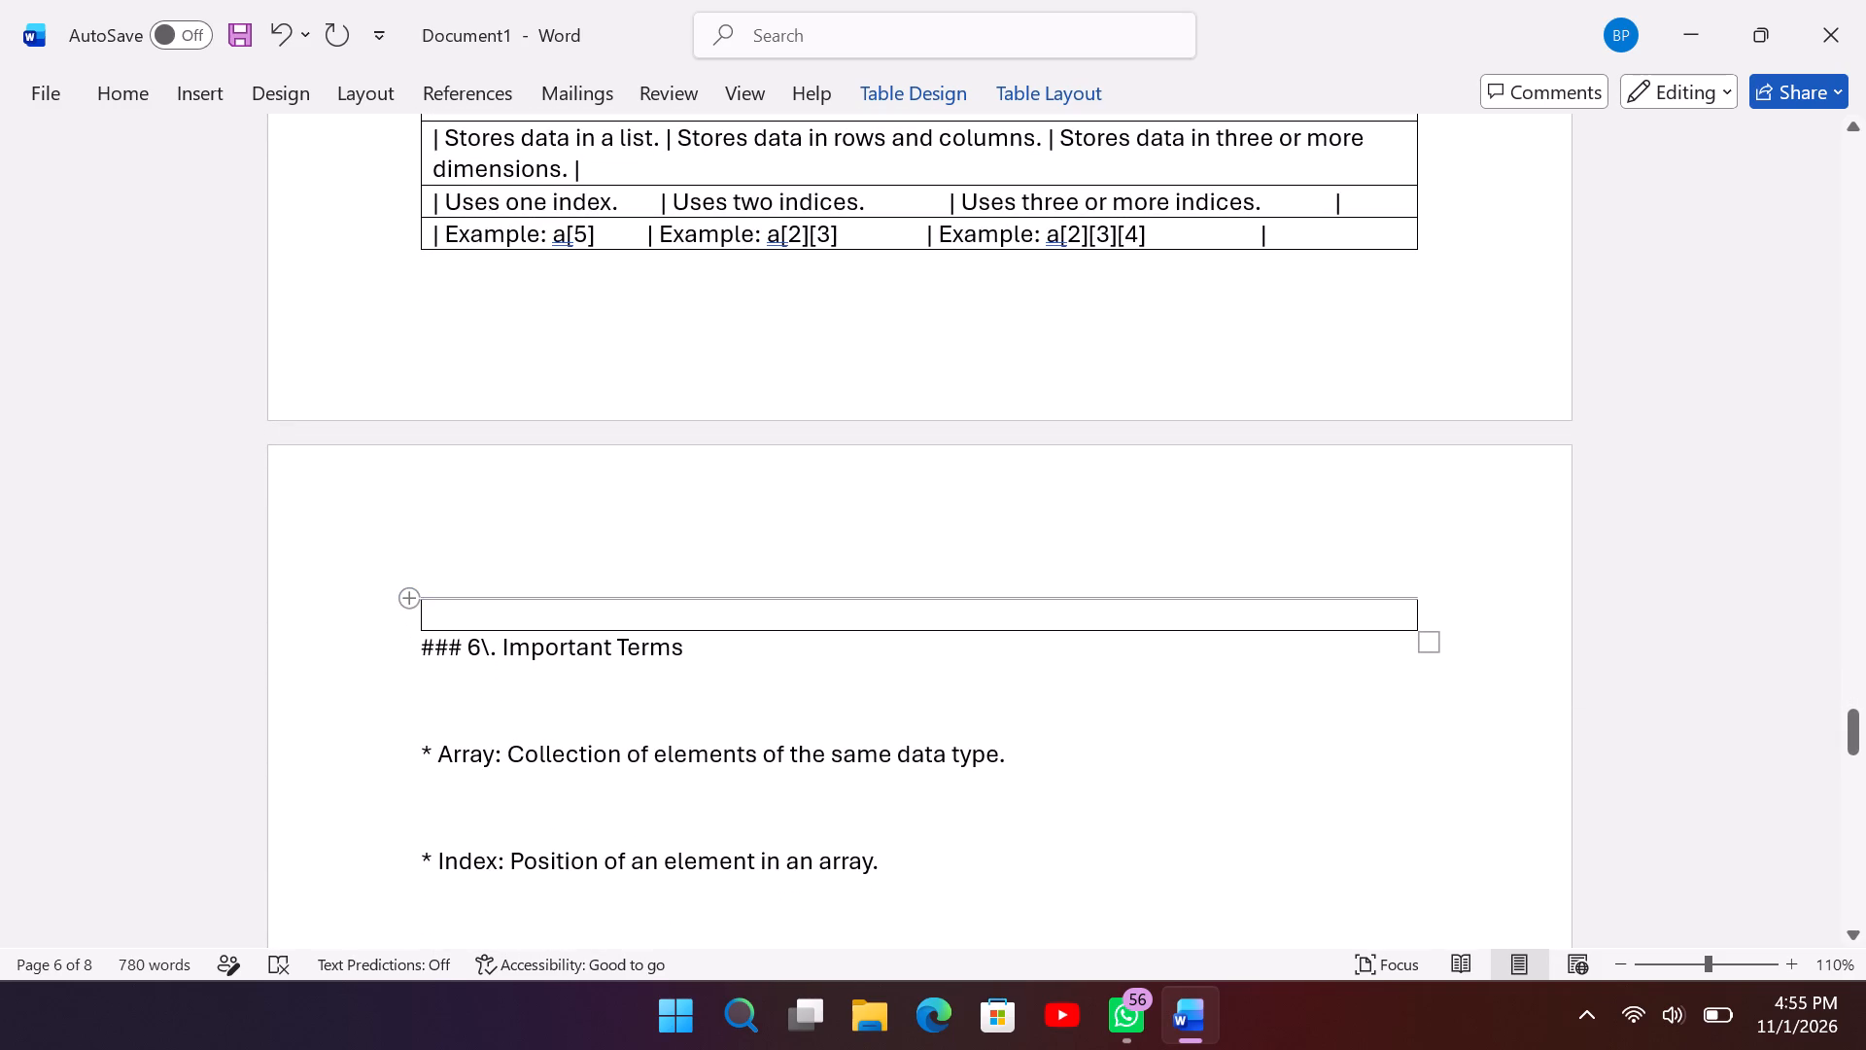
{"action": "left_click_drag", "start_coordinate": [424, 596], "coordinate": [637, 623]}
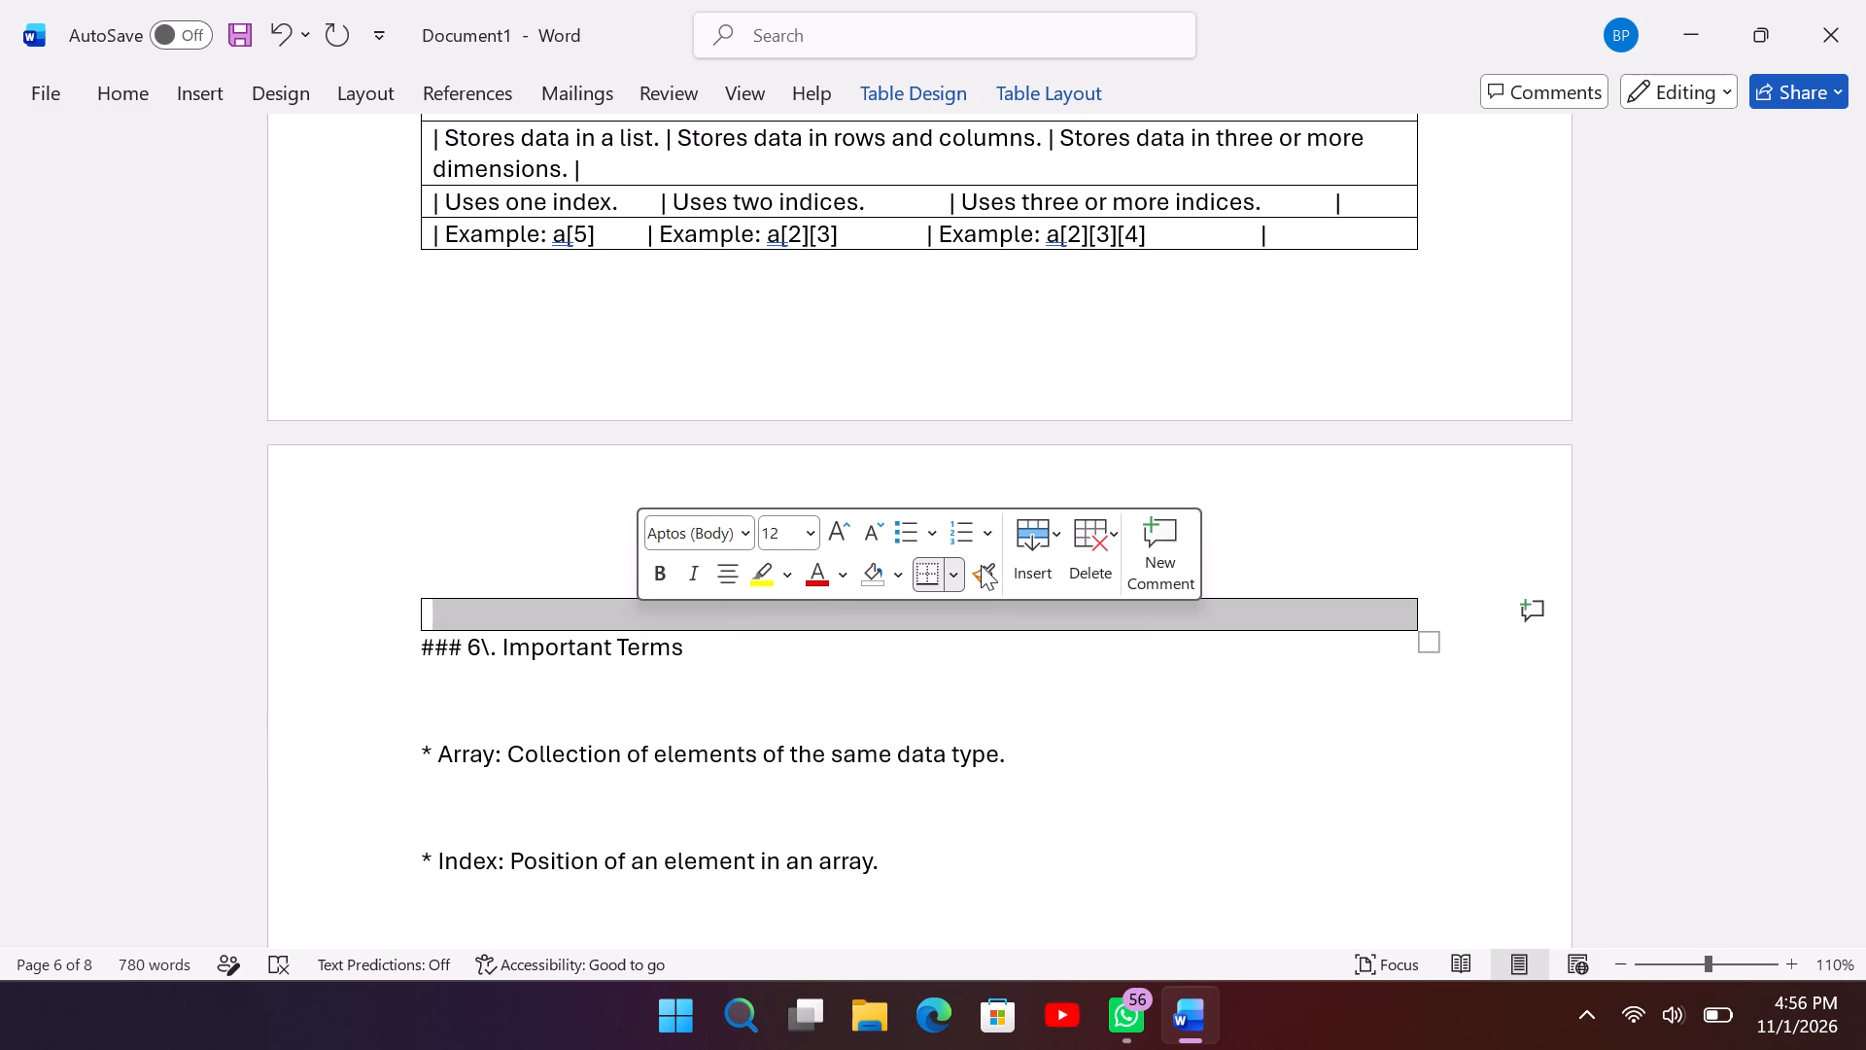
{"action": "key", "text": "Delete"}
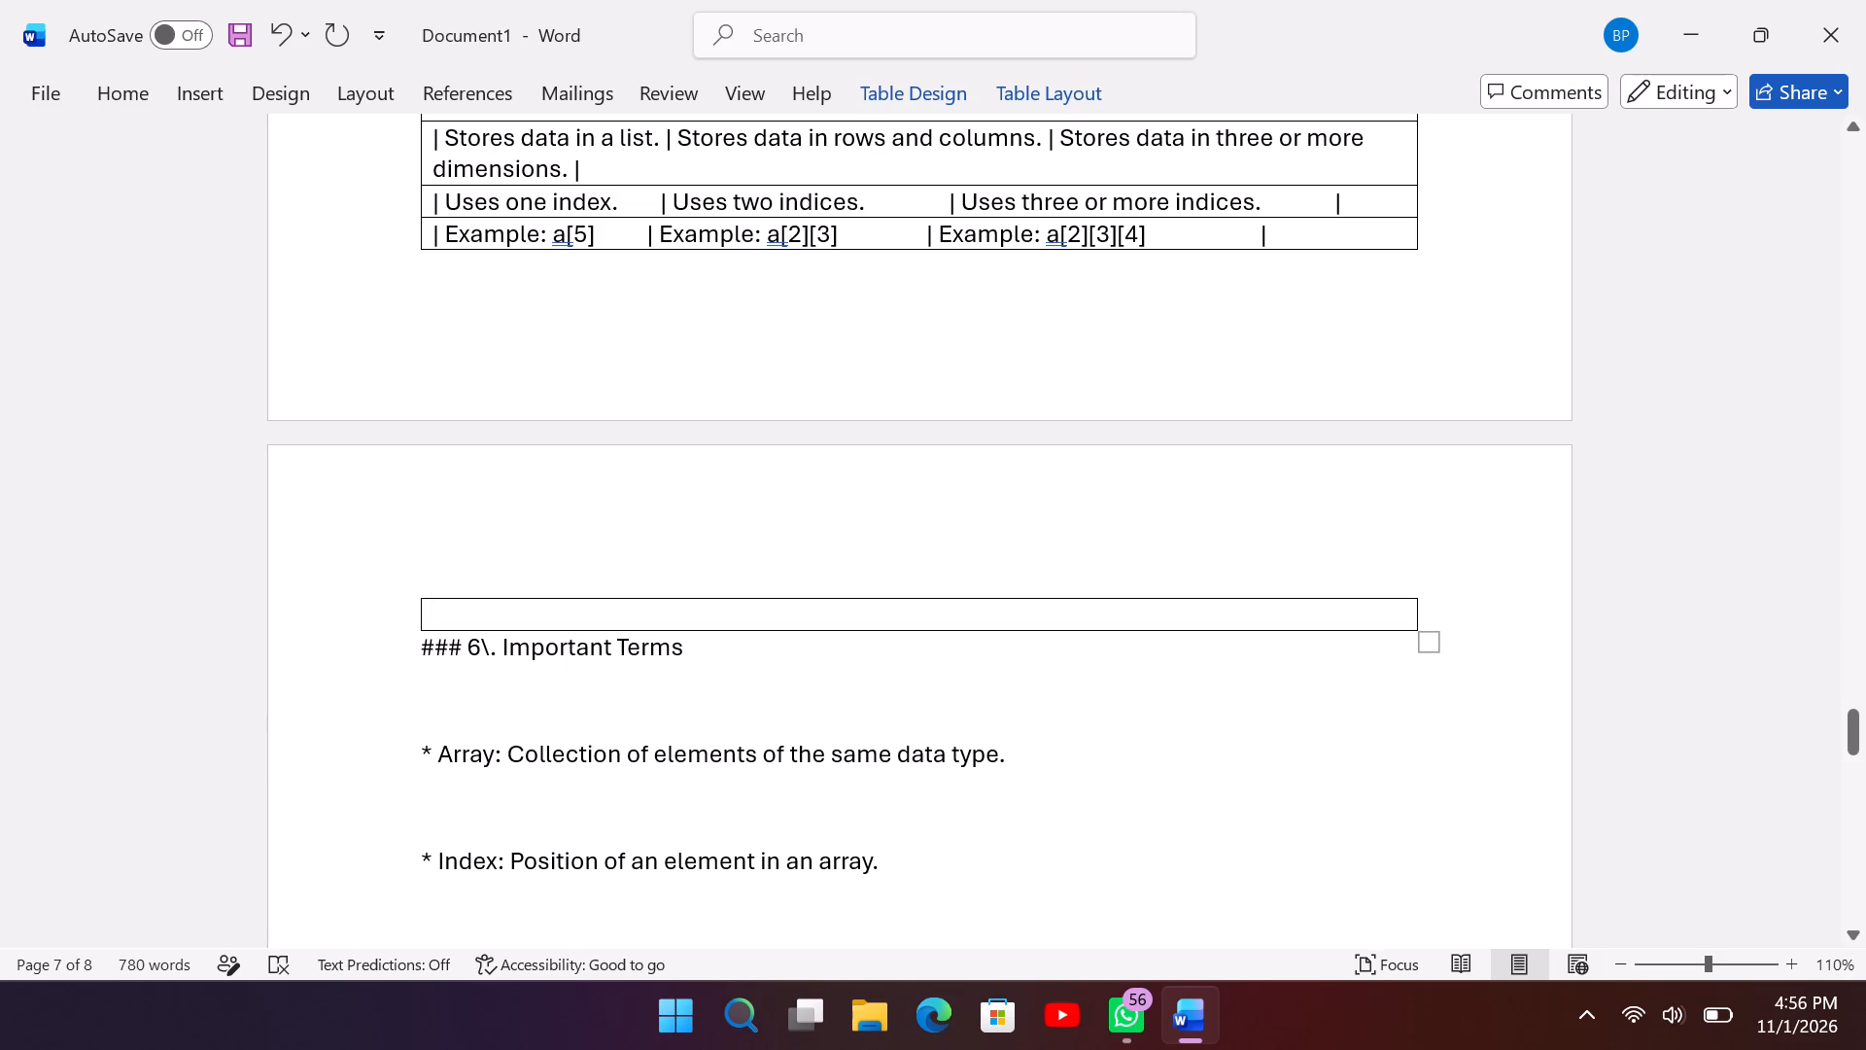
{"action": "left_click_drag", "start_coordinate": [409, 605], "coordinate": [698, 657]}
{"action": "left_click", "coordinate": [509, 616]}
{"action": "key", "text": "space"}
{"action": "left_click_drag", "start_coordinate": [427, 588], "coordinate": [519, 594]}
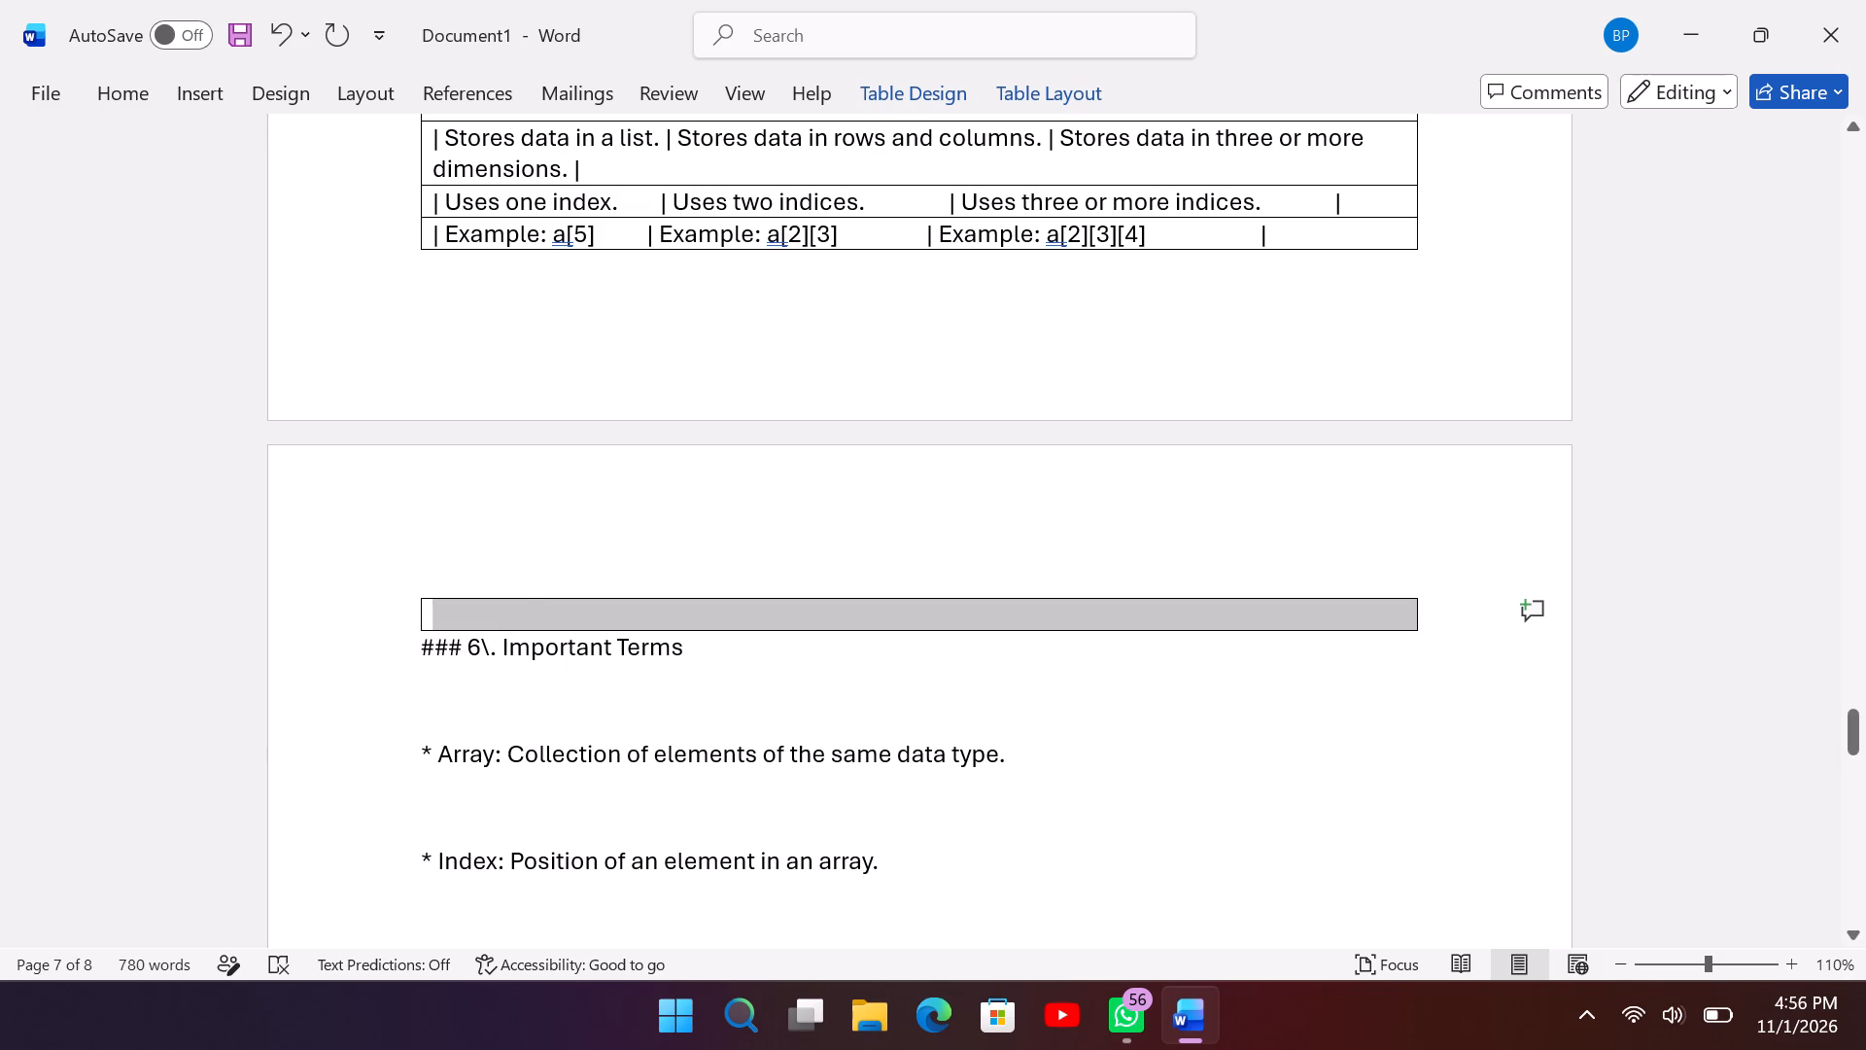
{"action": "left_click_drag", "start_coordinate": [519, 594], "coordinate": [519, 593]}
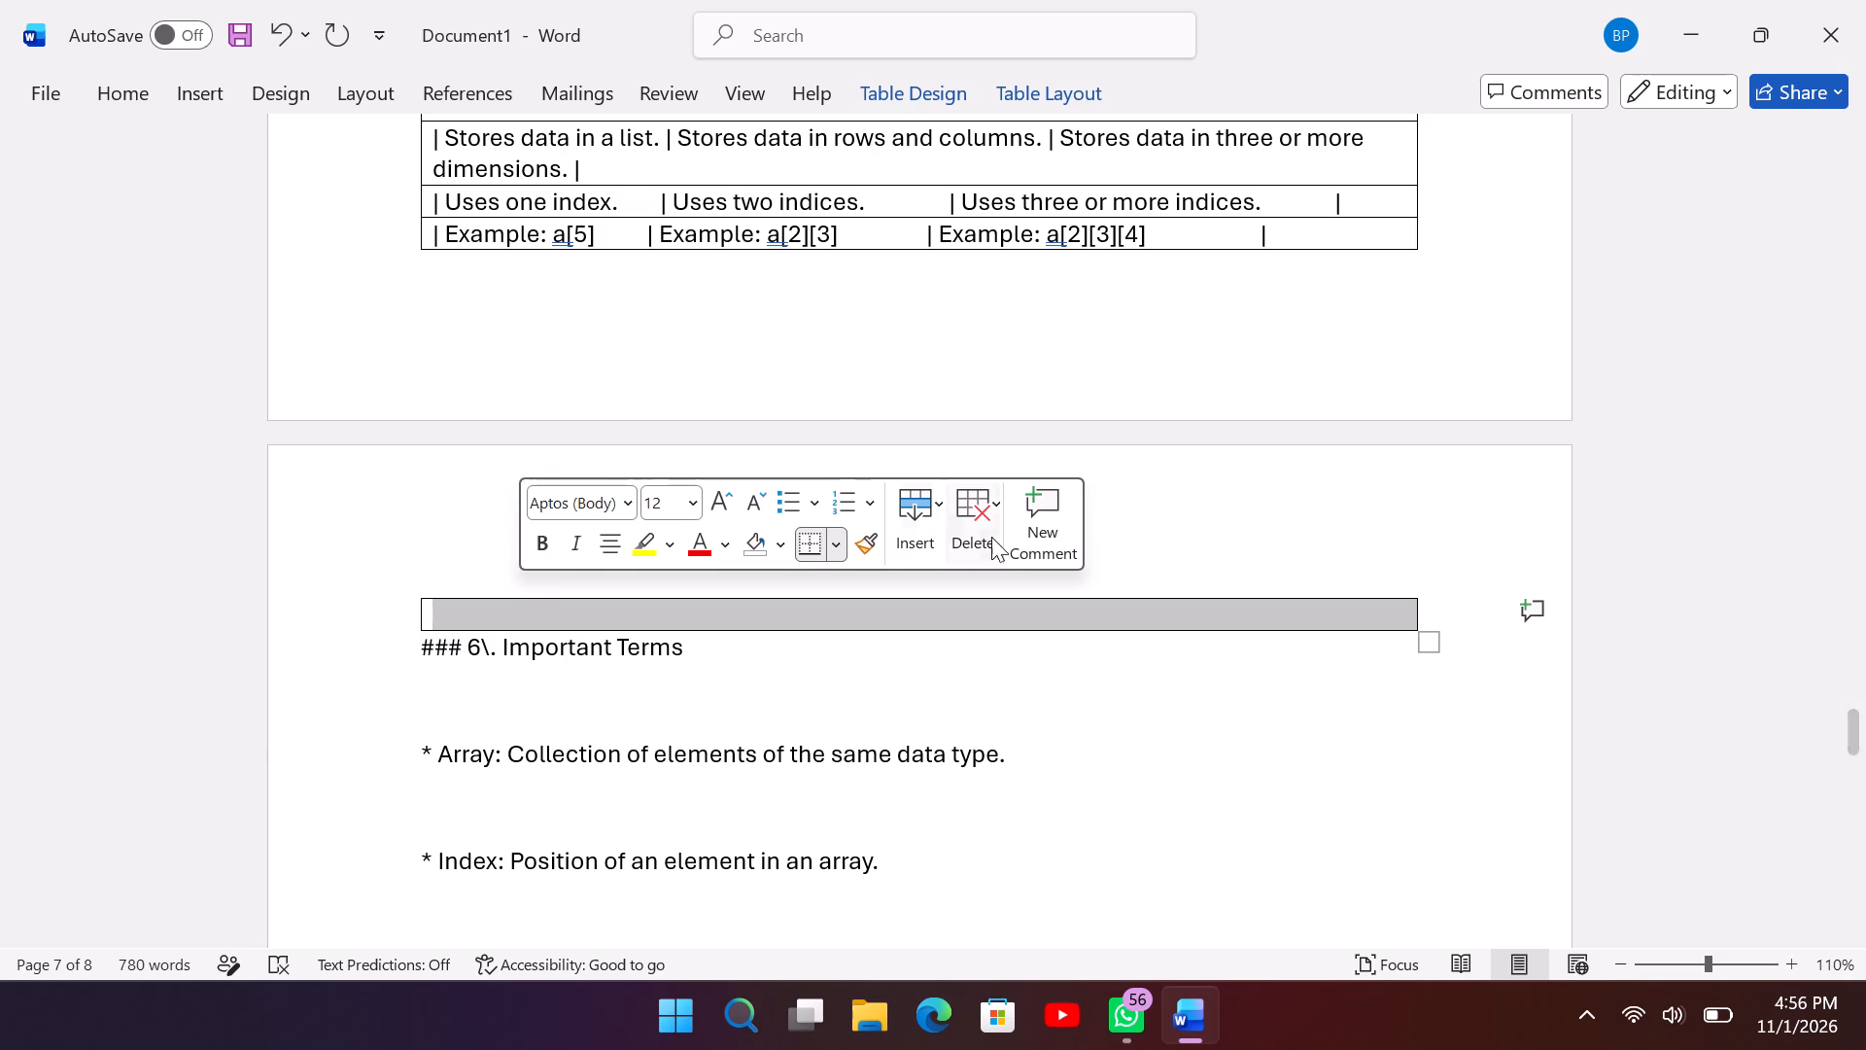
{"action": "left_click", "coordinate": [967, 514]}
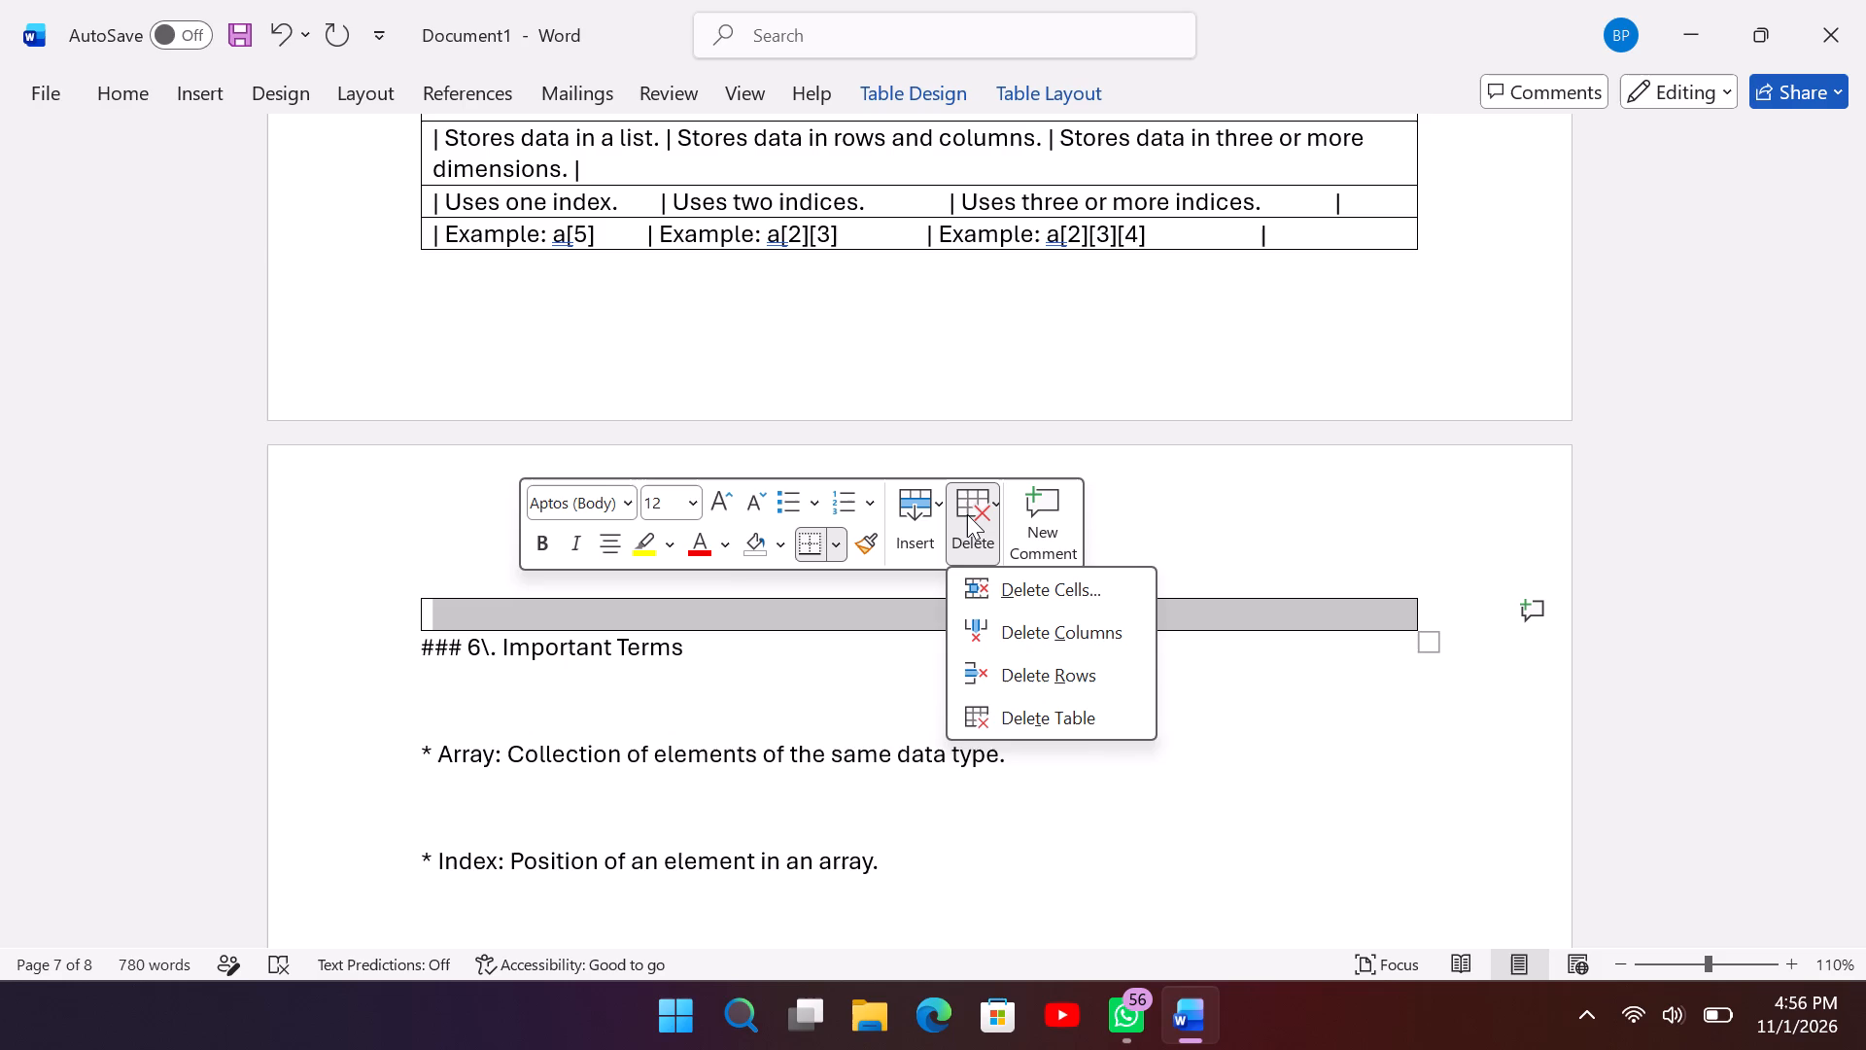
{"action": "left_click", "coordinate": [1048, 592]}
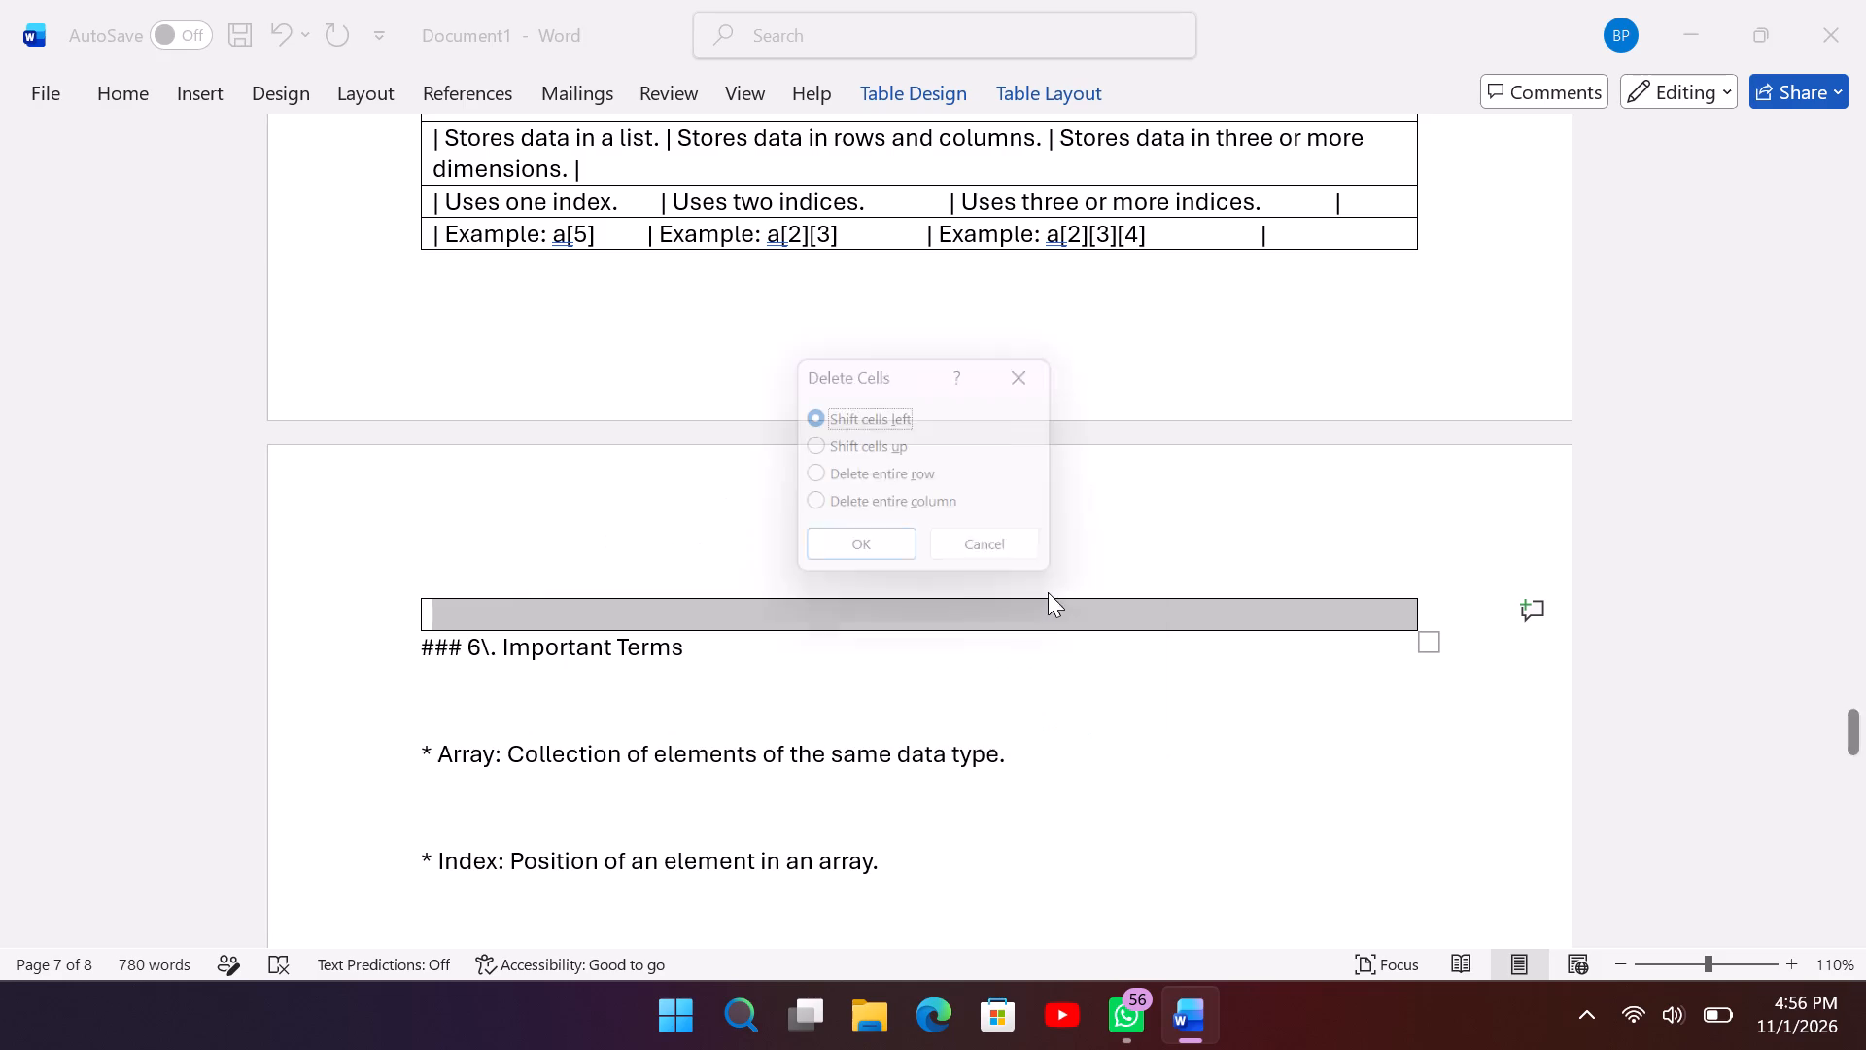
{"action": "left_click", "coordinate": [868, 549]}
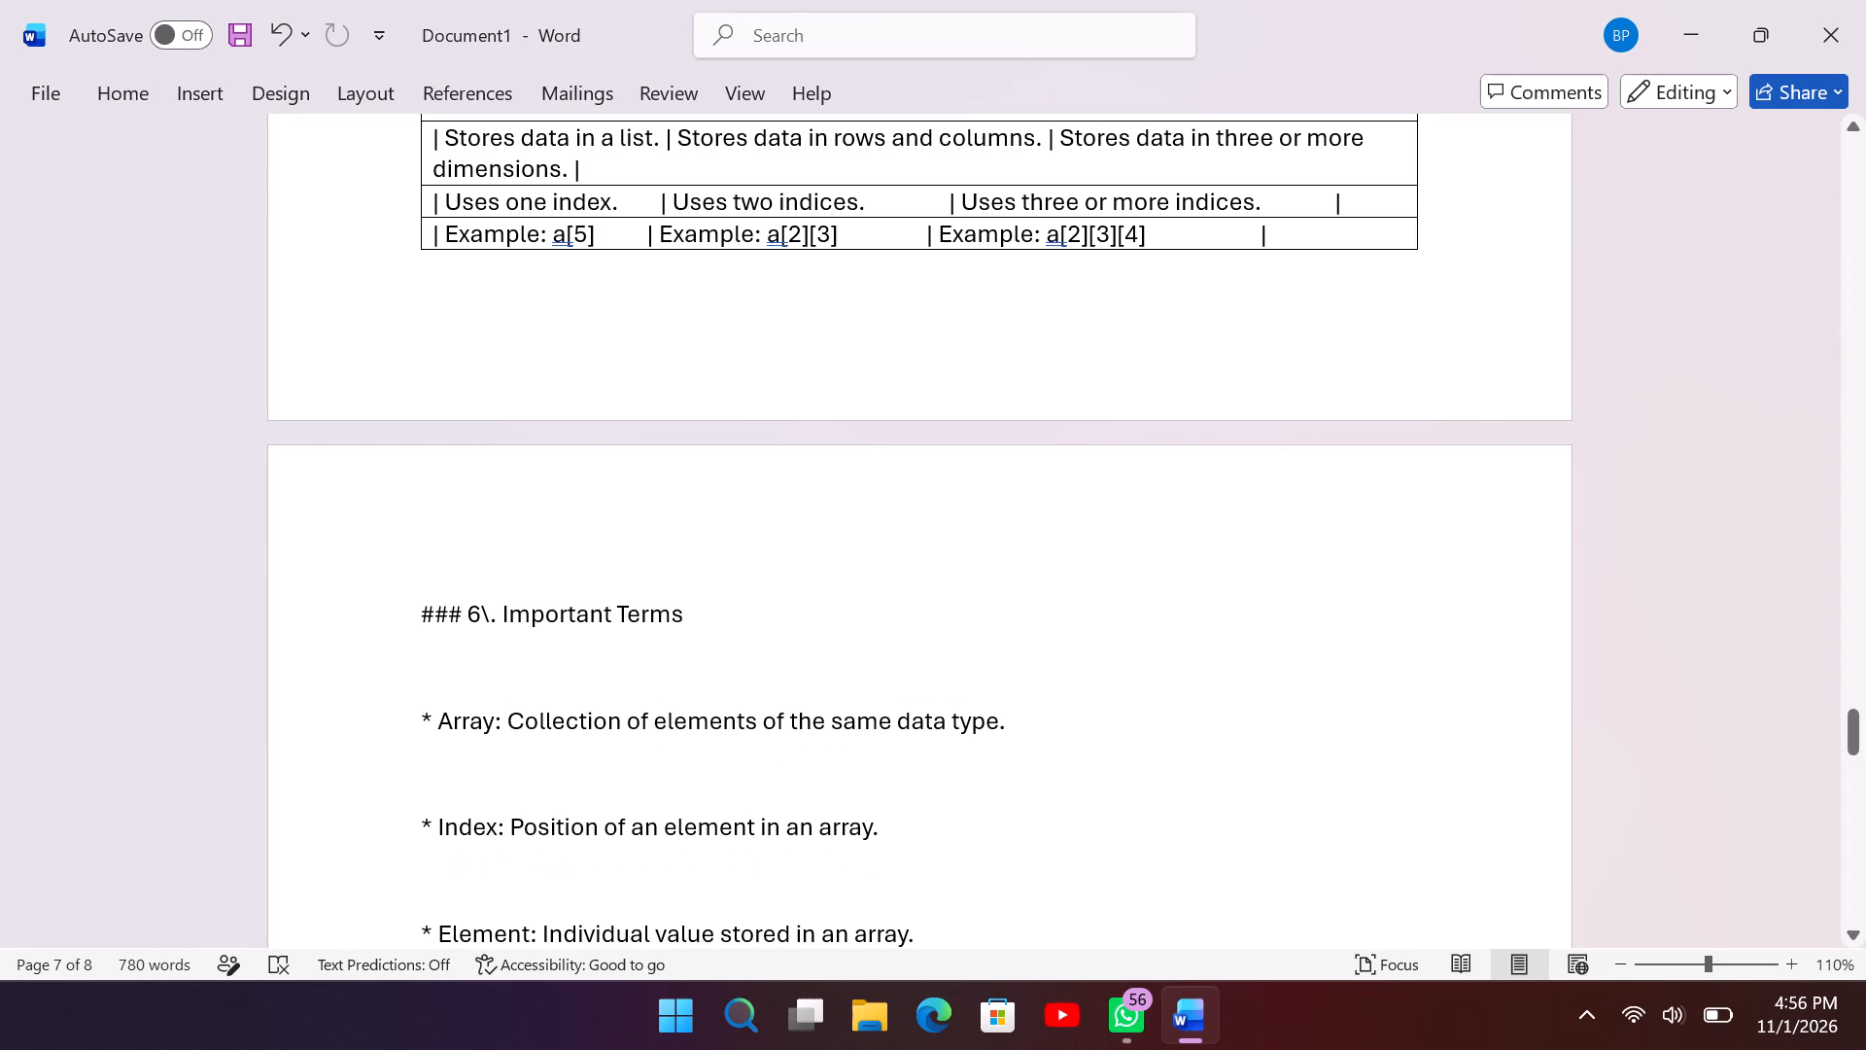
Look through the uncleaned "Important Terms" and "Important Points to Remember" sections, returning to the comparison table.
{"action": "left_click_drag", "start_coordinate": [491, 542], "coordinate": [676, 651]}
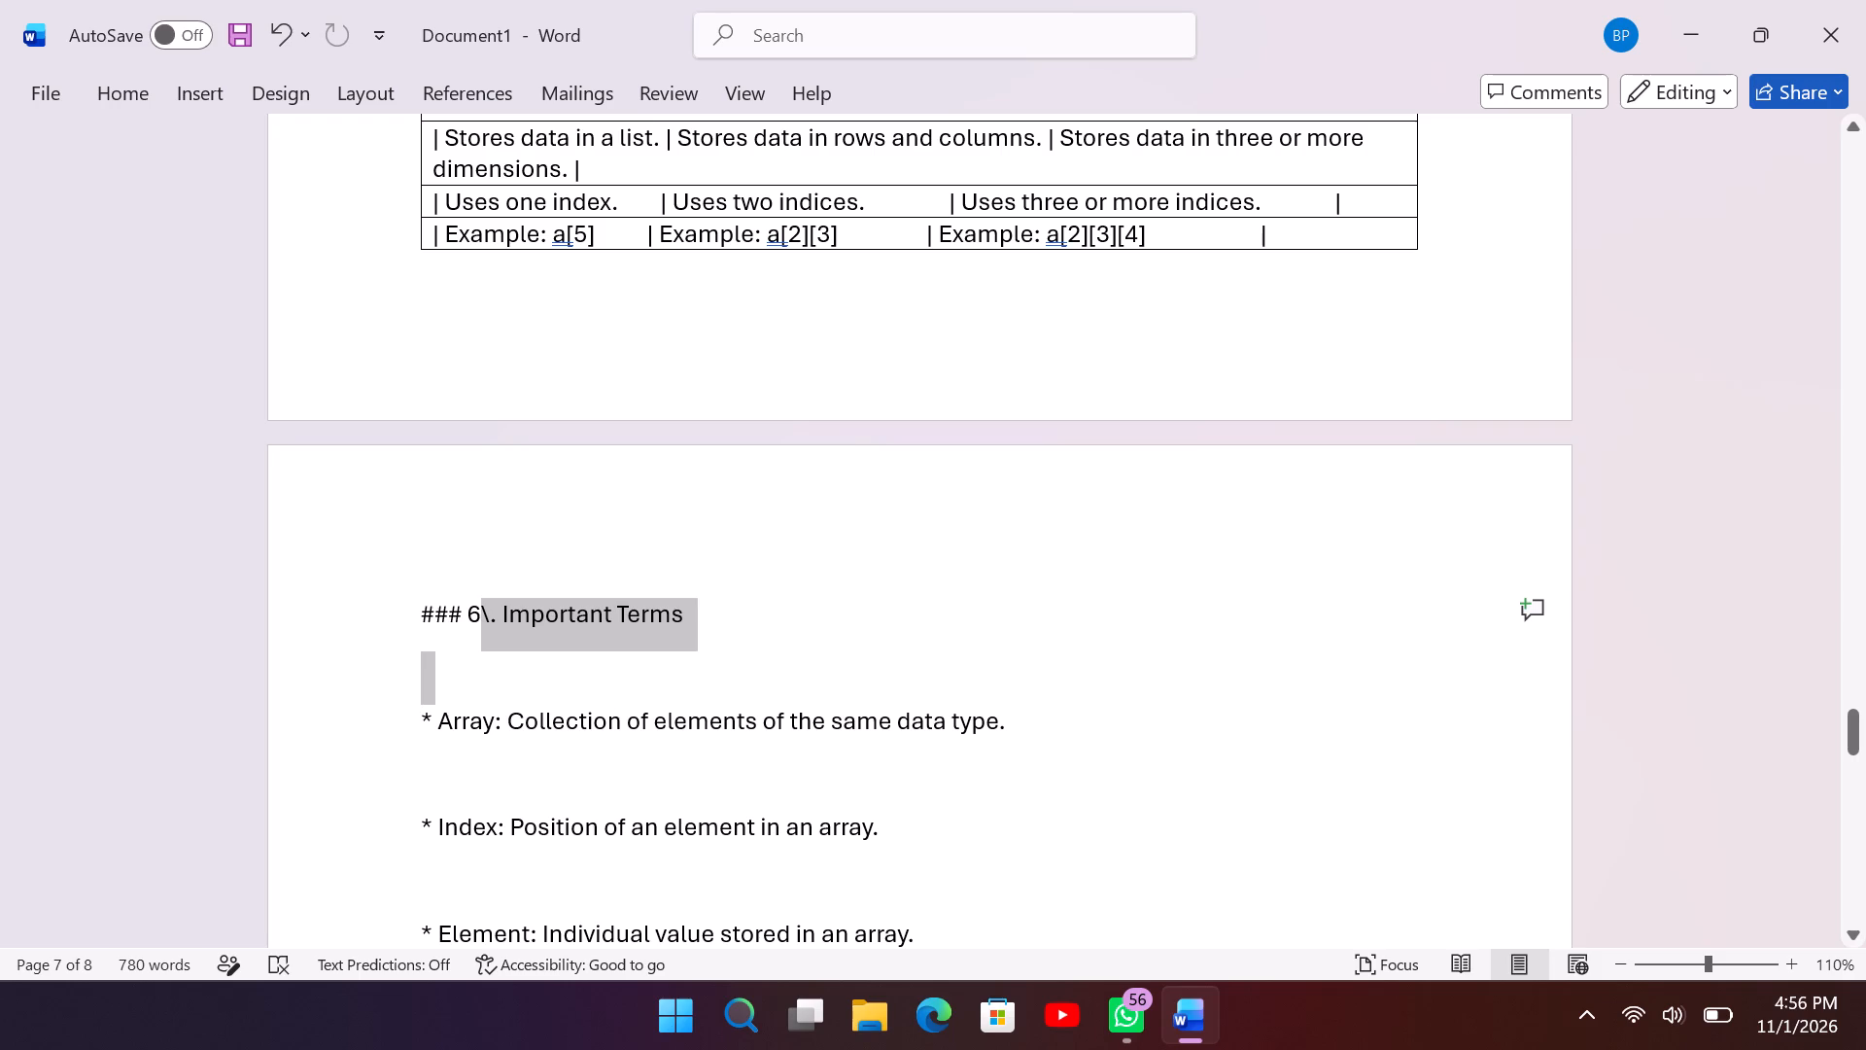
{"action": "left_click_drag", "start_coordinate": [676, 651], "coordinate": [530, 574]}
{"action": "left_click", "coordinate": [530, 574]}
{"action": "scroll", "coordinate": [530, 574], "scroll_direction": "down", "scroll_amount": 1}
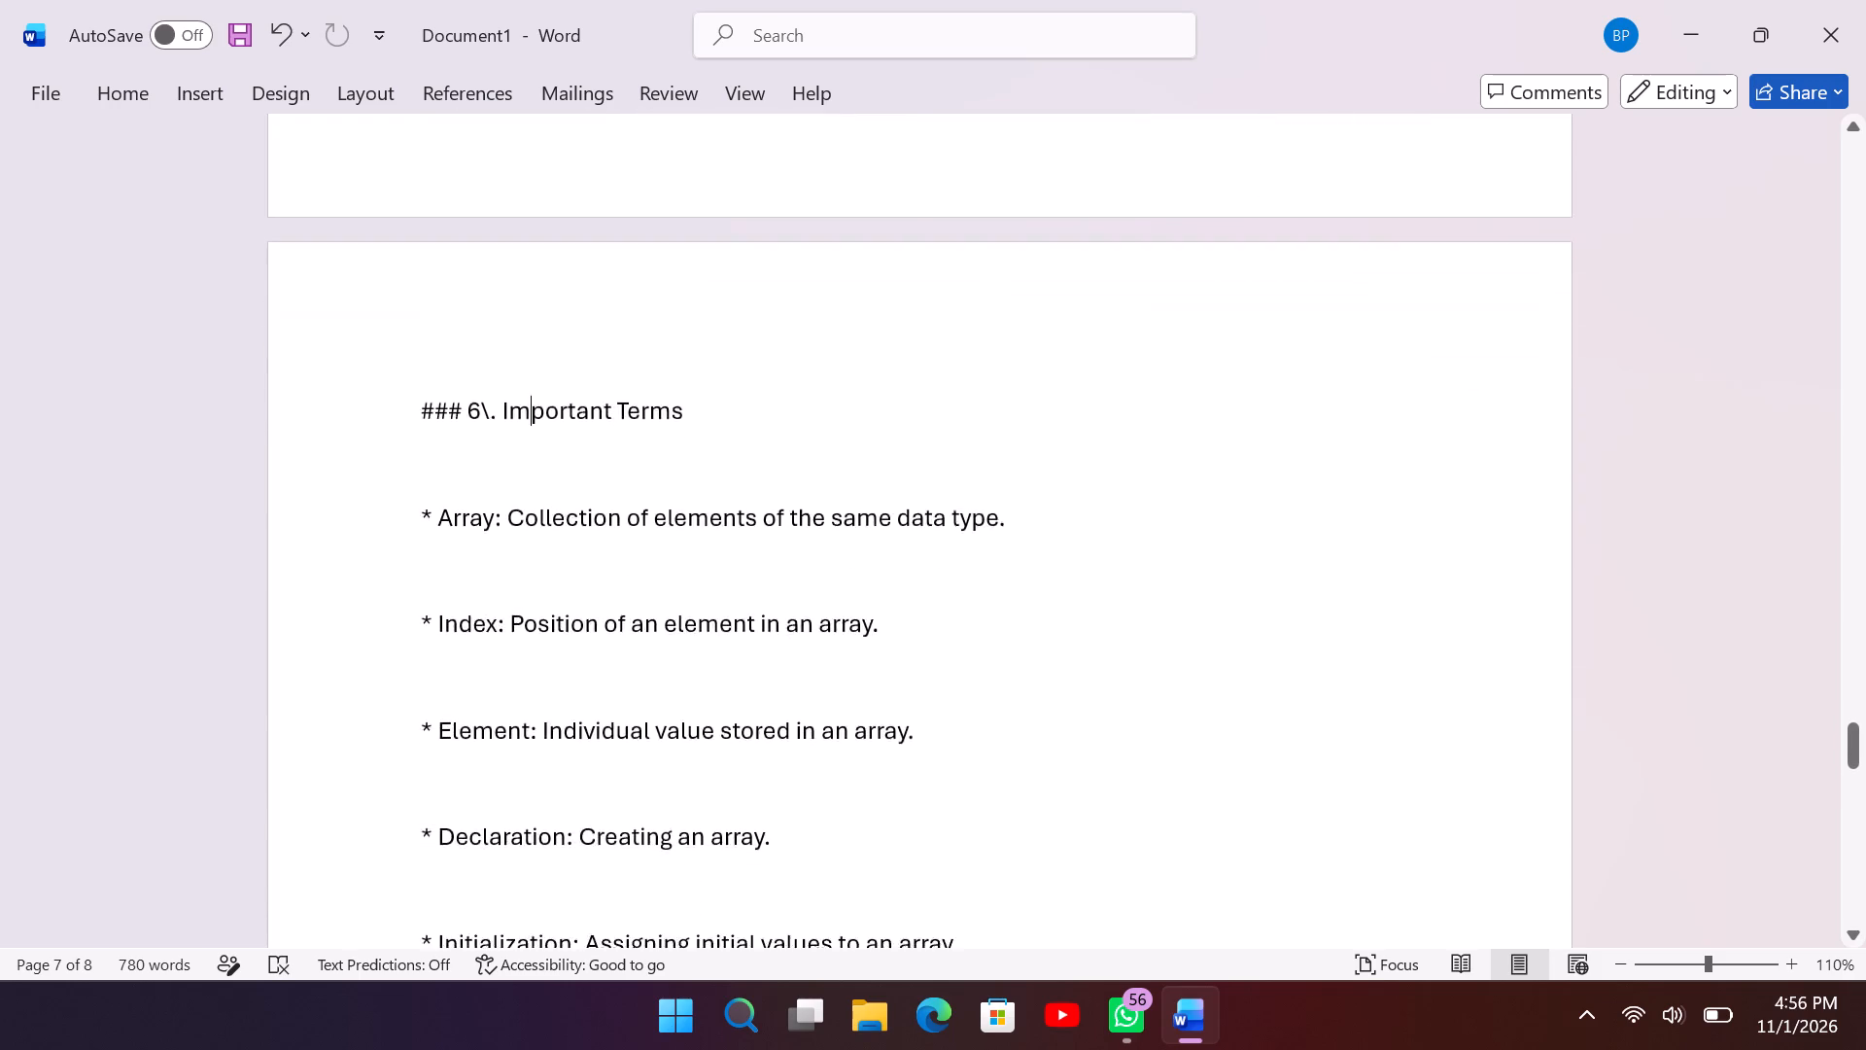
{"action": "scroll", "coordinate": [530, 574], "scroll_direction": "down", "scroll_amount": 4}
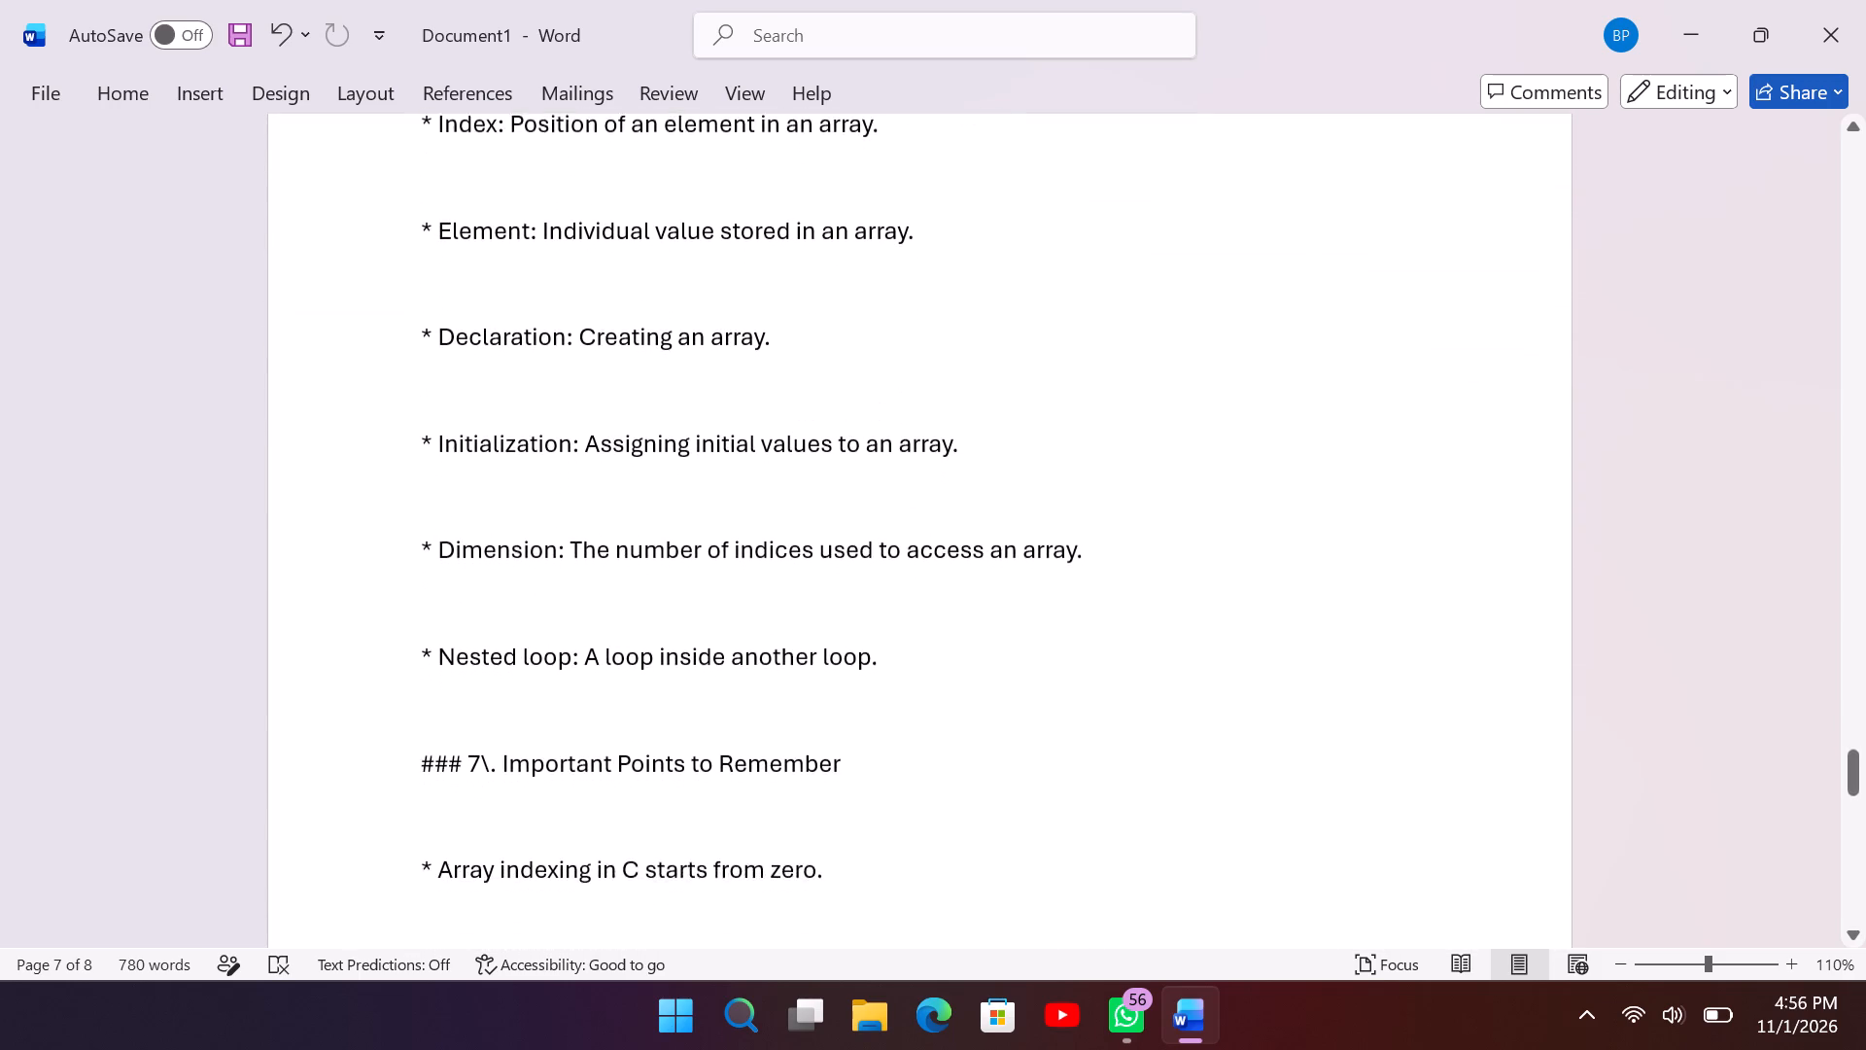
{"action": "scroll", "coordinate": [530, 574], "scroll_direction": "down", "scroll_amount": 2}
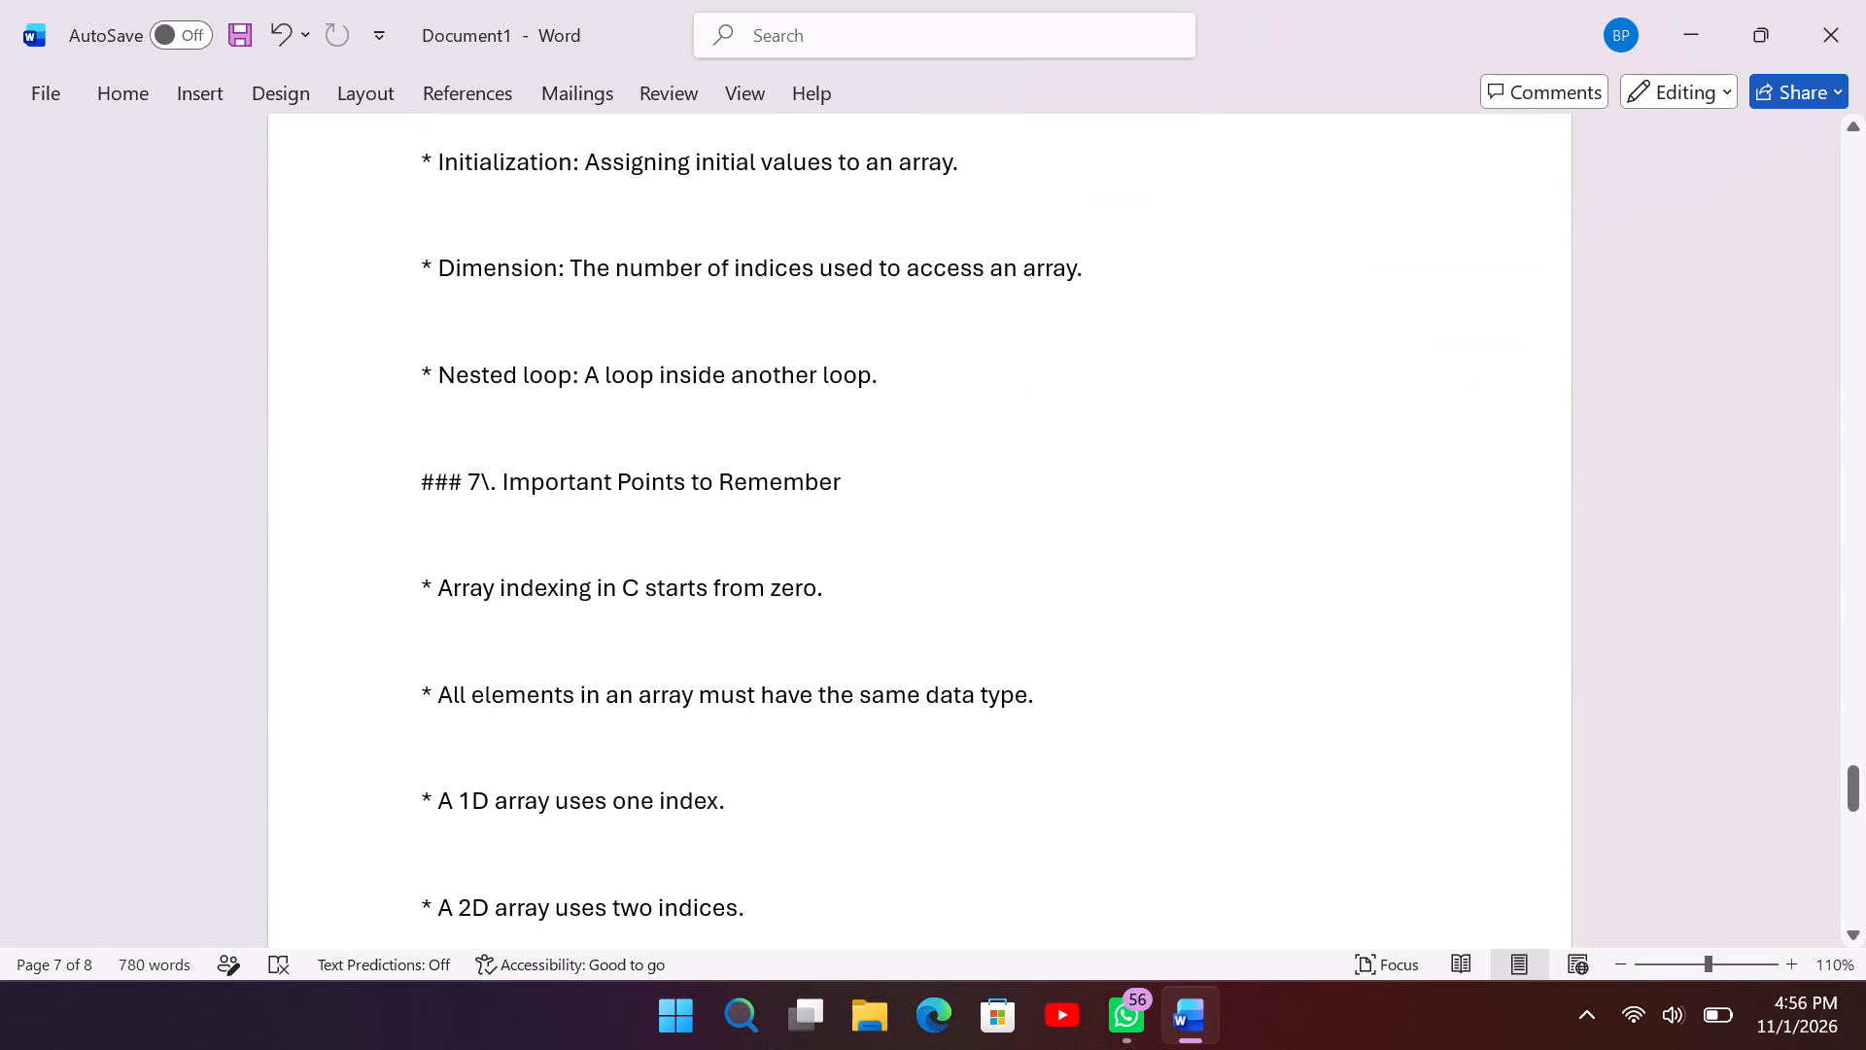
{"action": "scroll", "coordinate": [530, 574], "scroll_direction": "down", "scroll_amount": 4}
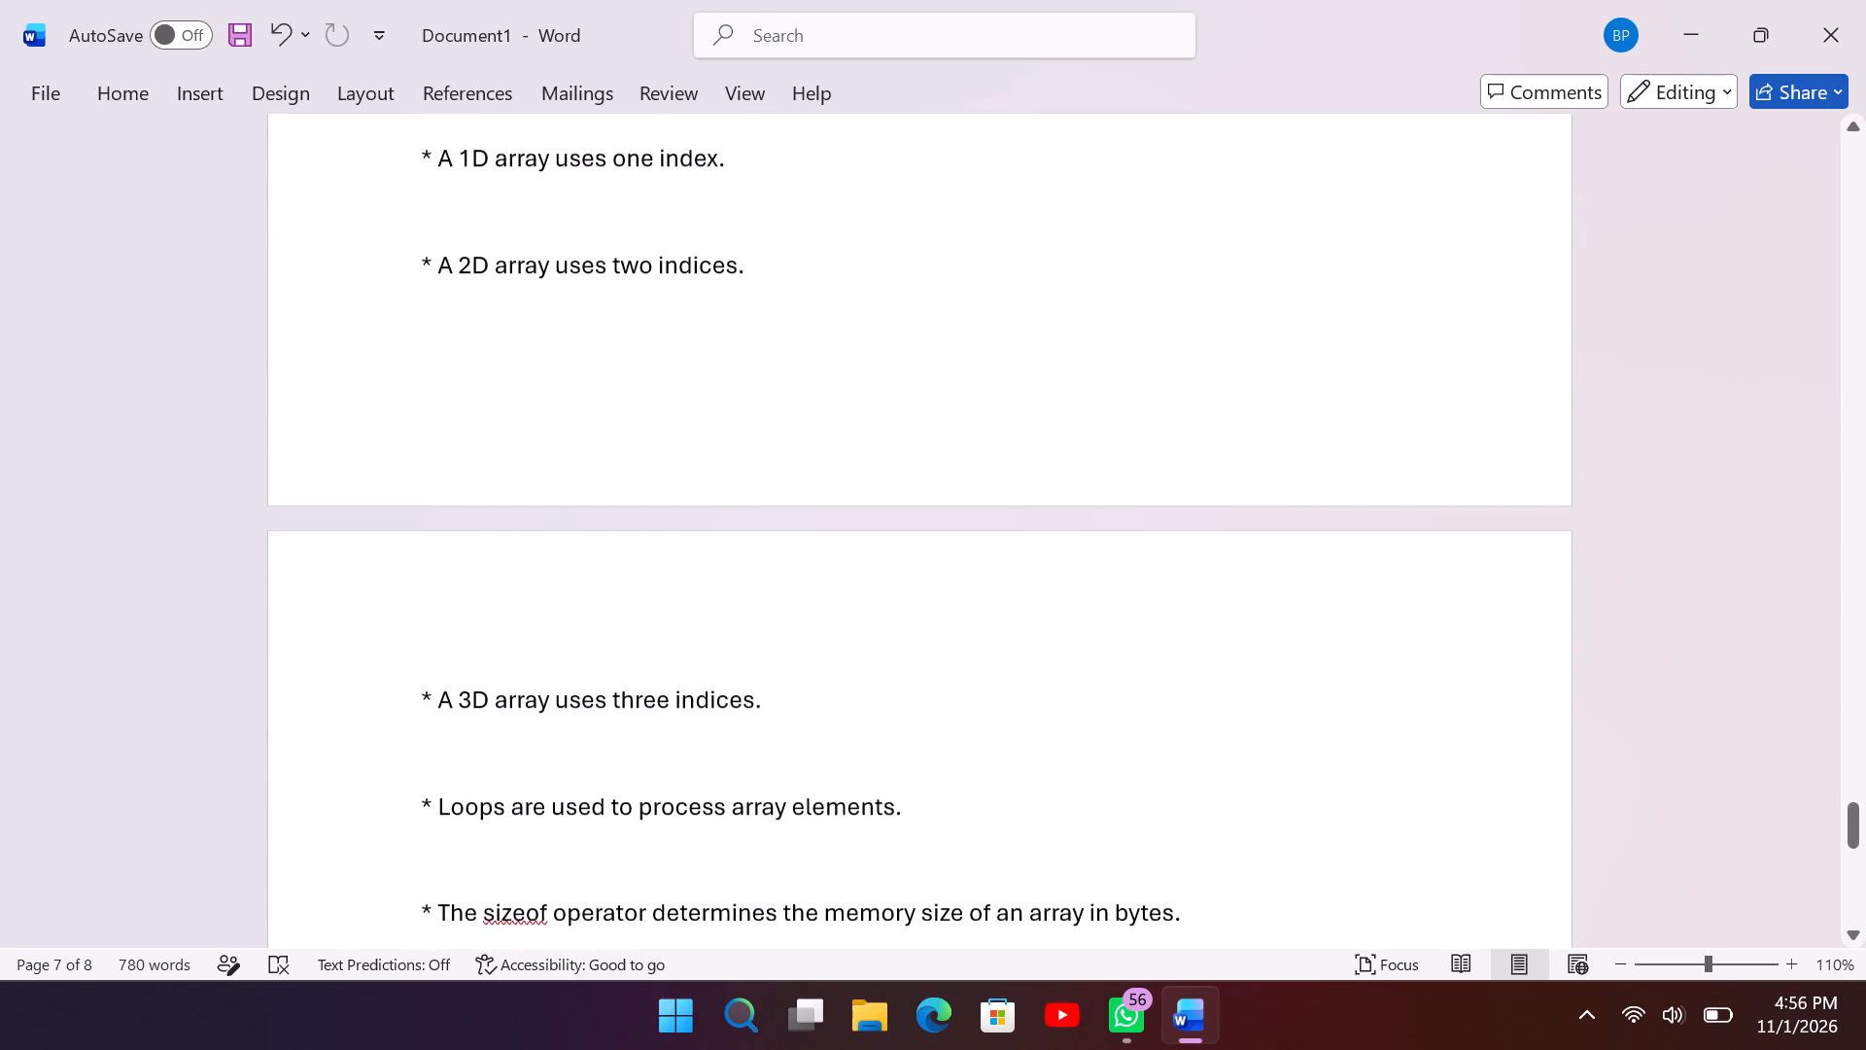
{"action": "scroll", "coordinate": [530, 574], "scroll_direction": "down", "scroll_amount": 2}
{"action": "scroll", "coordinate": [530, 574], "scroll_direction": "up", "scroll_amount": 1}
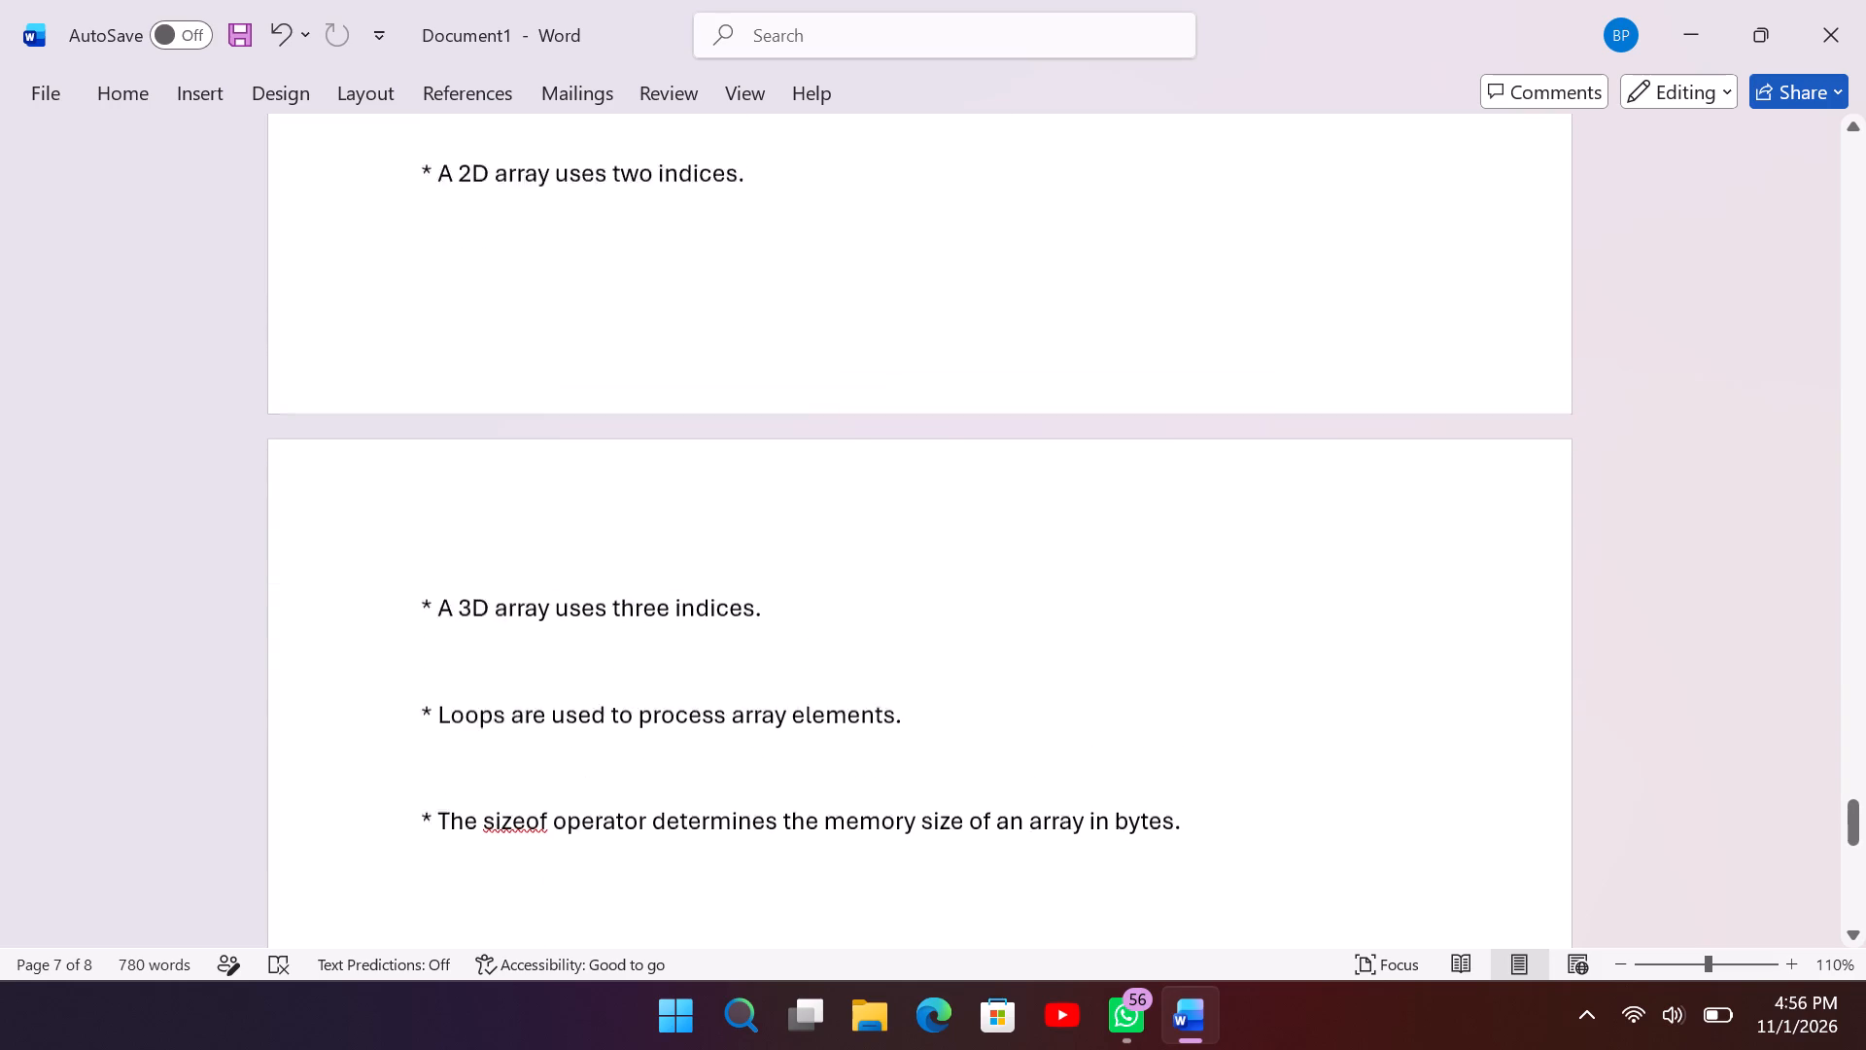
{"action": "scroll", "coordinate": [530, 574], "scroll_direction": "up", "scroll_amount": 1}
{"action": "left_click", "coordinate": [530, 574]}
{"action": "scroll", "coordinate": [530, 574], "scroll_direction": "up", "scroll_amount": 3}
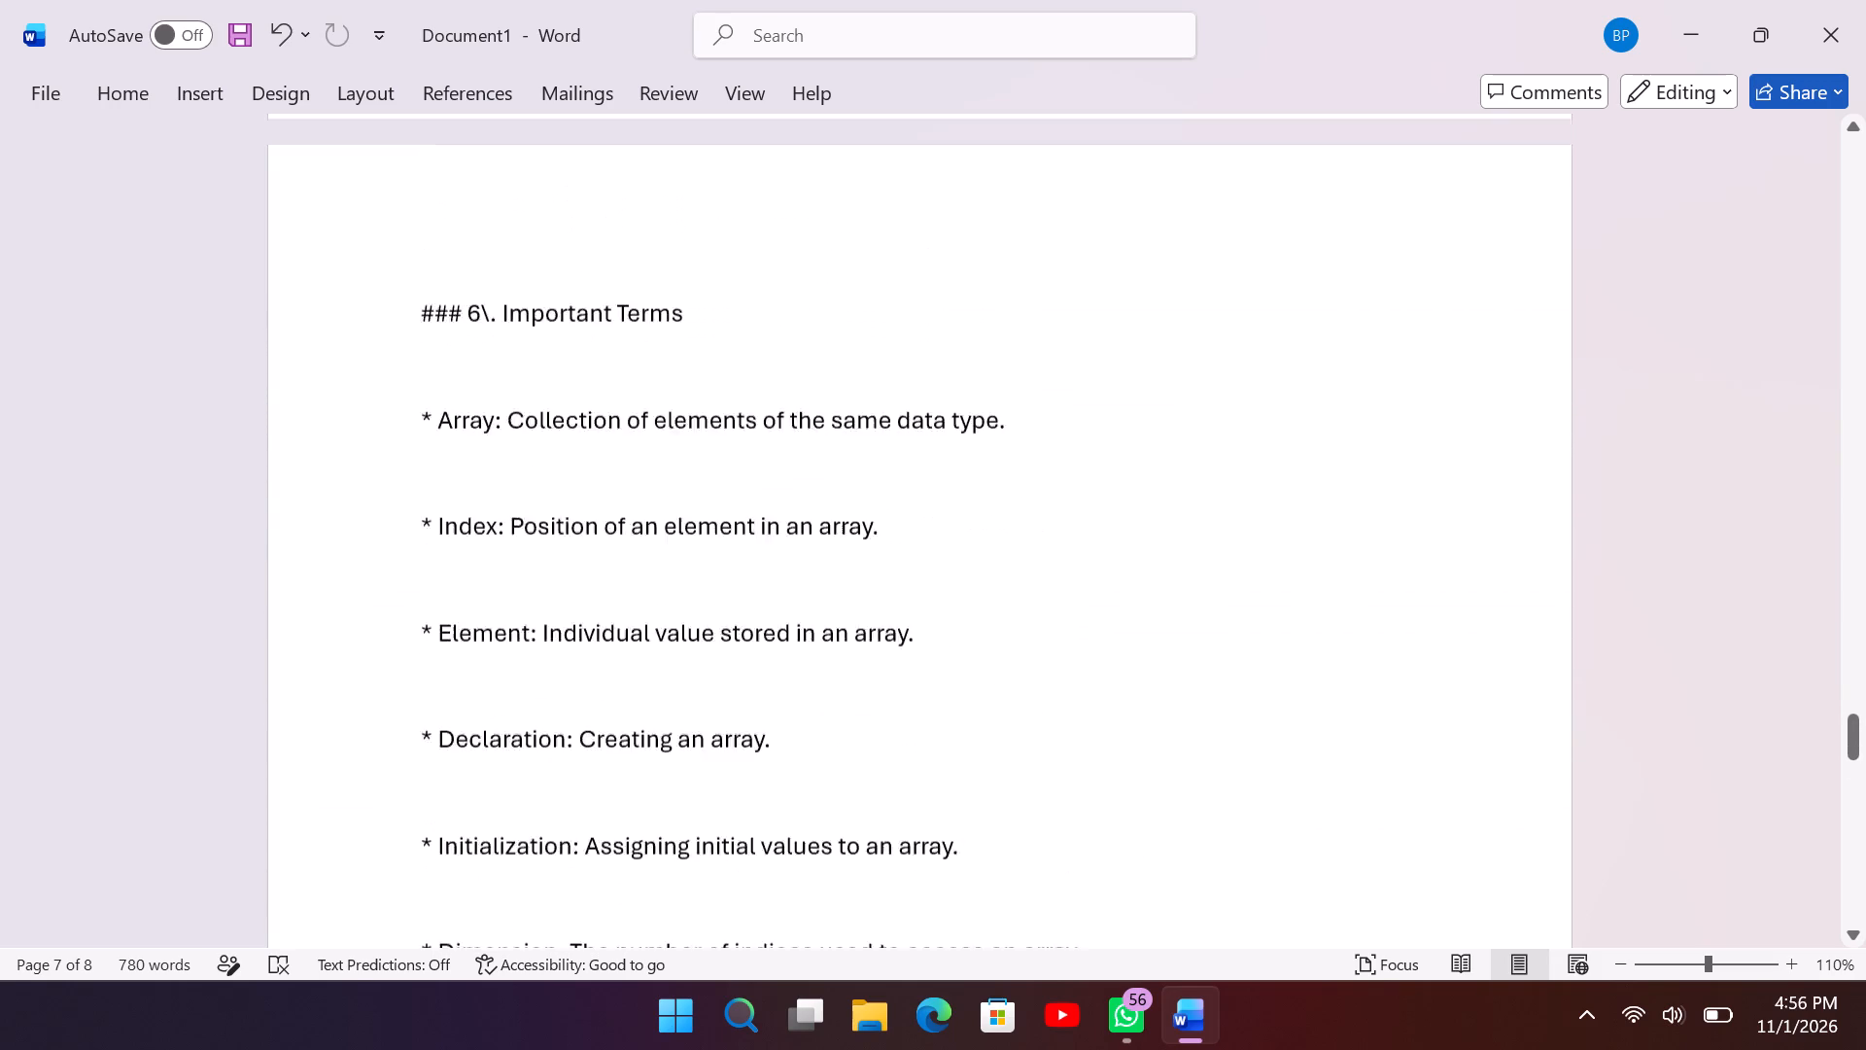
{"action": "scroll", "coordinate": [530, 574], "scroll_direction": "up", "scroll_amount": 1}
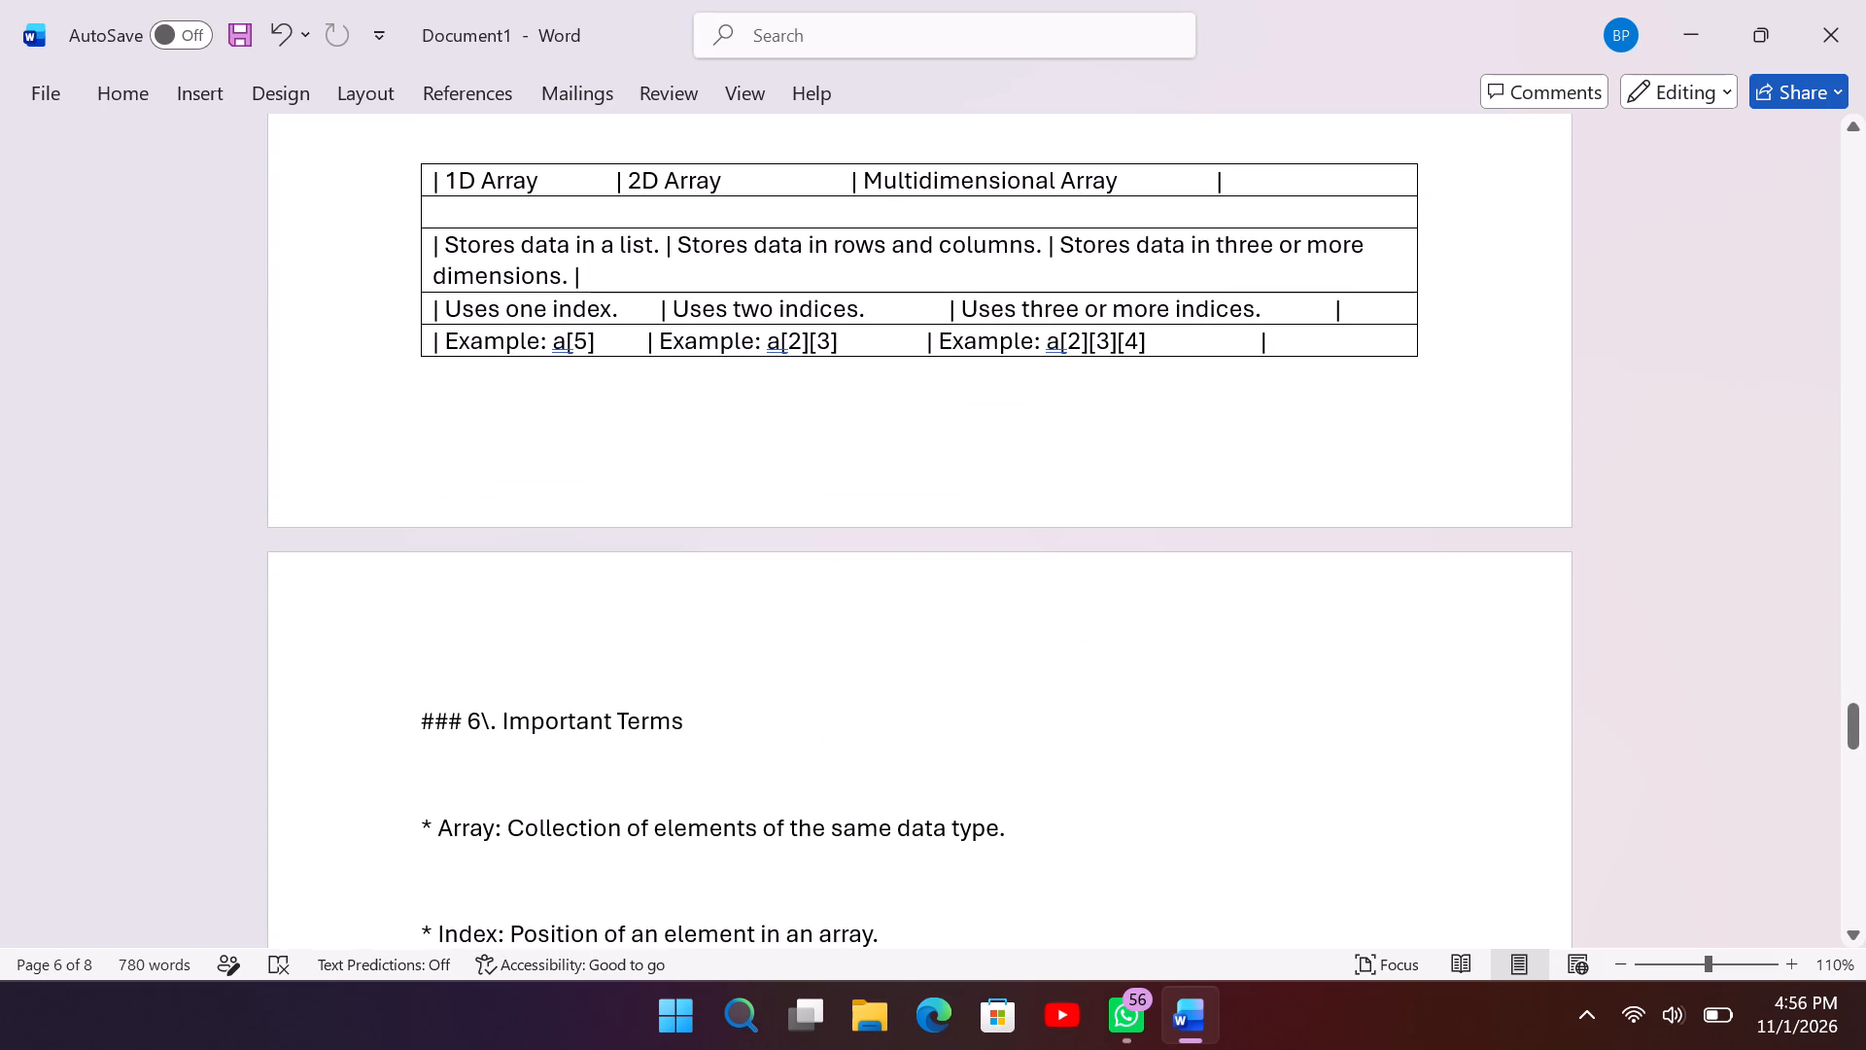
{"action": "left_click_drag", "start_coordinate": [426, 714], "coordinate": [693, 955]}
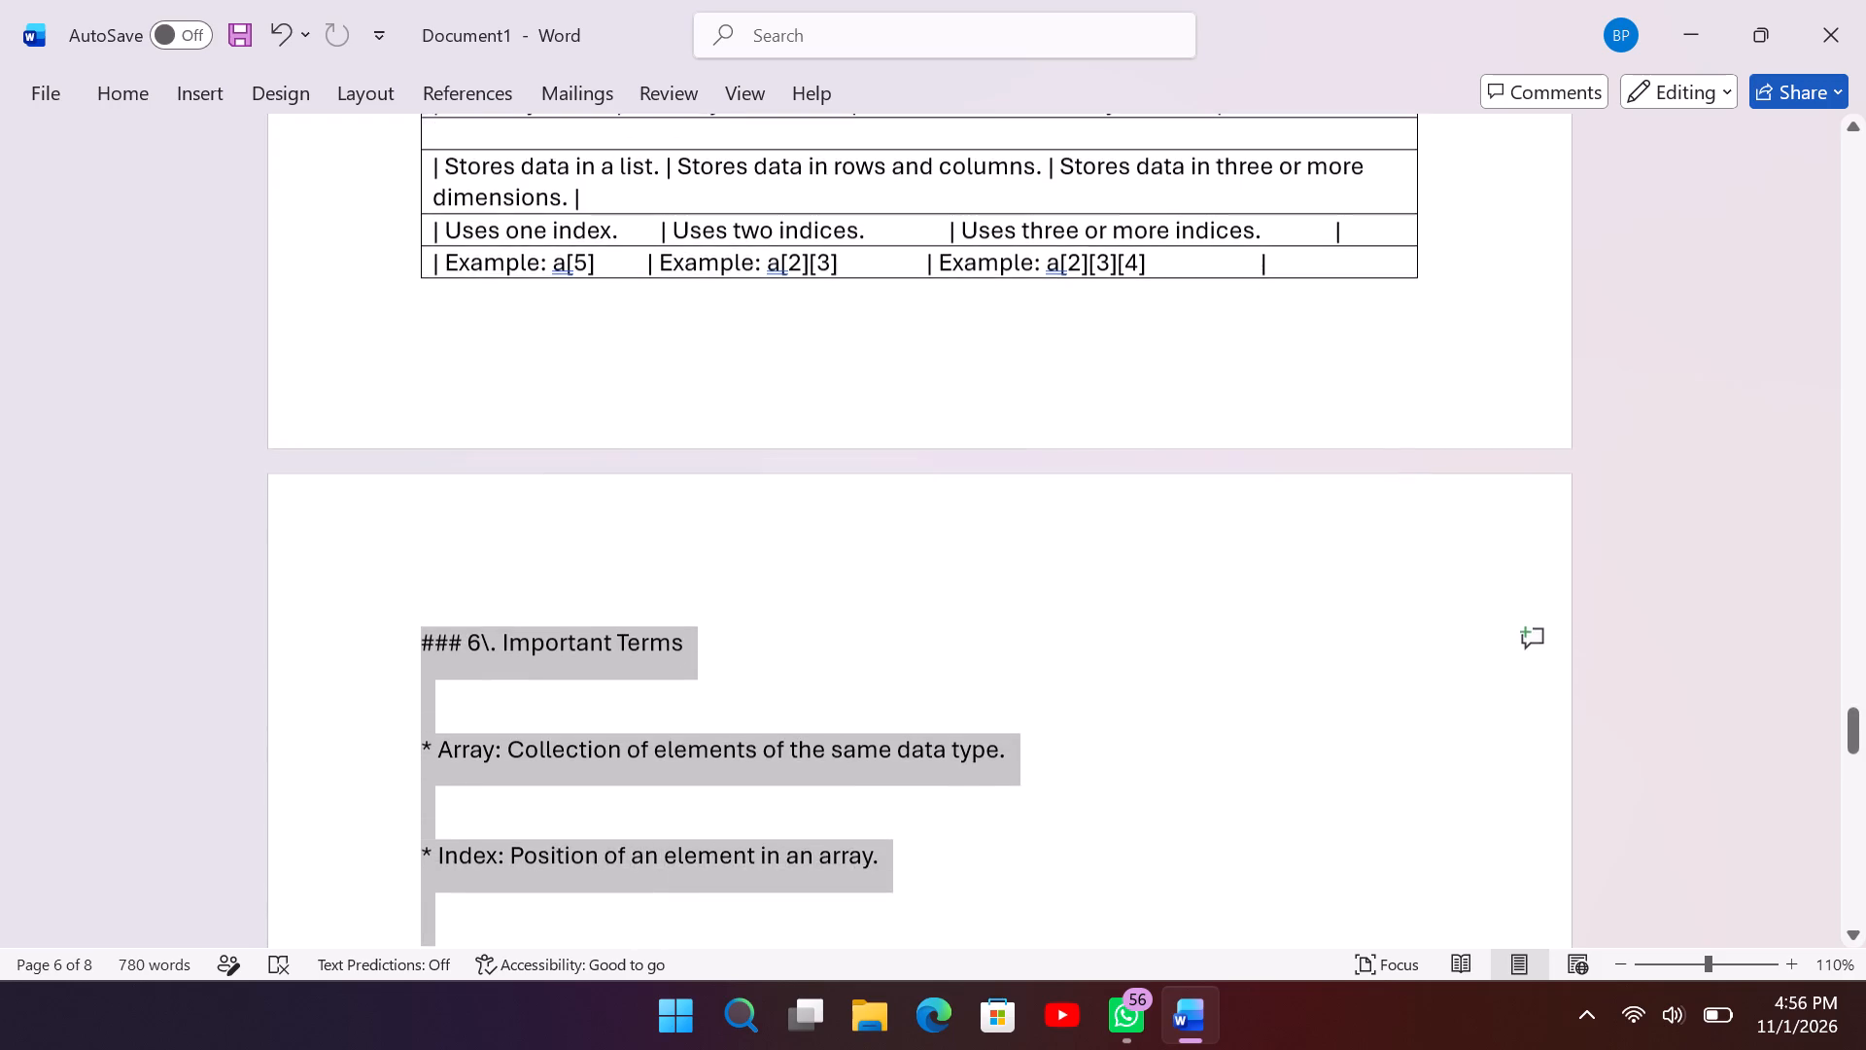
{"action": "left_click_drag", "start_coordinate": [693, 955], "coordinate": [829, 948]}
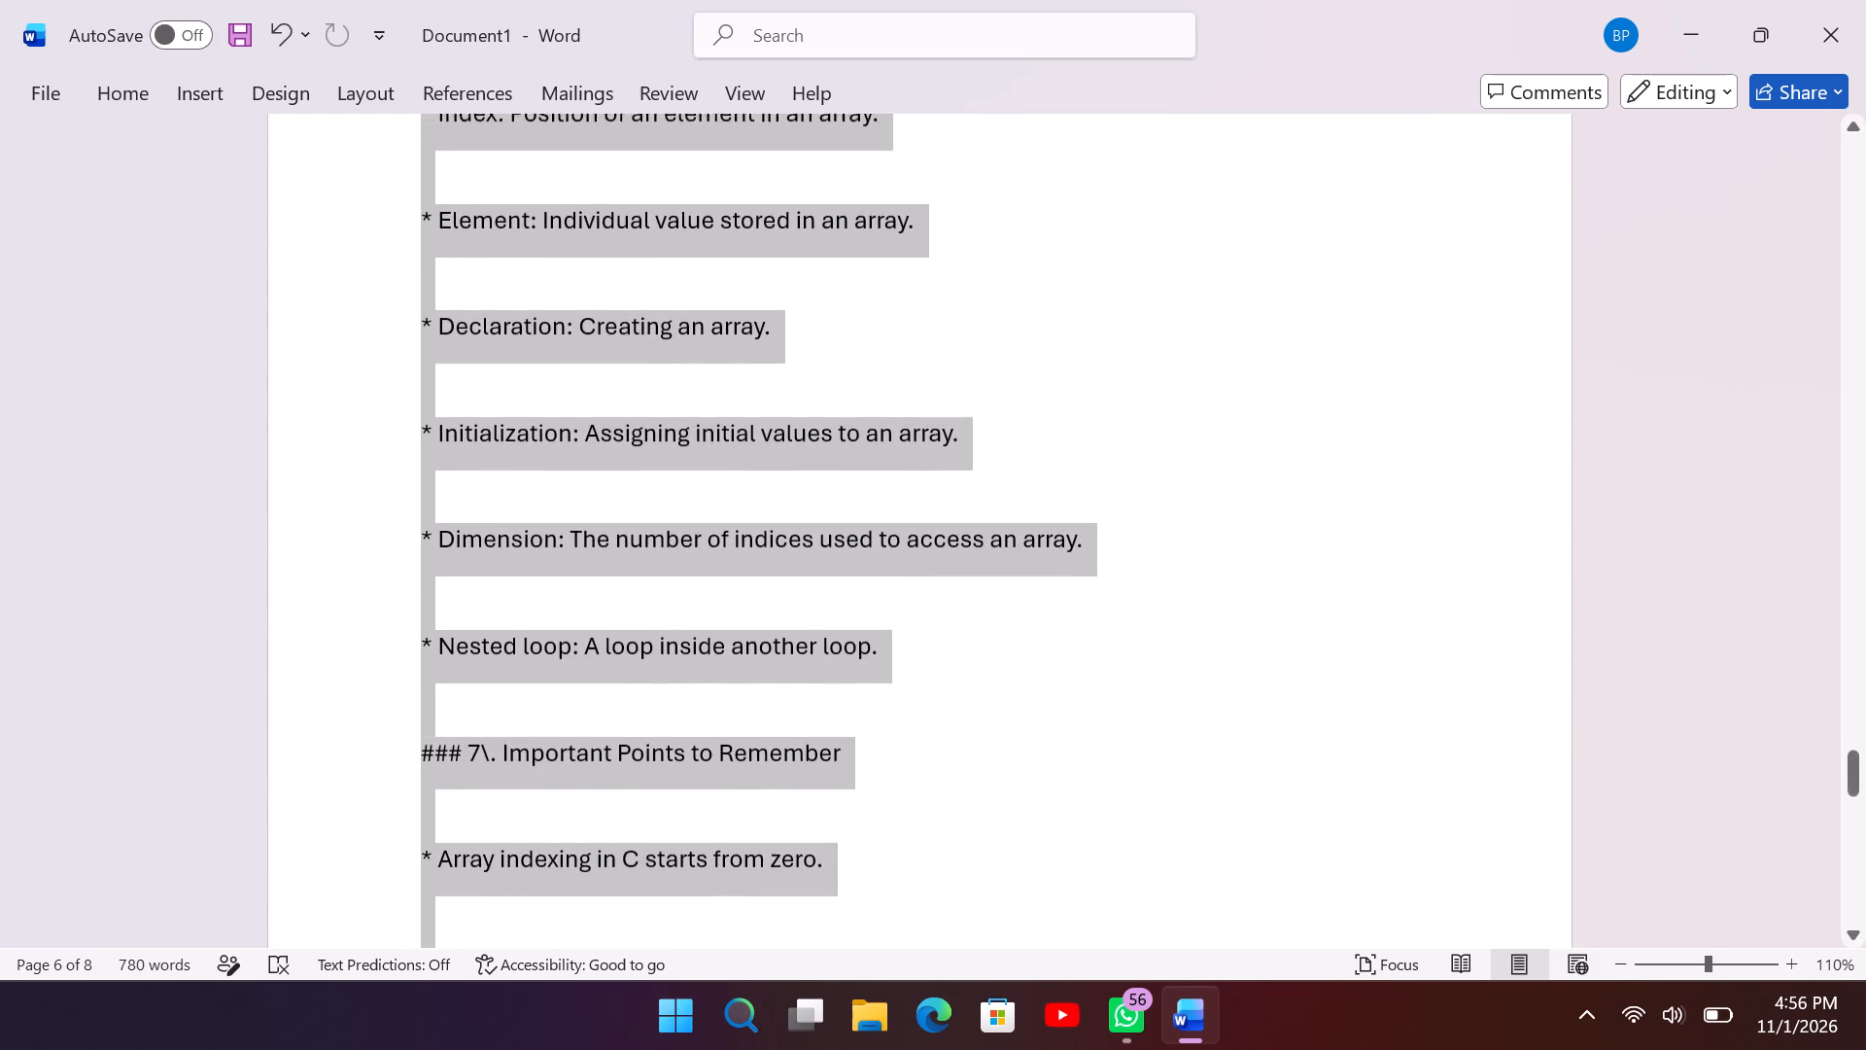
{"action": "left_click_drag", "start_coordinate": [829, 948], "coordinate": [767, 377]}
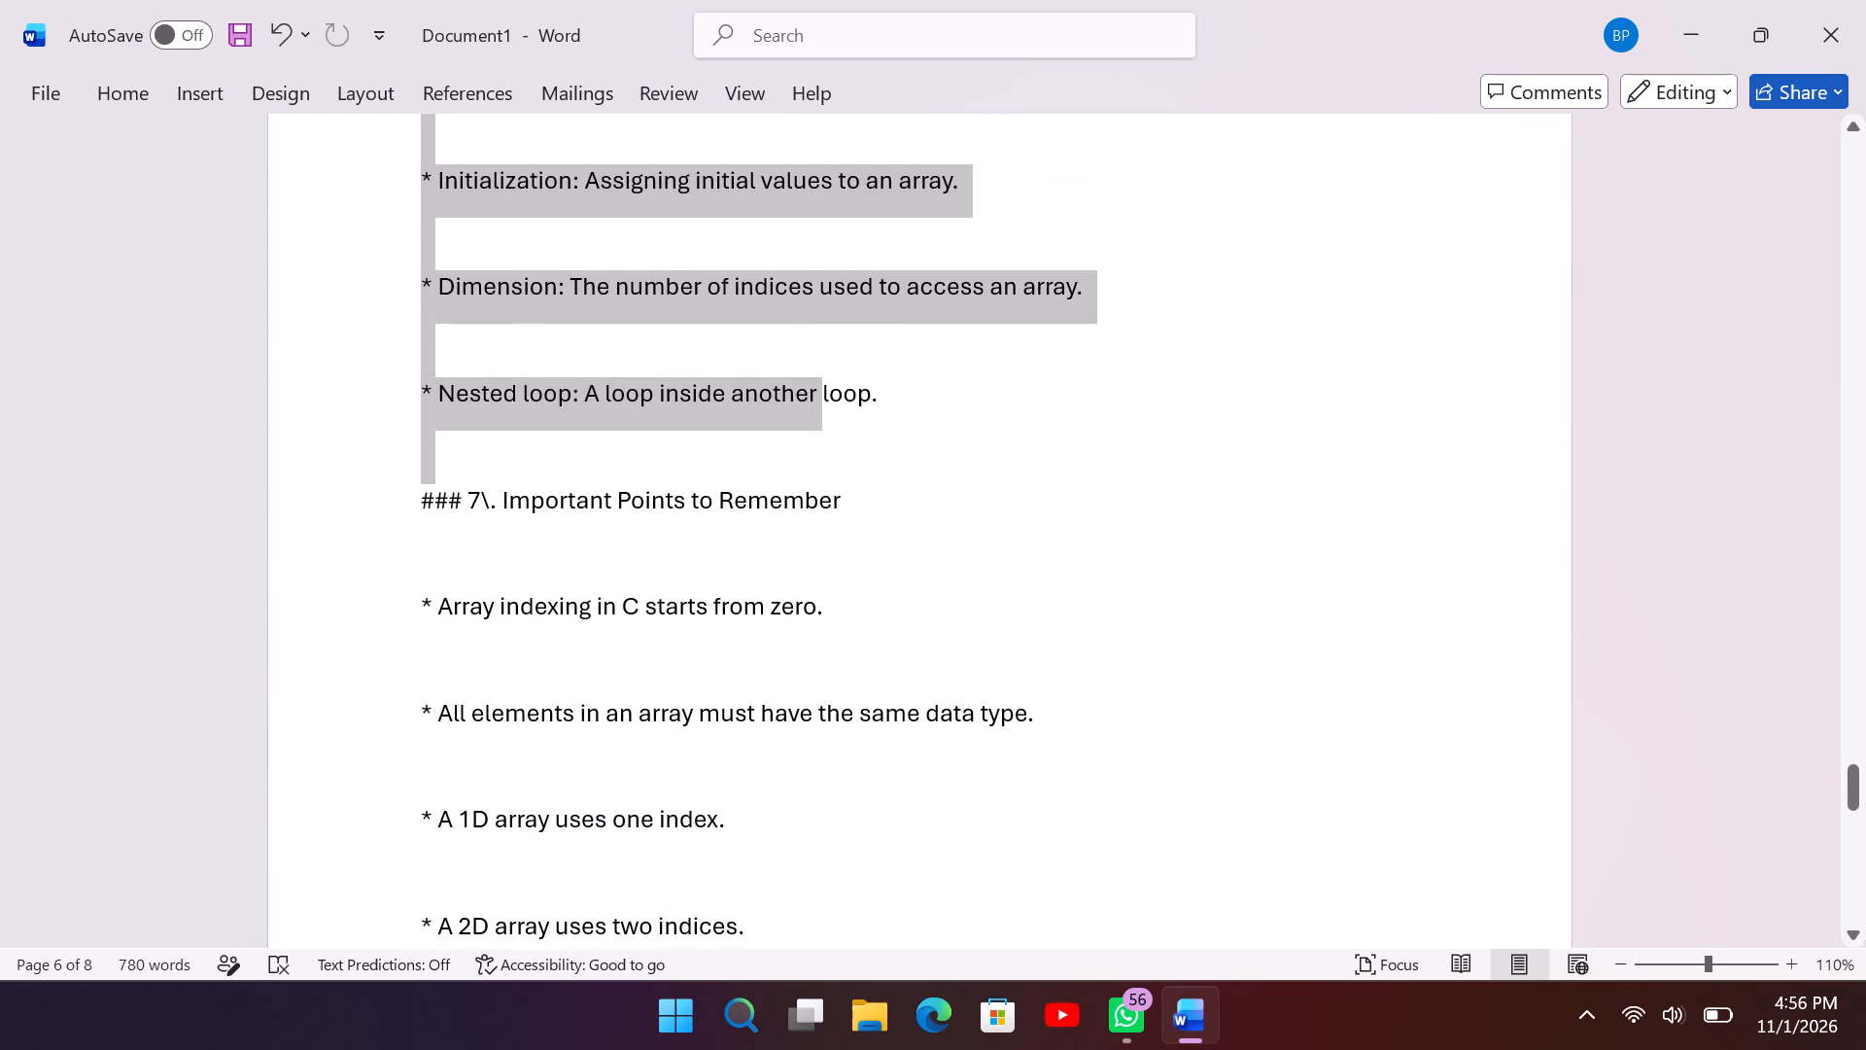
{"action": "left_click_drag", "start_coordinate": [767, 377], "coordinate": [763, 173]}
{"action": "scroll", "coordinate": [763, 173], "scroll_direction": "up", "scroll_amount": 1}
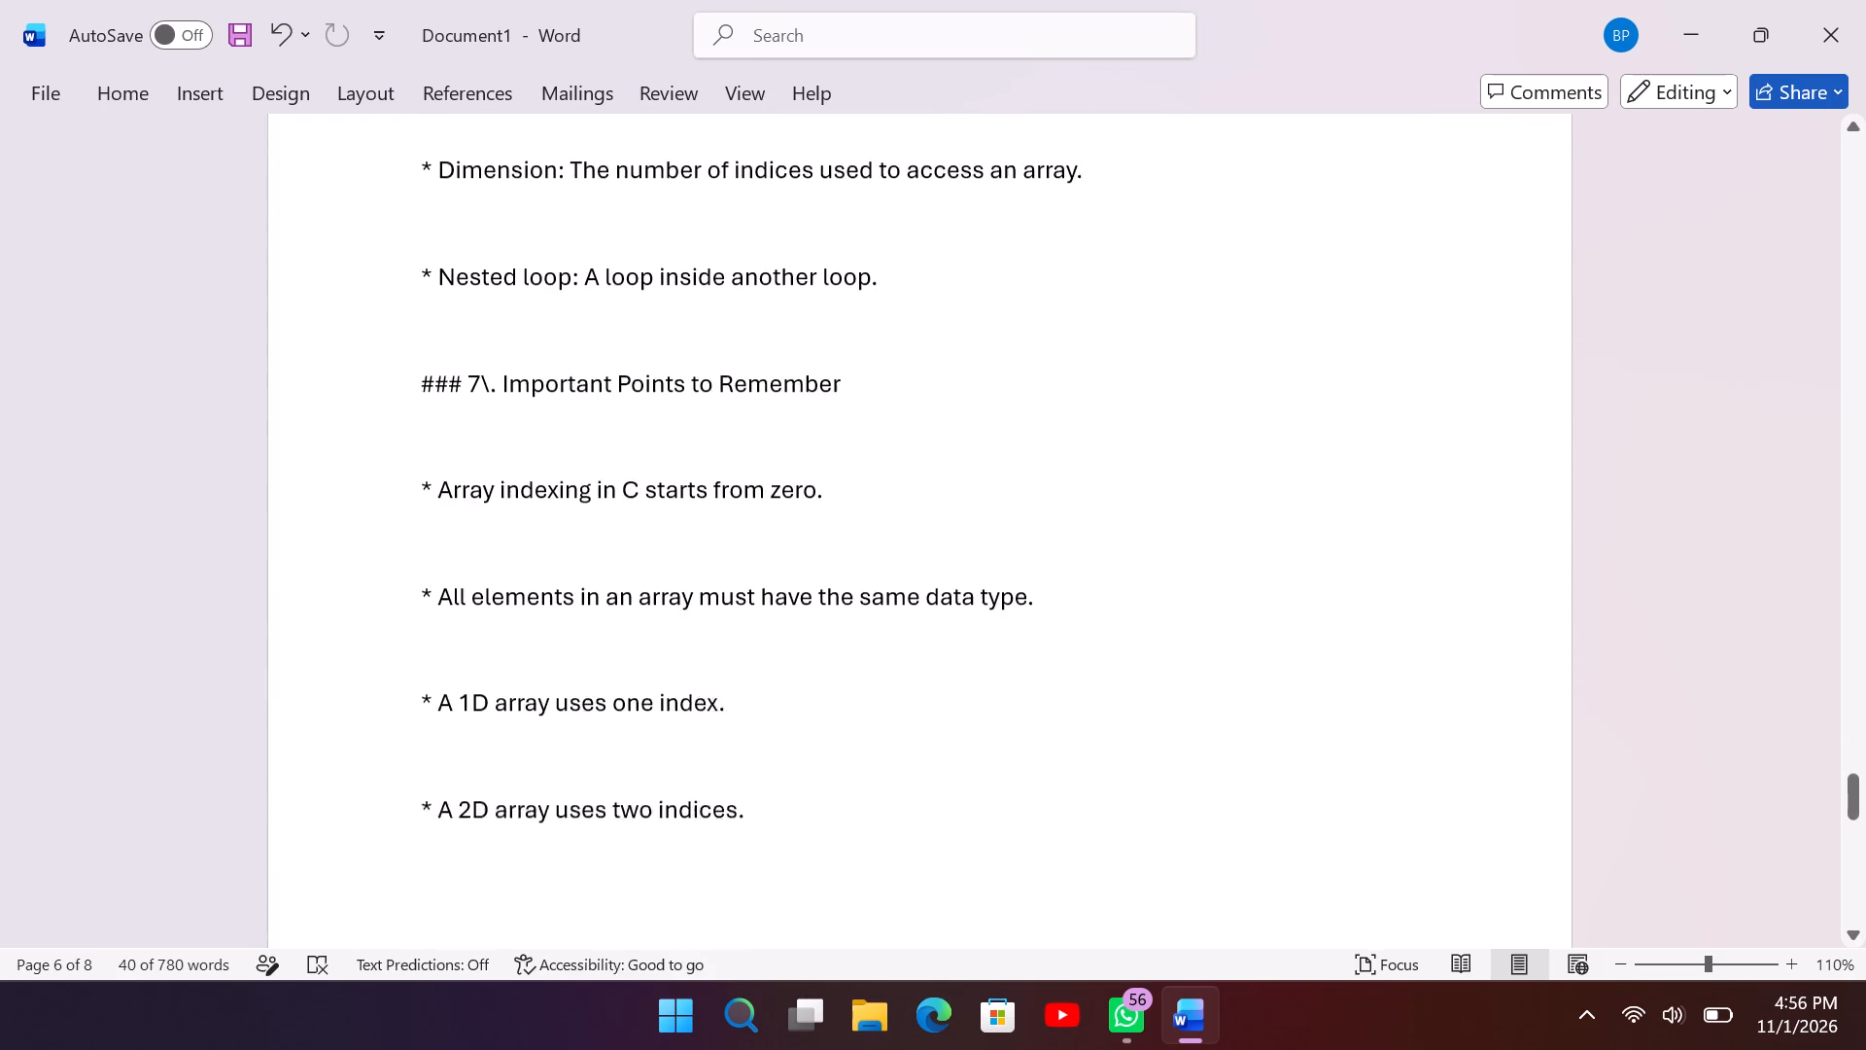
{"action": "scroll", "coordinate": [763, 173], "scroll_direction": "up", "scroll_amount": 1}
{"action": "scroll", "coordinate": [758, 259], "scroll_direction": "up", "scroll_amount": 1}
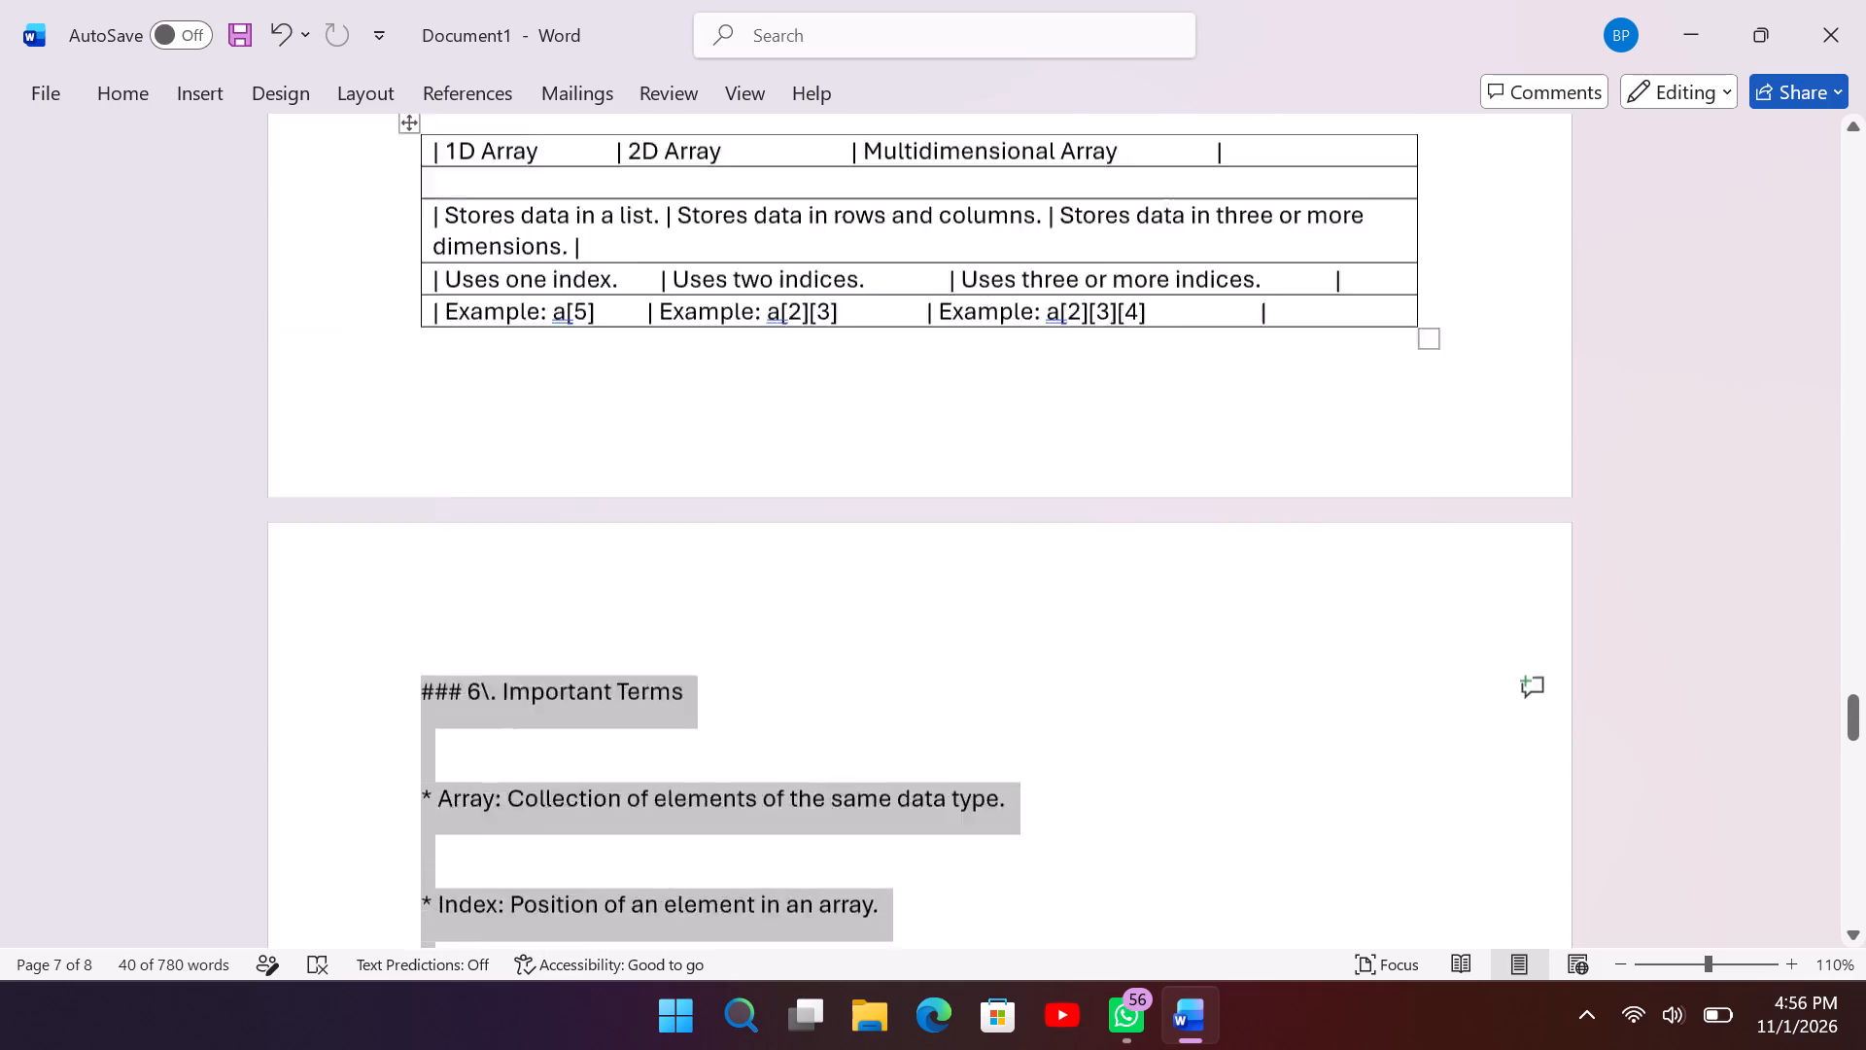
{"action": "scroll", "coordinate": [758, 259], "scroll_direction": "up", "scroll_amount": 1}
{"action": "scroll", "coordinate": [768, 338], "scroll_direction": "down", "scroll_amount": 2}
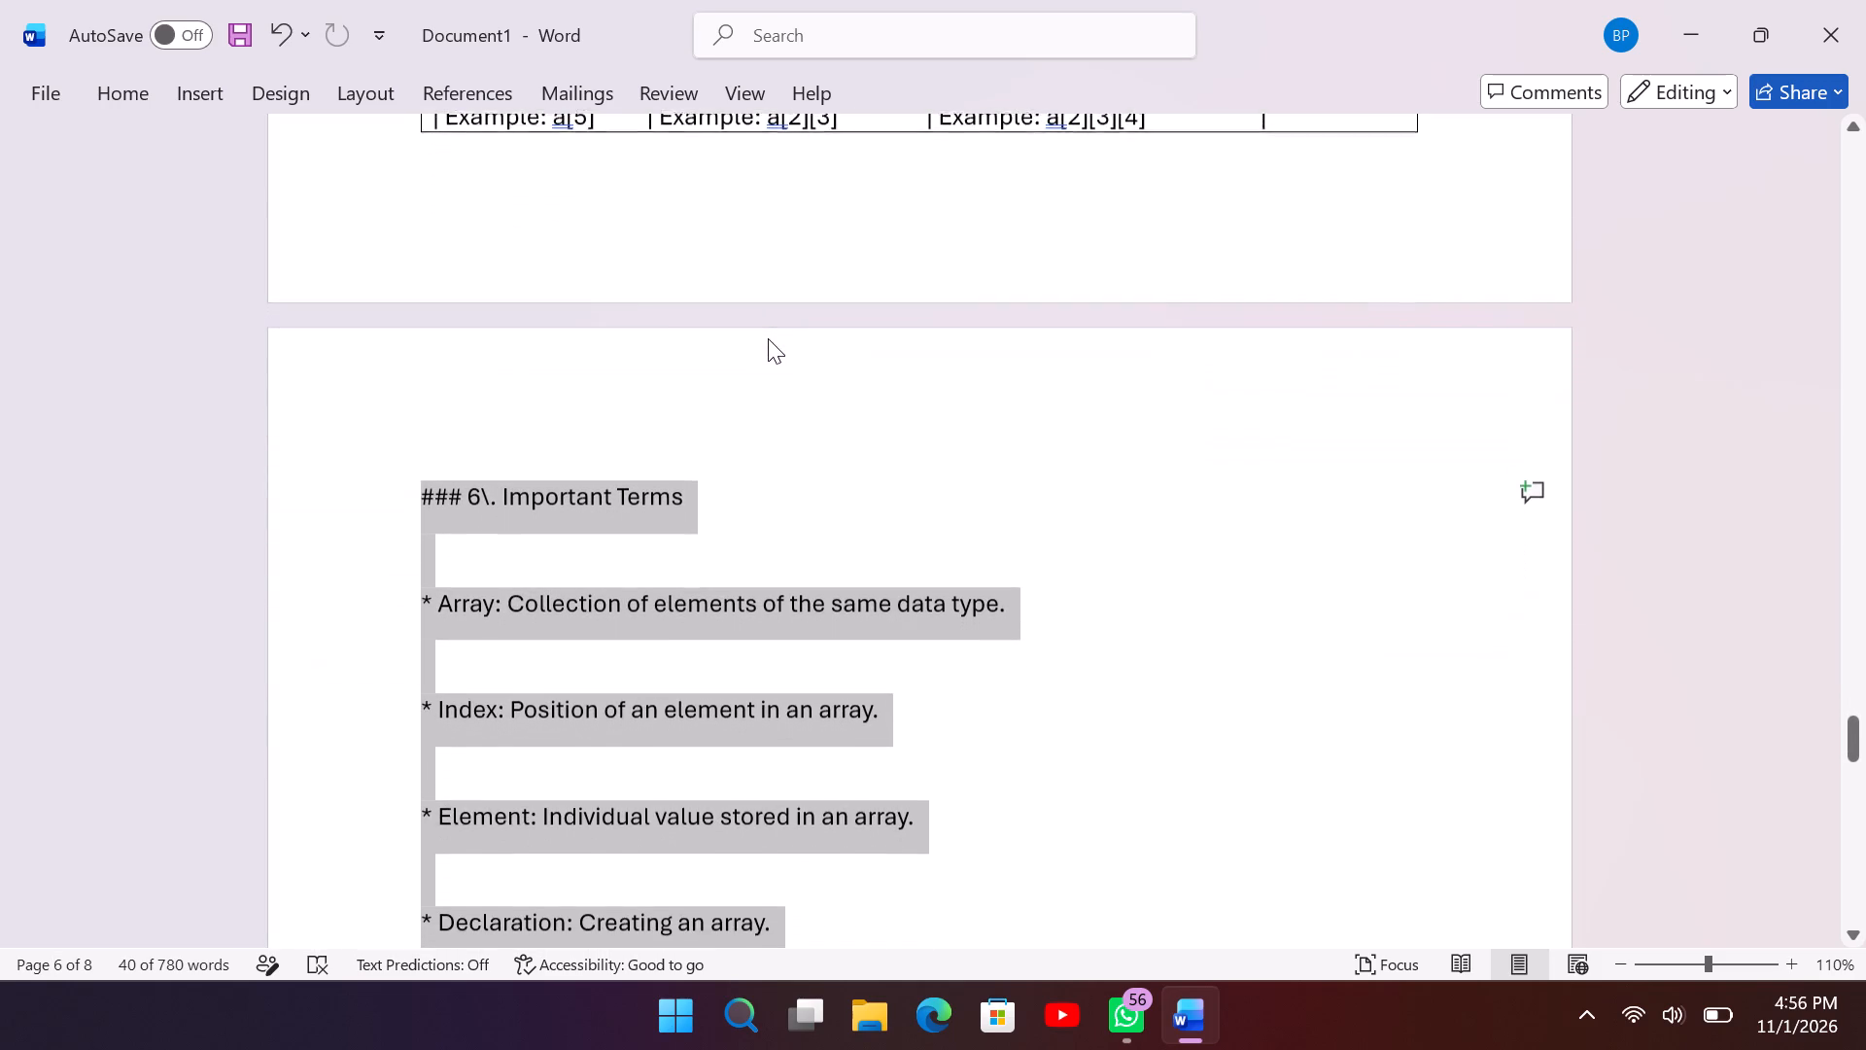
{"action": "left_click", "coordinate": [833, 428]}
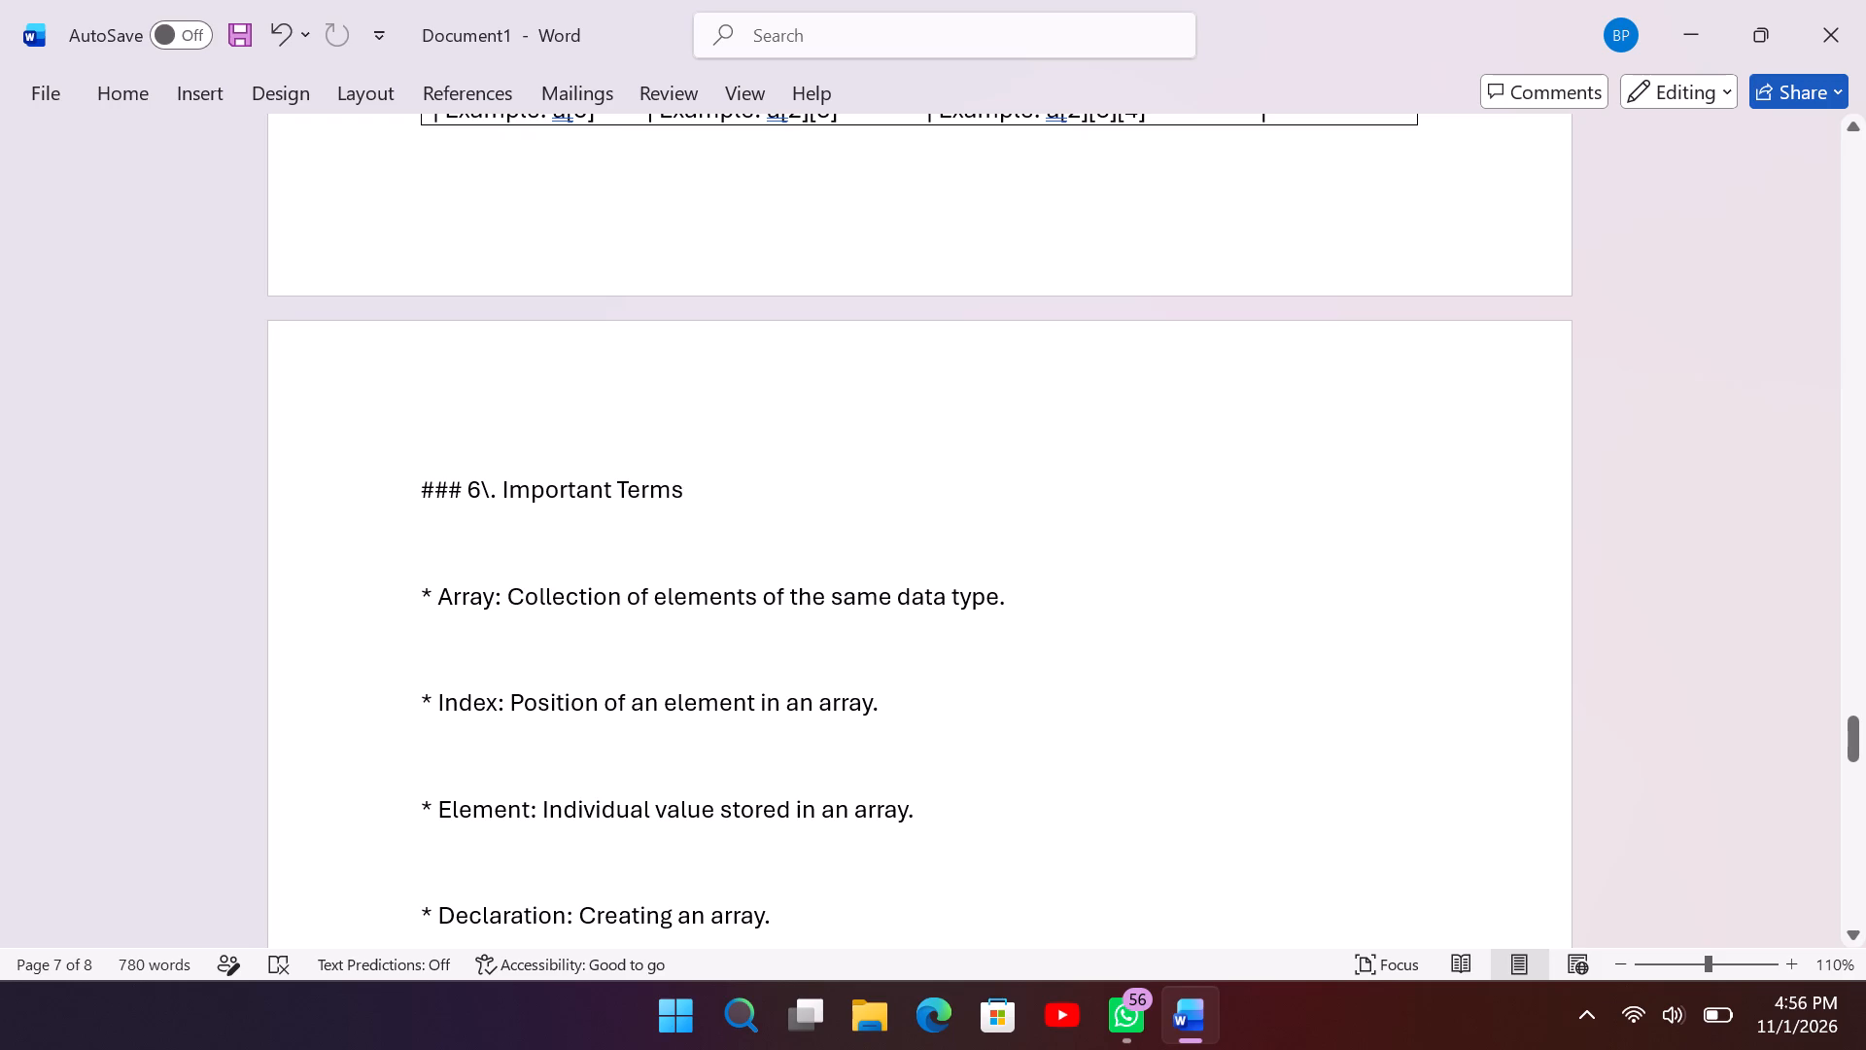
Remove the "### 6\." prefix from the "Important Terms" heading.
{"action": "left_click", "coordinate": [408, 486]}
{"action": "left_click_drag", "start_coordinate": [408, 486], "coordinate": [551, 556]}
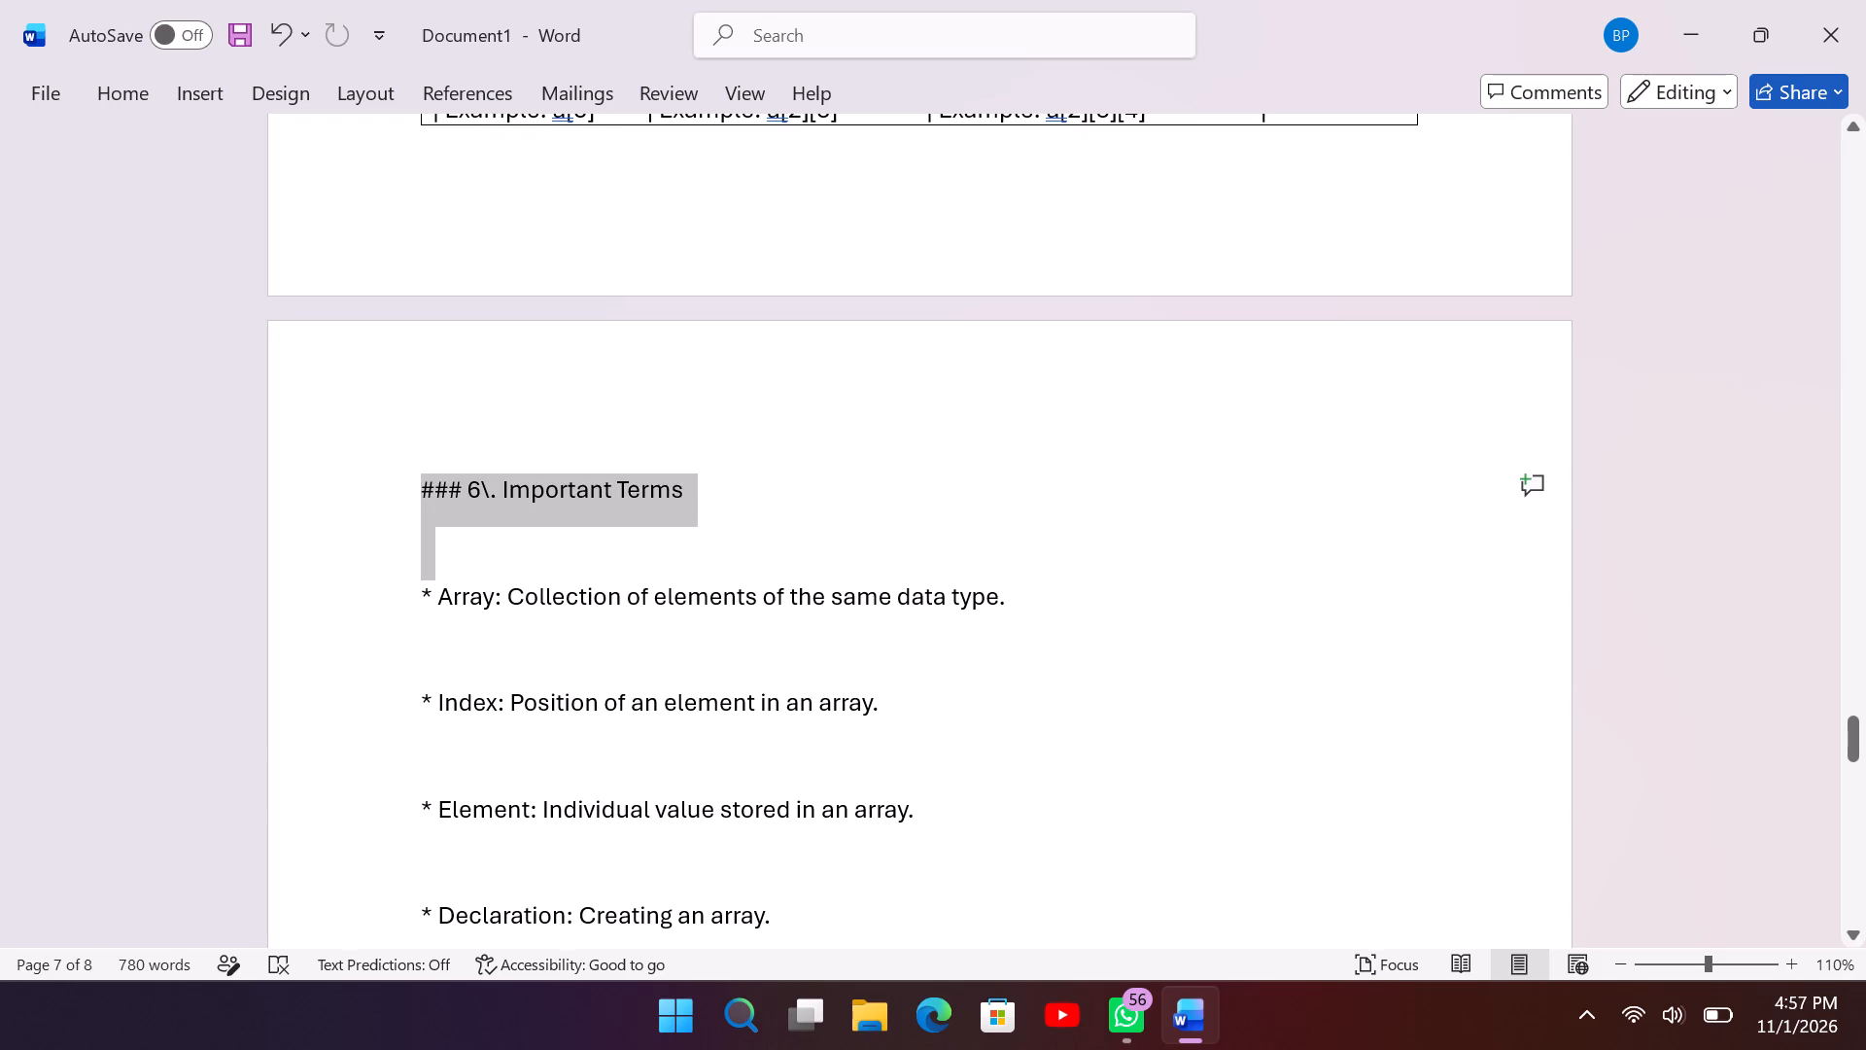
{"action": "left_click_drag", "start_coordinate": [551, 556], "coordinate": [538, 547]}
{"action": "left_click", "coordinate": [515, 536]}
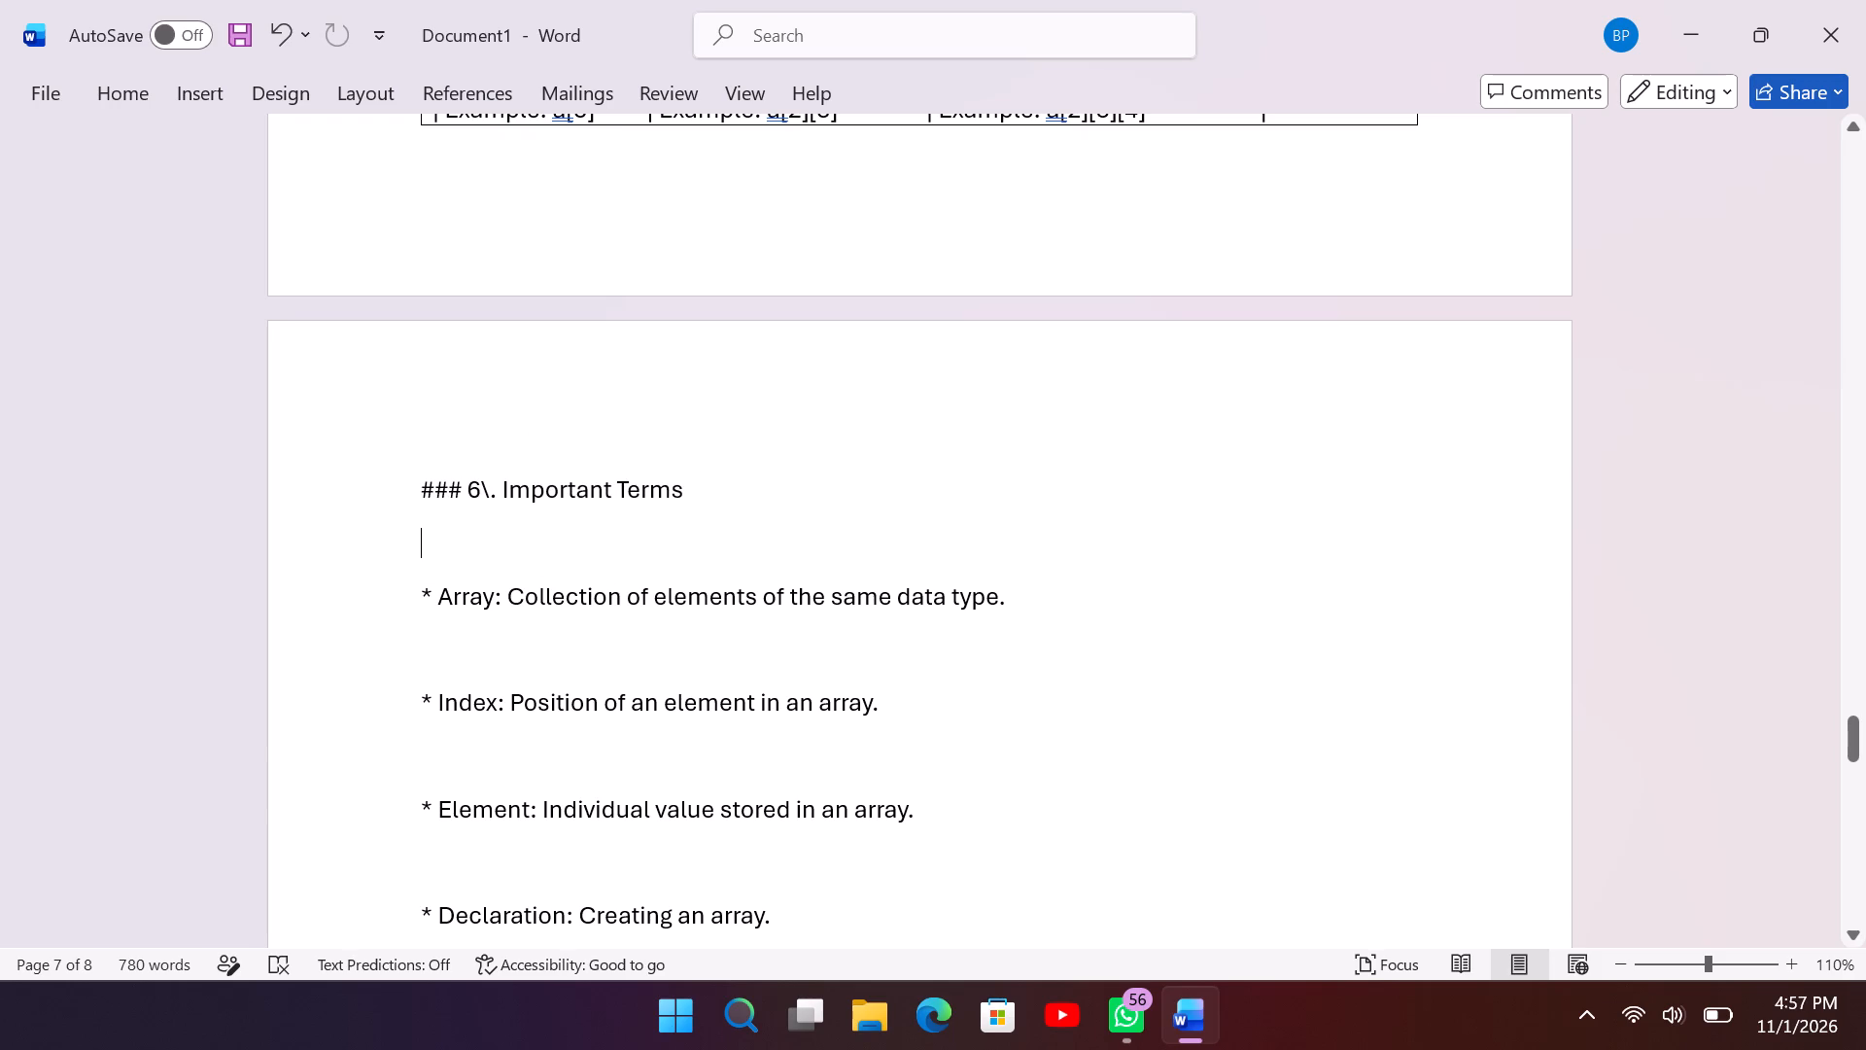
{"action": "left_click", "coordinate": [496, 490]}
{"action": "key", "text": "BackSpace"}
{"action": "key", "text": "BackSpace"}
{"action": "key", "text": "BackSpace"}
{"action": "key", "text": "BackSpace"}
{"action": "key", "text": "BackSpace"}
{"action": "key", "text": "BackSpace"}
{"action": "key", "text": "BackSpace"}
{"action": "key", "text": "BackSpace"}
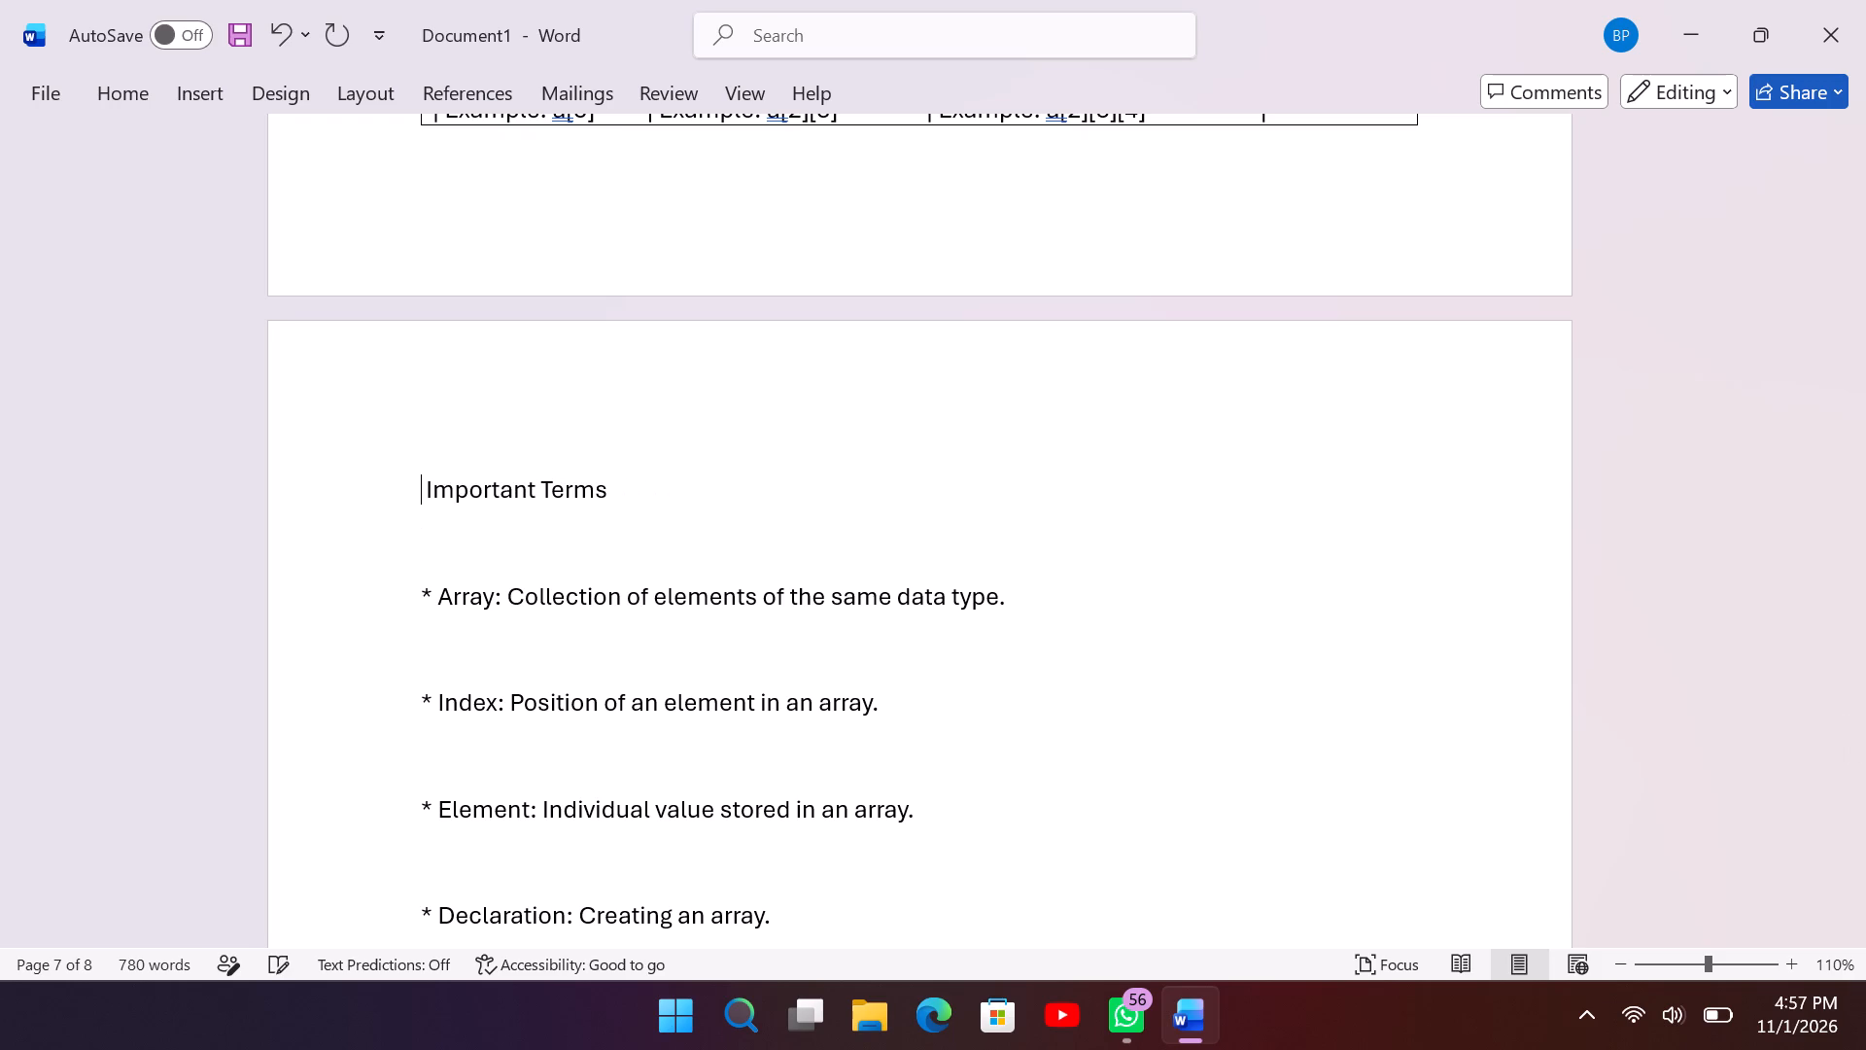
Make the "Important Terms" heading bold.
{"action": "left_click_drag", "start_coordinate": [419, 490], "coordinate": [418, 489]}
{"action": "left_click_drag", "start_coordinate": [418, 489], "coordinate": [607, 542]}
{"action": "left_click", "coordinate": [619, 506]}
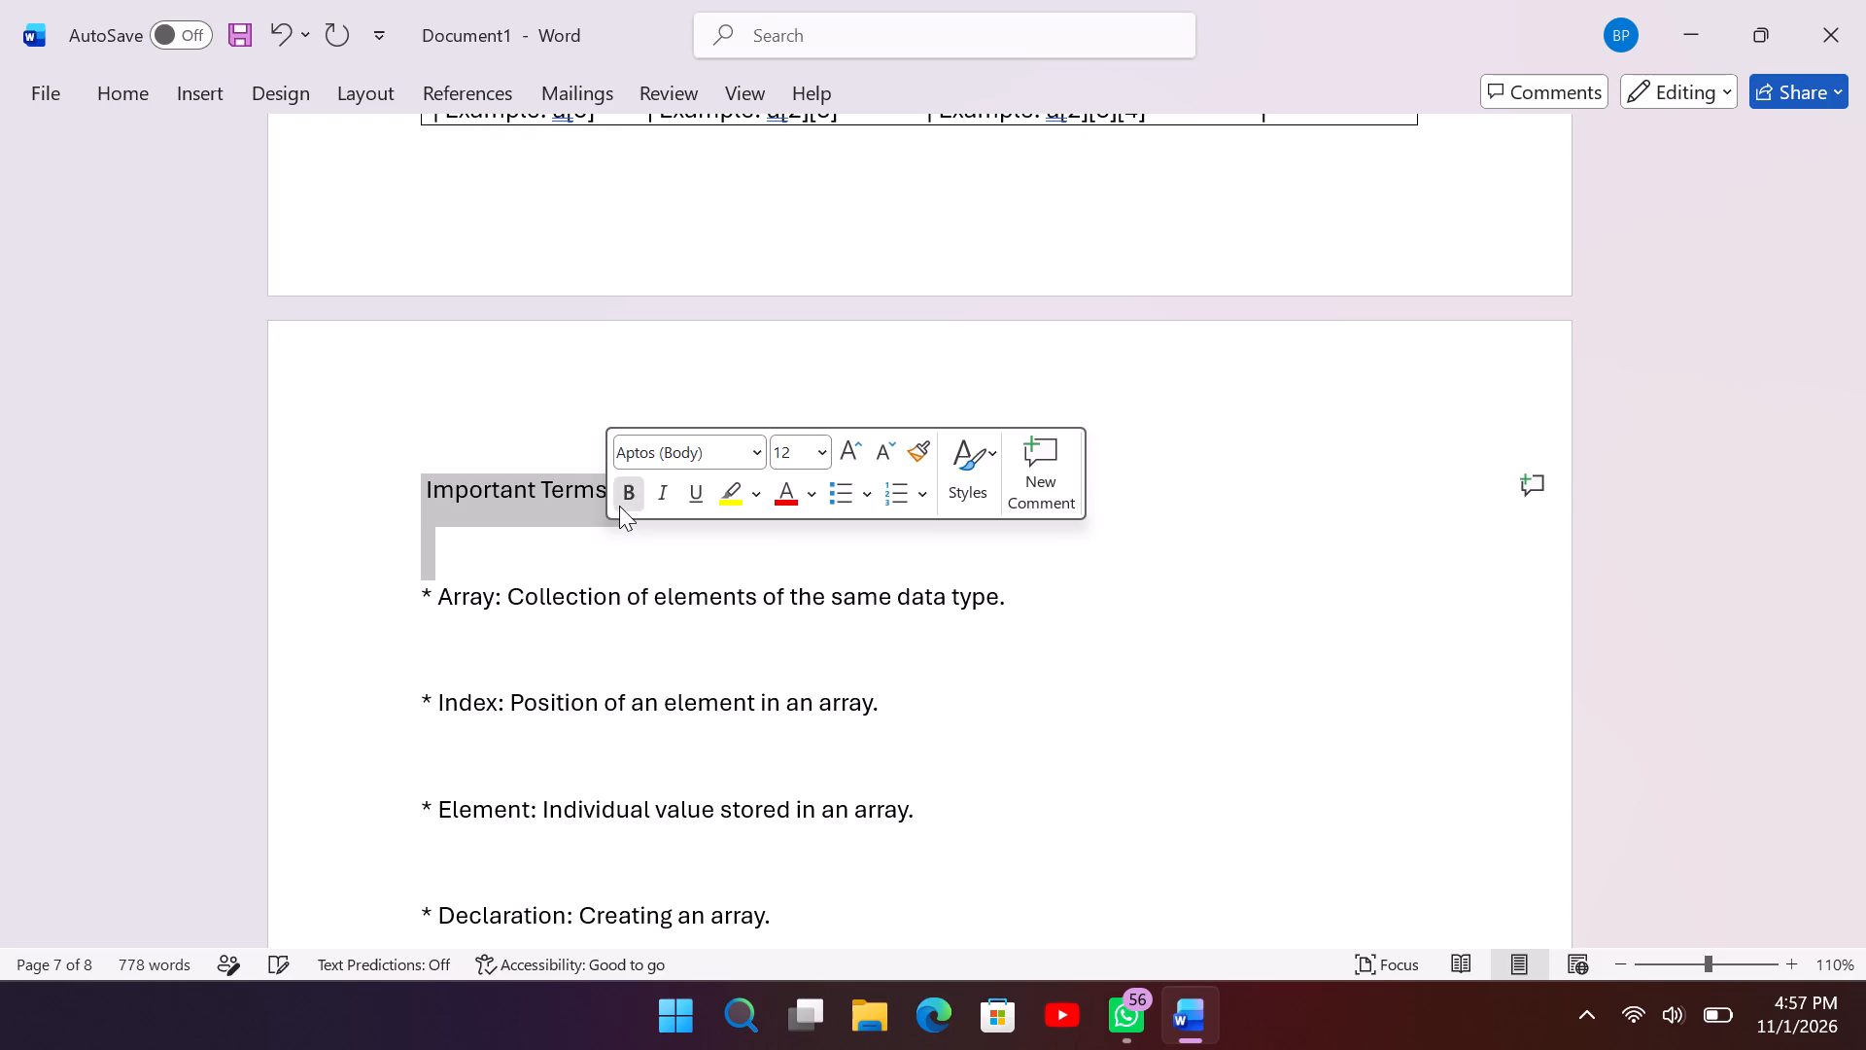
{"action": "left_click", "coordinate": [589, 573]}
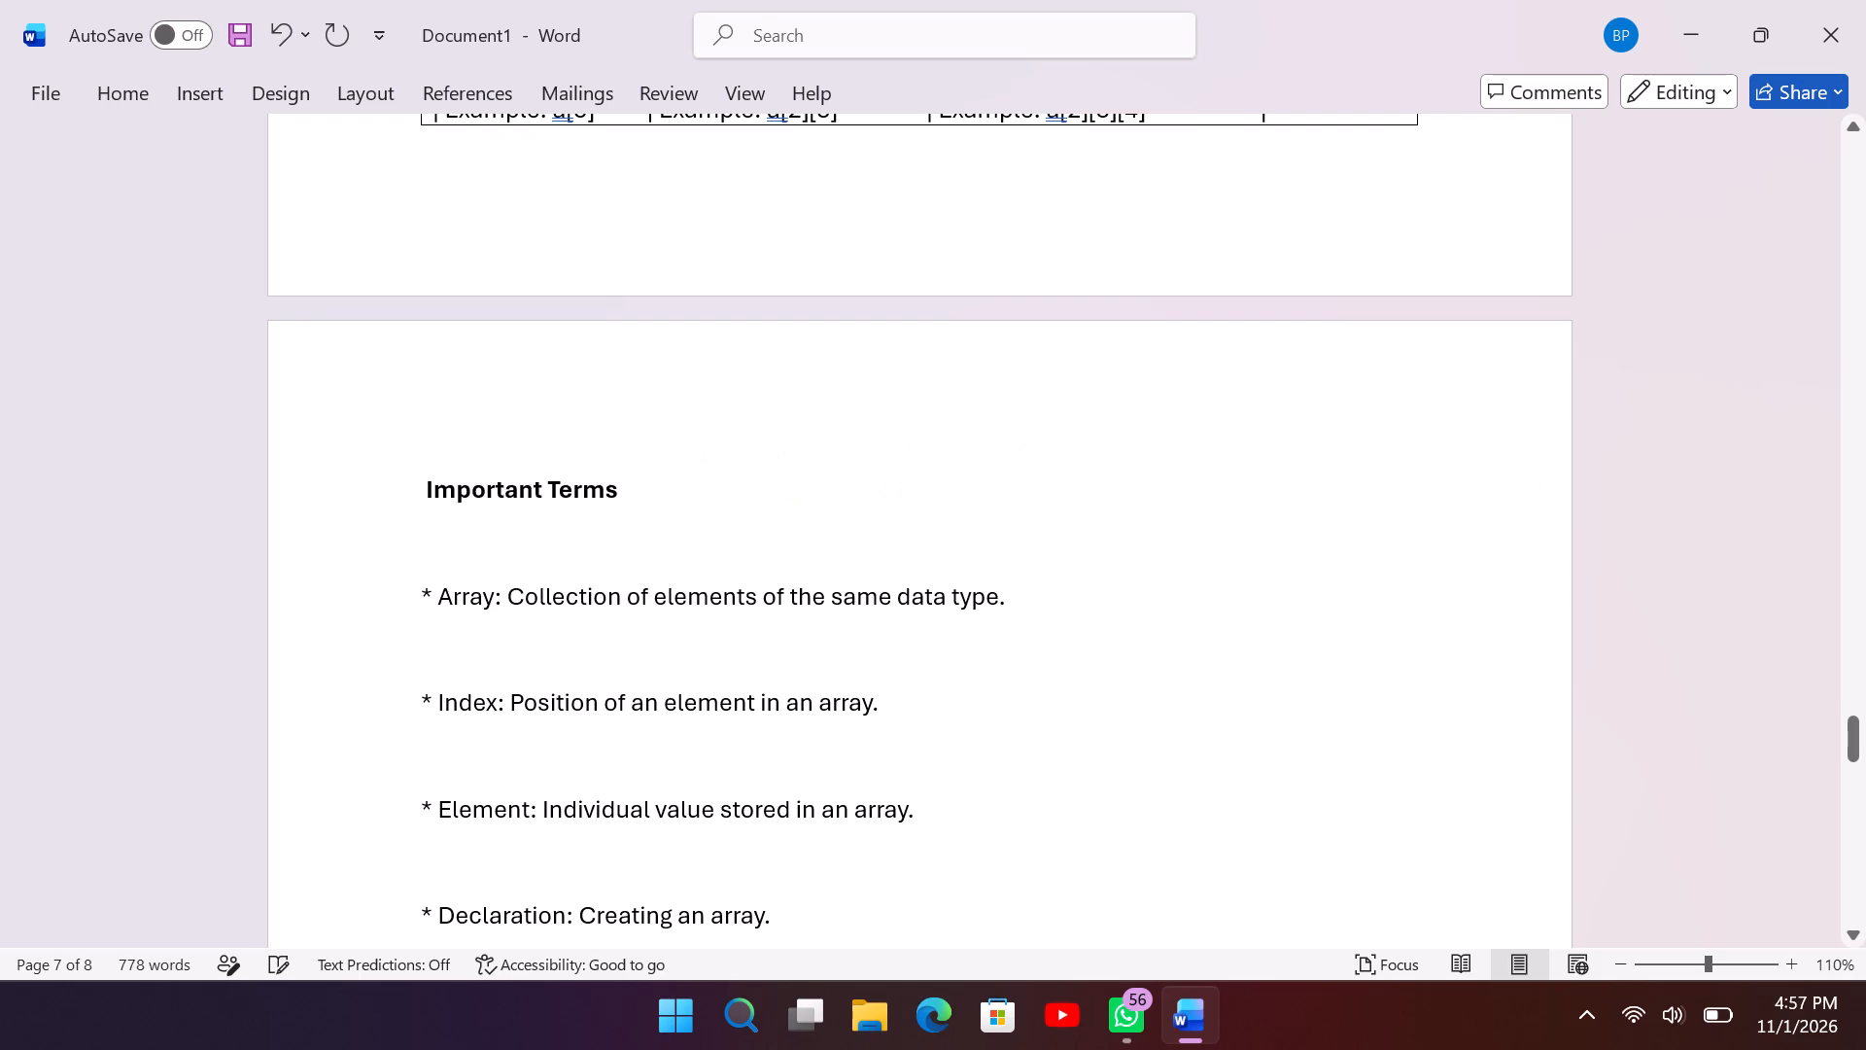
Remove the asterisks before the "Array" and "Index" definitions and the blank line above each of them.
{"action": "scroll", "coordinate": [653, 520], "scroll_direction": "down", "scroll_amount": 1}
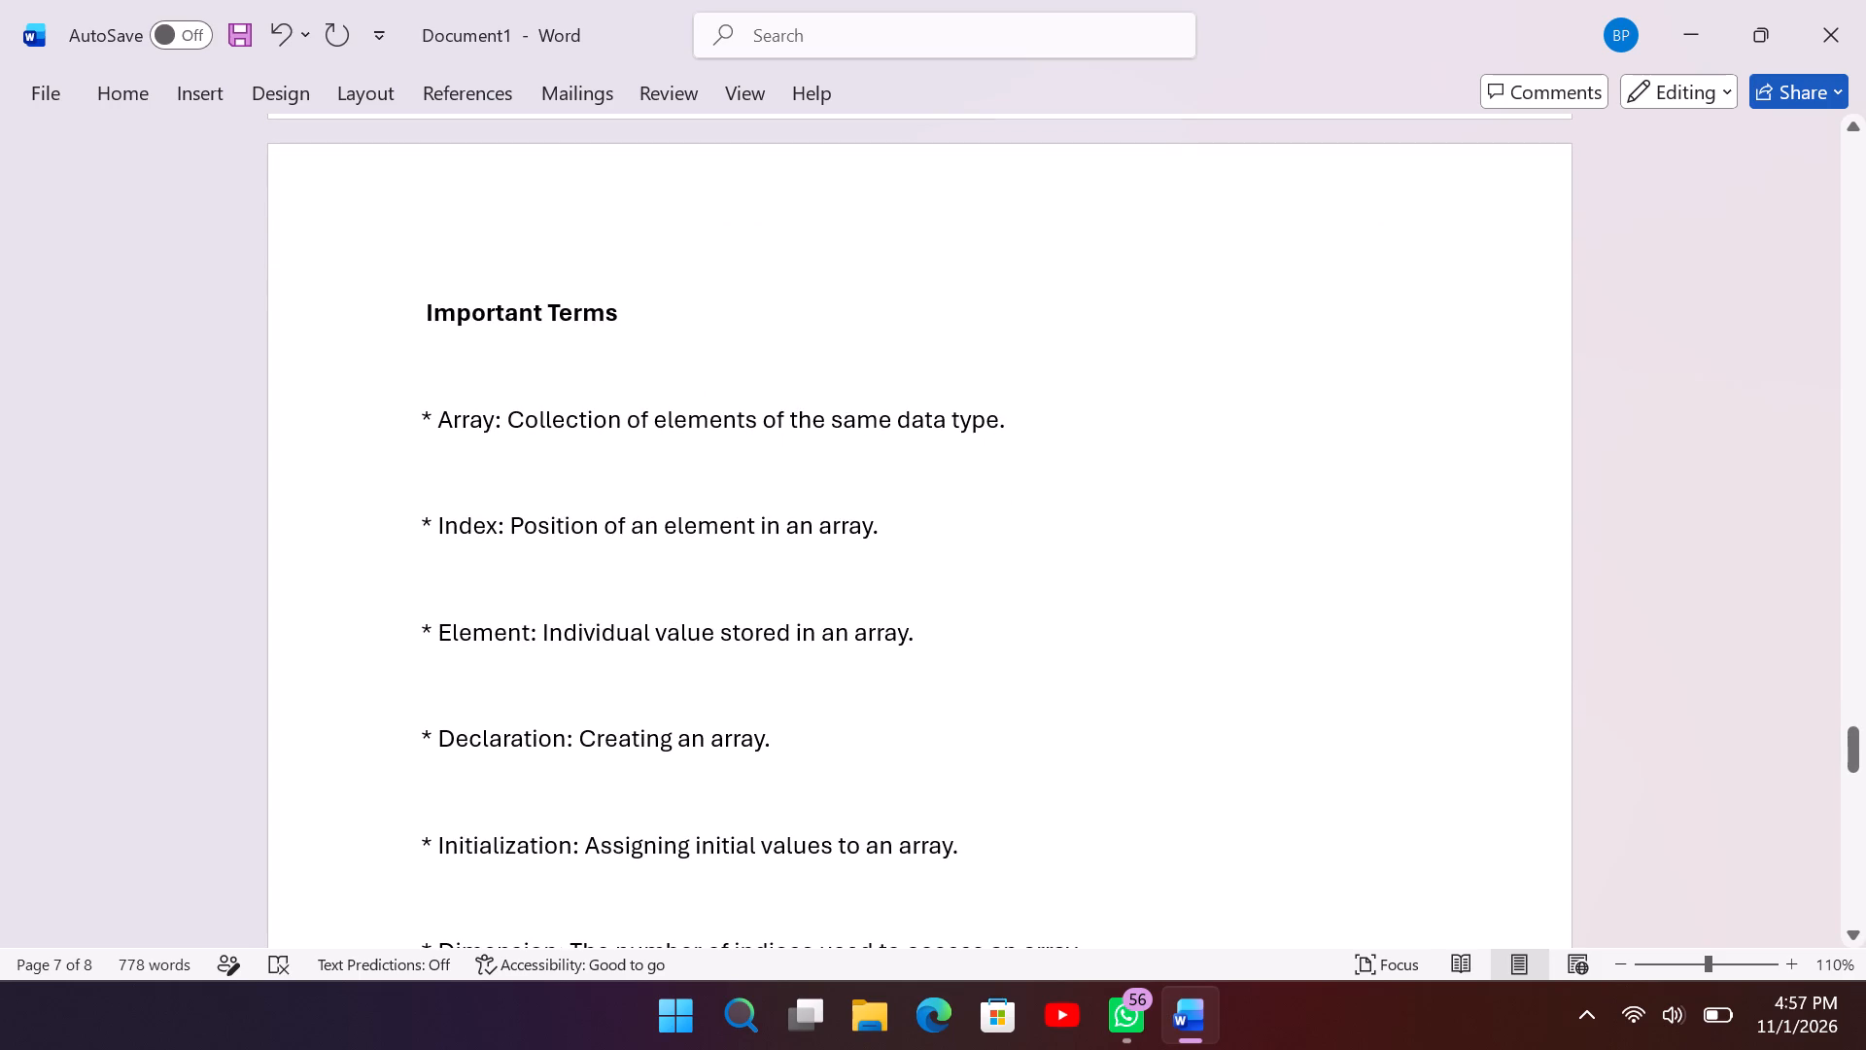
{"action": "left_click", "coordinate": [427, 413]}
{"action": "key", "text": "BackSpace"}
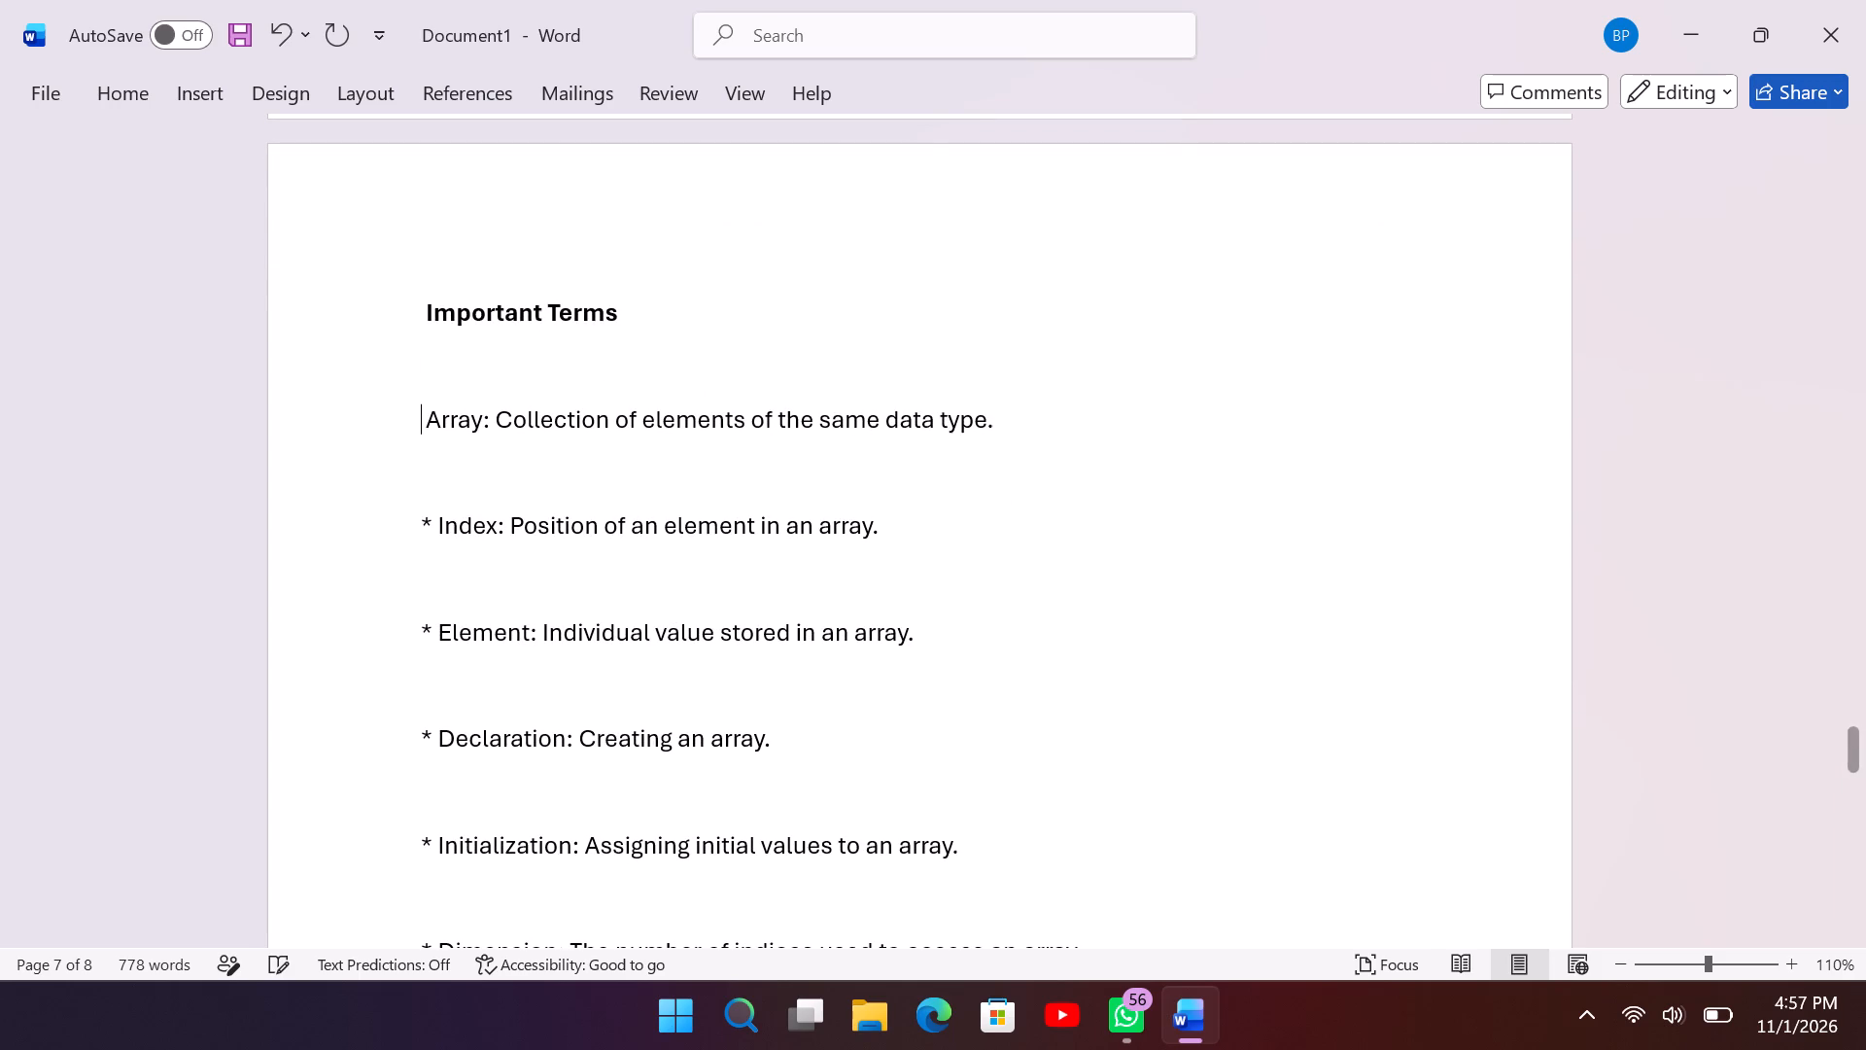
{"action": "left_click", "coordinate": [432, 522]}
{"action": "key", "text": "BackSpace"}
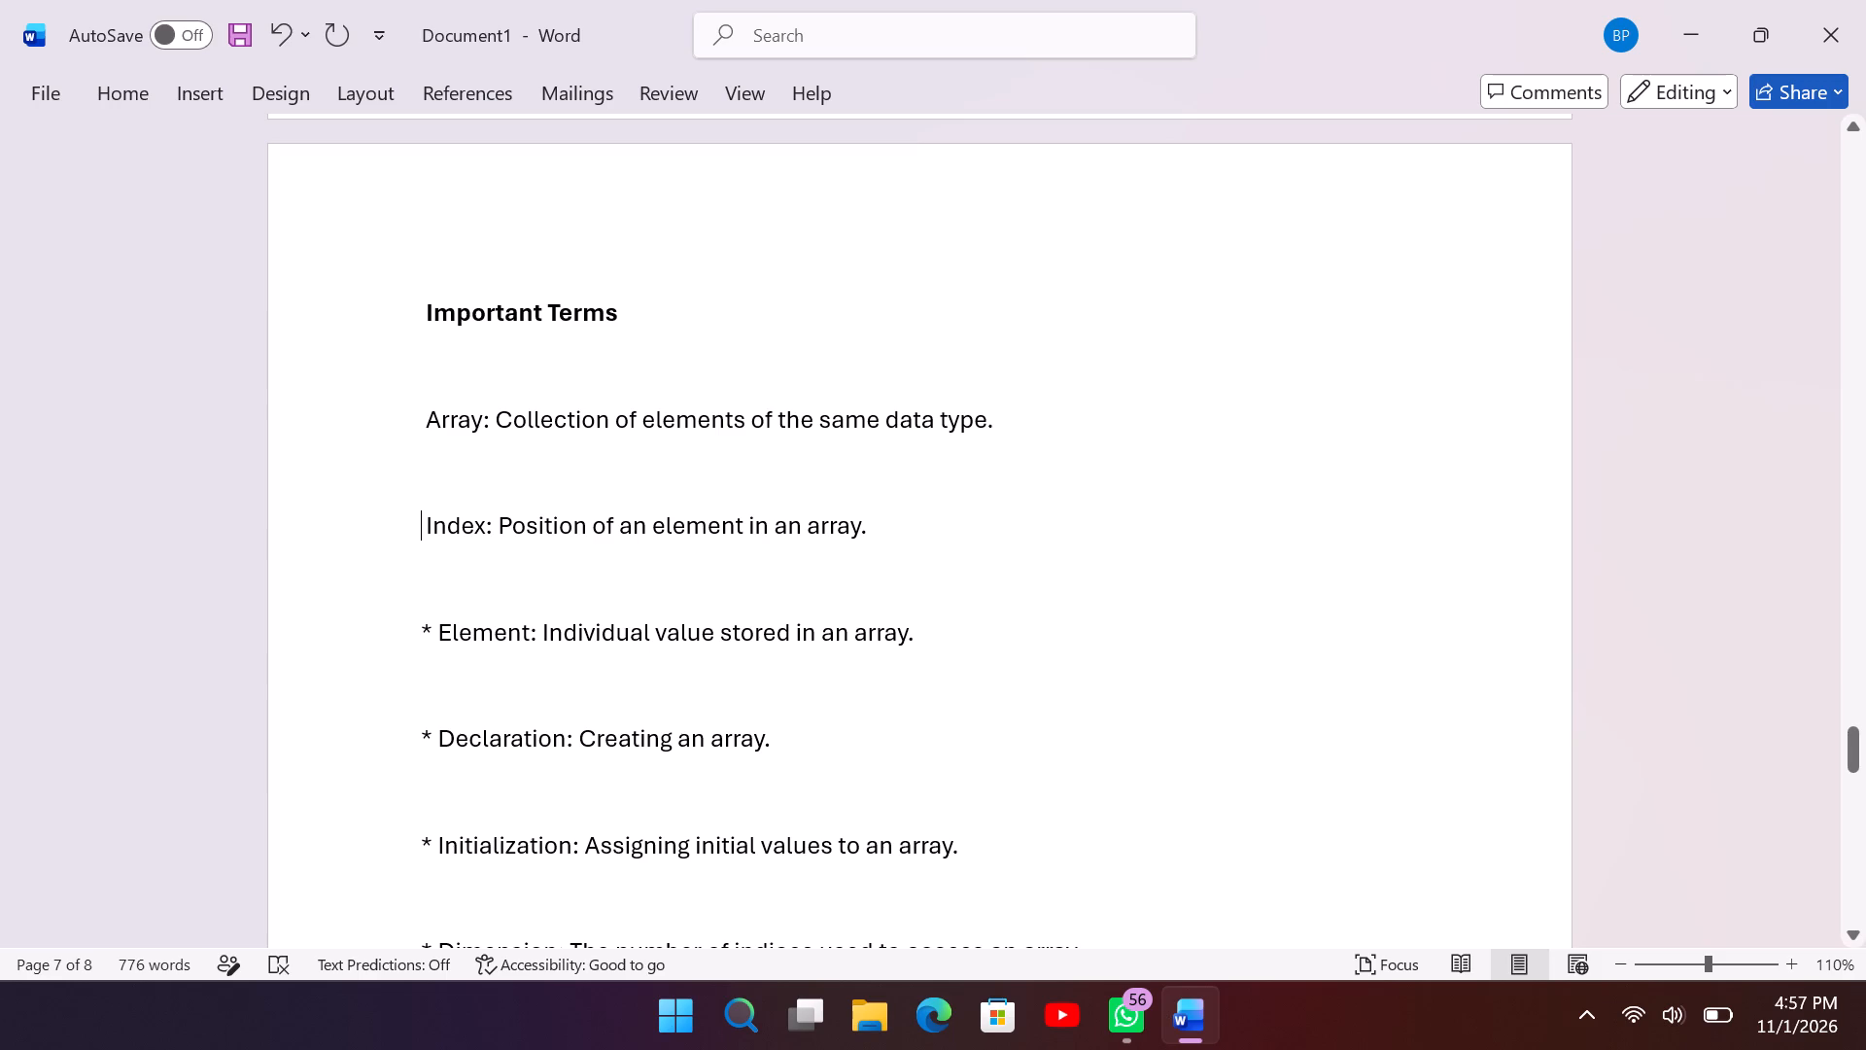
{"action": "left_click", "coordinate": [439, 471]}
{"action": "key", "text": "BackSpace"}
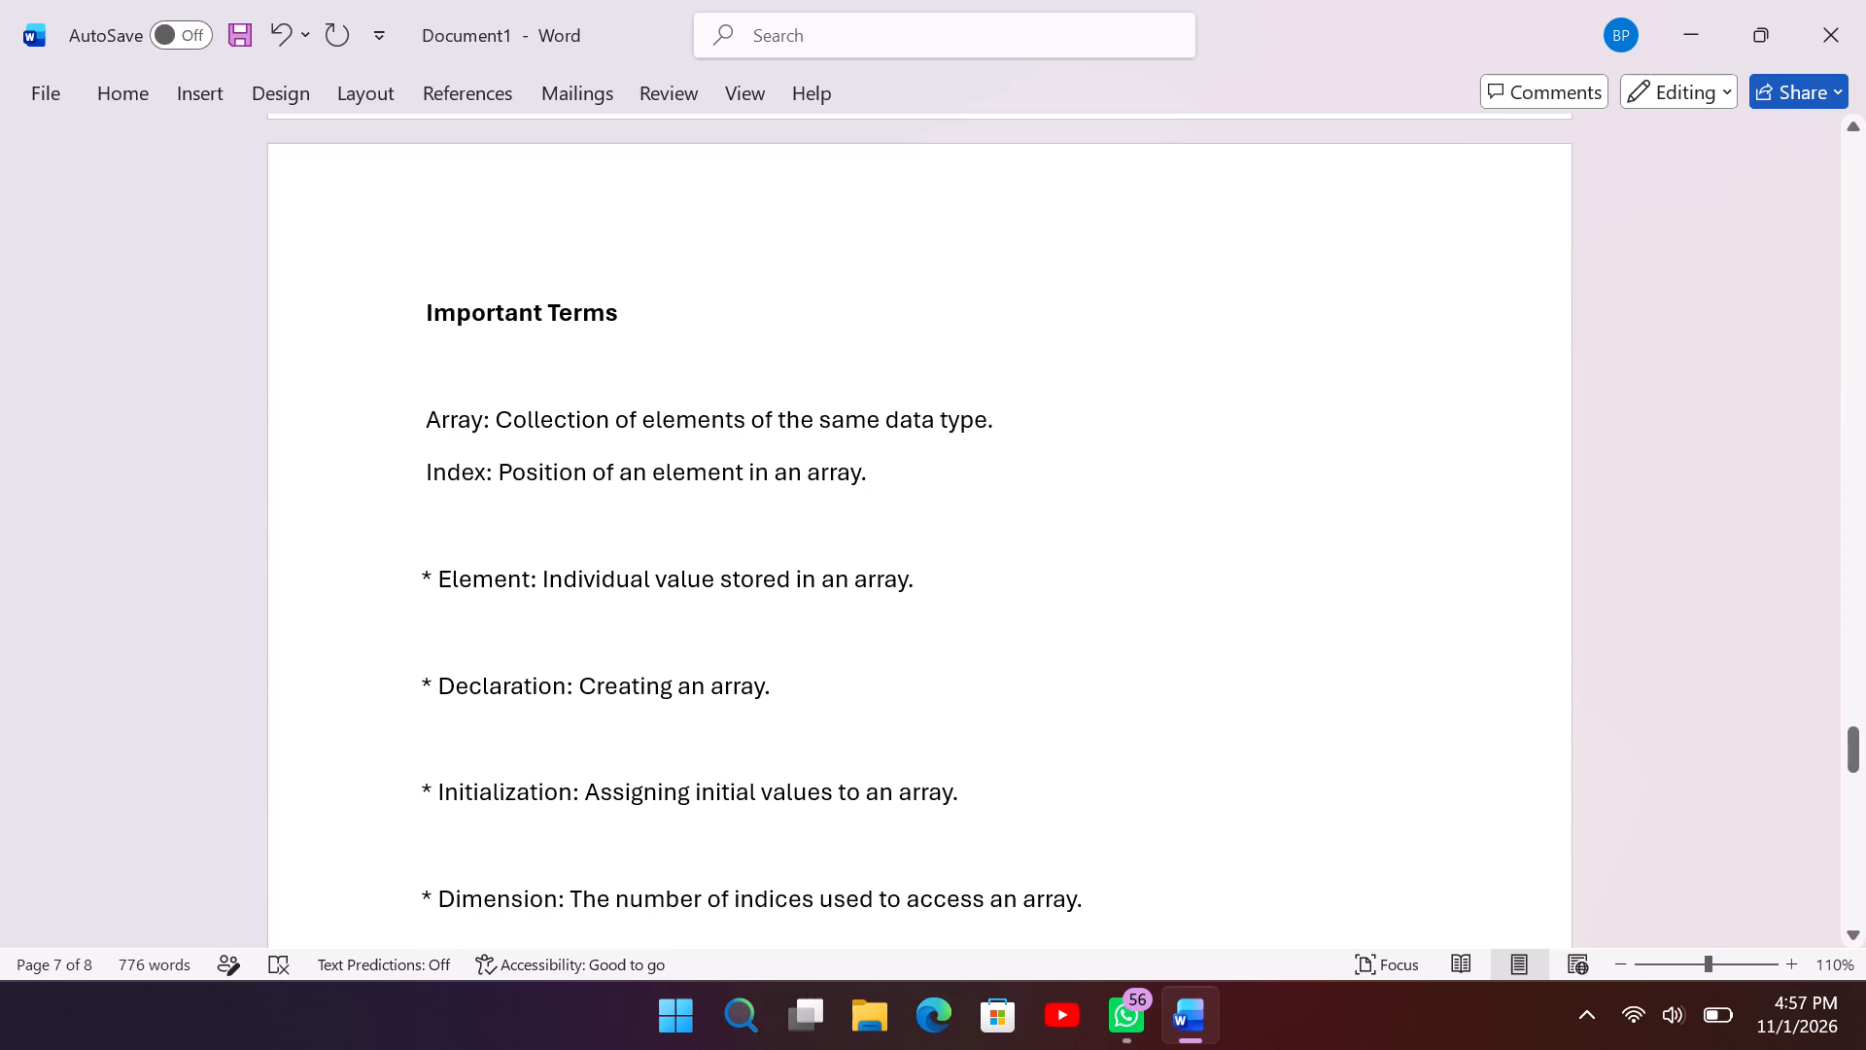
{"action": "left_click", "coordinate": [441, 361]}
{"action": "key", "text": "BackSpace"}
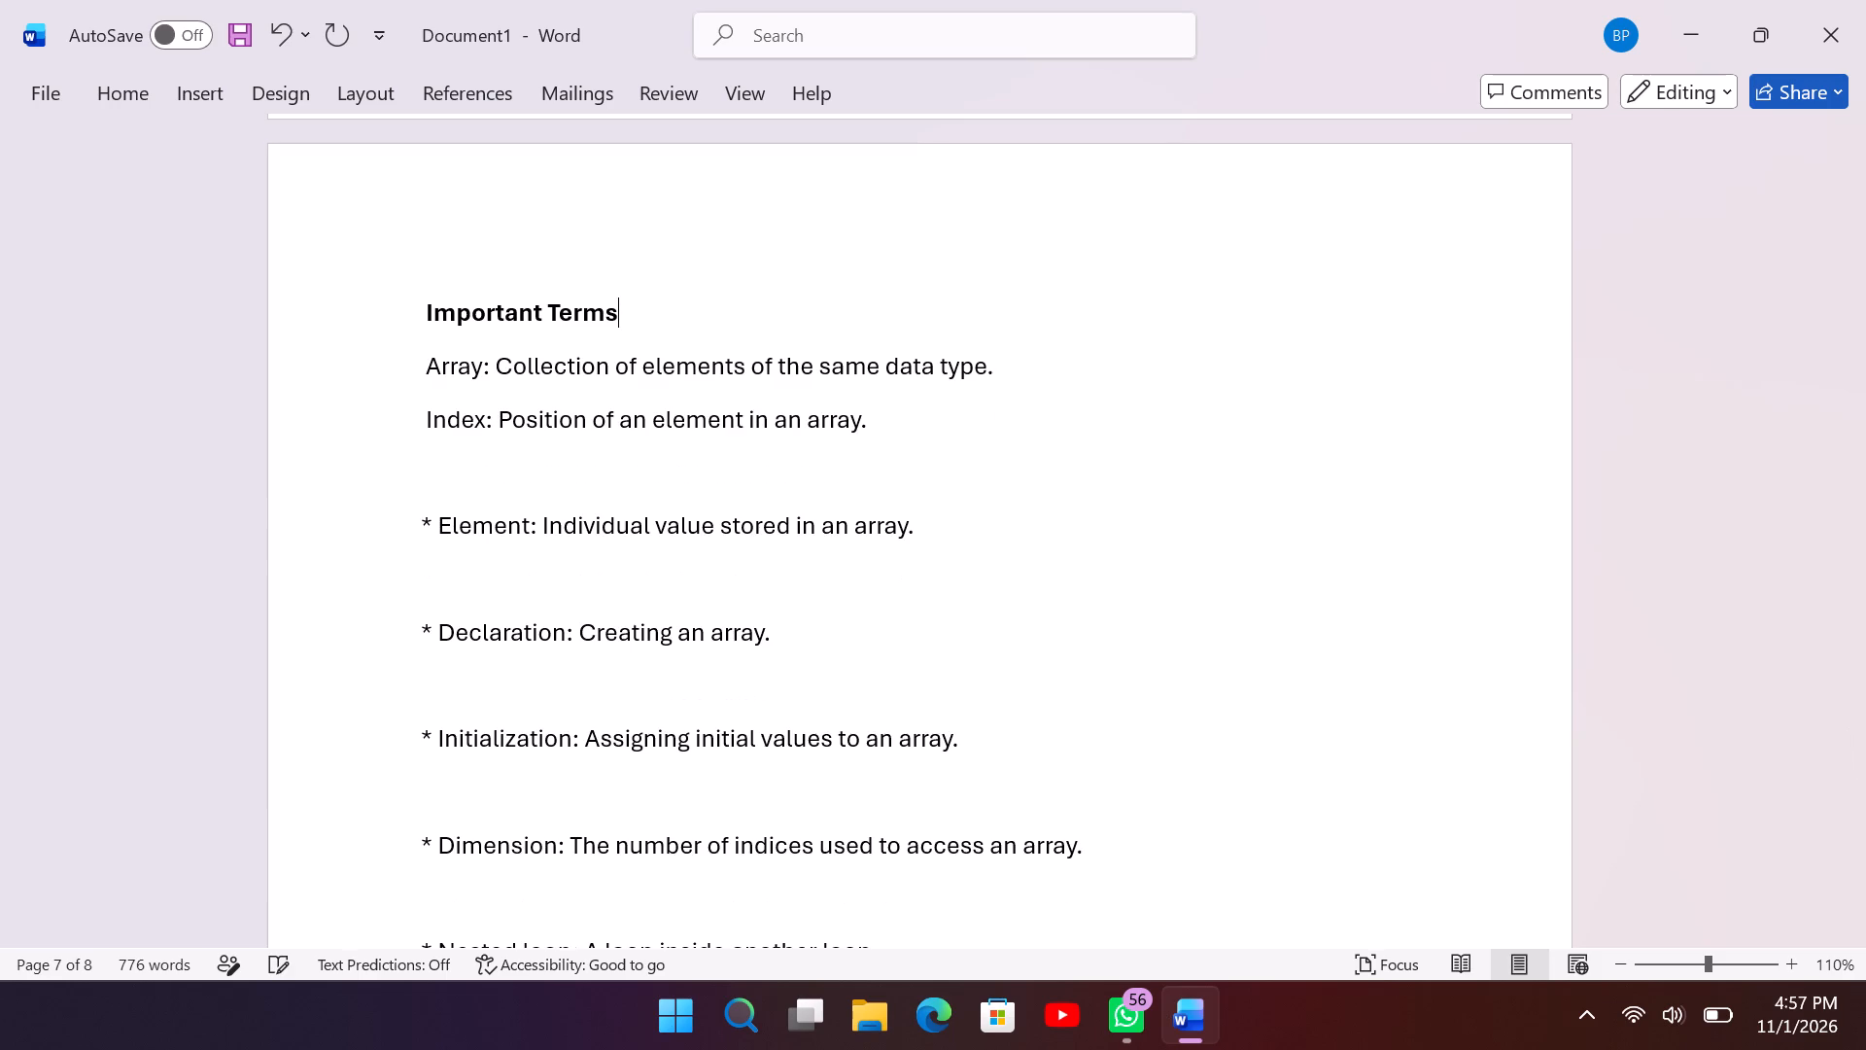
Delete the leading space before the "Important Terms" heading.
{"action": "left_click", "coordinate": [426, 244]}
{"action": "key", "text": "BackSpace"}
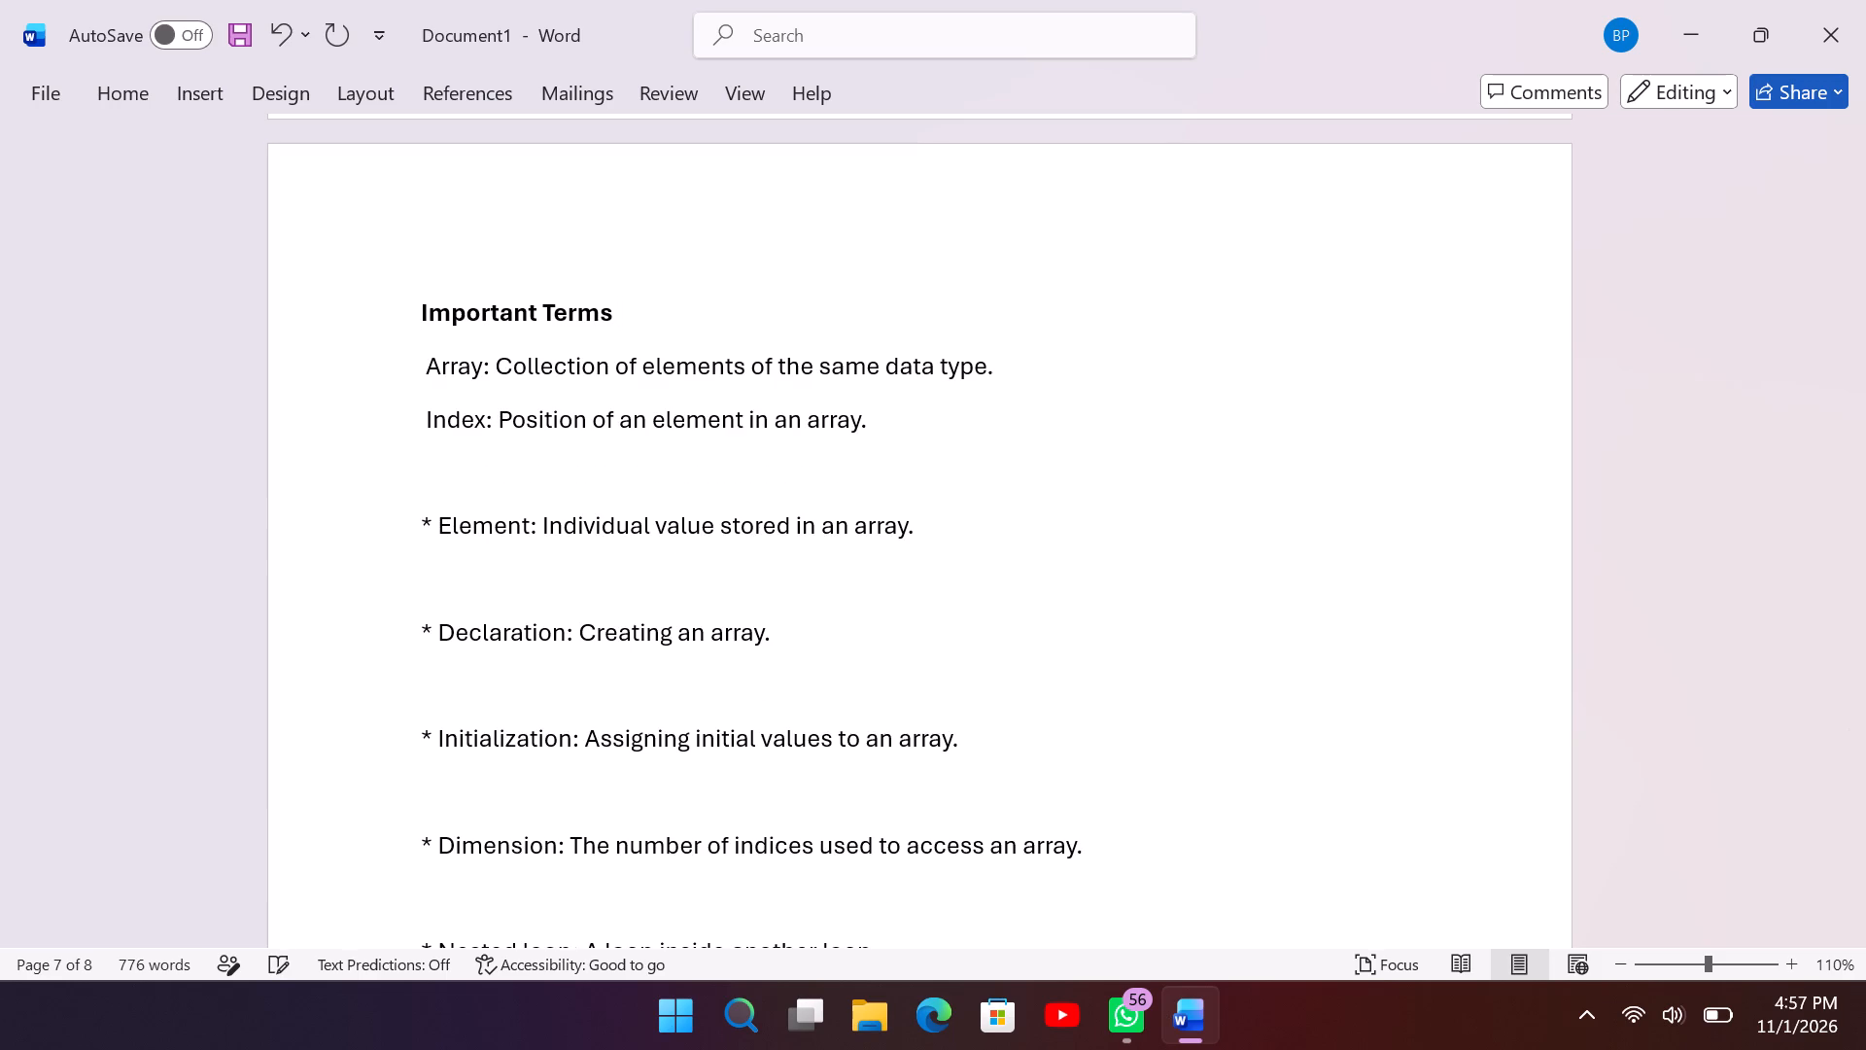
Remove the asterisks before the "Element" and "Declaration" definitions and the blank line above each of them.
{"action": "left_click", "coordinate": [427, 472]}
{"action": "key", "text": "BackSpace"}
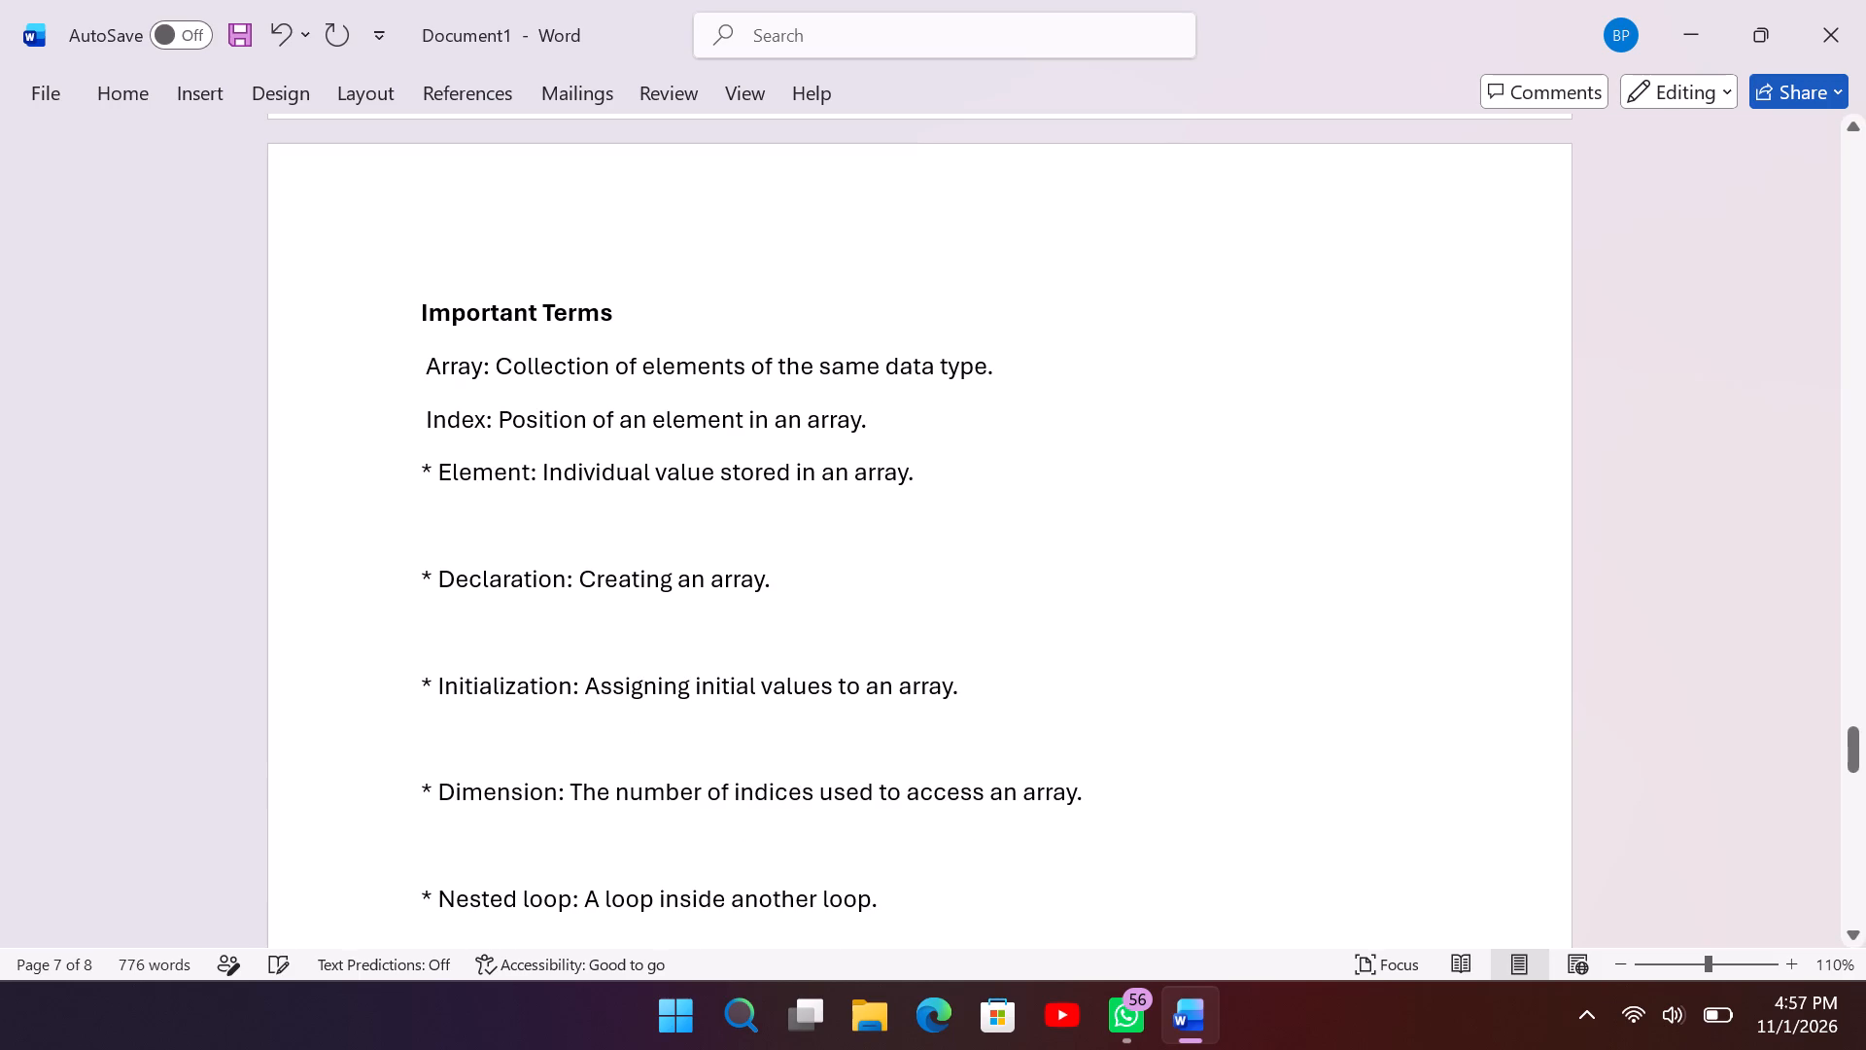
{"action": "left_click", "coordinate": [438, 469]}
{"action": "key", "text": "BackSpace"}
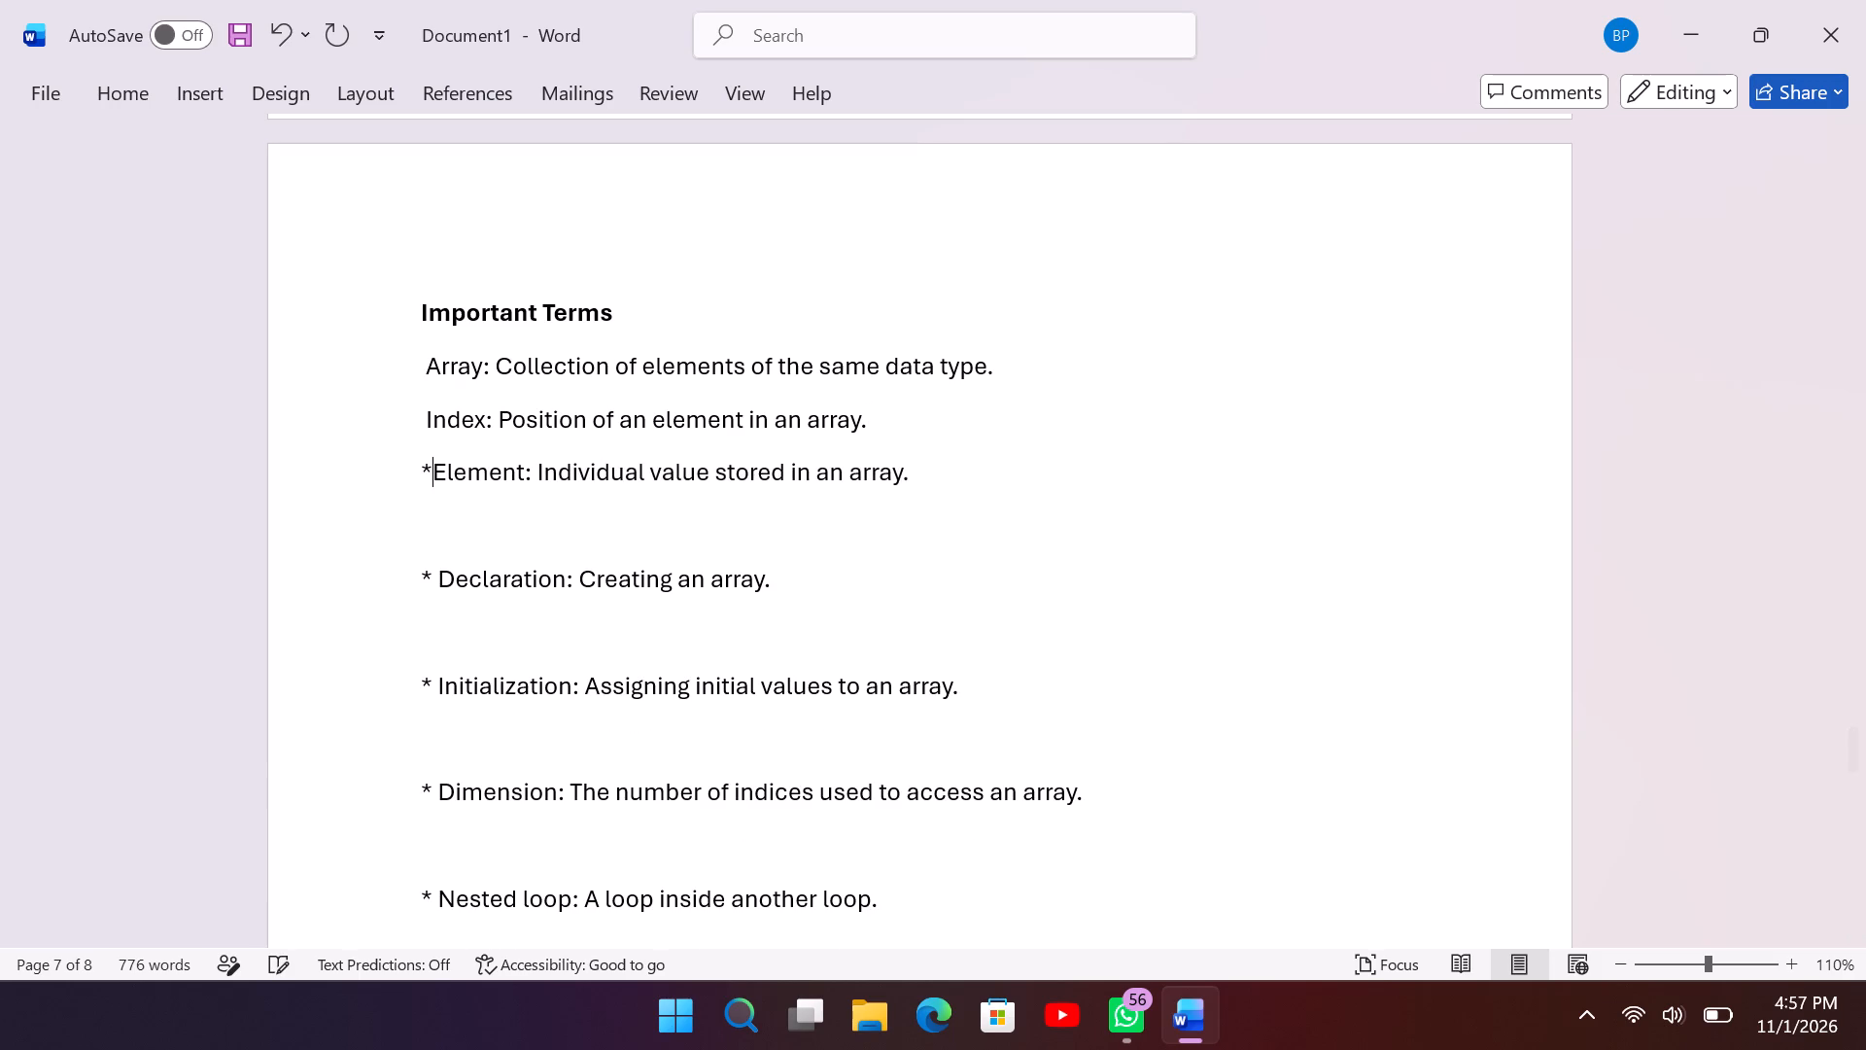
{"action": "key", "text": "BackSpace"}
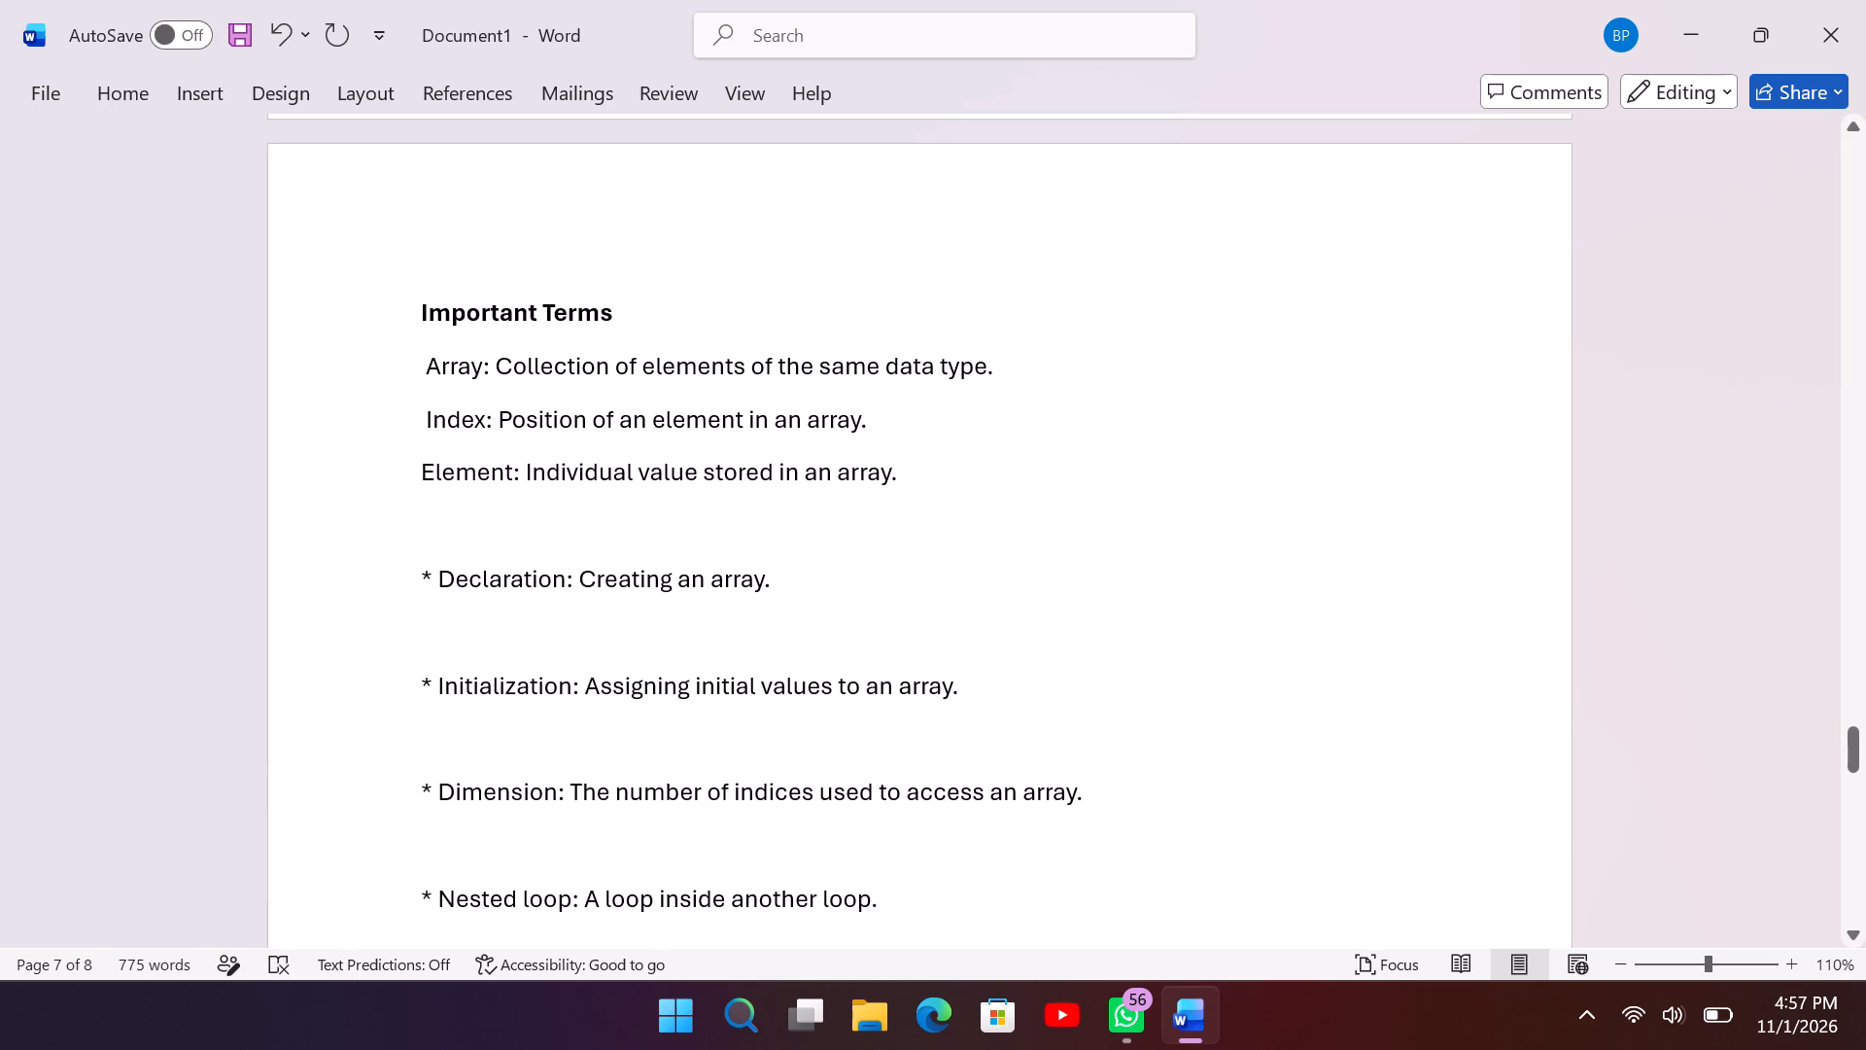
{"action": "left_click", "coordinate": [432, 575]}
{"action": "key", "text": "BackSpace"}
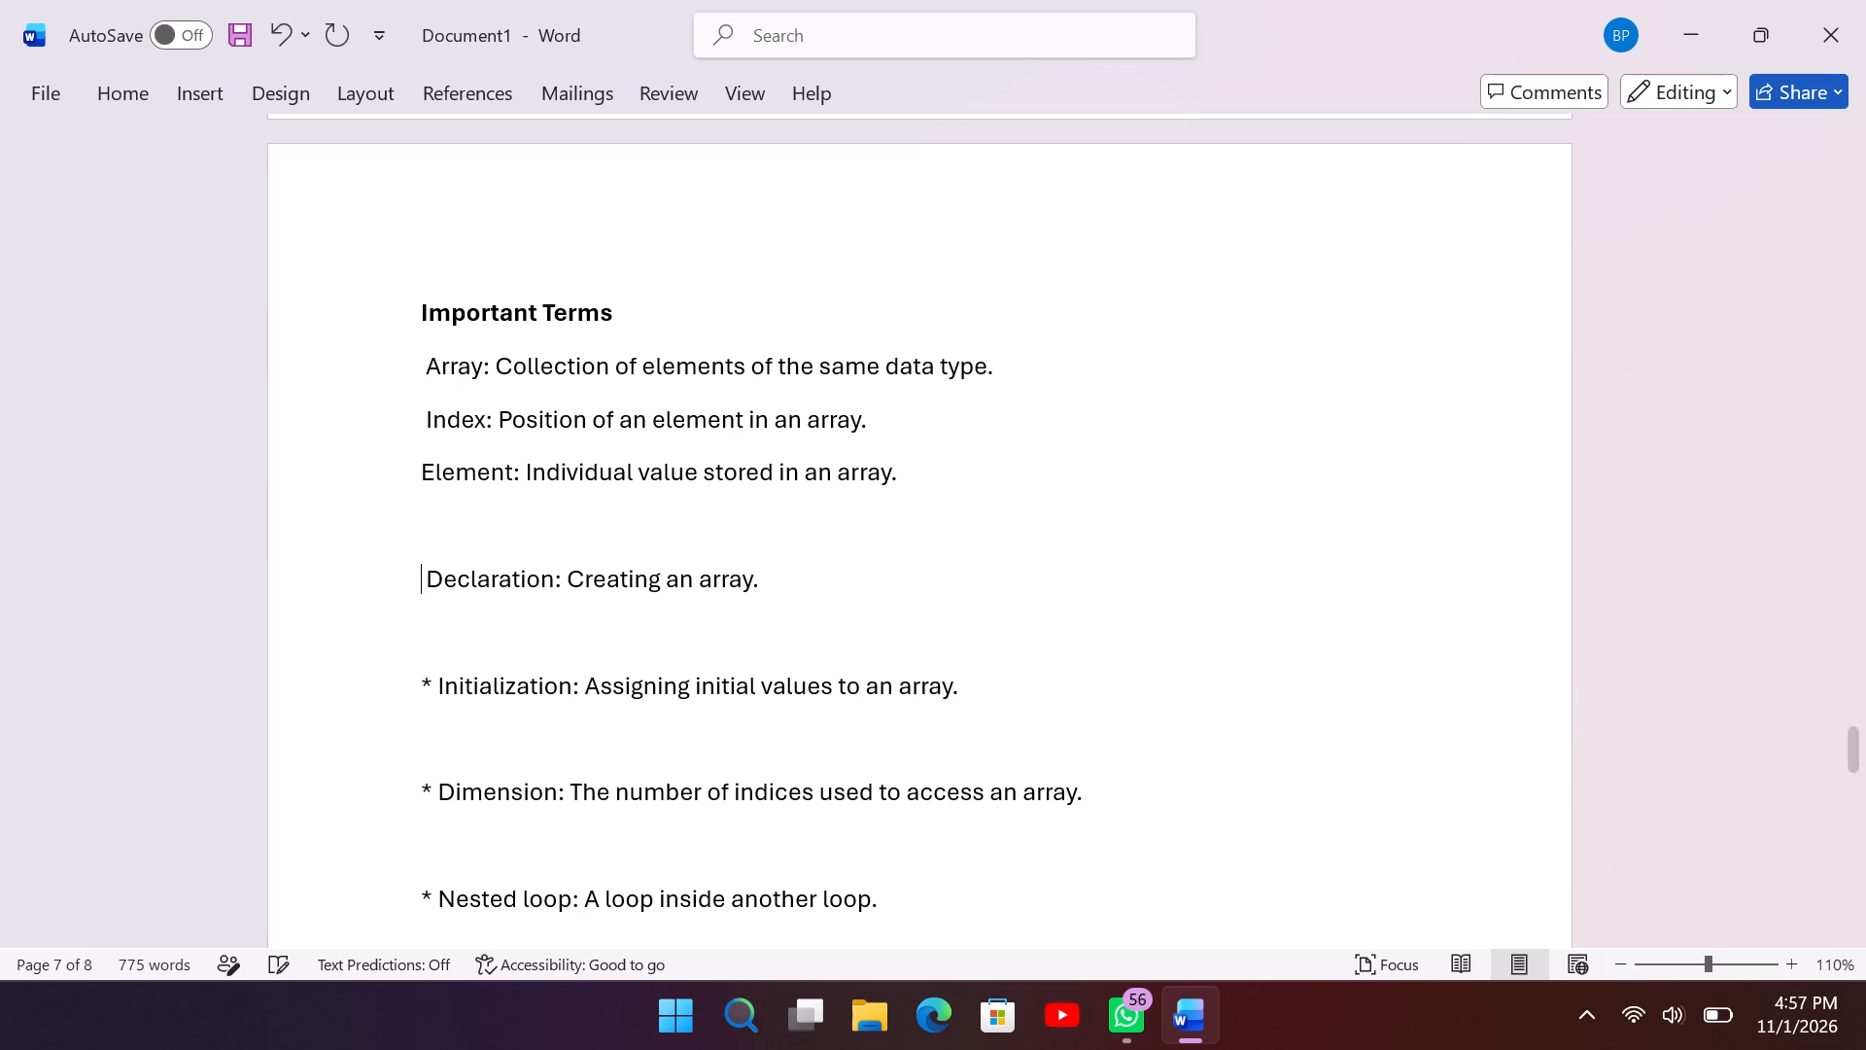
{"action": "key", "text": "BackSpace"}
Remove the asterisks and the preceding blank lines from the "Initialization", "Dimension" and "Nested loop" definitions.
{"action": "left_click", "coordinate": [432, 627]}
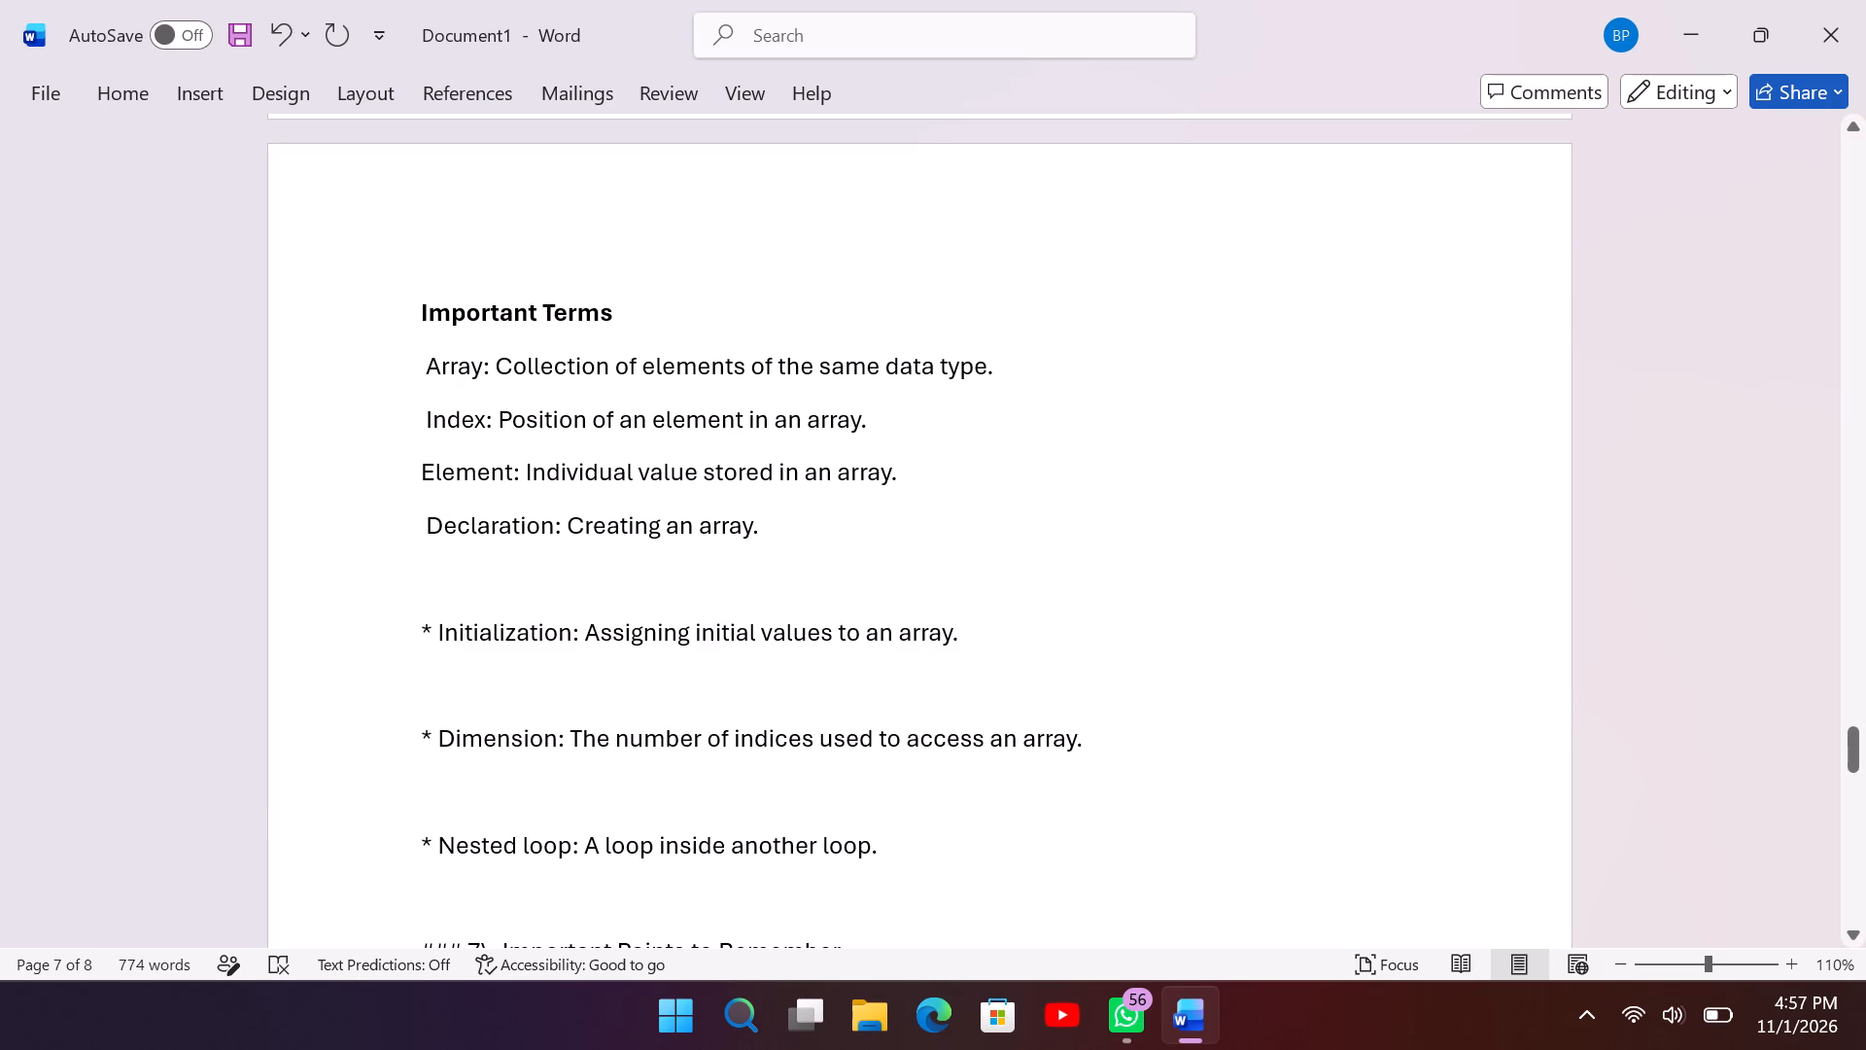
{"action": "key", "text": "BackSpace"}
{"action": "key", "text": "BackSpace"}
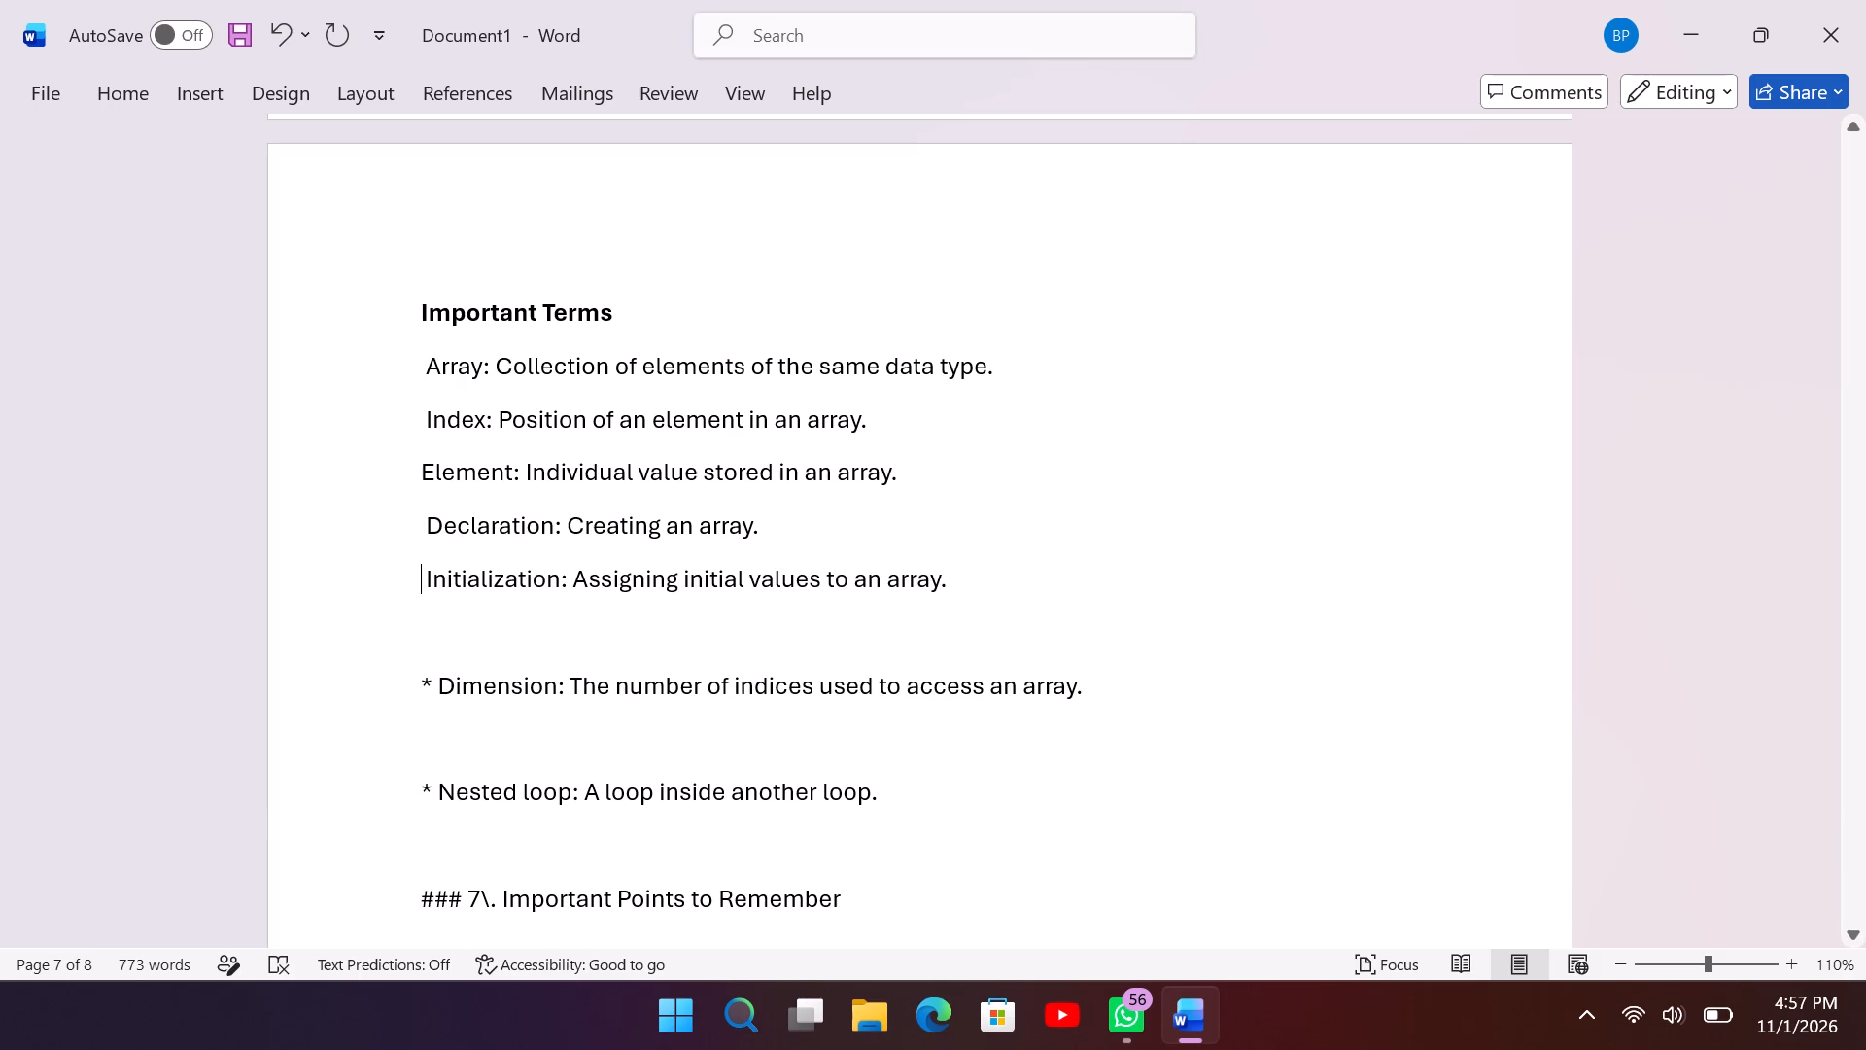
{"action": "left_click", "coordinate": [432, 684]}
{"action": "key", "text": "BackSpace"}
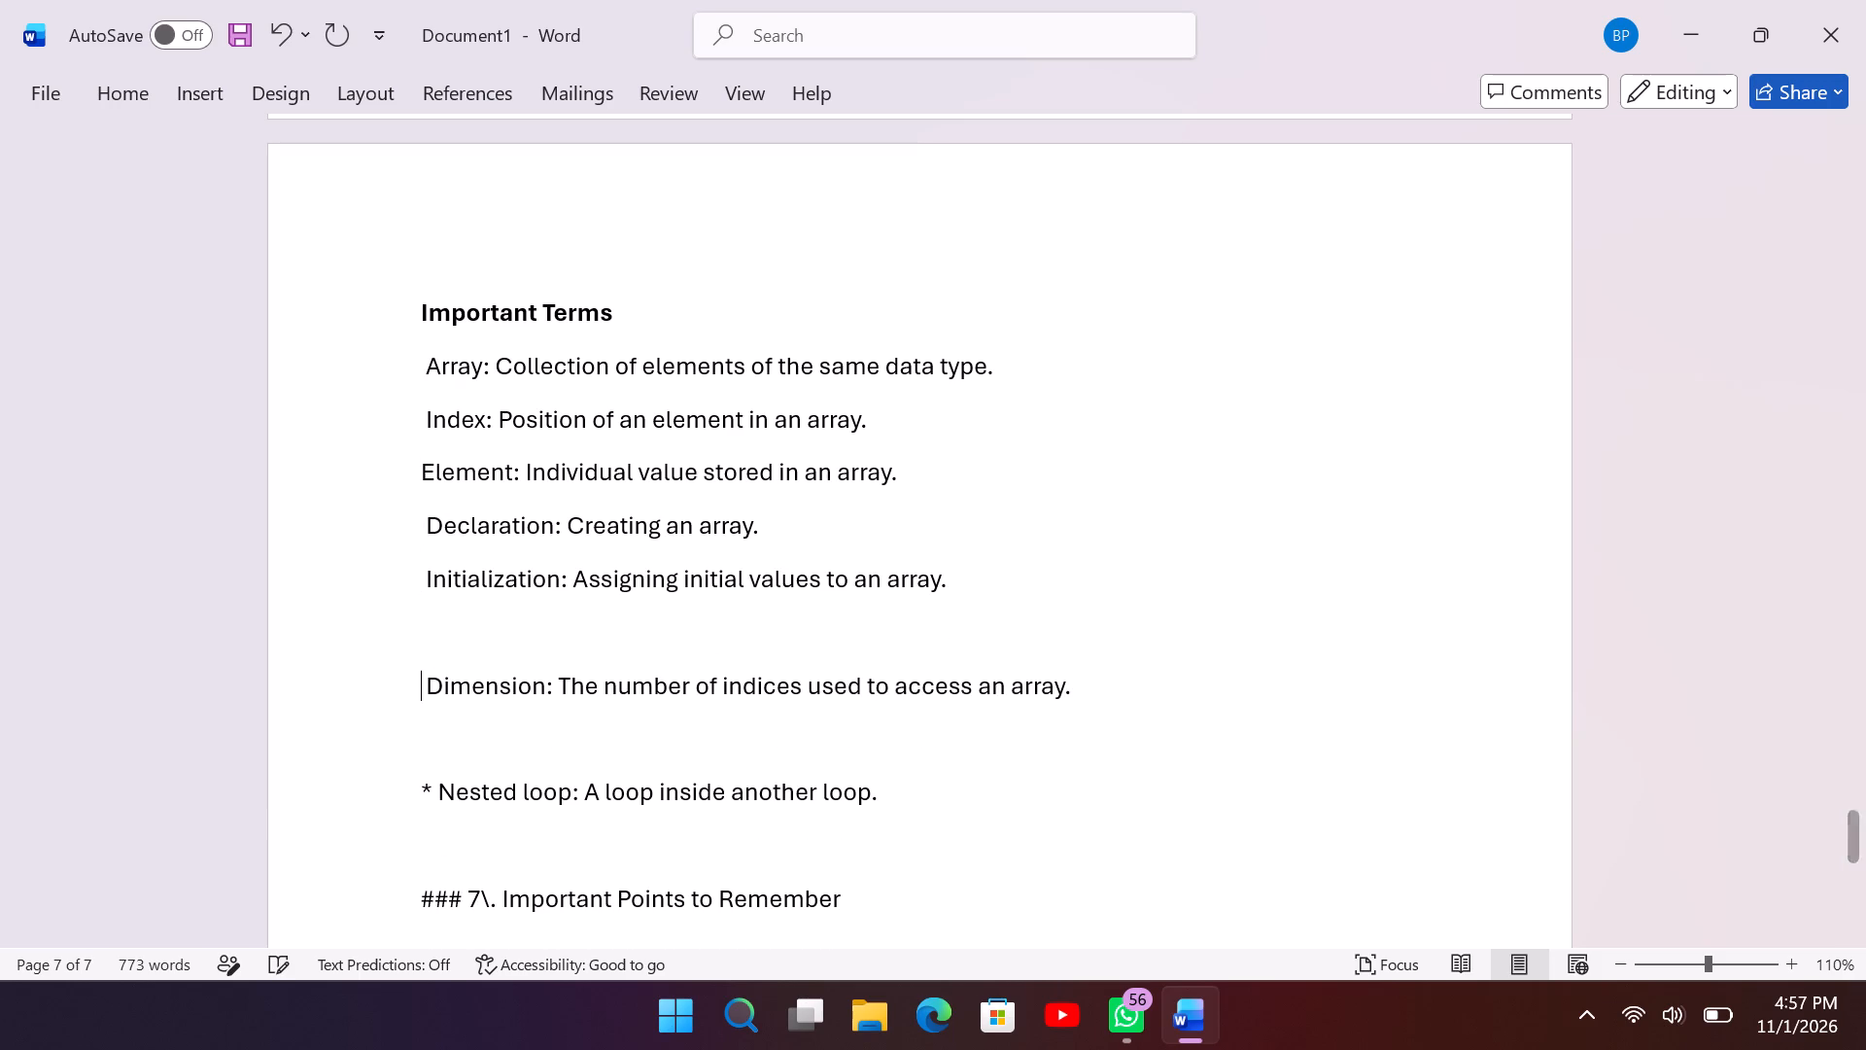
{"action": "key", "text": "BackSpace"}
{"action": "left_click", "coordinate": [432, 738]}
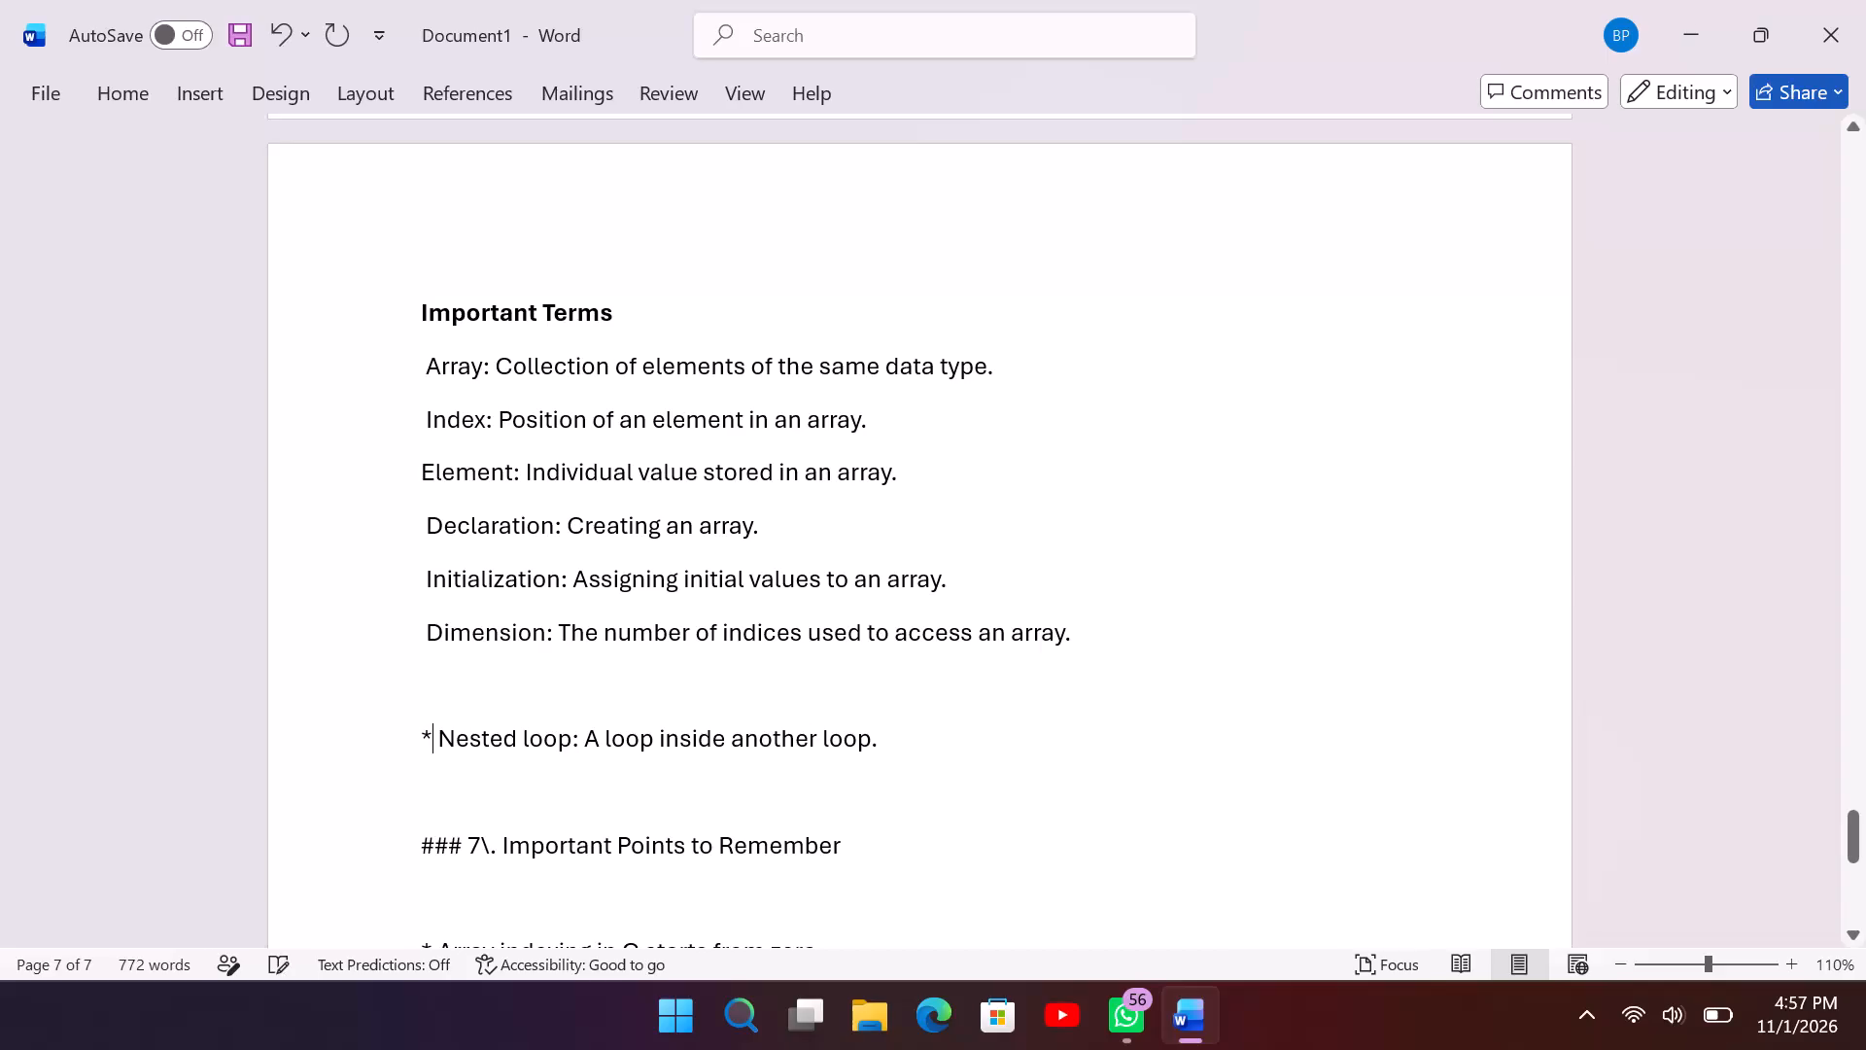
{"action": "key", "text": "BackSpace"}
{"action": "key", "text": "BackSpace"}
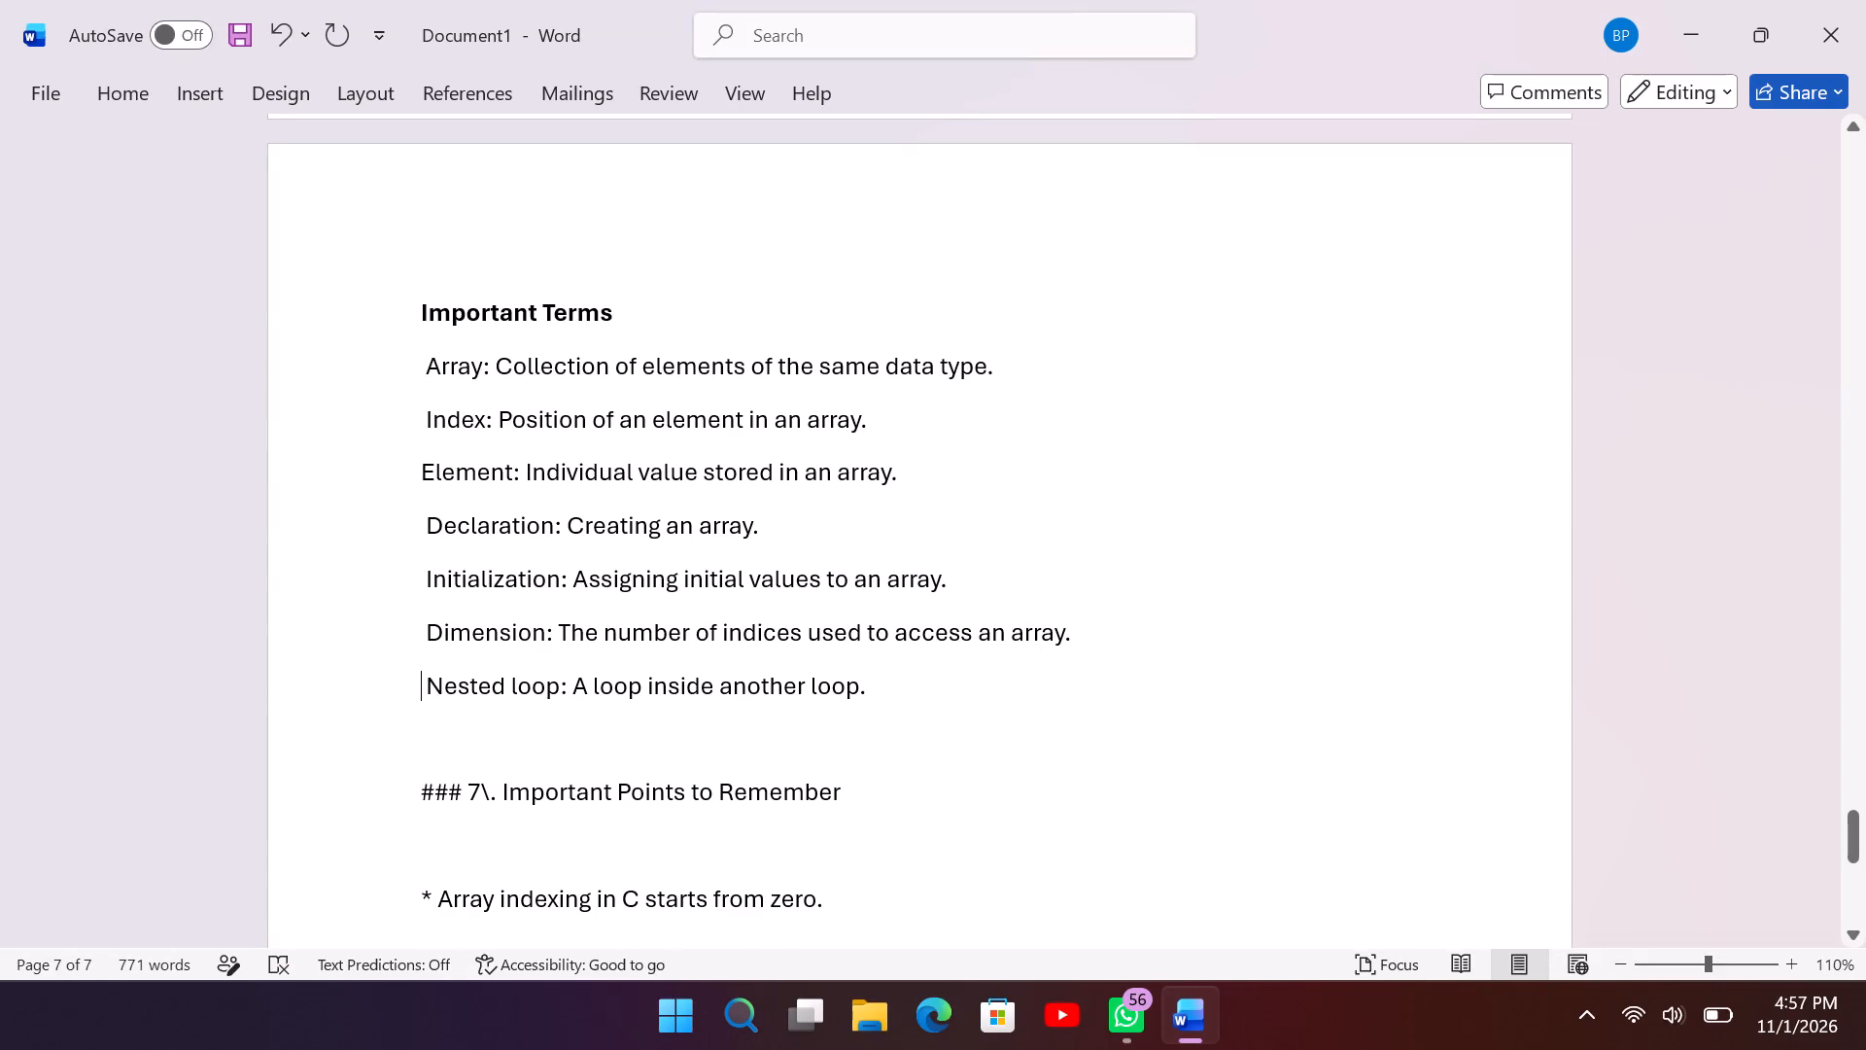
Delete the whole "### 7\. Important Points to Remember" section through its last point about the sizeof operator.
{"action": "scroll", "coordinate": [524, 805], "scroll_direction": "down", "scroll_amount": 2}
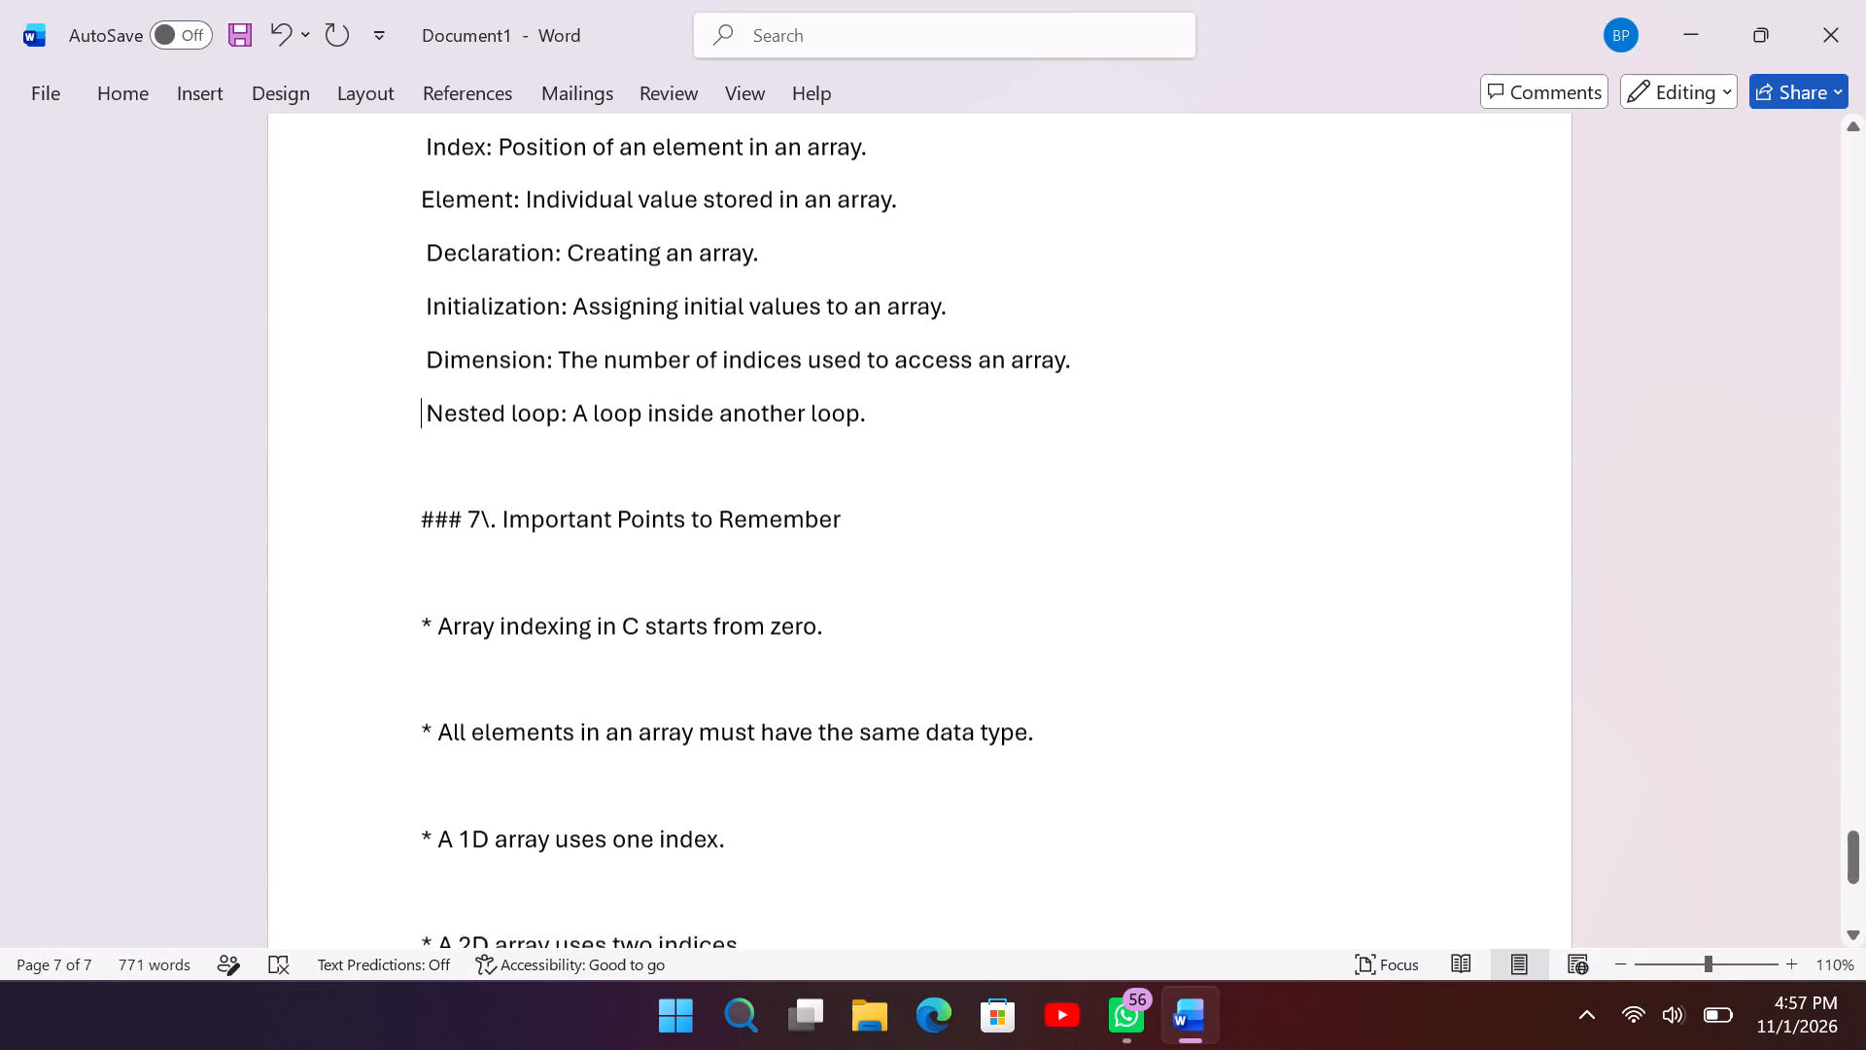
{"action": "scroll", "coordinate": [524, 805], "scroll_direction": "down", "scroll_amount": 1}
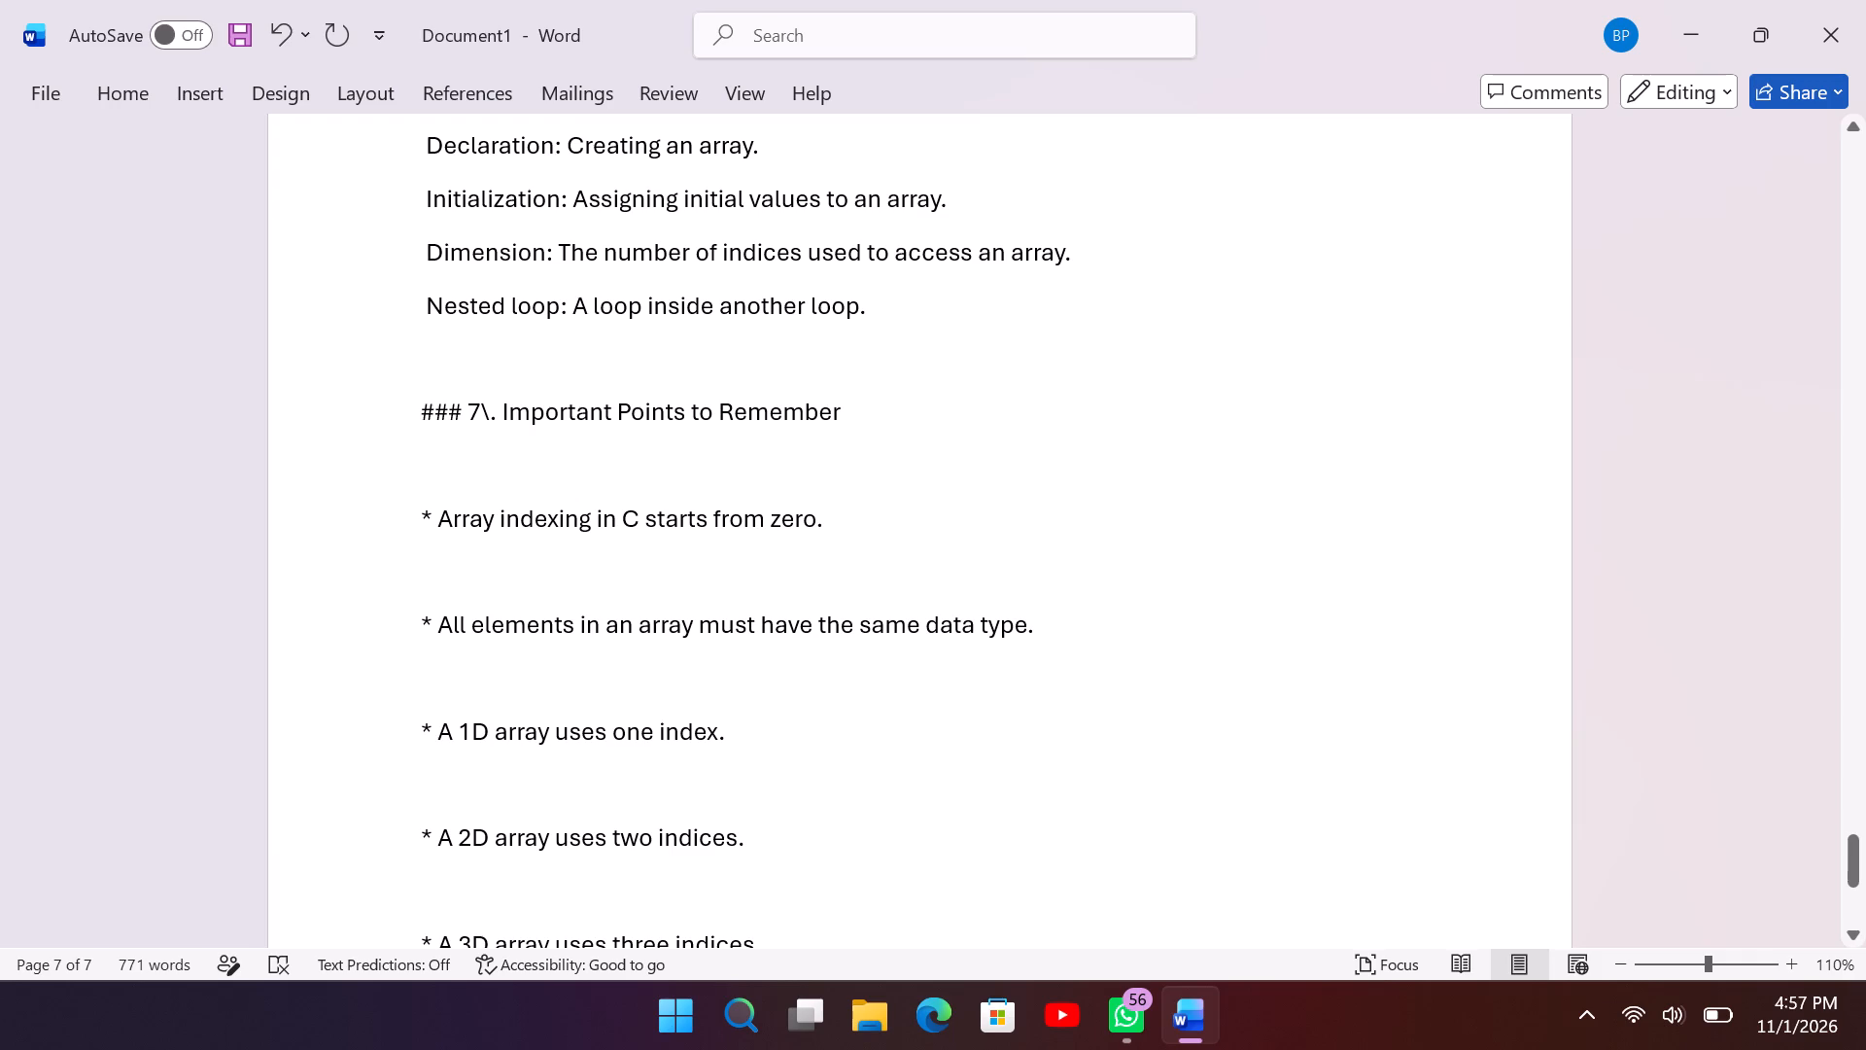
{"action": "left_click_drag", "start_coordinate": [424, 397], "coordinate": [773, 857]}
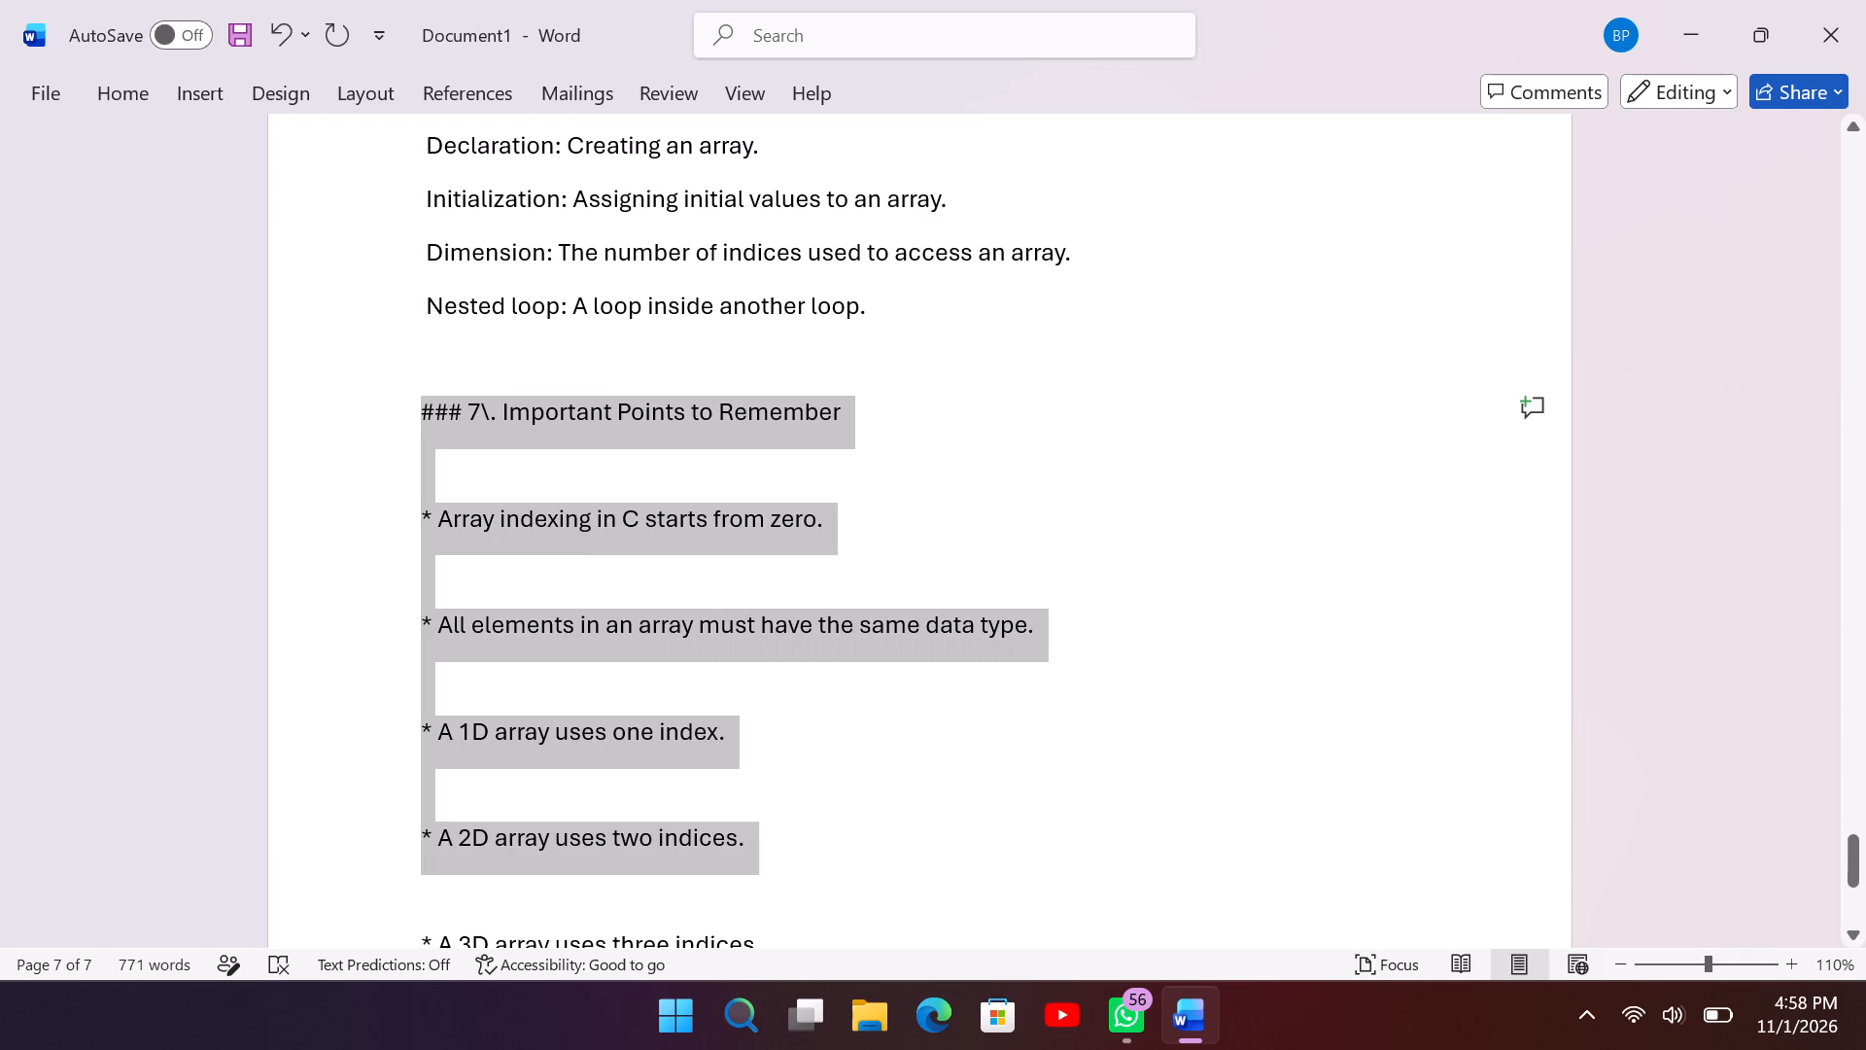
{"action": "left_click_drag", "start_coordinate": [773, 857], "coordinate": [931, 912]}
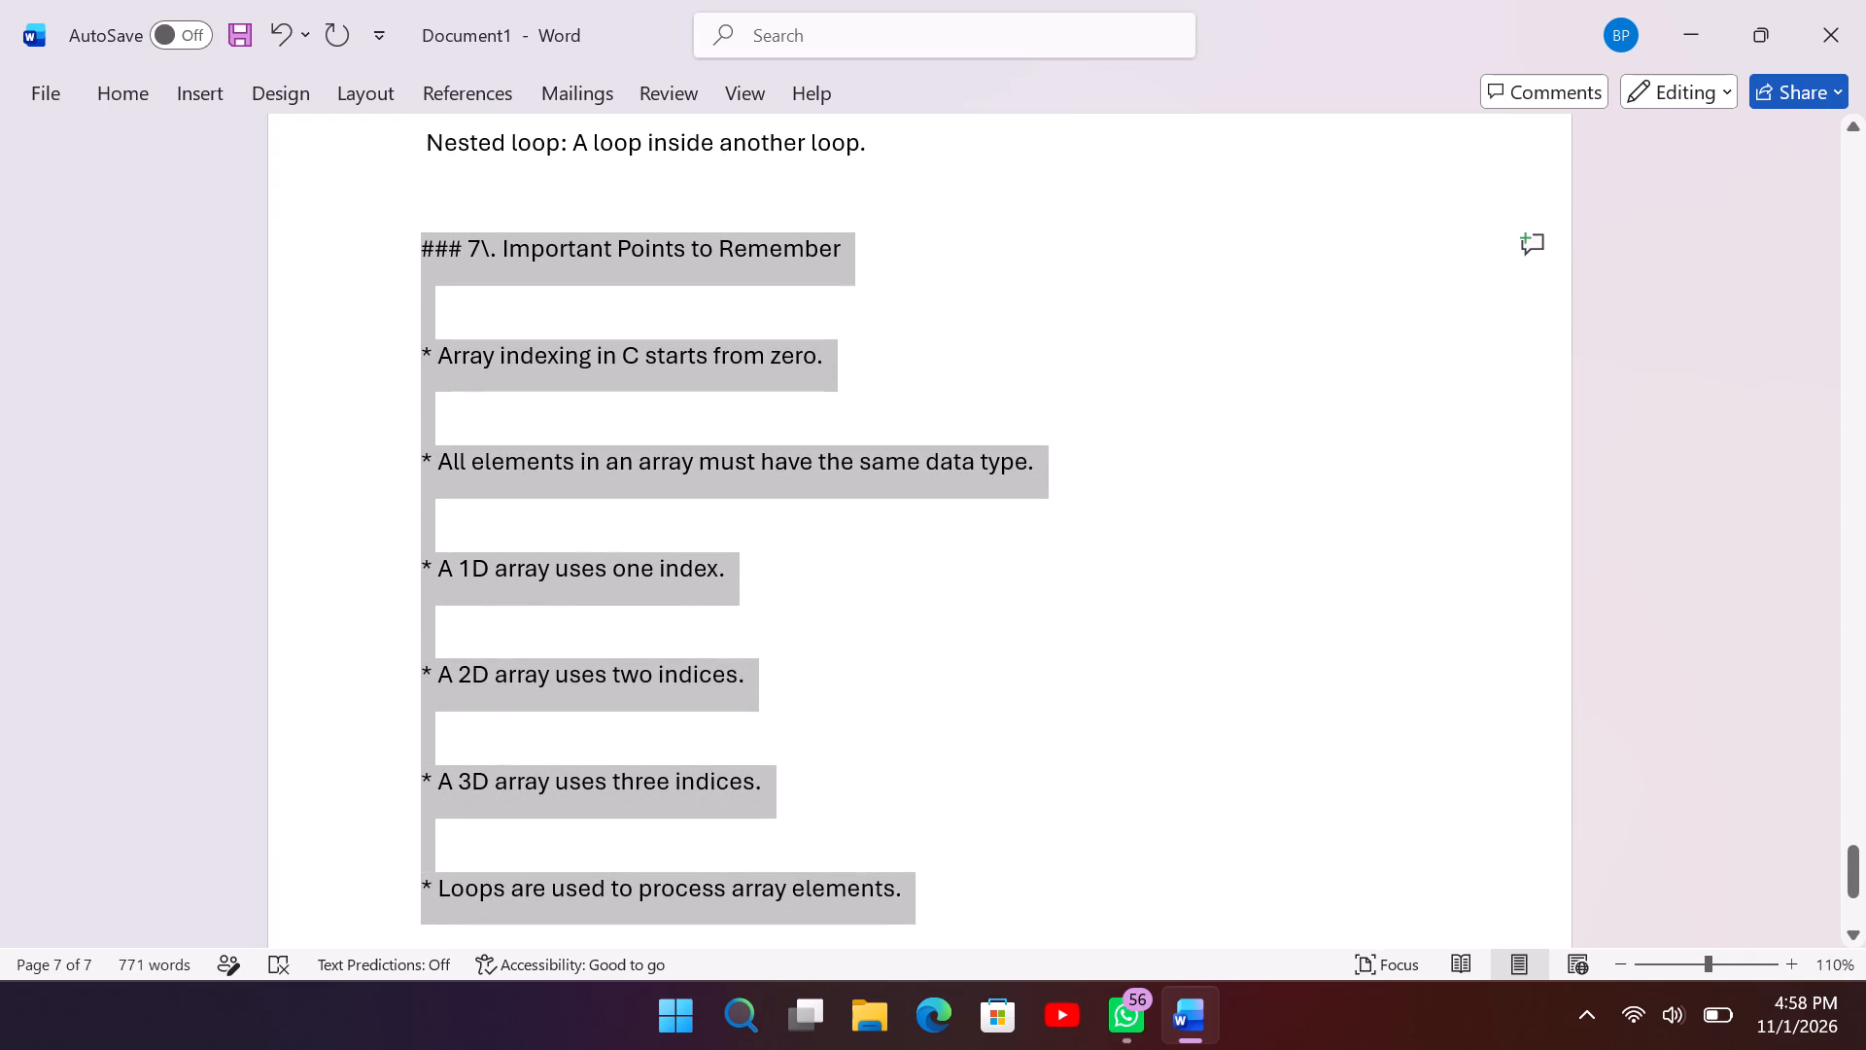
{"action": "left_click_drag", "start_coordinate": [931, 912], "coordinate": [1159, 953]}
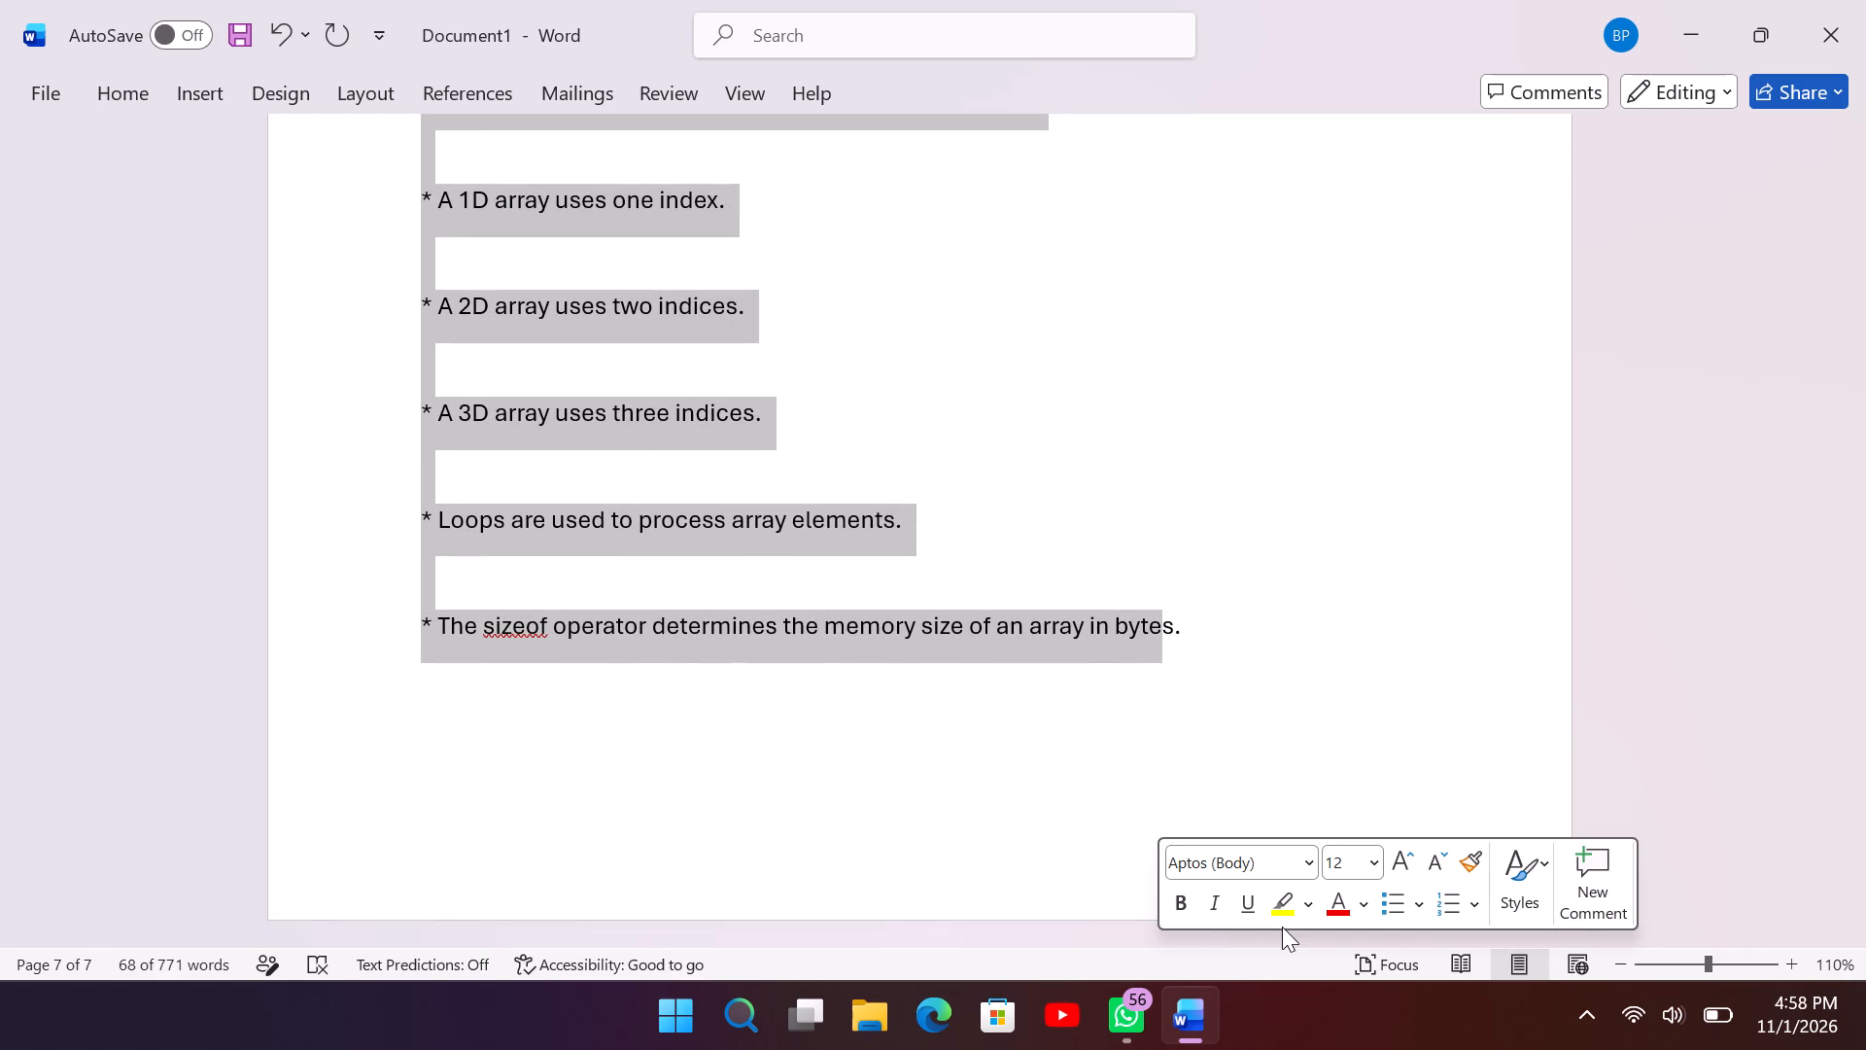
{"action": "key", "text": "Delete"}
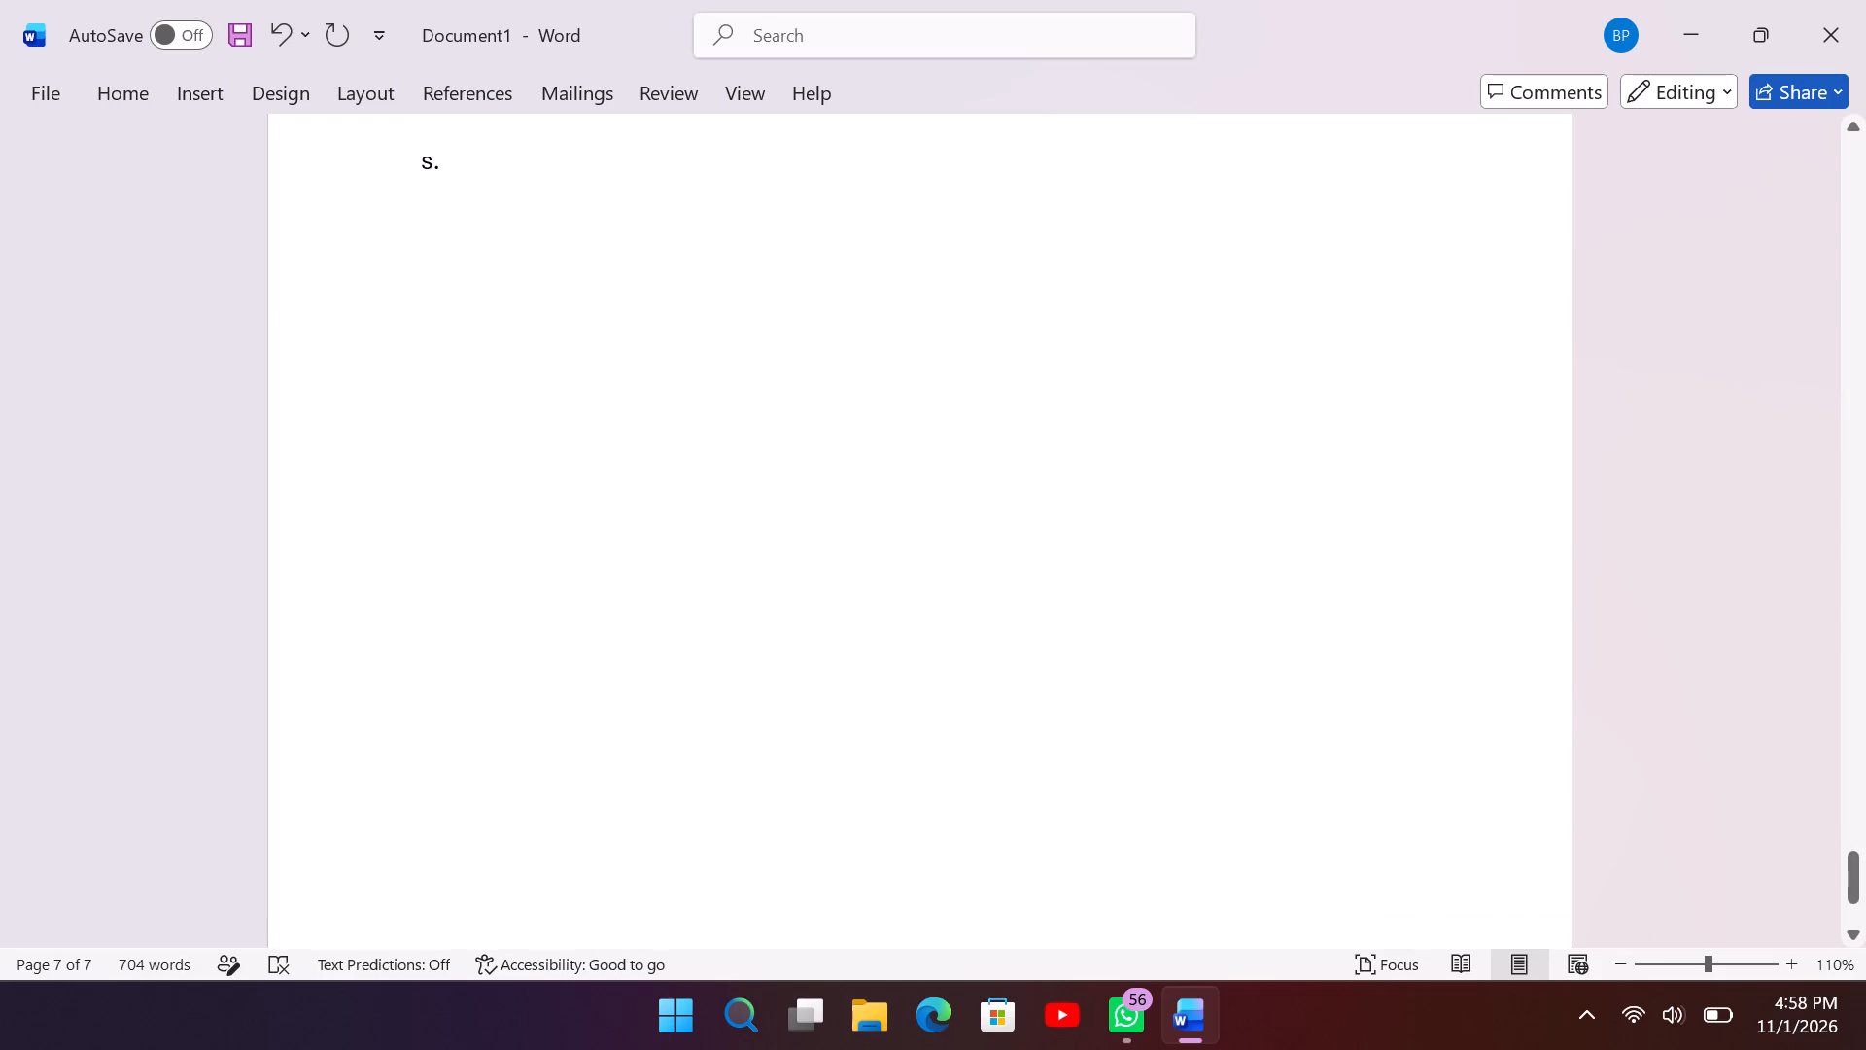
{"action": "left_click", "coordinate": [474, 170]}
{"action": "key", "text": "BackSpace"}
{"action": "key", "text": "BackSpace"}
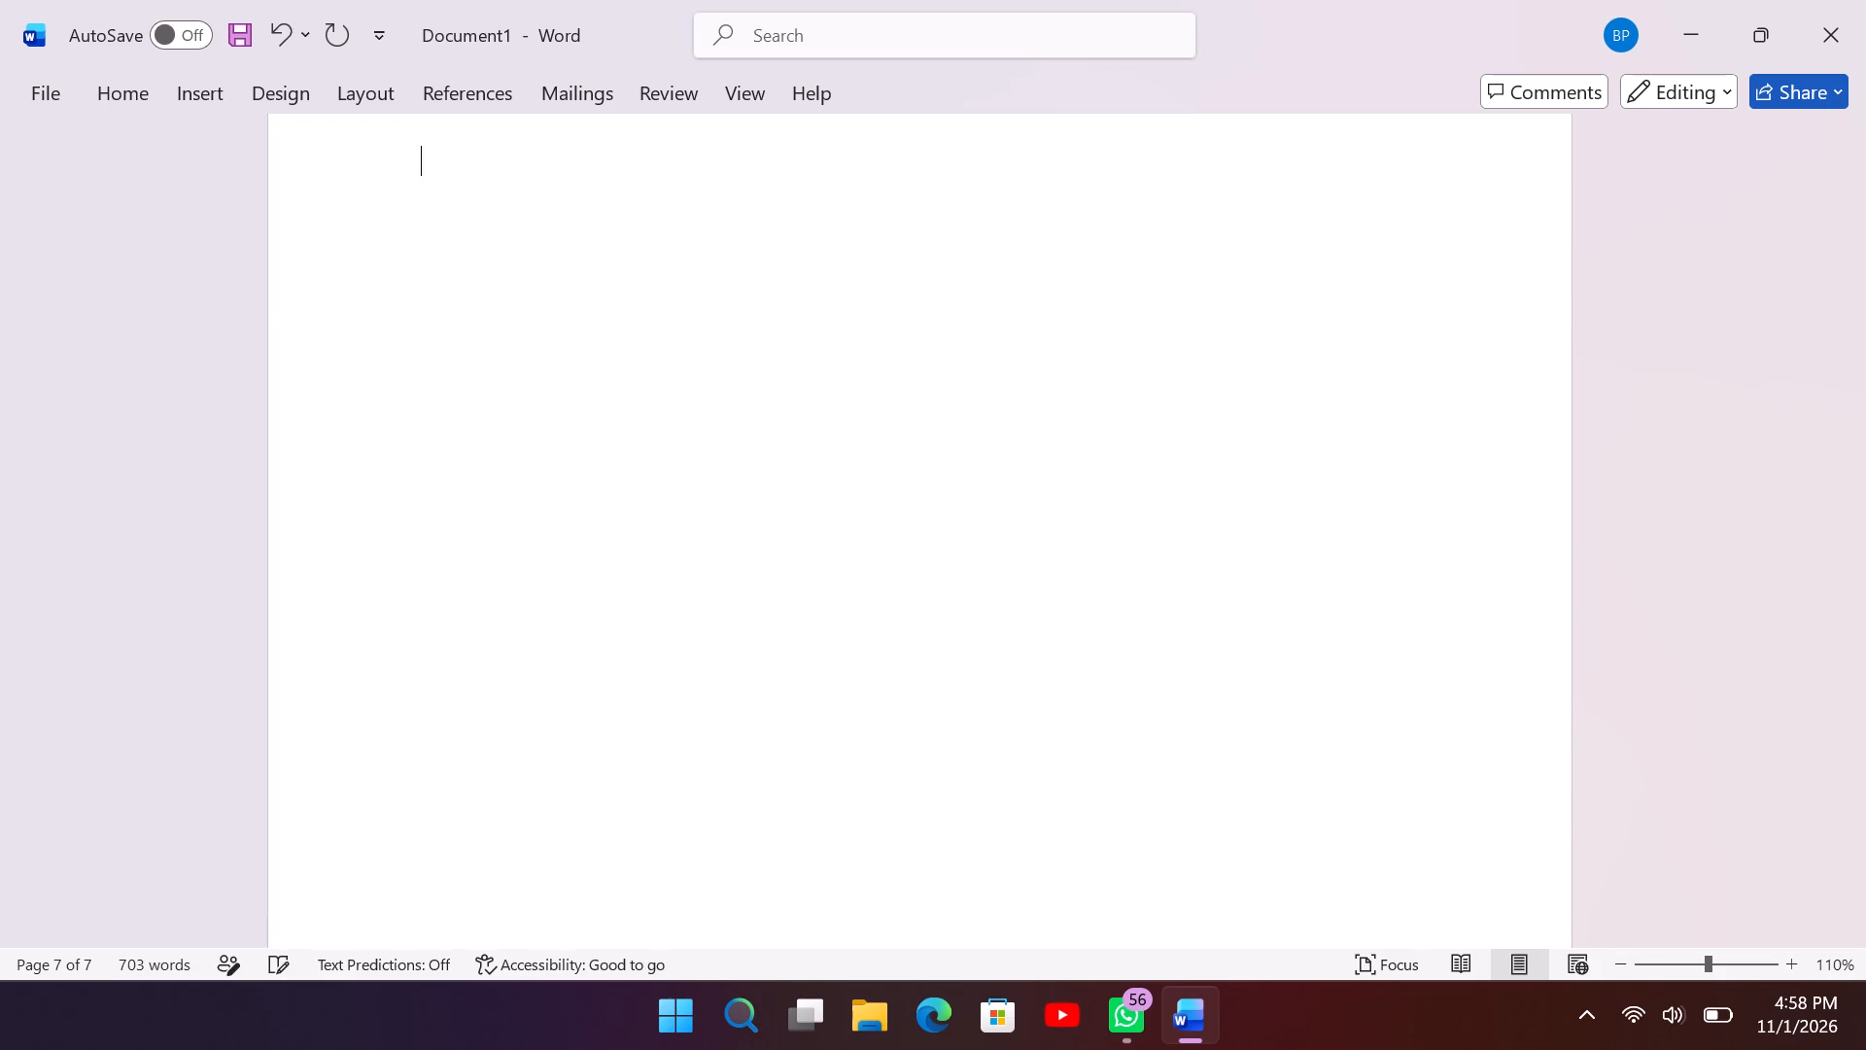
Add a line above the "ARRAYS IN C PROGRAMMING" title containing the student's full name in capitals.
{"action": "scroll", "coordinate": [474, 170], "scroll_direction": "up", "scroll_amount": 11}
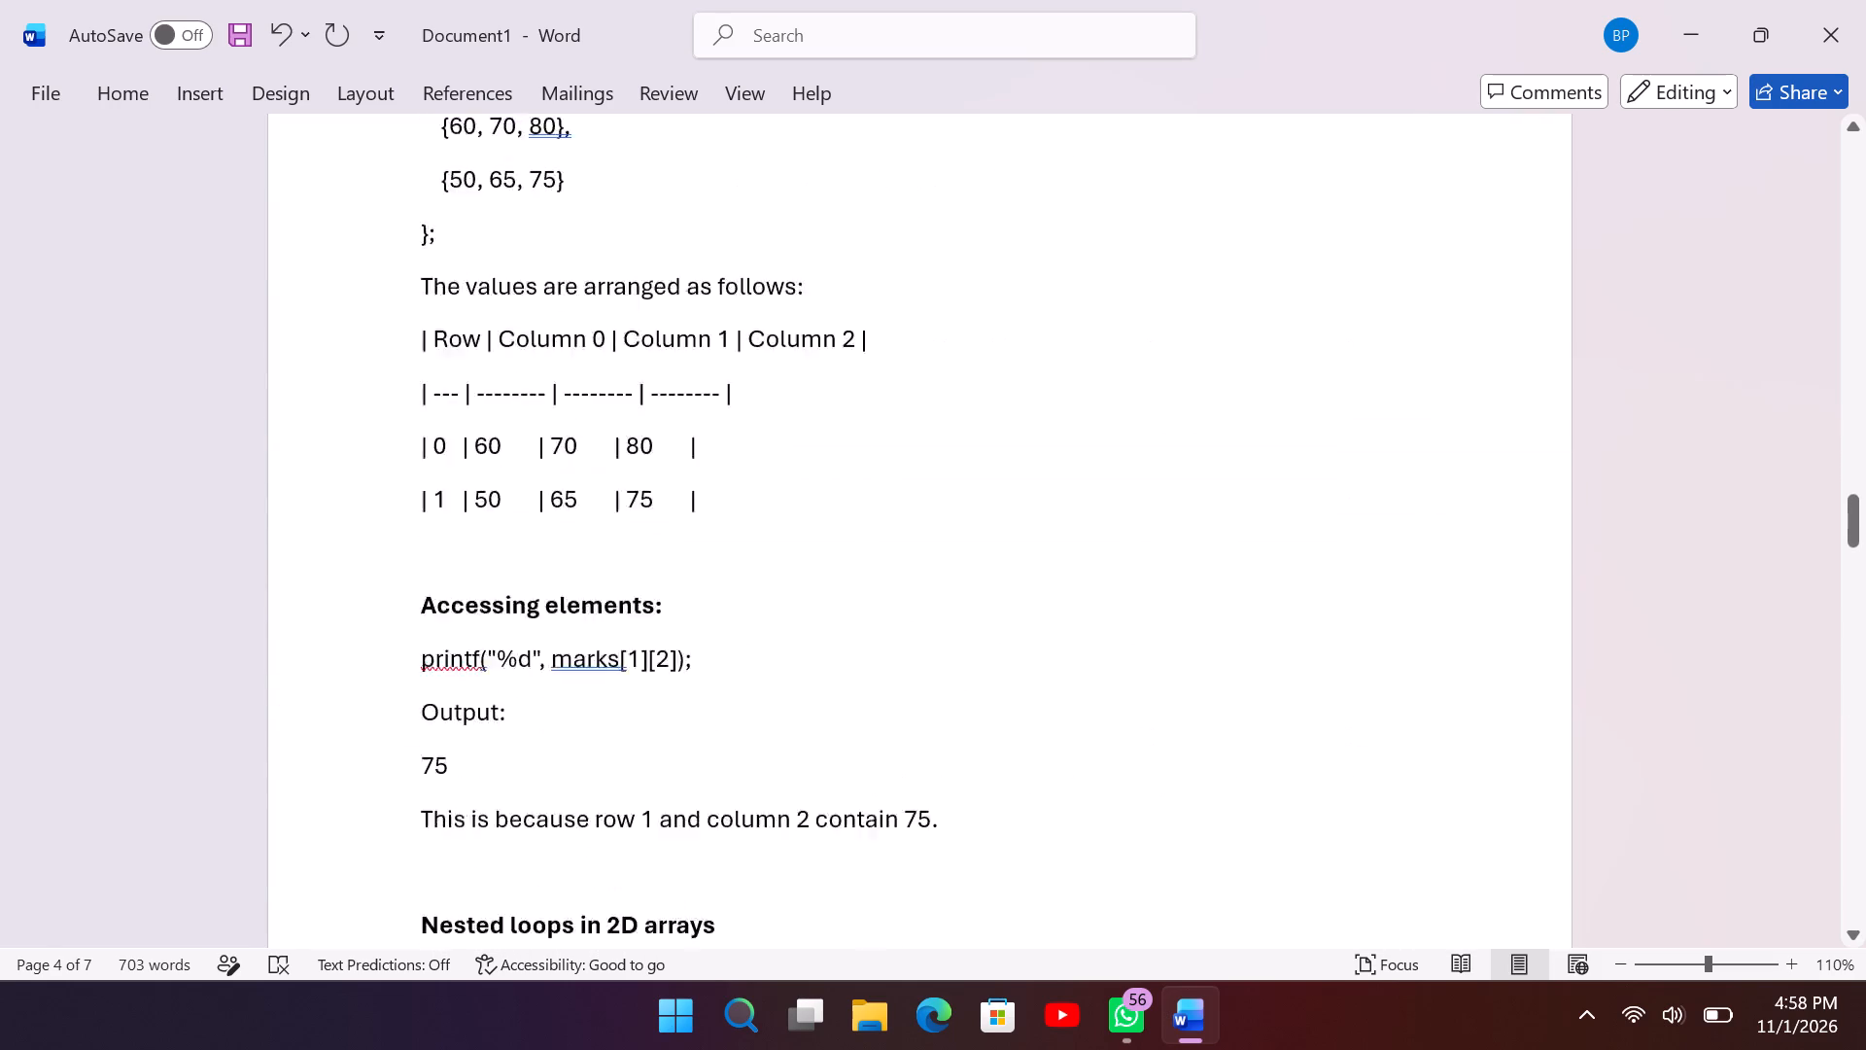
{"action": "scroll", "coordinate": [474, 170], "scroll_direction": "up", "scroll_amount": 5}
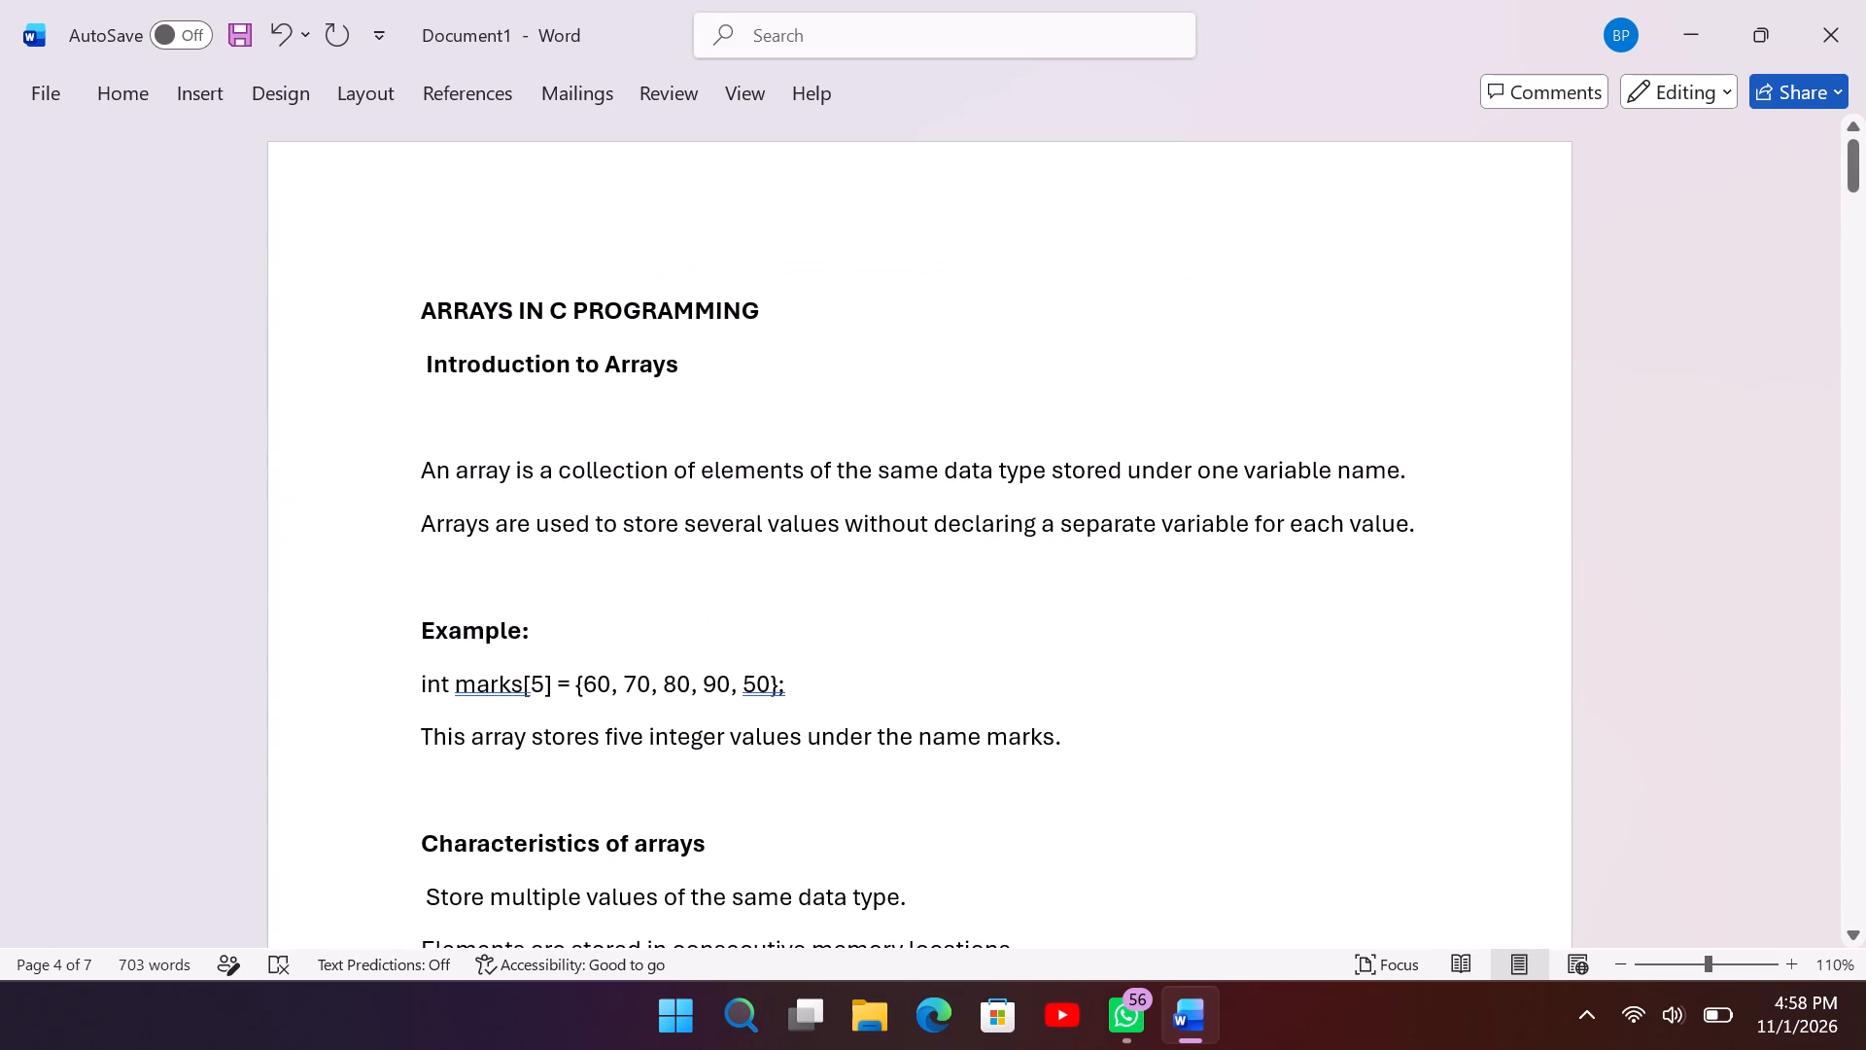
{"action": "left_click", "coordinate": [435, 226]}
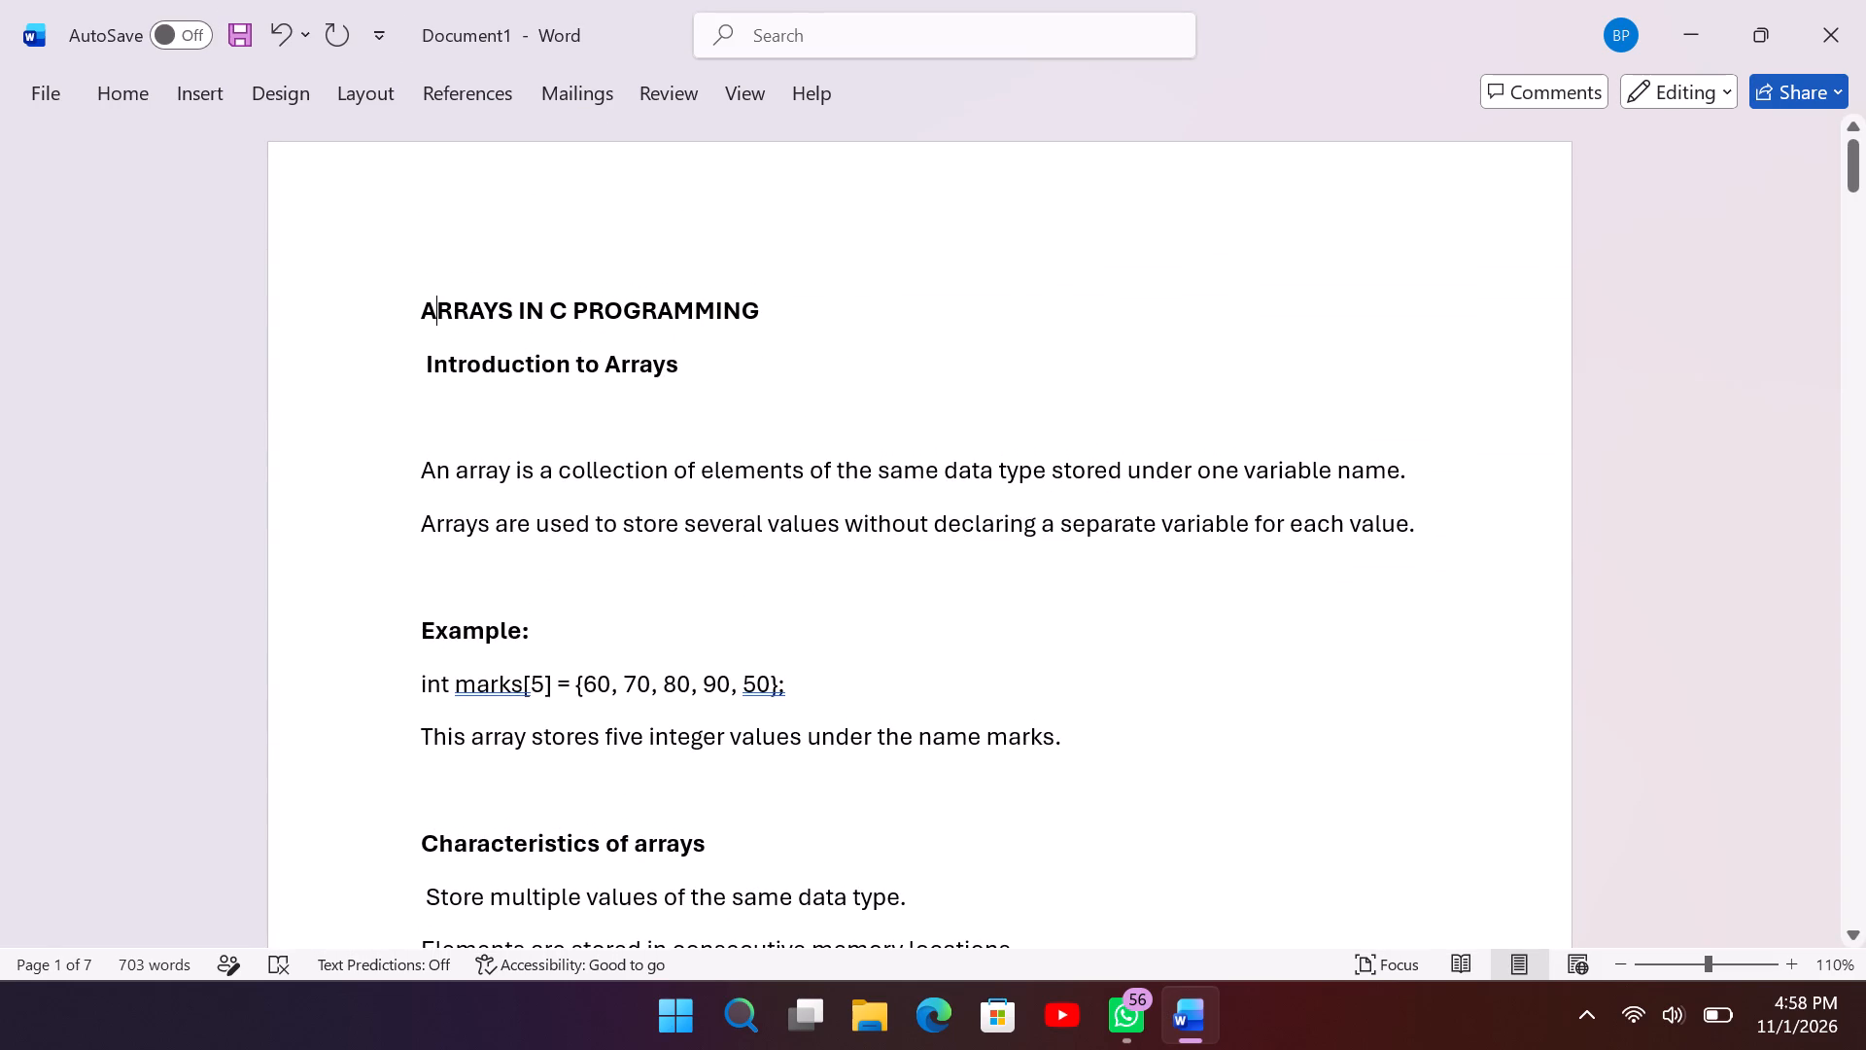
{"action": "left_click", "coordinate": [420, 310]}
{"action": "key", "text": "Return"}
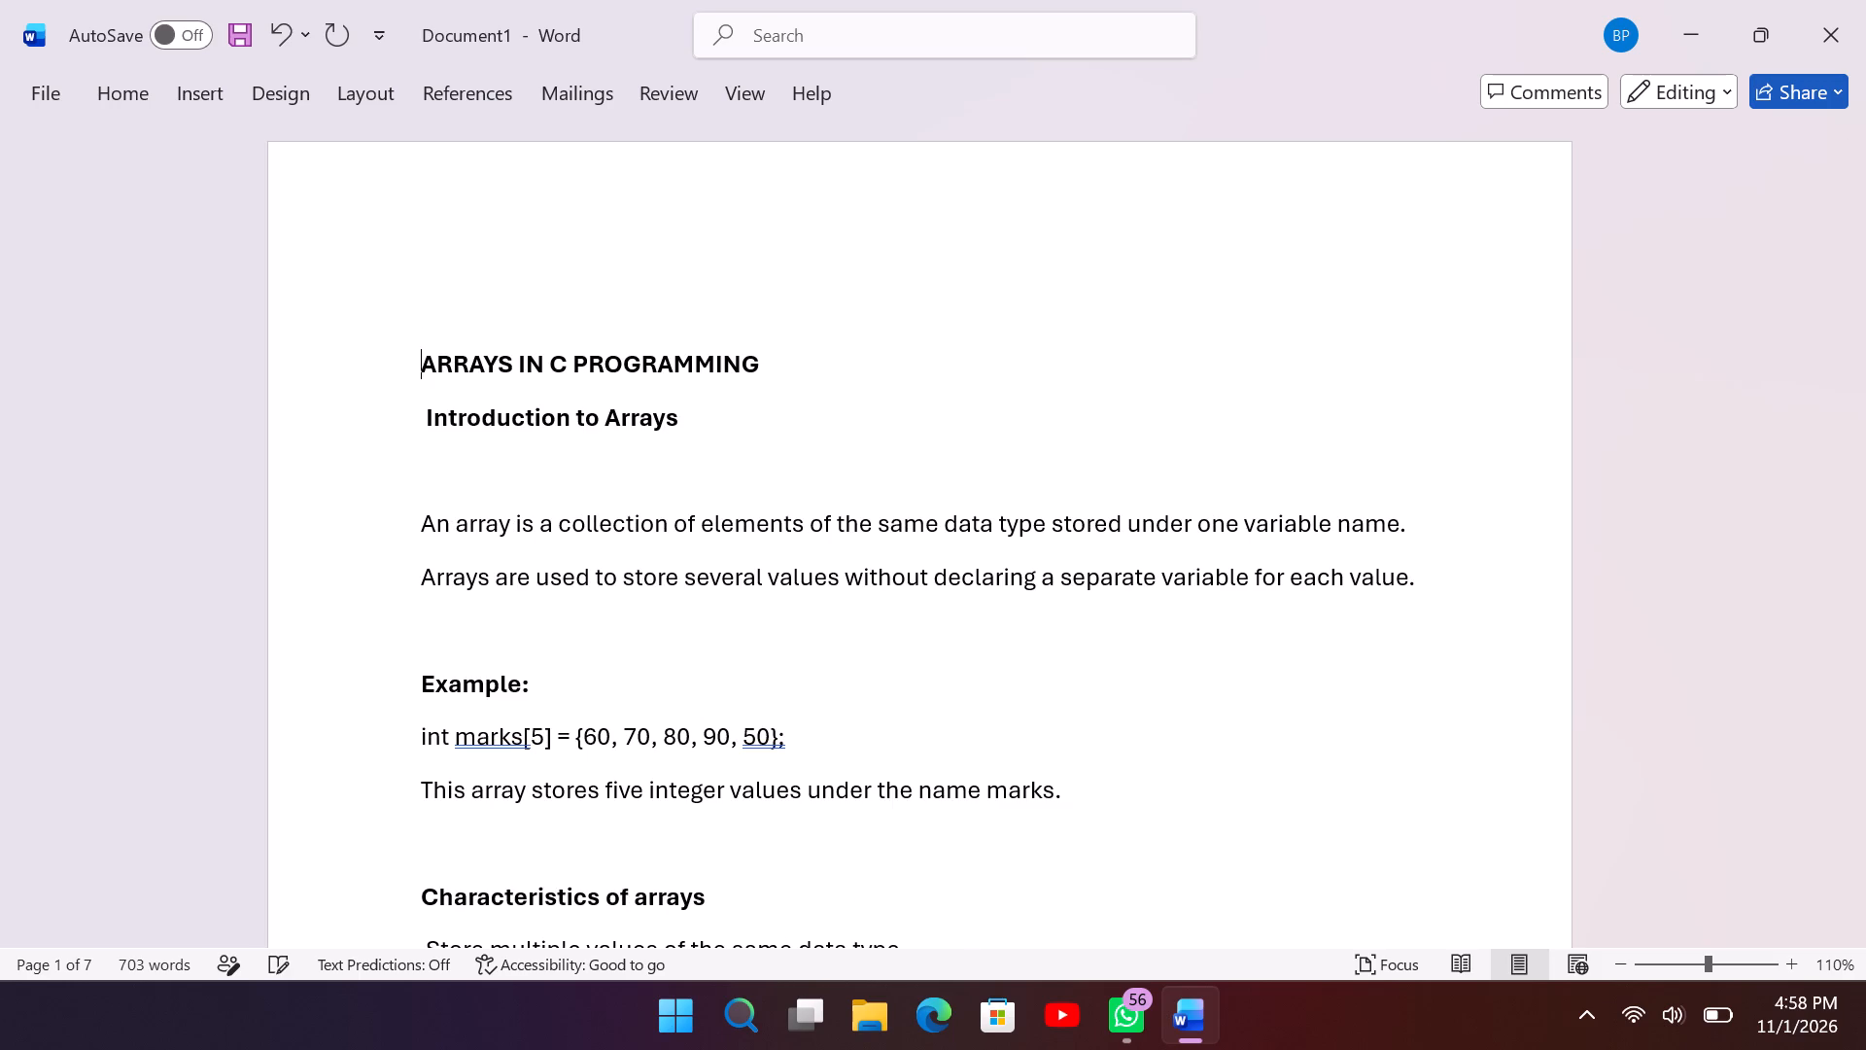
{"action": "left_click", "coordinate": [456, 253]}
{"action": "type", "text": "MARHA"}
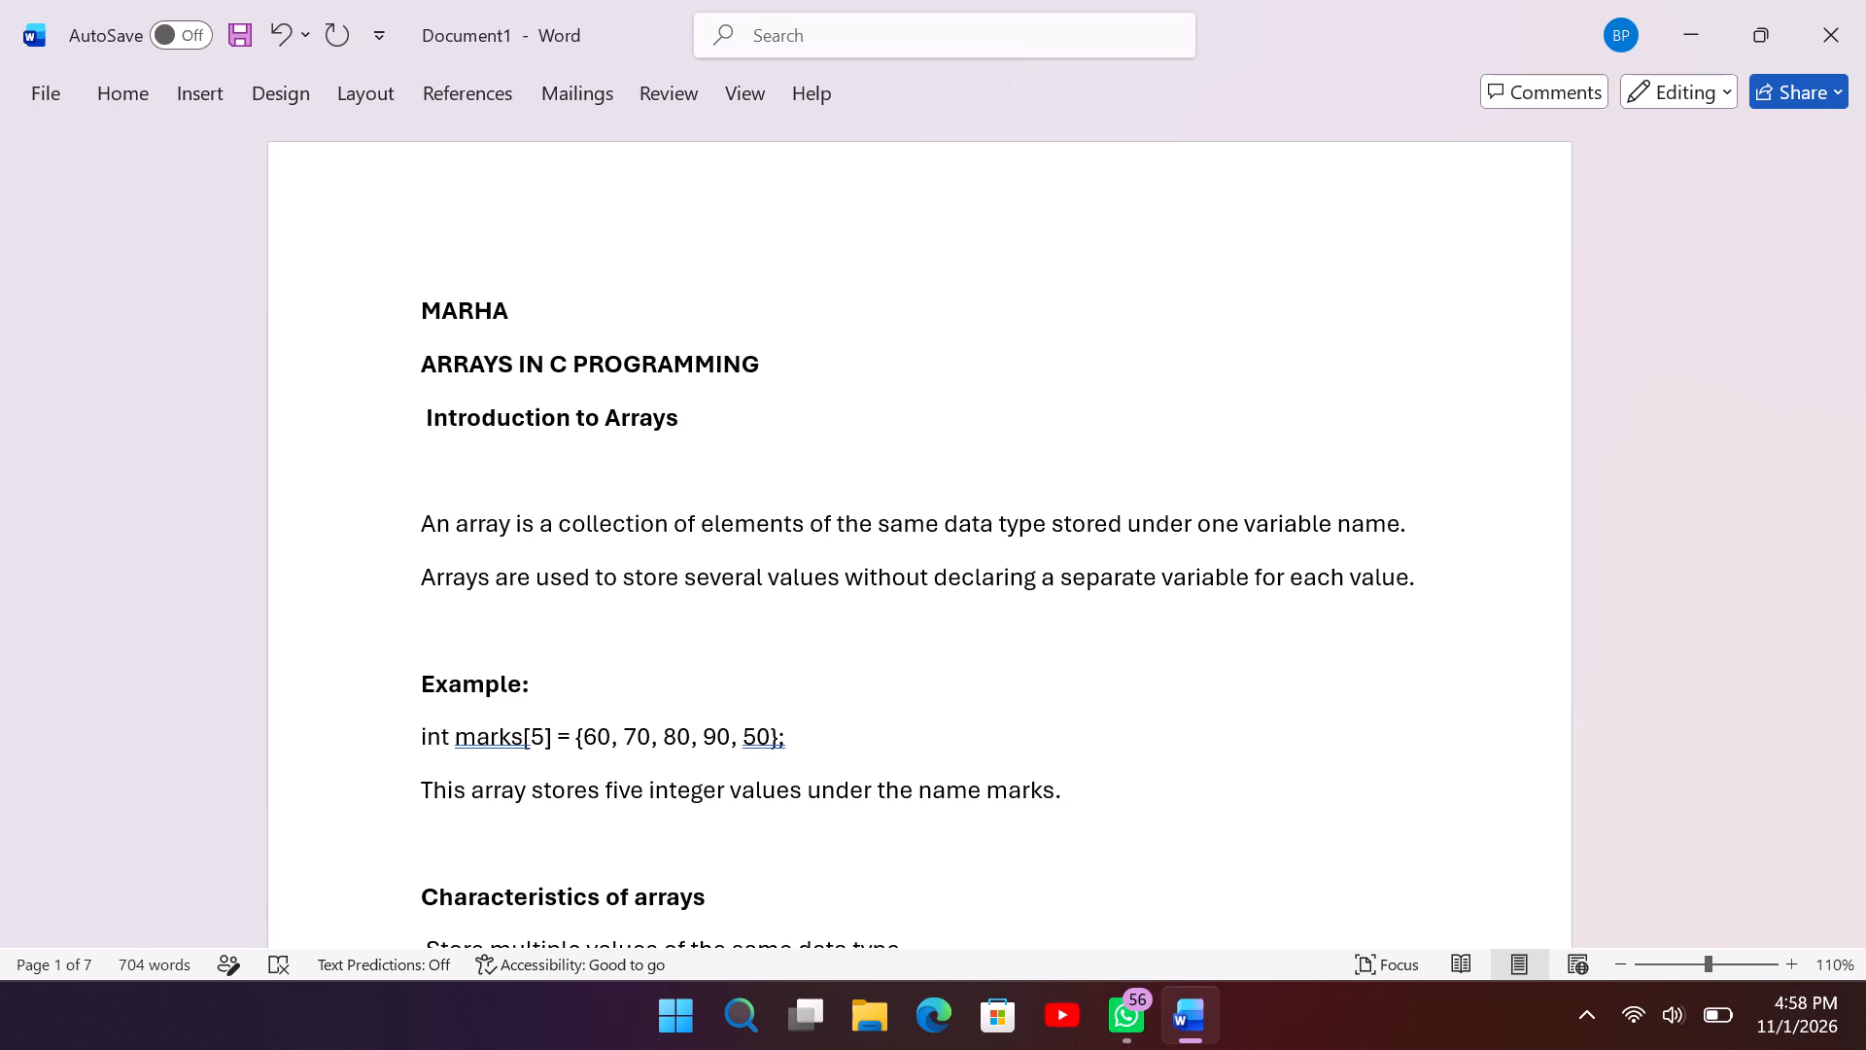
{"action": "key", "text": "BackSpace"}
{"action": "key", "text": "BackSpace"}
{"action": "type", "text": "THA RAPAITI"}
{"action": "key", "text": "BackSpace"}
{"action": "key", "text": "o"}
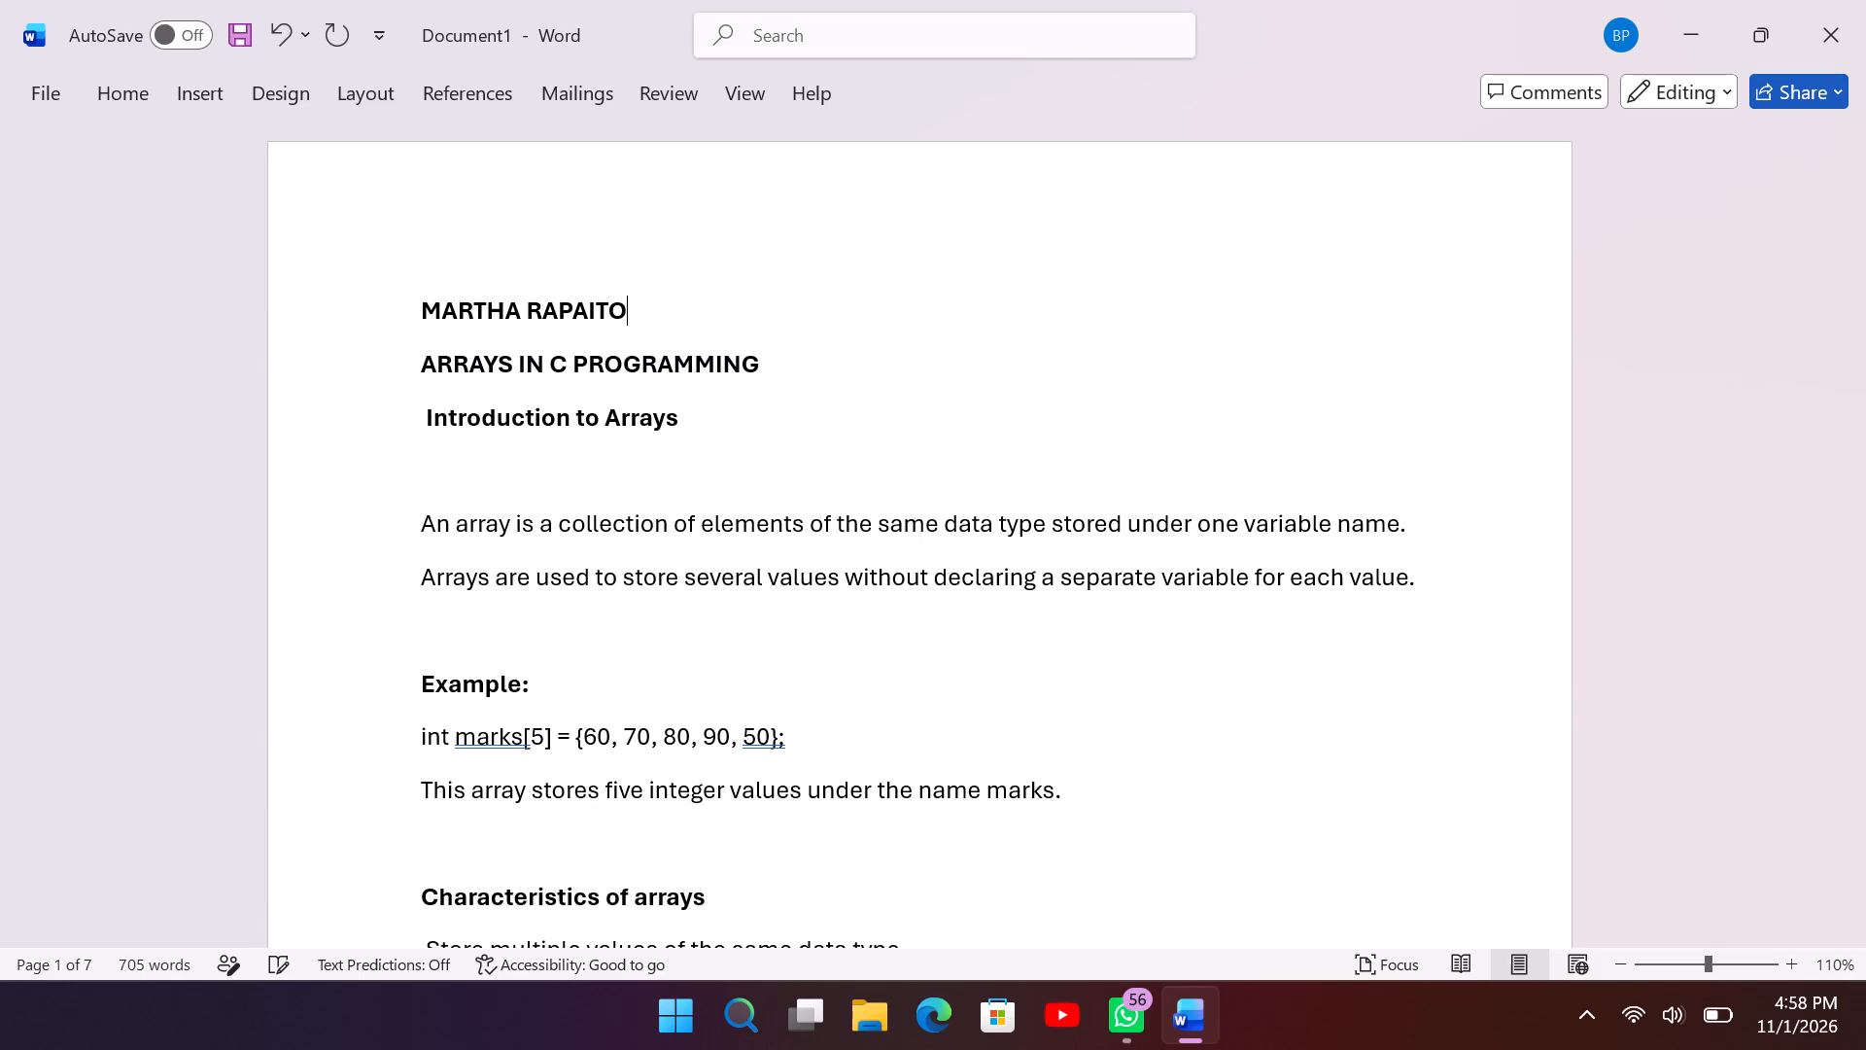
Enter the student's registration number on a new line below the name.
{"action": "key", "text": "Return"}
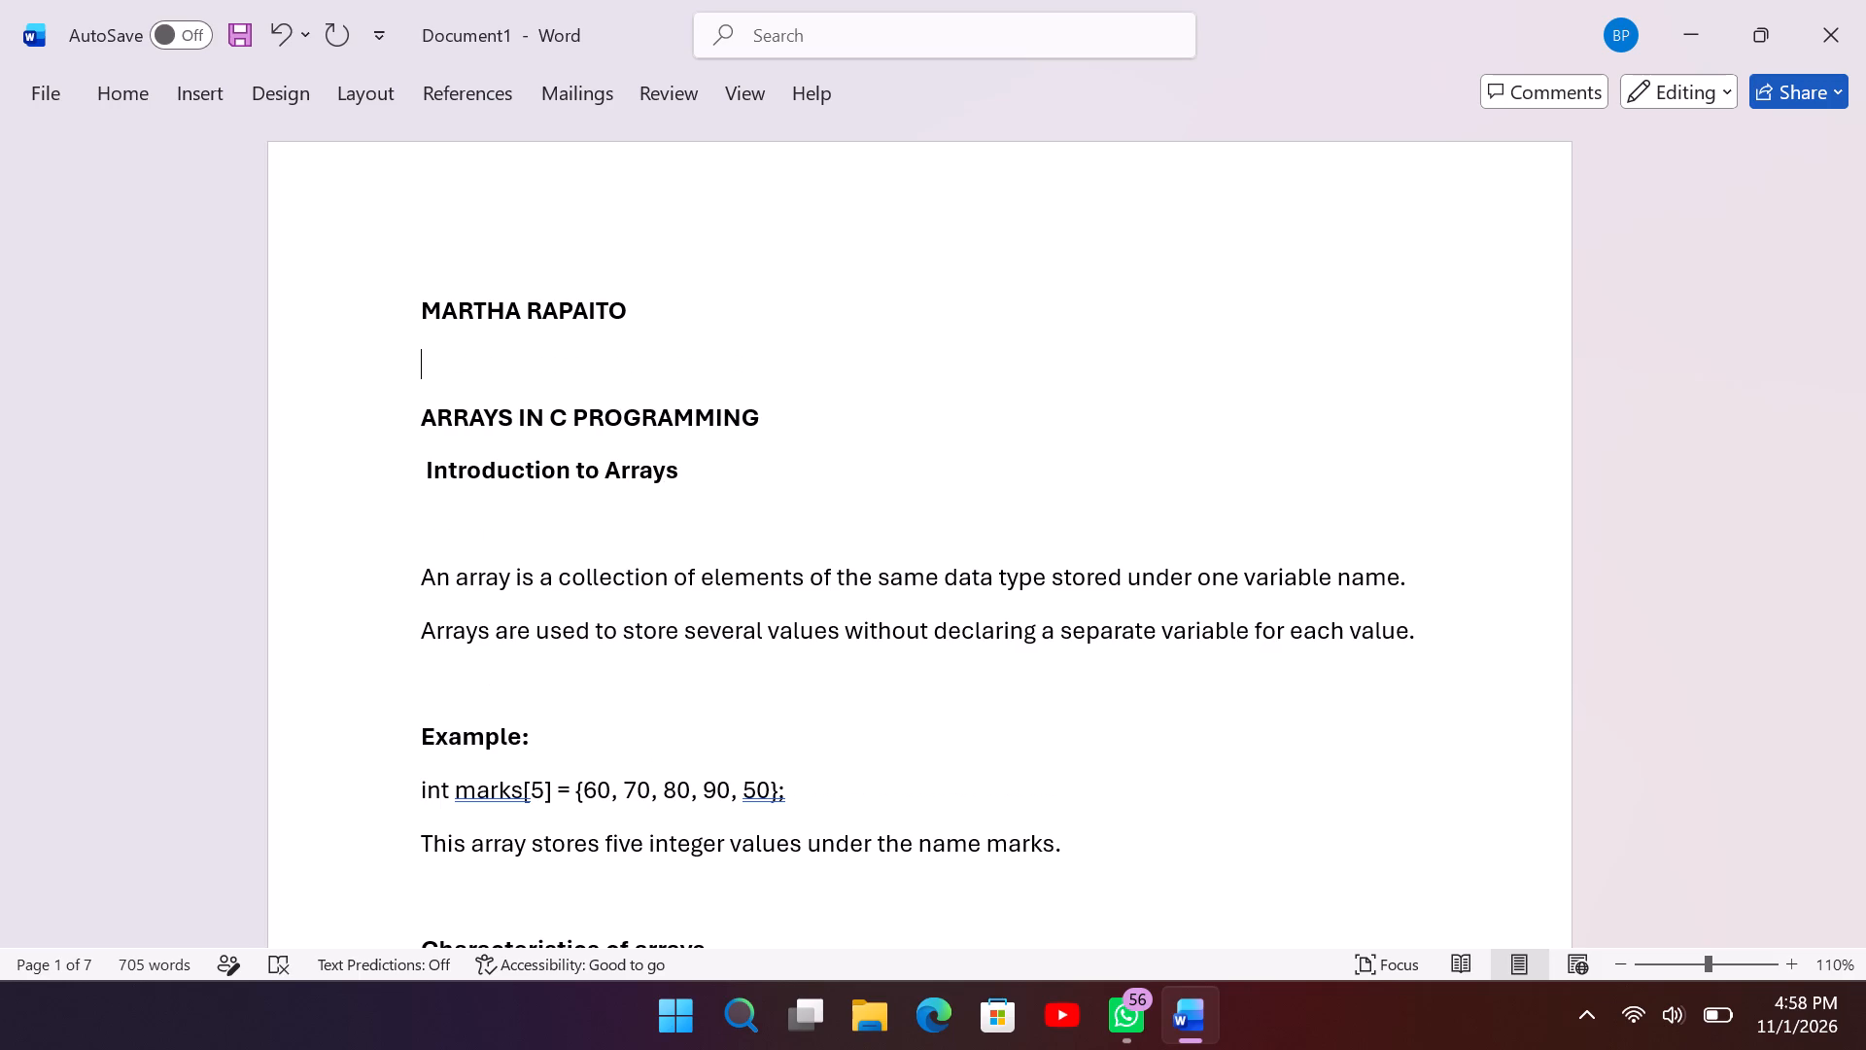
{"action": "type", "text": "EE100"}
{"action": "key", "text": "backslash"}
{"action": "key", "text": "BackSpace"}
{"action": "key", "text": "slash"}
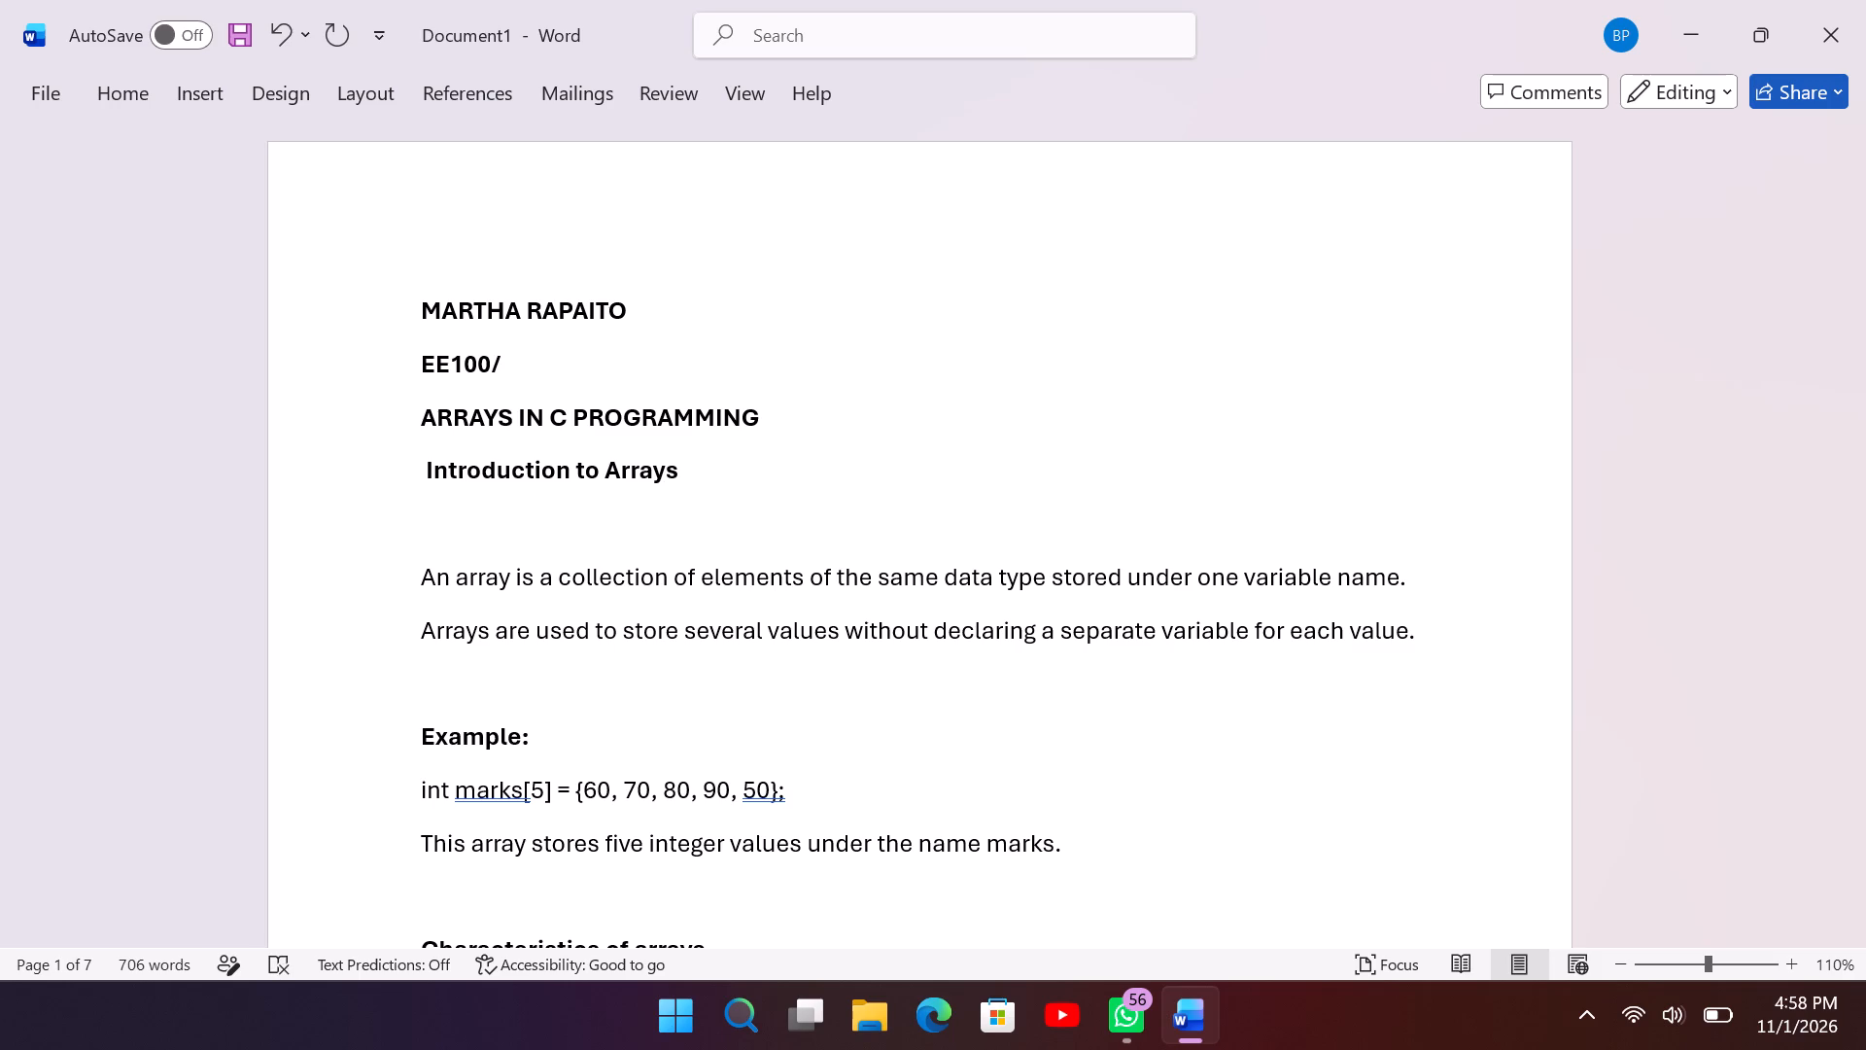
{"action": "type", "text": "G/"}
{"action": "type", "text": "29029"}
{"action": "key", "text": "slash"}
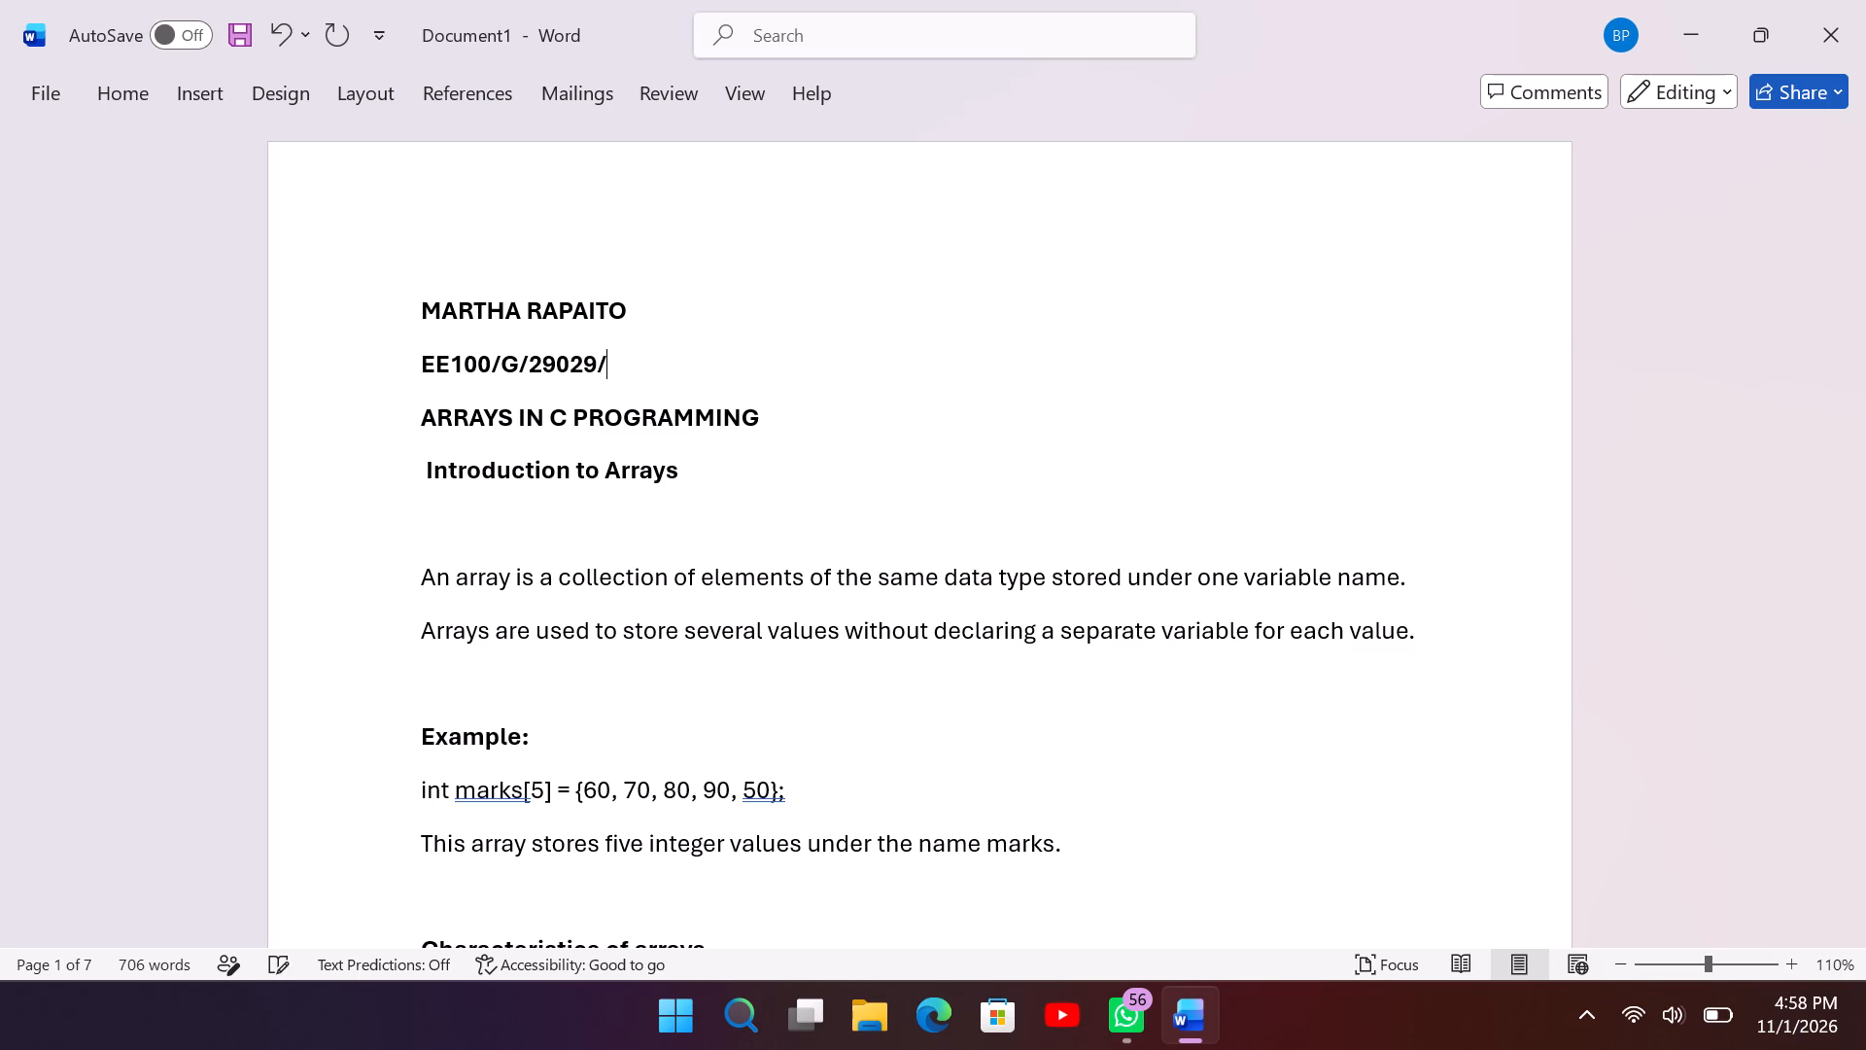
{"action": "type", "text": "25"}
Add the line "ASSIGNMENT" below the registration number, followed by a blank line before the title.
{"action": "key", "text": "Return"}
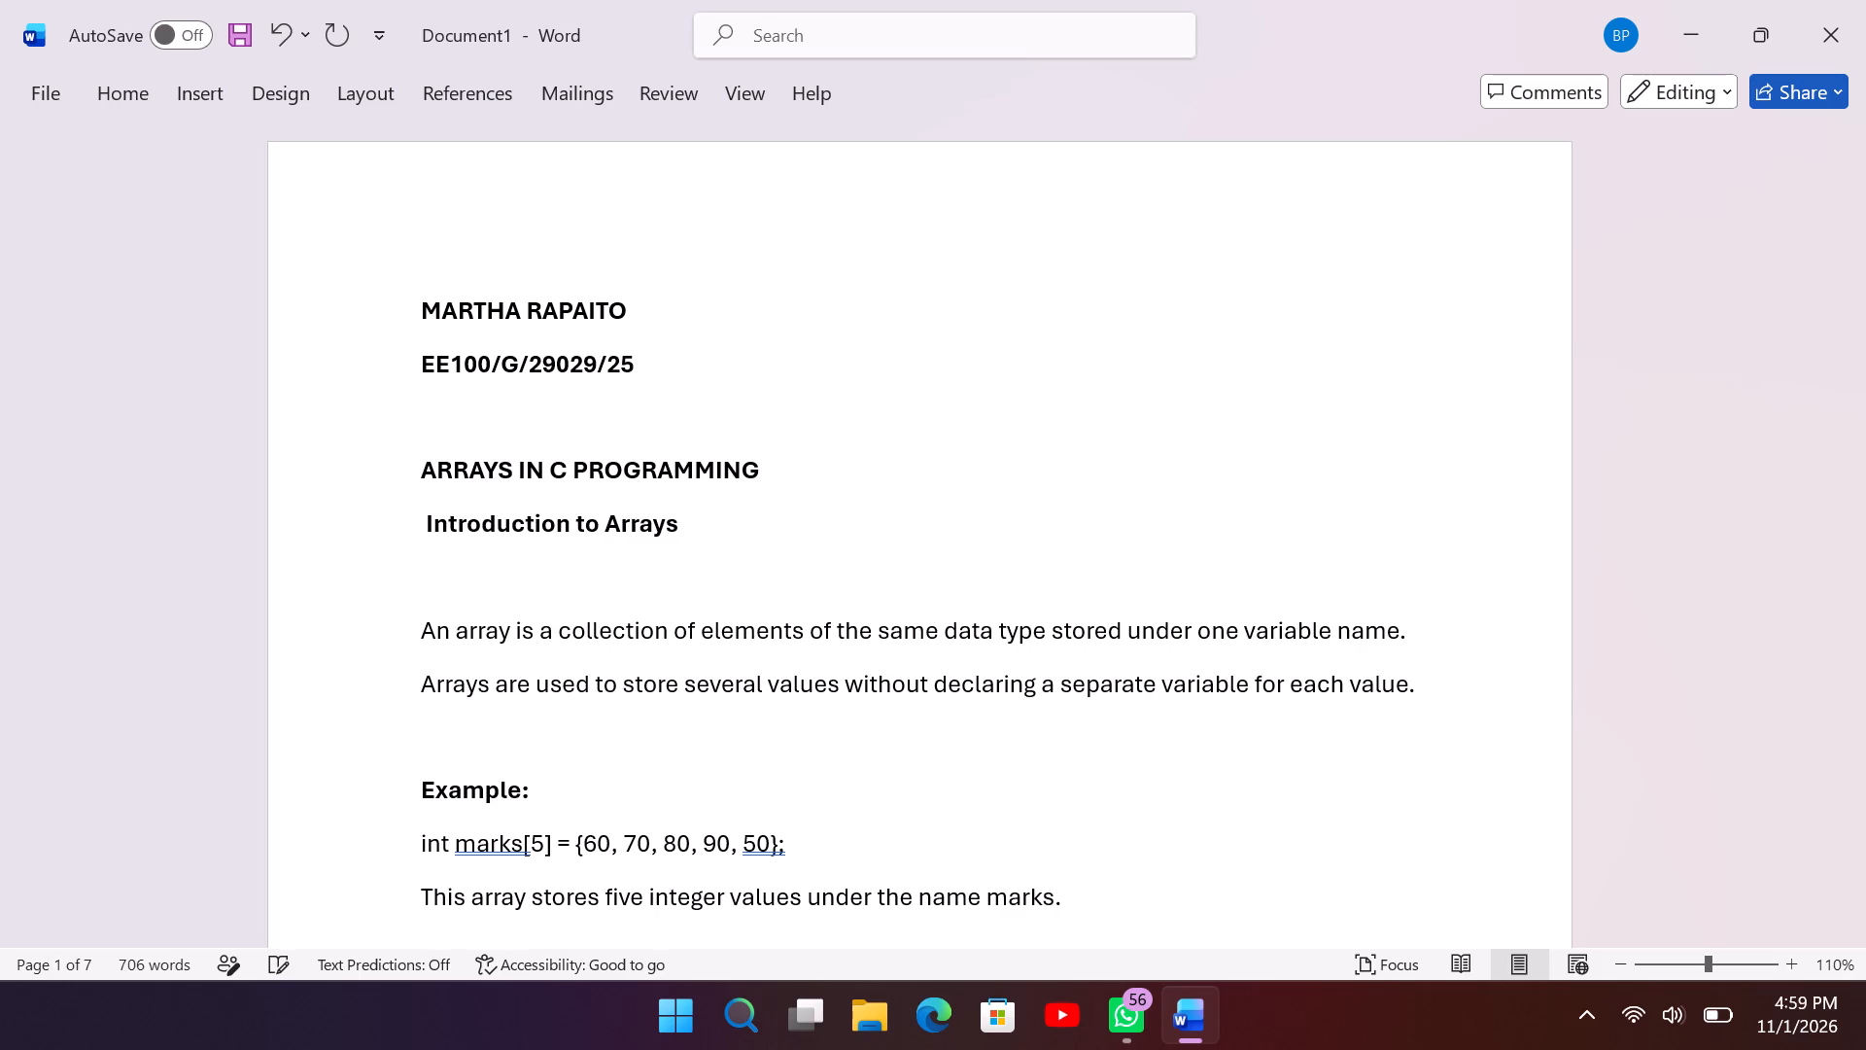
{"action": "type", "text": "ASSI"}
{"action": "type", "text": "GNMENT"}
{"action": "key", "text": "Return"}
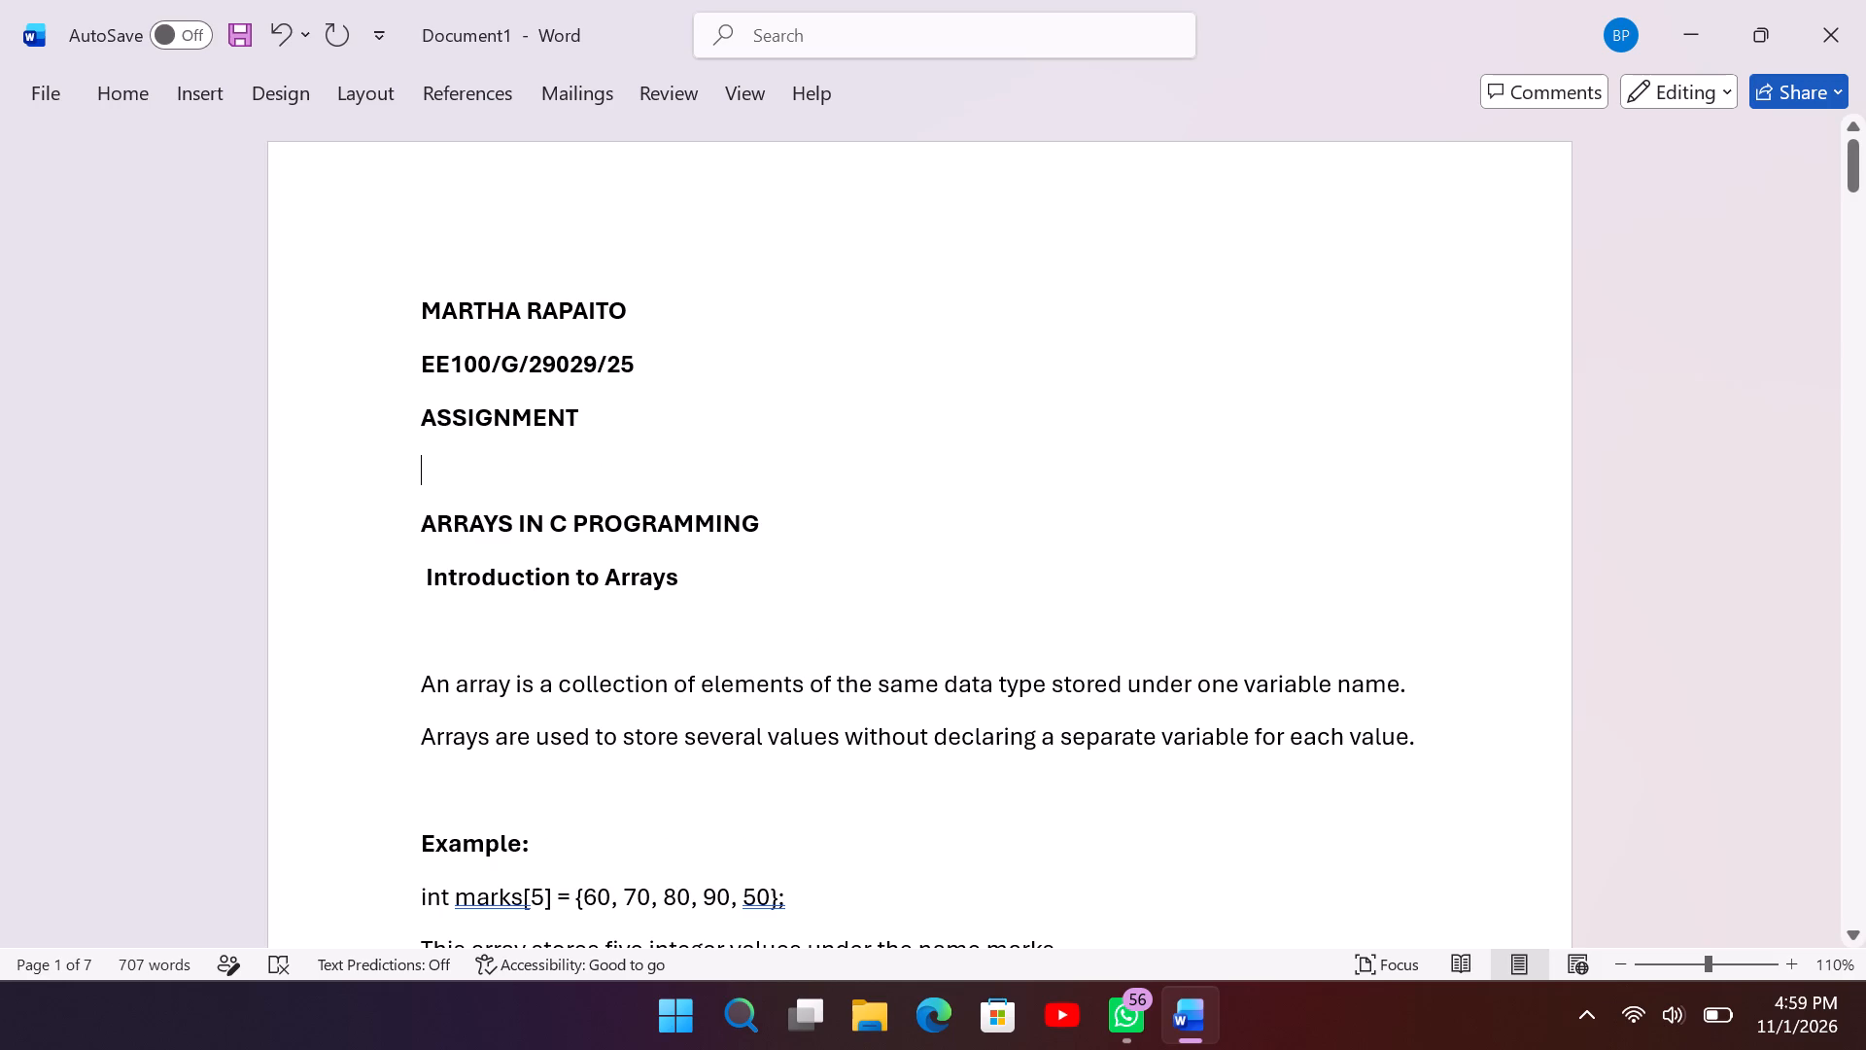
Centre the name, registration number and "ASSIGNMENT" lines, including the blank line below them.
{"action": "left_click_drag", "start_coordinate": [415, 313], "coordinate": [603, 464]}
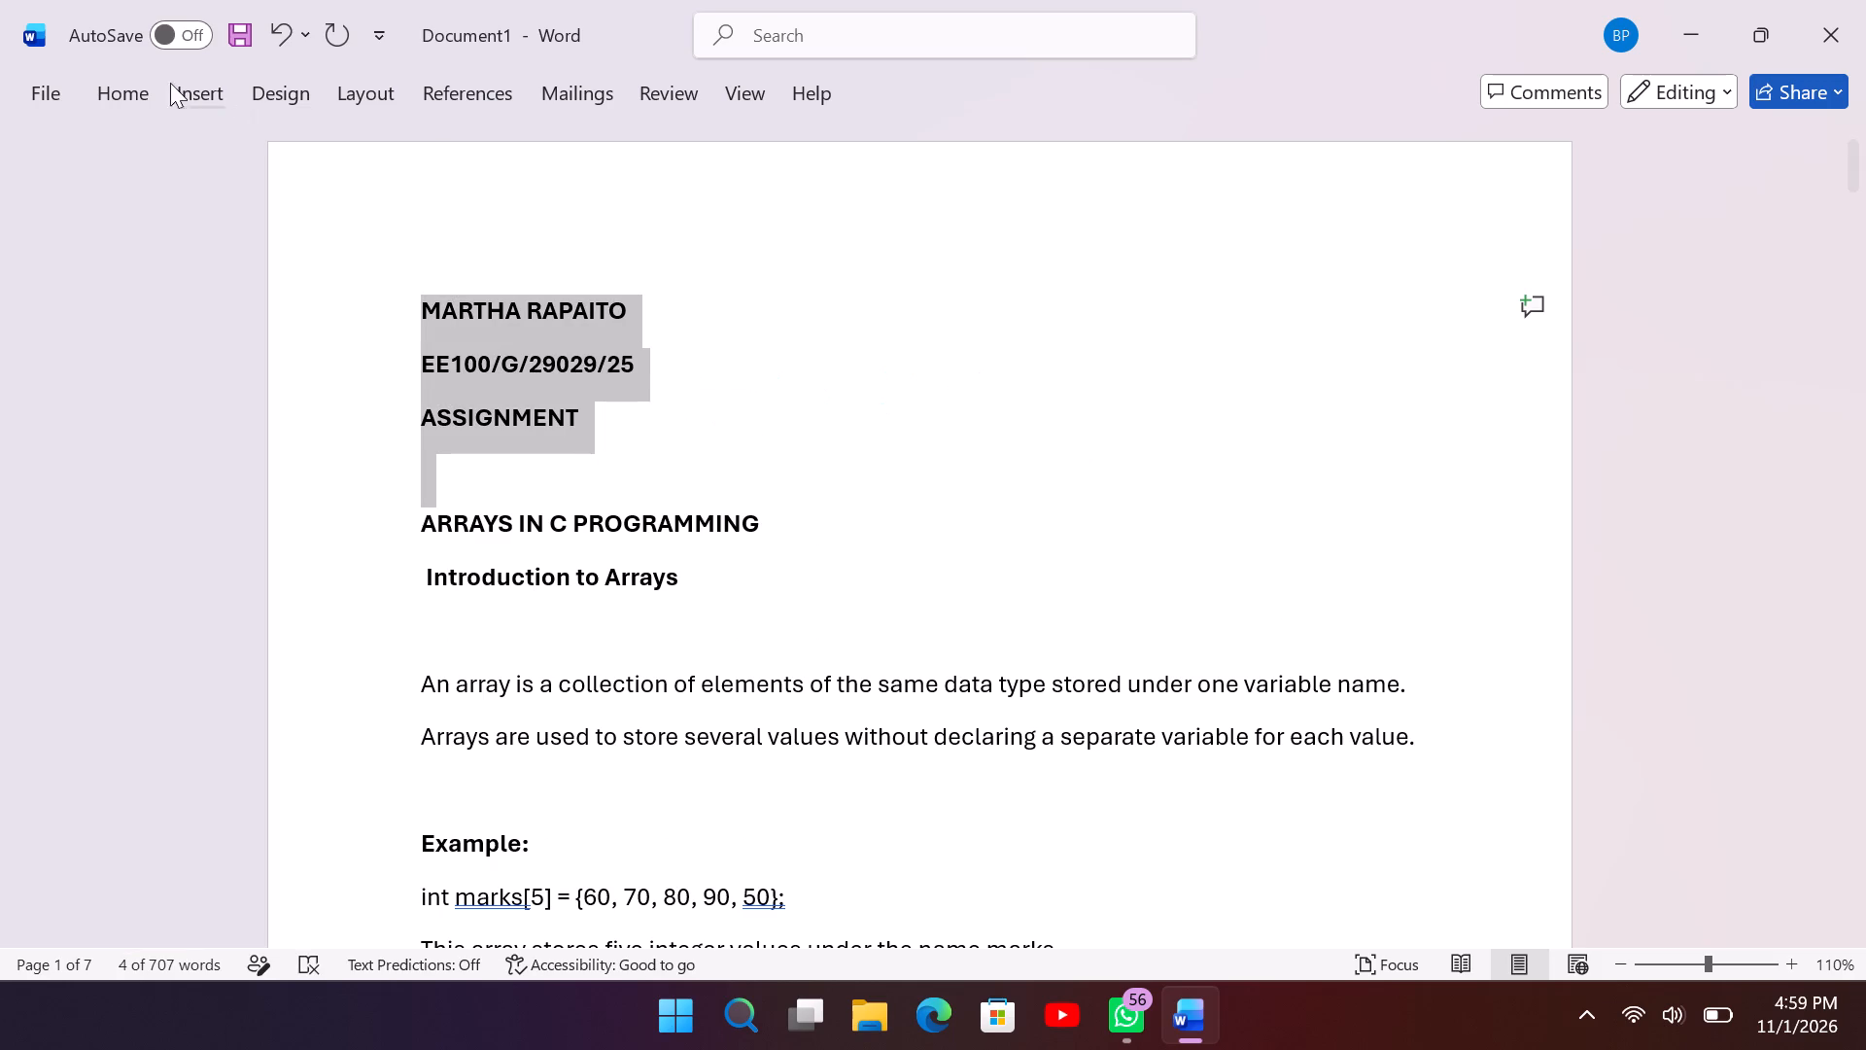
{"action": "left_click", "coordinate": [129, 86]}
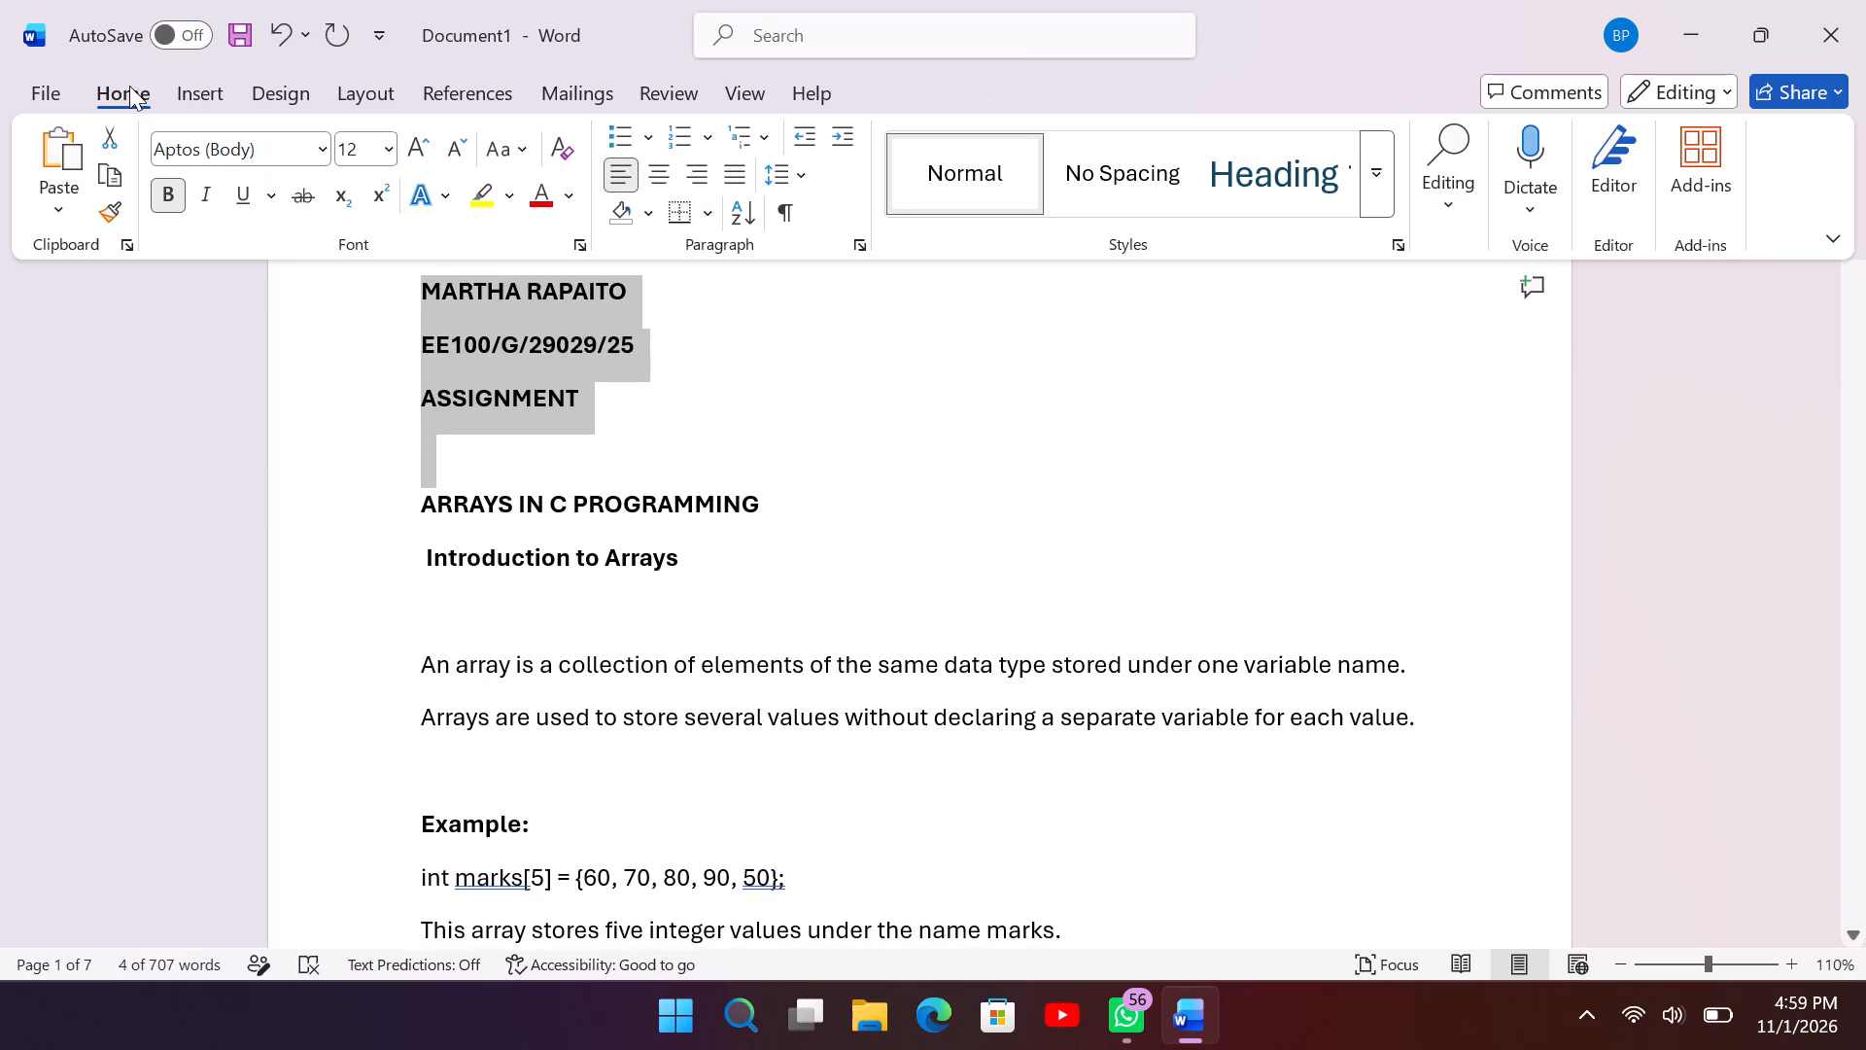
{"action": "left_click", "coordinate": [691, 171]}
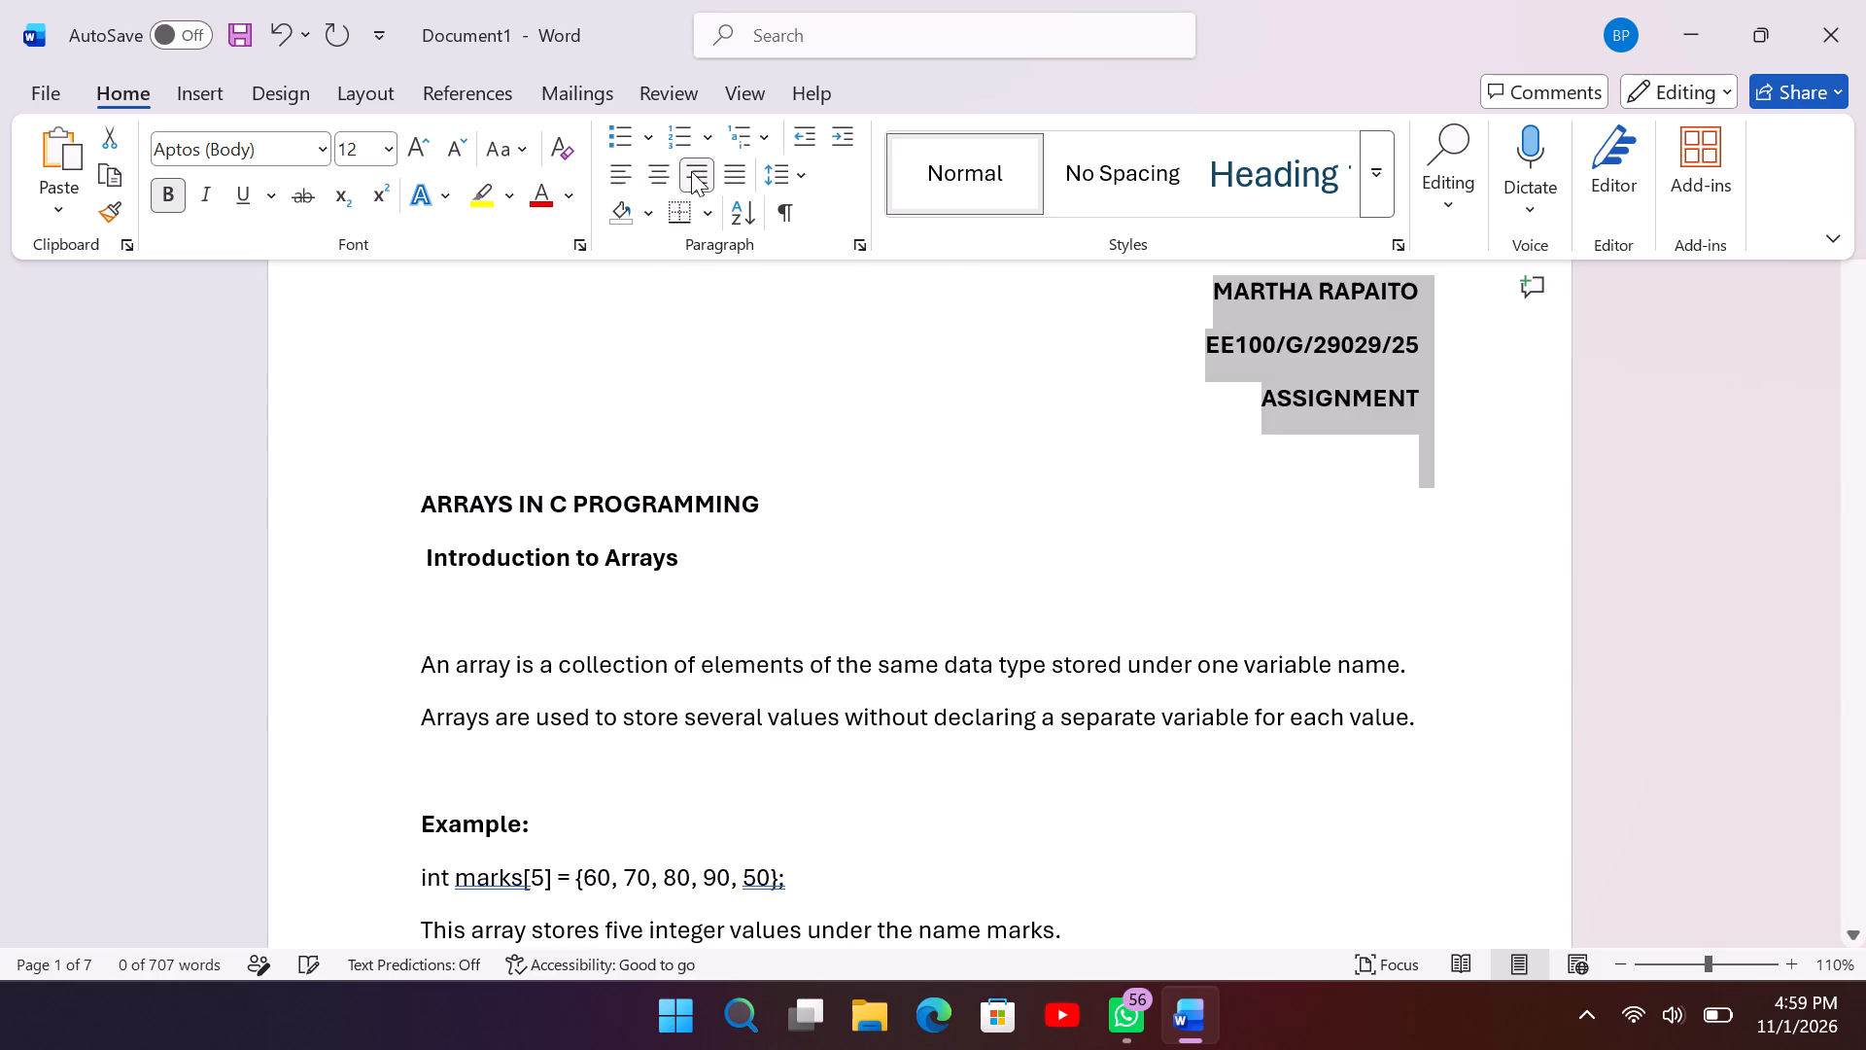
{"action": "left_click", "coordinate": [657, 170]}
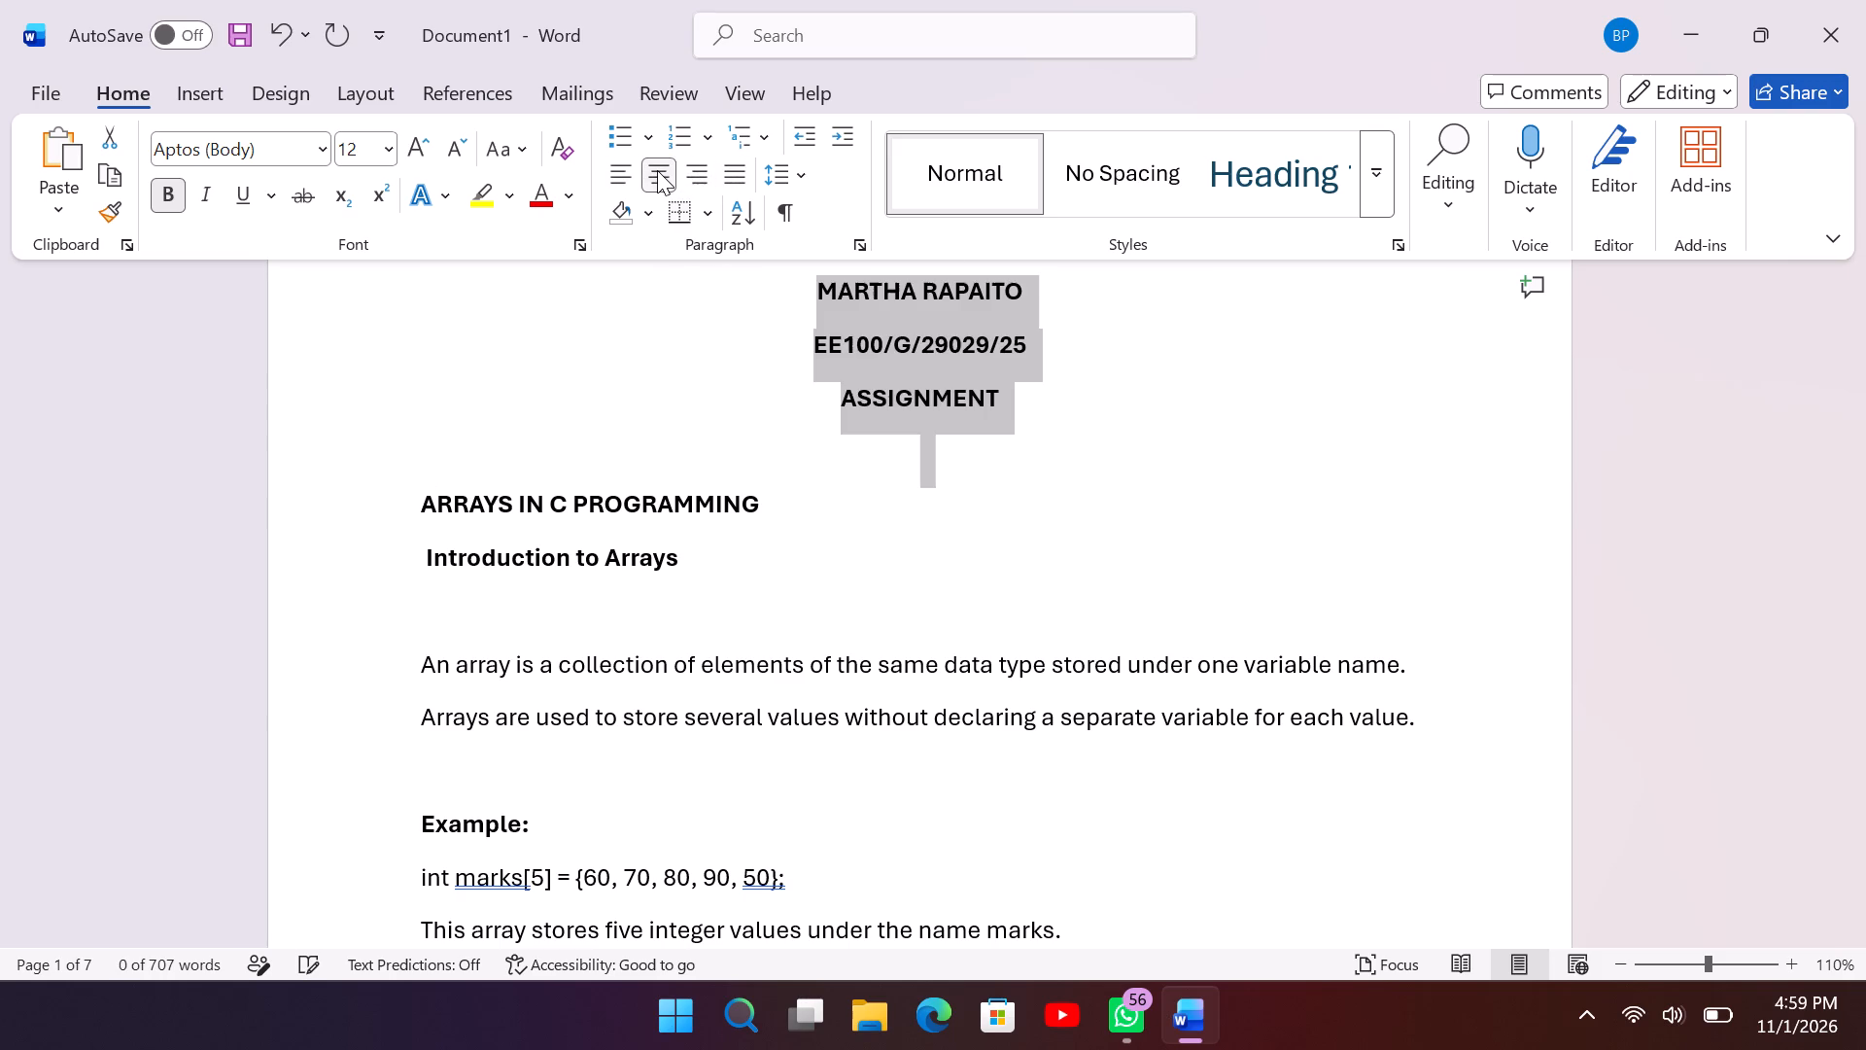
{"action": "left_click", "coordinate": [660, 399]}
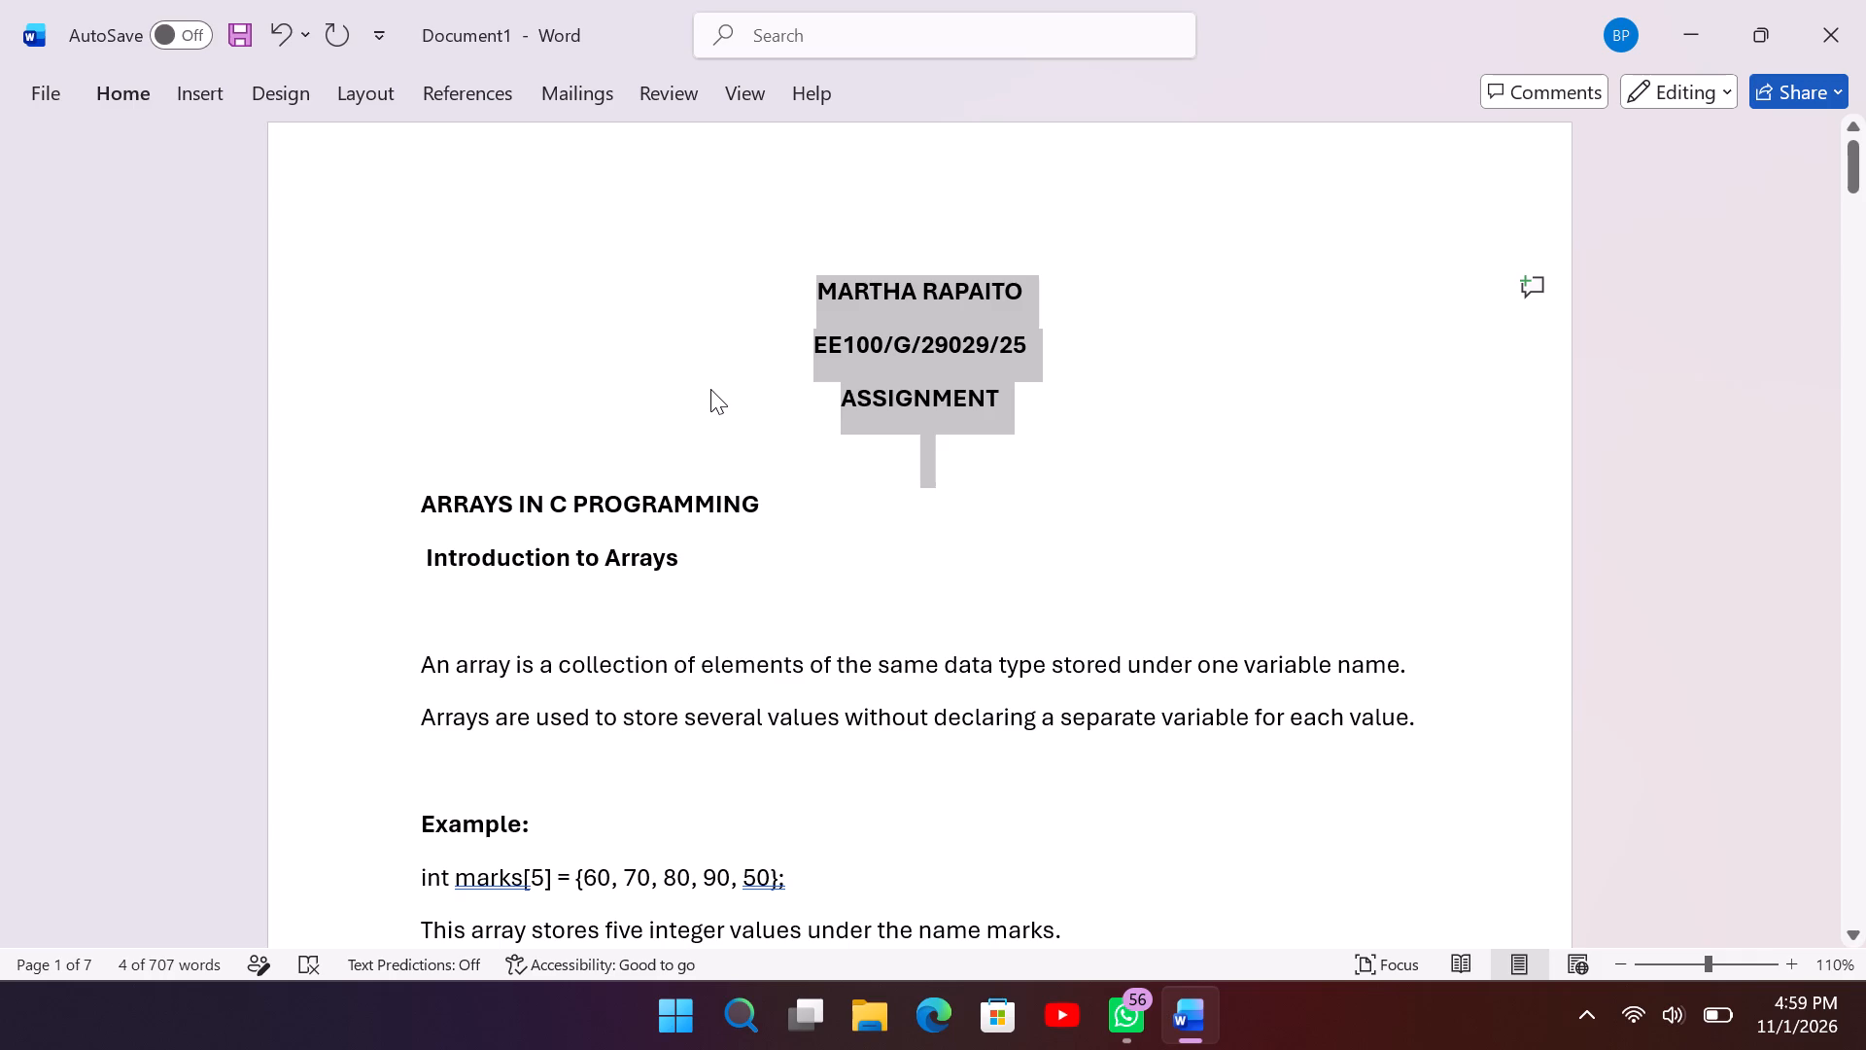
{"action": "left_click", "coordinate": [710, 389]}
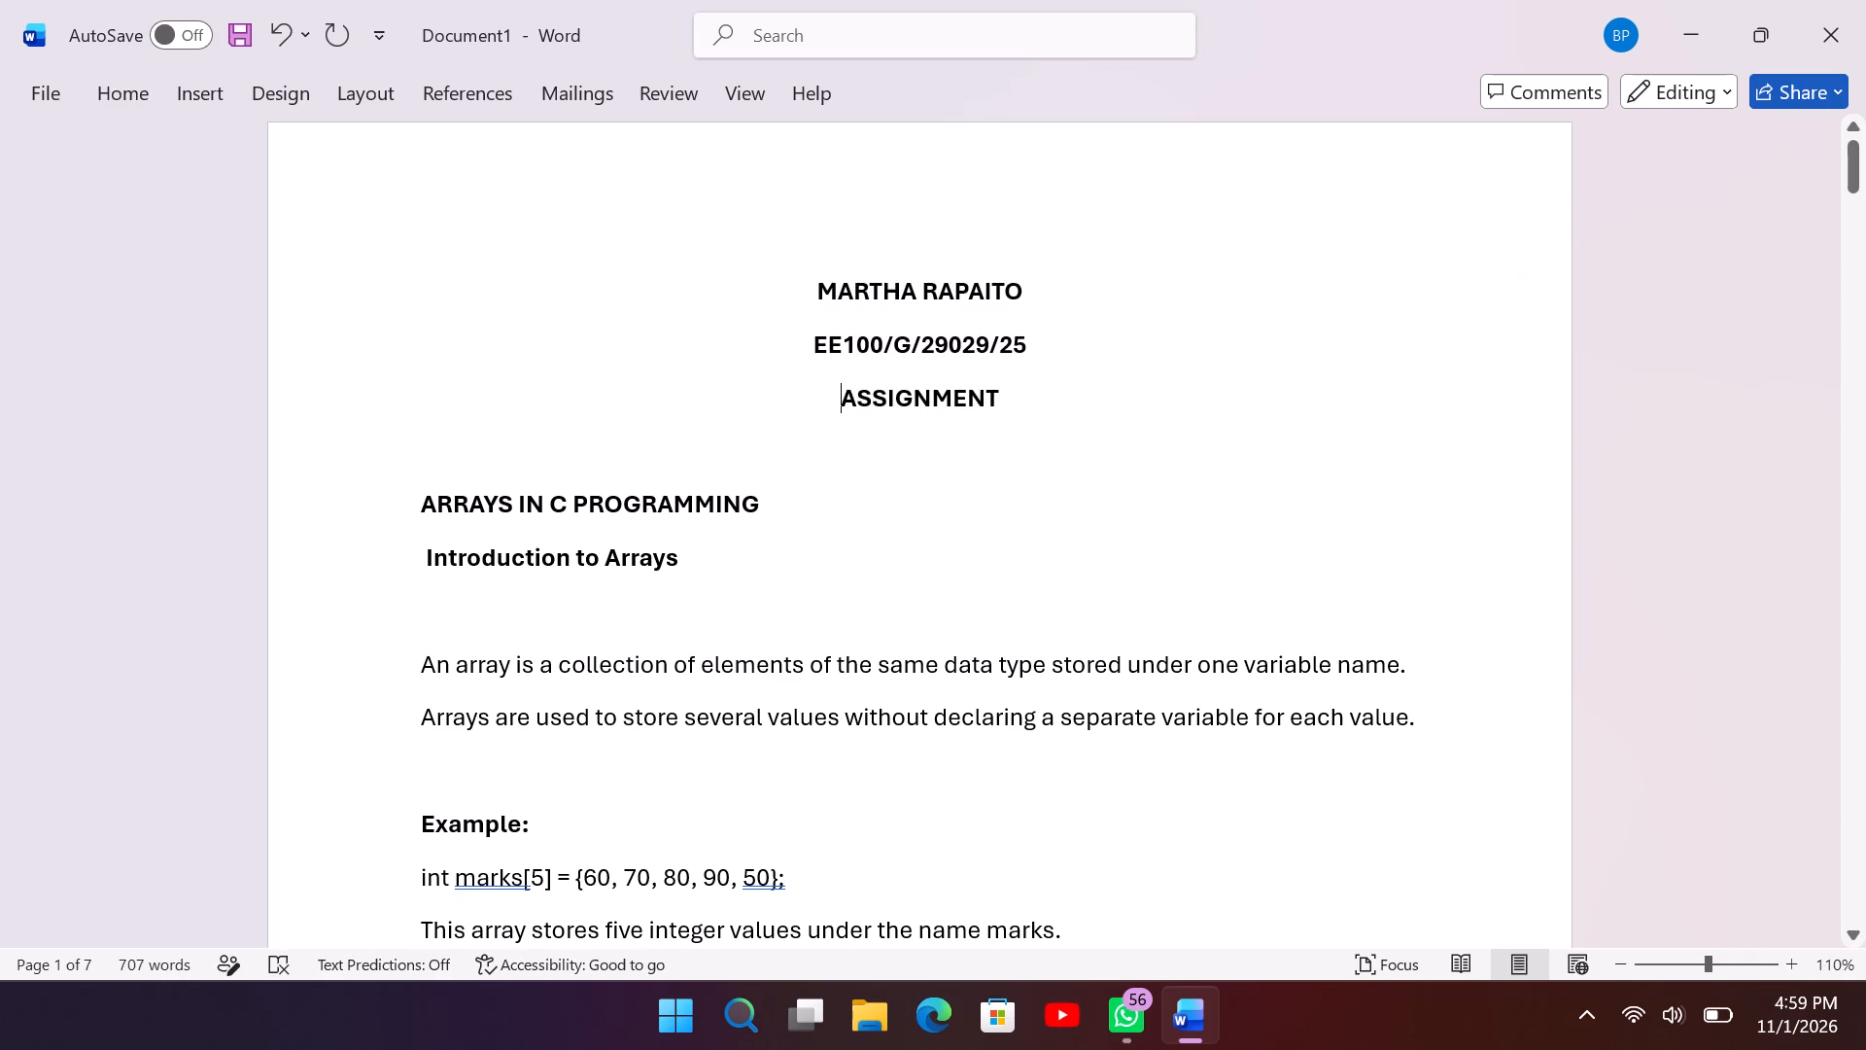
Underline the centred name, registration number and "ASSIGNMENT" lines.
{"action": "left_click", "coordinate": [815, 295]}
{"action": "left_click_drag", "start_coordinate": [815, 295], "coordinate": [937, 416]}
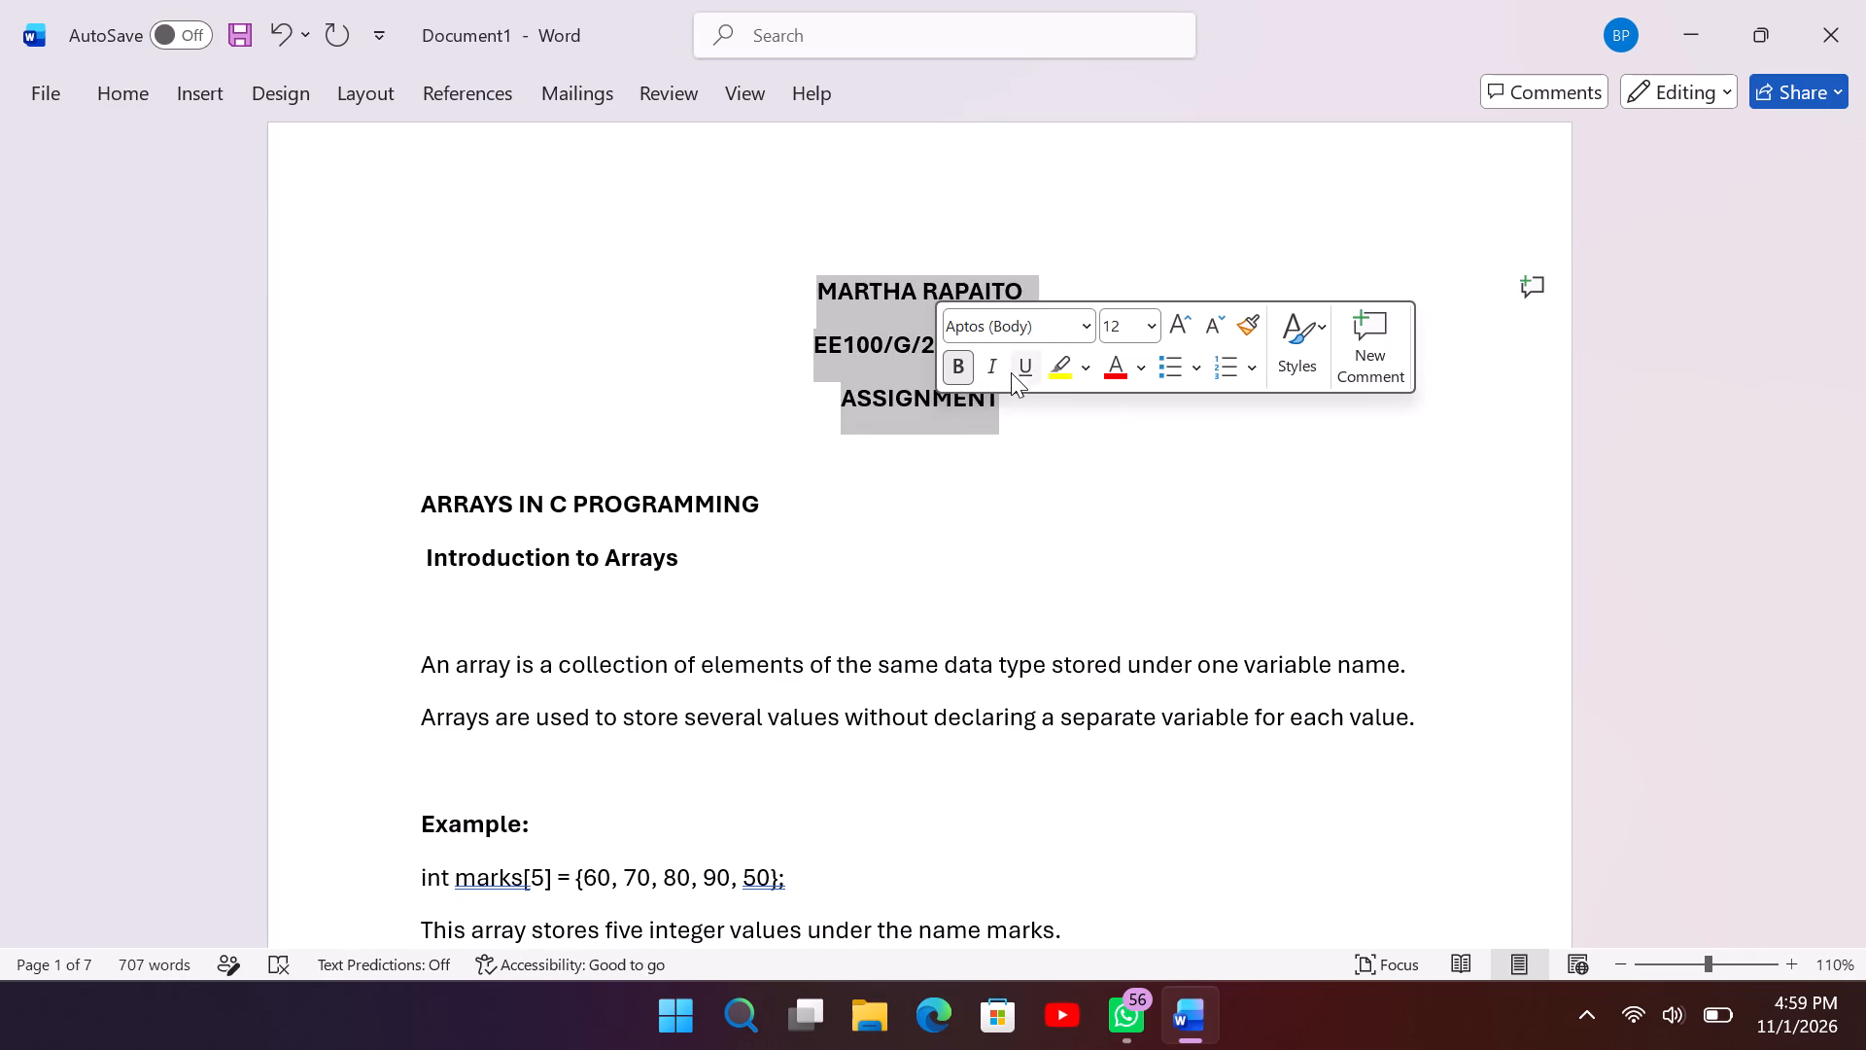
{"action": "left_click", "coordinate": [1017, 370]}
{"action": "left_click", "coordinate": [942, 469]}
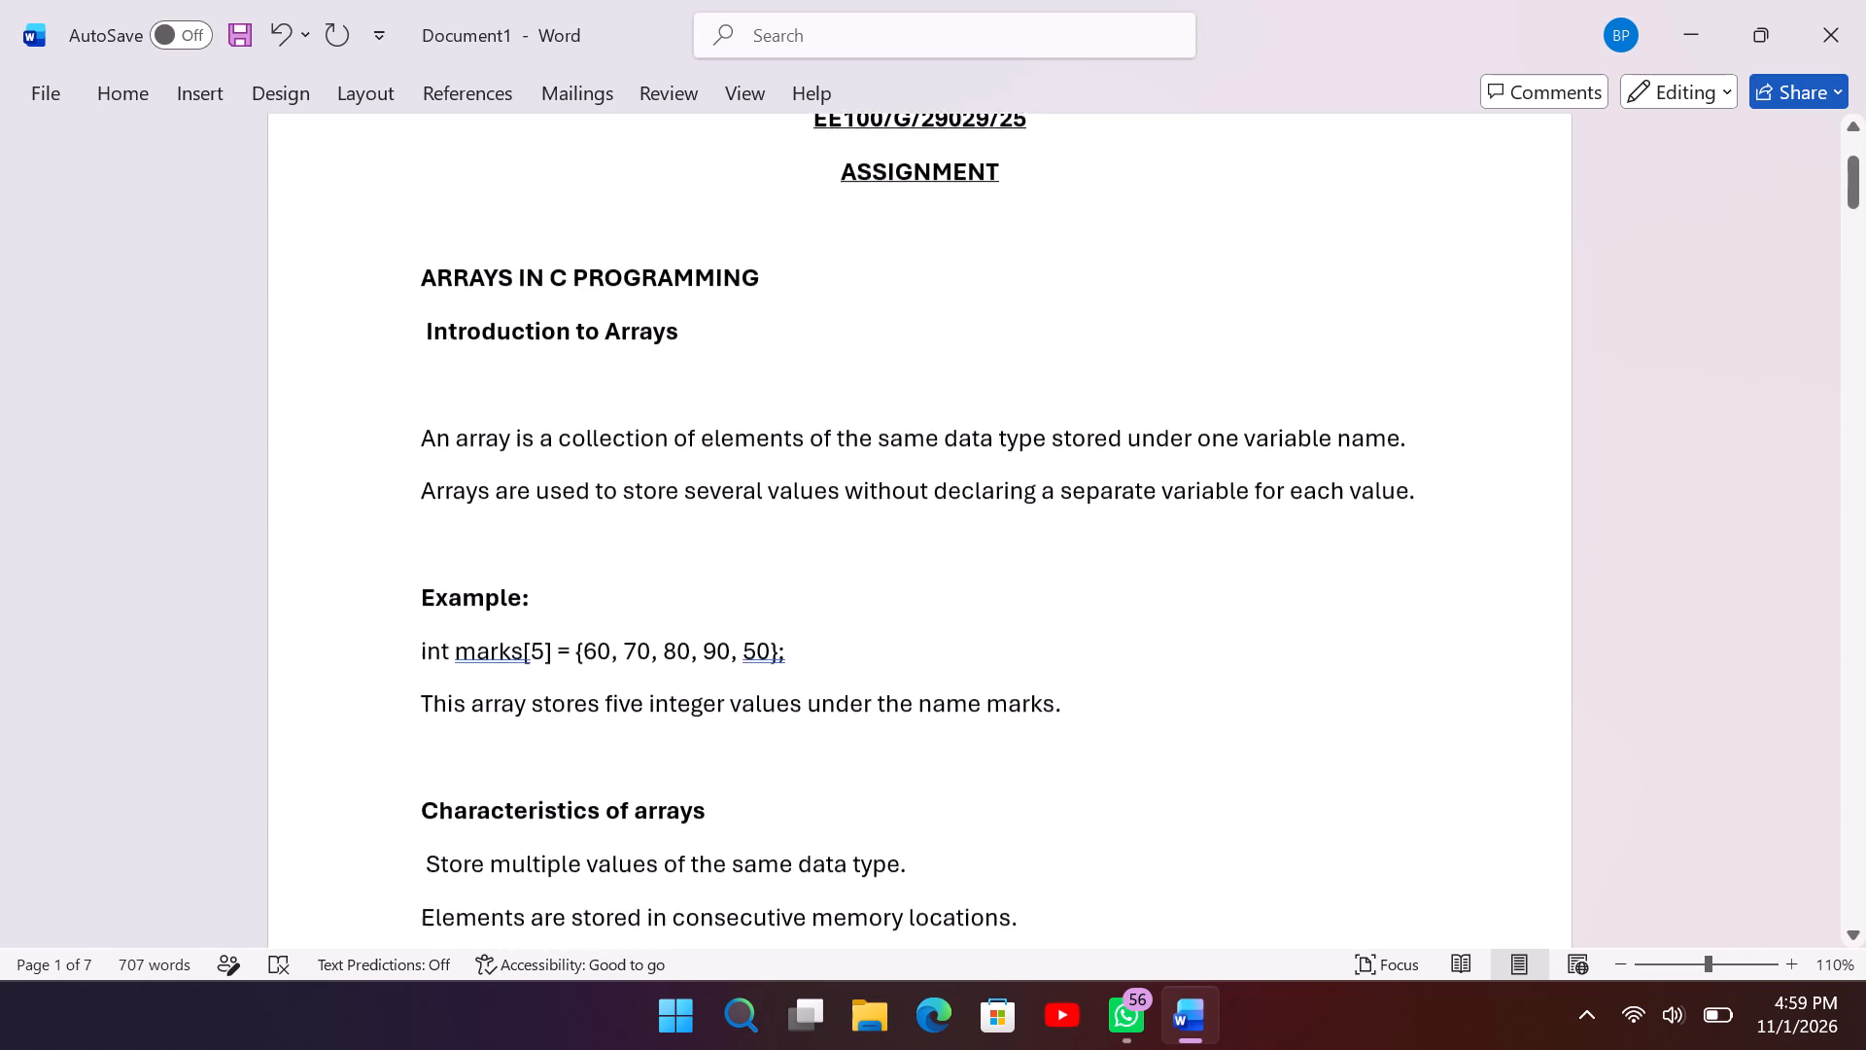
Review the whole document from the new heading lines through to the comparison table and the "Important Terms" section.
{"action": "scroll", "coordinate": [1123, 480], "scroll_direction": "down", "scroll_amount": 1}
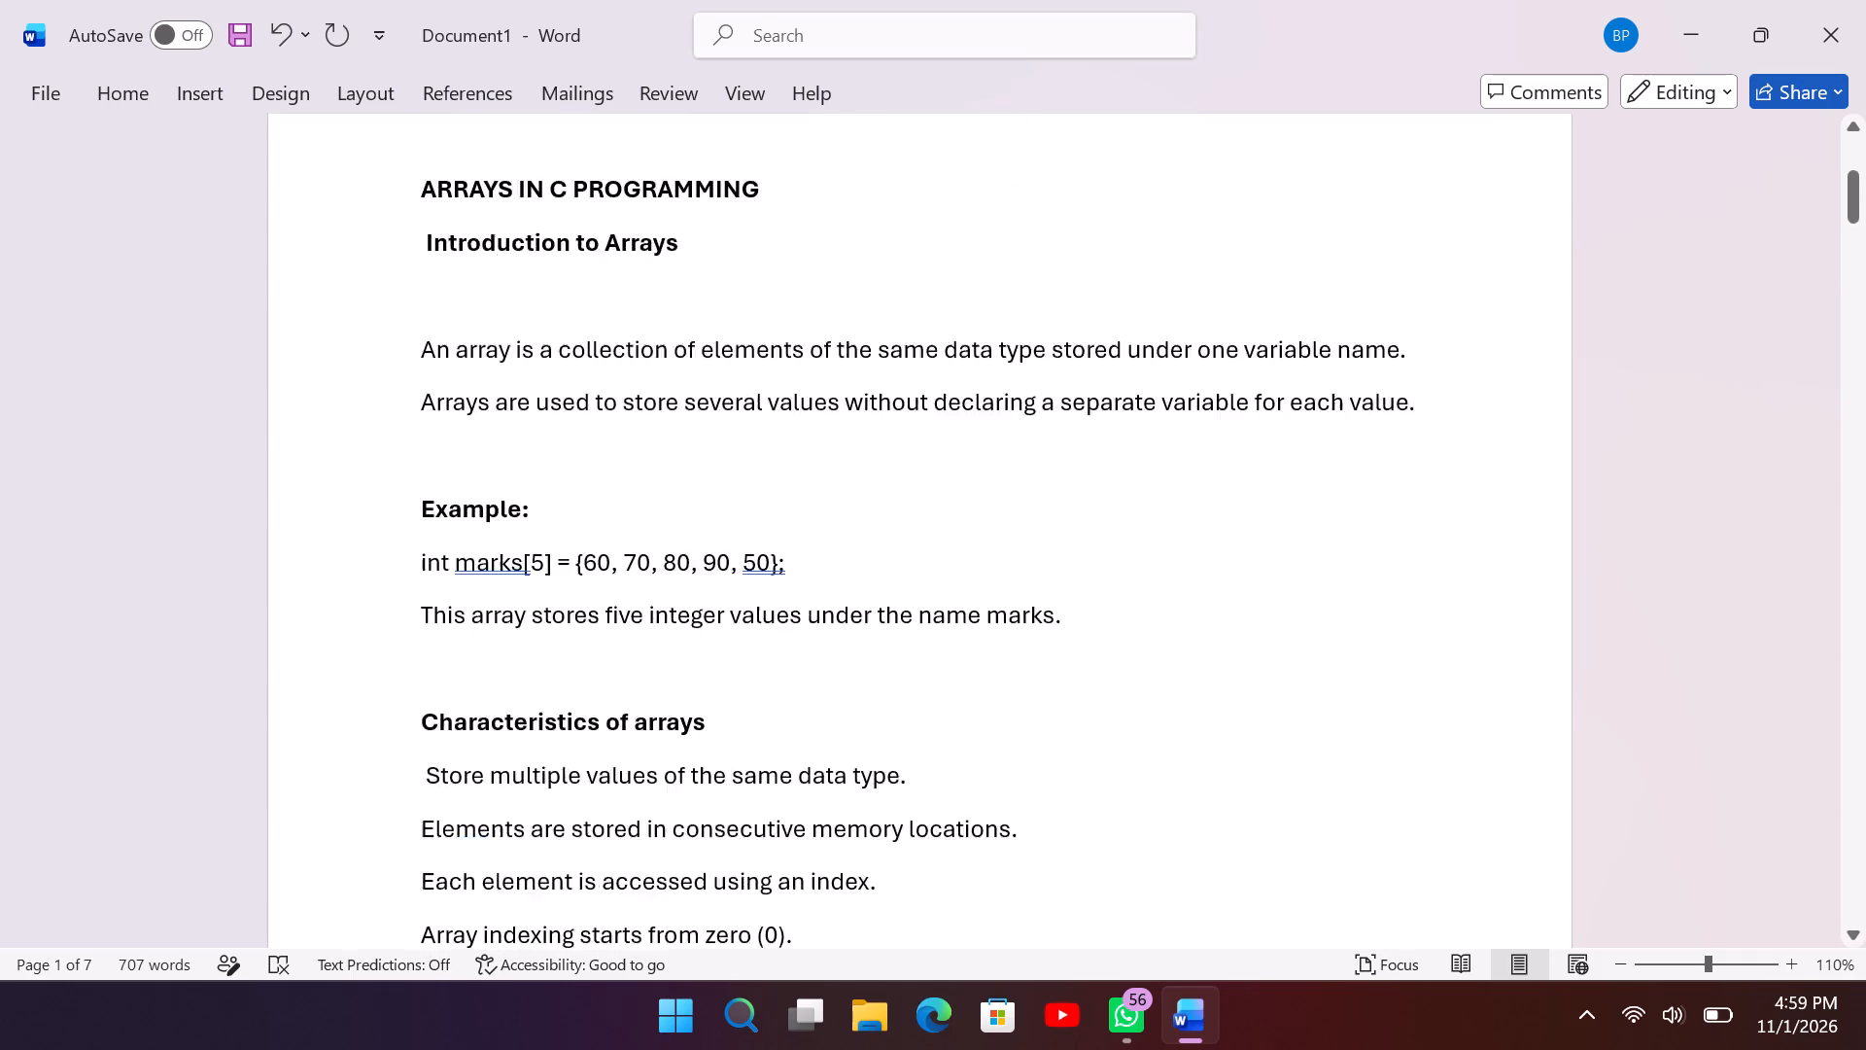
{"action": "scroll", "coordinate": [1123, 480], "scroll_direction": "down", "scroll_amount": 8}
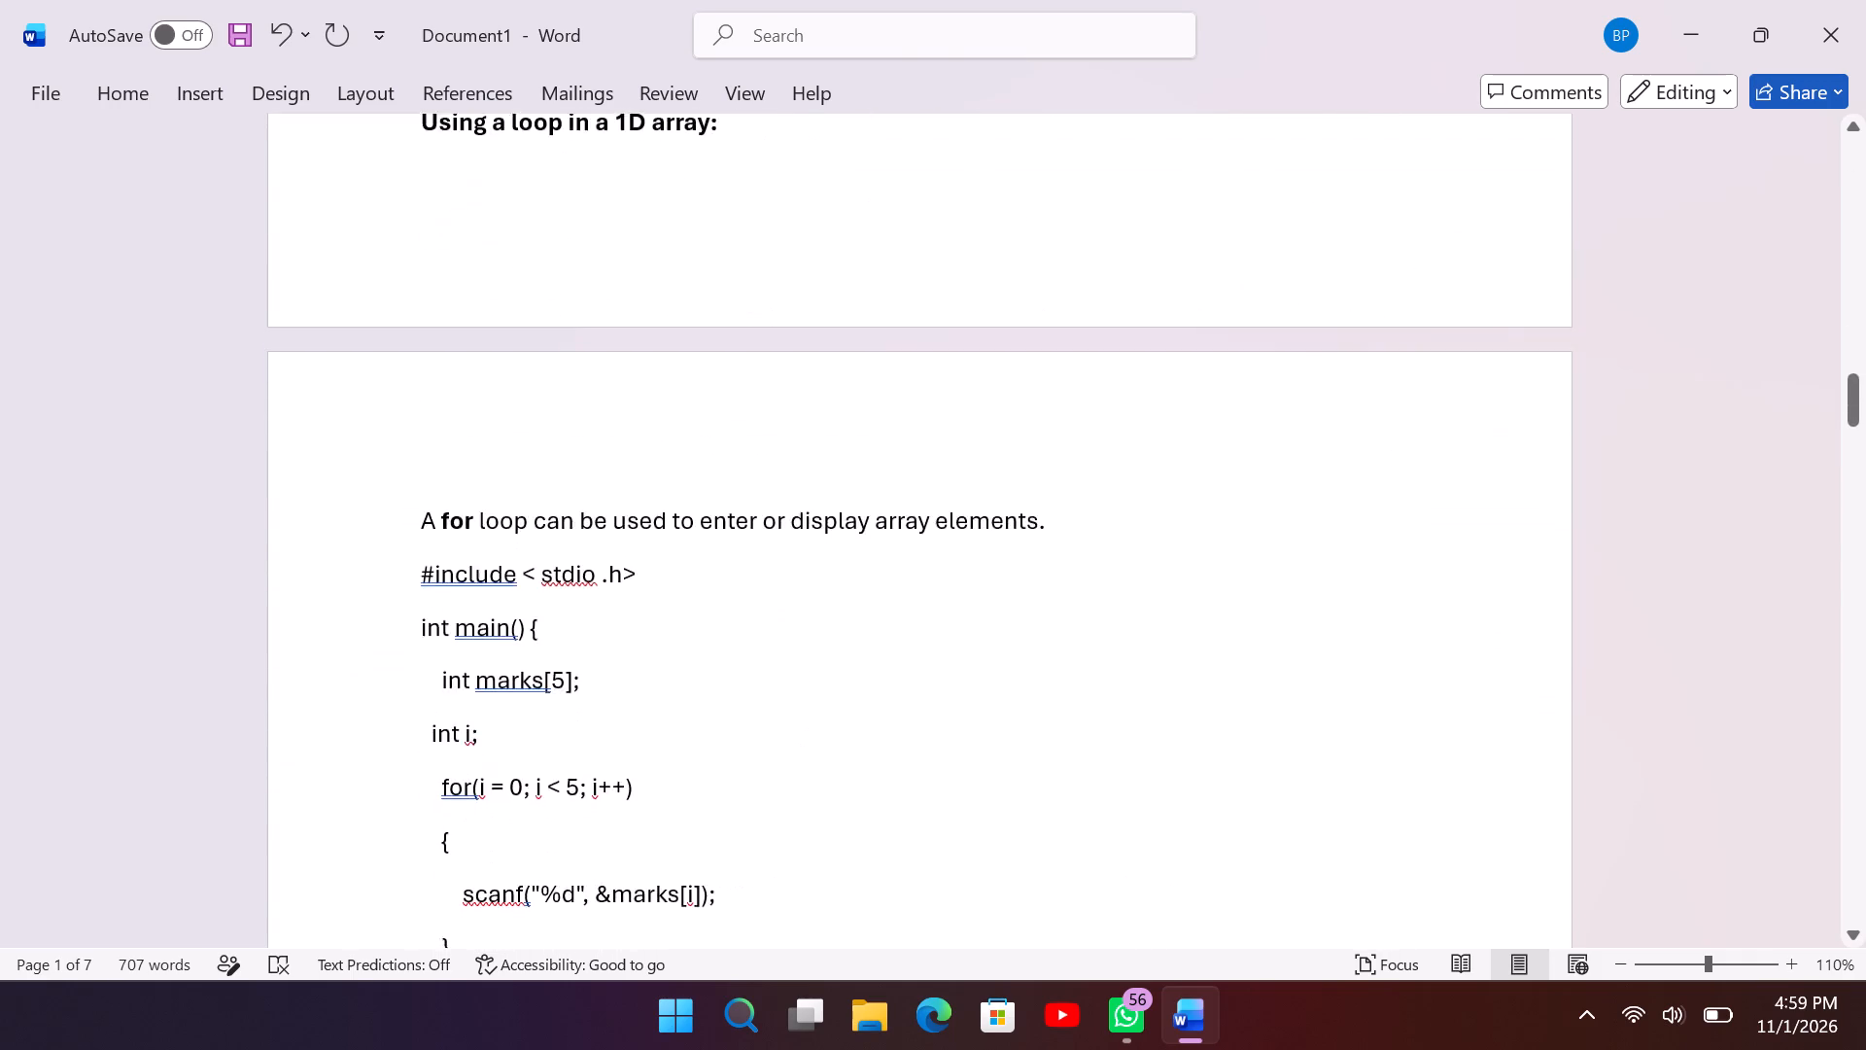
{"action": "scroll", "coordinate": [1123, 480], "scroll_direction": "down", "scroll_amount": 4}
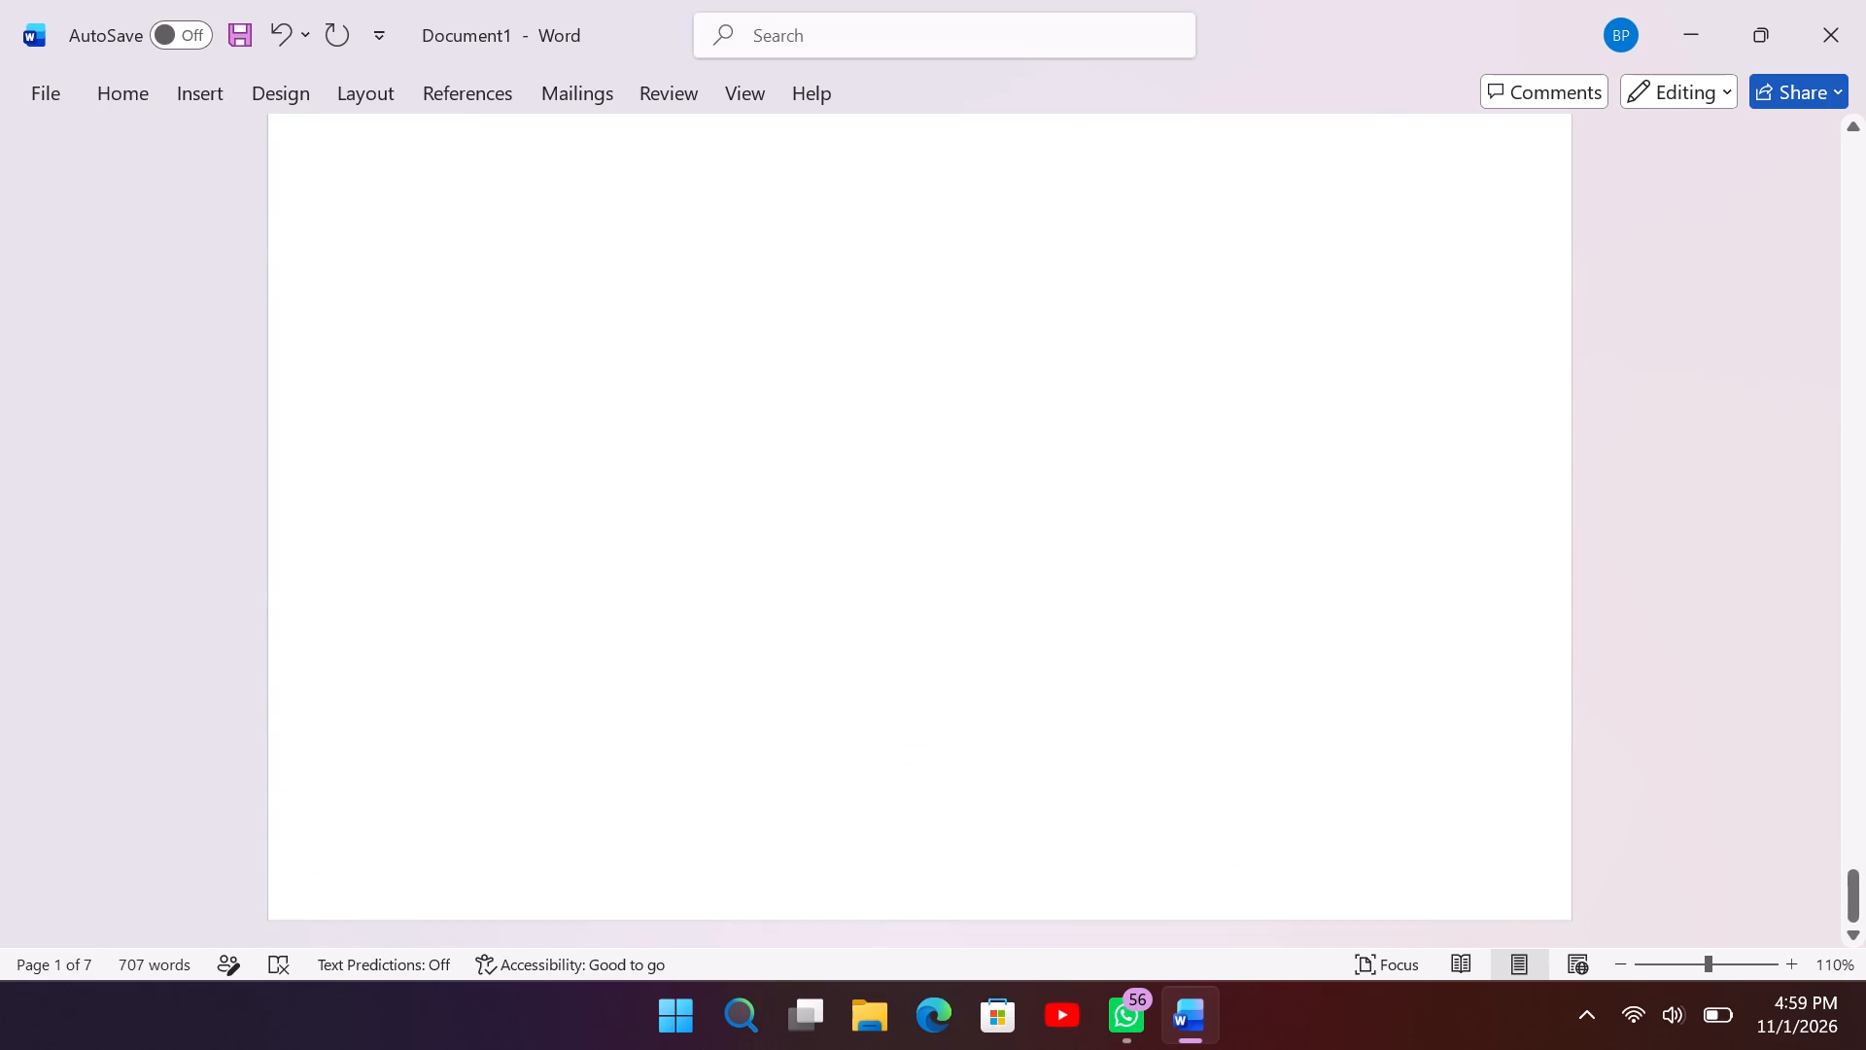
{"action": "scroll", "coordinate": [1108, 685], "scroll_direction": "up", "scroll_amount": 4}
{"action": "scroll", "coordinate": [1108, 685], "scroll_direction": "down", "scroll_amount": 1}
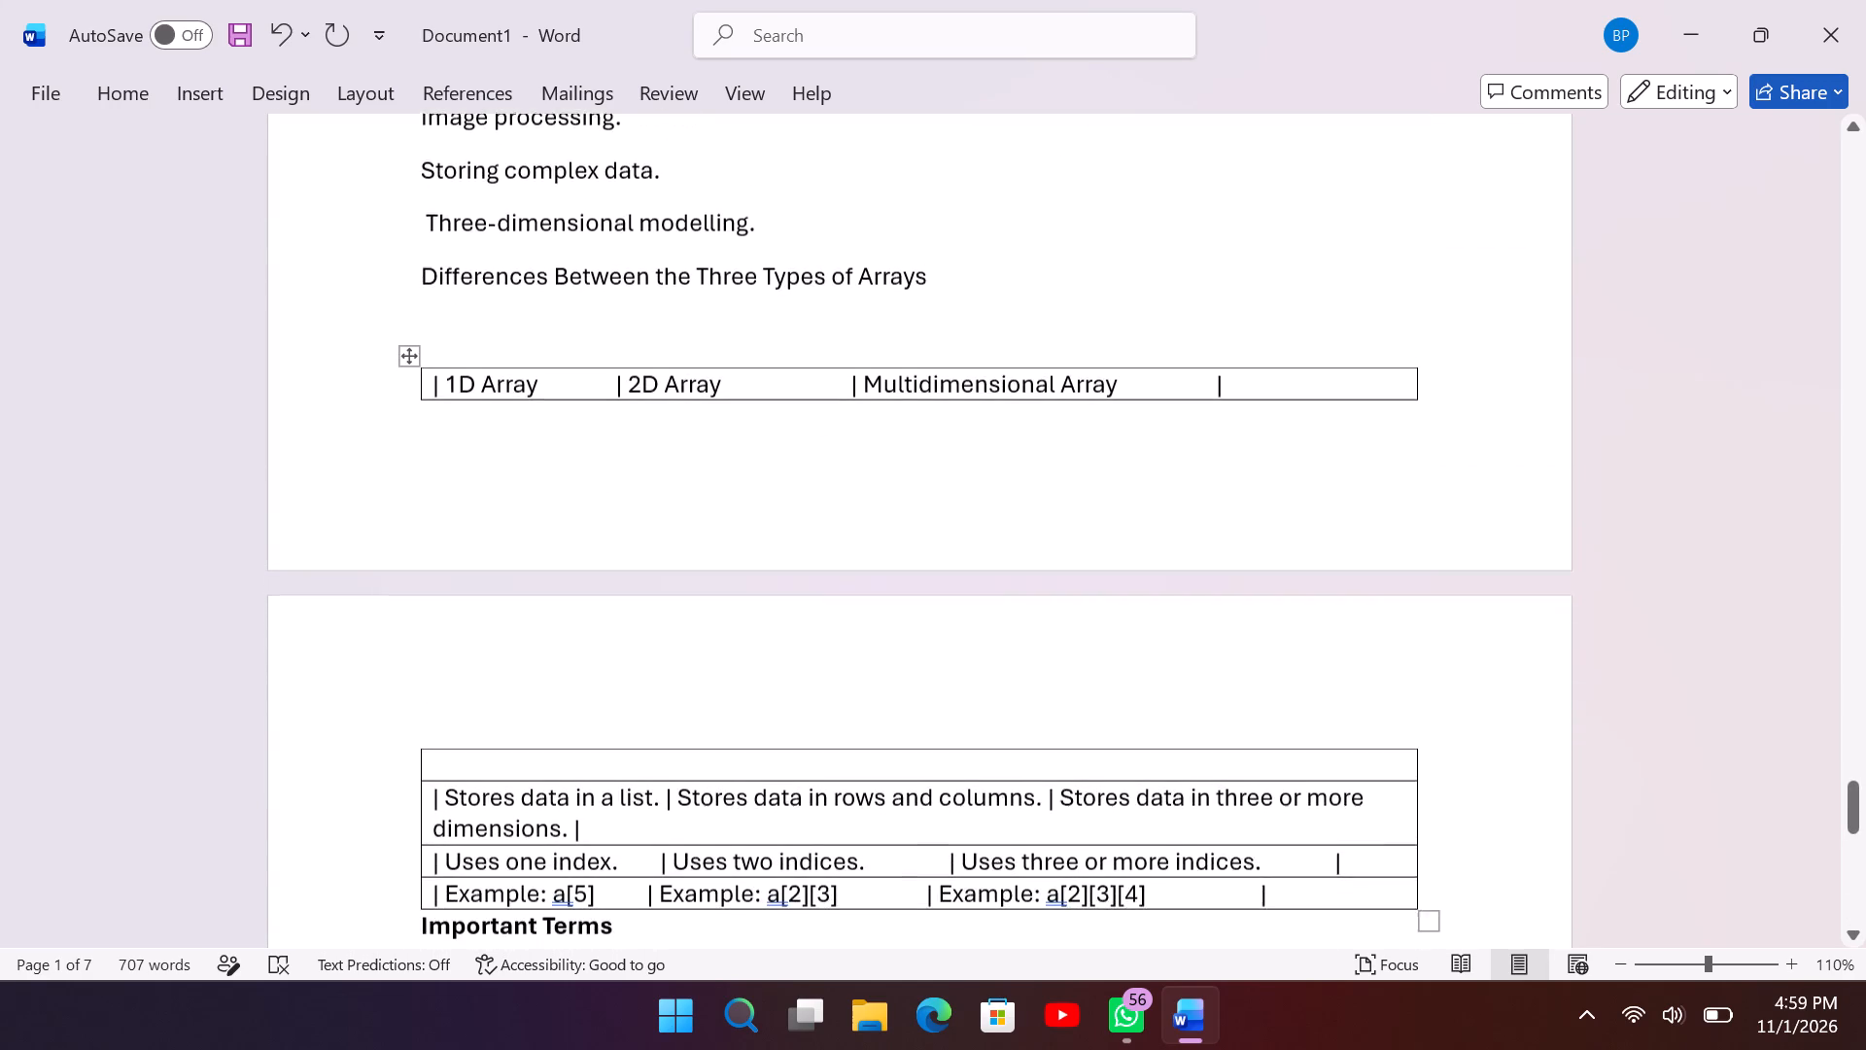
{"action": "scroll", "coordinate": [1108, 685], "scroll_direction": "down", "scroll_amount": 2}
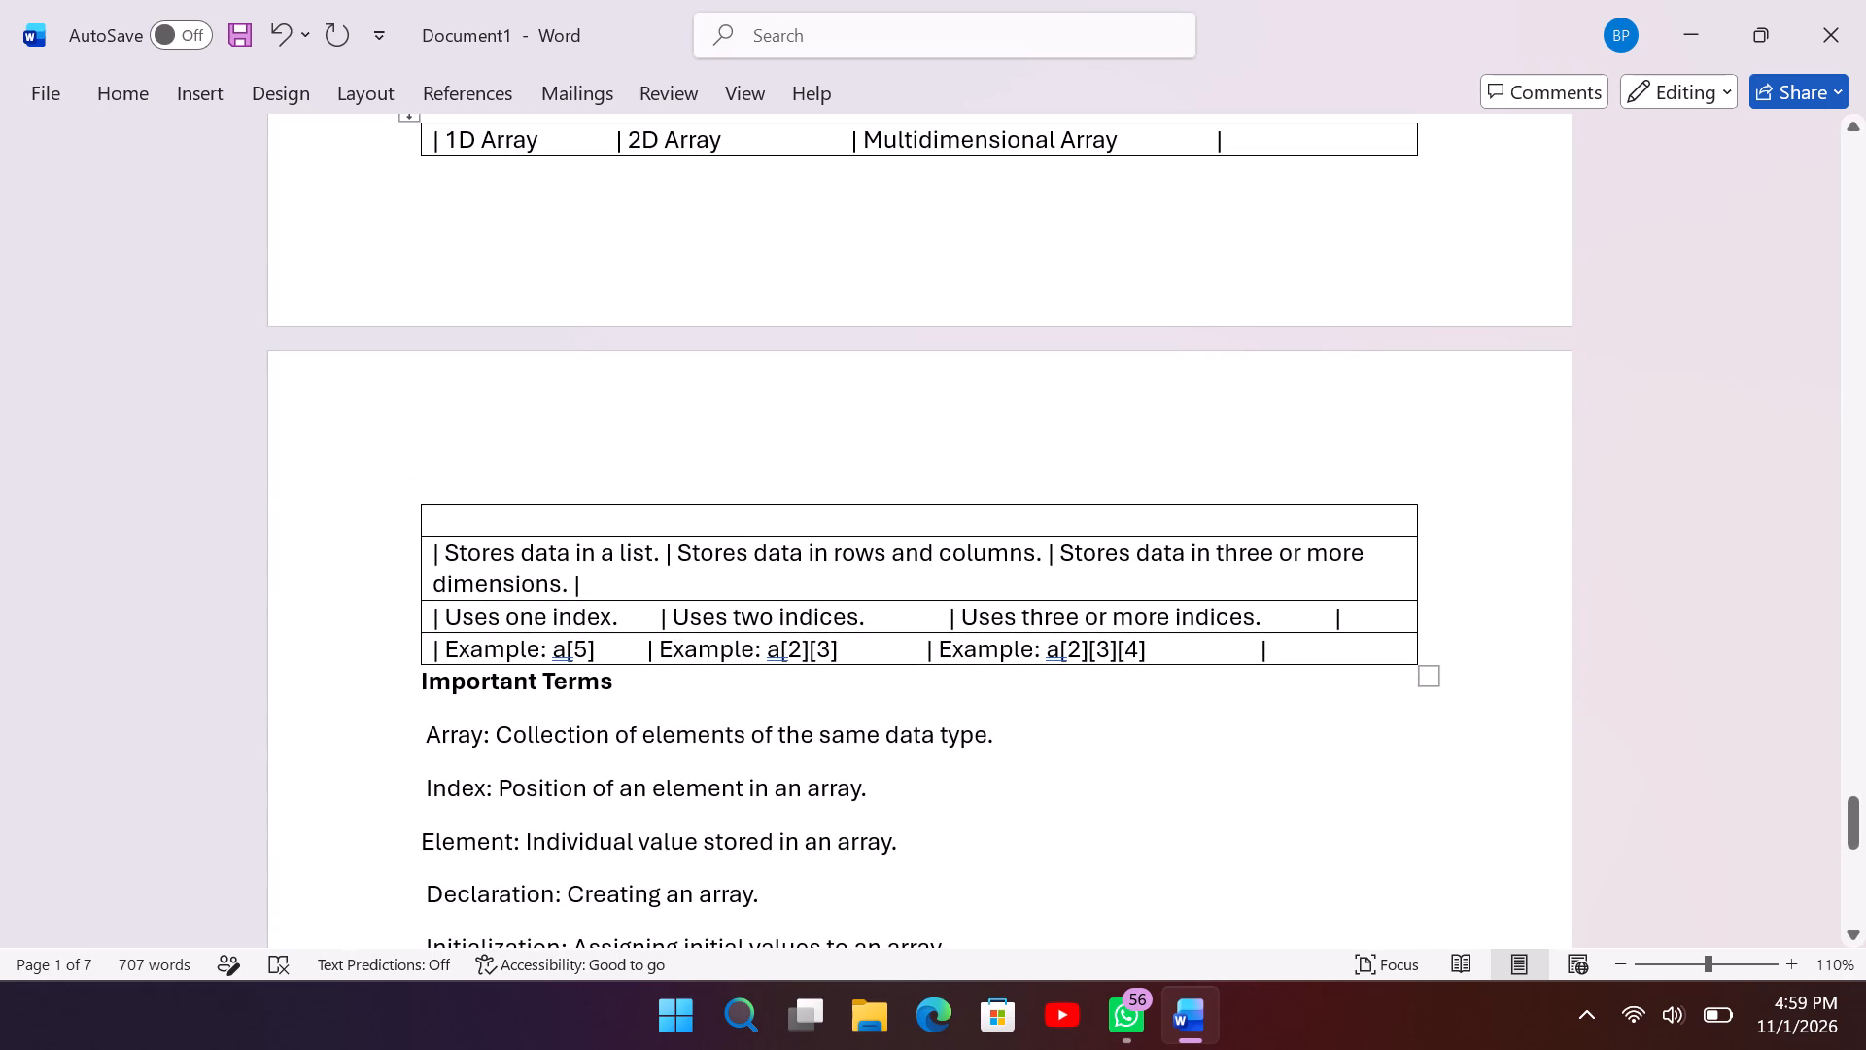
Save the document as "ARRAY NOTES ASSIGNMENT" in the OneDrive Documents folder.
{"action": "key", "text": "ctrl+s"}
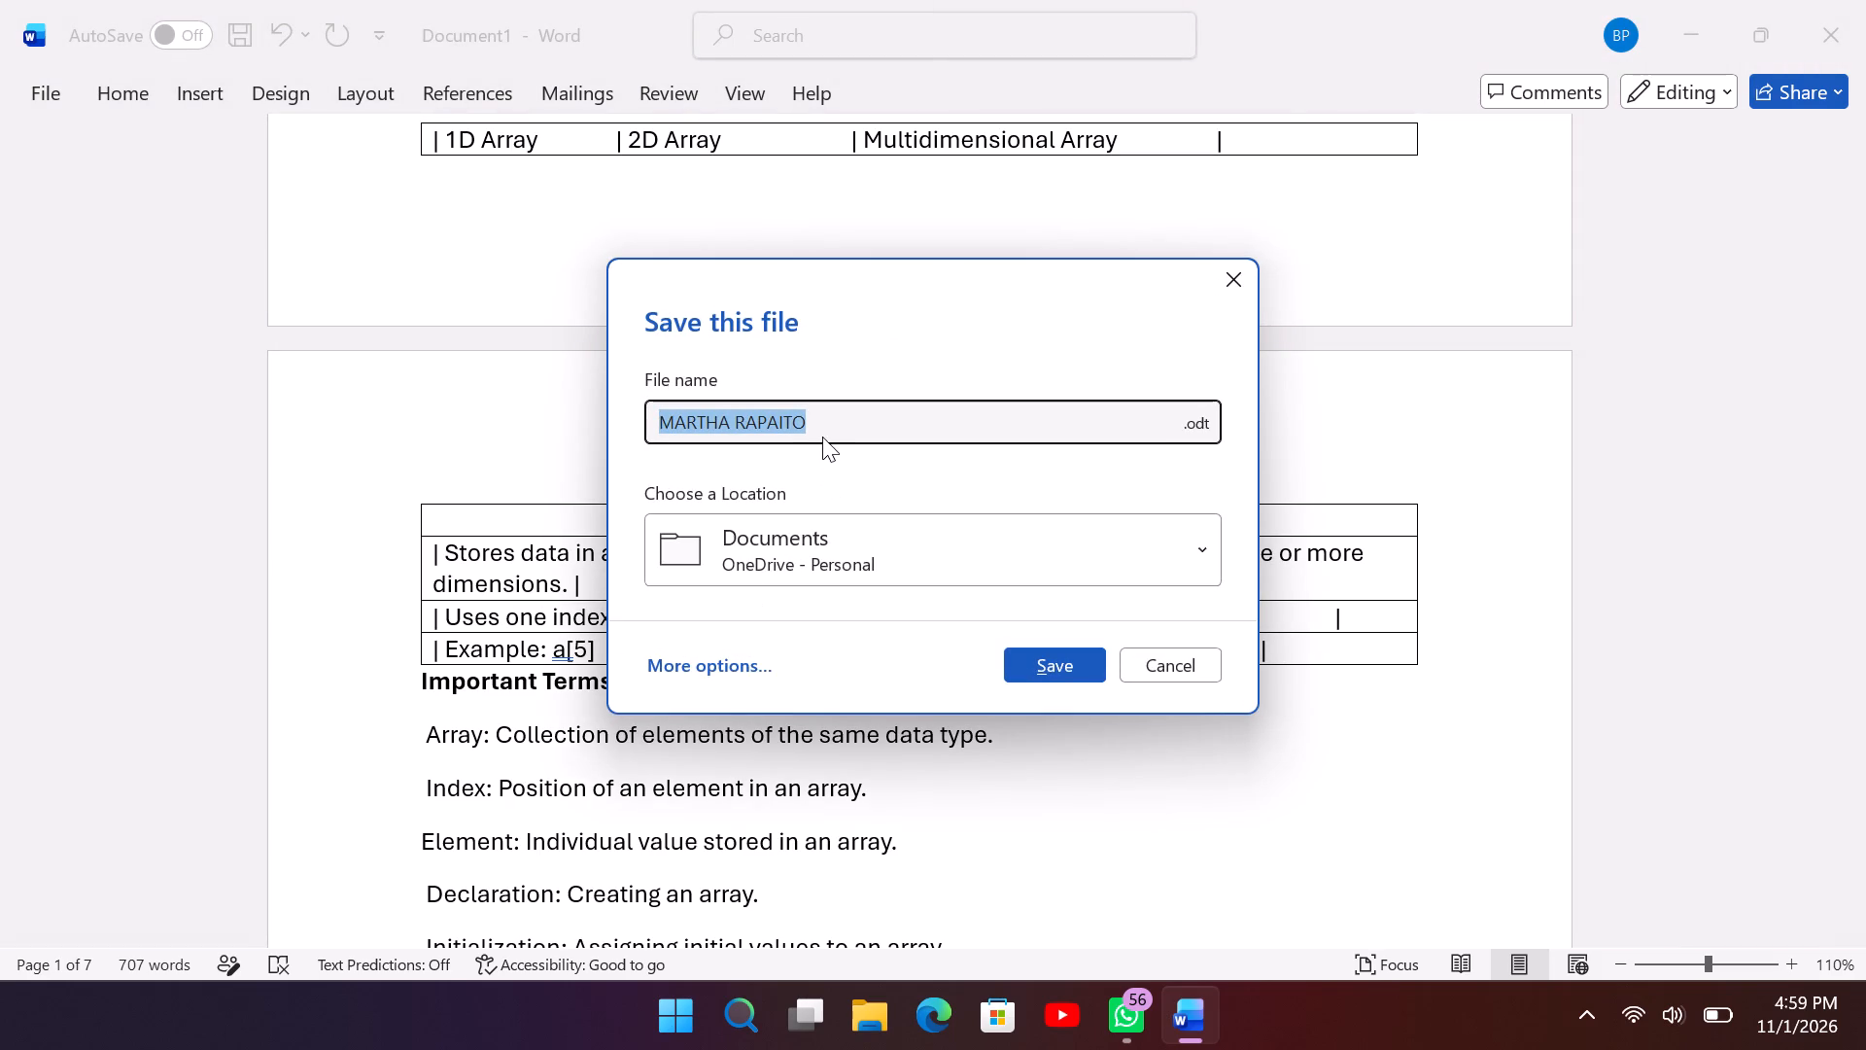
{"action": "key", "text": "BackSpace"}
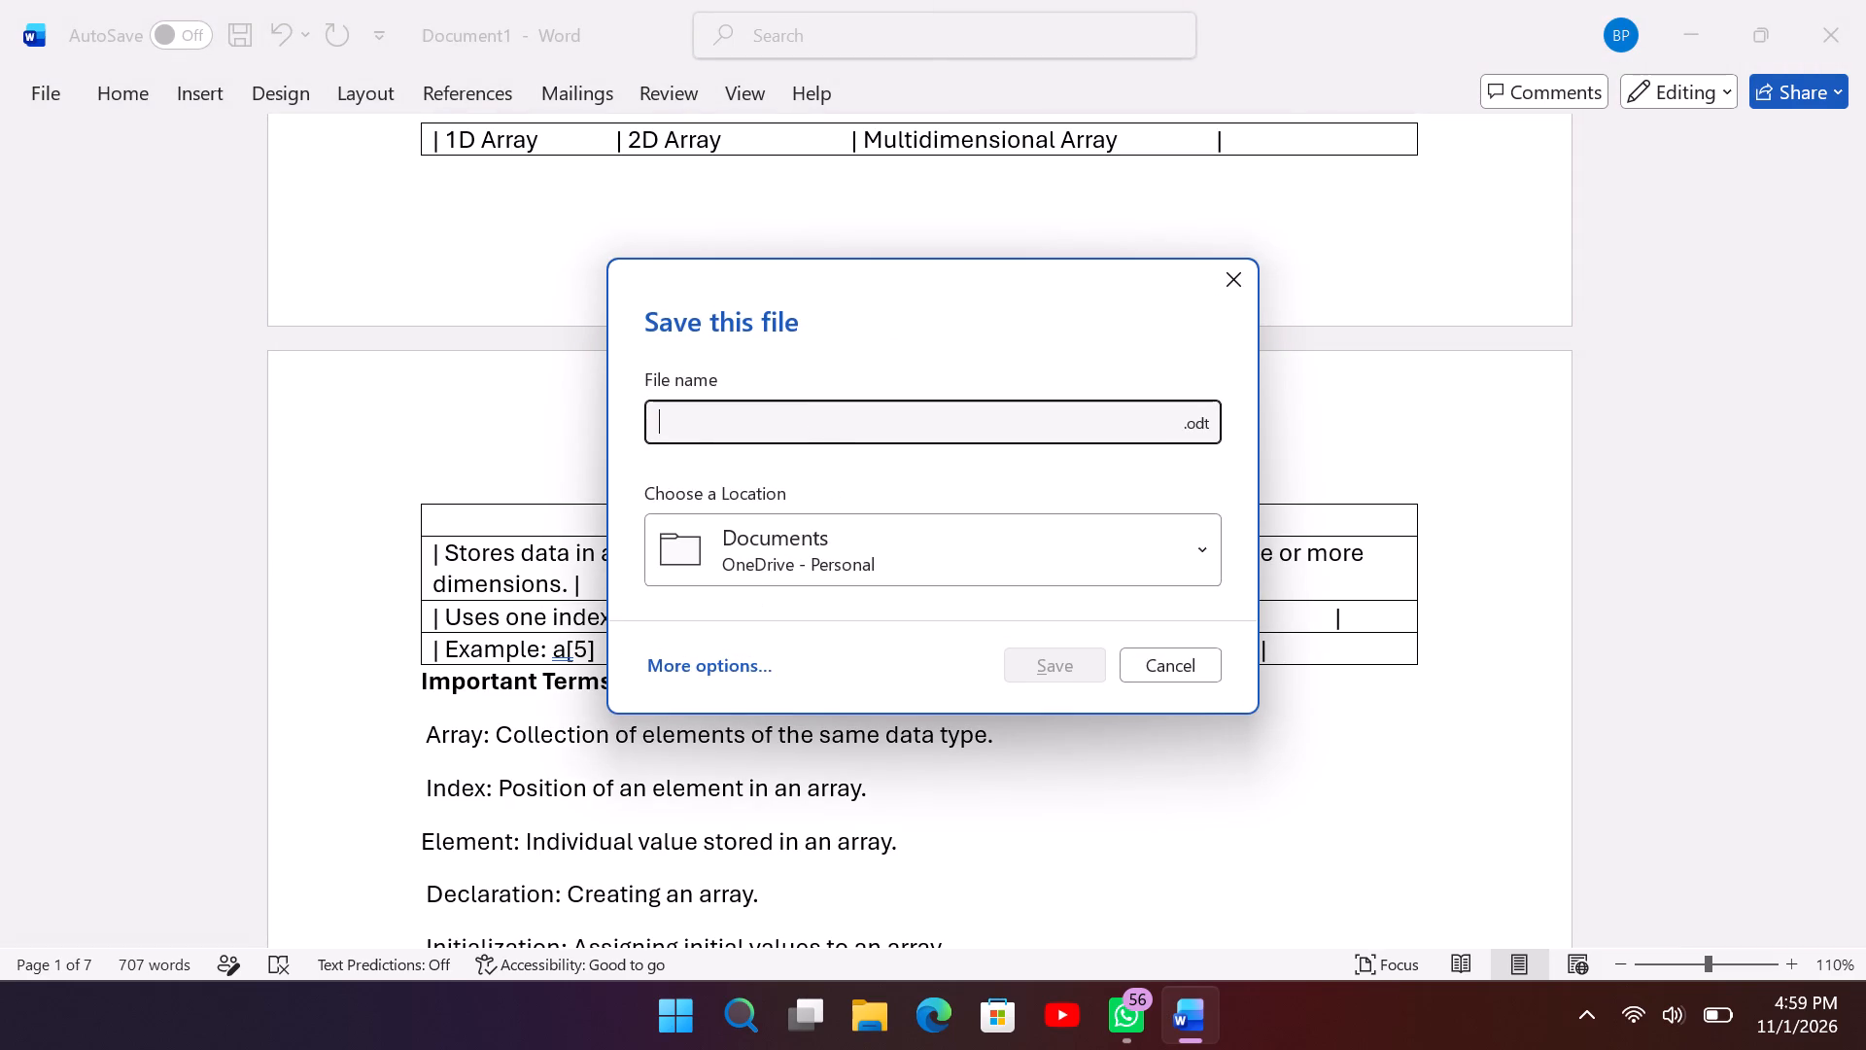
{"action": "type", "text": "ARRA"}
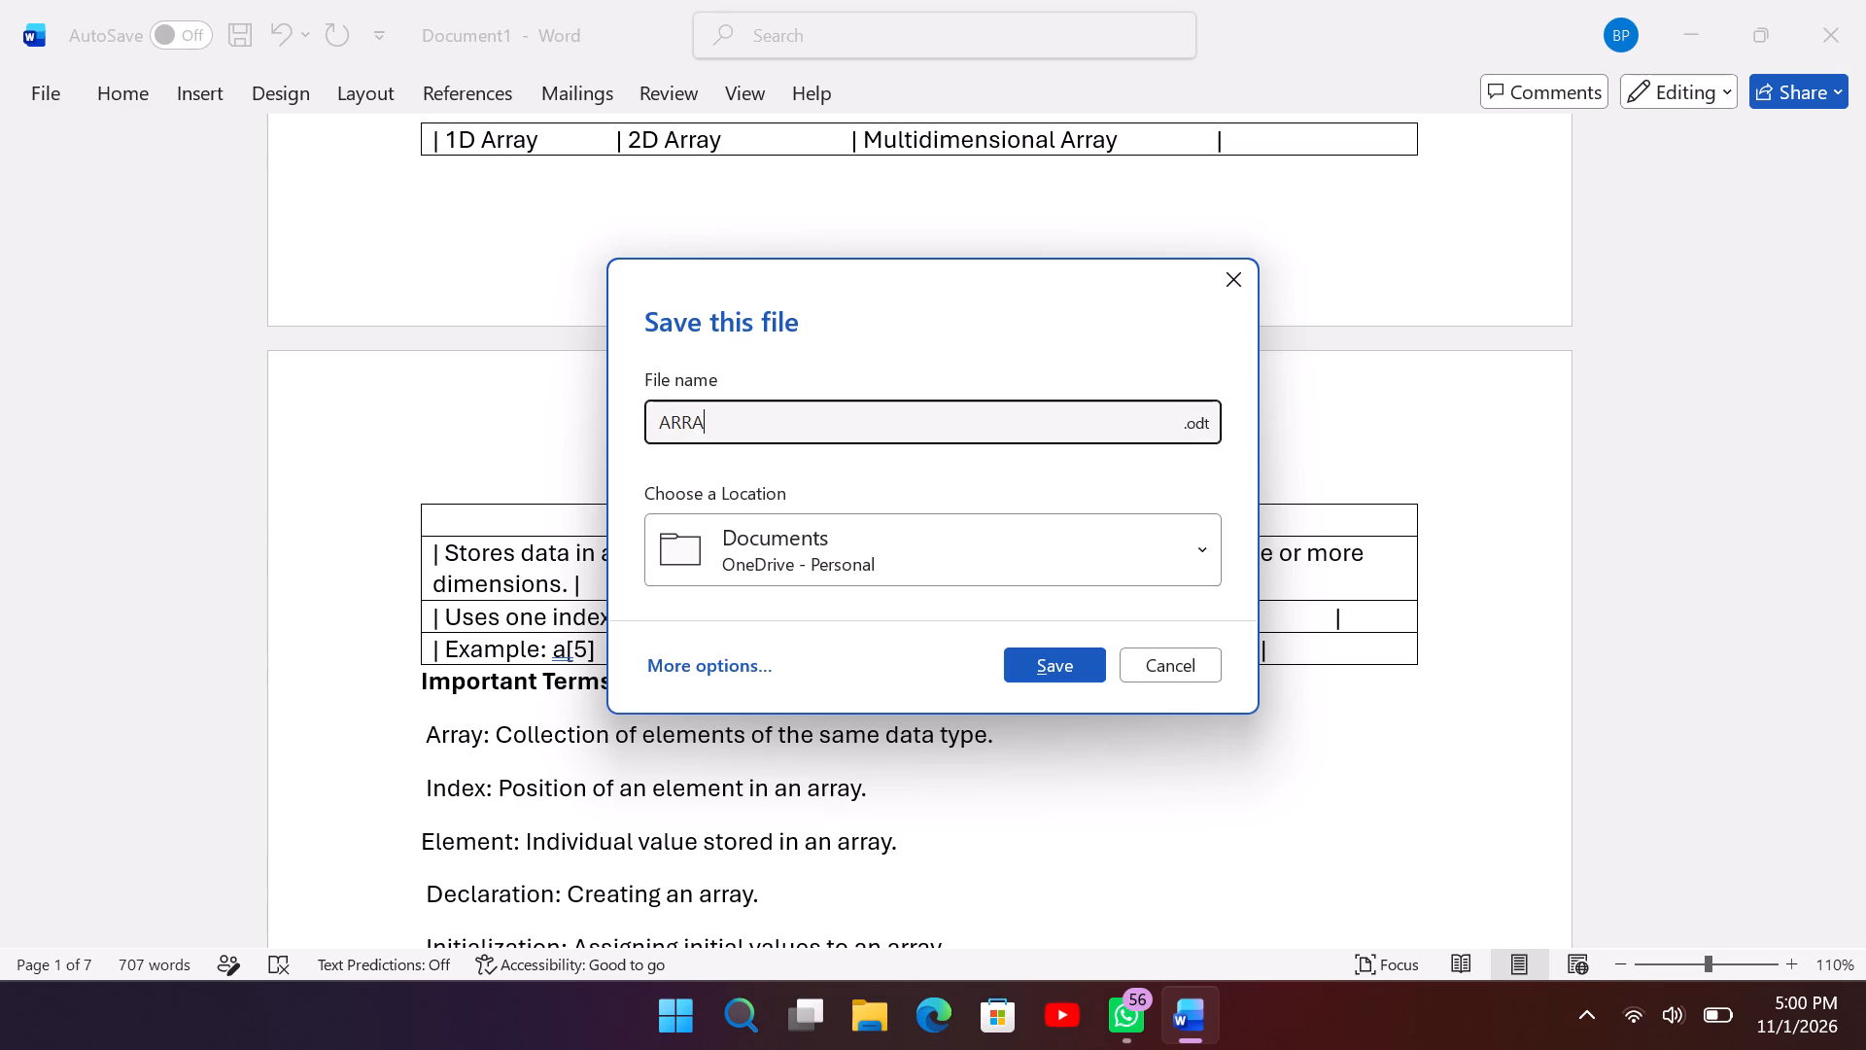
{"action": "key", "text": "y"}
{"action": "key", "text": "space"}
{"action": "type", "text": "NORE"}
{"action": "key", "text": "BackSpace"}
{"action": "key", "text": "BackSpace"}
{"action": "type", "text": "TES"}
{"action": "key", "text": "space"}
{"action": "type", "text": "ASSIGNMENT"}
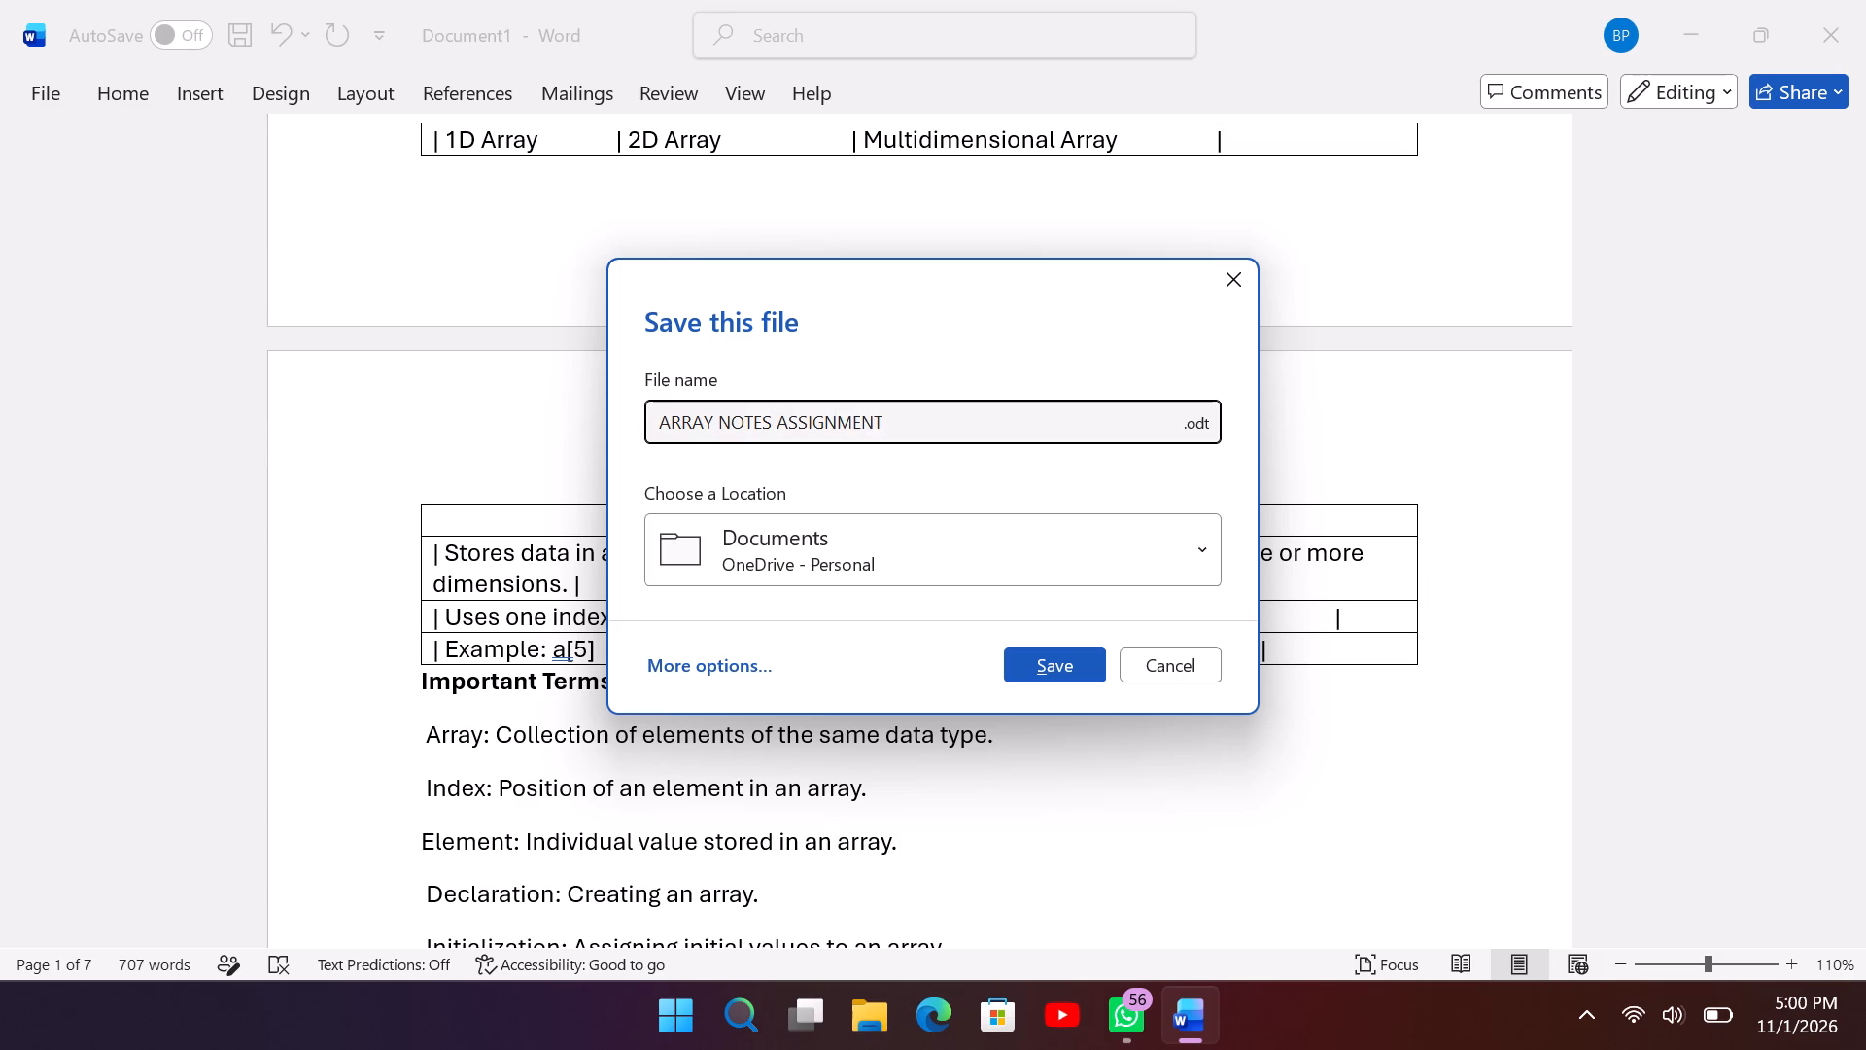
{"action": "left_click", "coordinate": [1056, 671]}
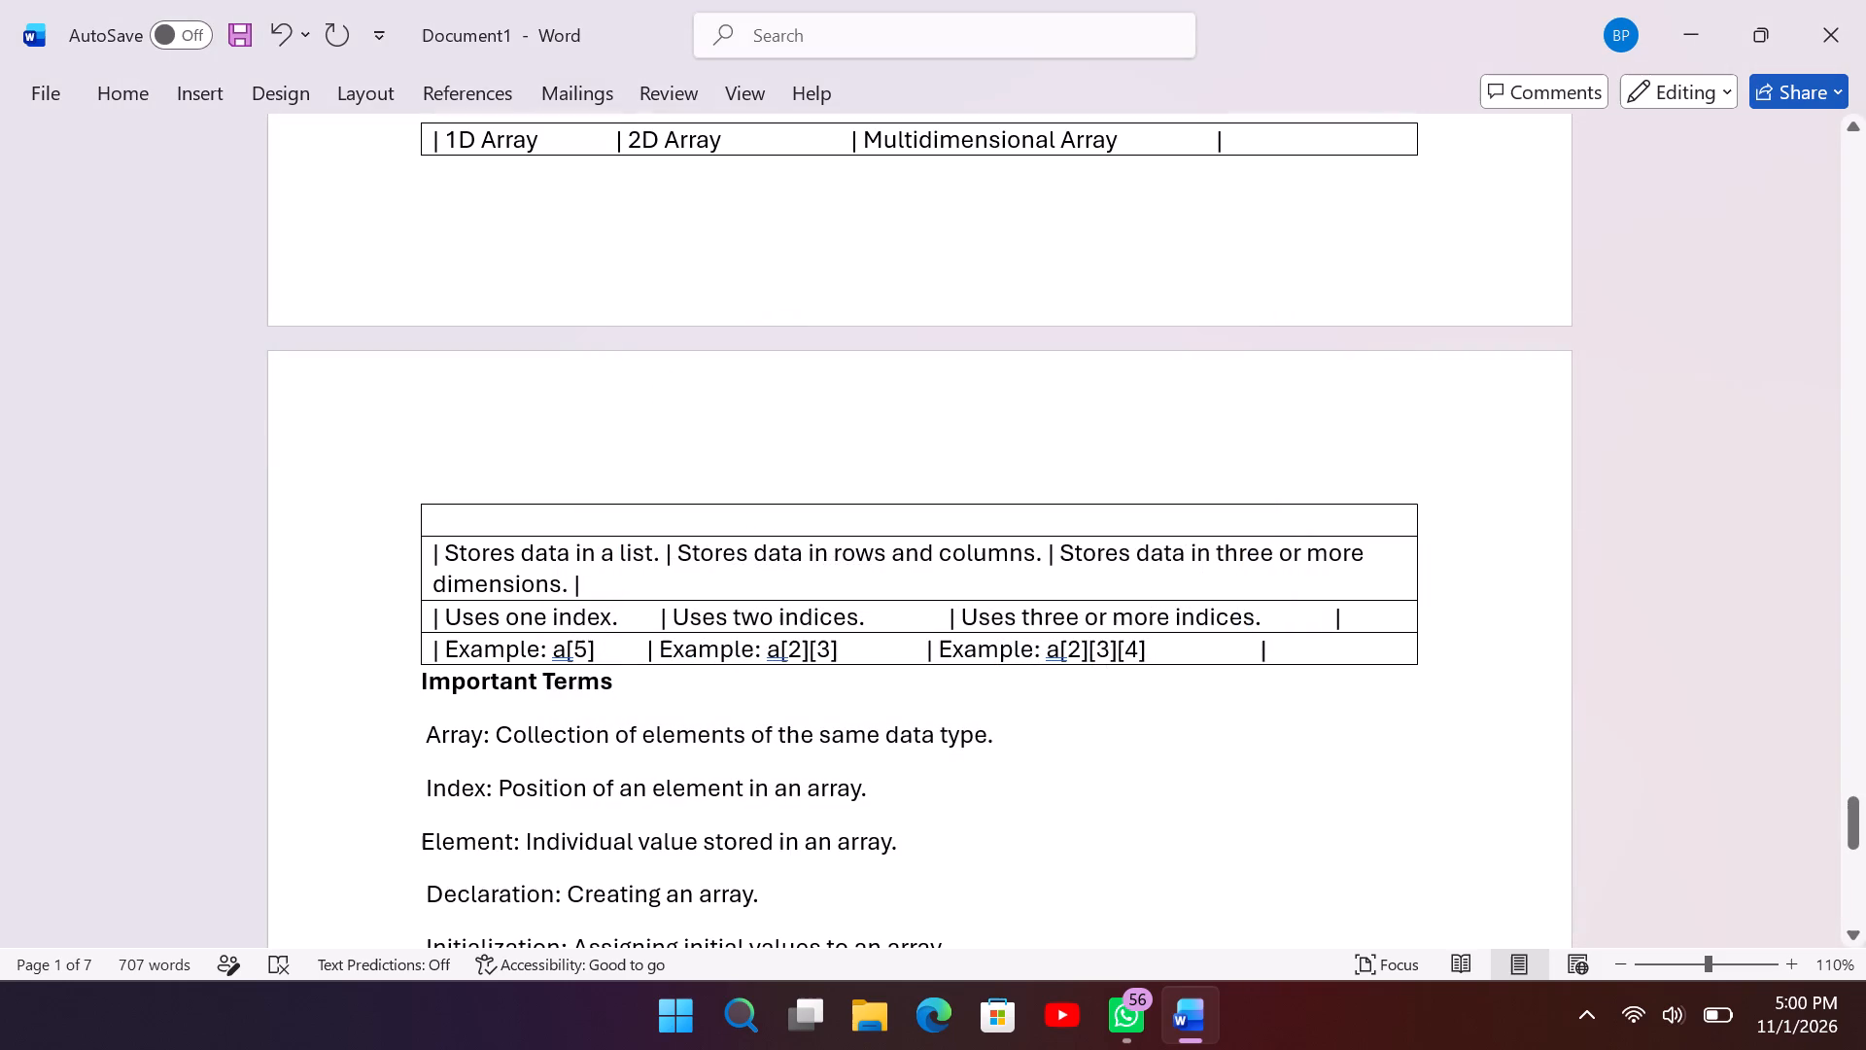
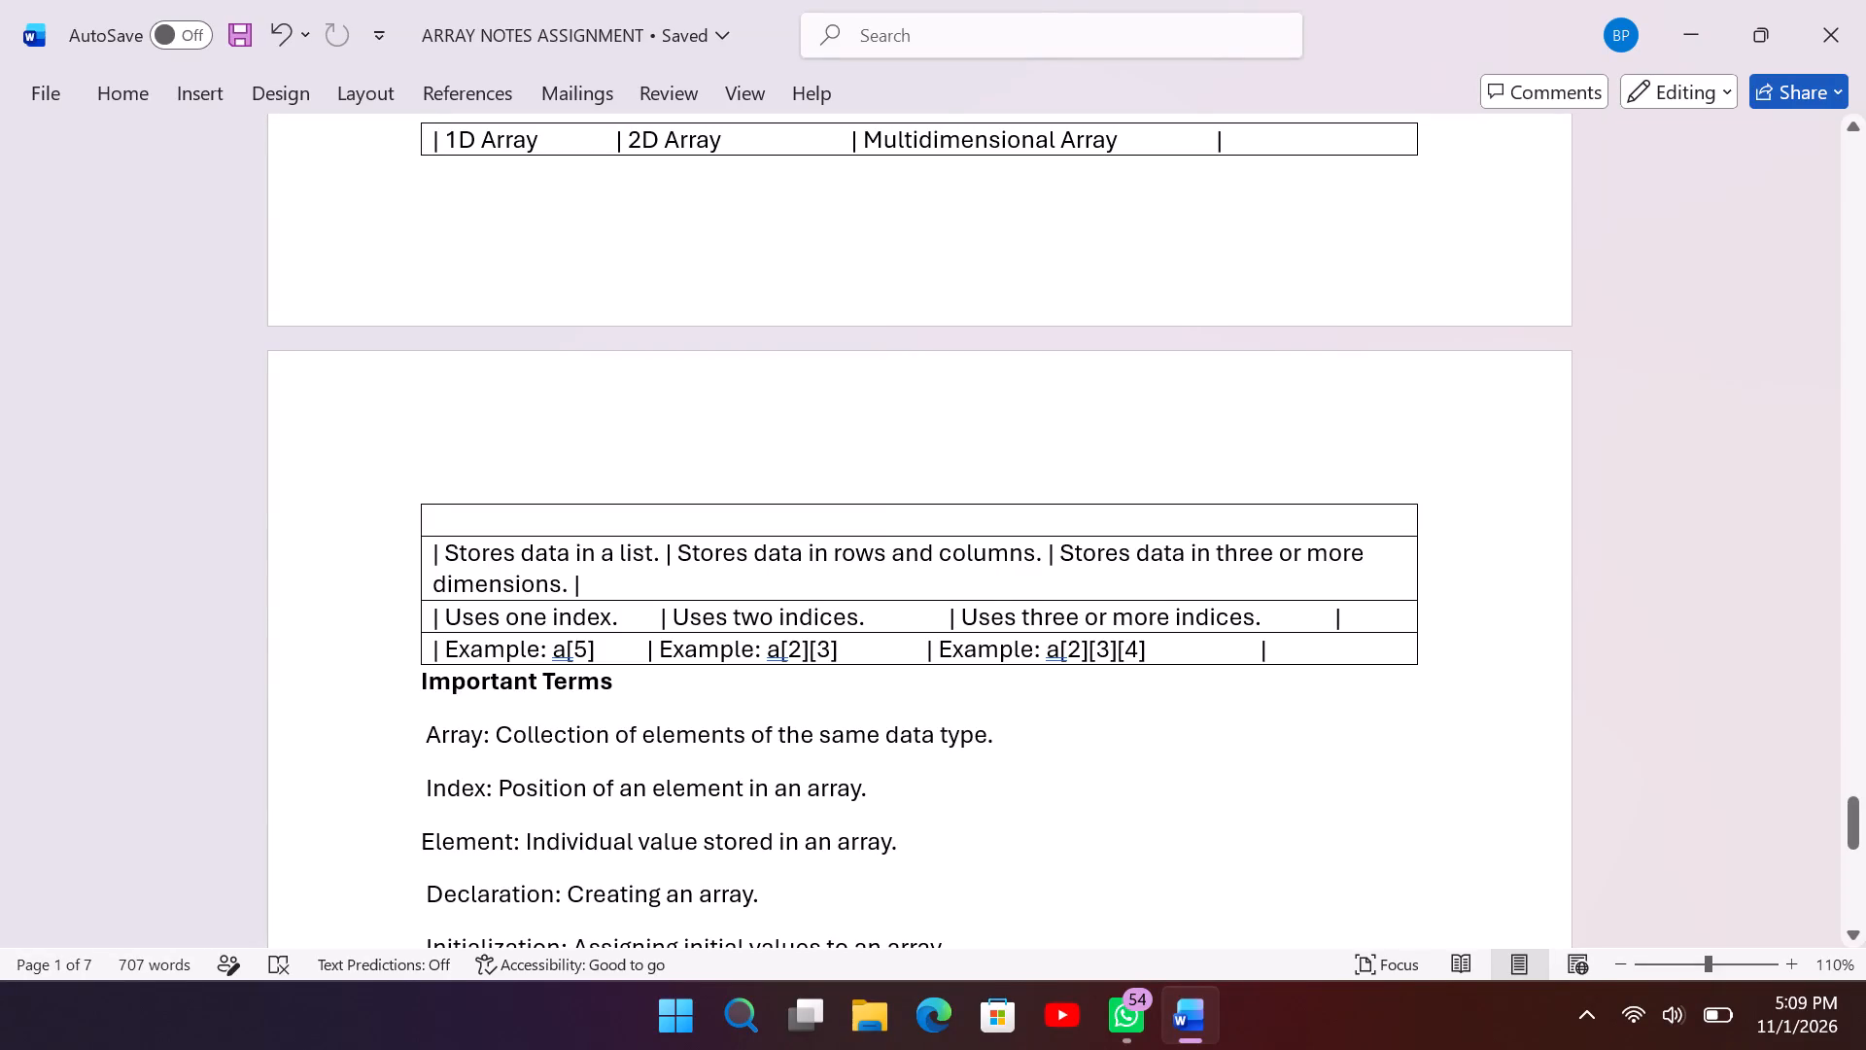
Export the document as a PDF named "ARRAY NOTES ASSIGNMENT" in the Downloads folder.
{"action": "left_click", "coordinate": [41, 98]}
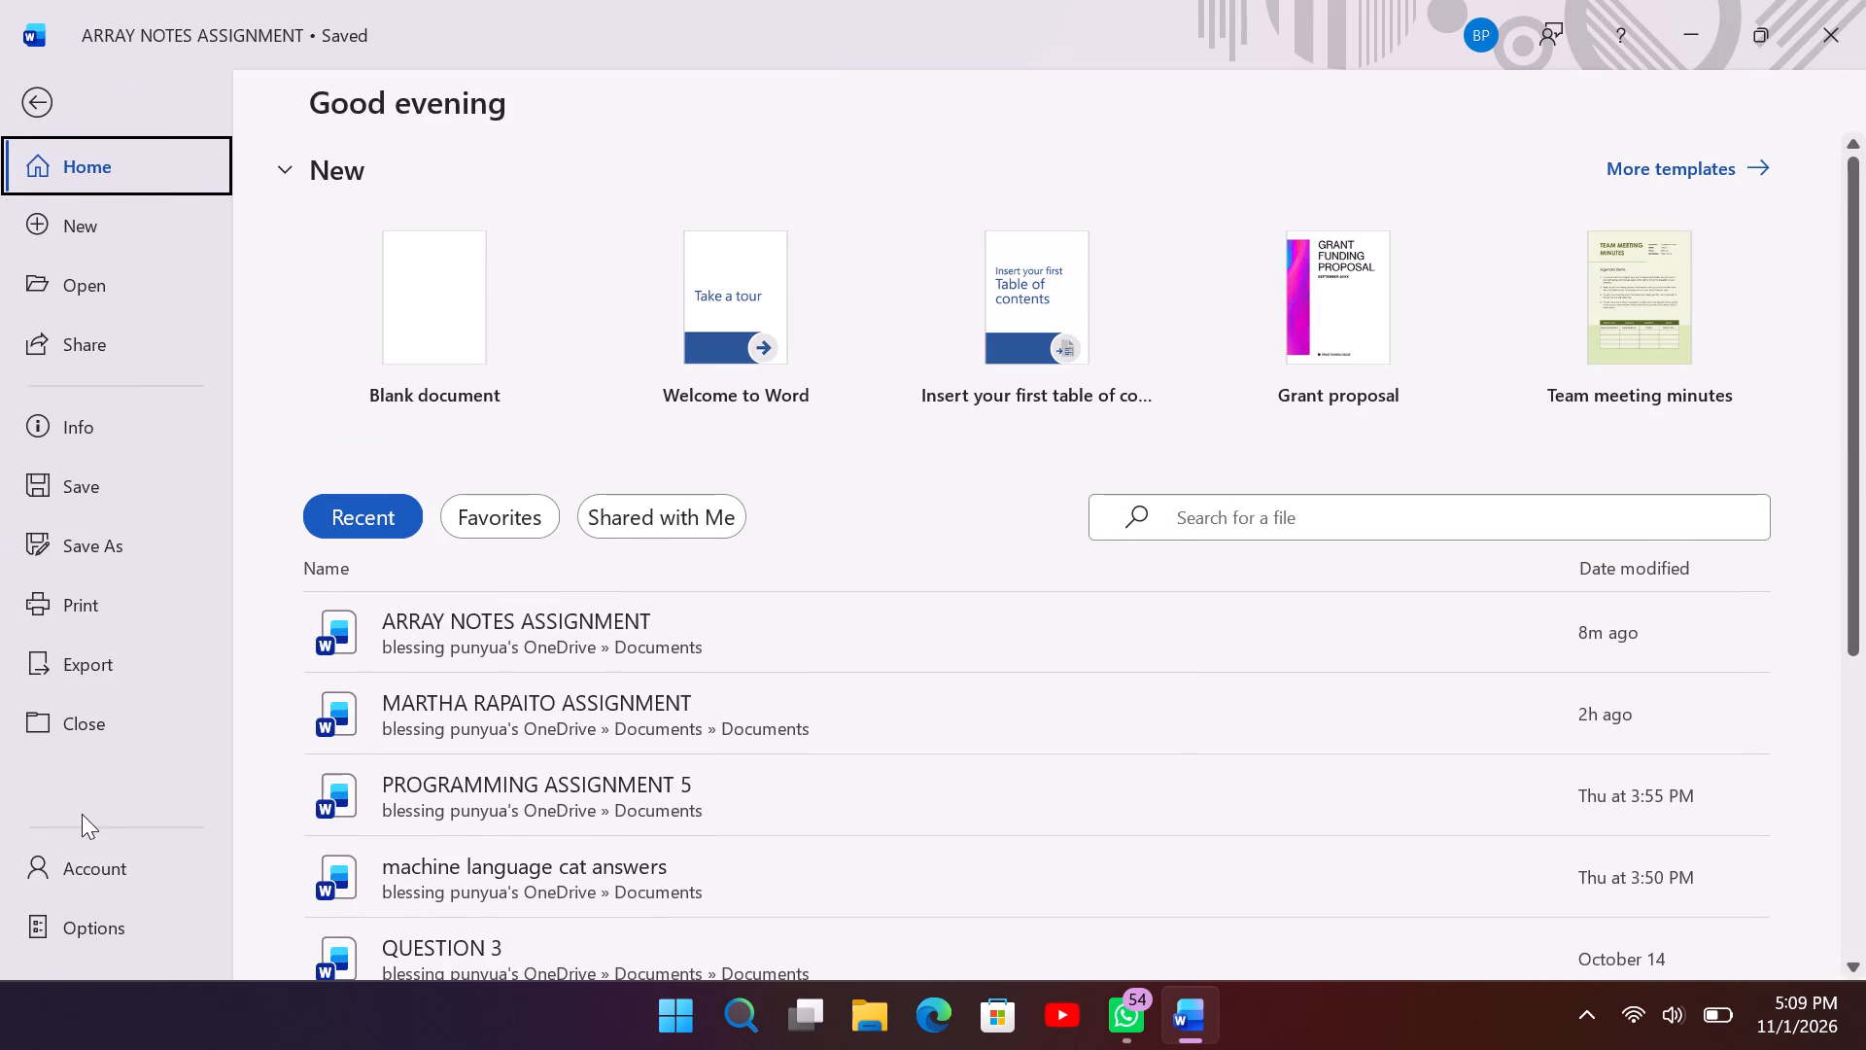
{"action": "left_click", "coordinate": [93, 681]}
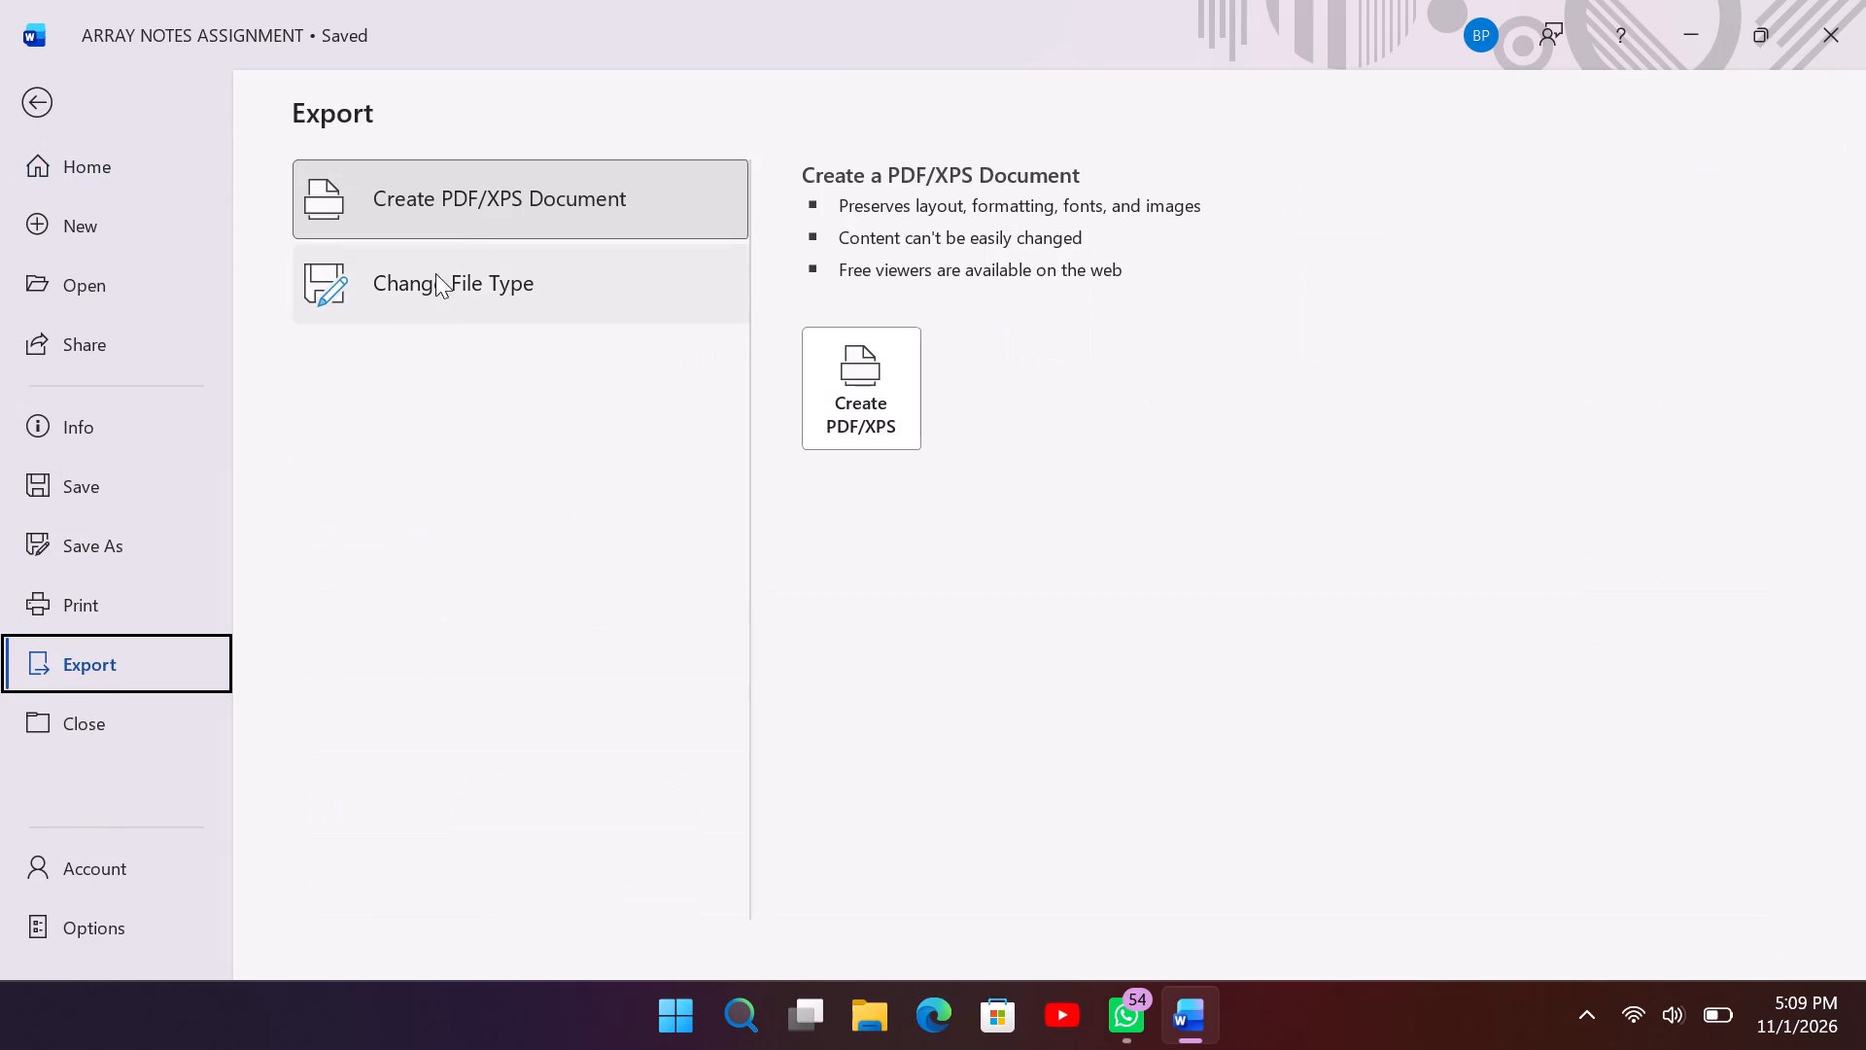
{"action": "double_click", "coordinate": [480, 180]}
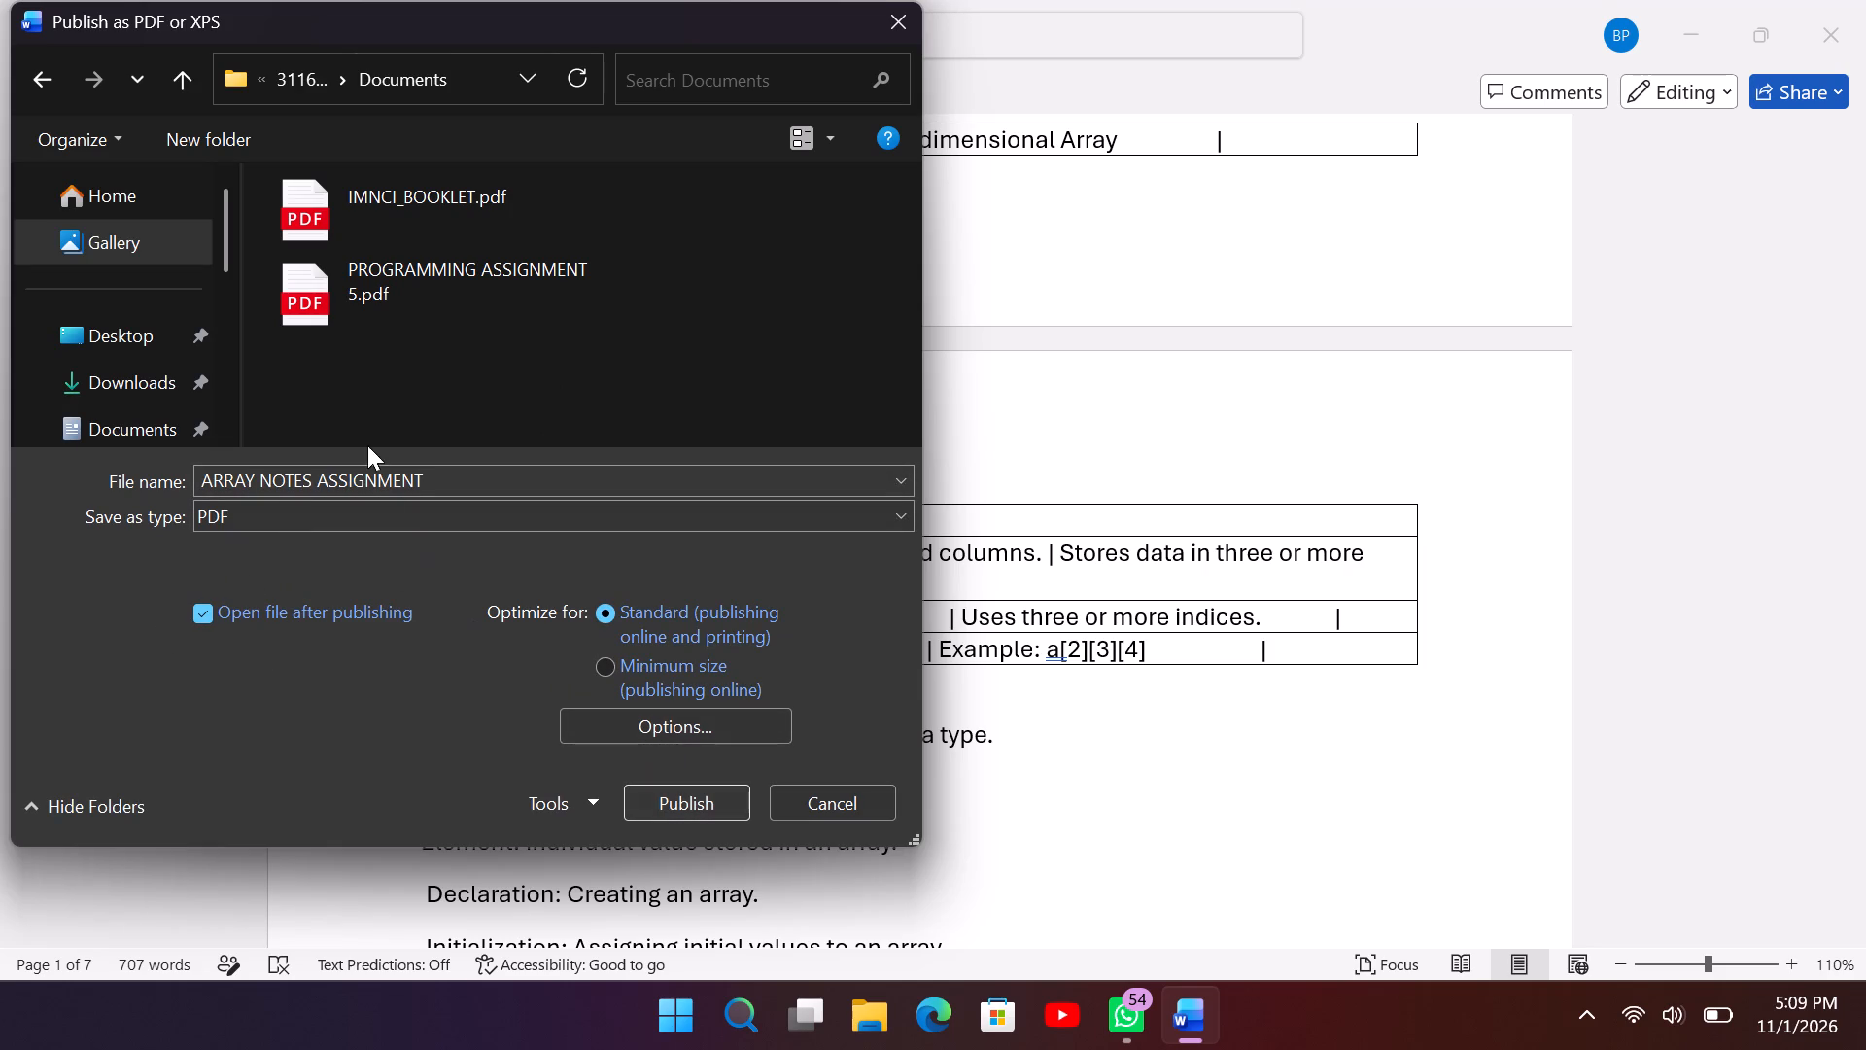
{"action": "left_click", "coordinate": [118, 351]}
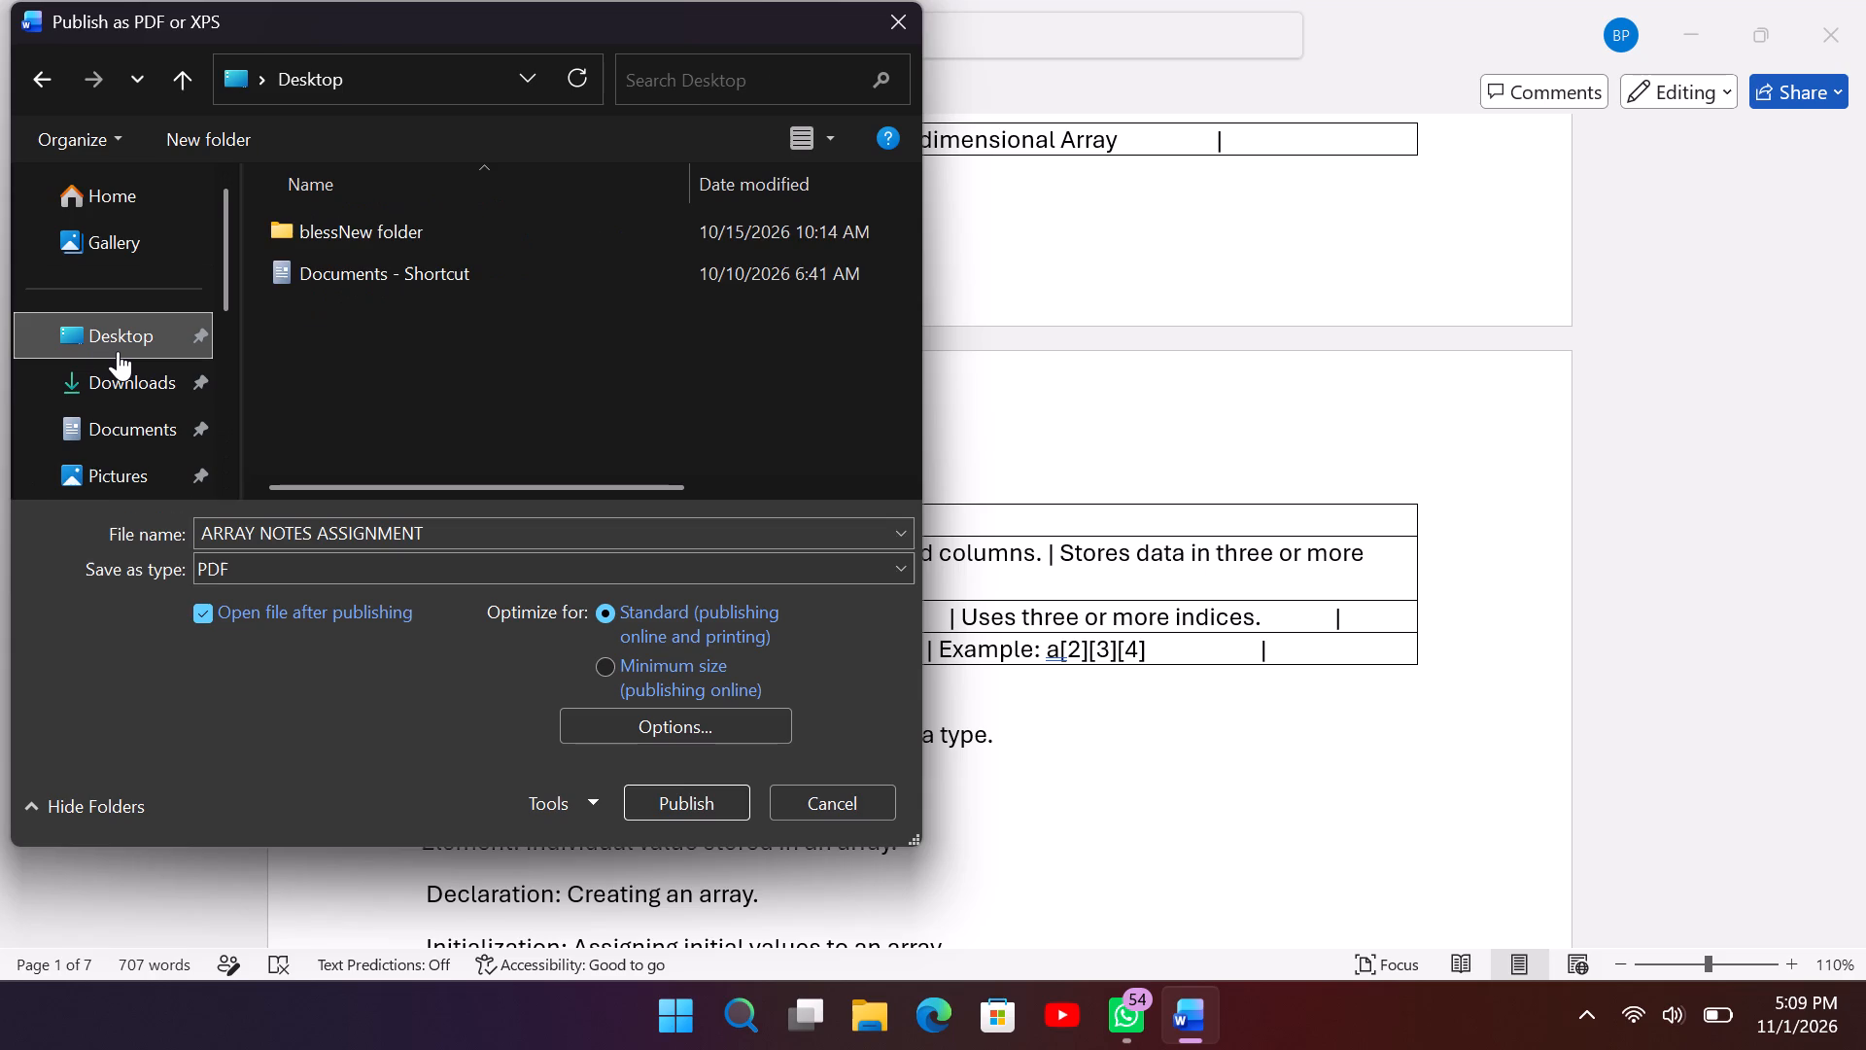
{"action": "left_click", "coordinate": [135, 377]}
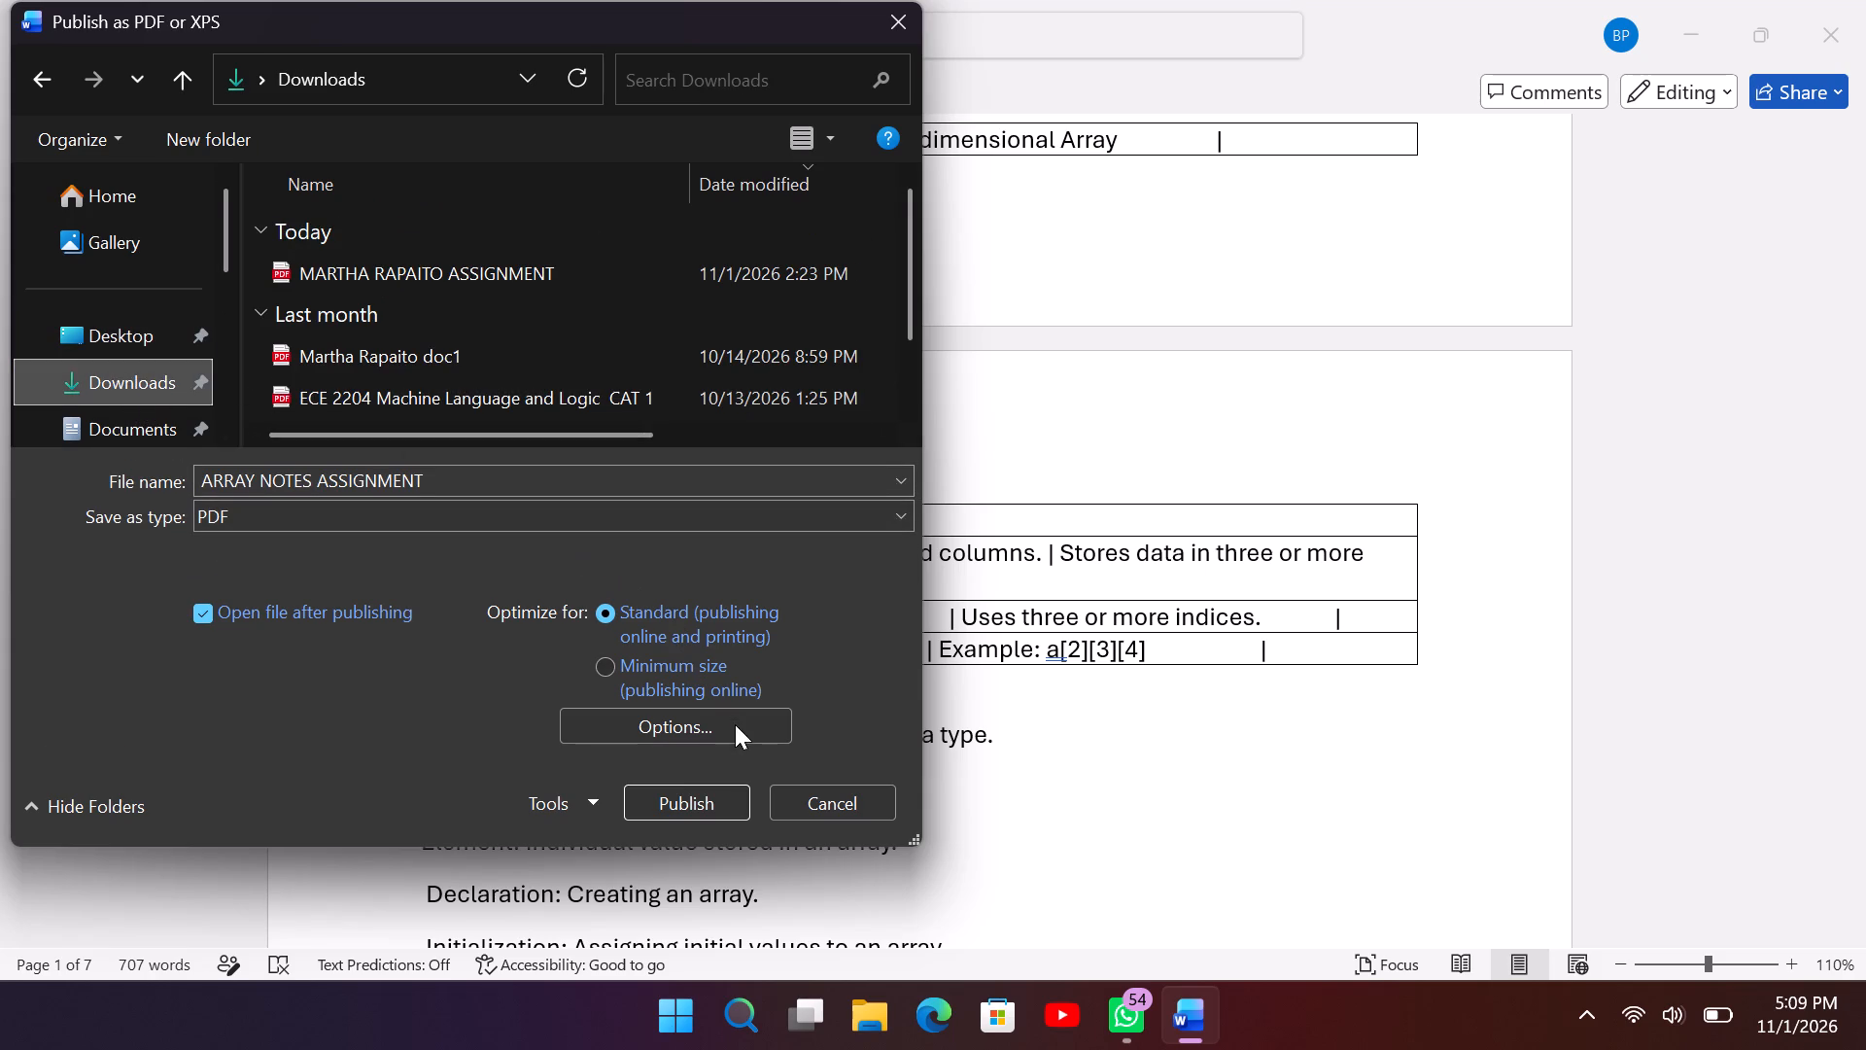
{"action": "left_click", "coordinate": [707, 796]}
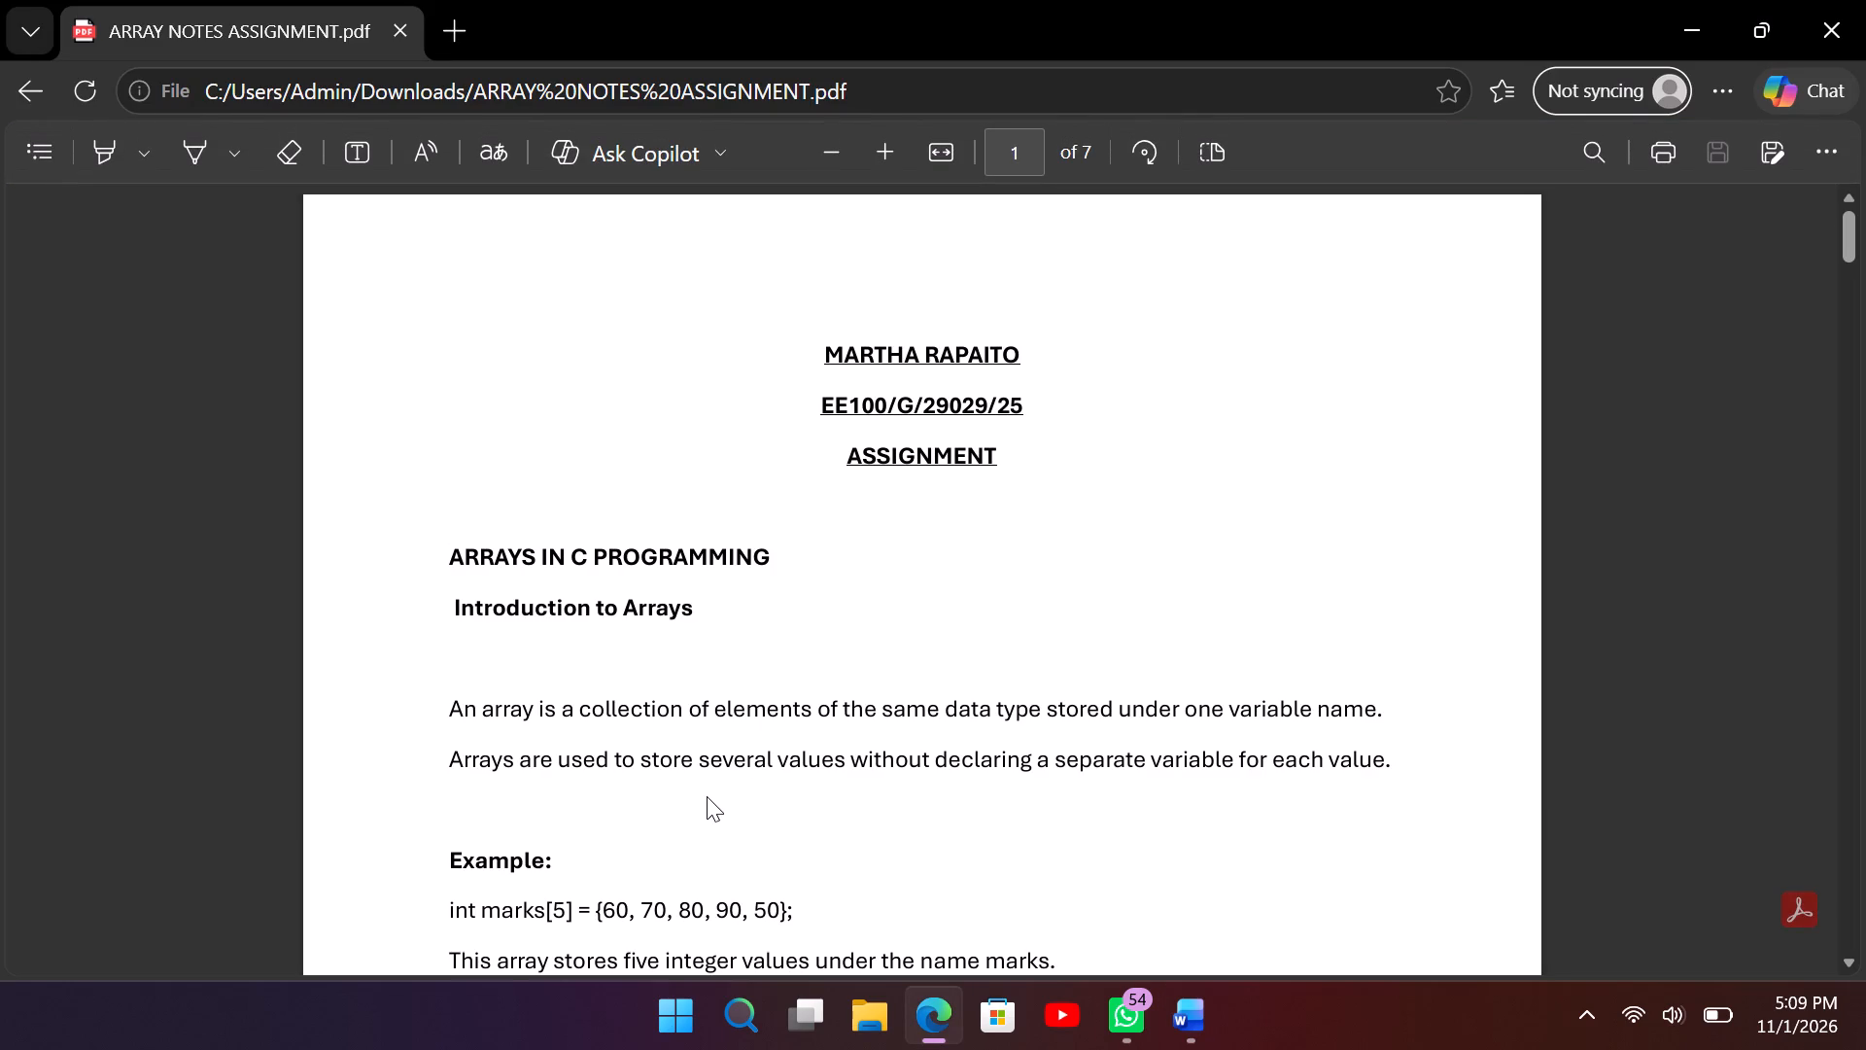
Switch to File Explorer and locate the "ARRAY NOTES ASSIGNMENT" PDF among the recent files.
{"action": "left_click", "coordinate": [871, 1017]}
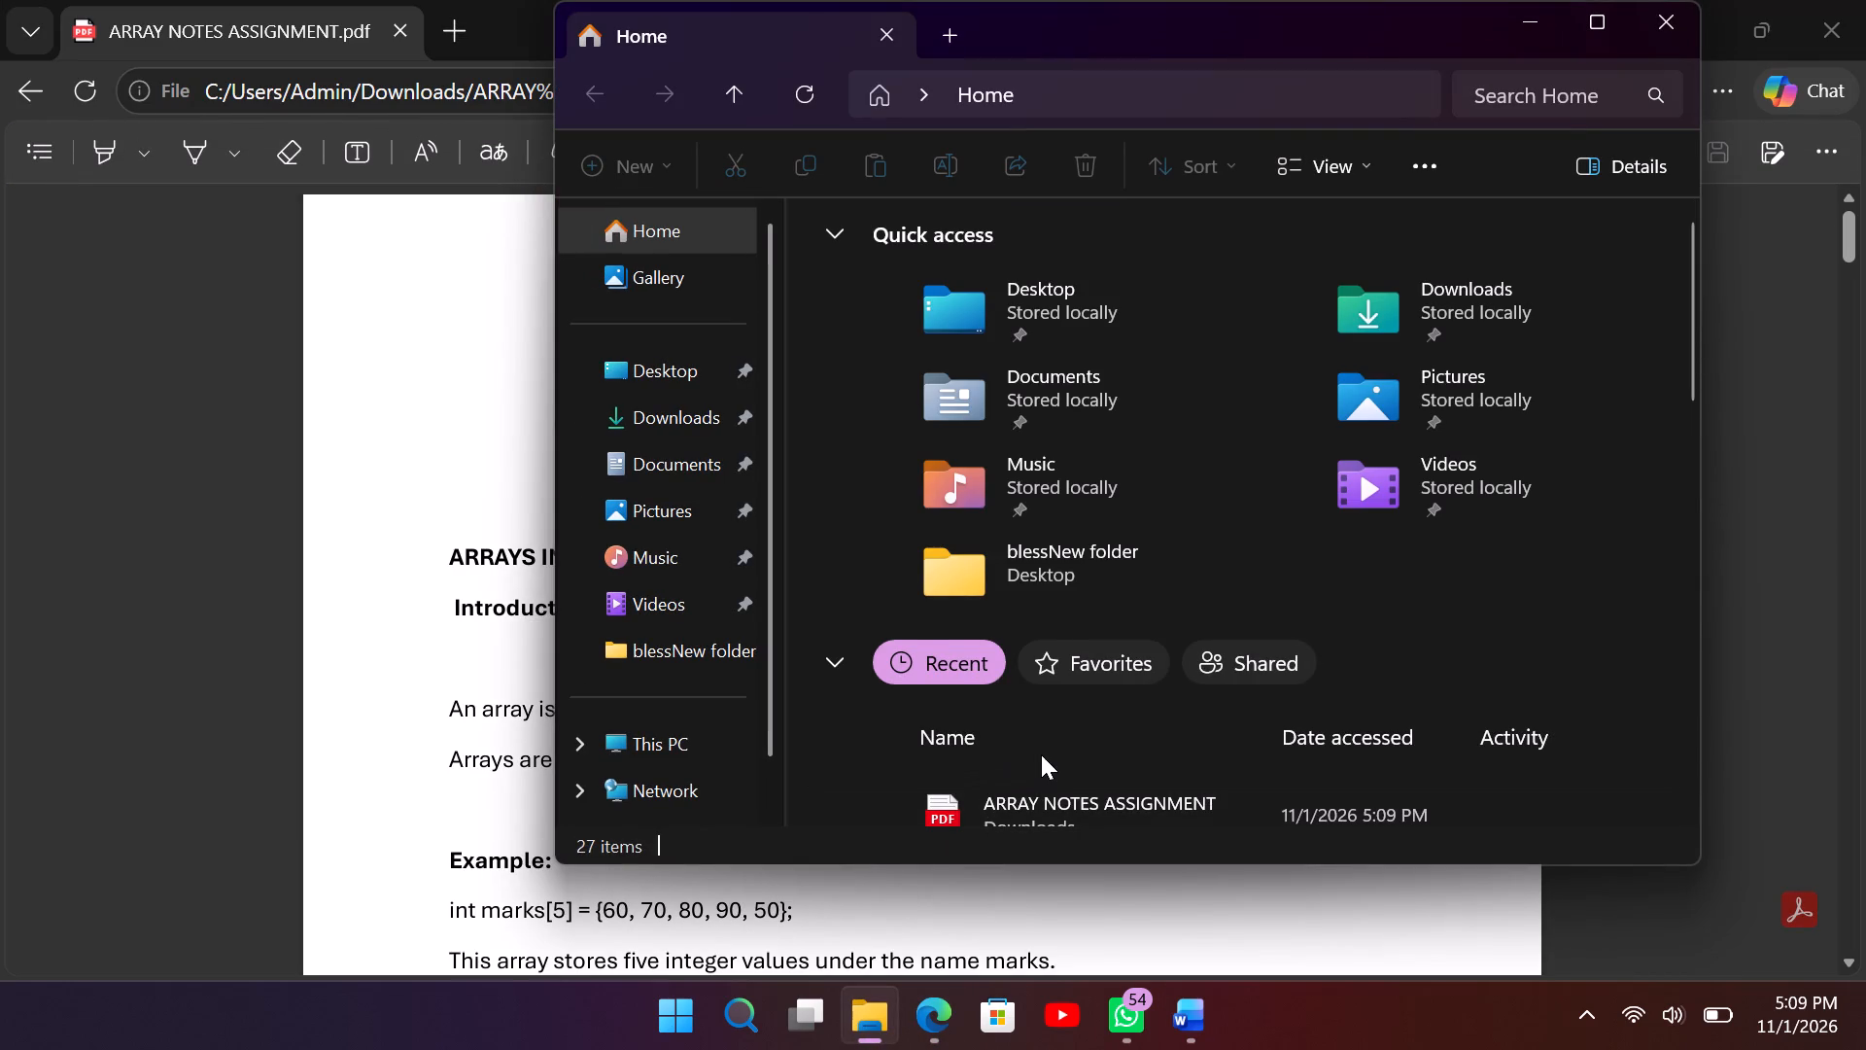
{"action": "scroll", "coordinate": [1041, 754], "scroll_direction": "down", "scroll_amount": 2}
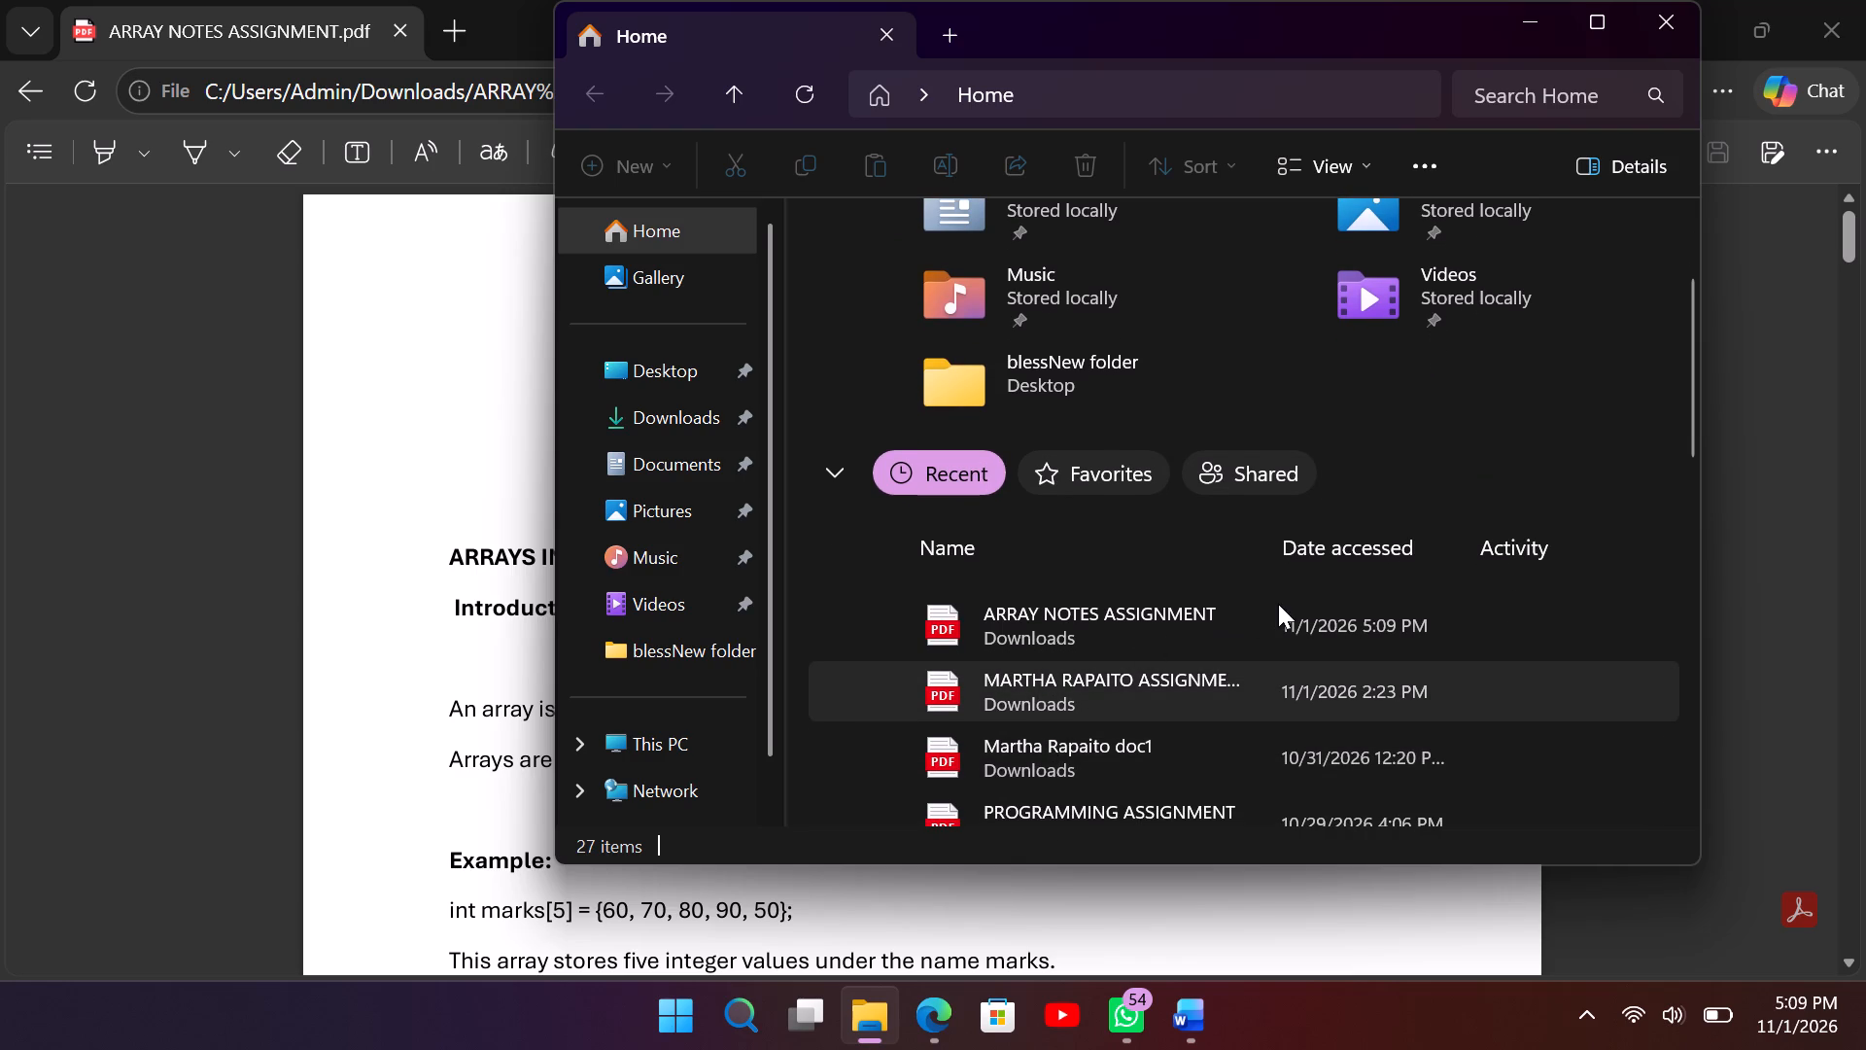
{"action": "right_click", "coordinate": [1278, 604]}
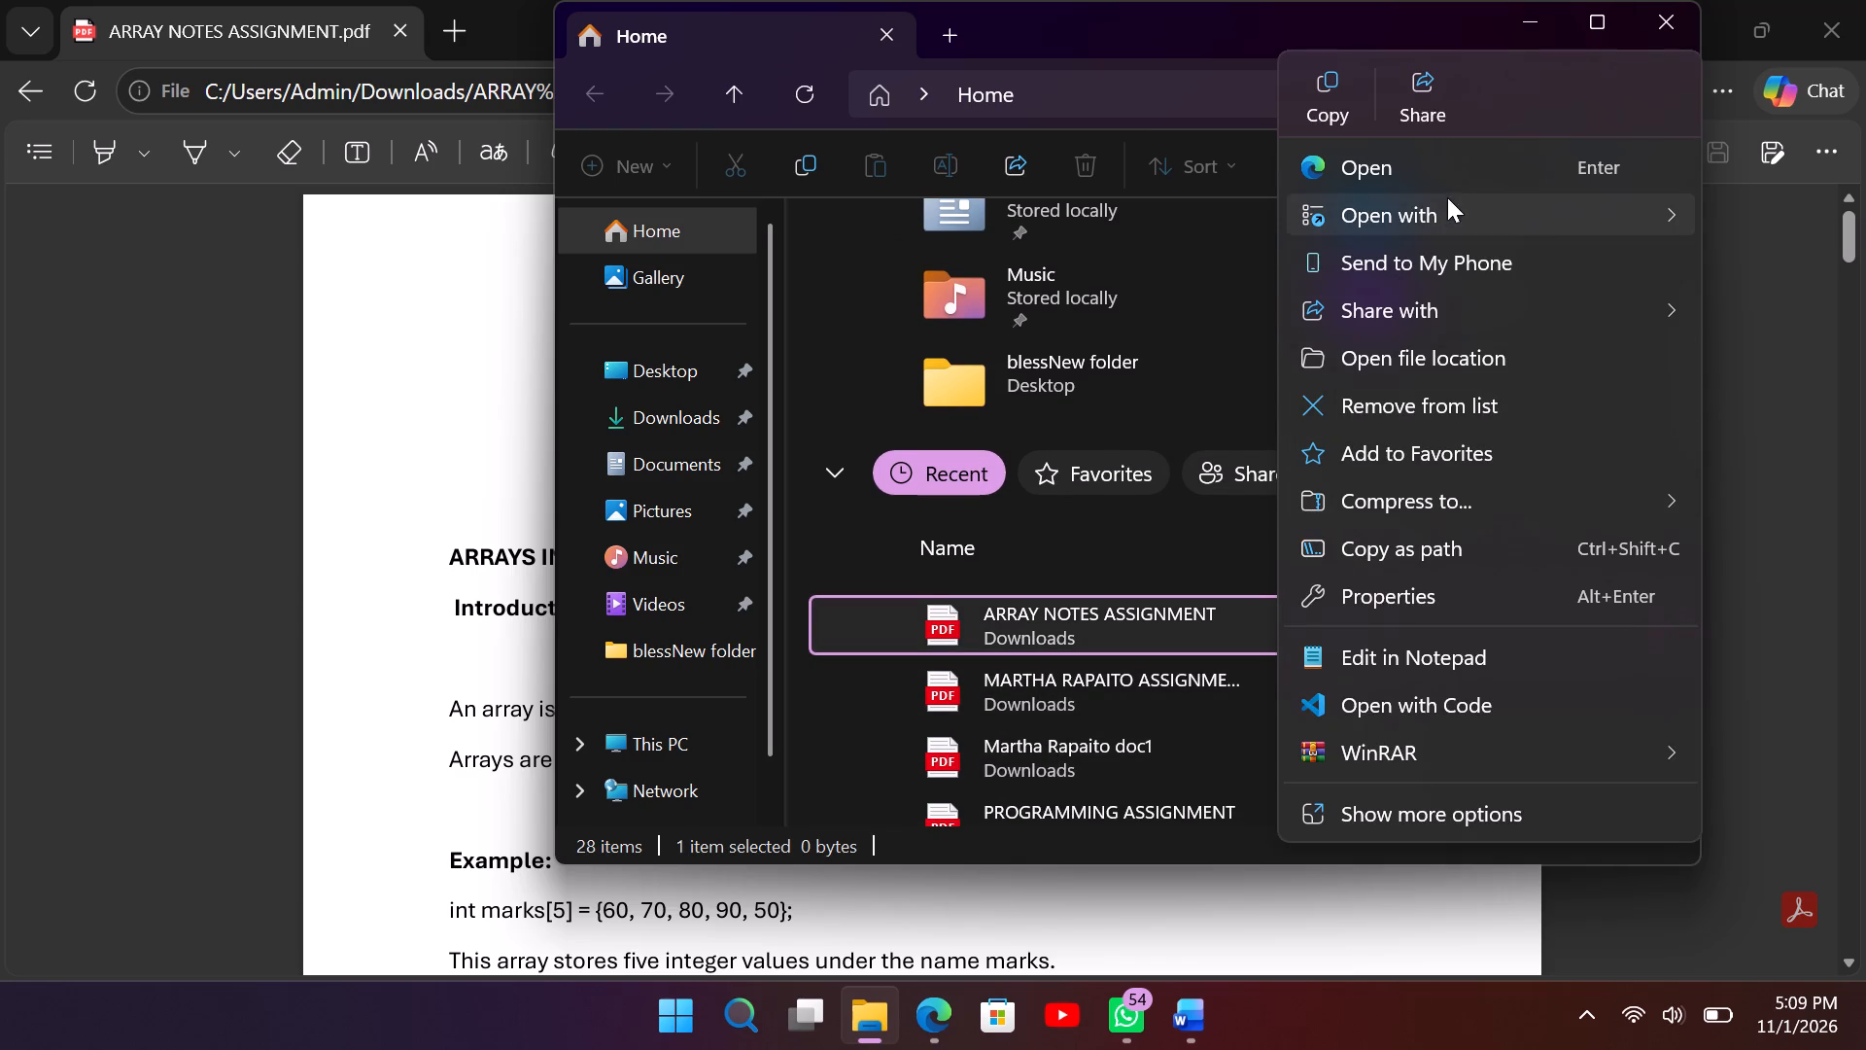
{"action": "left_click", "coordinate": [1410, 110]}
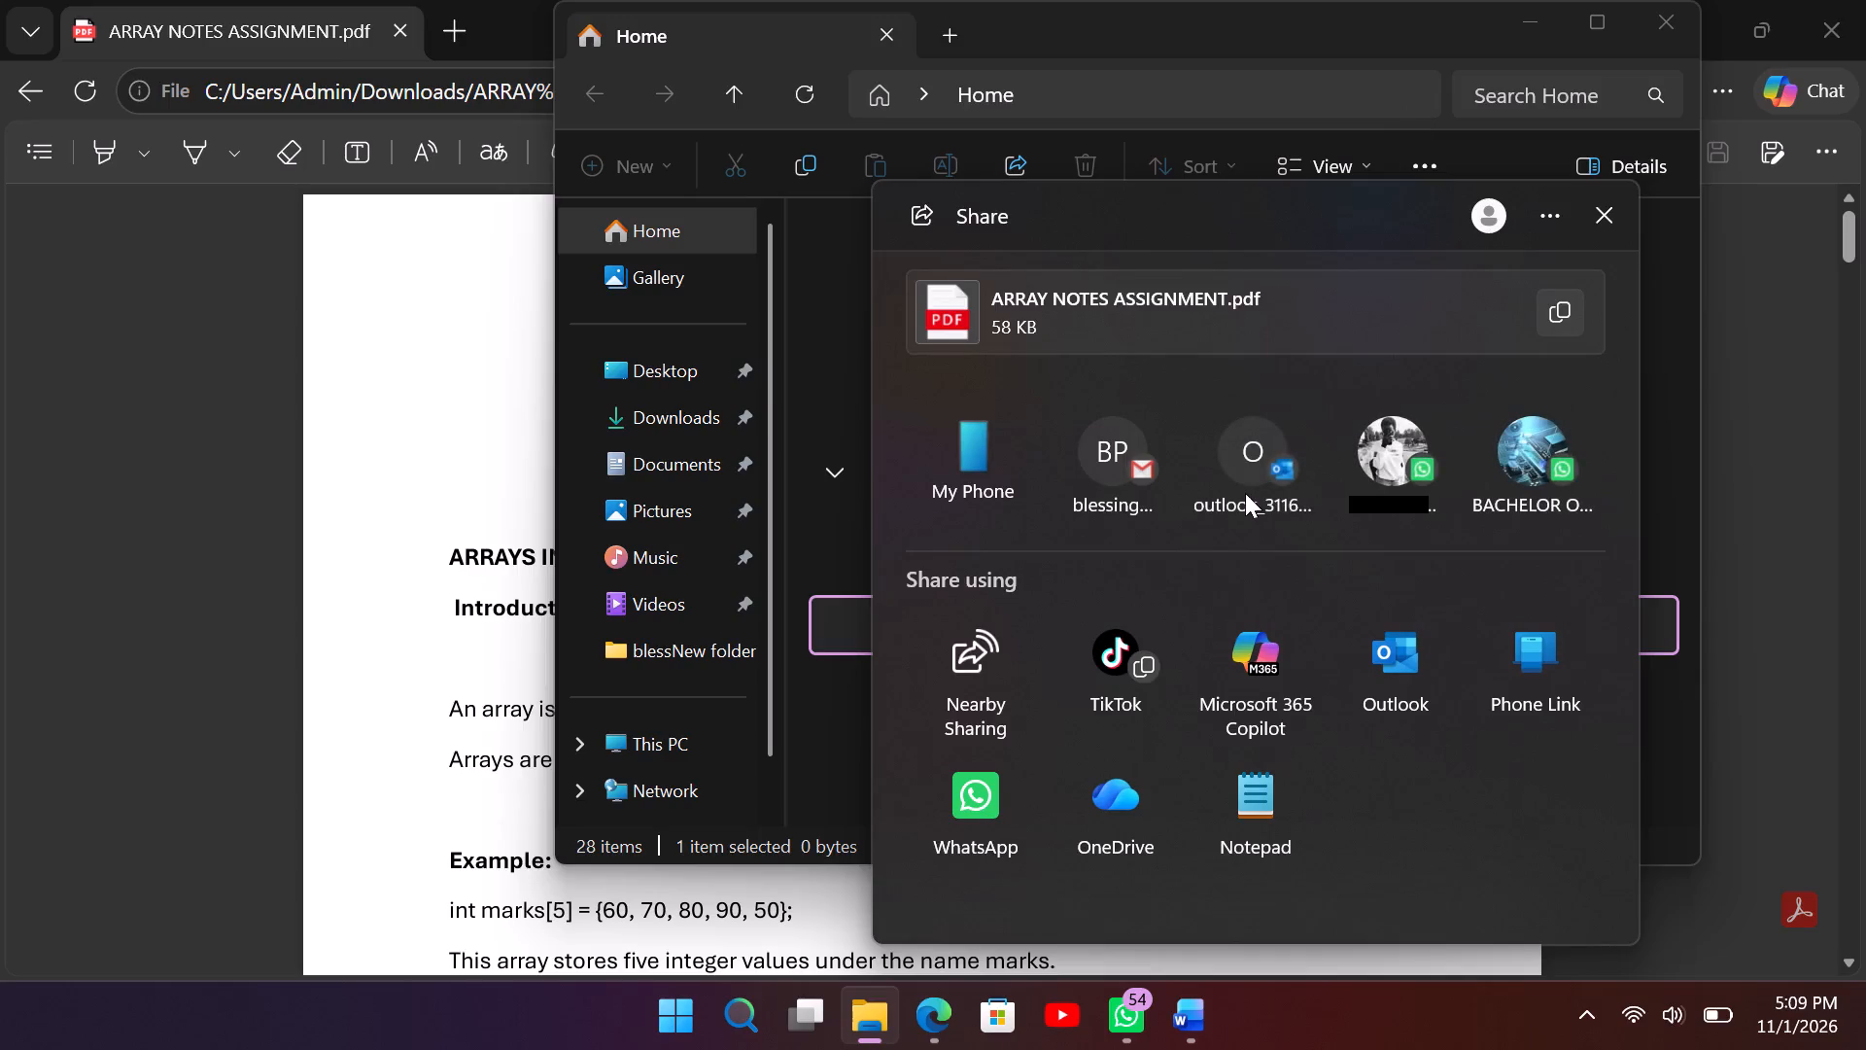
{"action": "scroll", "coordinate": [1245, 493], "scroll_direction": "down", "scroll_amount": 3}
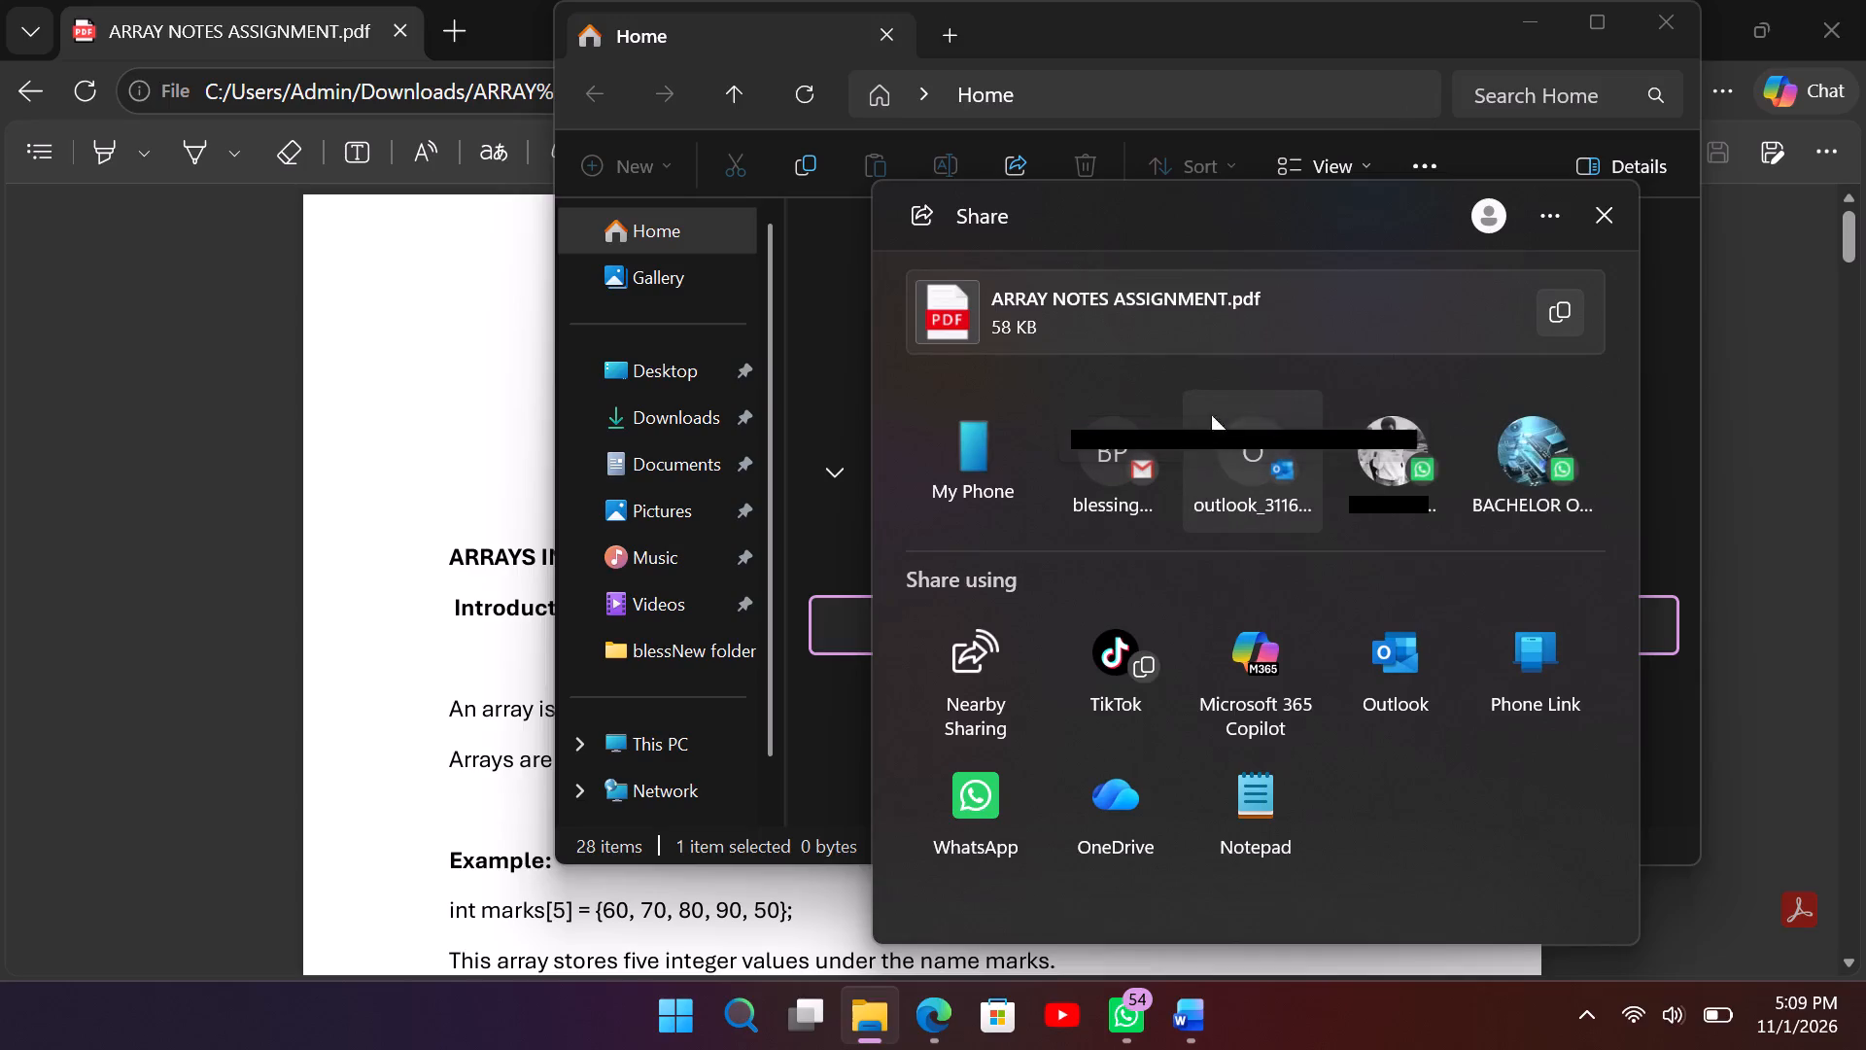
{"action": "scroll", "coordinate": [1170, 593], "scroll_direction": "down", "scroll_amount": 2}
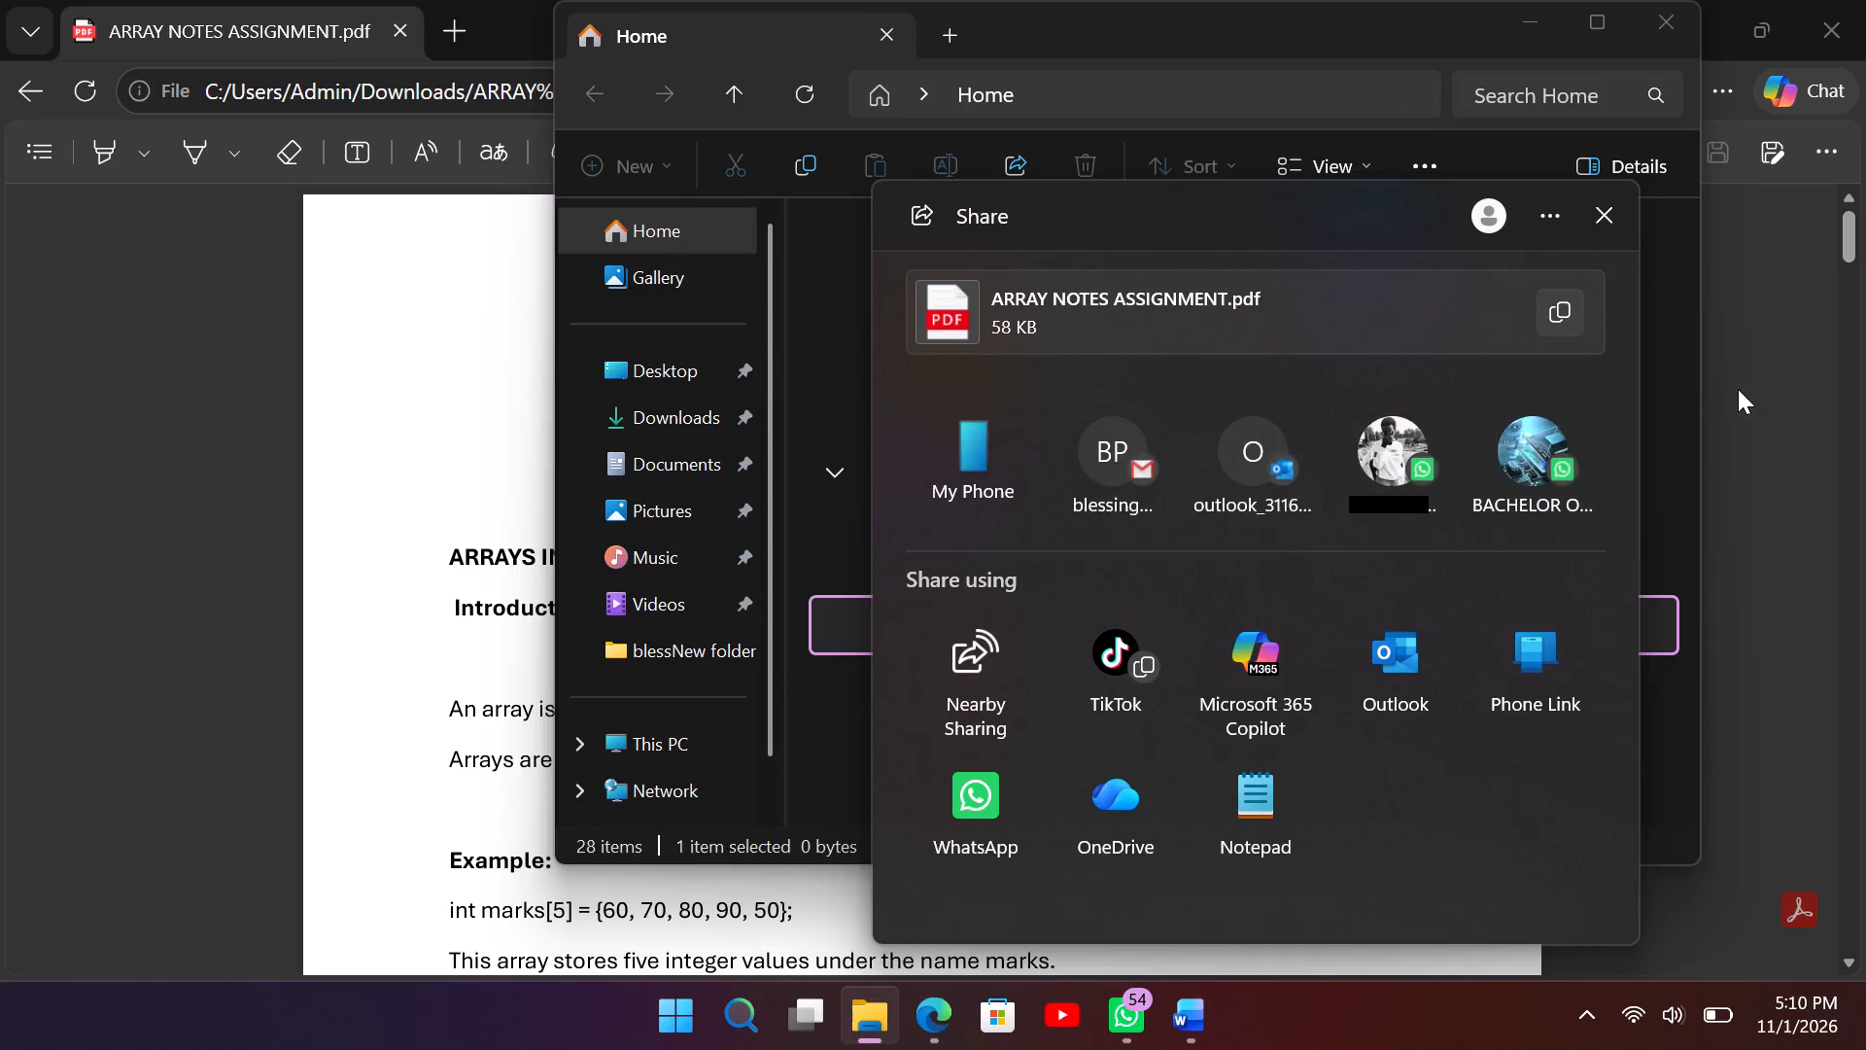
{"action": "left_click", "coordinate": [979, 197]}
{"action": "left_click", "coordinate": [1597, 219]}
Share the "ARRAY NOTES ASSIGNMENT" PDF through WhatsApp.
{"action": "right_click", "coordinate": [1185, 621]}
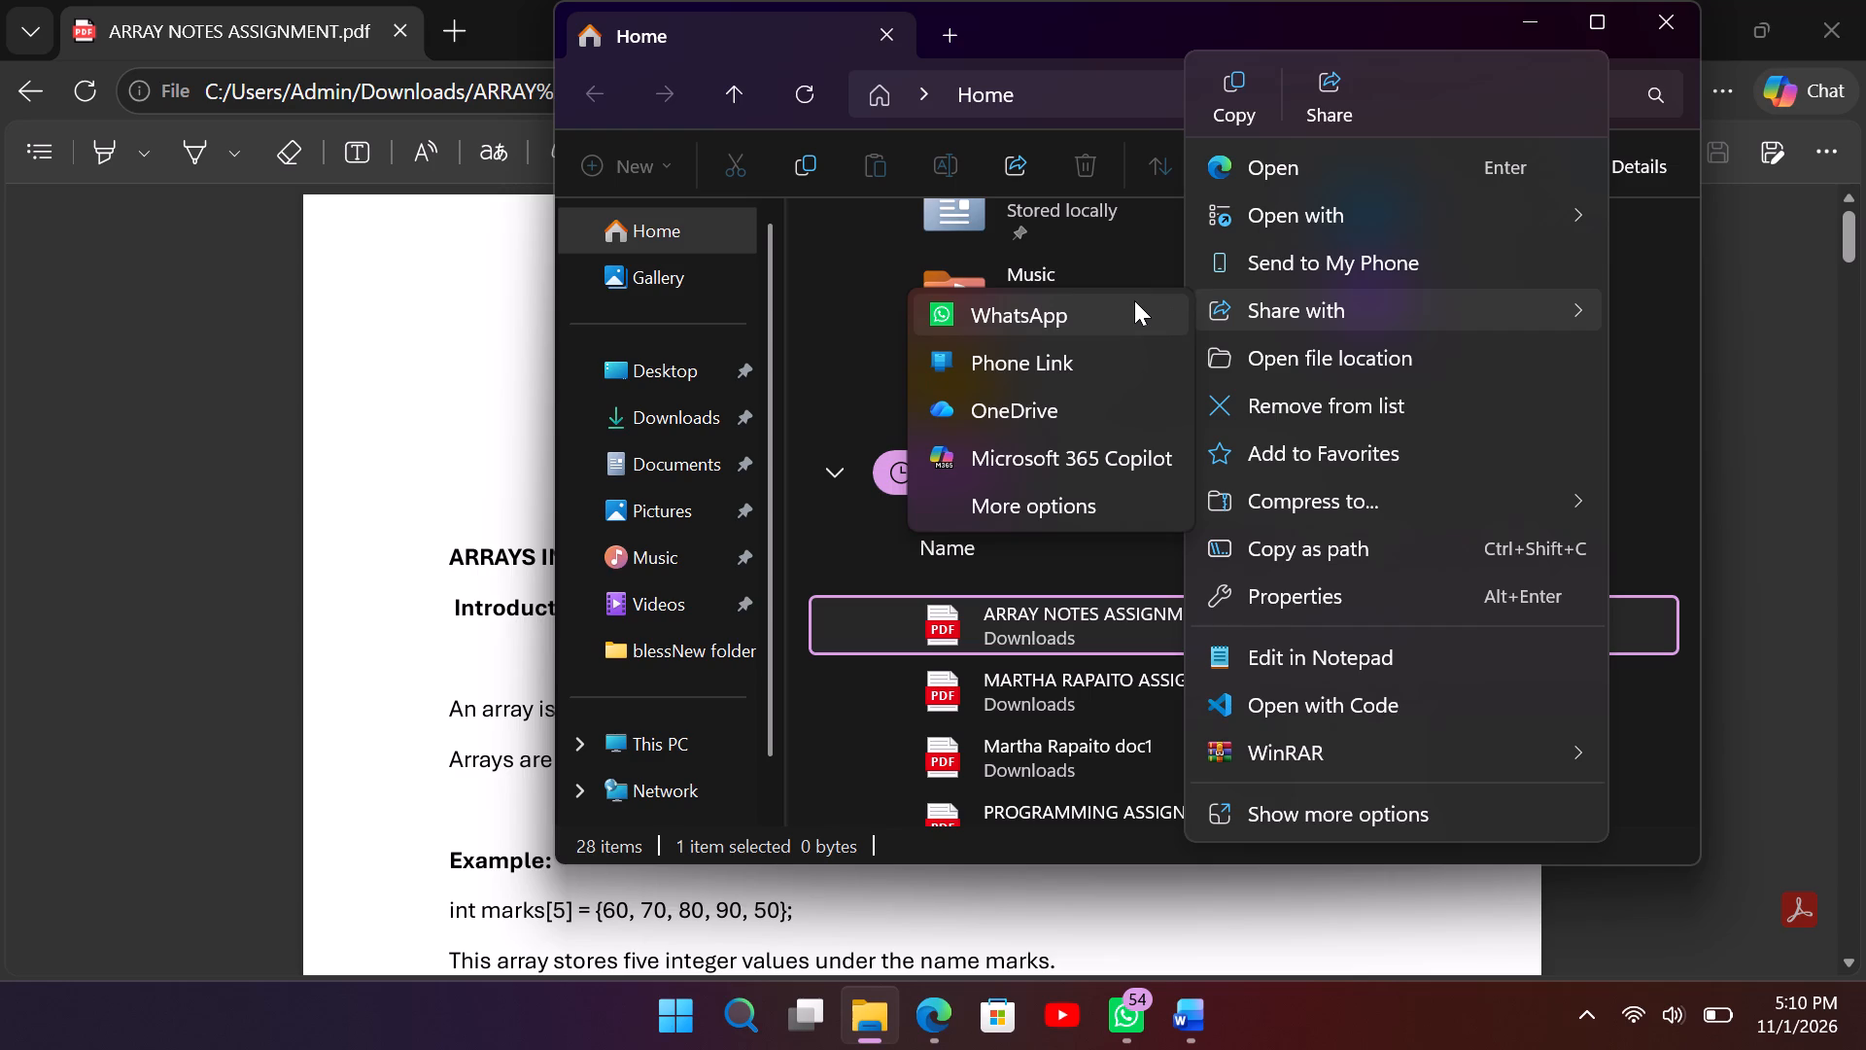
Use the Windows Share dialog to pass the "ARRAY NOTES ASSIGNMENT" PDF to WhatsApp.
{"action": "left_click", "coordinate": [1252, 816]}
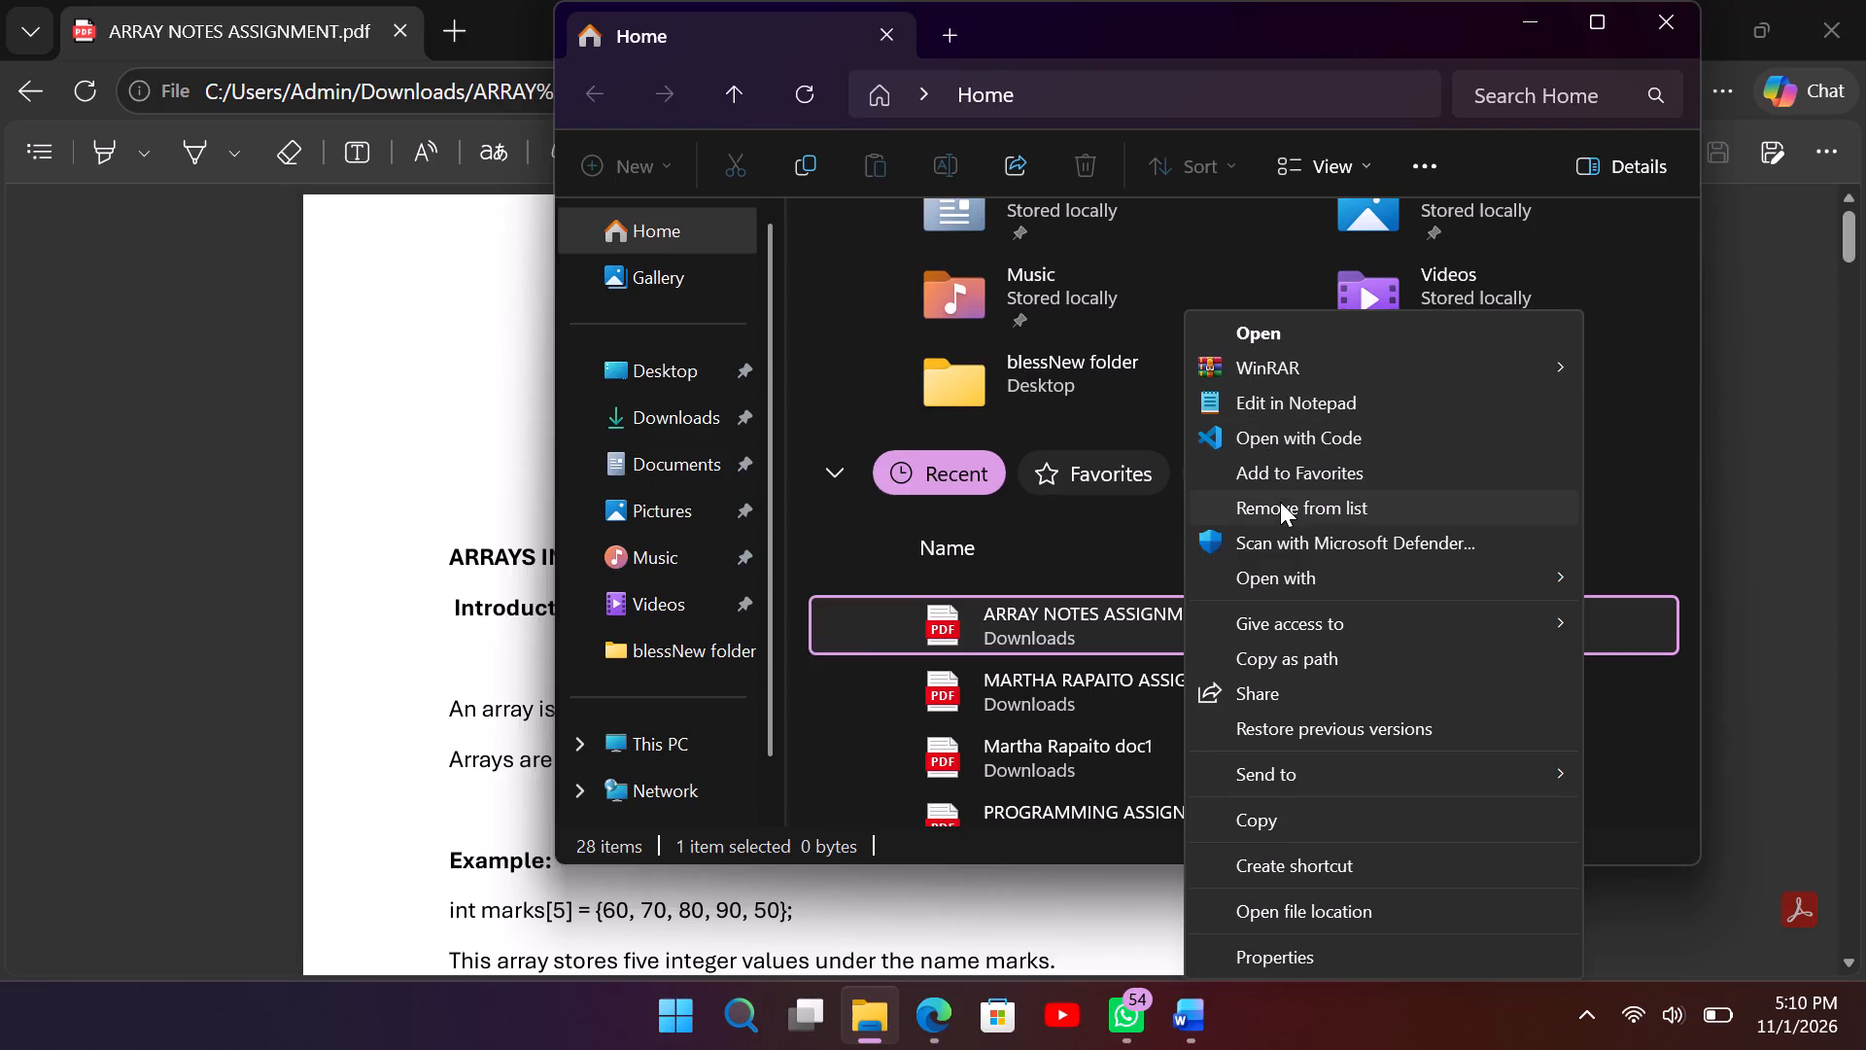
{"action": "left_click", "coordinate": [1300, 692]}
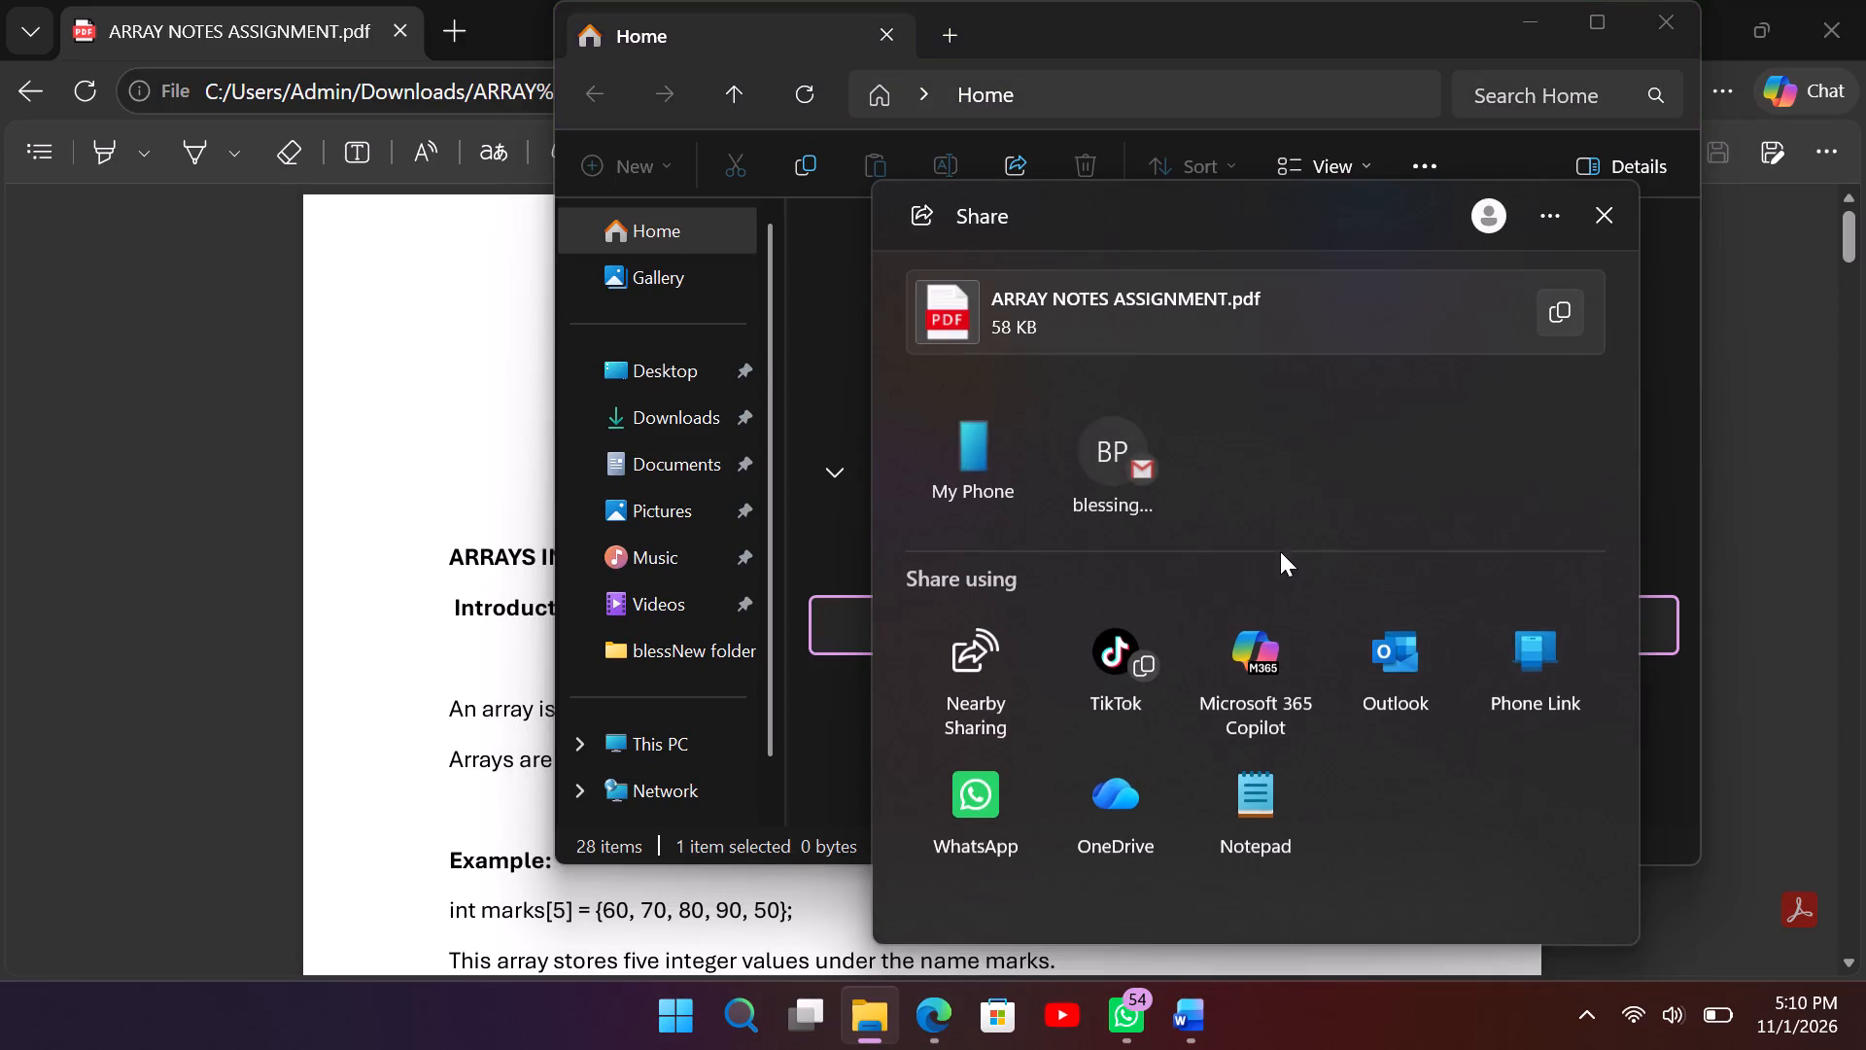
{"action": "left_click", "coordinate": [1011, 770]}
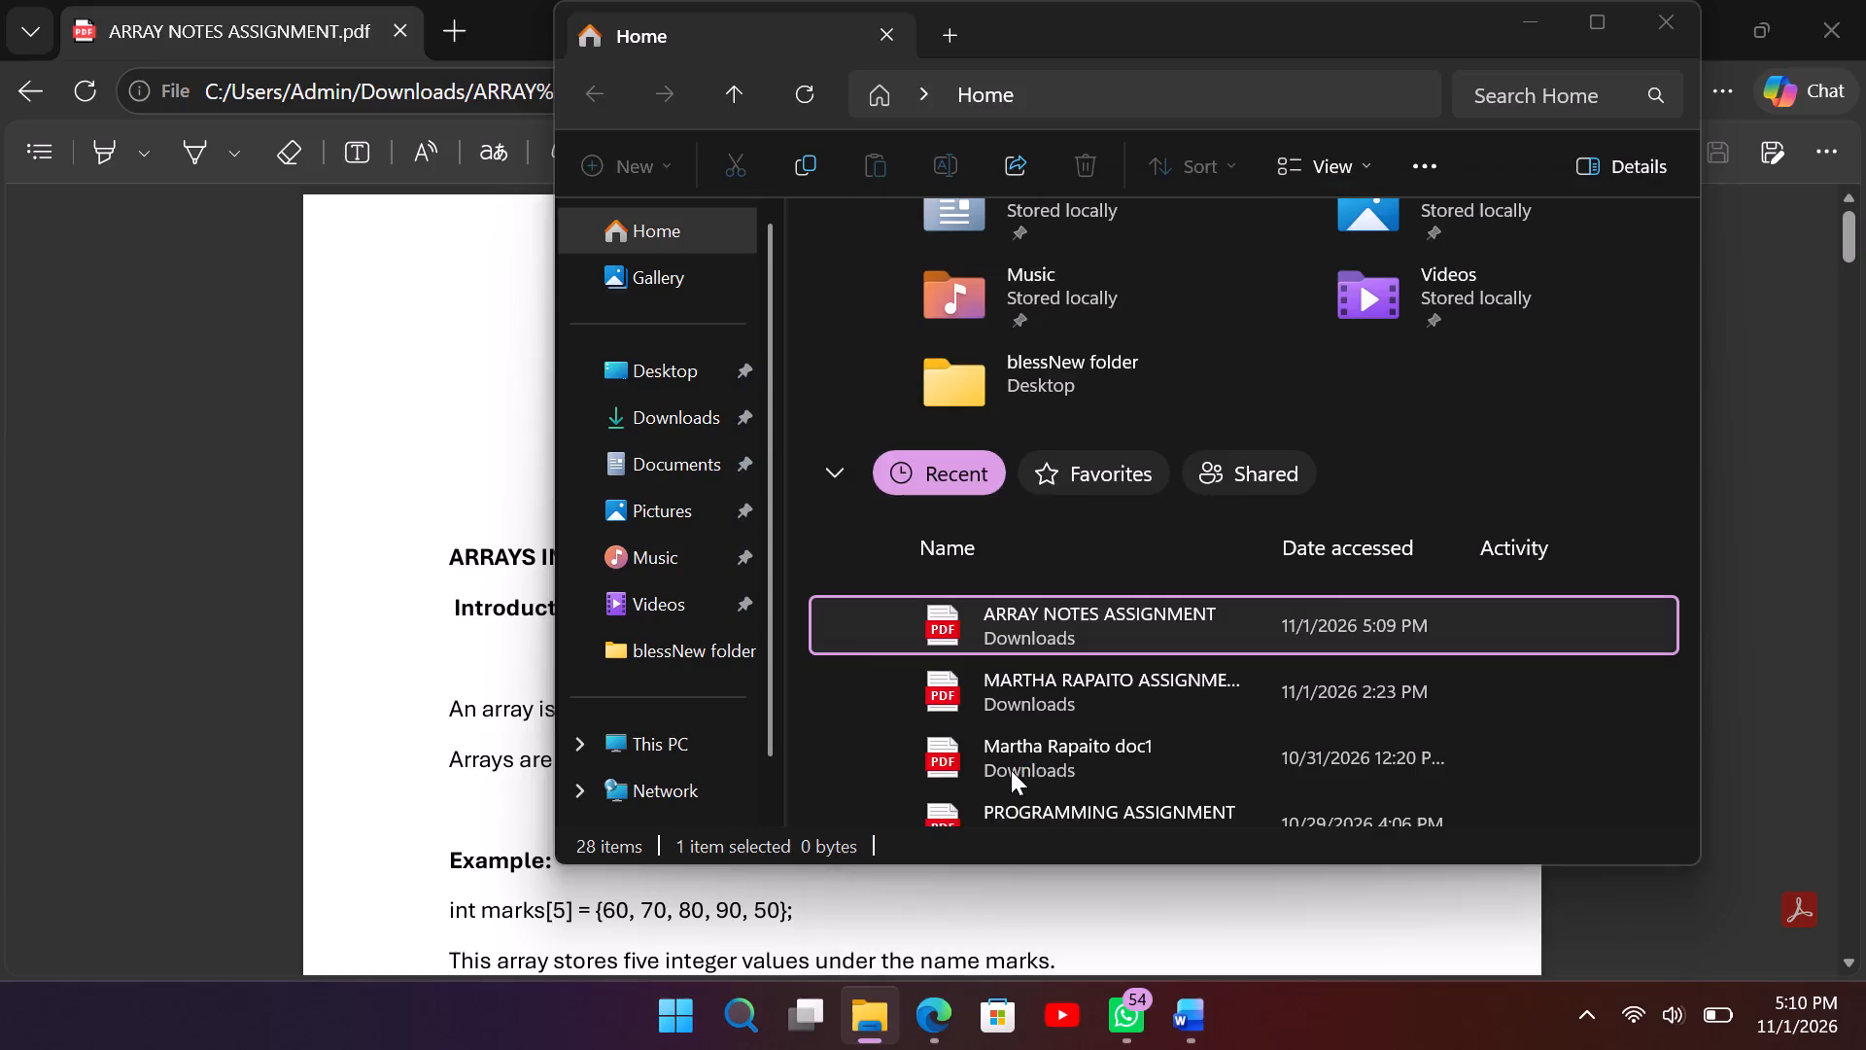
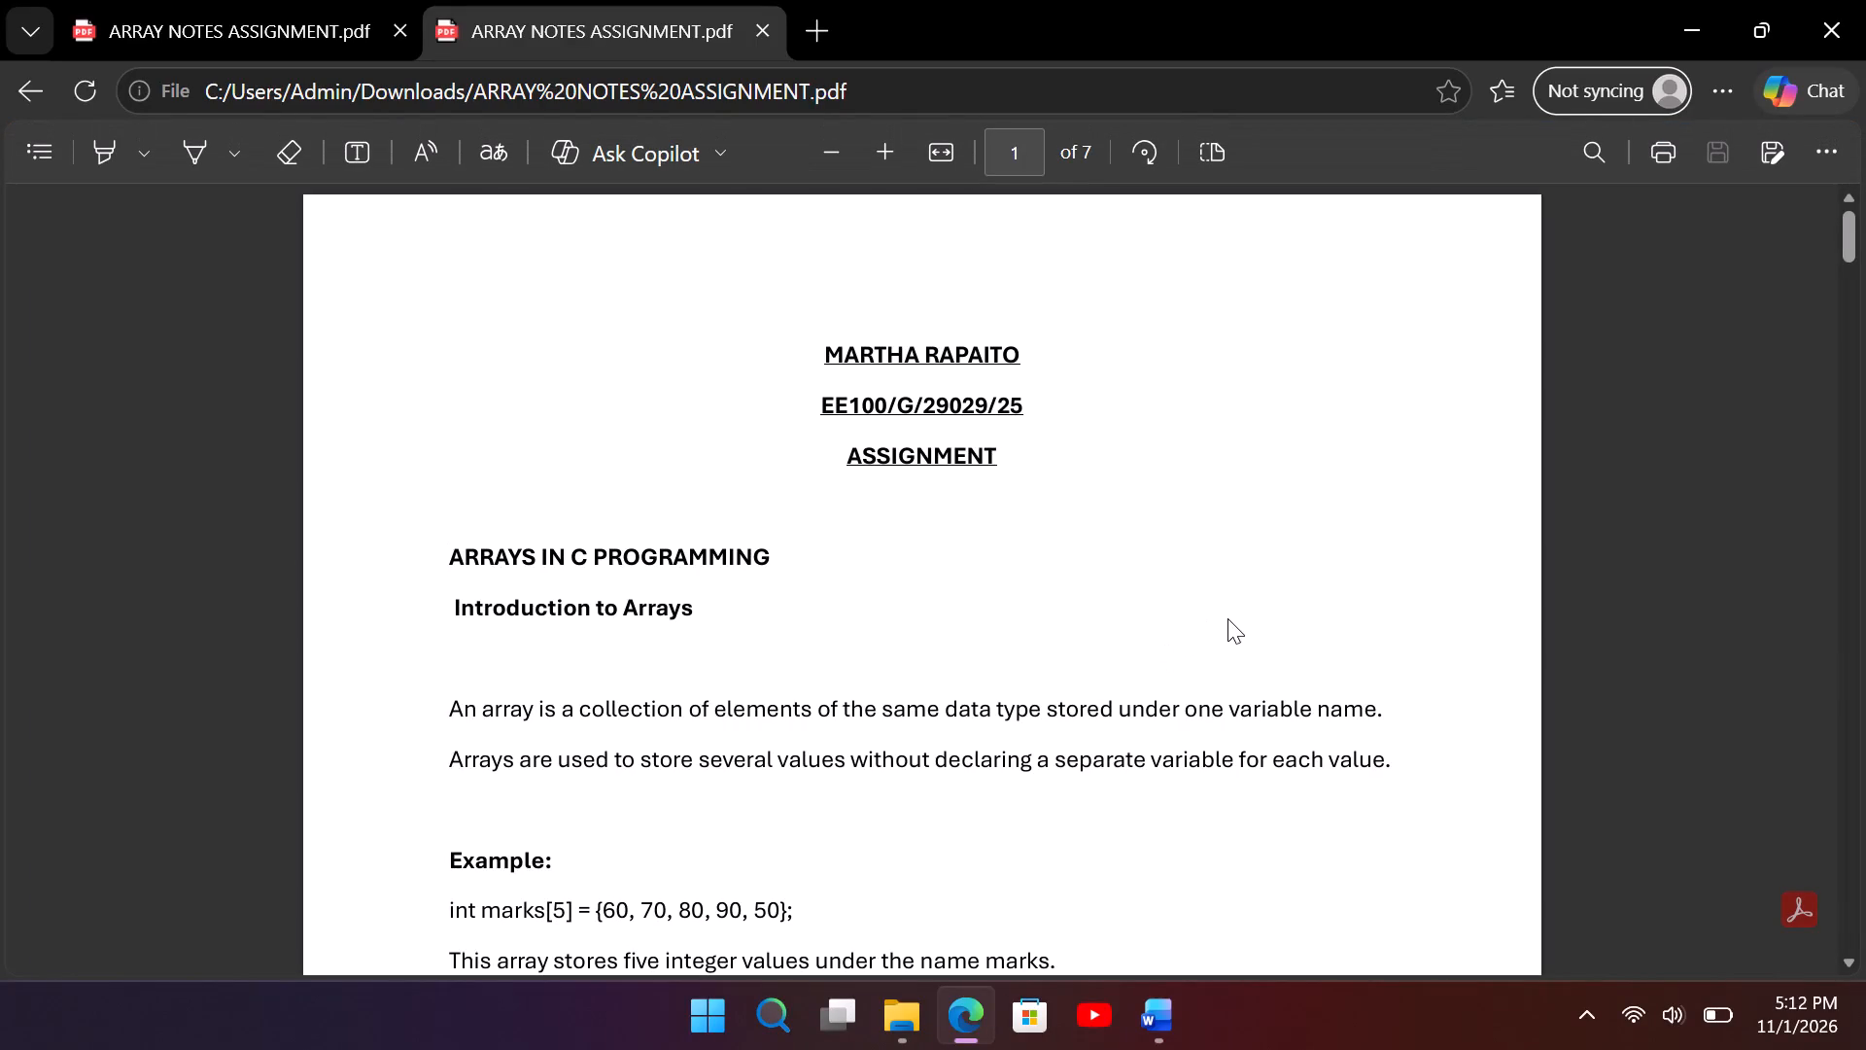
Look through the exported "ARRAY NOTES ASSIGNMENT" PDF from the title page to the array types comparison table and close the viewer.
{"action": "scroll", "coordinate": [1227, 618], "scroll_direction": "down", "scroll_amount": 7}
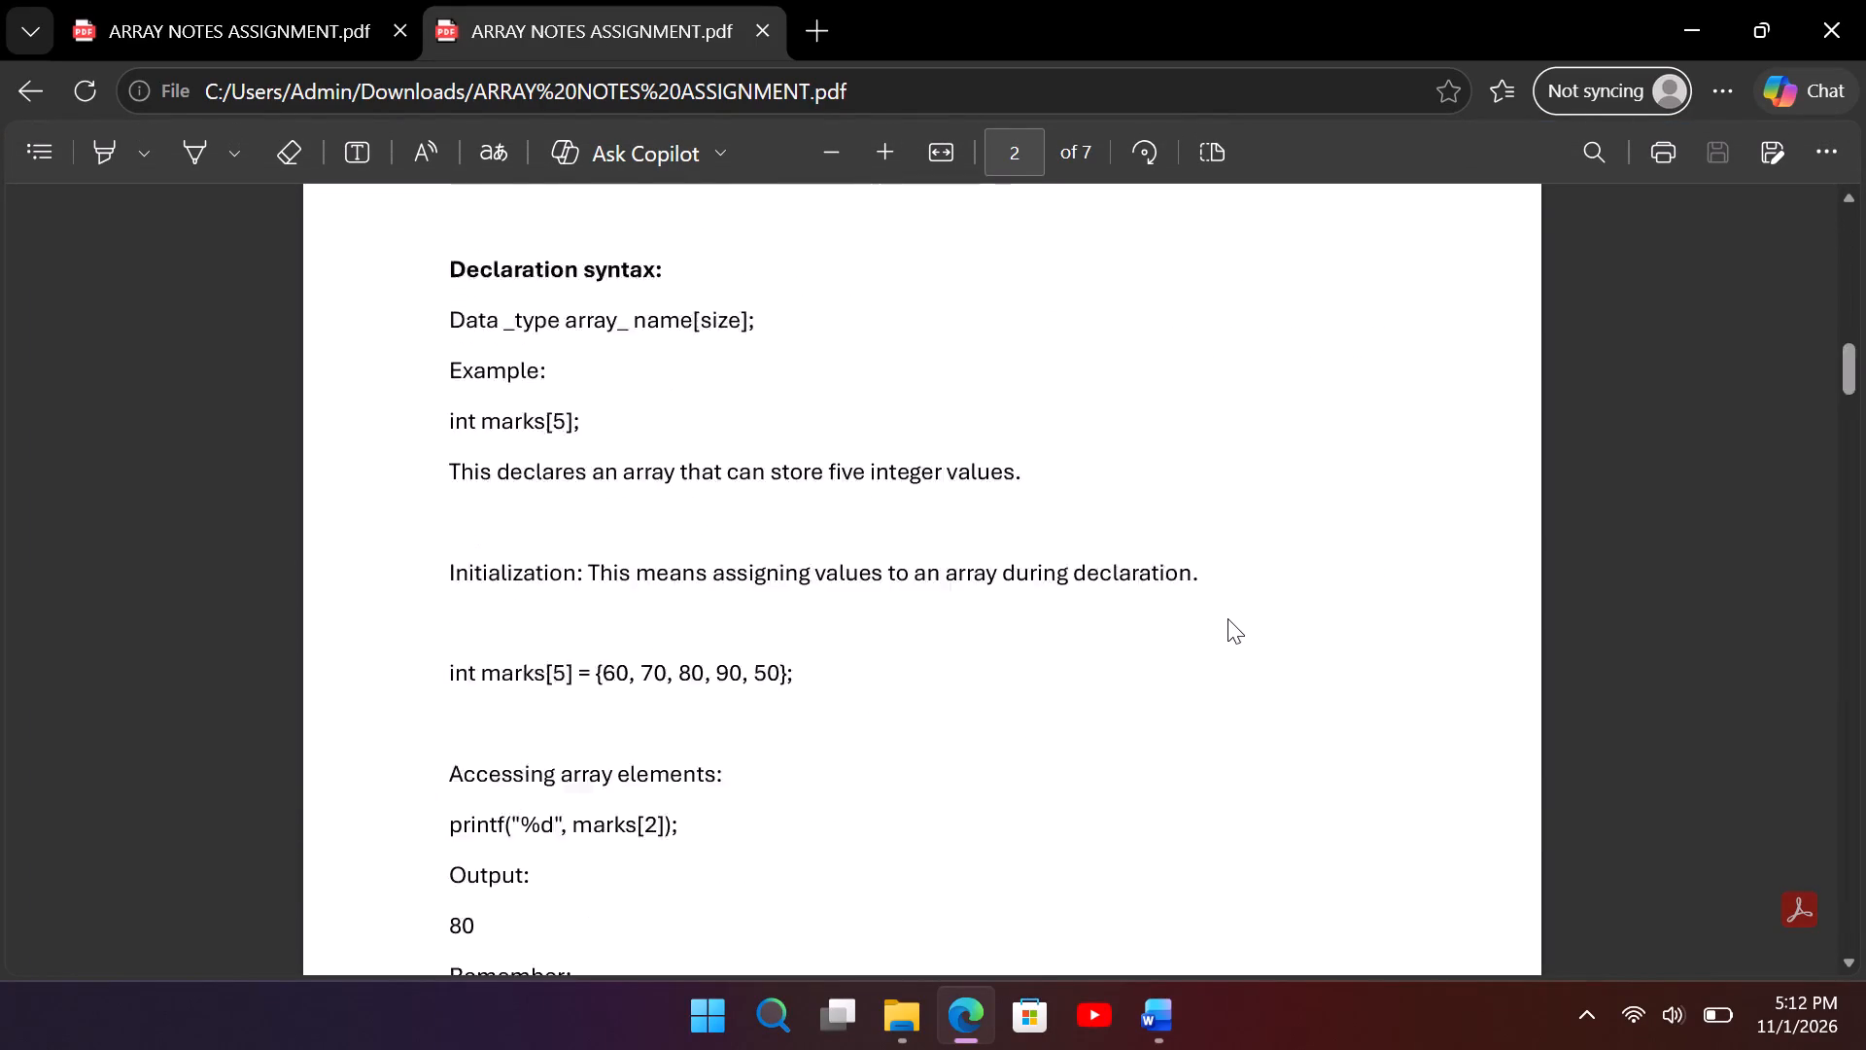
{"action": "scroll", "coordinate": [1227, 618], "scroll_direction": "down", "scroll_amount": 4}
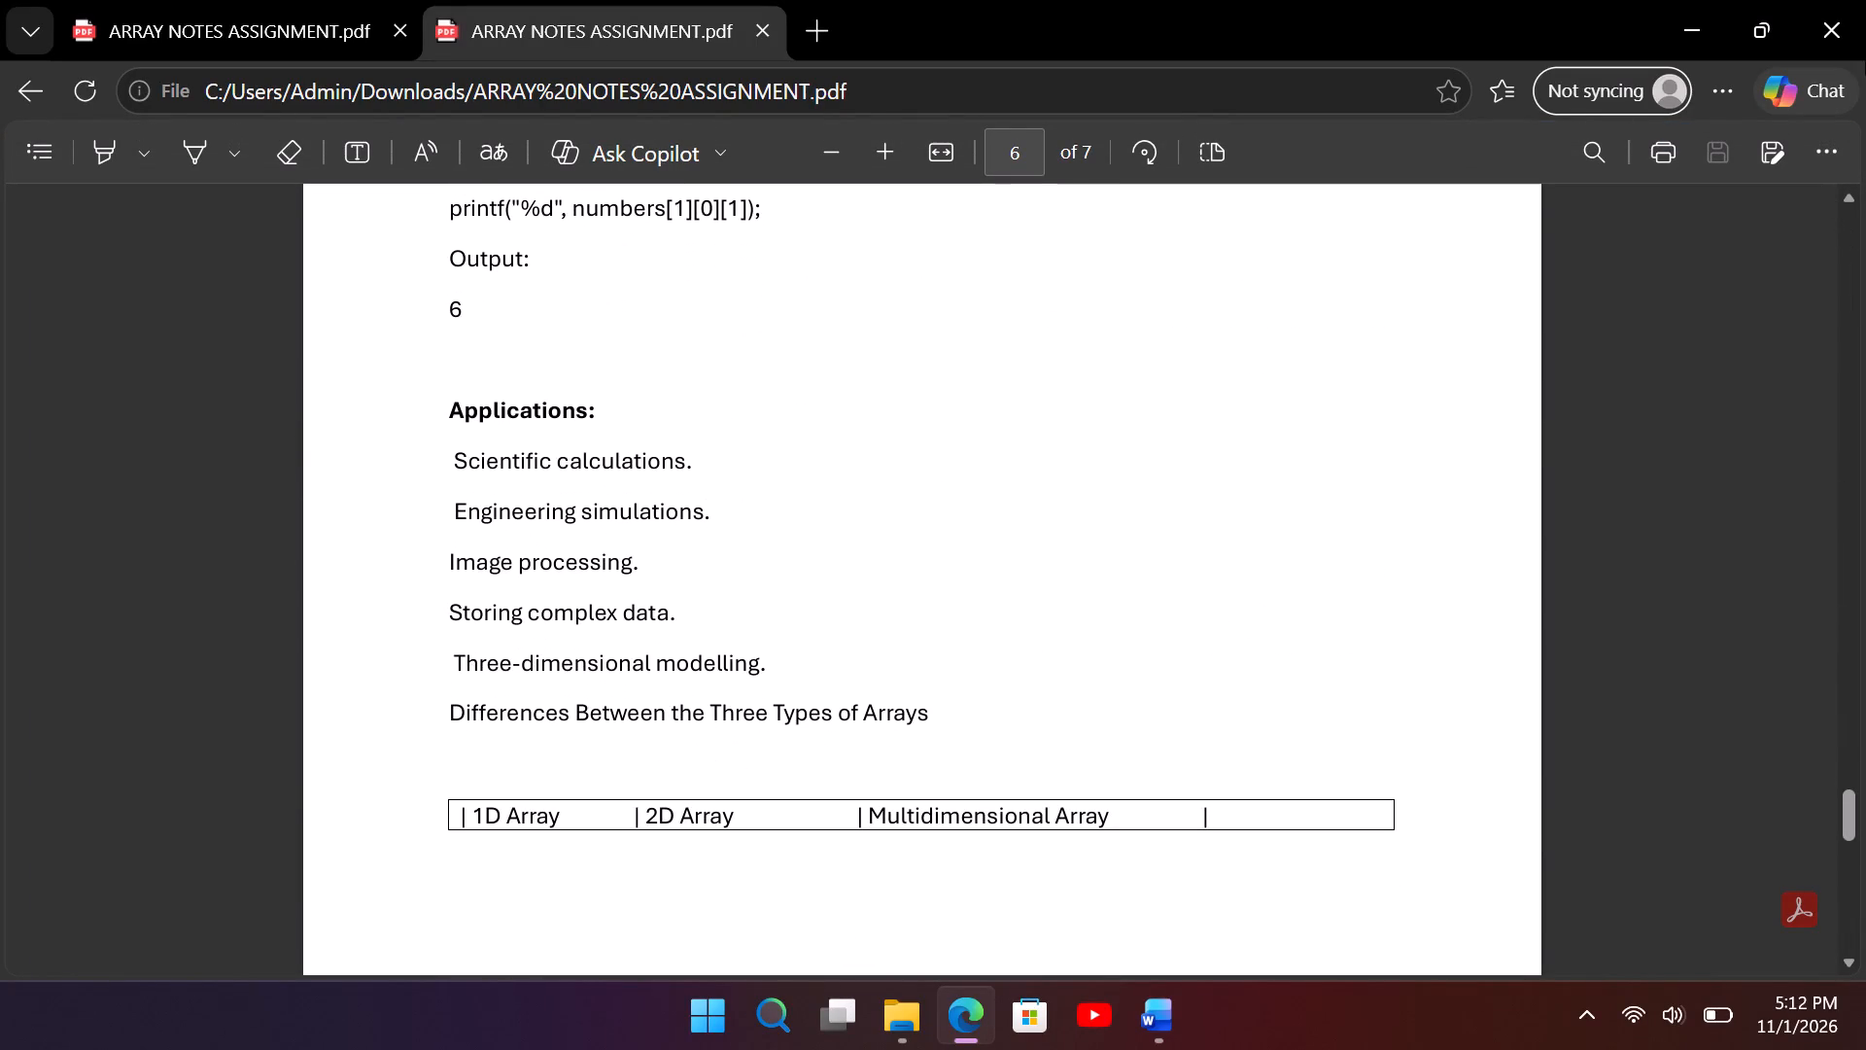
{"action": "left_click", "coordinate": [1805, 26]}
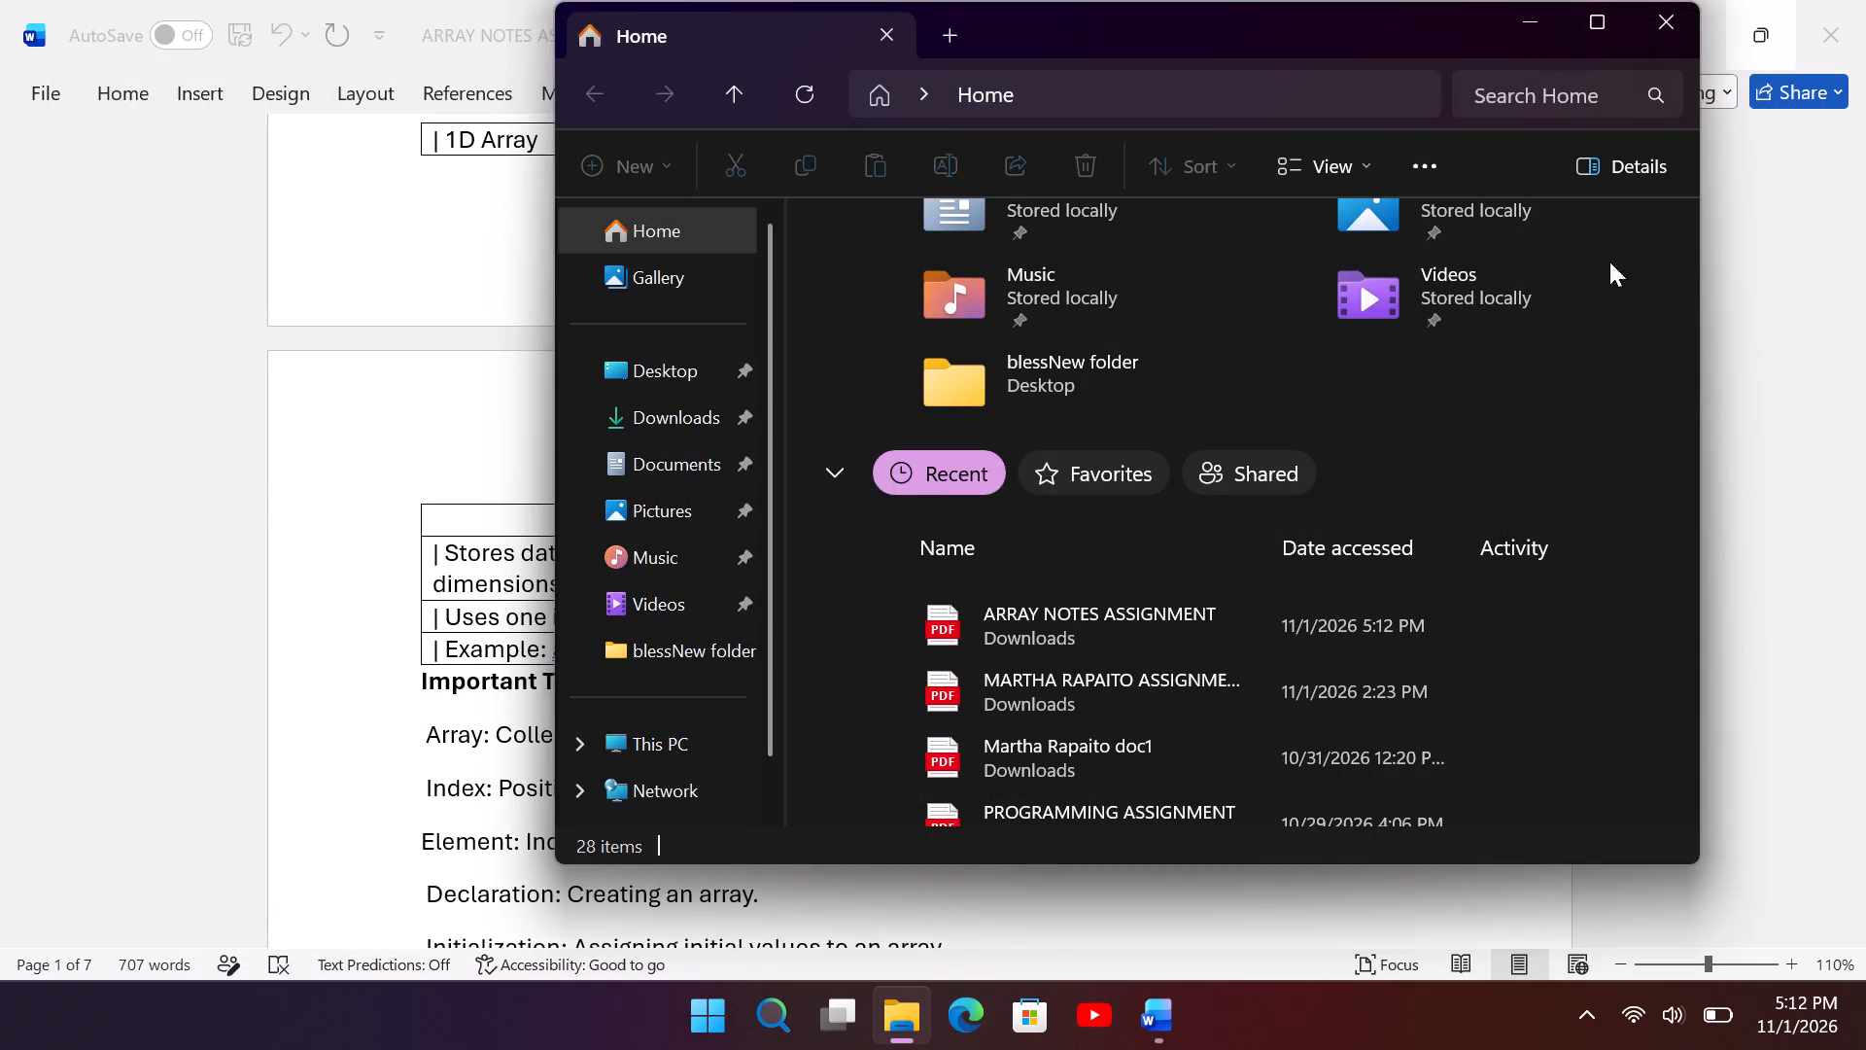
Open the "ARRAY NOTES ASSIGNMENT" PDF from the recent files to review the exported document.
{"action": "double_click", "coordinate": [1256, 649]}
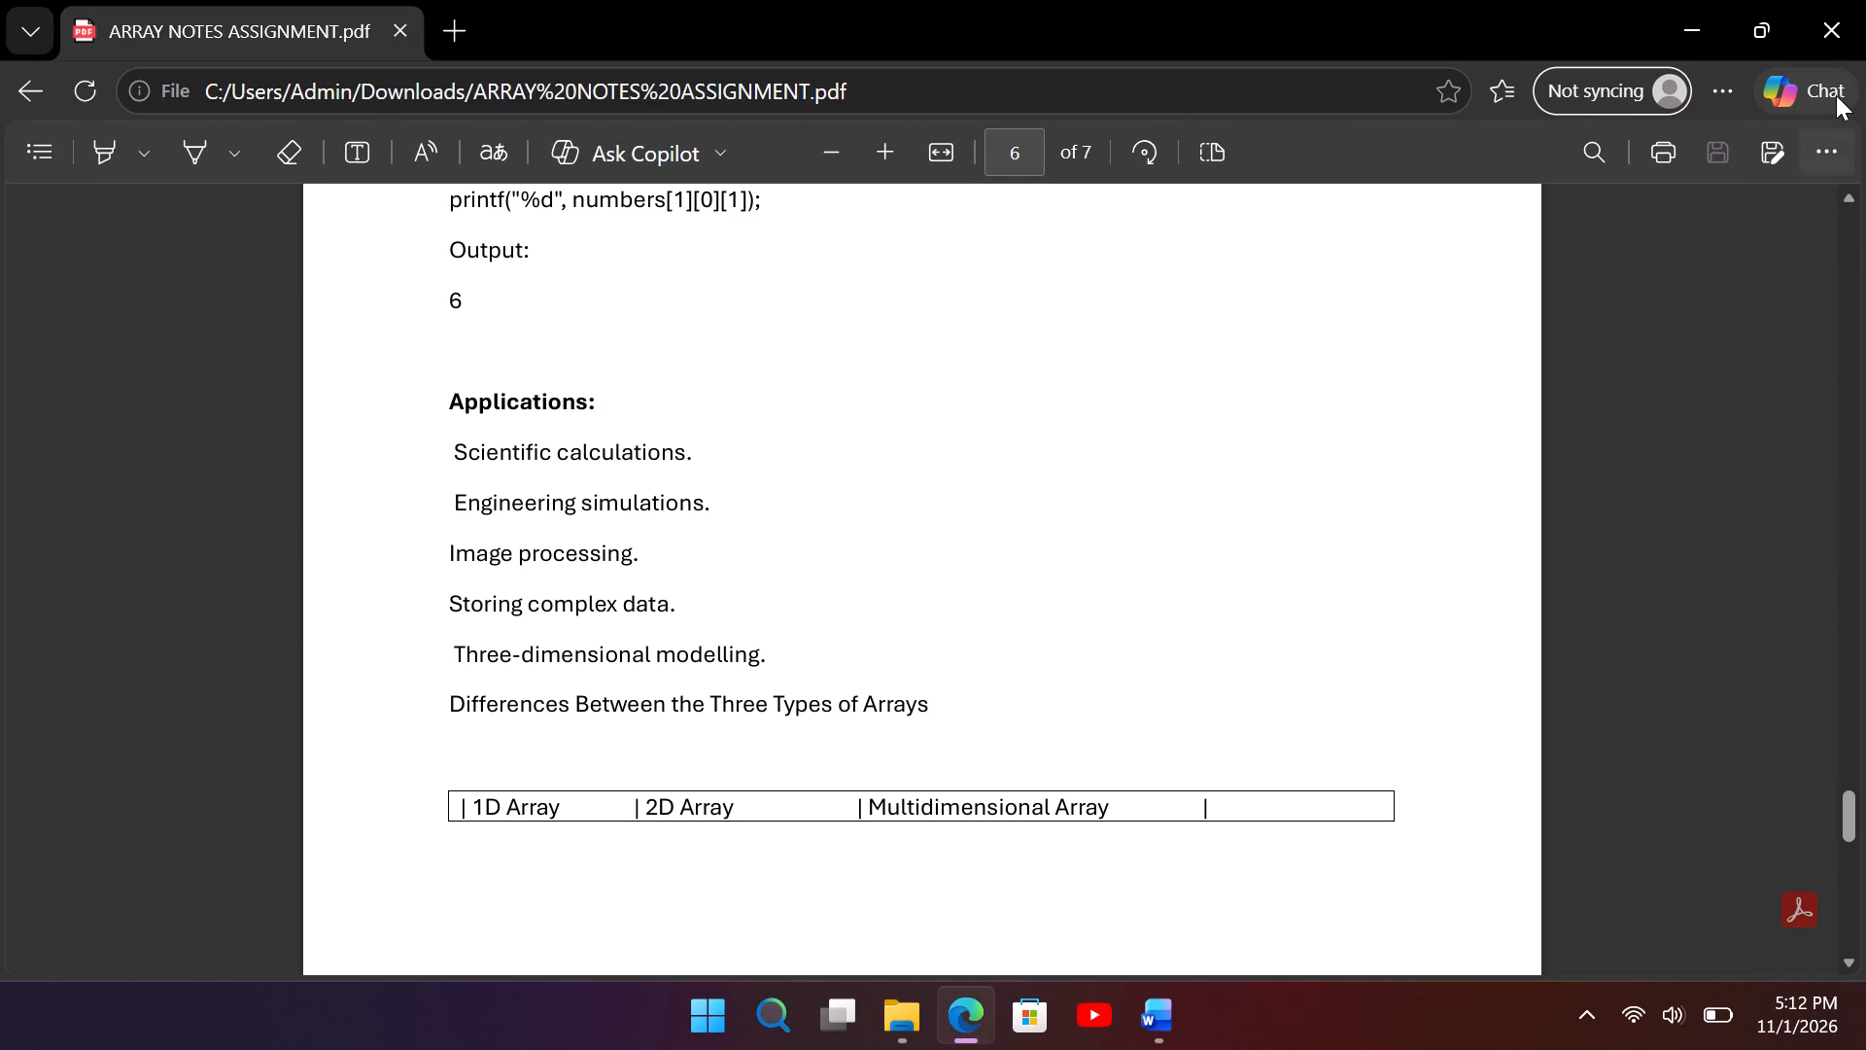
Close the exported PDF, the File Explorer window and the "ARRAY NOTES ASSIGNMENT" Word document to clear the desktop.
{"action": "left_click", "coordinate": [1846, 28]}
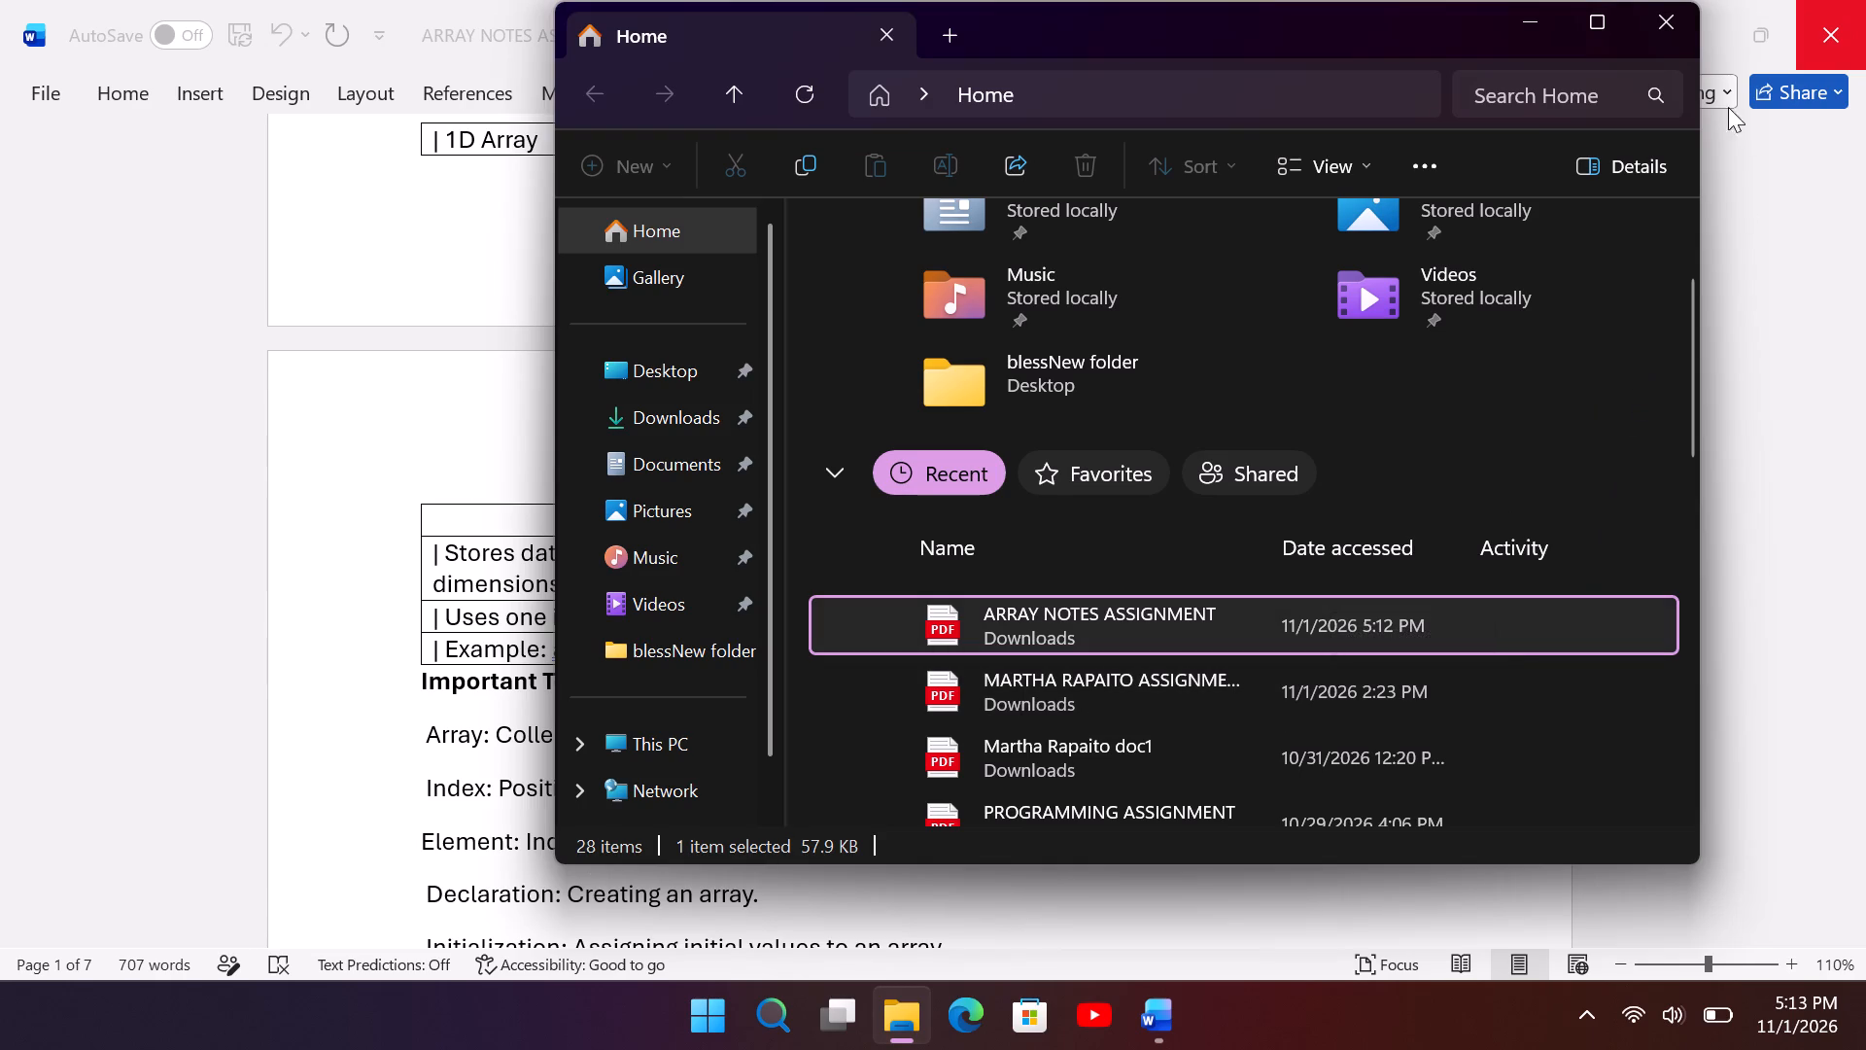
{"action": "left_click", "coordinate": [1695, 11]}
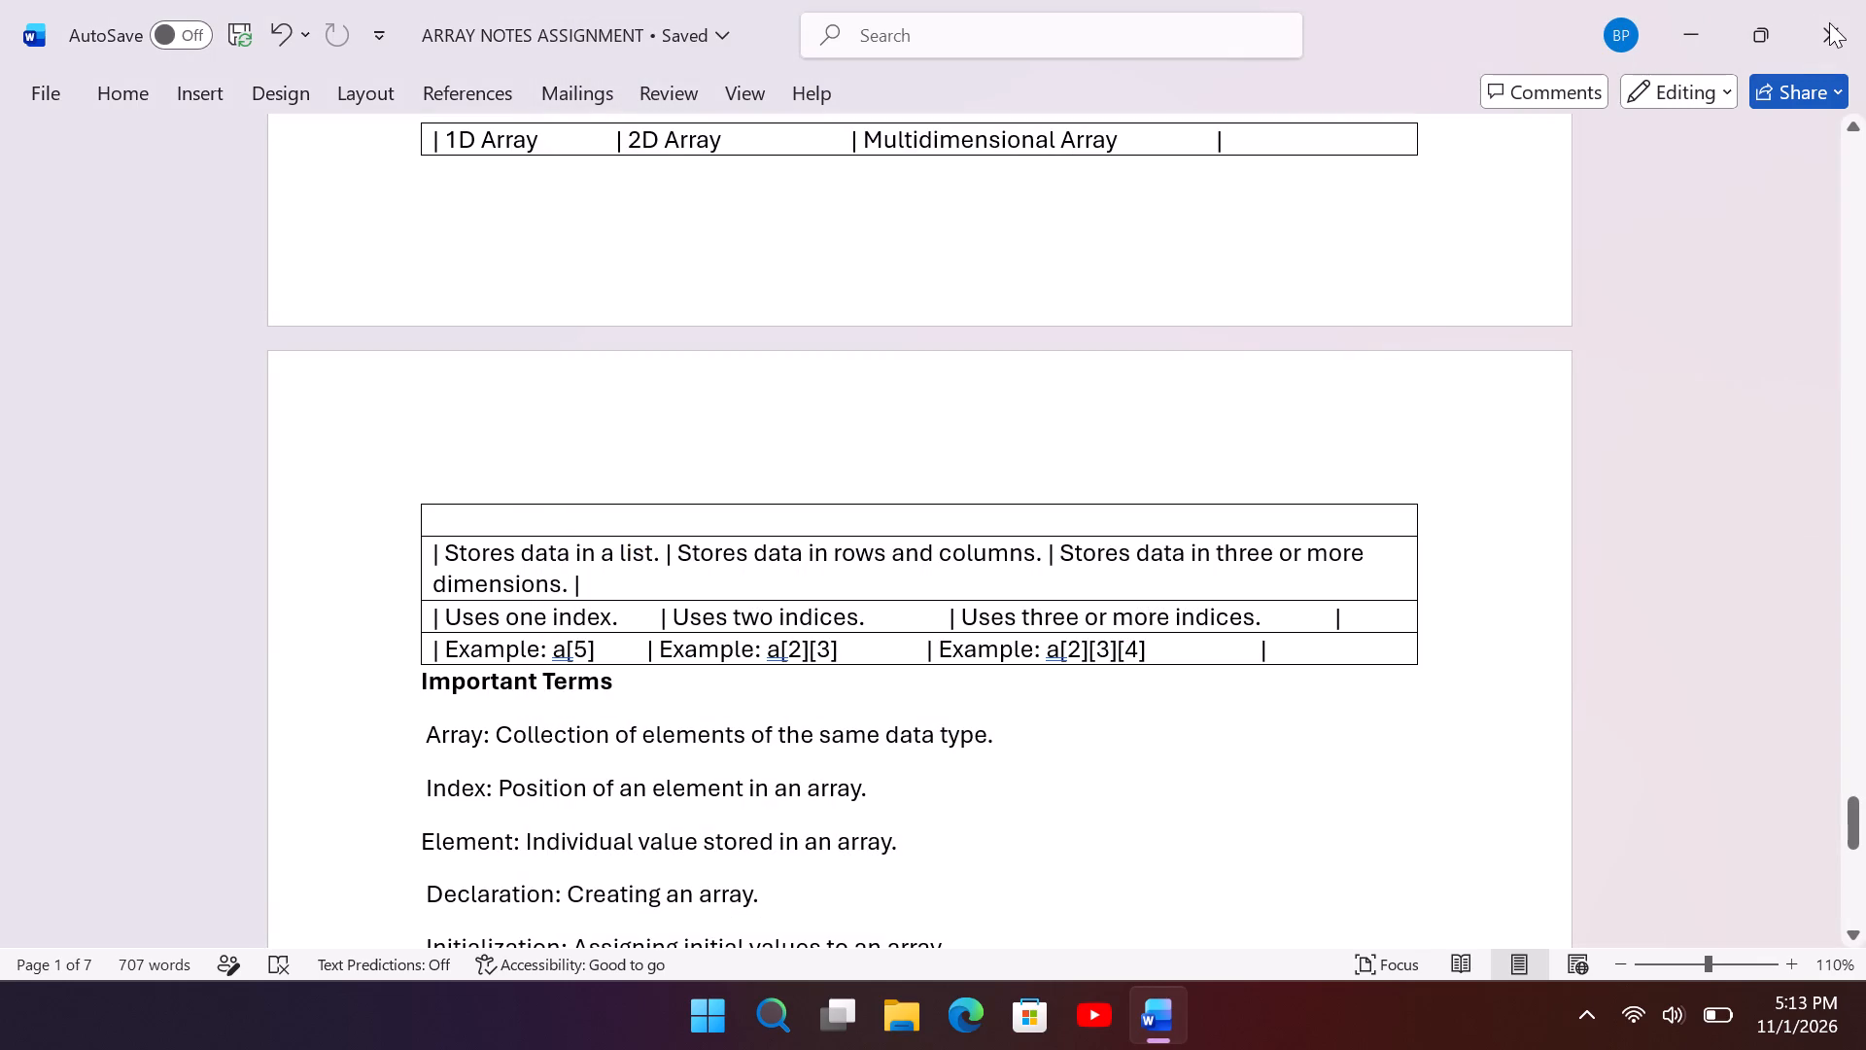
{"action": "left_click", "coordinate": [1831, 22]}
{"action": "left_click", "coordinate": [1831, 22]}
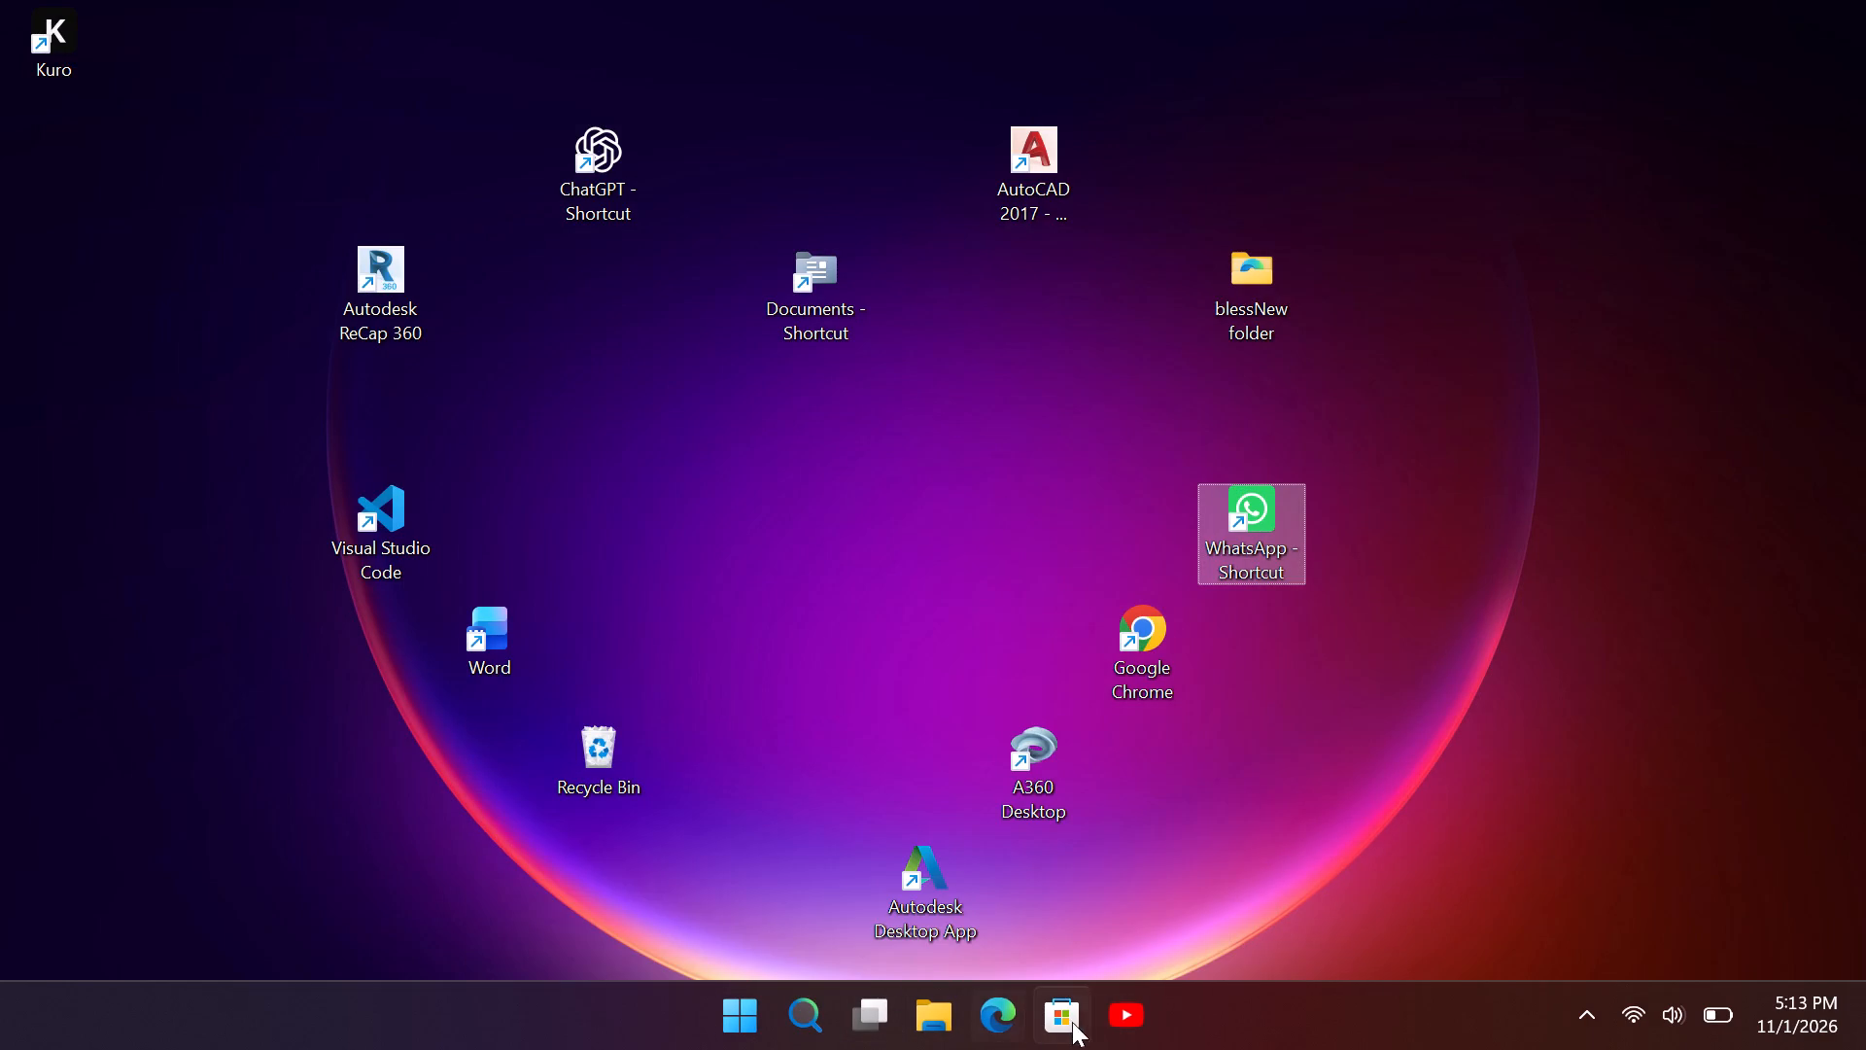
Launch the recently added Kuro app.
{"action": "left_click", "coordinate": [740, 1014]}
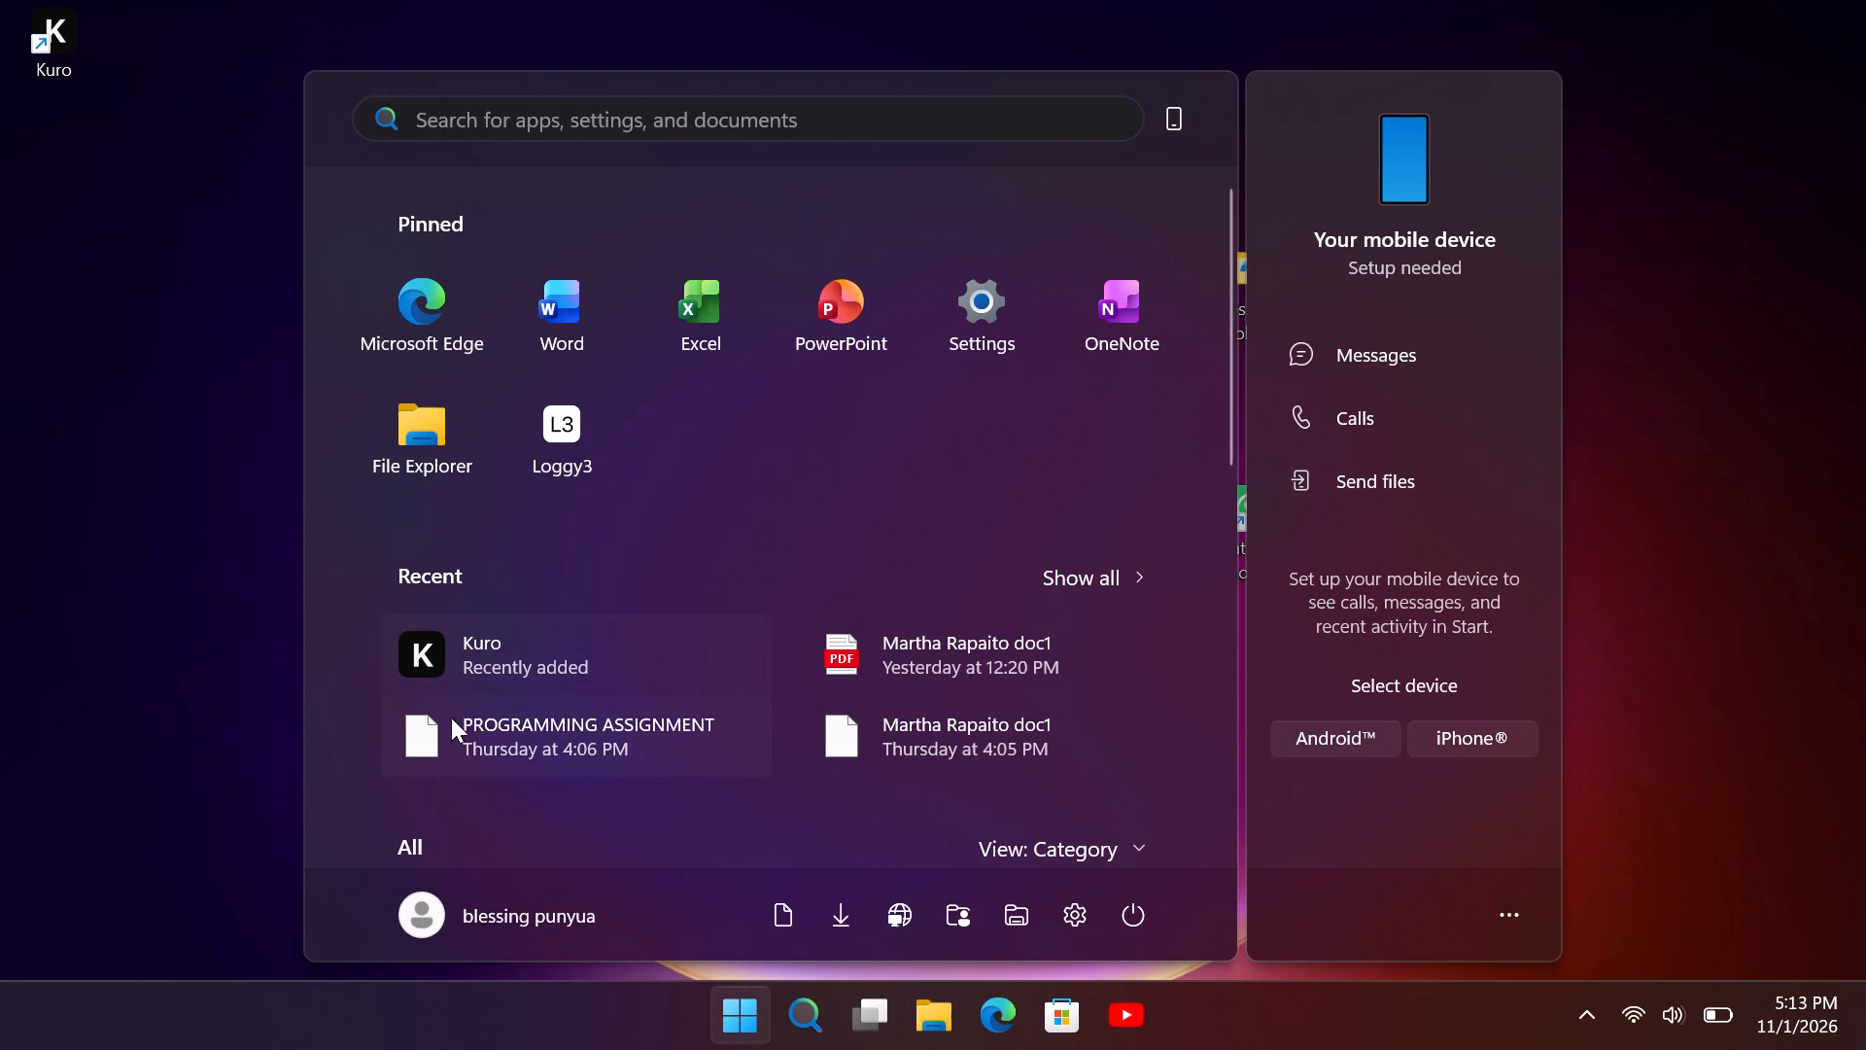
{"action": "left_click", "coordinate": [512, 668]}
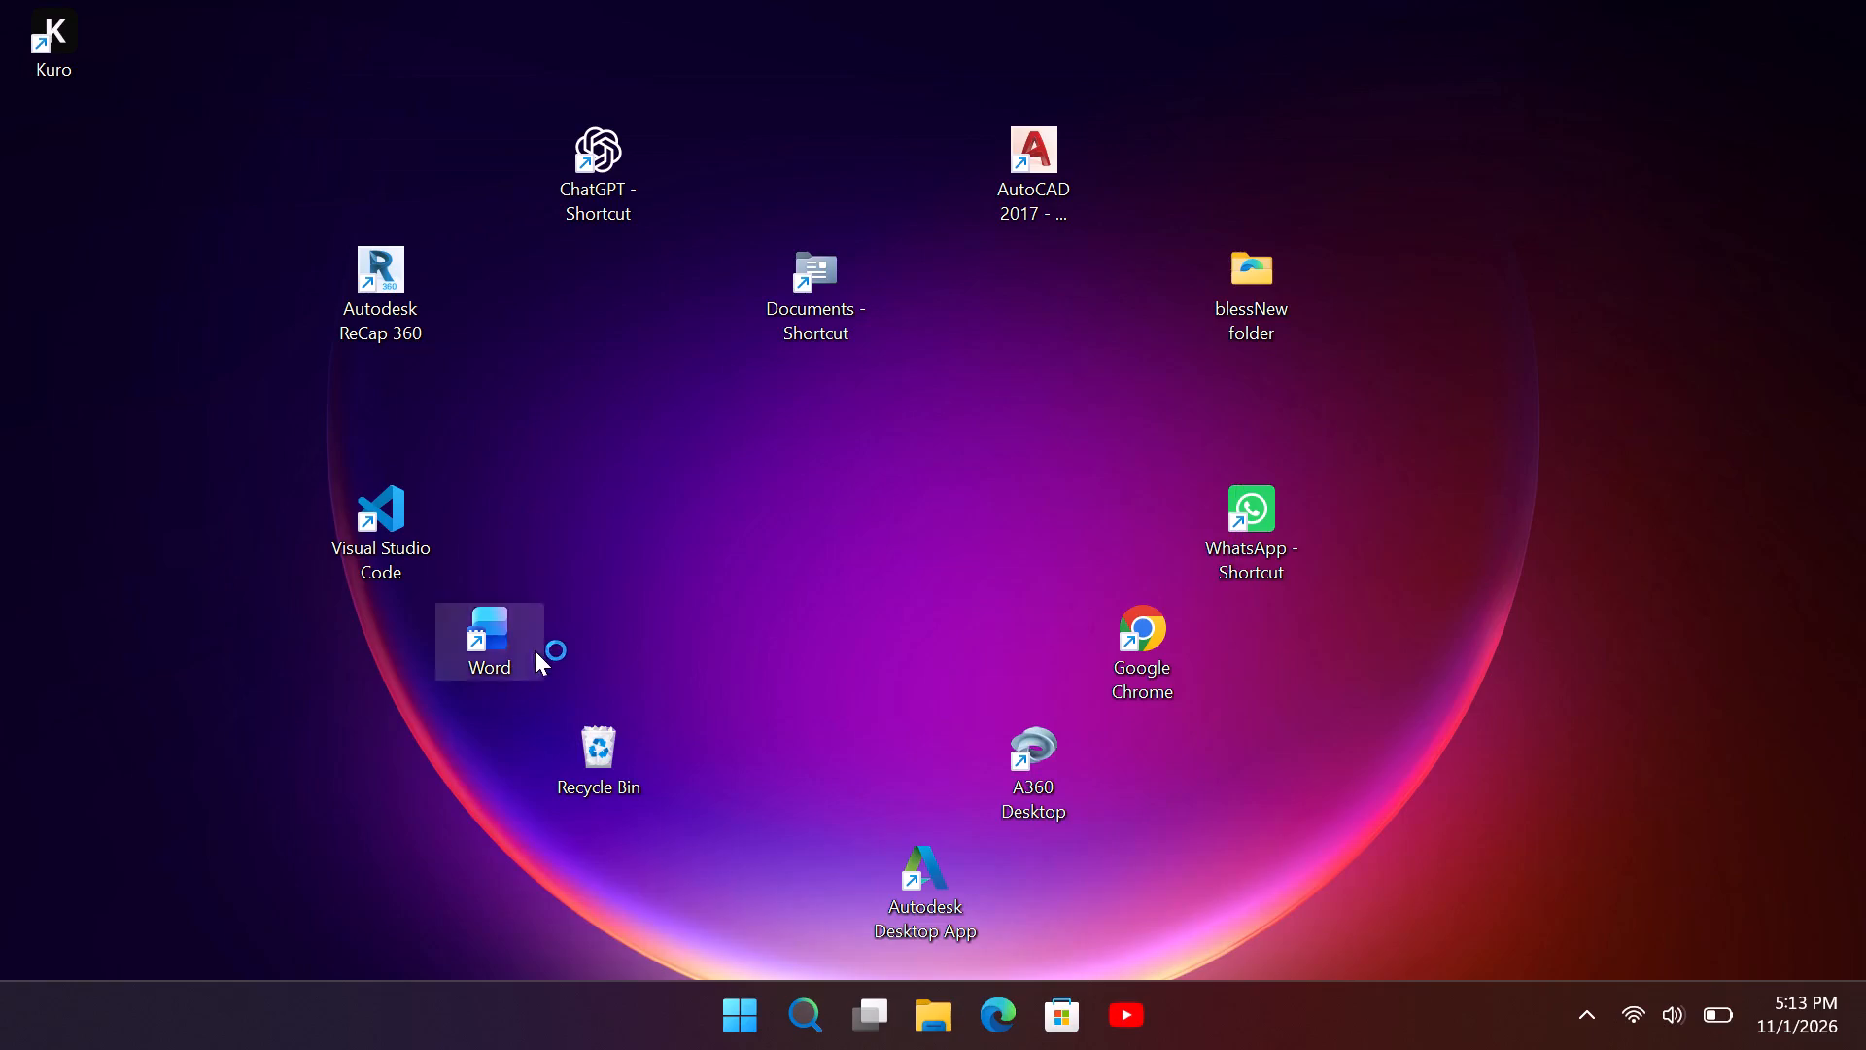